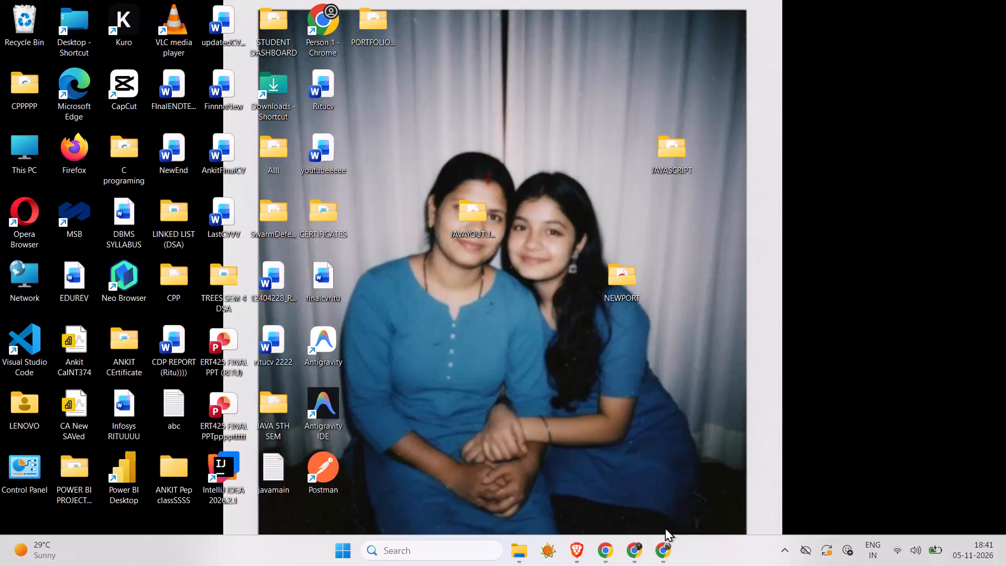
Launch Word and open the most recent Academic Task 2 cover-and-contents document in a maximized window.
click(456, 557)
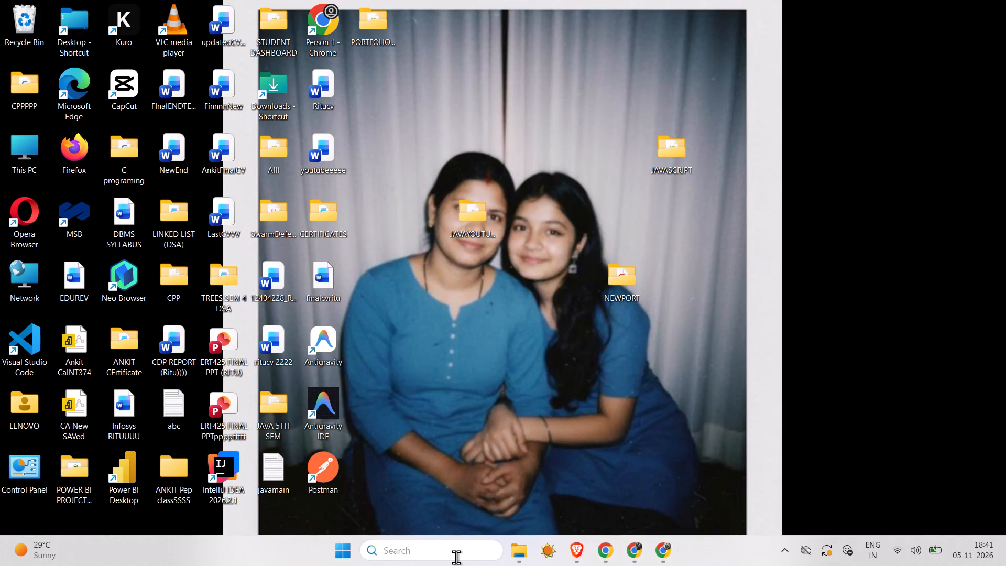
text(word)
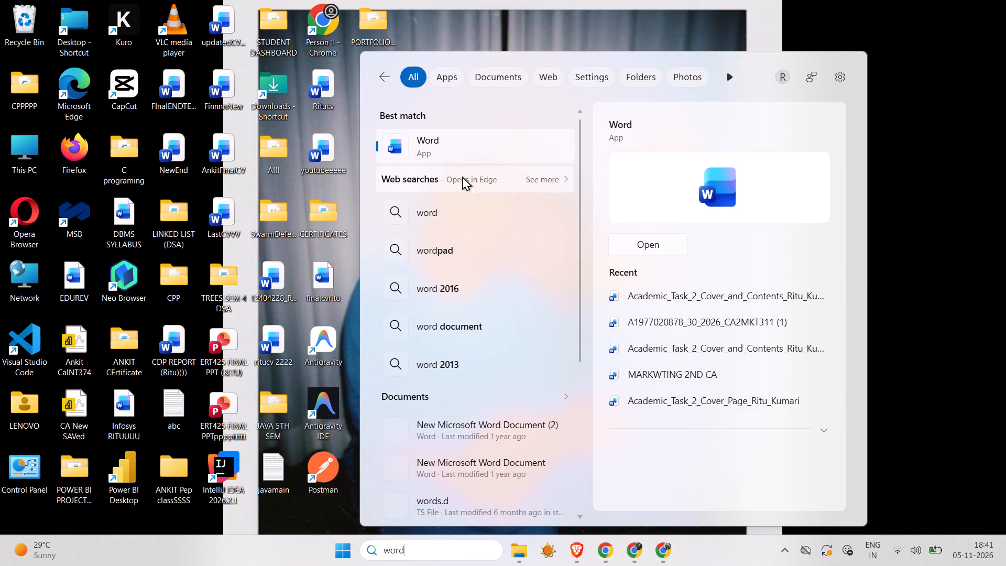
click(661, 244)
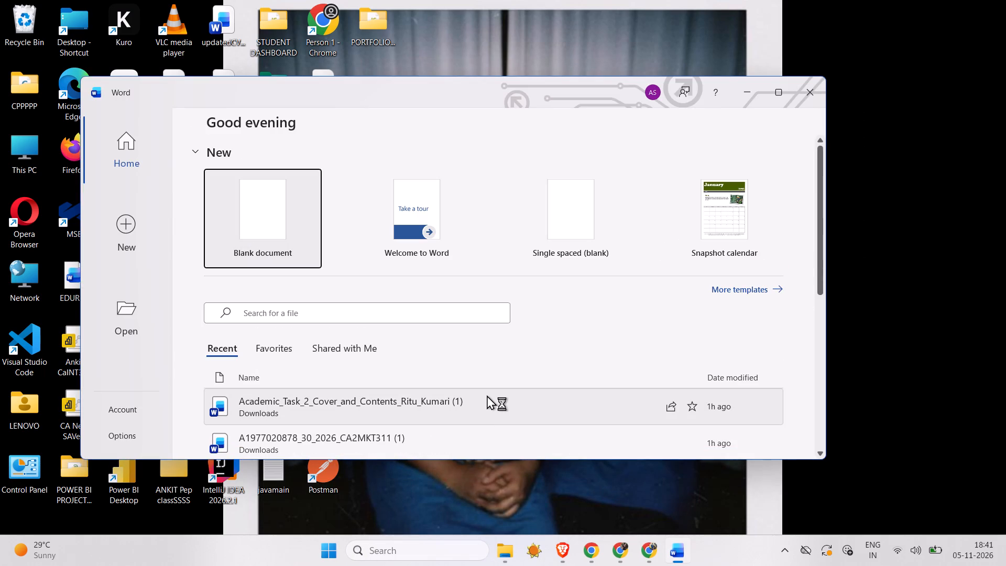
click(487, 395)
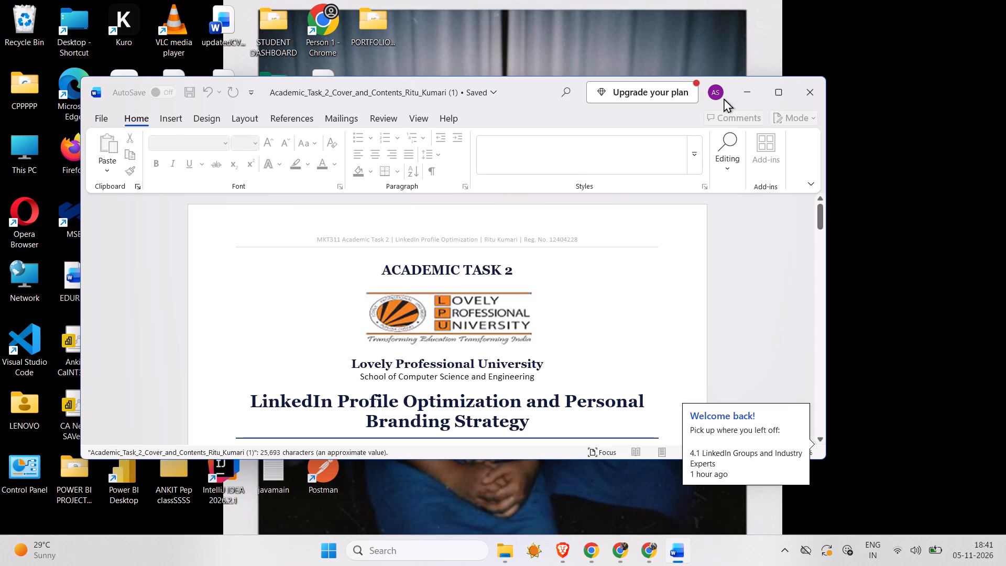
click(776, 90)
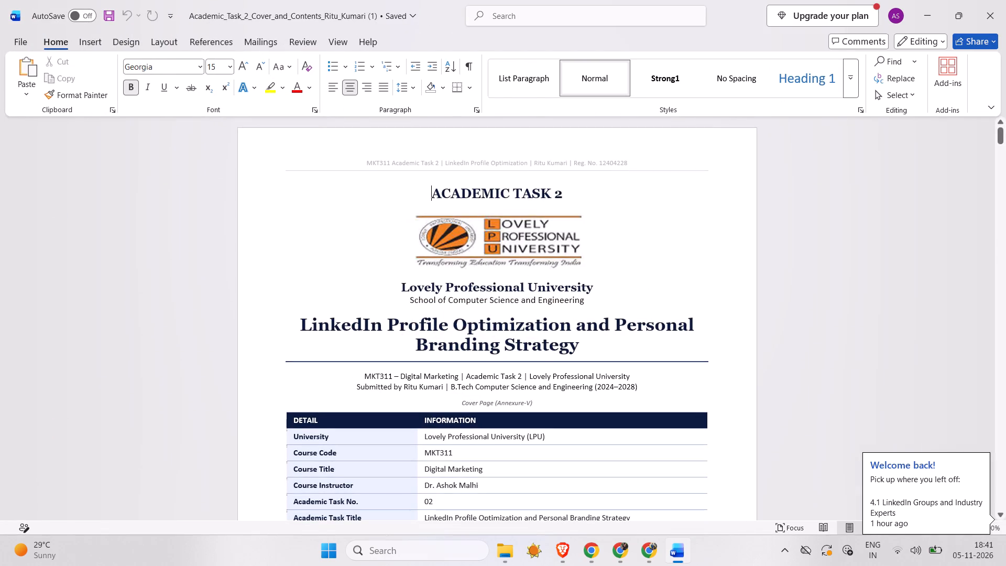
Shrink the Figure 13 screenshot of followed industry experts slightly in proportion and align it with the page's left text margin.
scroll(423, 260, down, 13)
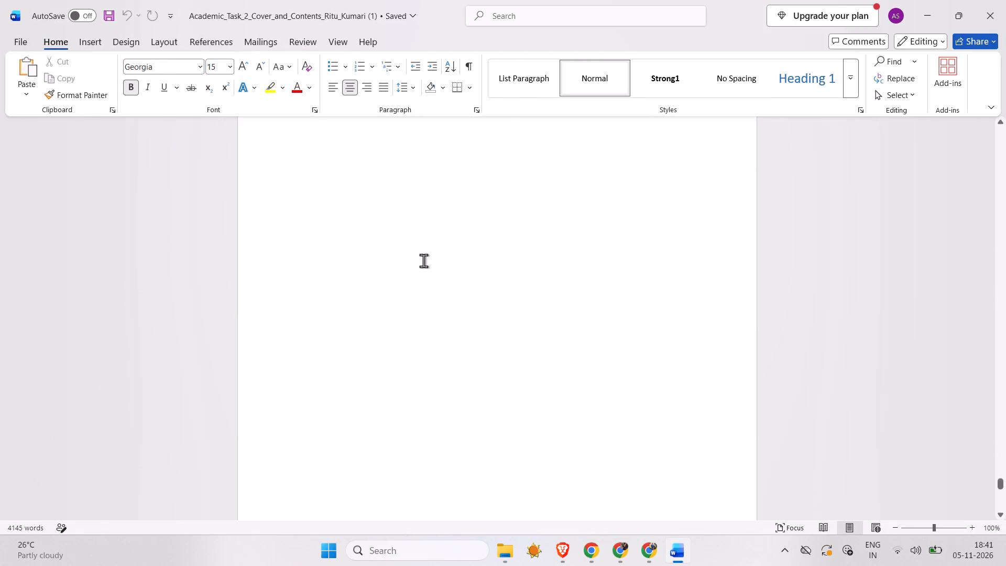
scroll(423, 260, down, 4)
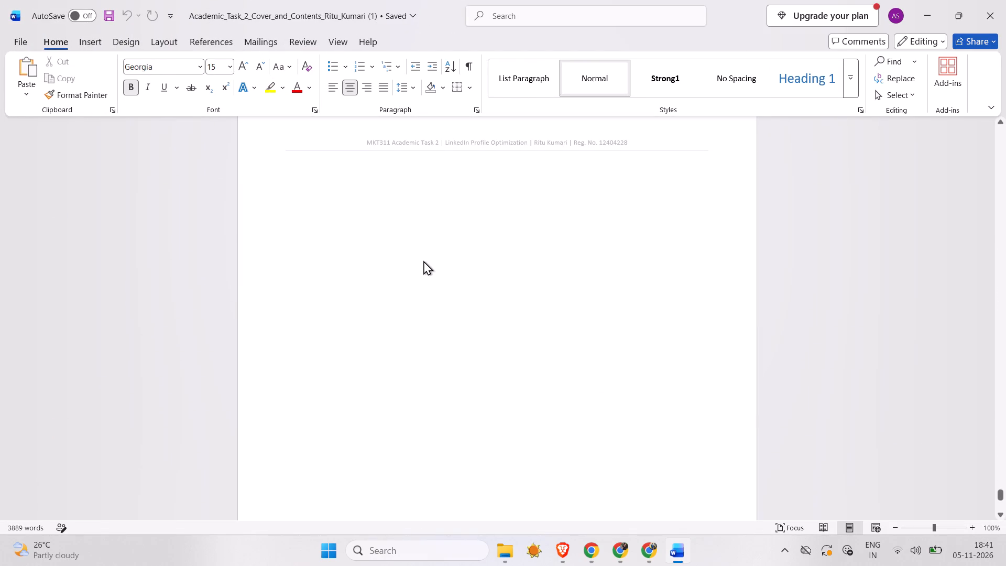
scroll(423, 260, up, 3)
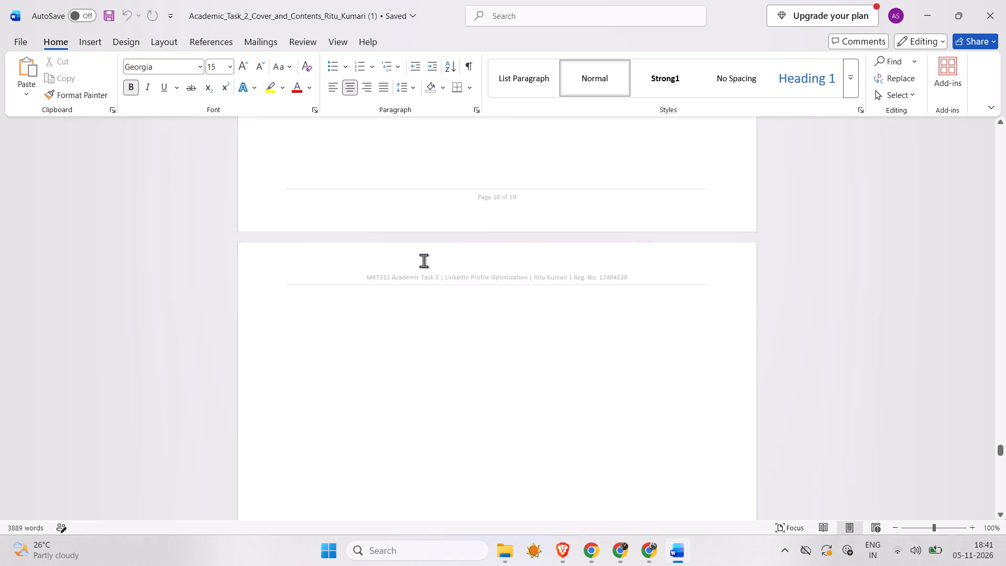
scroll(423, 260, up, 1)
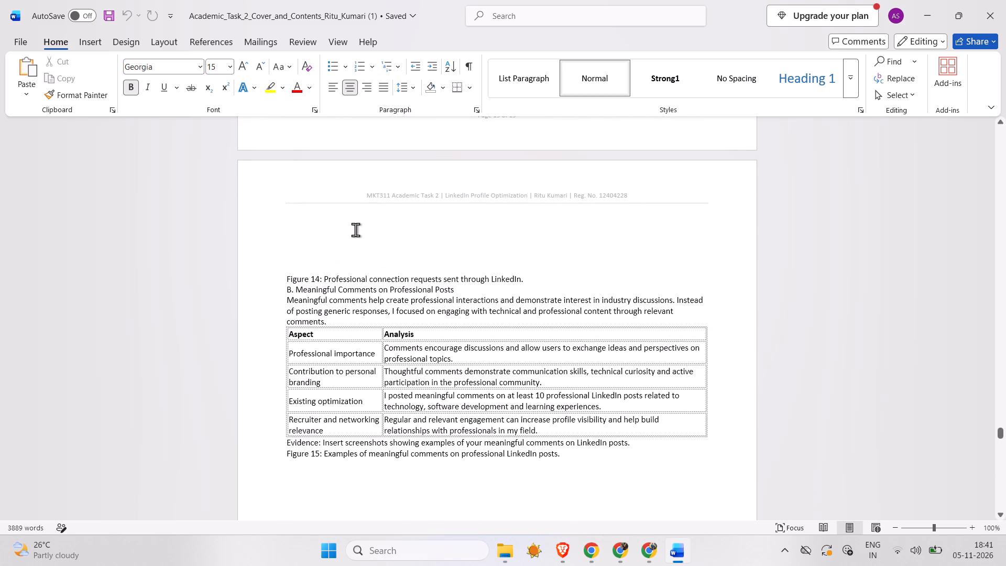
scroll(355, 230, up, 1)
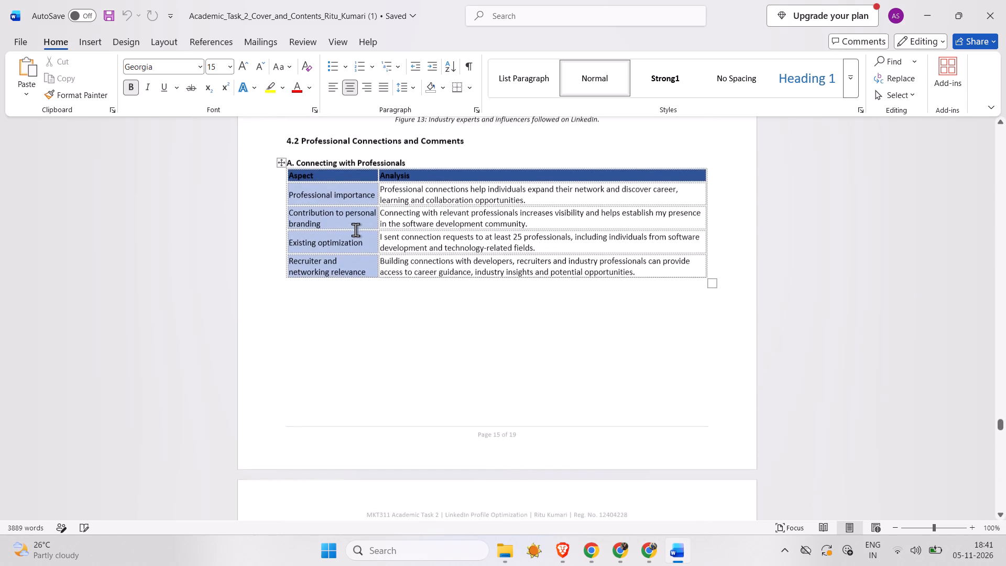
scroll(355, 230, up, 1)
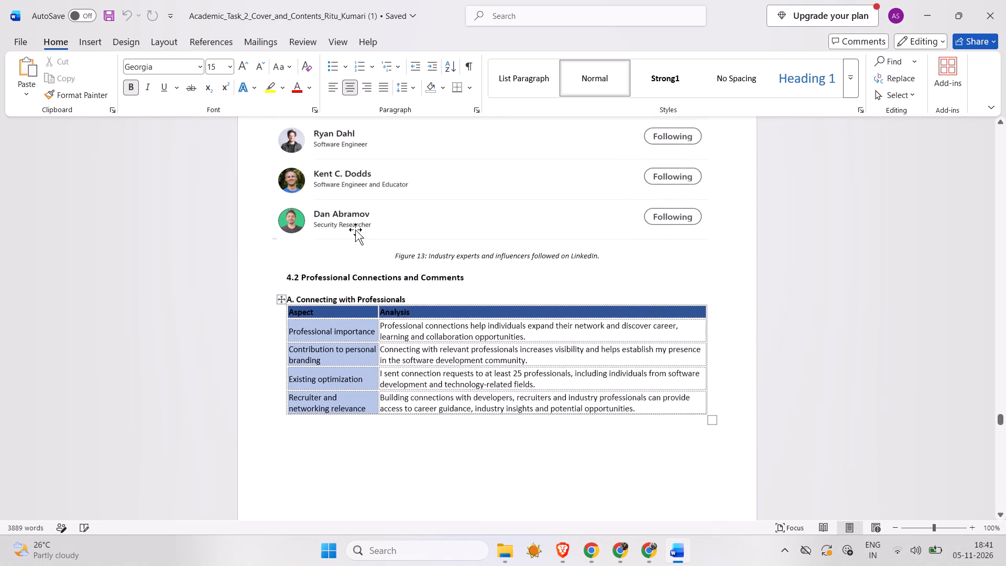
scroll(355, 230, up, 1)
click(447, 215)
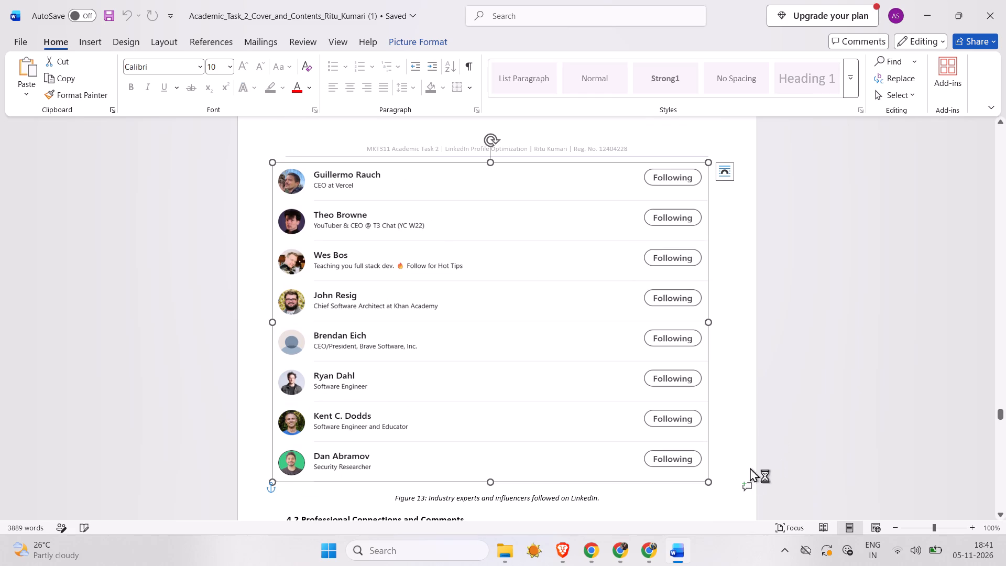
drag(710, 482, 660, 408)
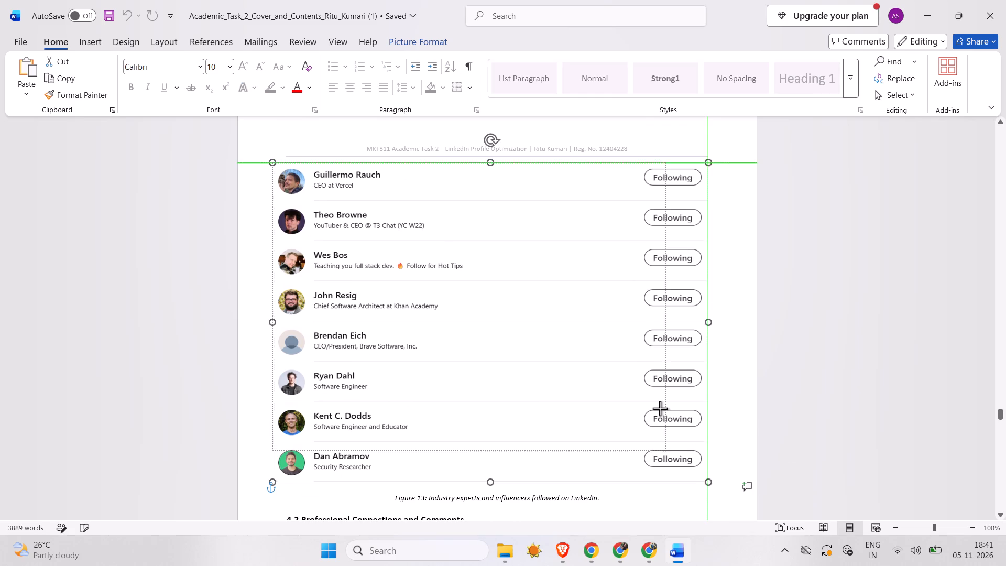
drag(660, 408, 653, 400)
drag(501, 282, 520, 275)
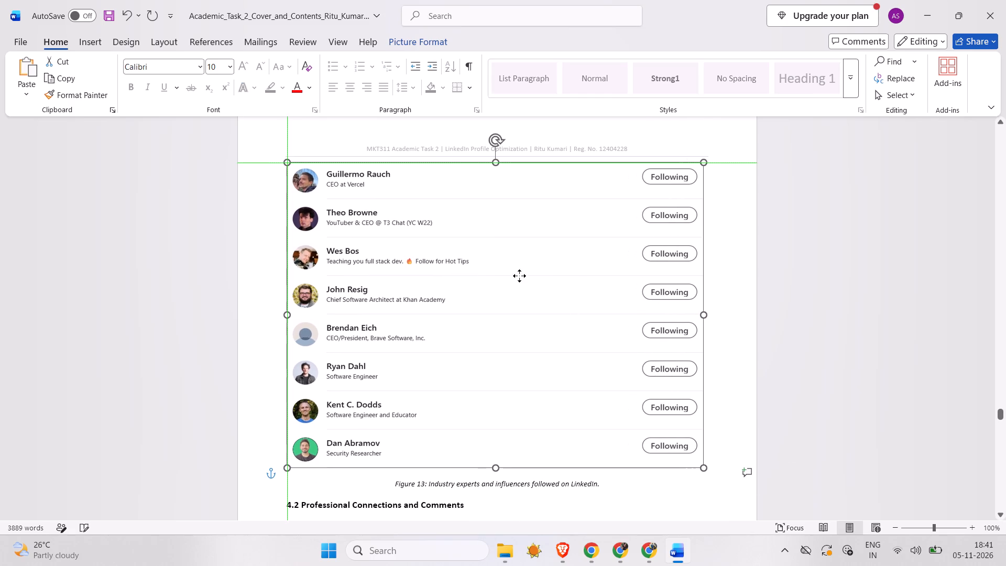
drag(520, 275, 523, 272)
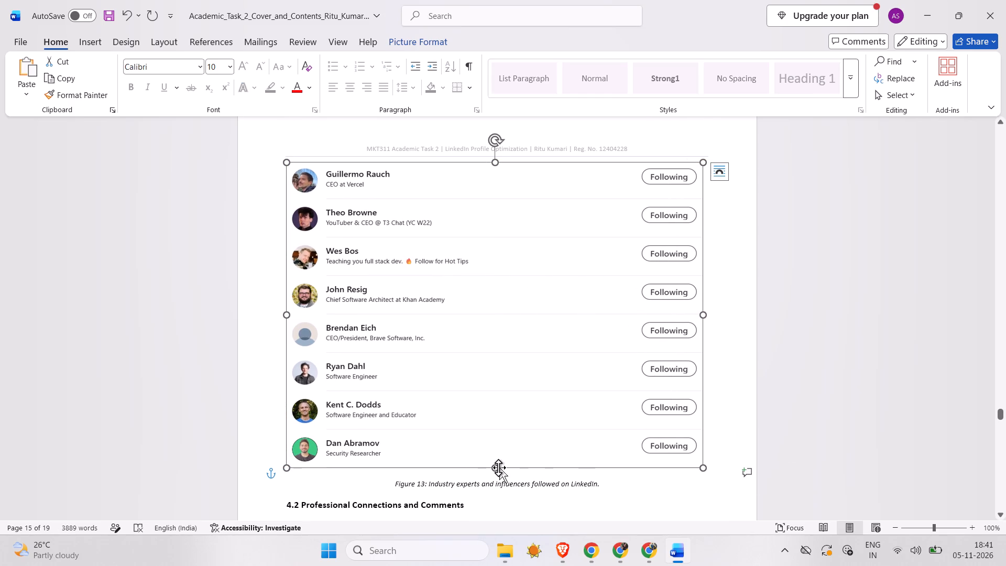
Reduce the Figure 13 screenshot's height and stretch it to span the full width between the text margins.
drag(497, 467, 500, 410)
drag(698, 407, 655, 380)
drag(494, 231, 517, 229)
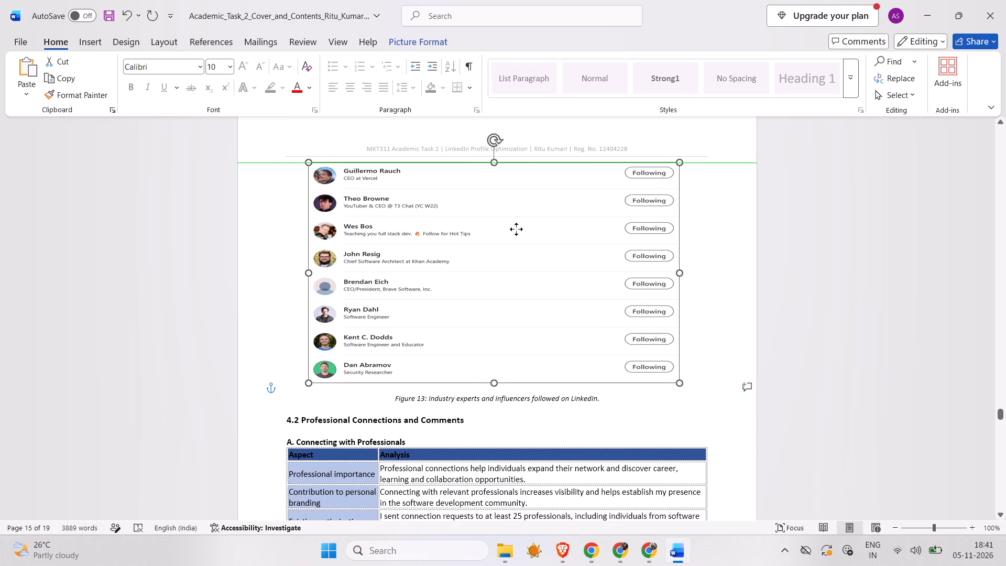
drag(517, 229, 491, 236)
drag(661, 272, 709, 270)
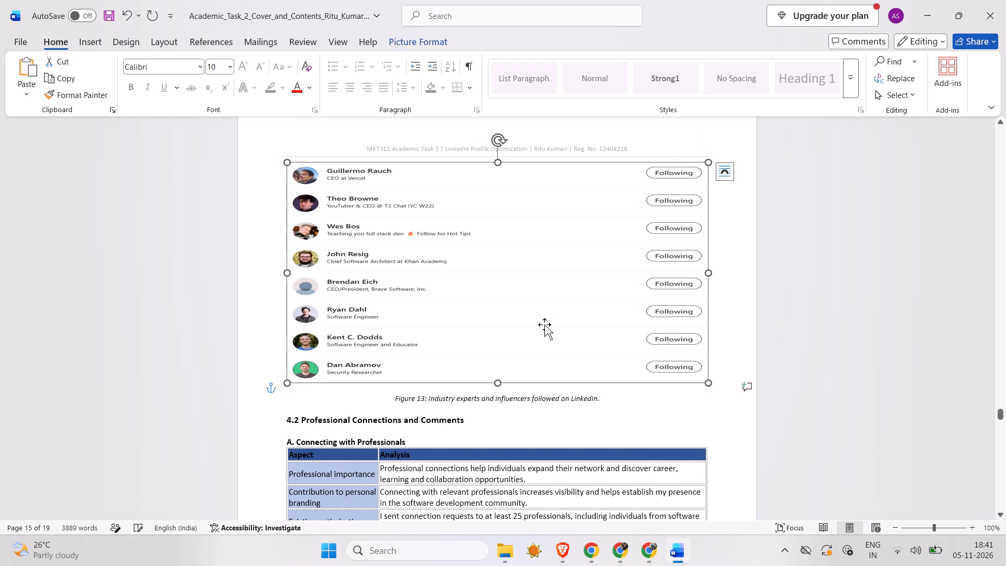
click(591, 426)
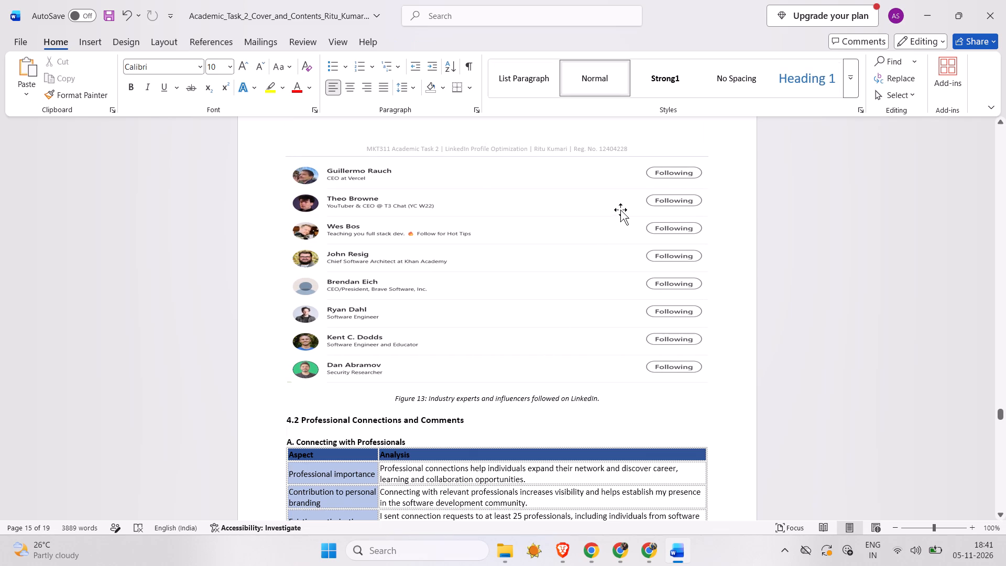
Insert two line breaks after the Figure 14 caption, pushing heading B on meaningful comments to the following page.
scroll(620, 210, up, 1)
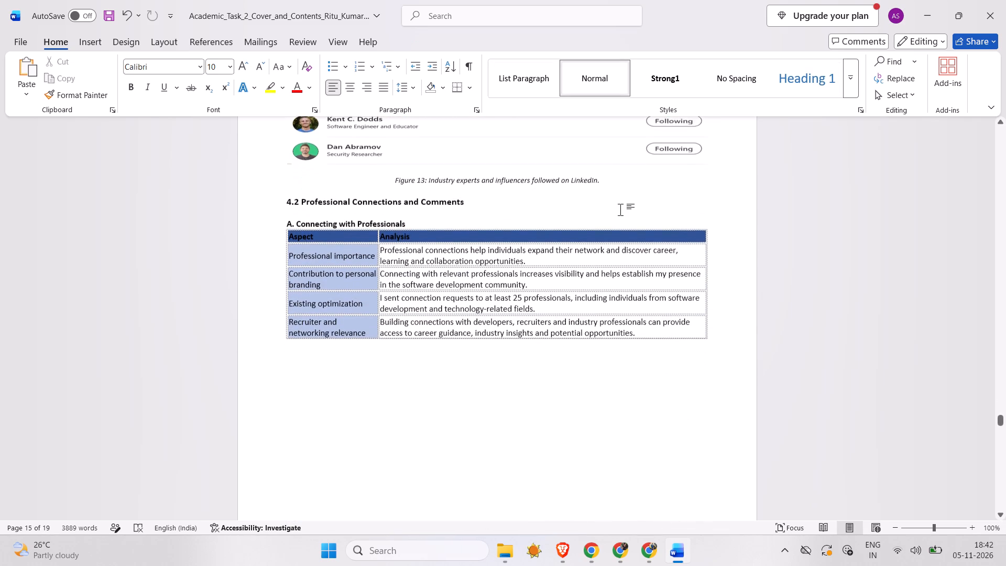
click(333, 333)
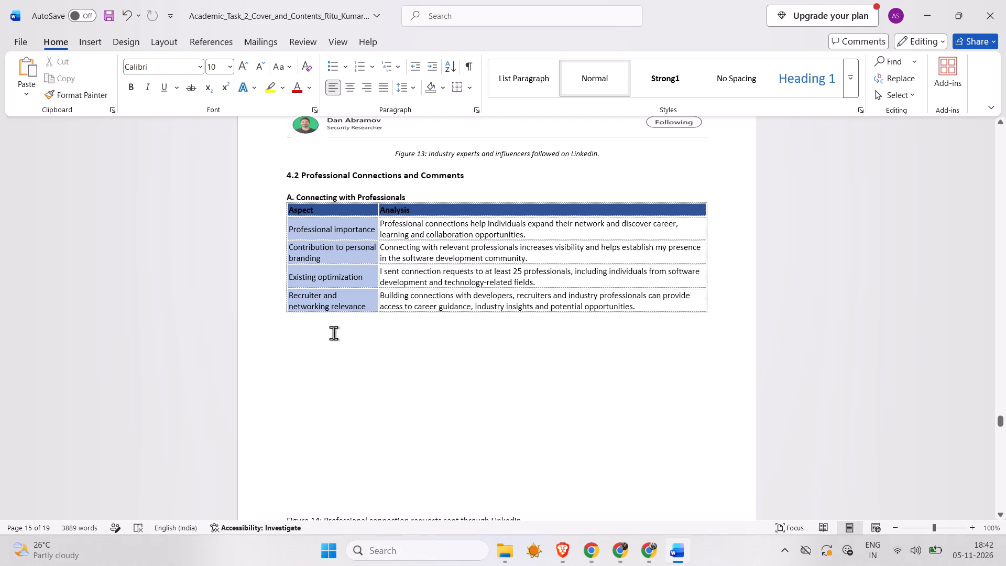
scroll(460, 213, down, 1)
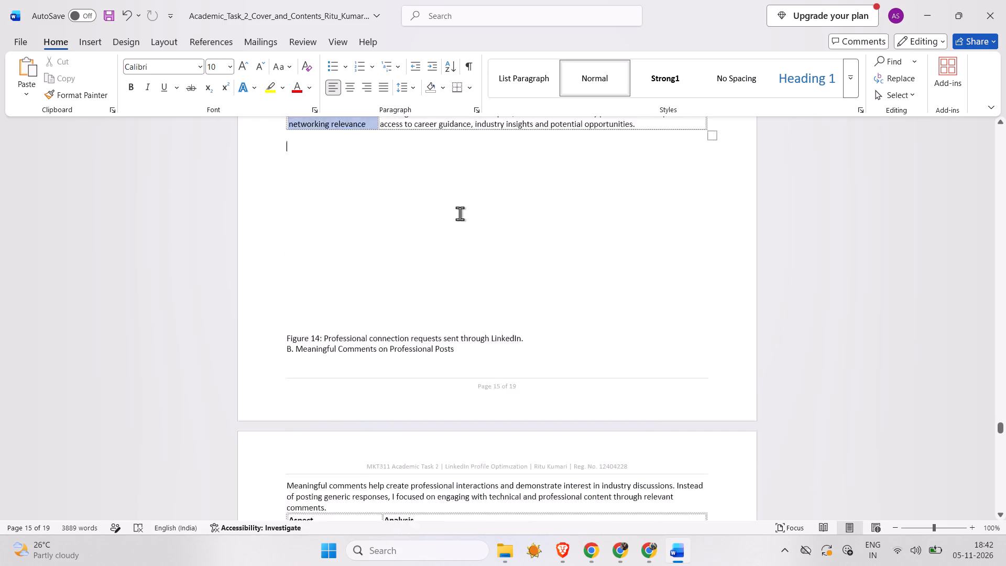
scroll(460, 213, down, 2)
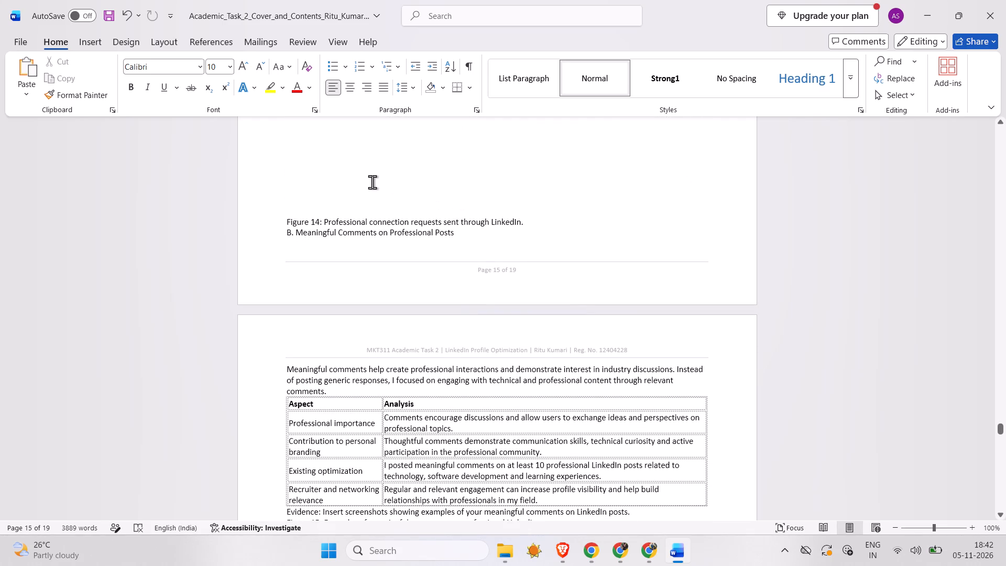
click(372, 182)
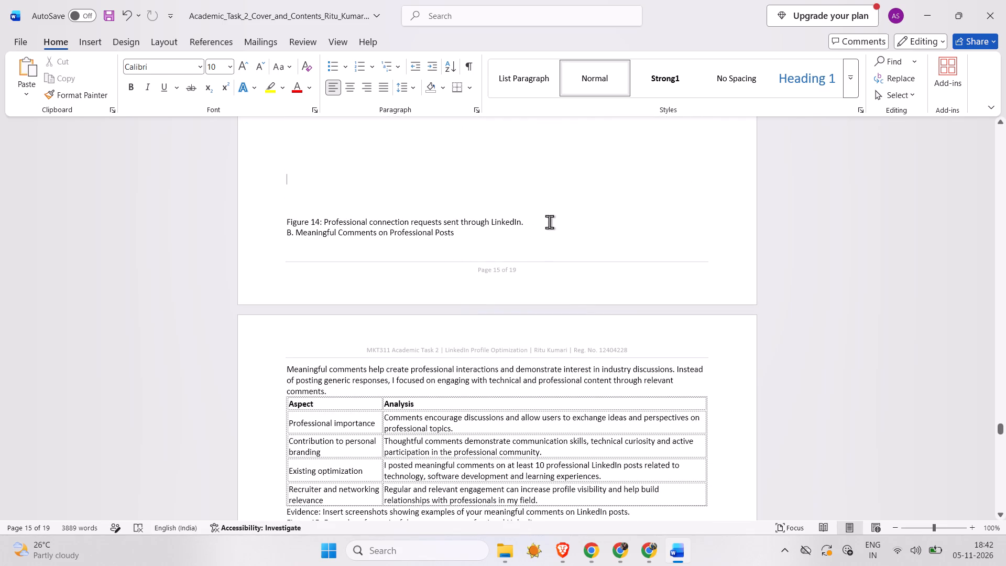
click(549, 222)
key(Return)
key(Return)
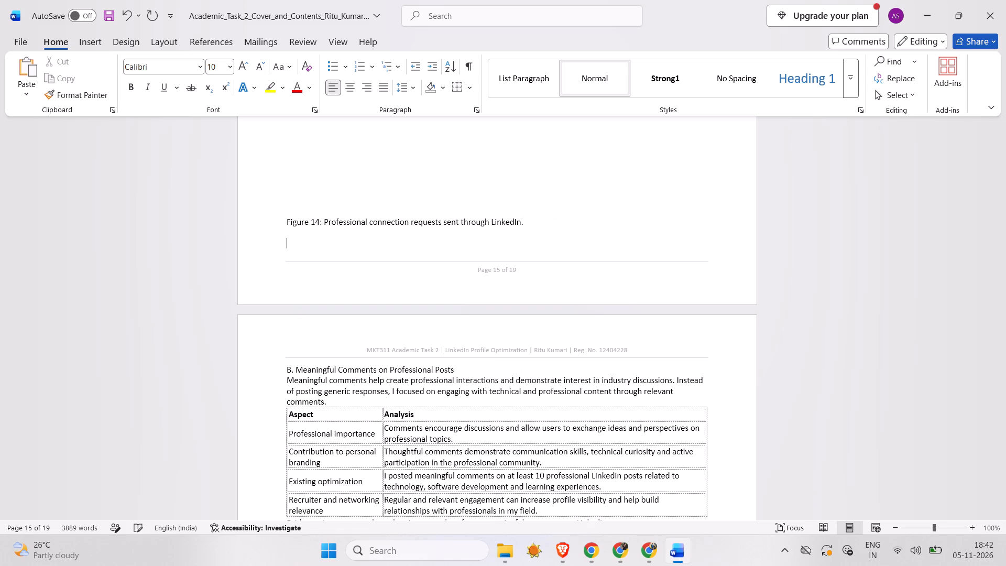
Switch to Chrome and capture a screen snip of LinkedIn's Sent invitations list, covering the first two requests.
scroll(495, 219, up, 1)
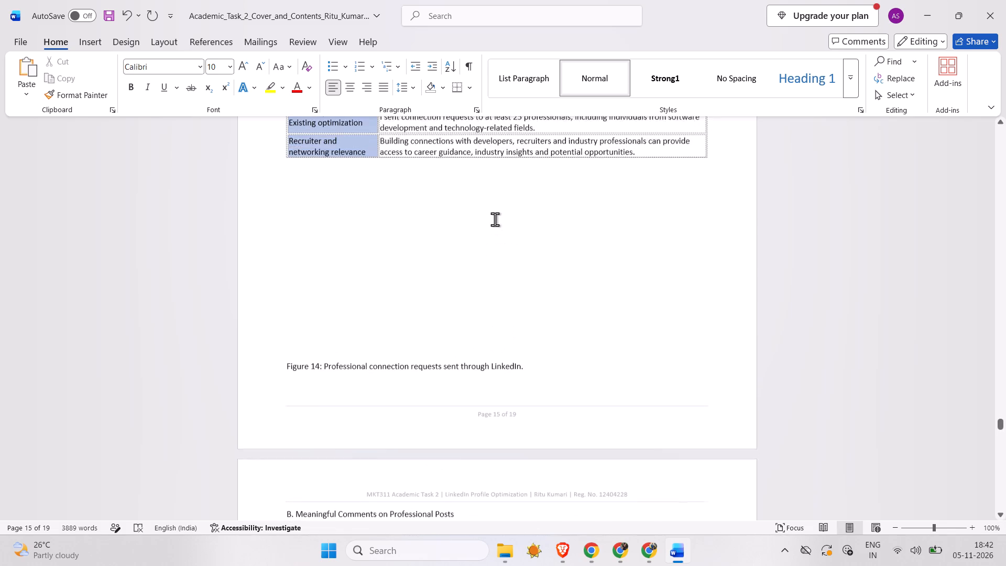
scroll(495, 219, up, 1)
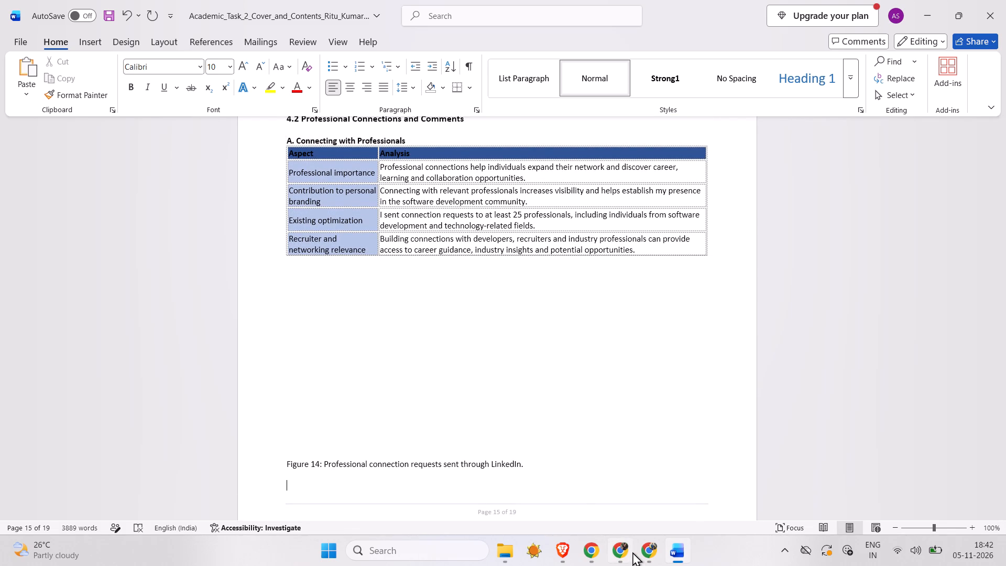
click(622, 552)
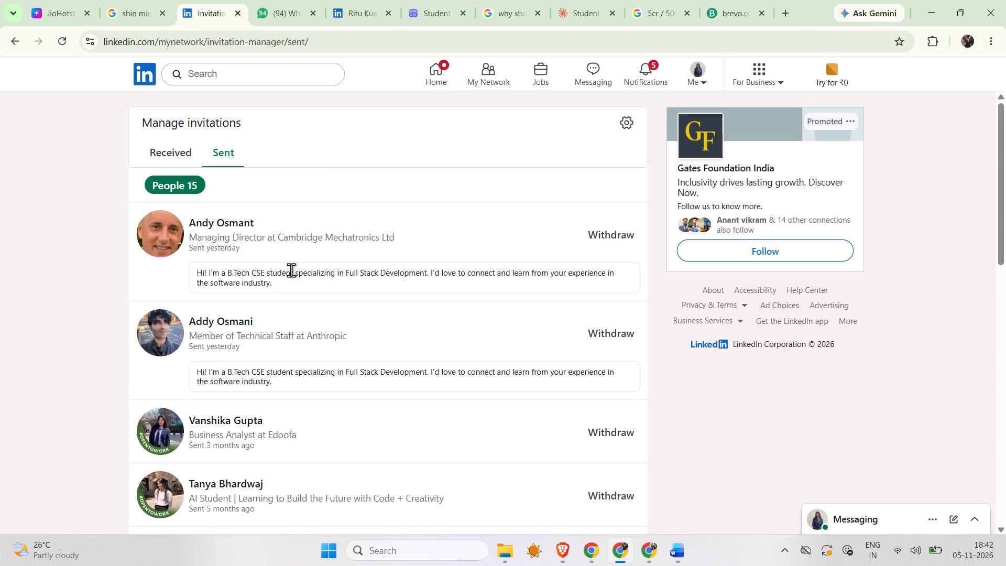
key(shift+super+s)
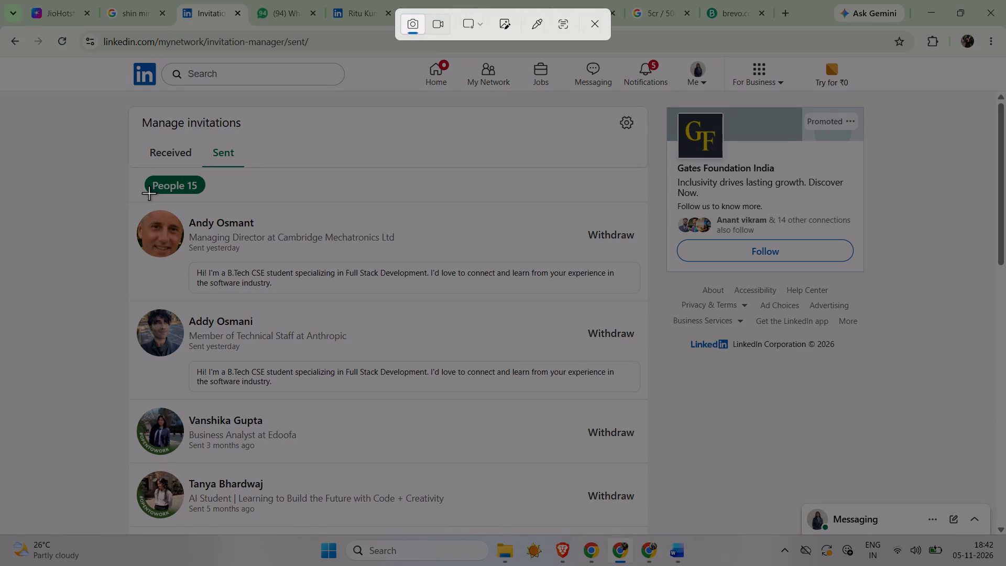
drag(136, 143, 339, 361)
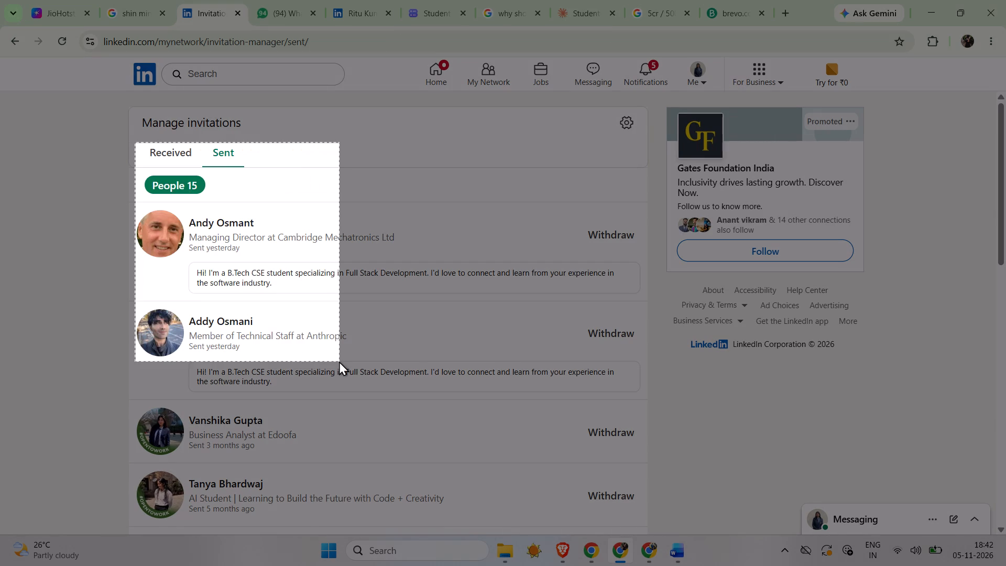
drag(339, 361, 627, 406)
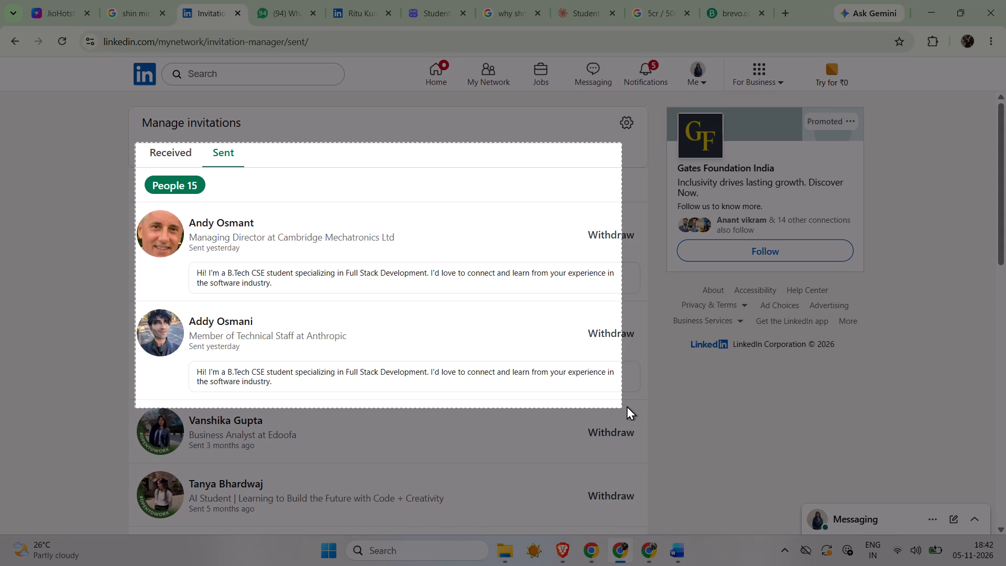
drag(627, 406, 643, 405)
Back in Word, paste the invitations screenshot and place it directly below the Connecting with Professionals table in section 4.2.
click(681, 552)
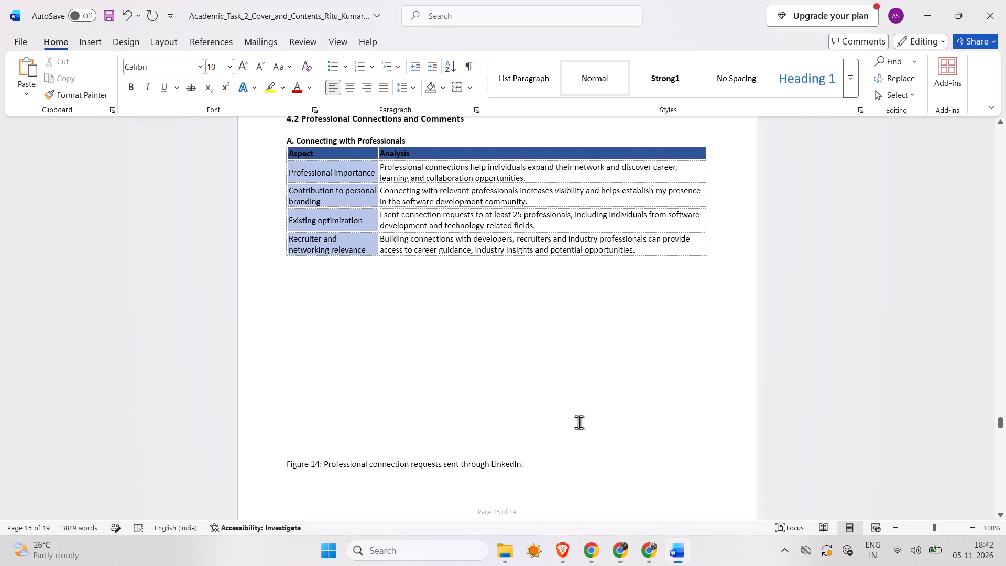
click(305, 398)
click(290, 288)
key(ctrl+v)
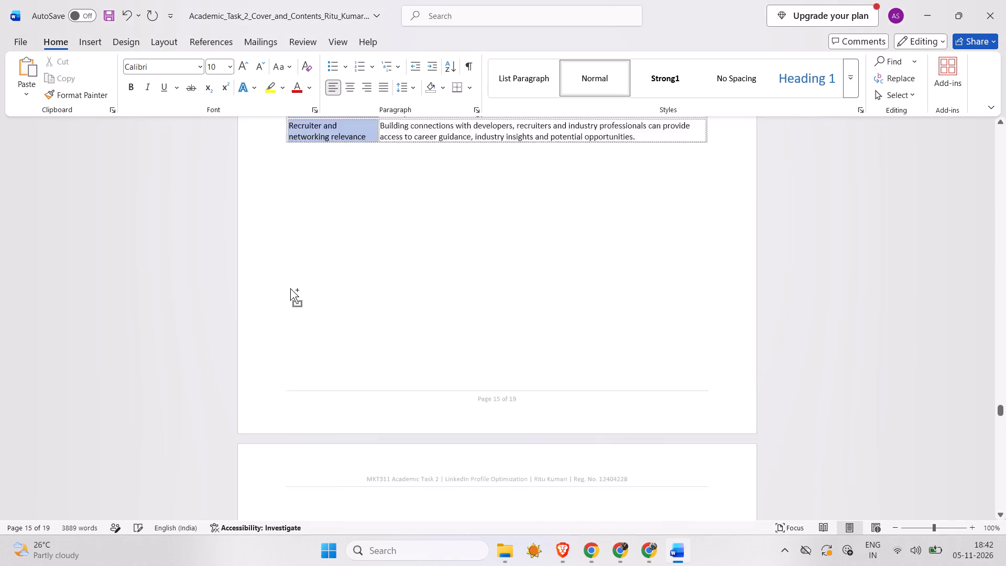
drag(390, 349, 366, 161)
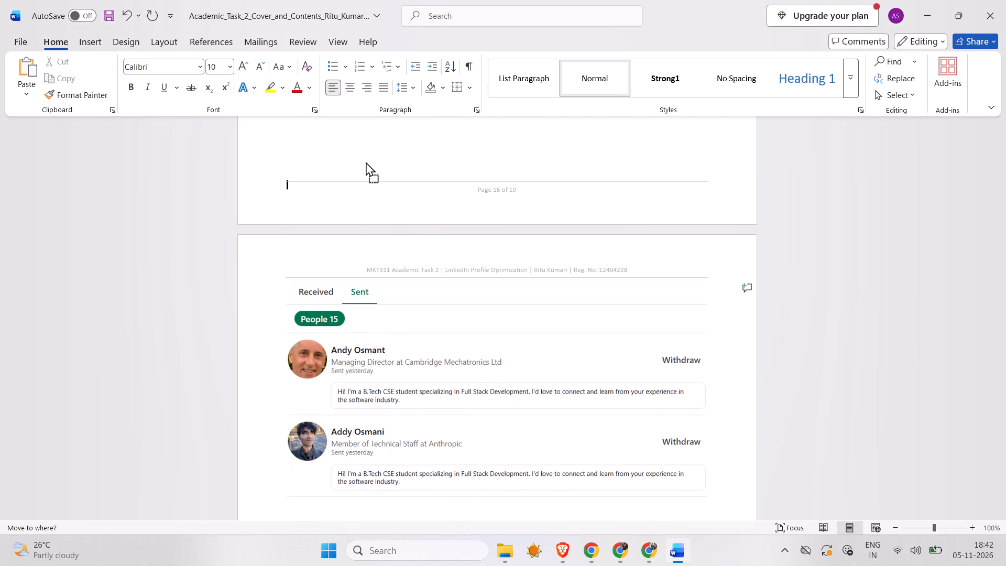
drag(366, 161, 365, 148)
click(538, 339)
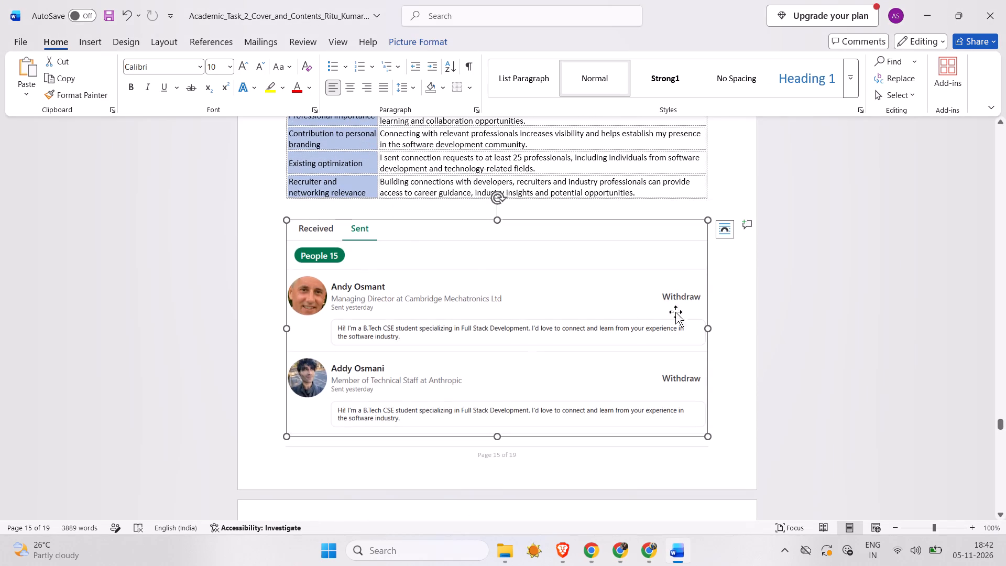
Set the pasted invitations screenshot's text wrapping to Top and Bottom.
click(728, 230)
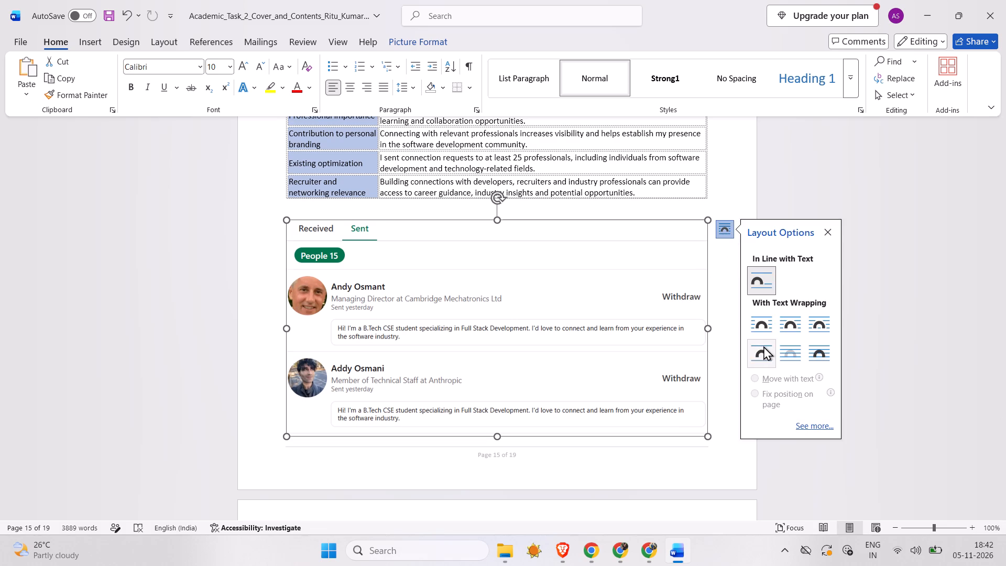
click(766, 349)
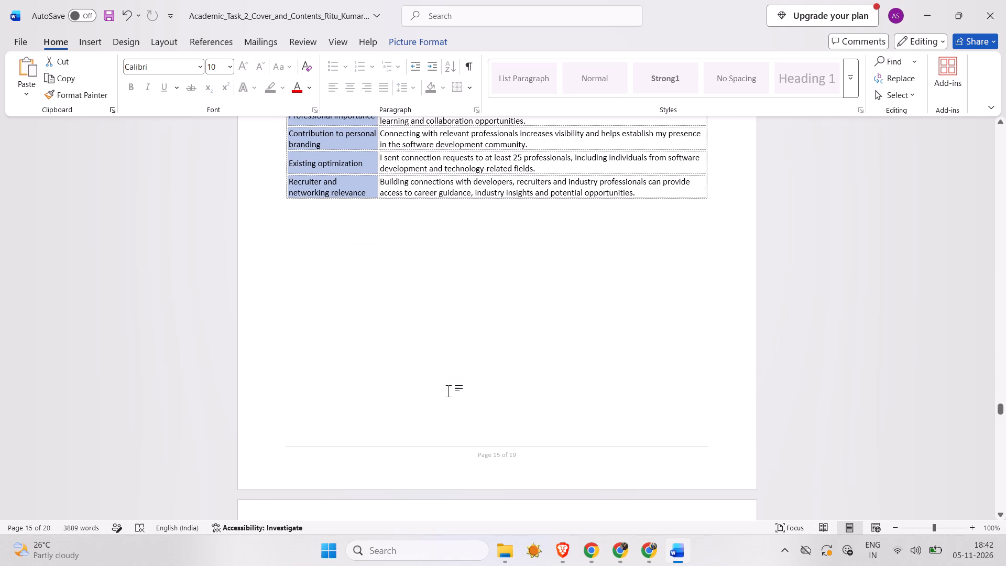
Paste the invitations screenshot again on the blank line directly below the Connecting with Professionals table in section 4.2.
scroll(445, 380, down, 1)
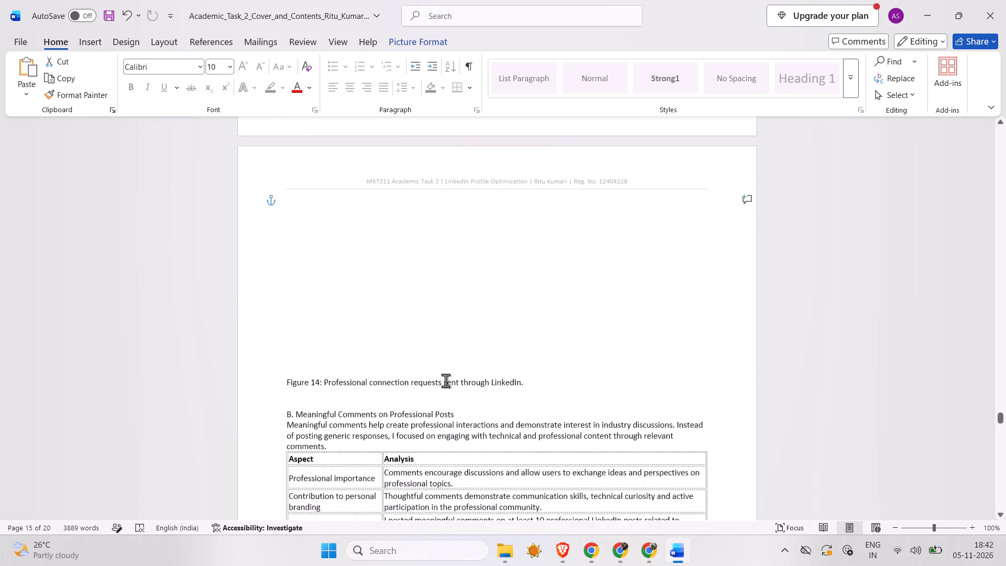
scroll(445, 380, down, 1)
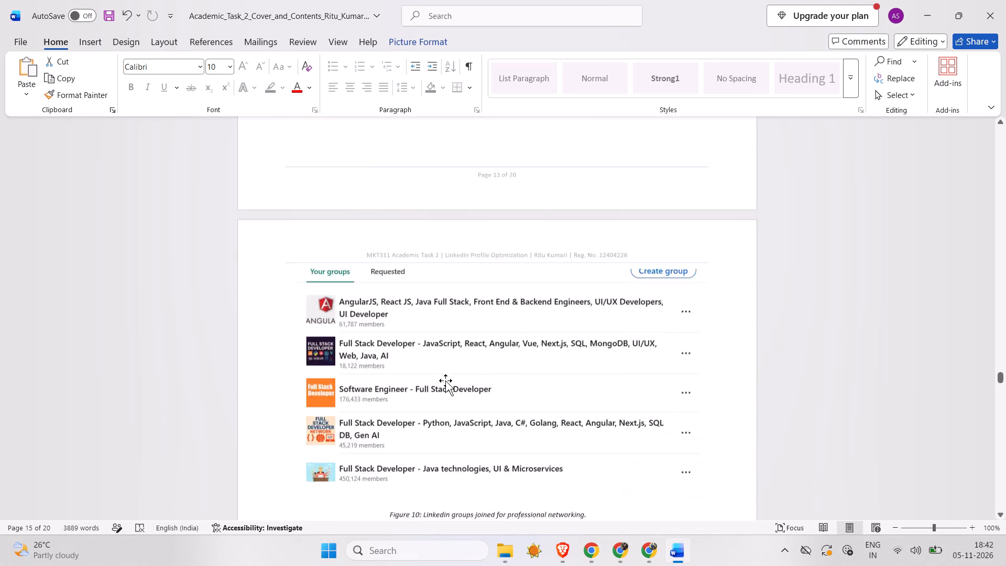
scroll(445, 380, down, 1)
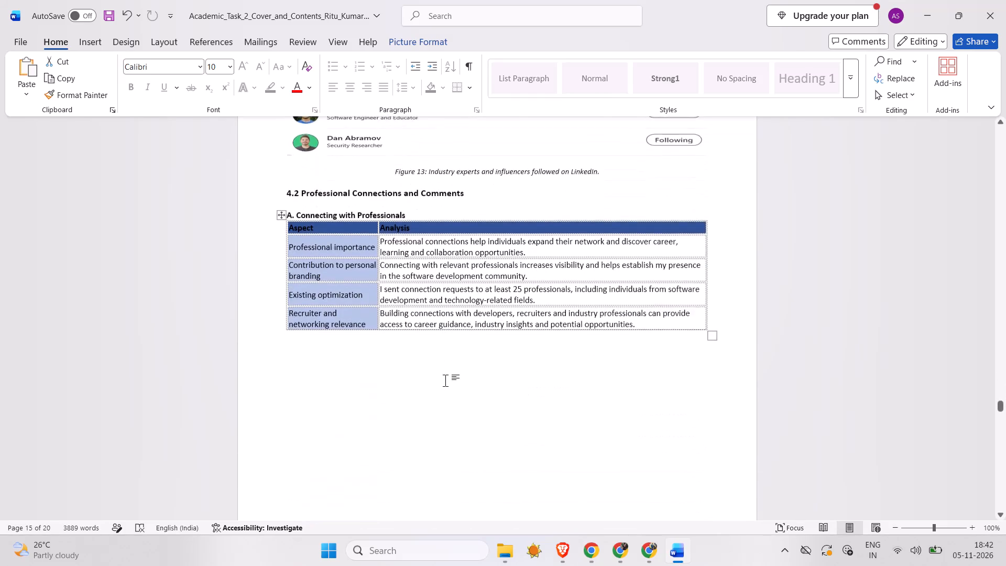
scroll(445, 380, down, 1)
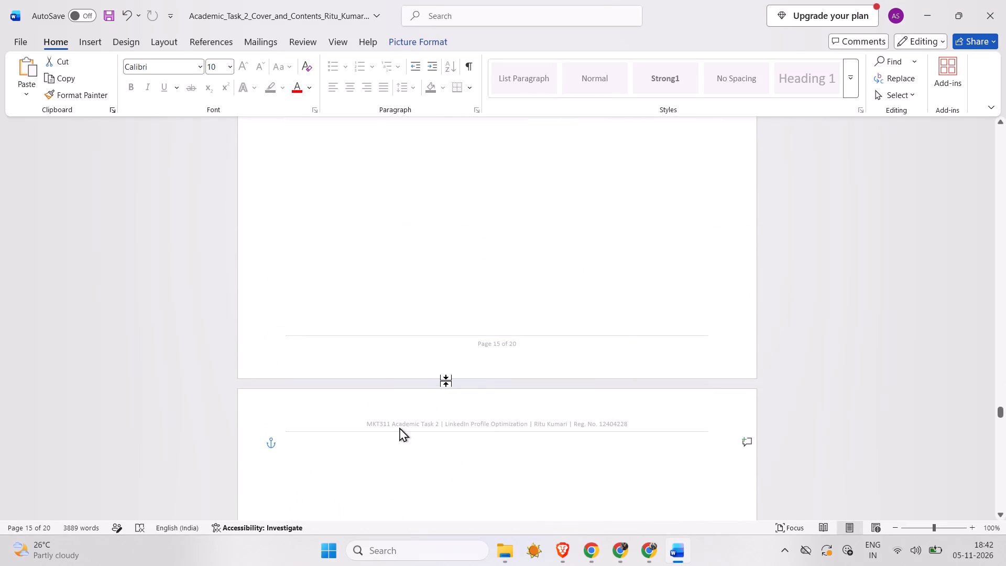
click(375, 474)
scroll(324, 329, up, 1)
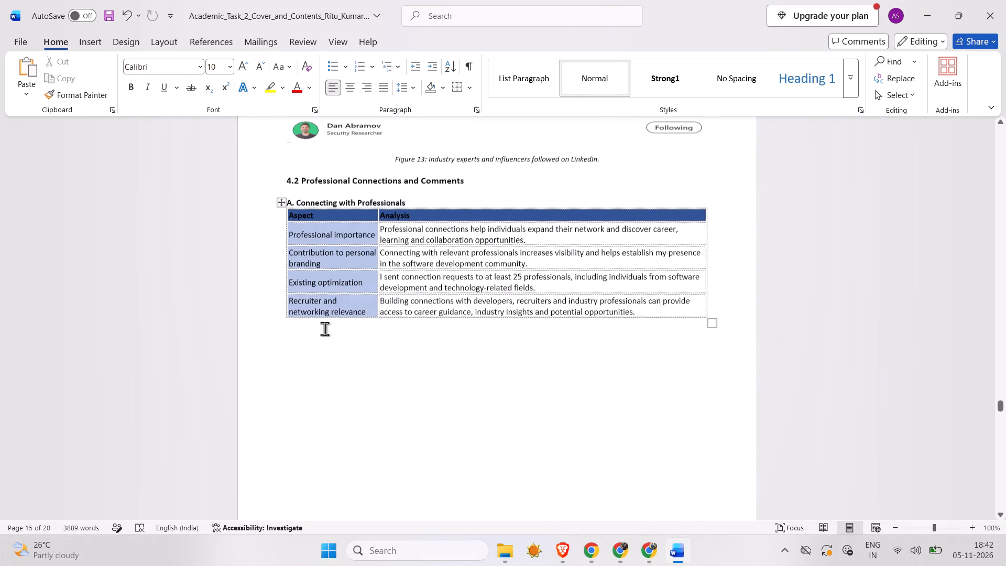
click(293, 355)
key(ctrl+v)
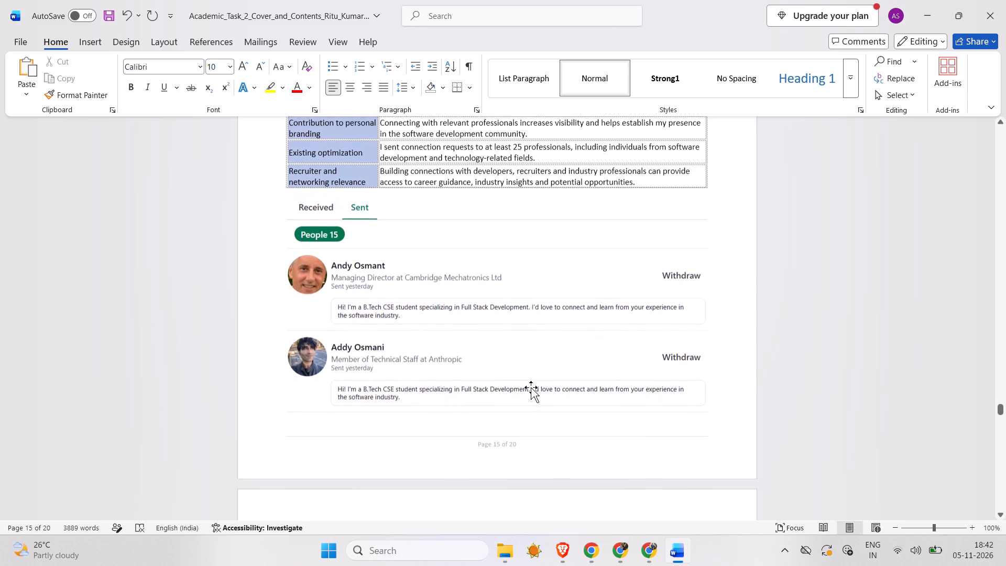
Reduce the newly pasted invitations screenshot's height and stretch it back to nearly the full width between the text margins.
click(494, 362)
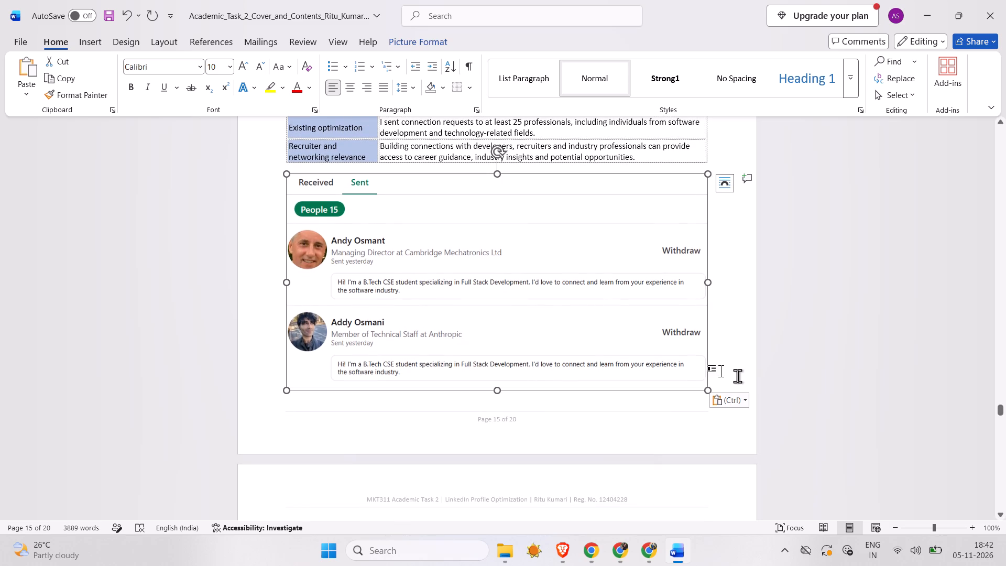
drag(709, 392, 662, 365)
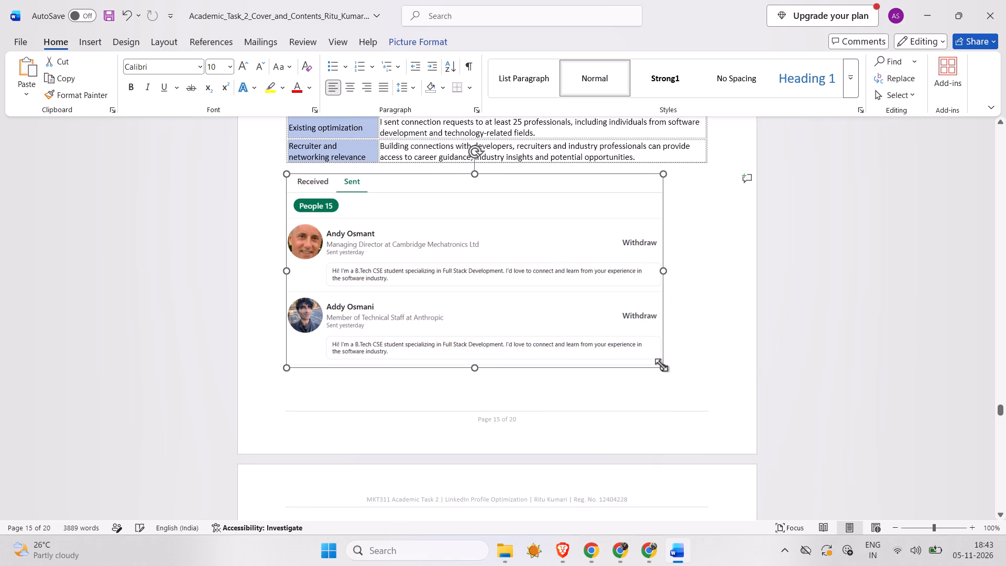
drag(528, 274, 560, 275)
drag(663, 271, 682, 269)
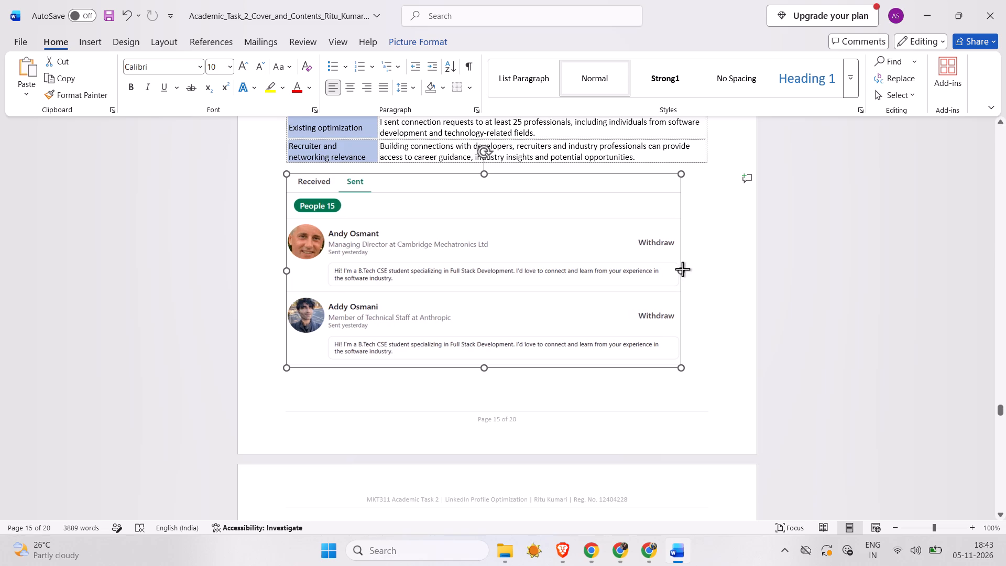
drag(682, 269, 705, 268)
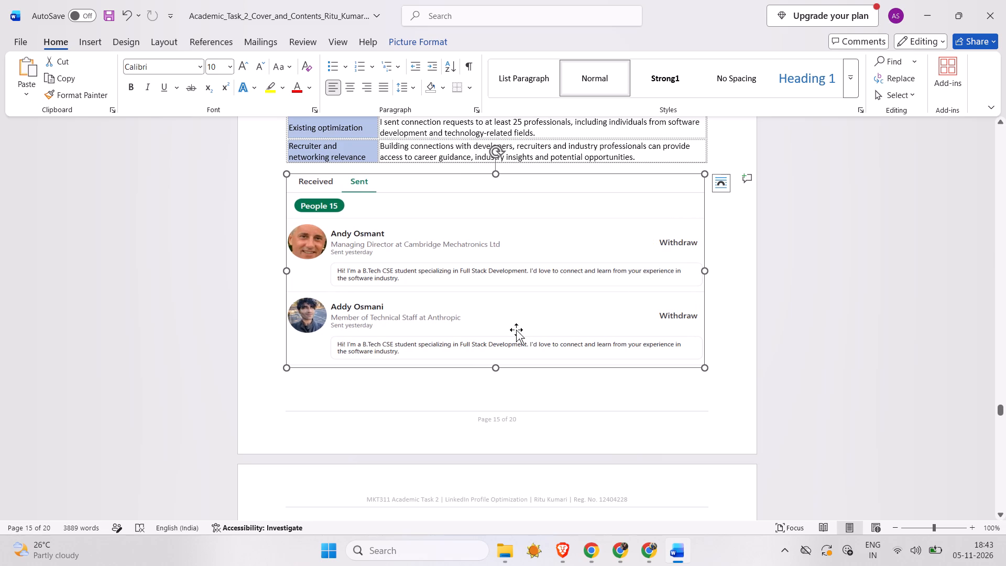
Delete the blank lines above the Figure 14 caption to pull it up towards the invitations screenshot.
scroll(418, 450, down, 1)
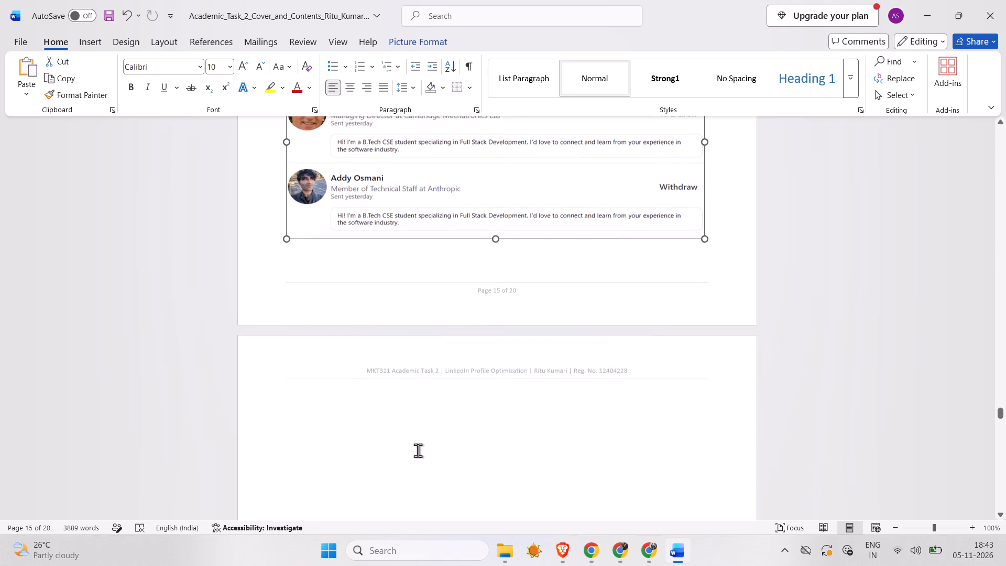
scroll(420, 438, down, 1)
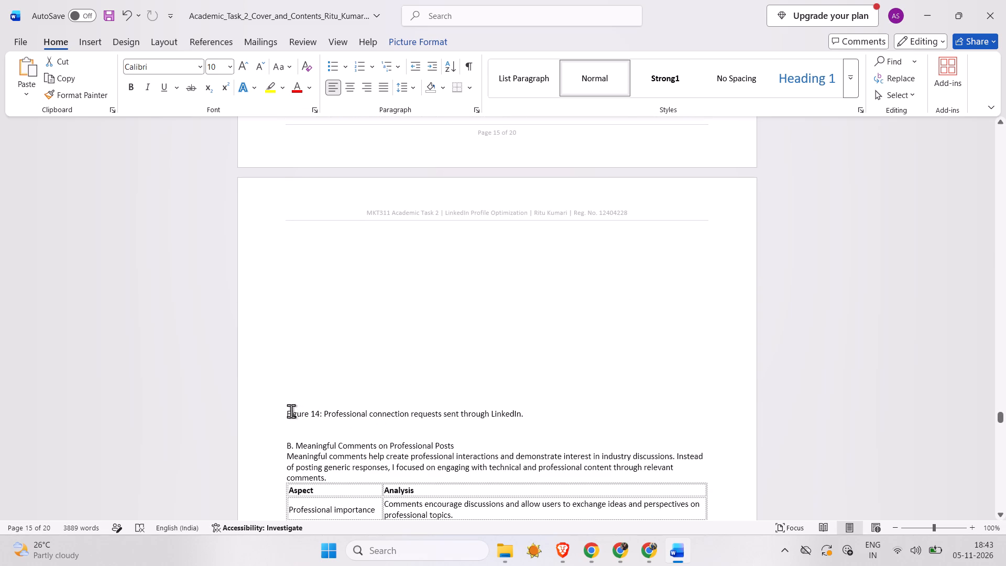
click(286, 408)
key(BackSpace)
key(BackSpace)
key(BackSpace)
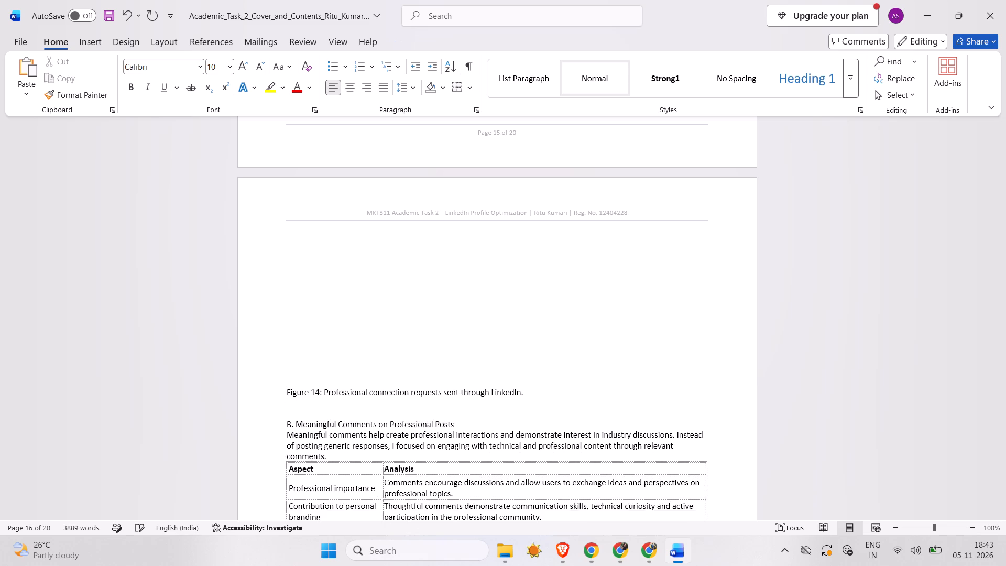
key(BackSpace)
key(BackSpace)
key(BackSpace)
key(BackSpace)
key(BackSpace)
key(BackSpace)
key(BackSpace)
key(BackSpace)
key(BackSpace)
key(BackSpace)
key(BackSpace)
key(BackSpace)
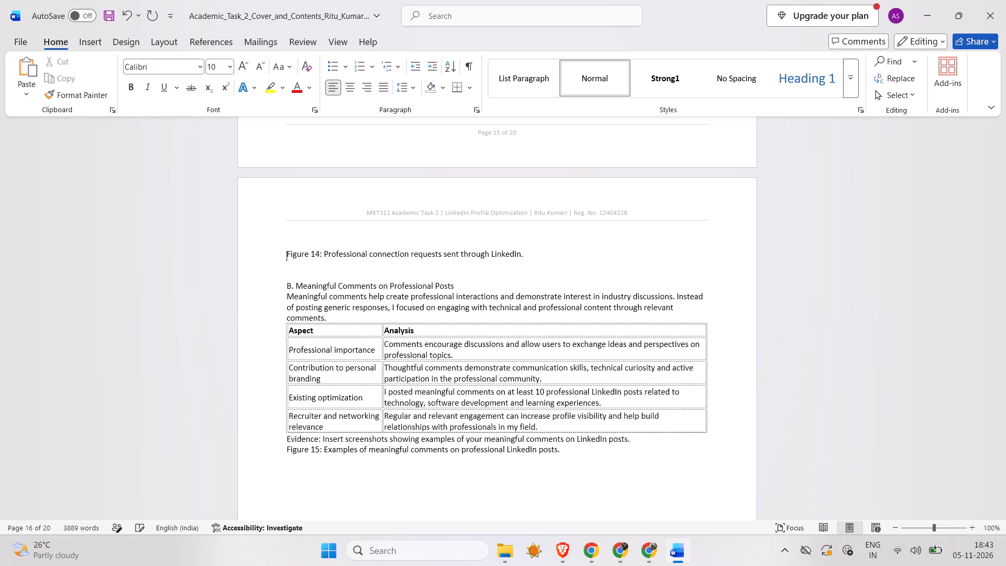
key(BackSpace)
key(BackSpace)
key(BackSpace)
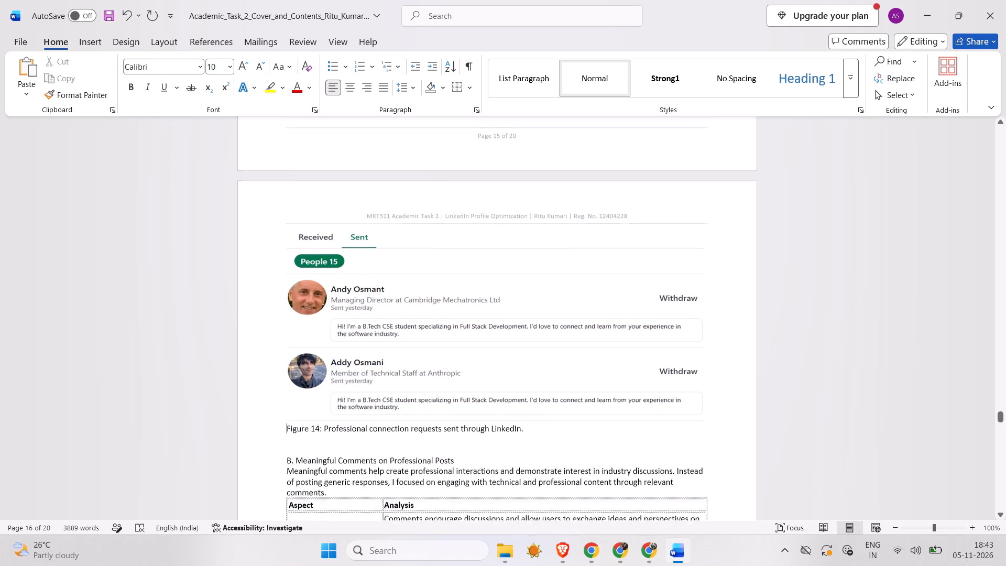
Undo the last blank-line deletions above the Figure 14 caption.
scroll(286, 408, down, 1)
scroll(286, 408, up, 1)
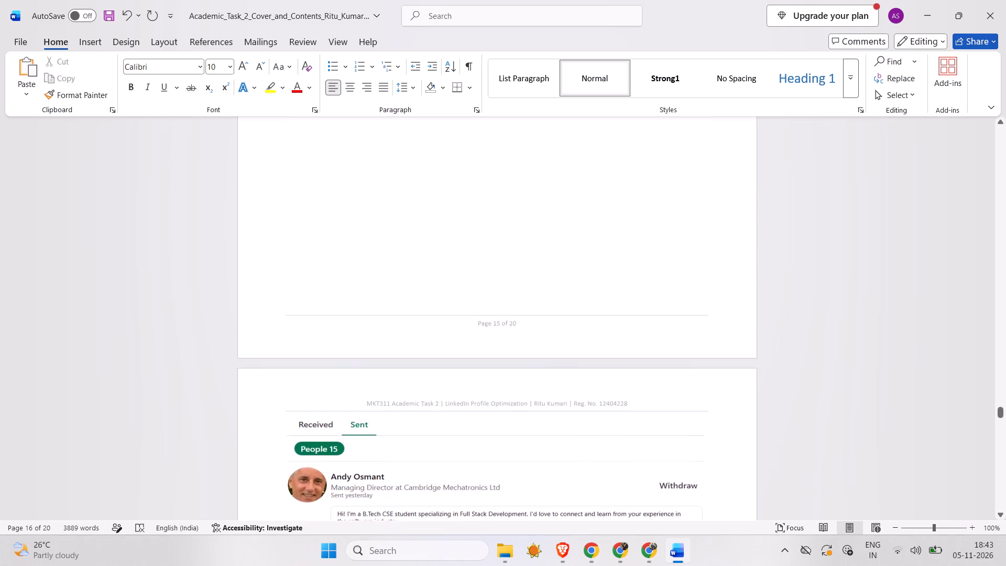
scroll(286, 408, up, 1)
scroll(286, 408, down, 1)
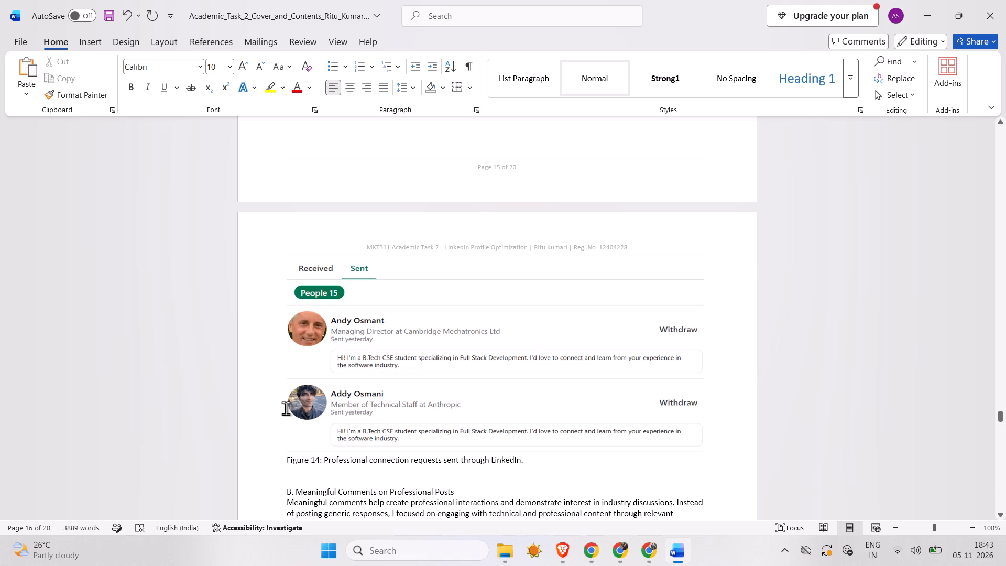
key(ctrl+z)
key(ctrl+z)
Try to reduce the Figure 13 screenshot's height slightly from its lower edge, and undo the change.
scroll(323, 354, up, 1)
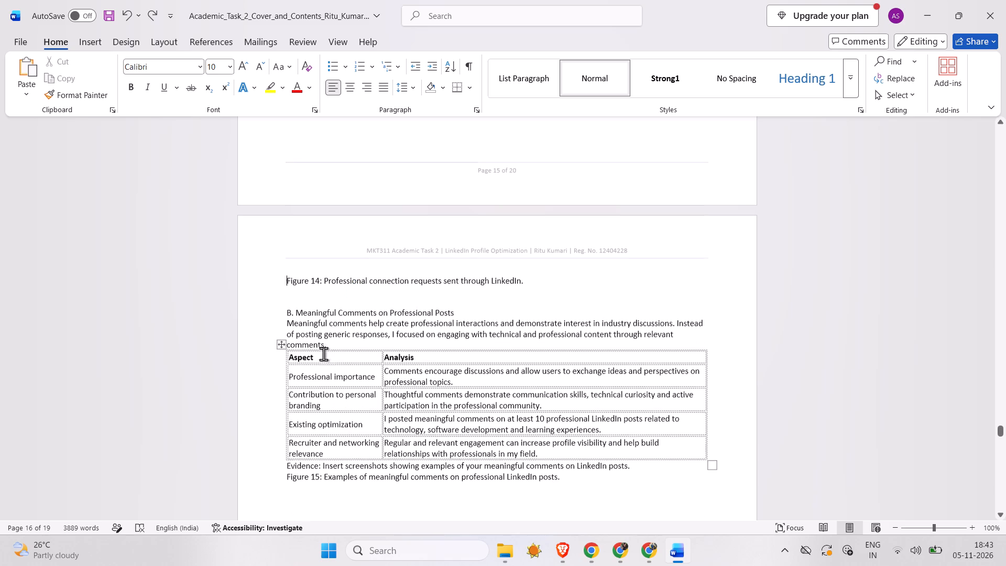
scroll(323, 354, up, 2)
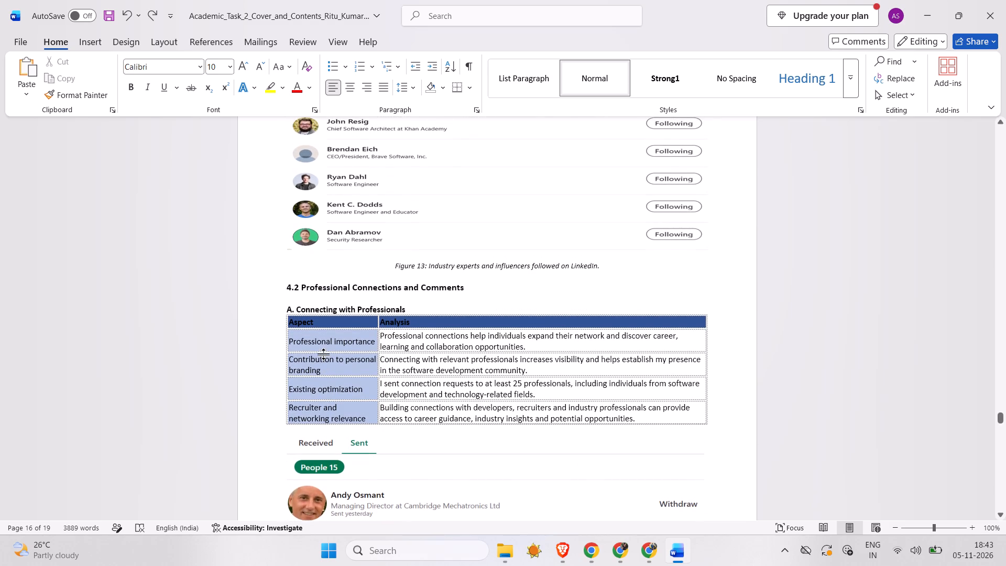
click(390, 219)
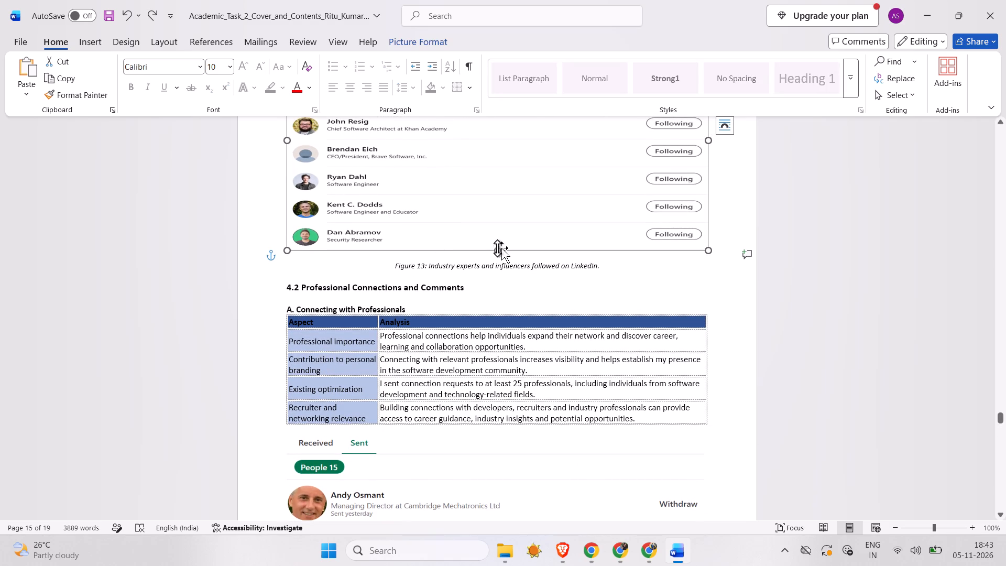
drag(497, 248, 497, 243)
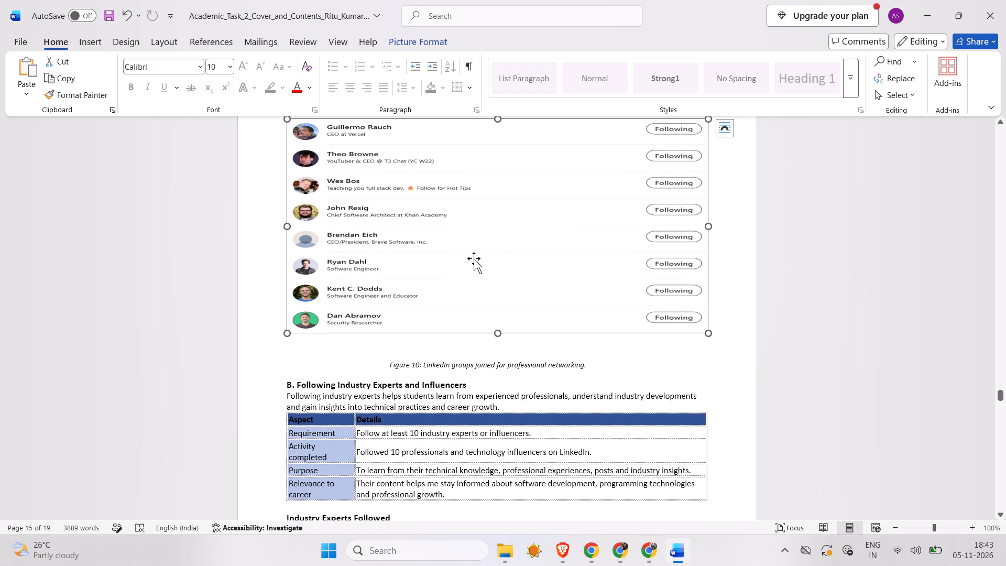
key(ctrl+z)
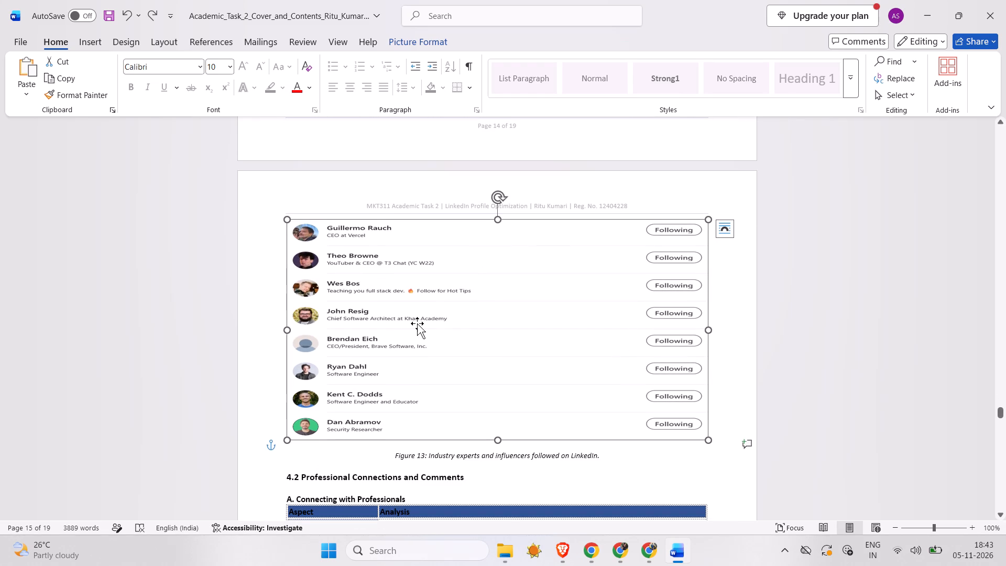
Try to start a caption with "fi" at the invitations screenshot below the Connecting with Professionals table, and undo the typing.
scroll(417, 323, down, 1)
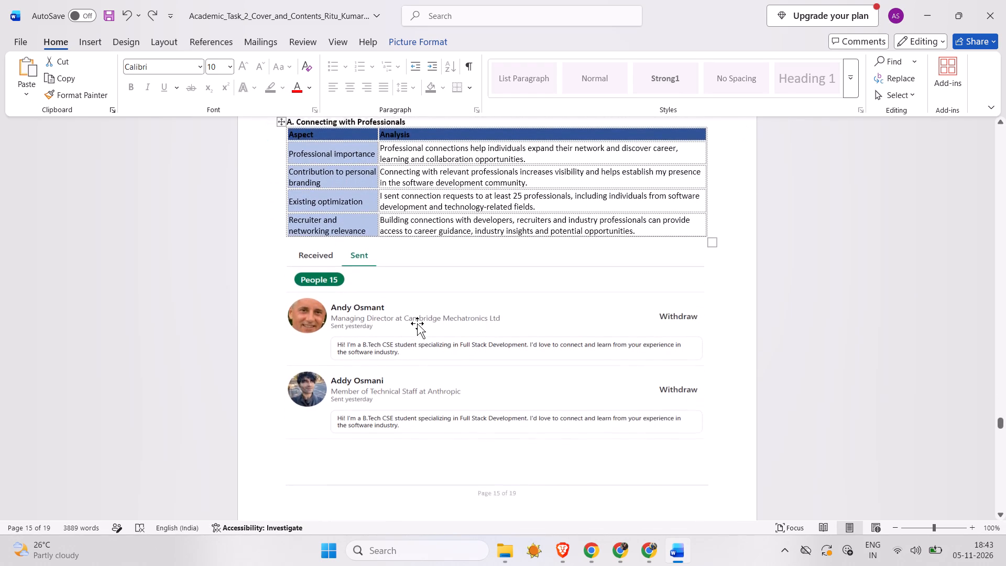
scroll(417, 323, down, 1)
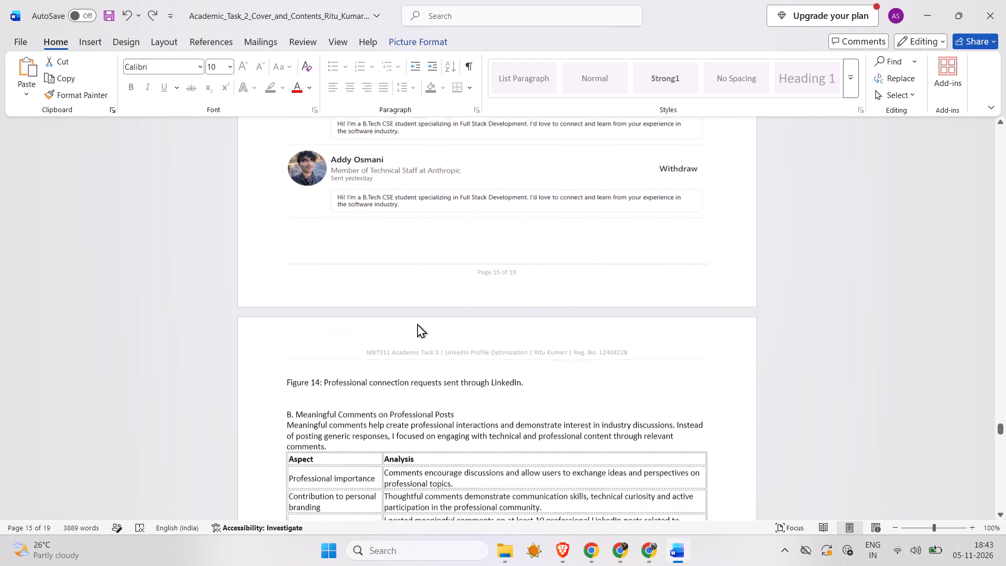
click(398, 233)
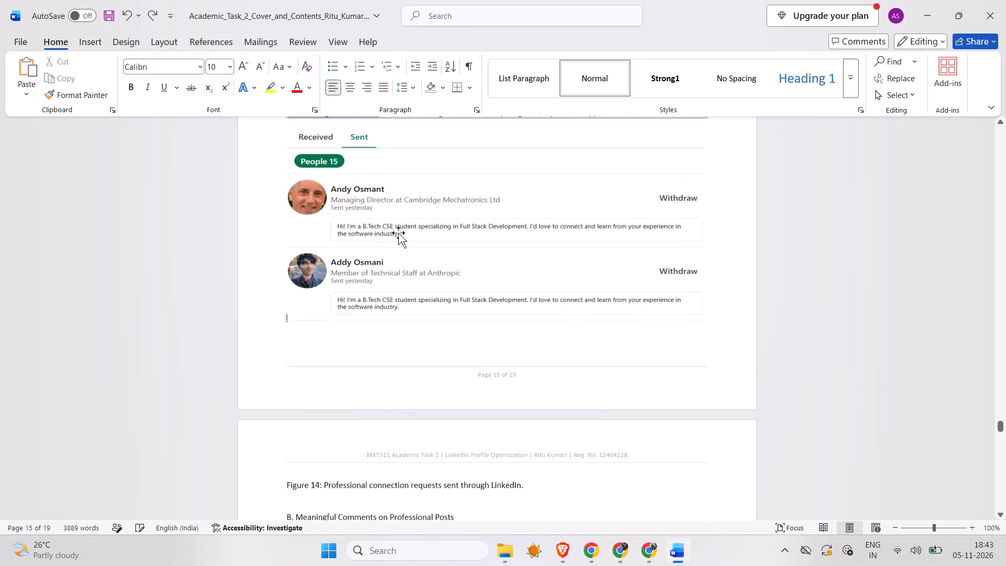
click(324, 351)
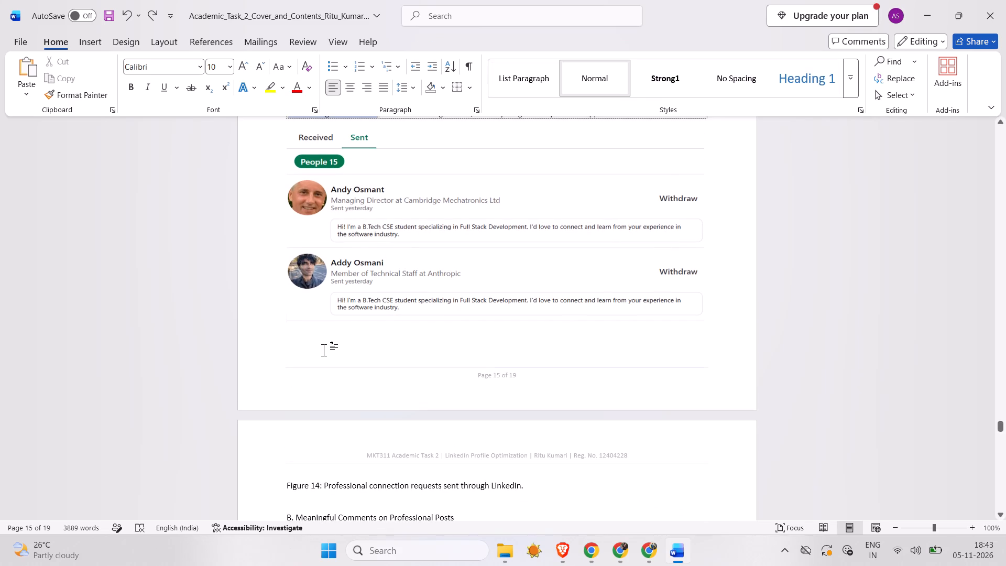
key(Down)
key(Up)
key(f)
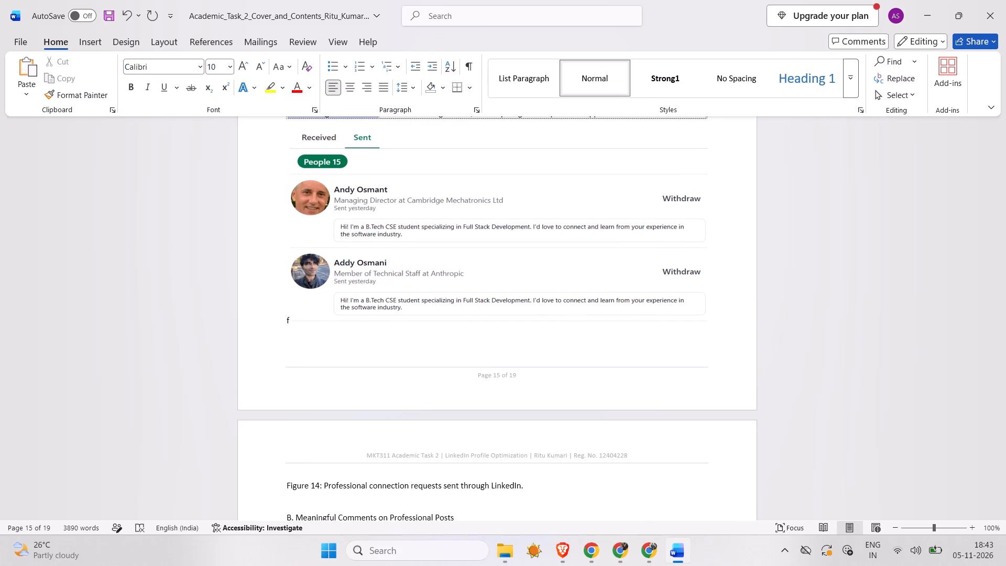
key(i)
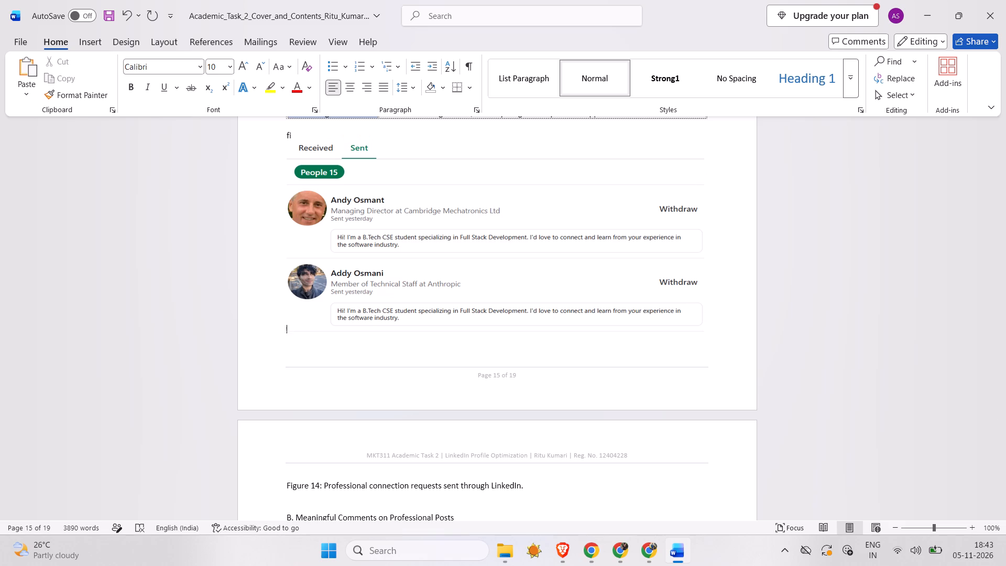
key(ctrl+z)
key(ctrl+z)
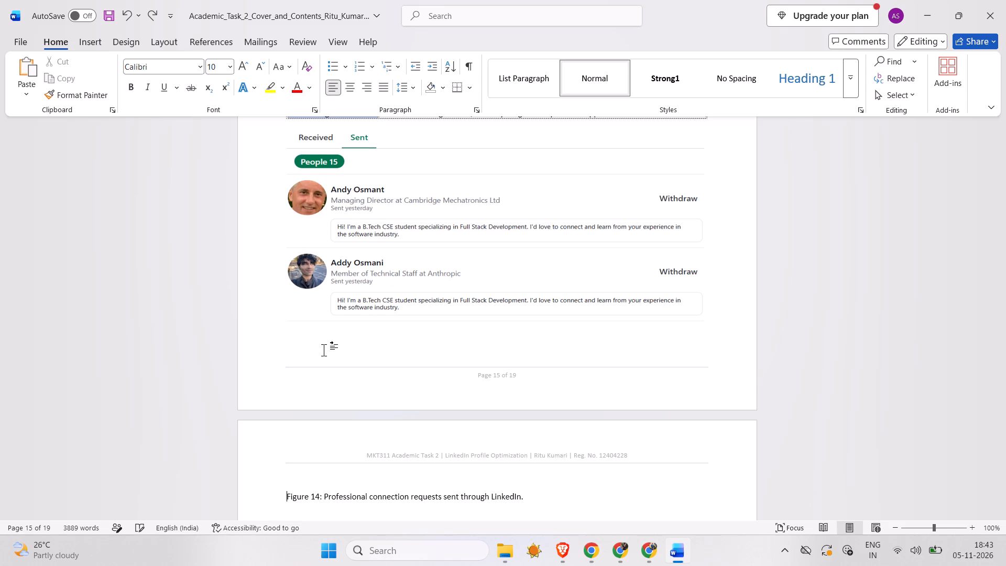
Delete the duplicate invitations screenshot that sits below the Figure 15 caption.
scroll(363, 418, down, 1)
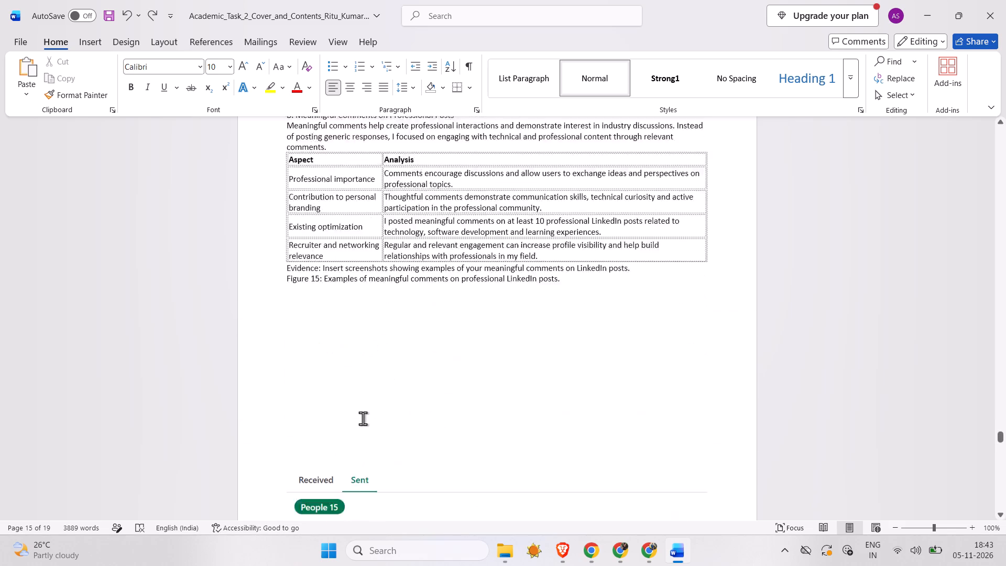
scroll(363, 418, down, 1)
click(420, 307)
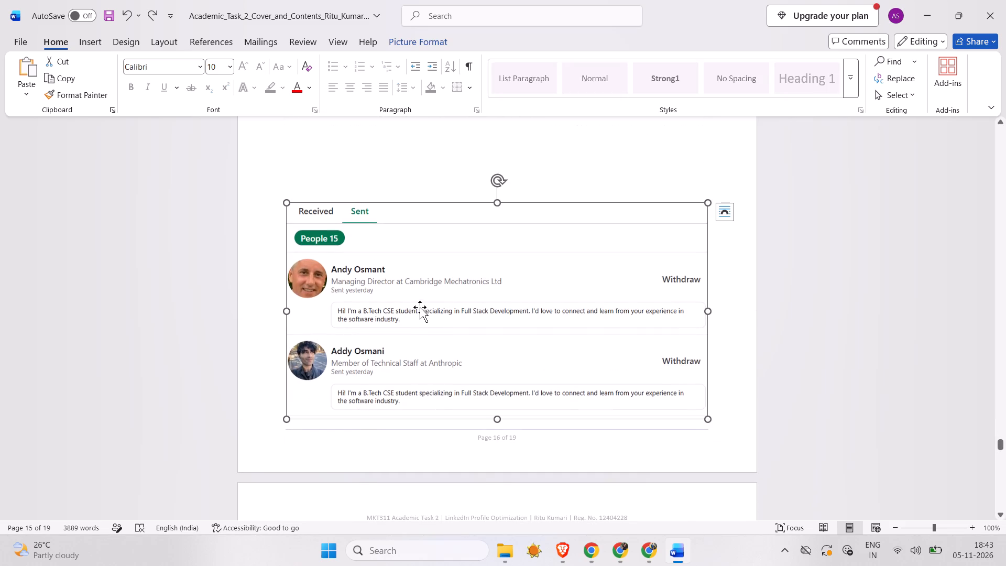
key(Delete)
Indent the Figure 14 caption with leading spaces so it sits roughly centred beneath the invitations screenshot.
scroll(420, 307, up, 1)
scroll(420, 307, down, 1)
scroll(420, 307, up, 1)
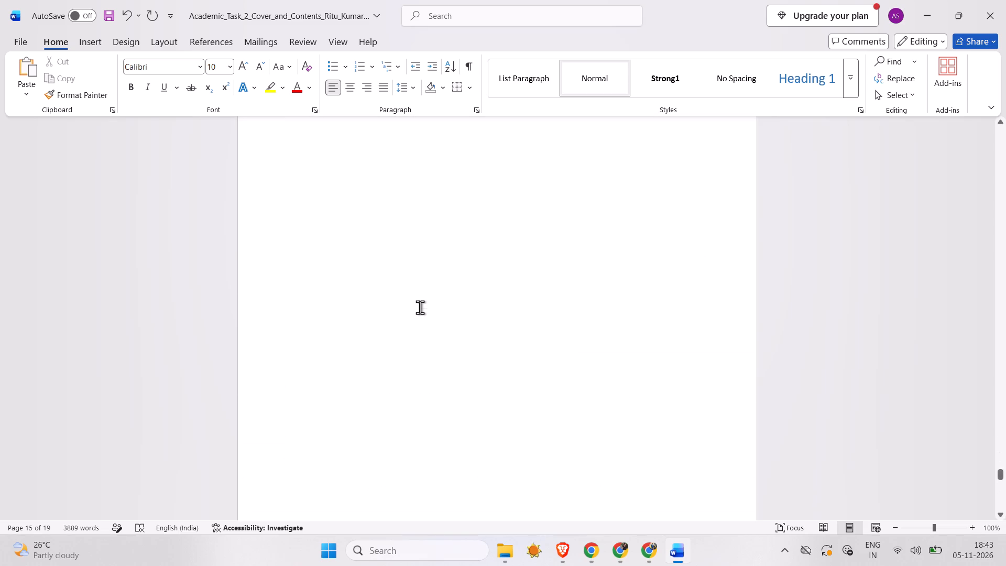
scroll(420, 307, up, 1)
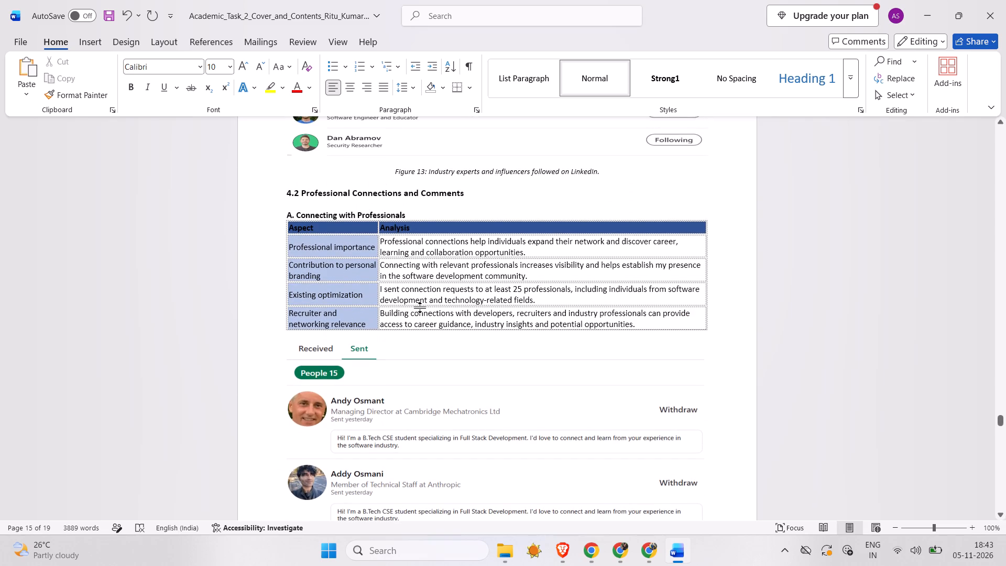
scroll(420, 307, right, 1)
ctrl+scroll(420, 307, down, 5)
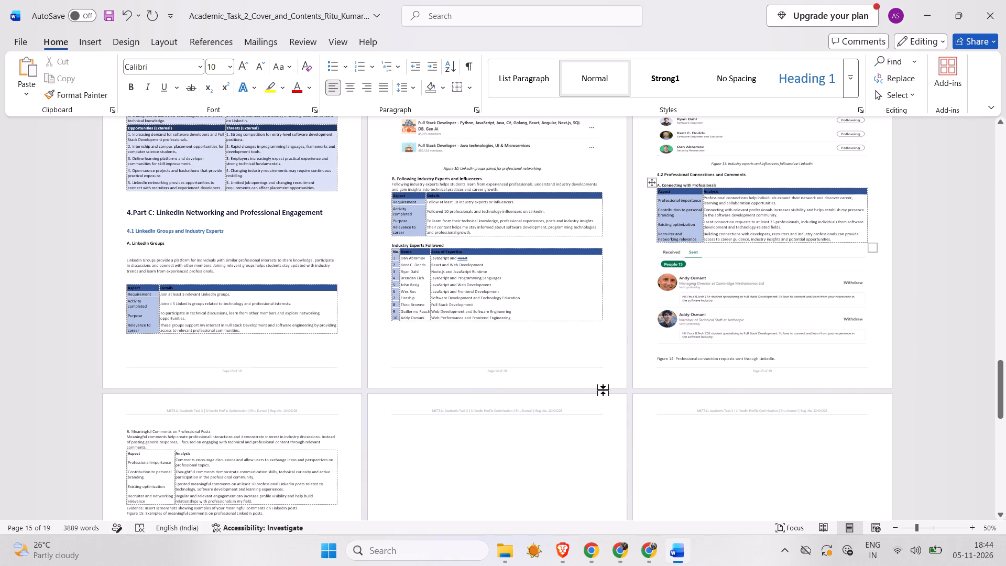
click(682, 350)
ctrl+scroll(756, 240, up, 7)
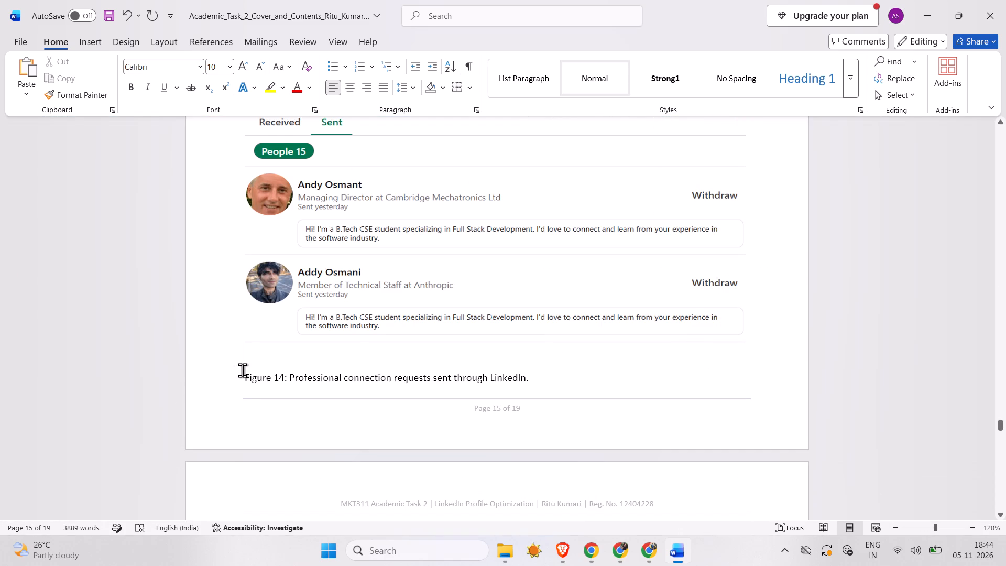
click(242, 370)
key(space)
key(space)
key(Left)
key(Left)
key(Down)
key(Down)
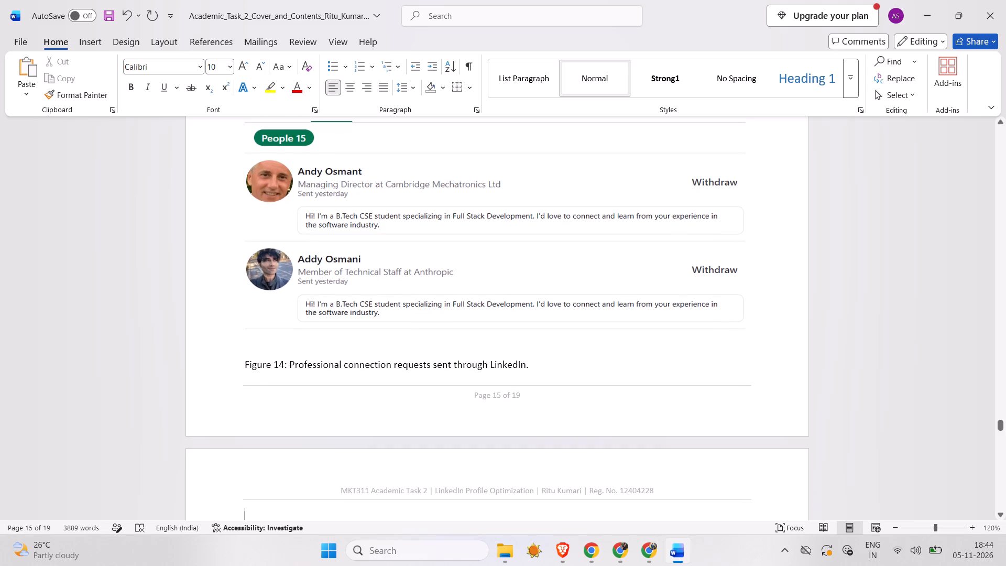
key(Up)
key(space)
key(space)
key(space)
key(space)
key(space)
key(space)
key(space)
key(space)
key(space)
key(space)
key(space)
key(space)
key(space)
key(space)
key(space)
key(space)
key(space)
key(space)
key(space)
key(space)
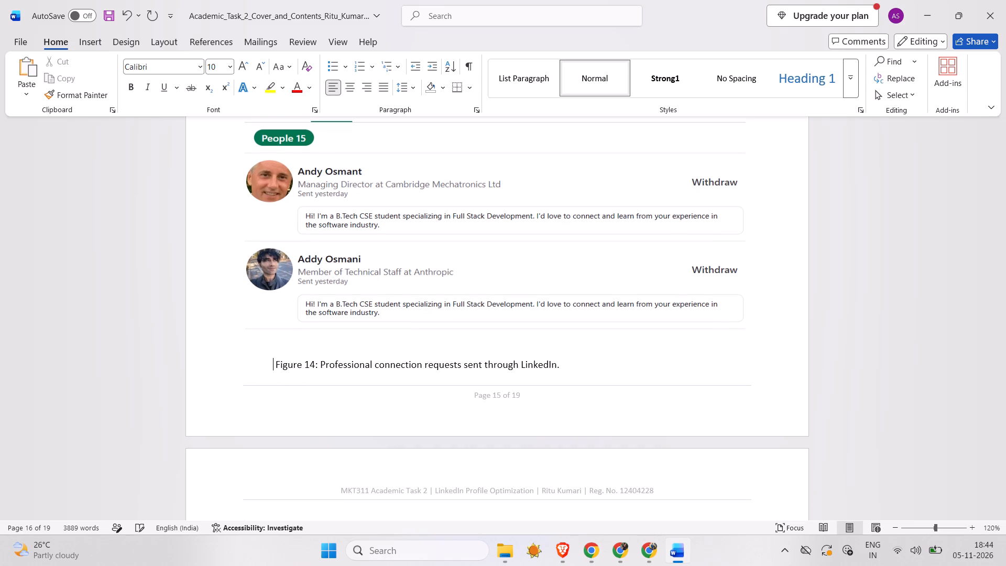
key(space)
key(space)
key(space)
key(space)
key(space)
key(space)
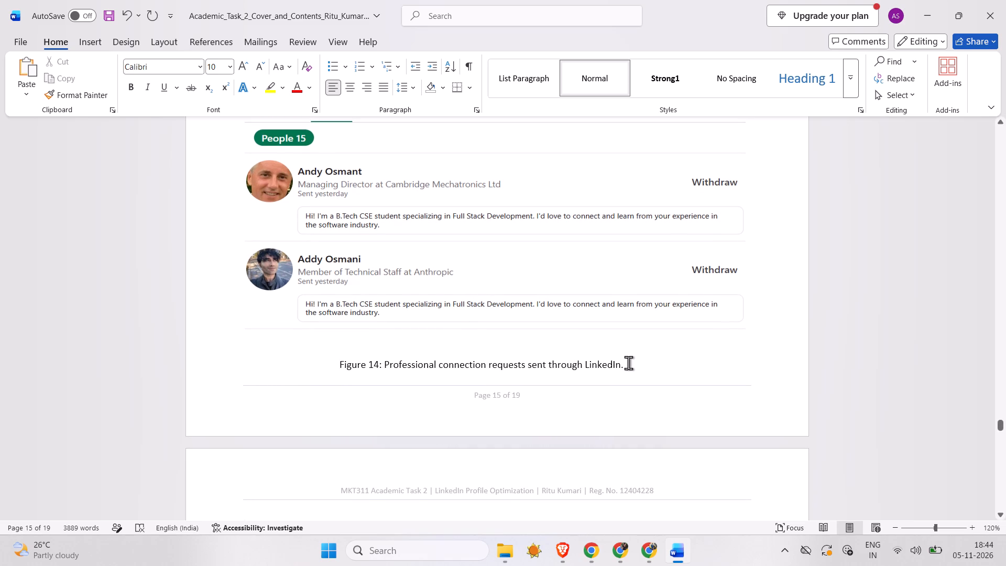
Format the Figure 14 caption in italics at 9 pt.
drag(628, 363, 331, 366)
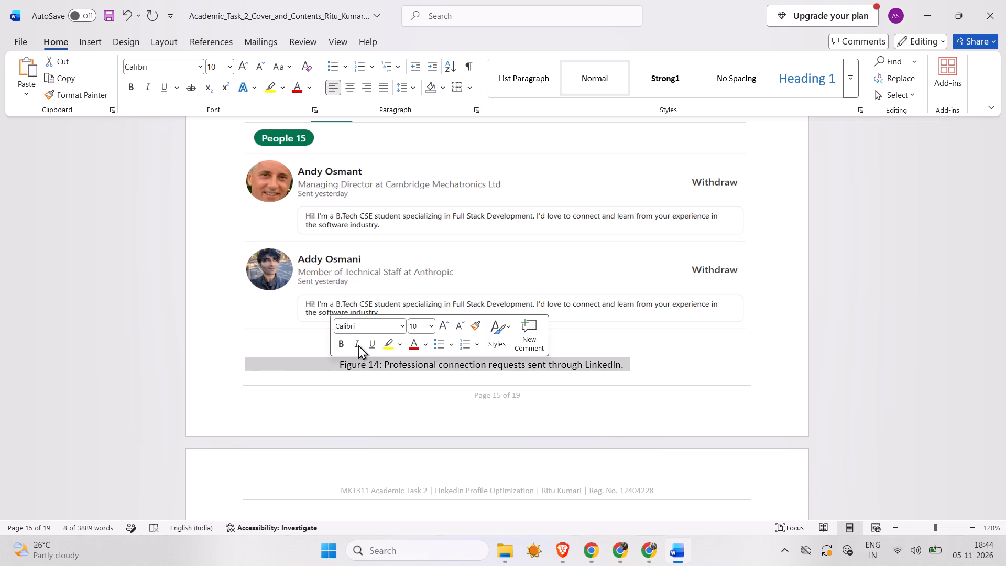
click(358, 345)
click(430, 327)
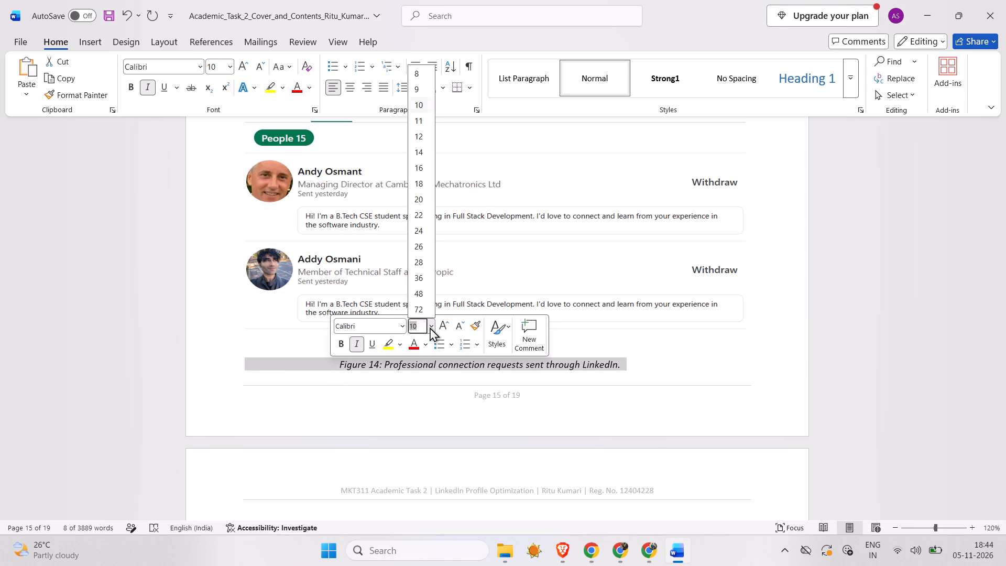
click(428, 82)
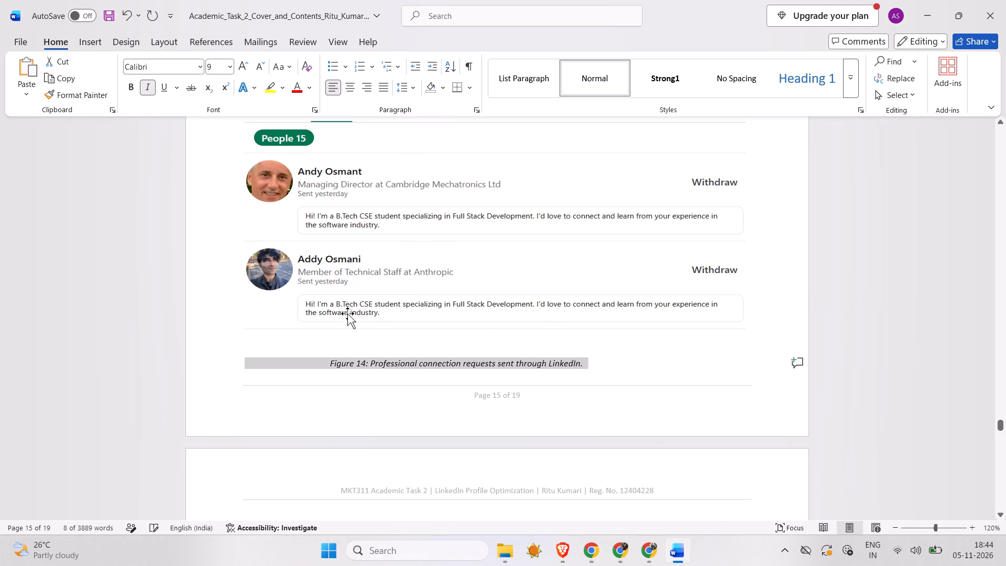
Add more leading spaces before the resized Figure 14 caption to re-centre it beneath the screenshot.
key(space)
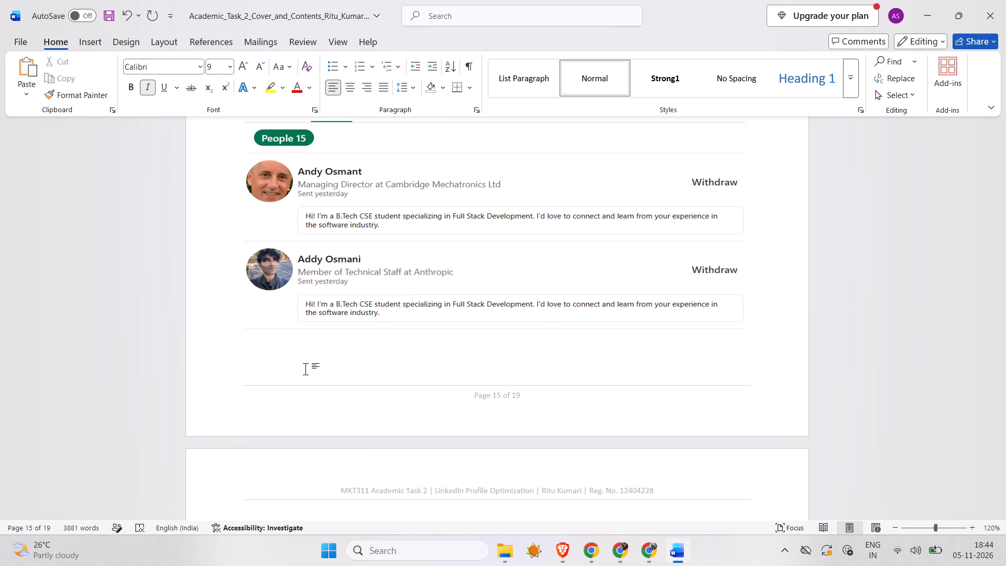
key(ctrl+z)
click(305, 369)
key(space)
key(space)
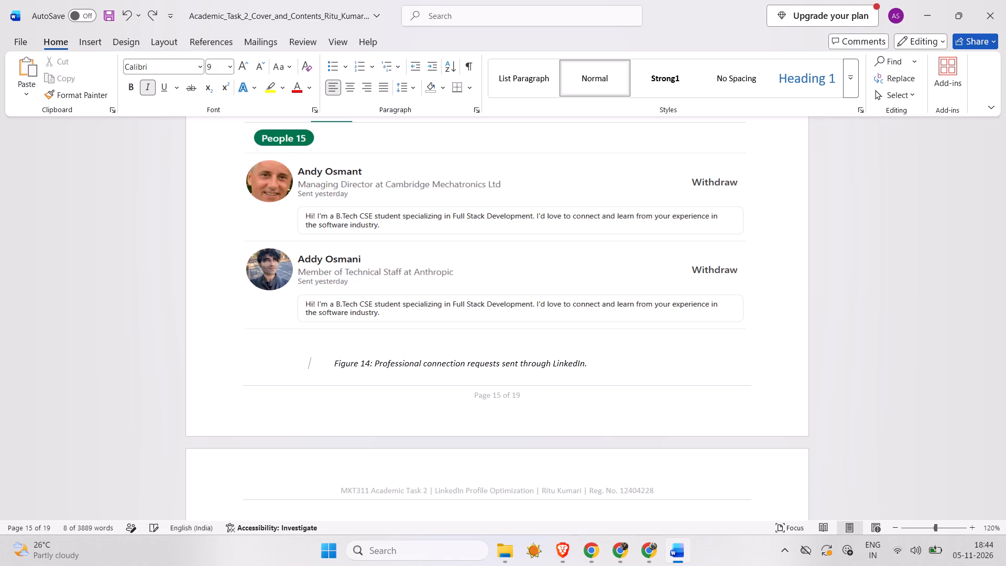
key(space)
key(space)
key(space)
key(space)
key(space)
key(space)
Renumber the industry experts and influencers caption from section 4.1 as Figure 11.
scroll(348, 352, up, 1)
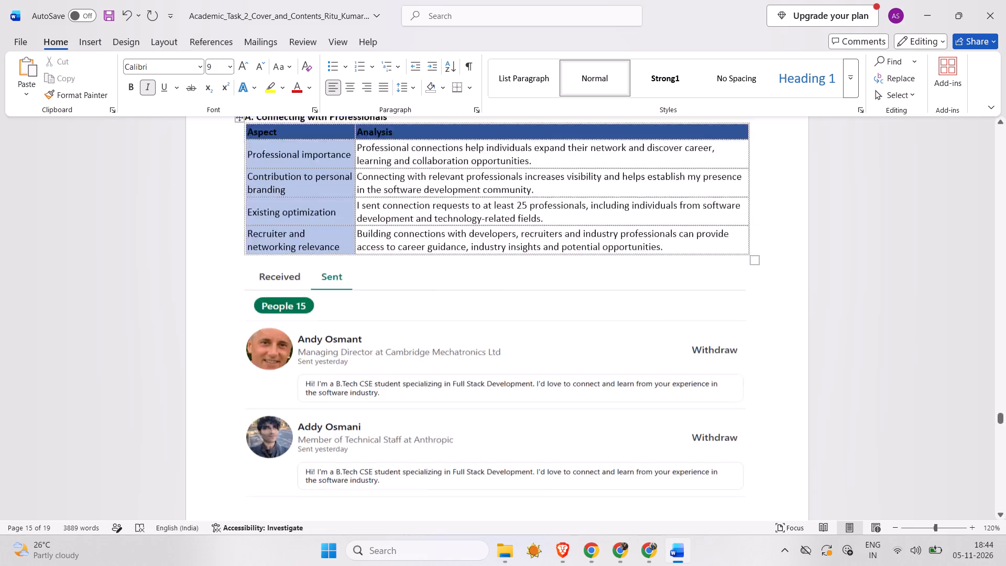
scroll(348, 352, up, 2)
scroll(348, 352, right, 1)
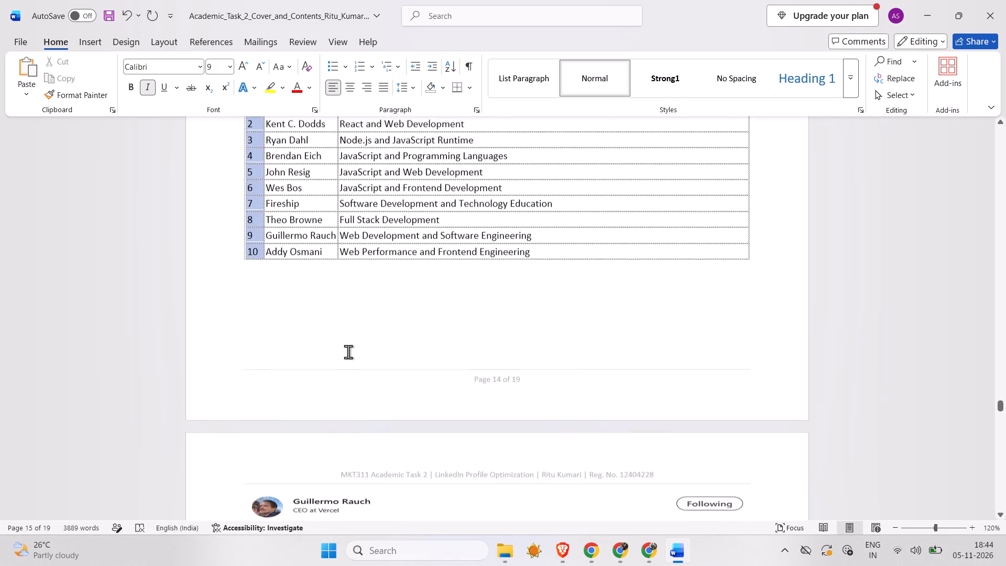
scroll(348, 352, right, 2)
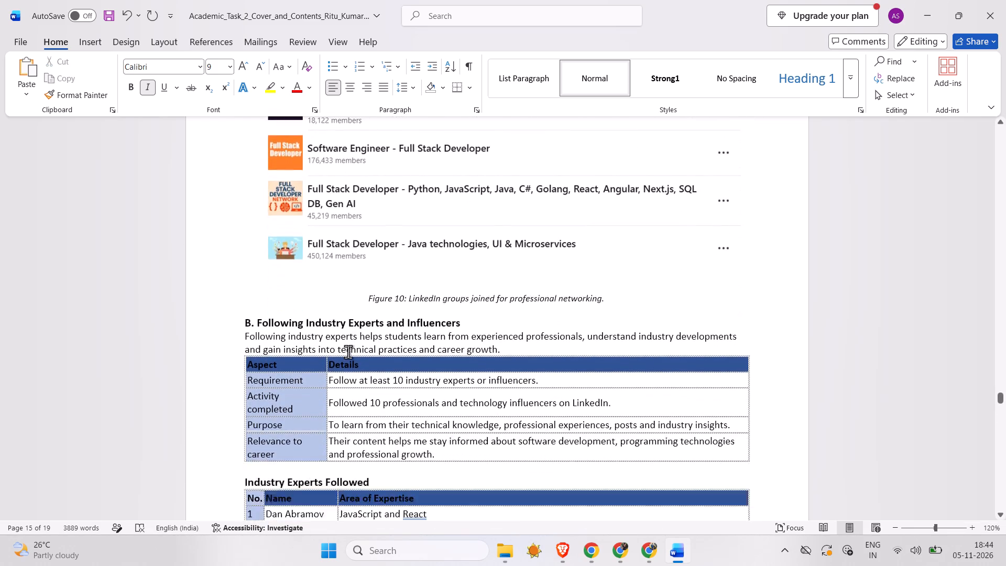
scroll(348, 352, right, 1)
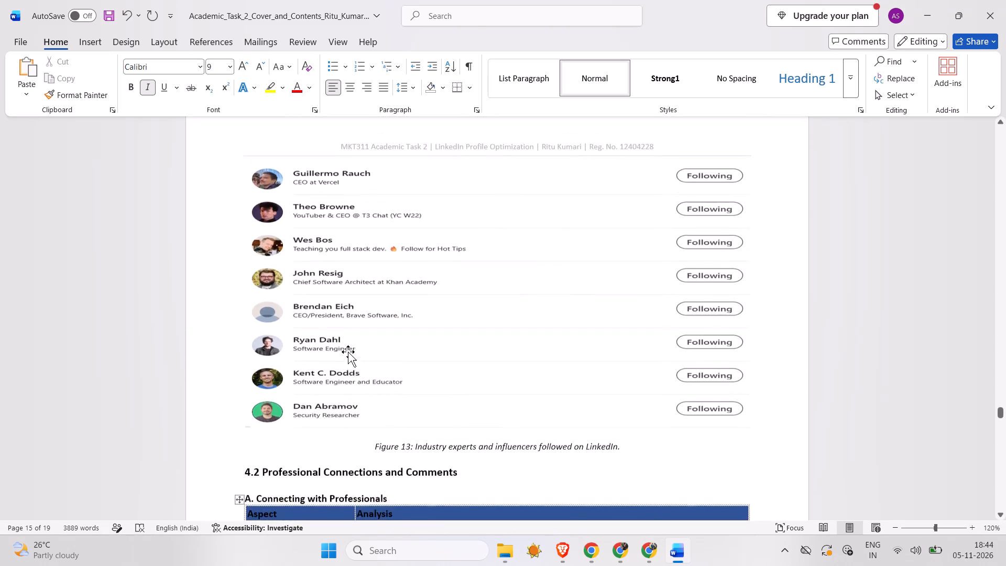
scroll(348, 352, right, 1)
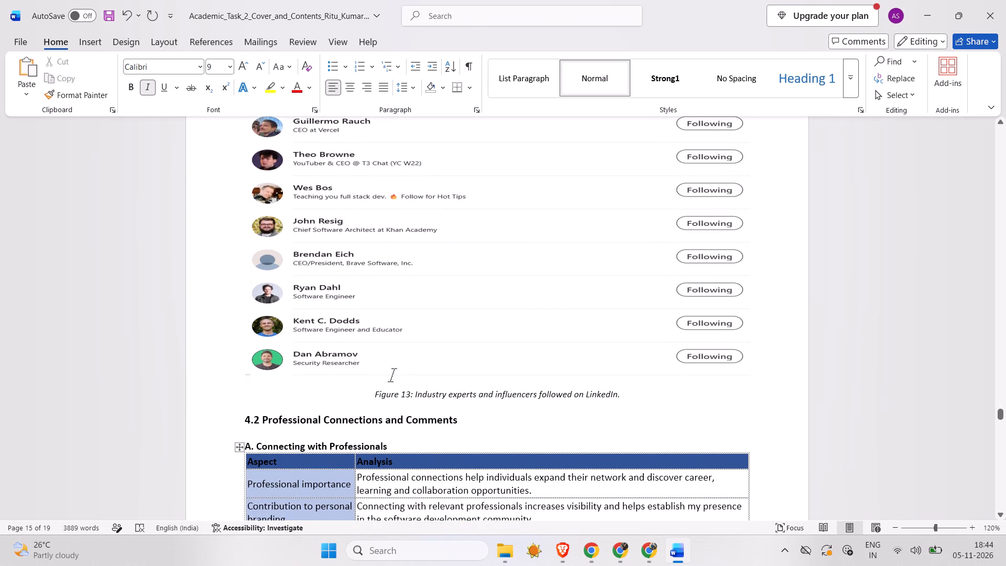
click(409, 397)
key(Right)
key(BackSpace)
key(1)
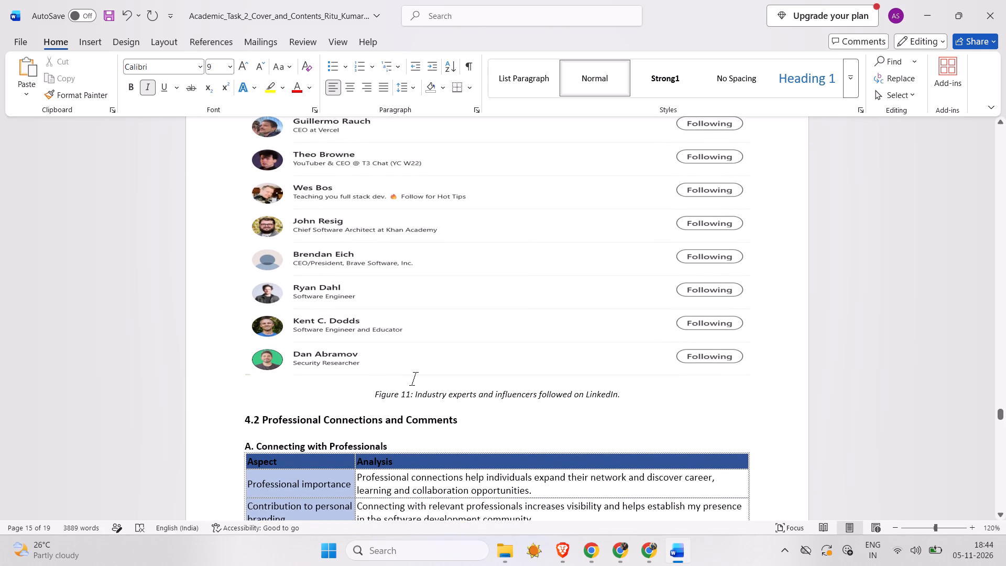
Renumber the professional connection requests caption below the invitations screenshot as Figure 12.
scroll(414, 370, down, 1)
scroll(338, 360, down, 1)
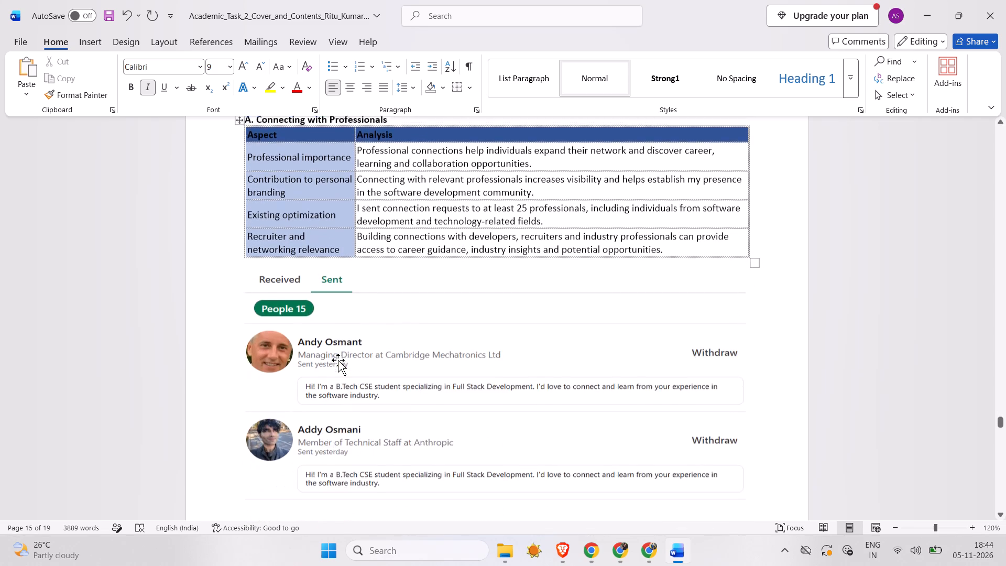
scroll(338, 360, down, 1)
click(384, 482)
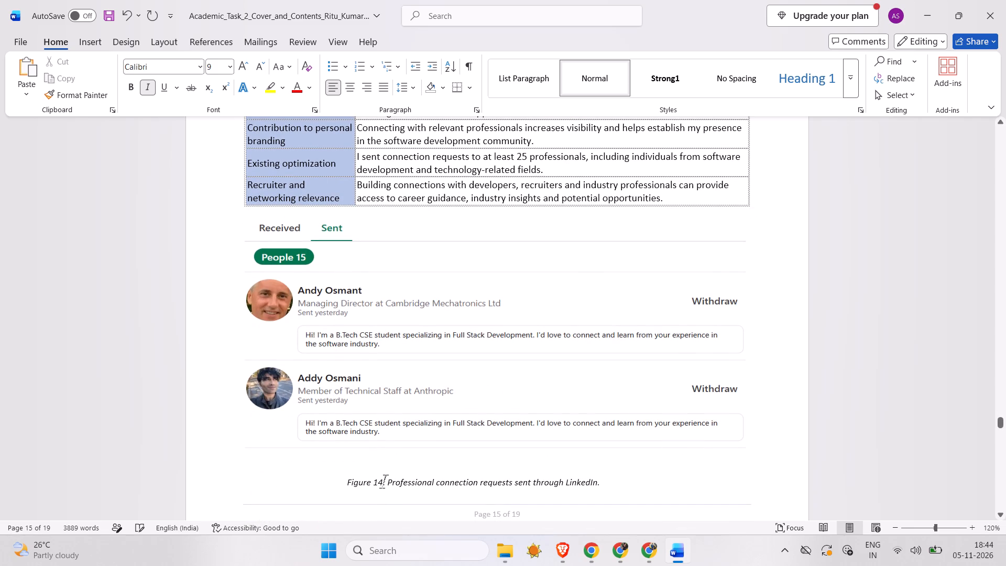
key(BackSpace)
key(2)
Remove the blank lines above the "B. Meaningful Comments on Professional Posts" heading.
scroll(384, 482, down, 1)
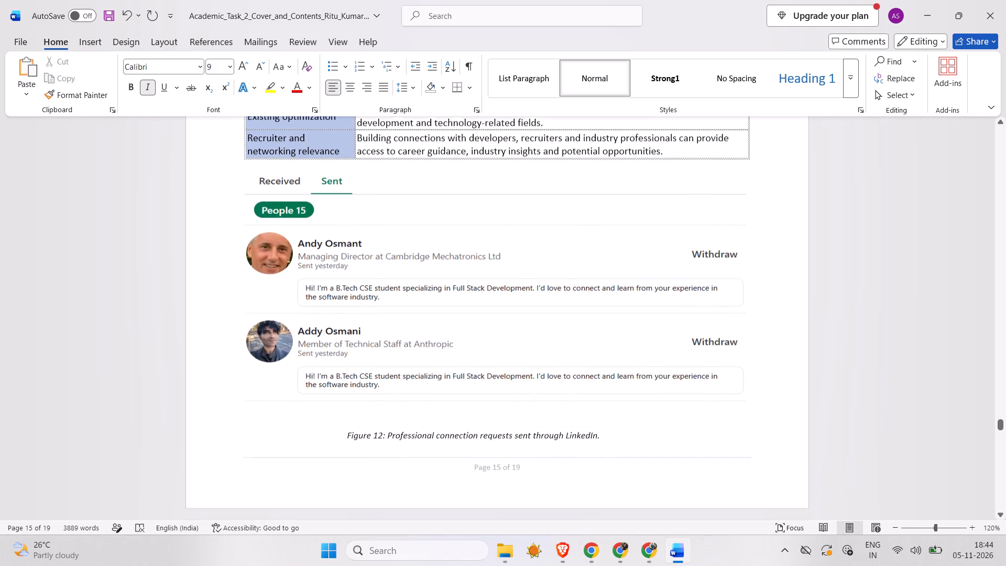
scroll(384, 482, down, 1)
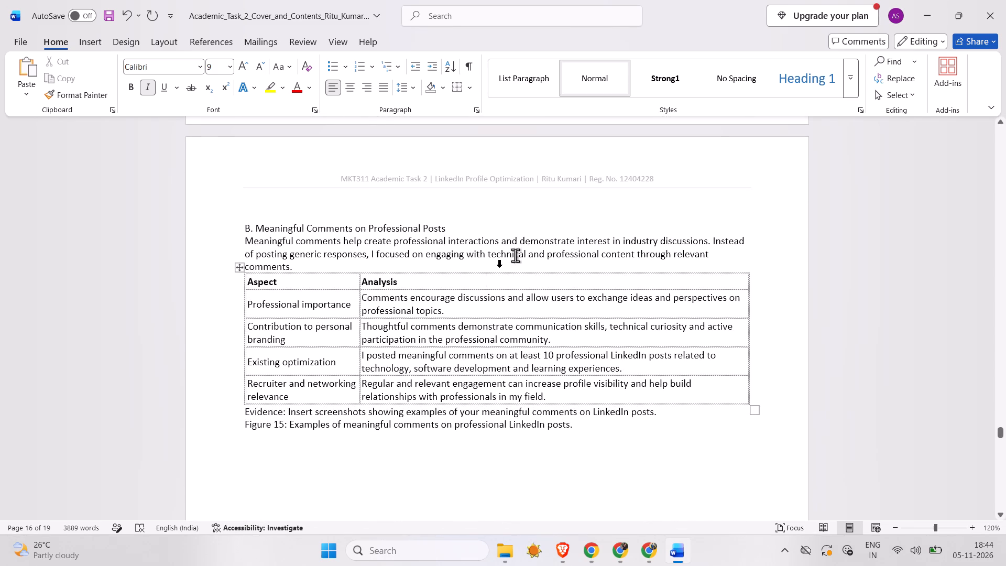
click(265, 212)
key(BackSpace)
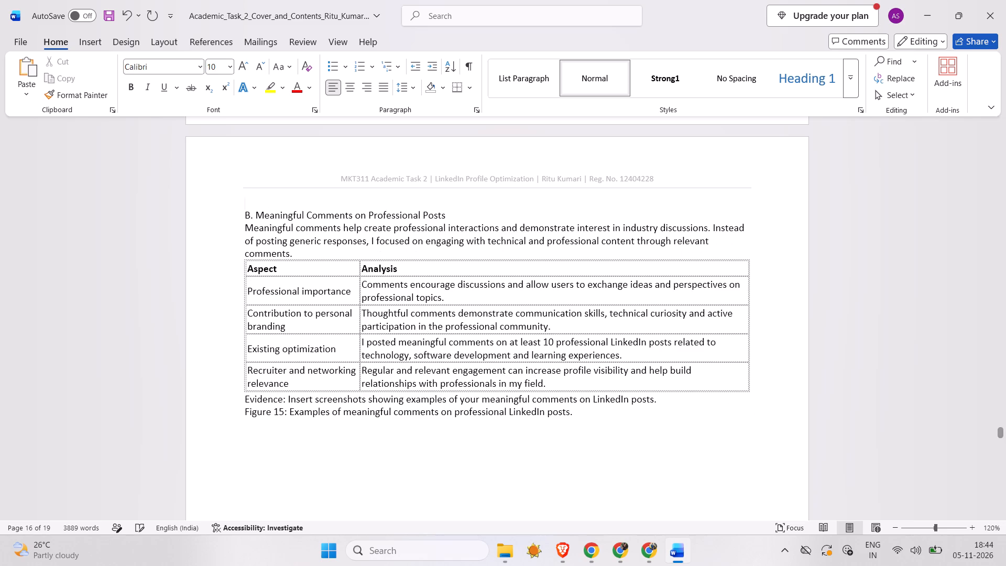
key(BackSpace)
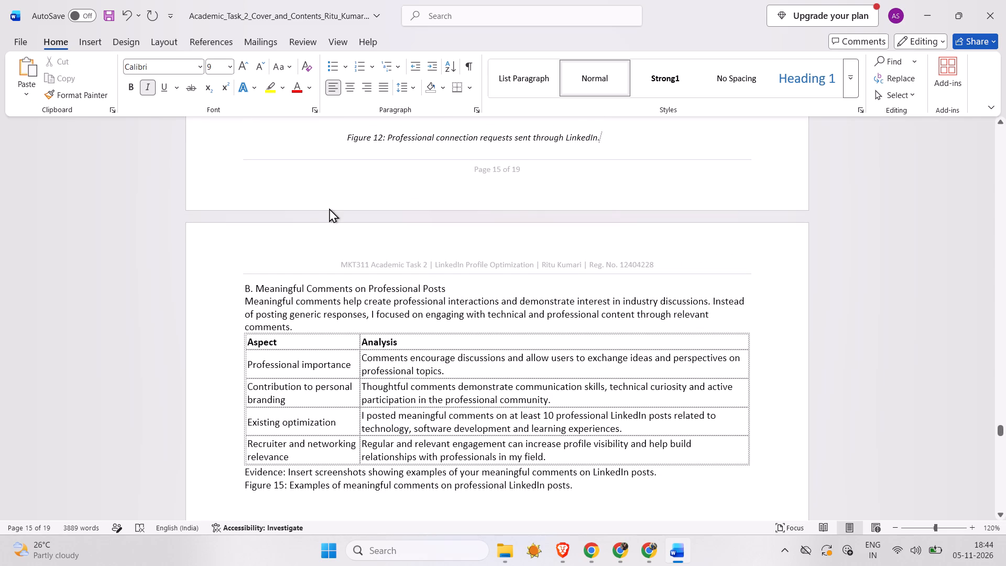
Format the "B. Meaningful Comments on Professional Posts" heading as bold at 11 pt.
drag(457, 289, 297, 276)
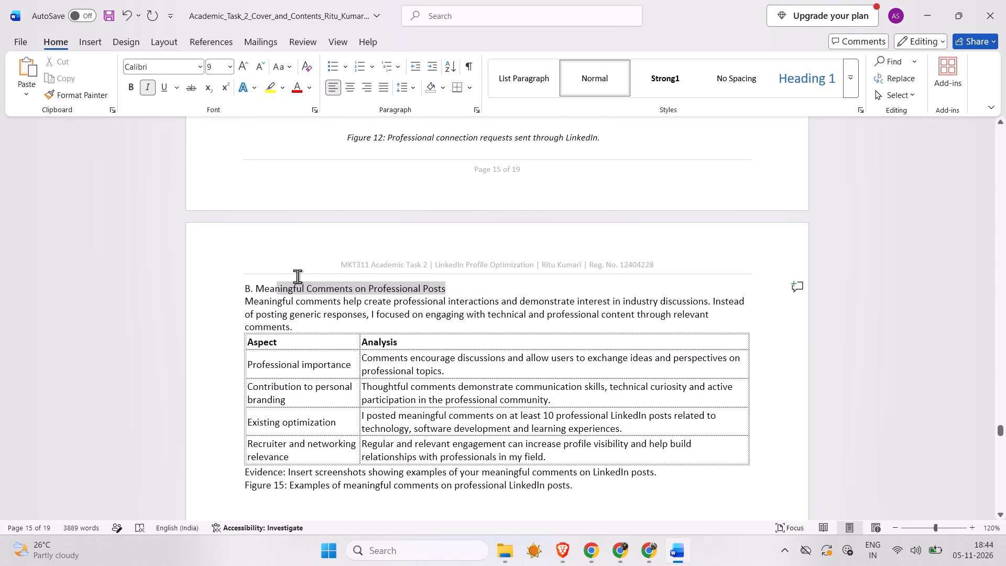
drag(297, 276, 243, 280)
drag(255, 257, 343, 237)
click(343, 237)
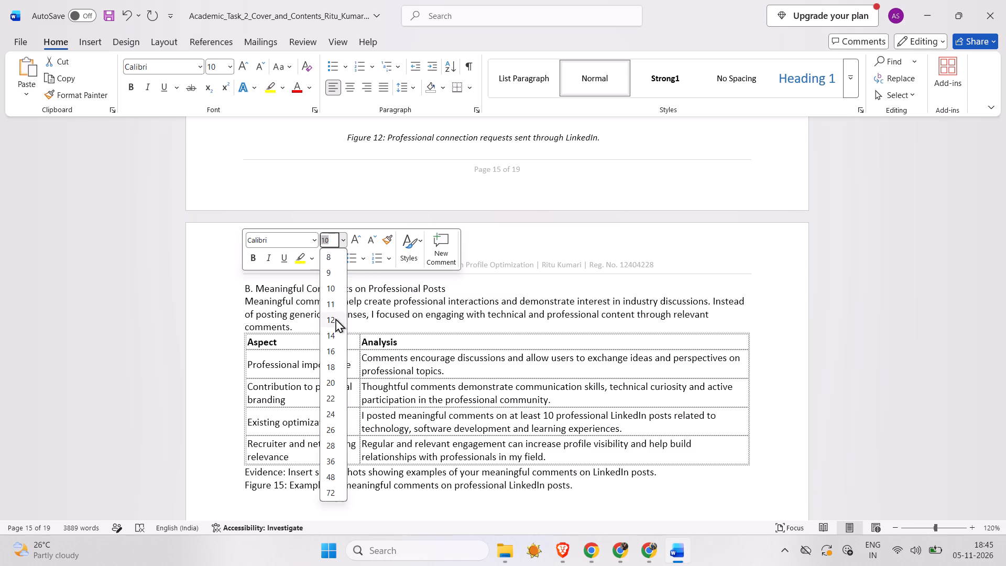
click(335, 306)
click(256, 253)
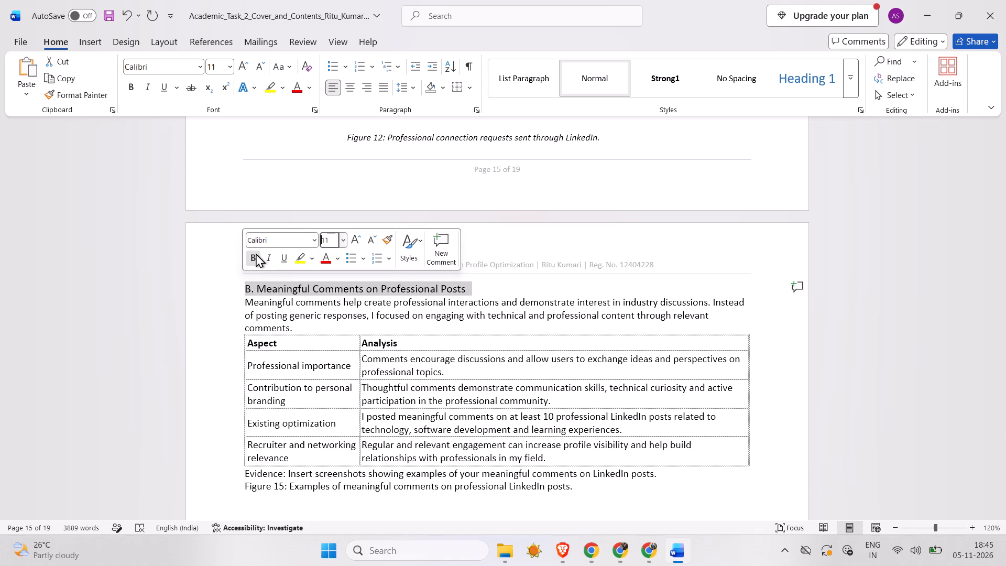
Delete the introductory paragraph between the Meaningful Comments heading and its table.
drag(296, 328, 238, 301)
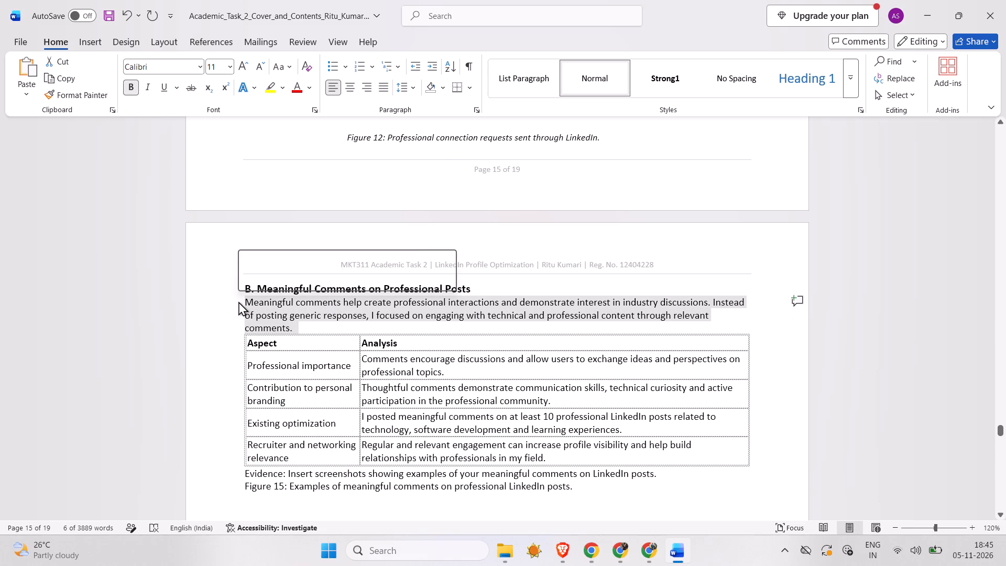
key(Delete)
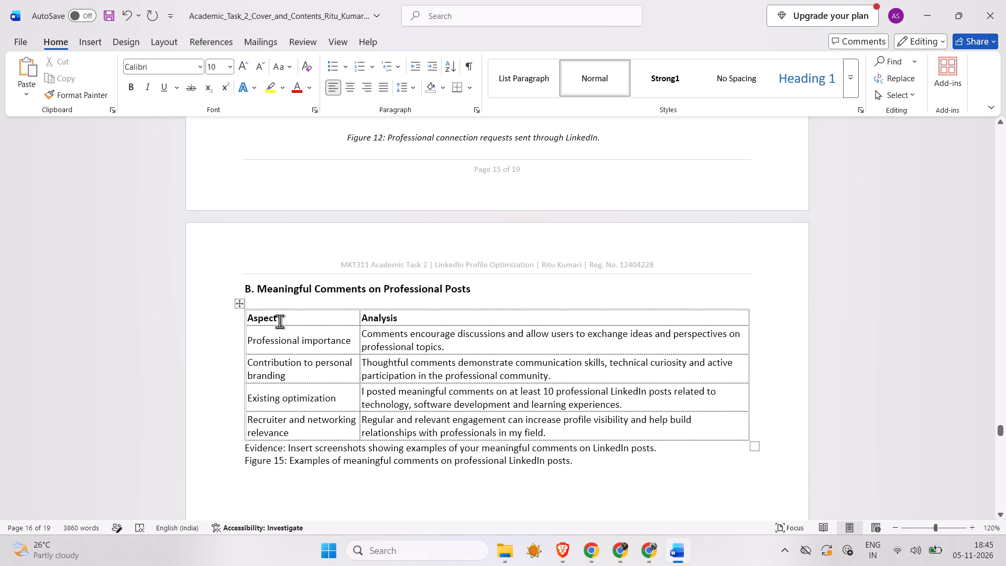
Shade the Meaningful Comments table's header row dark blue and the remaining first-column cells light blue.
drag(279, 321, 401, 314)
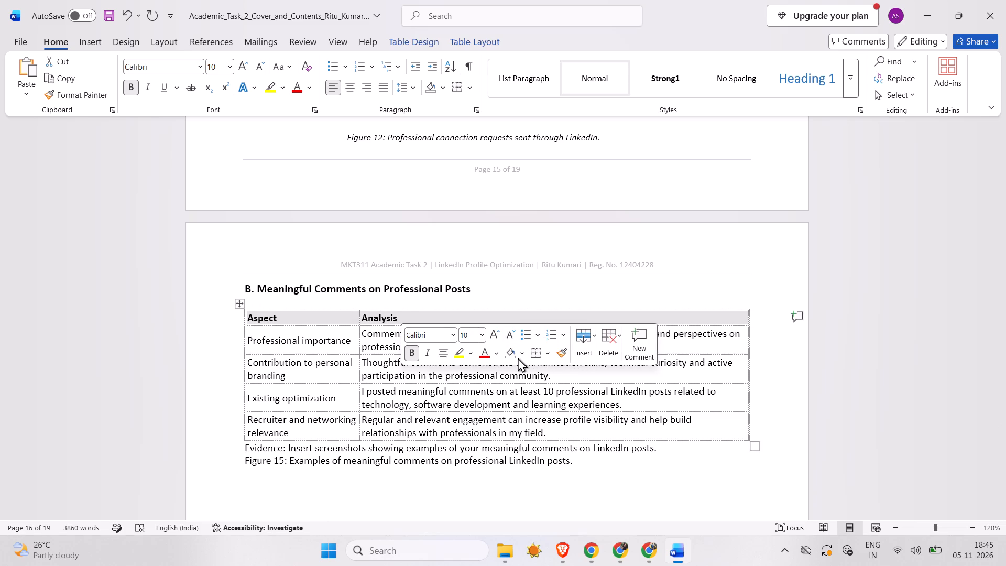
click(522, 354)
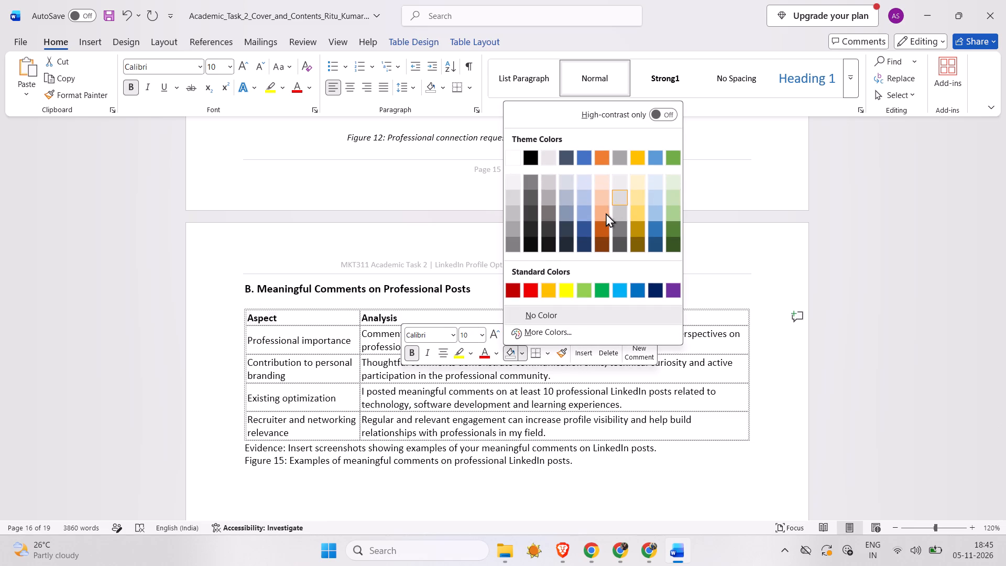
click(590, 231)
drag(272, 334, 283, 423)
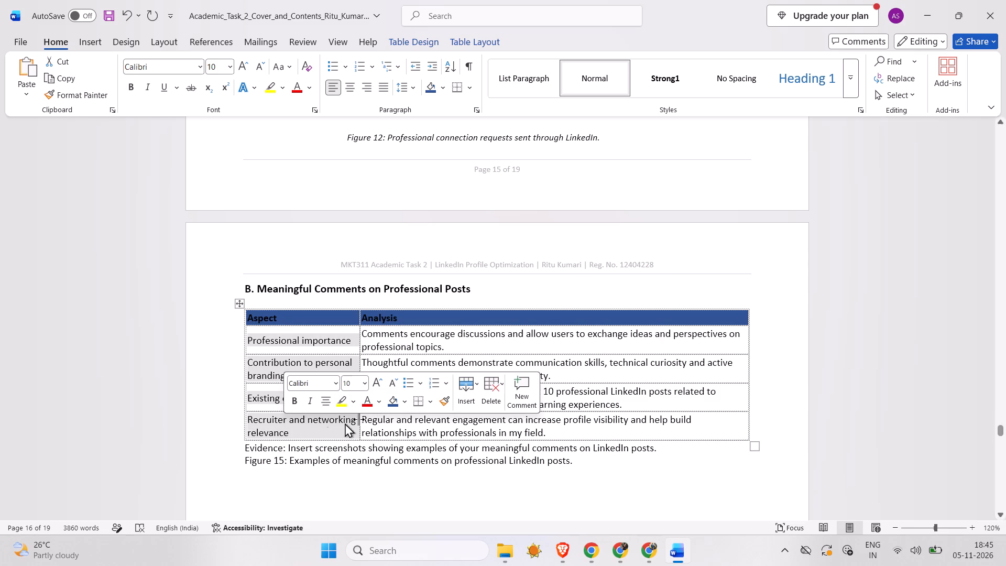
click(403, 403)
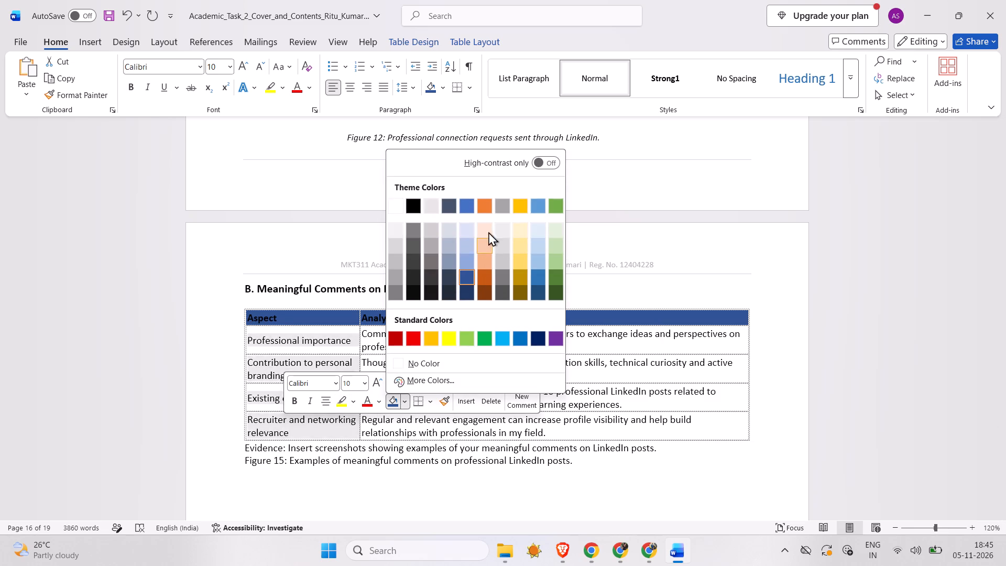
click(472, 247)
click(346, 441)
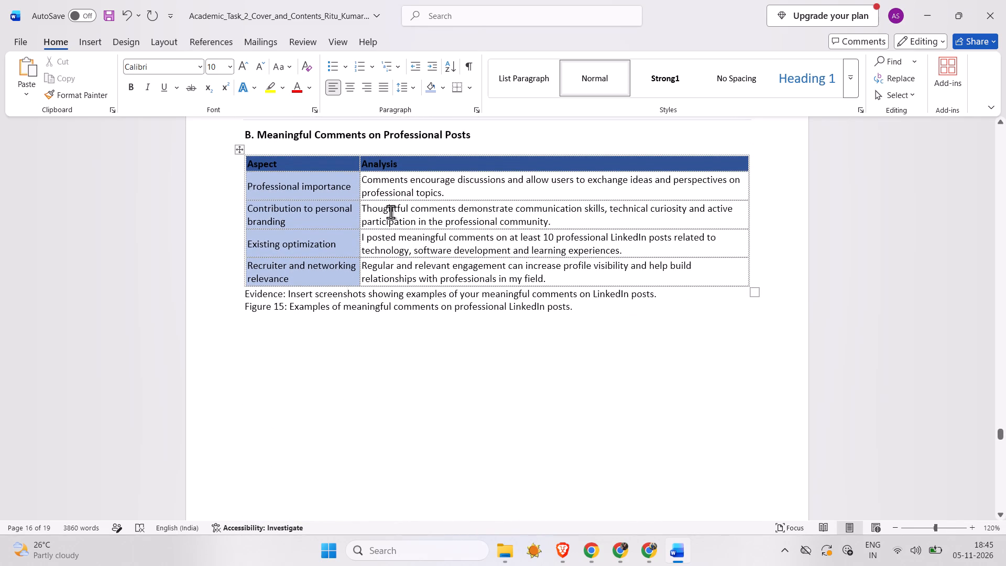
Delete the "Evidence: Insert screenshots…" placeholder sentence below the Meaningful Comments table.
drag(668, 297, 228, 293)
key(Delete)
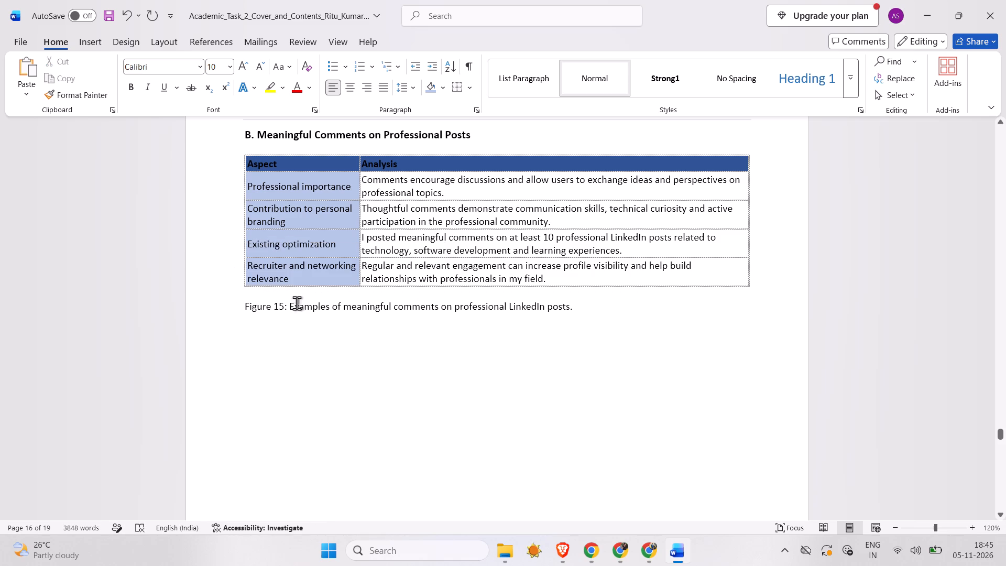
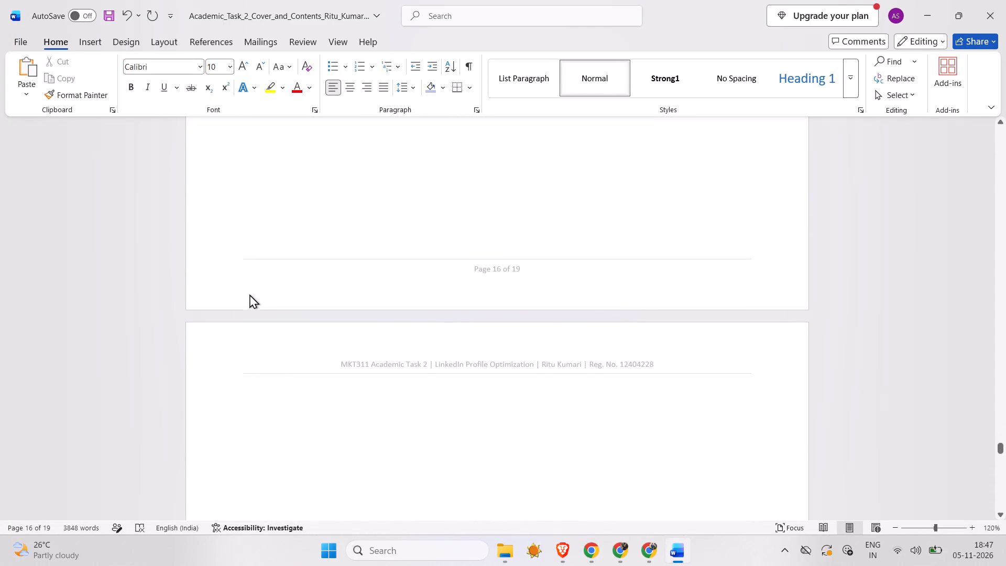
Paste the copied section 4.3 influencer analysis at the top of the blank page following page 16.
click(249, 380)
key(ctrl+v)
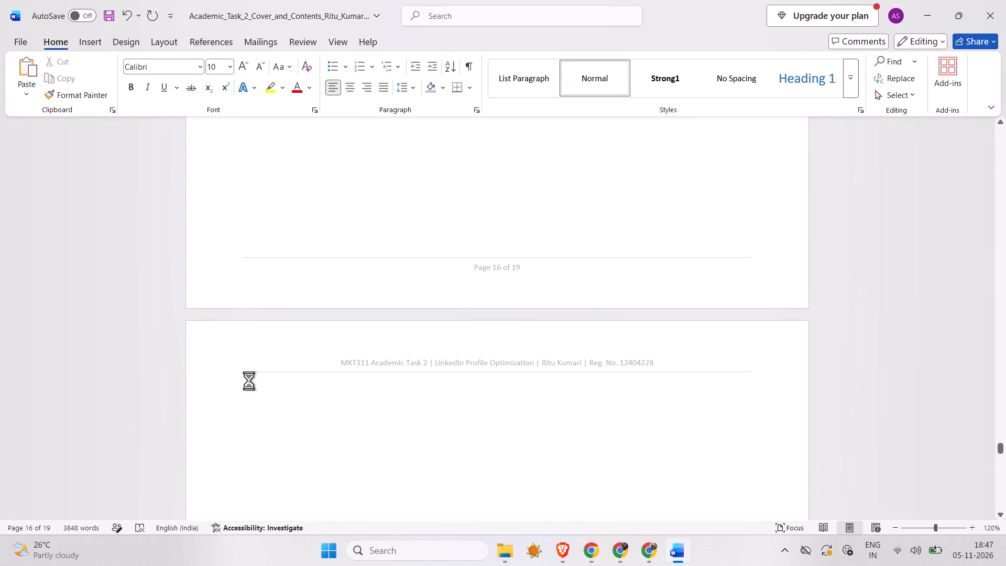
Set the "4.3 Analysis of Three Industry Influencers" heading's font size to 11.
scroll(331, 318, up, 1)
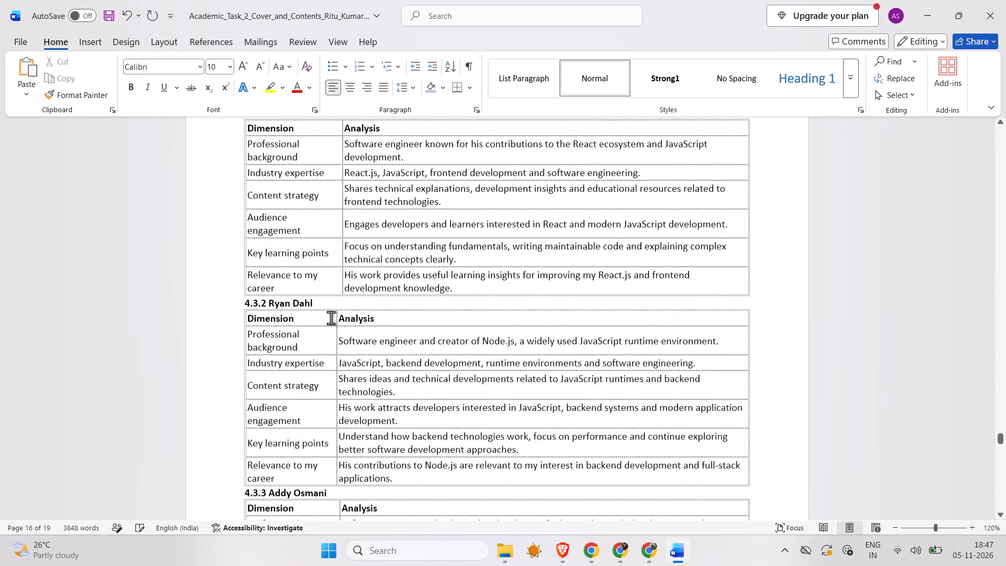
scroll(331, 318, up, 1)
drag(426, 298, 244, 298)
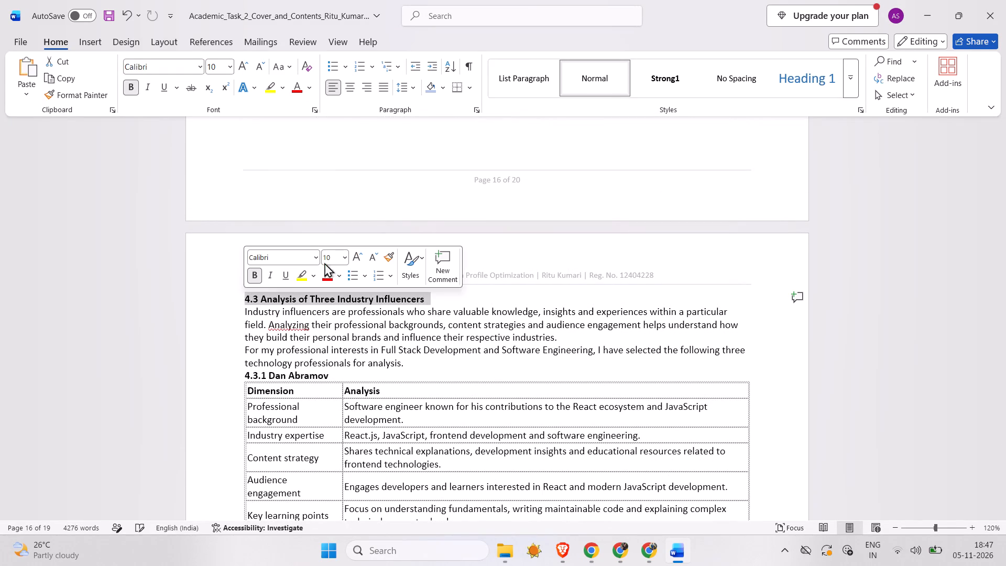
click(345, 259)
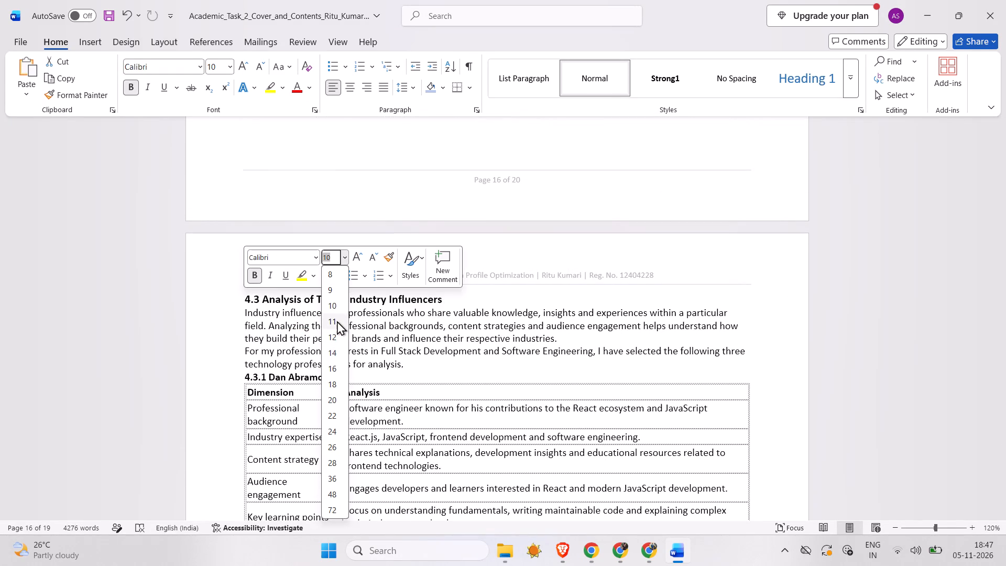
click(337, 321)
click(417, 340)
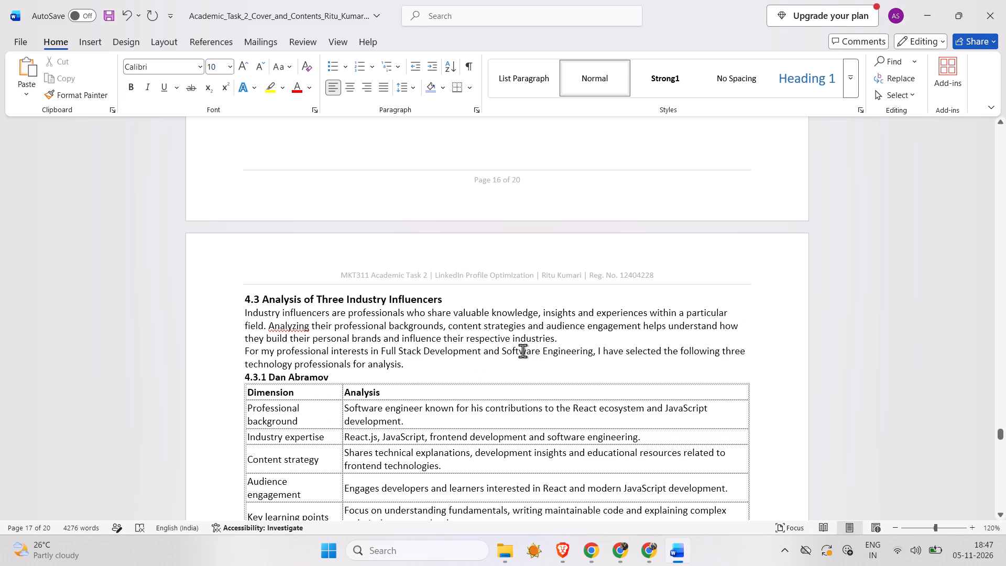
Insert a blank line between the two introductory paragraphs of section 4.3.
click(569, 343)
key(Return)
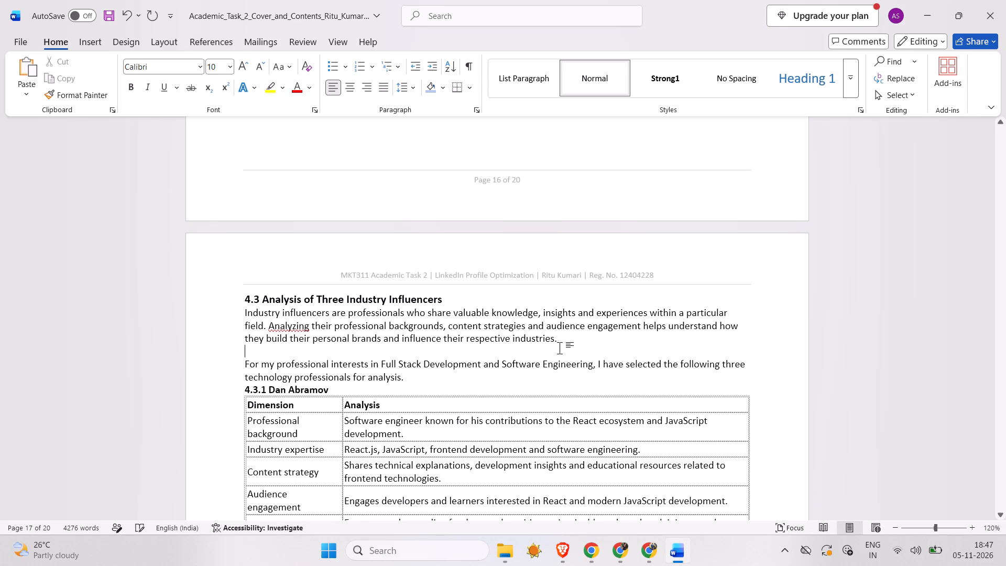
Shade the 4.3.1 Dan Abramov table's header row dark blue and its remaining first-column cells light blue.
scroll(406, 393, down, 1)
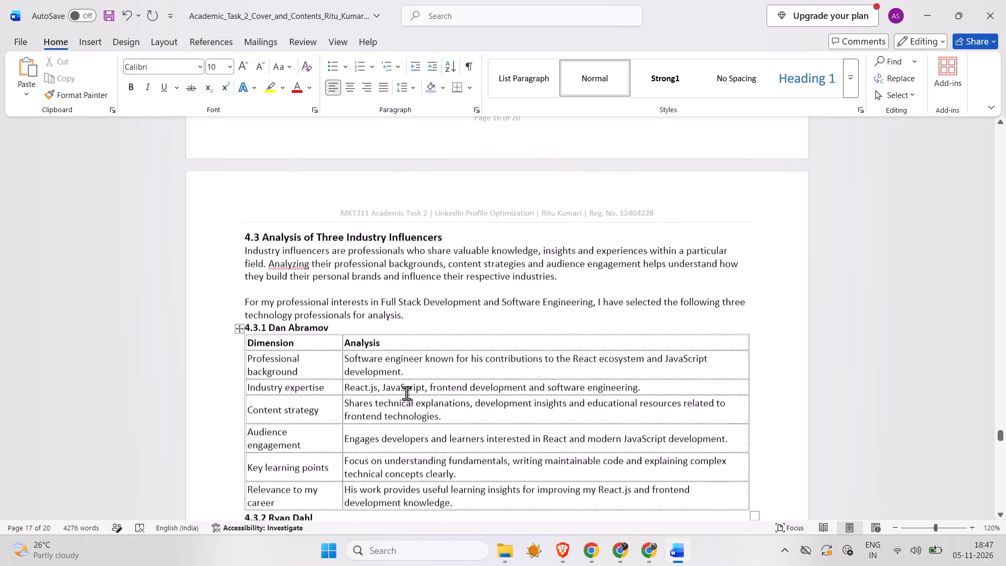
drag(303, 293, 391, 292)
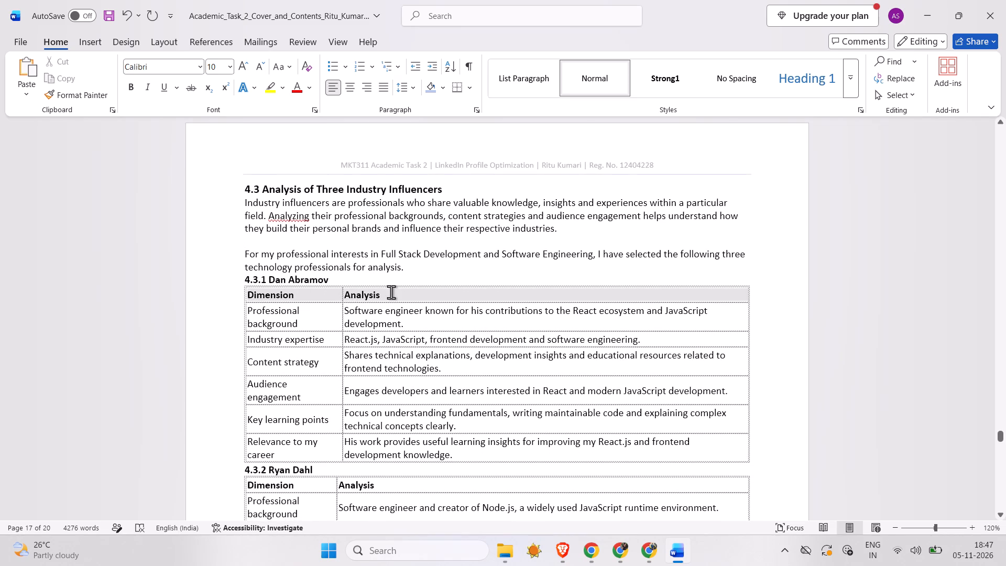
drag(391, 292, 392, 293)
click(510, 329)
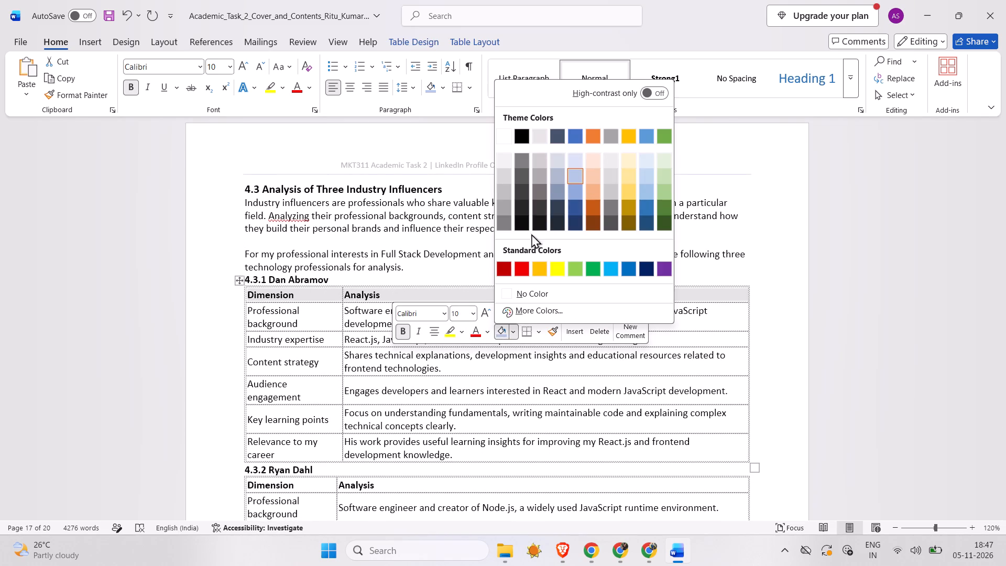
click(576, 210)
drag(272, 314, 286, 452)
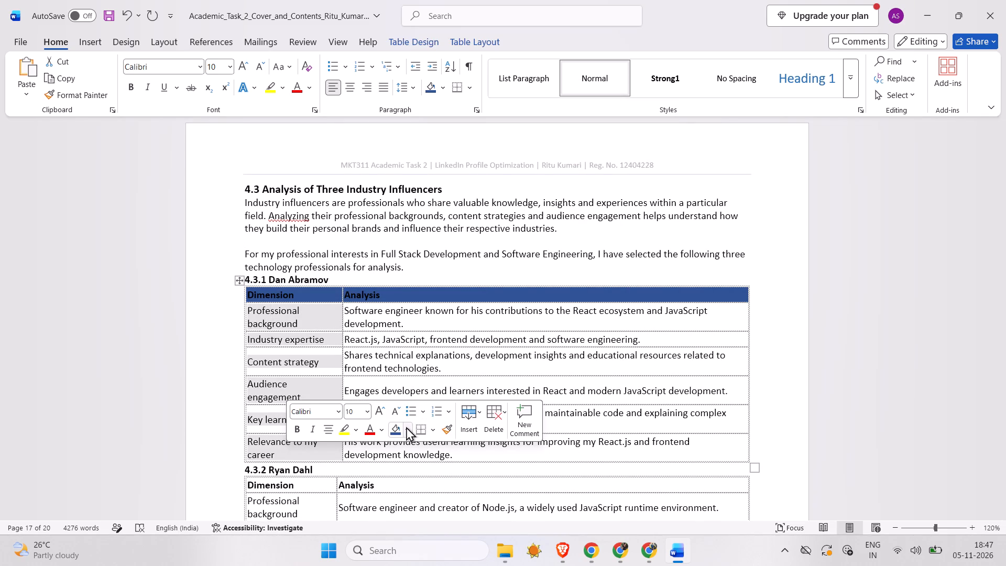
drag(406, 427, 472, 276)
click(472, 276)
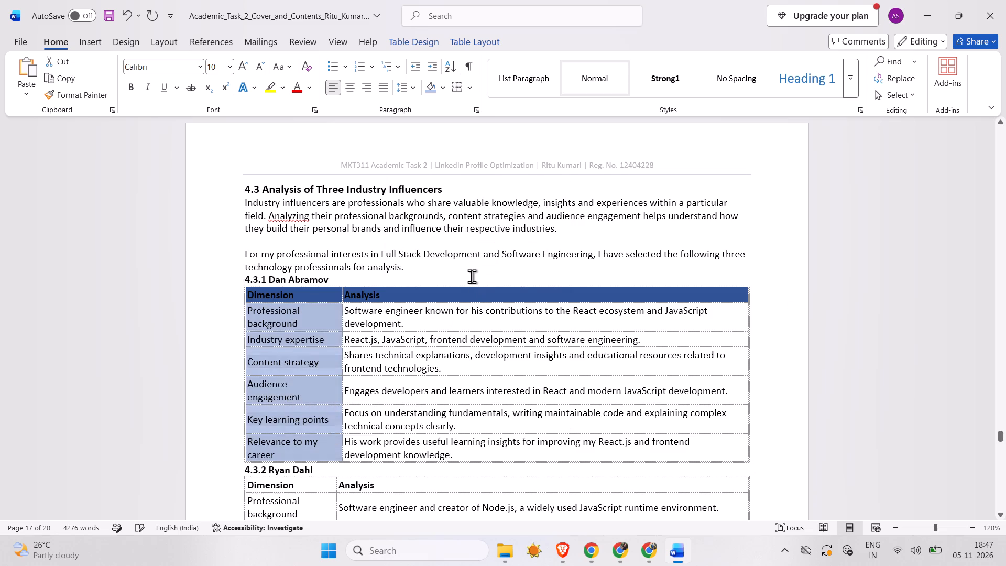
Insert a blank line above the "4.3.2 Ryan Dahl" heading to separate it from the preceding table.
scroll(371, 383, down, 1)
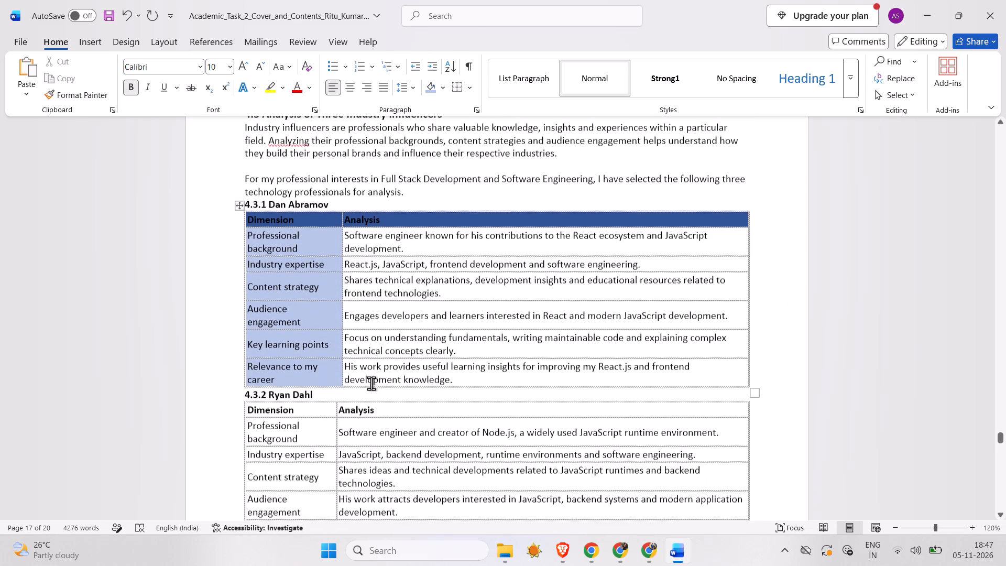
click(245, 392)
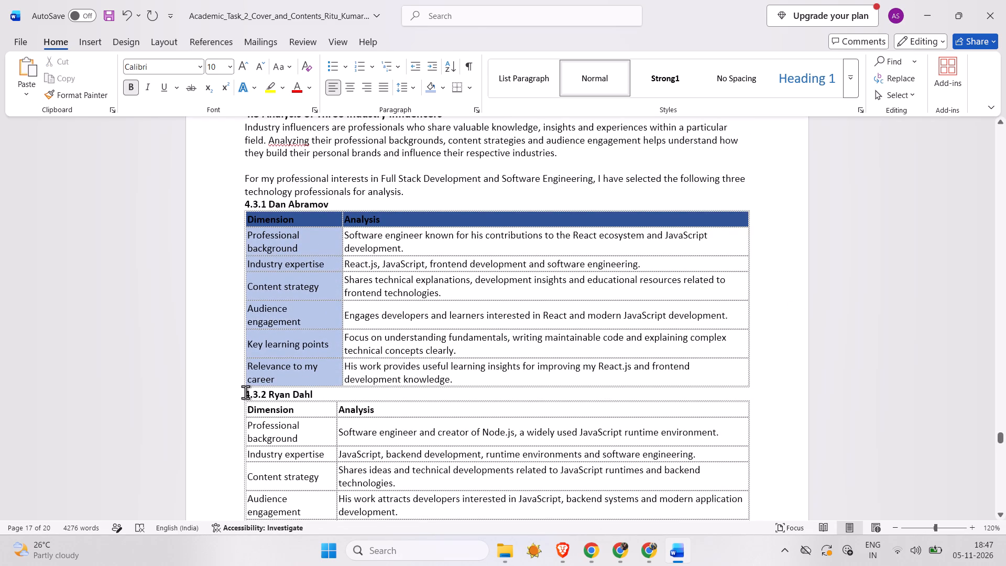
key(Return)
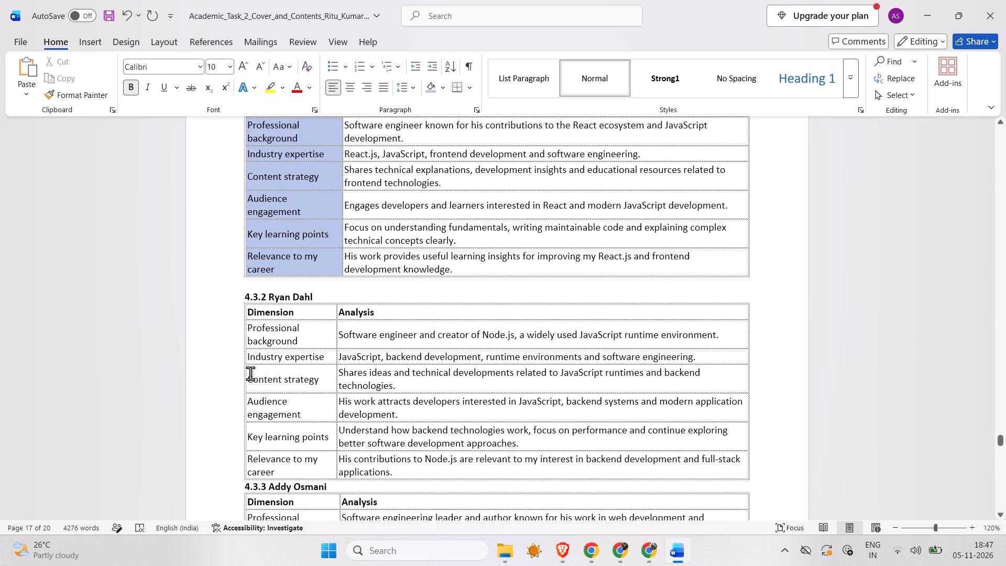
Shade the 4.3.2 Ryan Dahl table's header row dark blue and its remaining first-column cells light blue.
click(320, 298)
drag(318, 316, 367, 312)
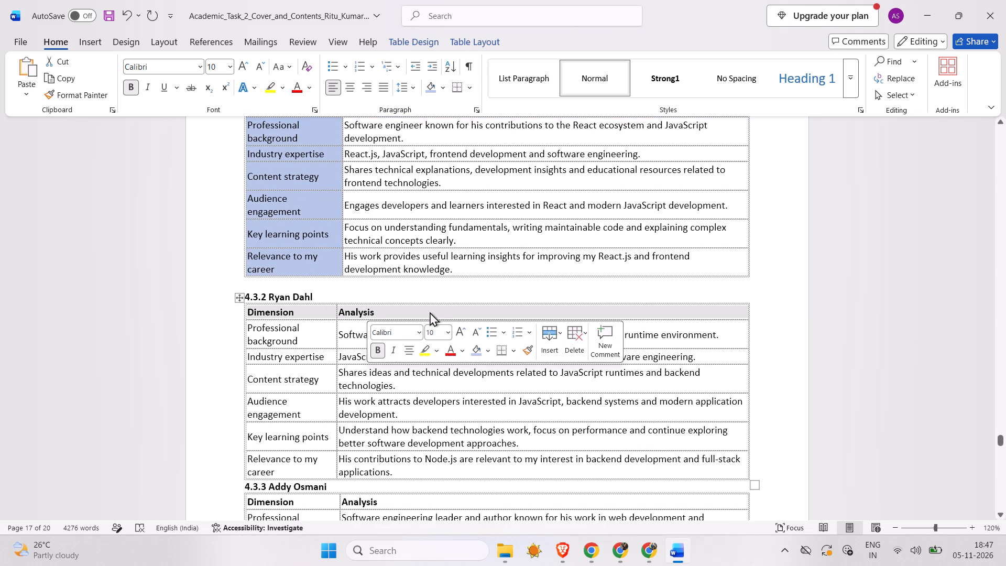
click(487, 347)
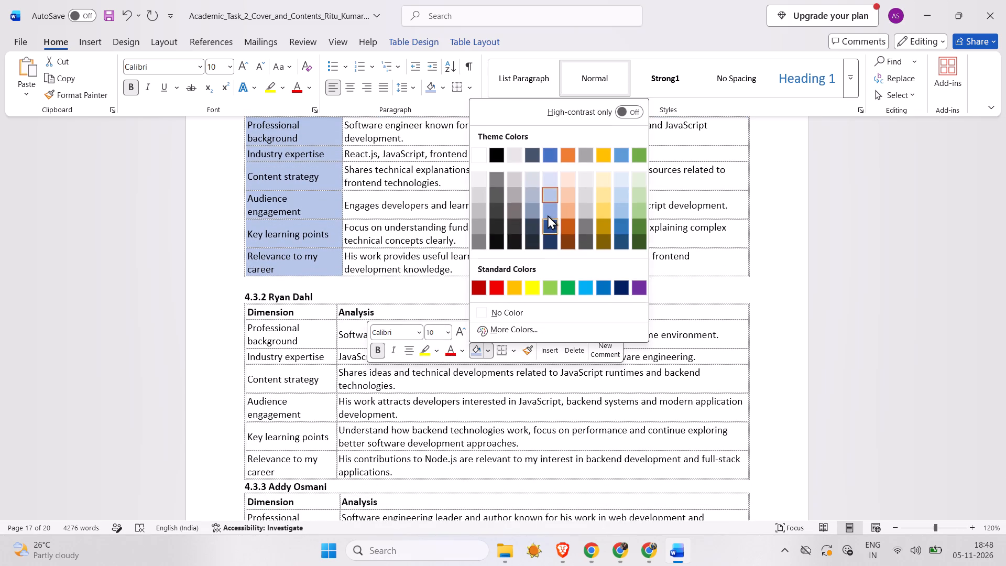
click(548, 228)
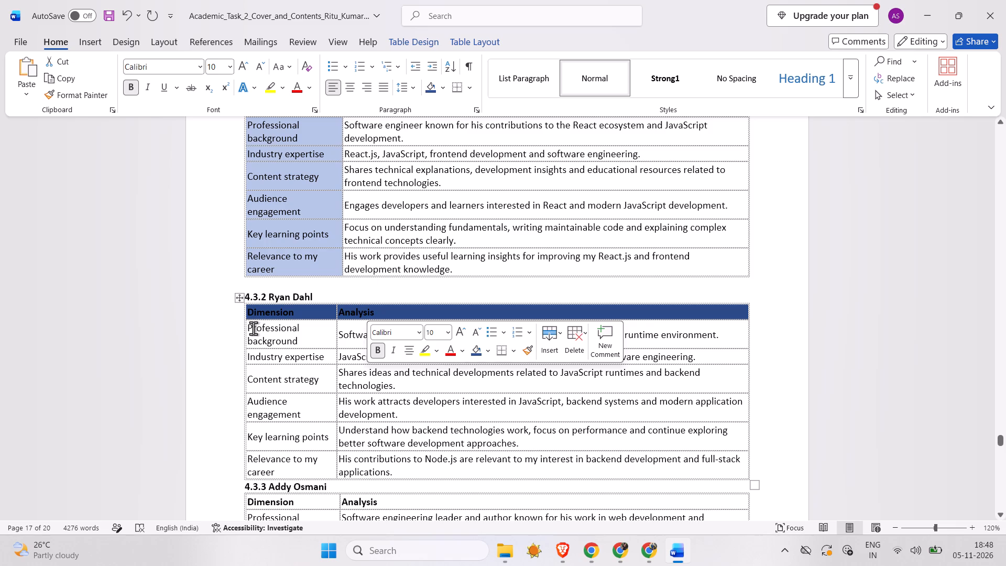
drag(253, 328, 288, 458)
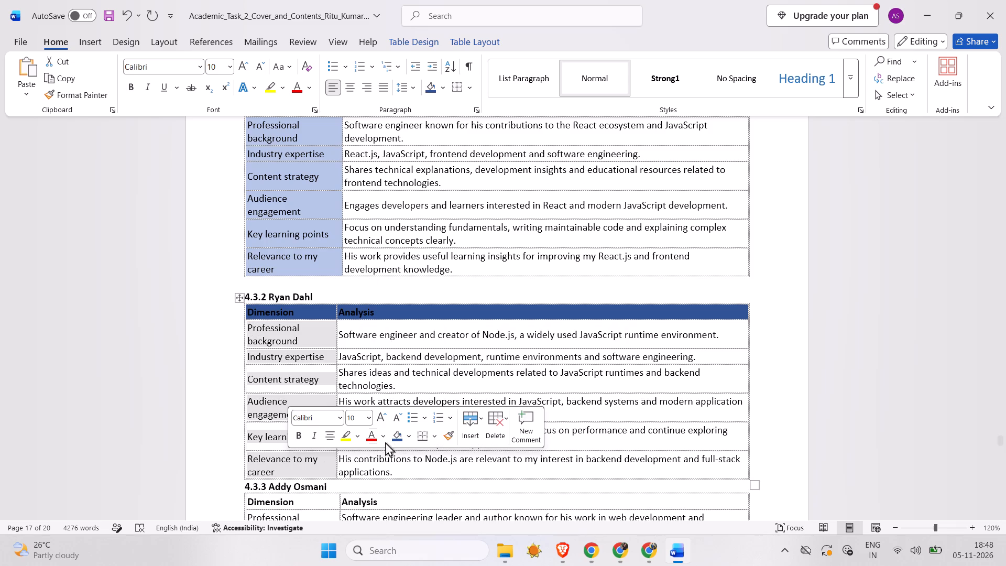
click(407, 439)
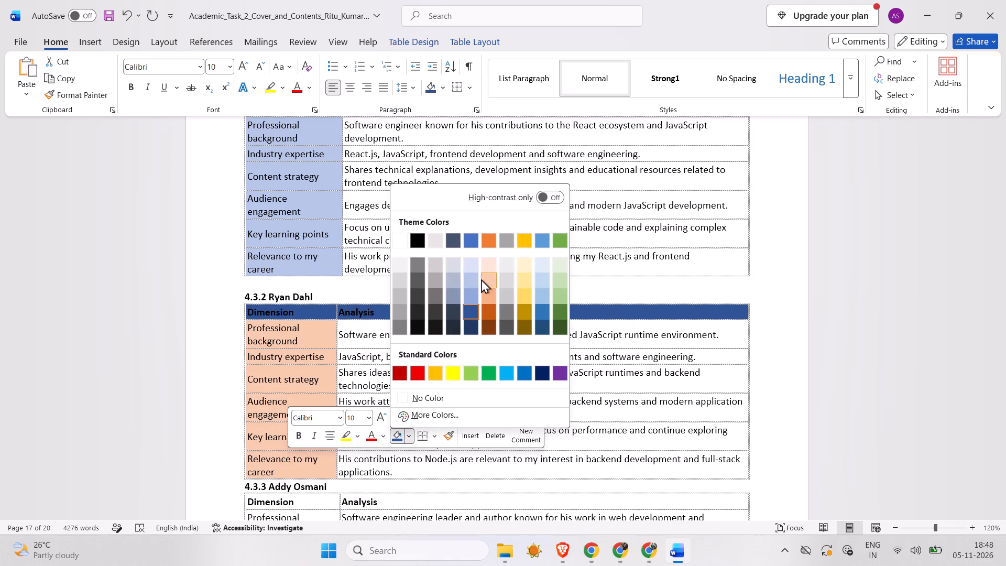
click(473, 279)
Insert a blank line above the "4.3.3 Addy Osmani" heading to separate it from the preceding table.
scroll(382, 374, down, 1)
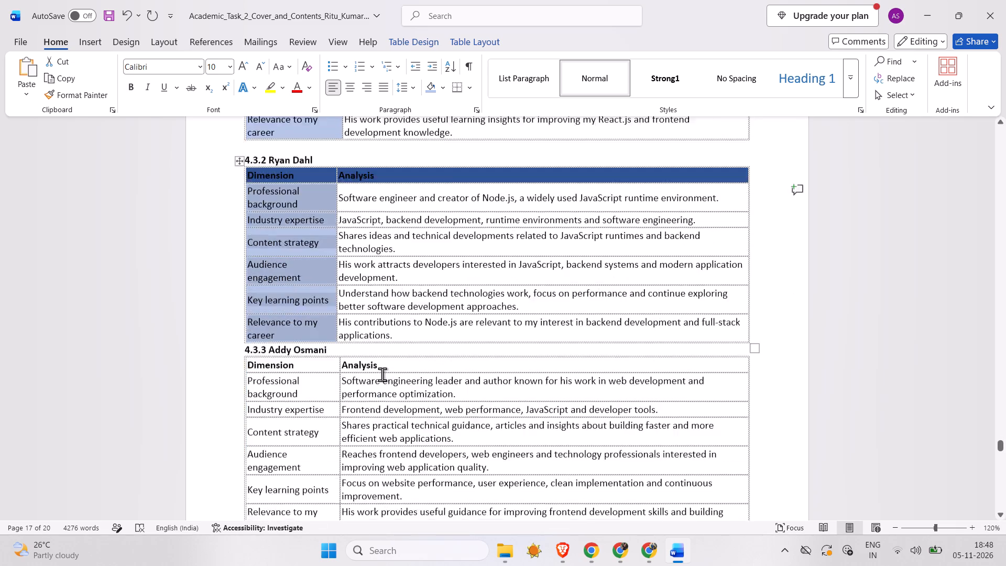
scroll(382, 374, down, 1)
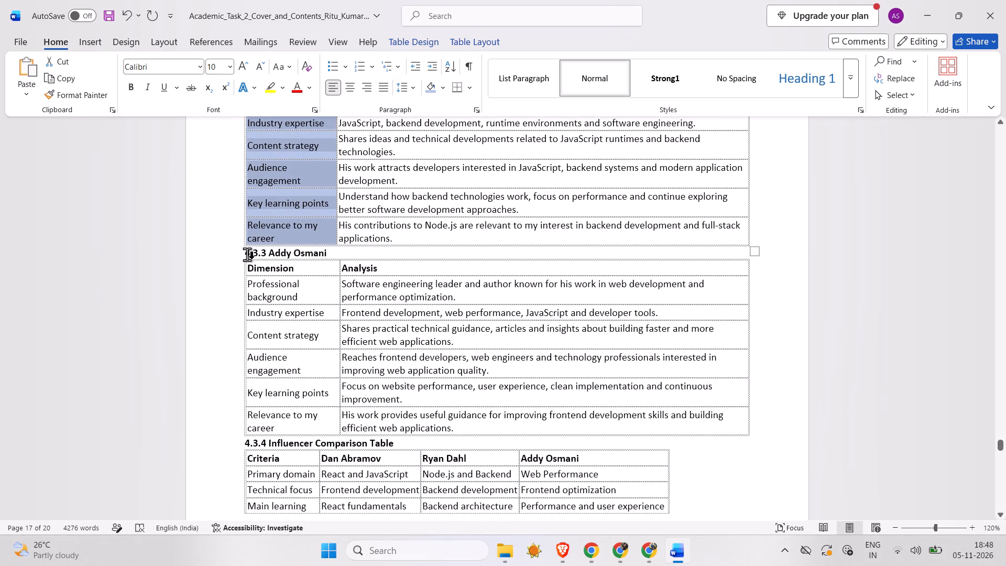
click(245, 253)
key(Return)
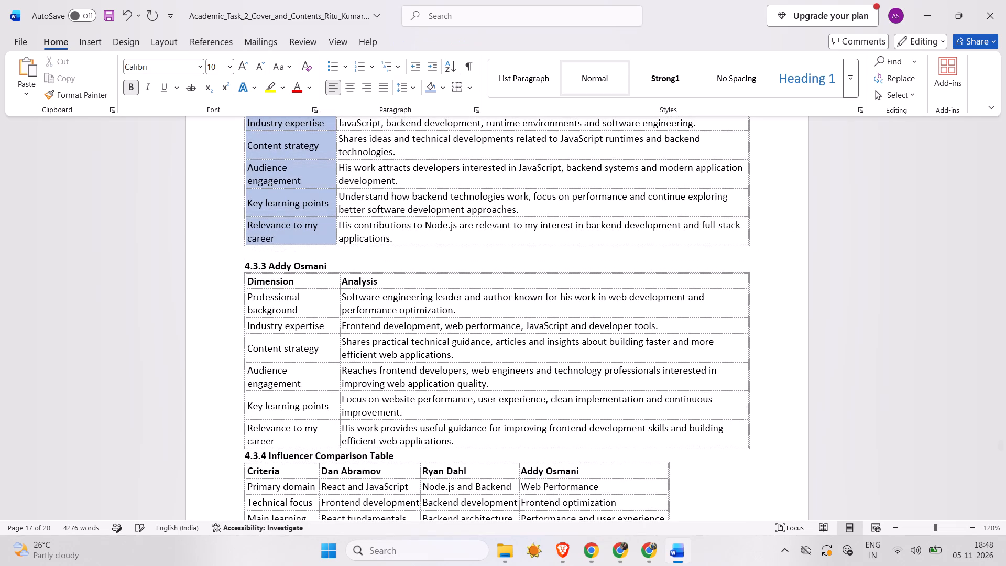
Shade the 4.3.3 Addy Osmani table's header row dark blue and its remaining first-column cells light blue.
drag(281, 284, 349, 279)
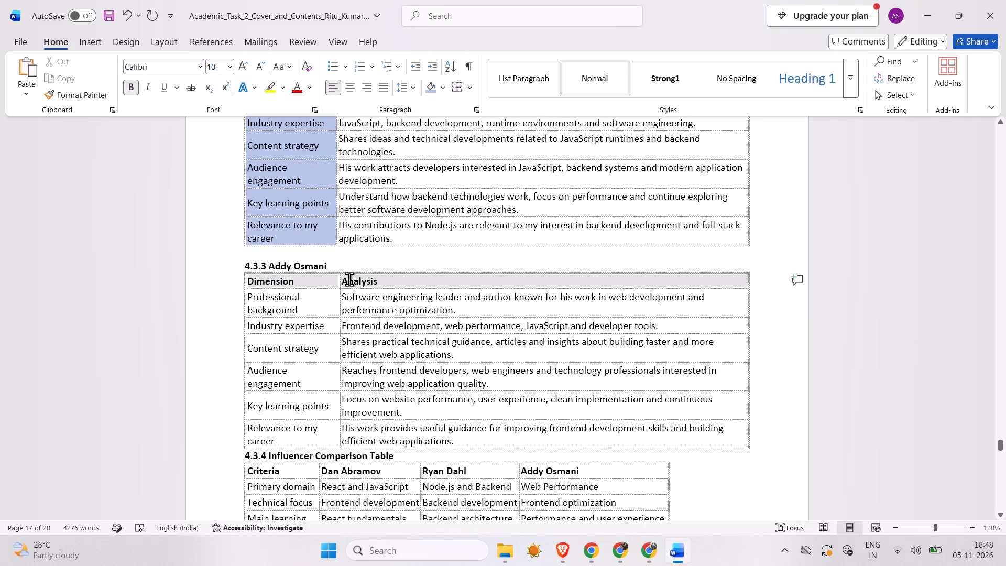
drag(349, 279, 356, 280)
click(475, 315)
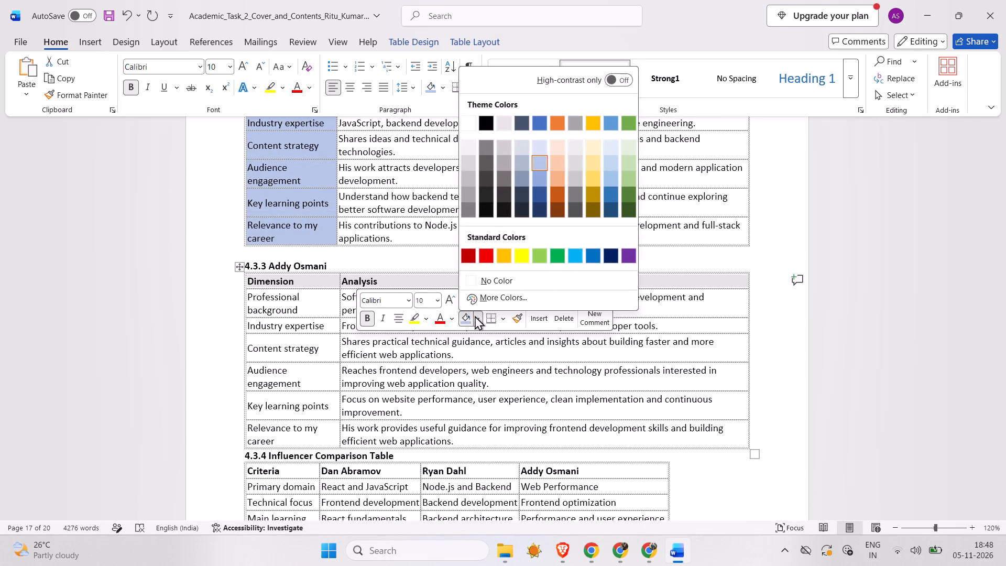
click(542, 193)
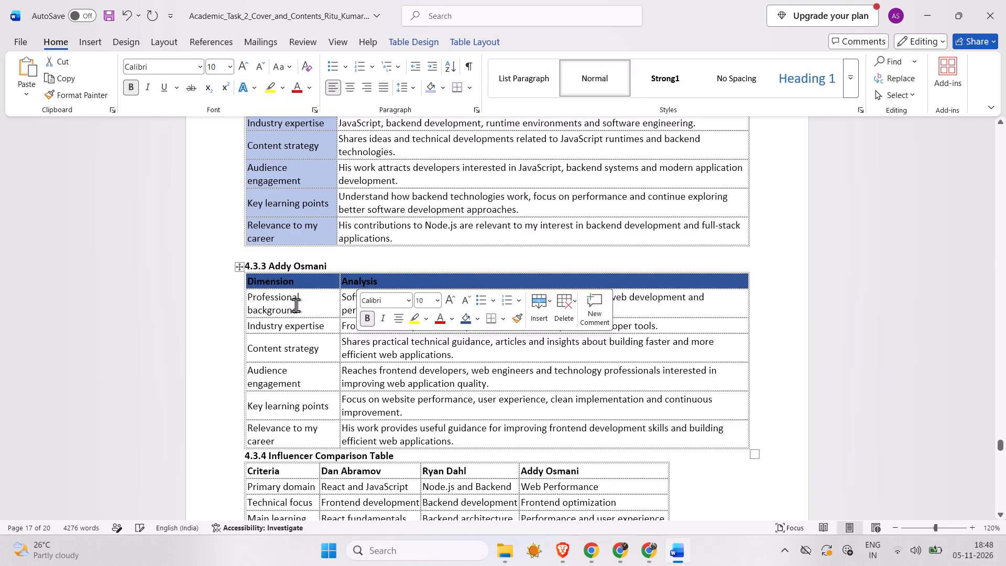
drag(262, 301, 283, 433)
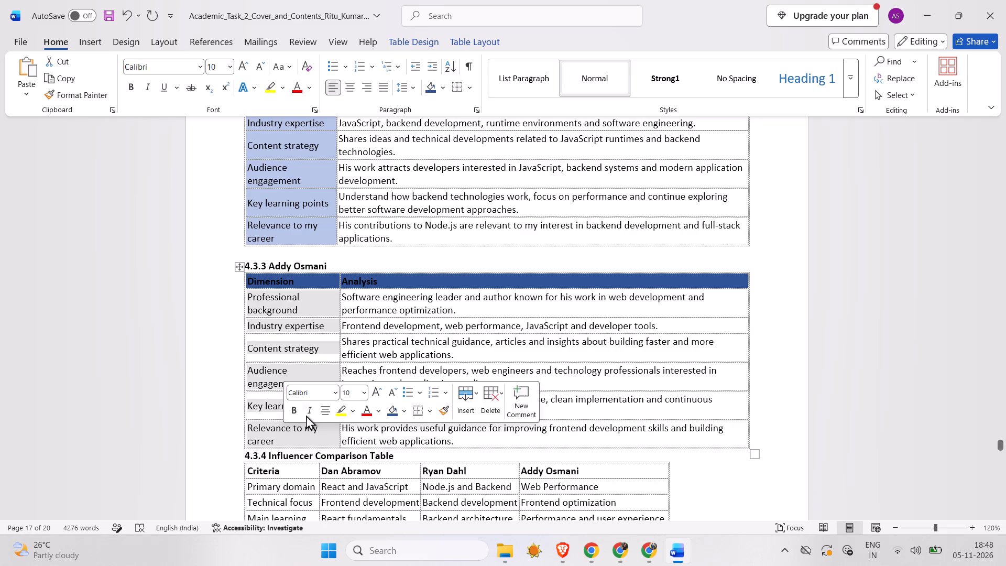
click(404, 412)
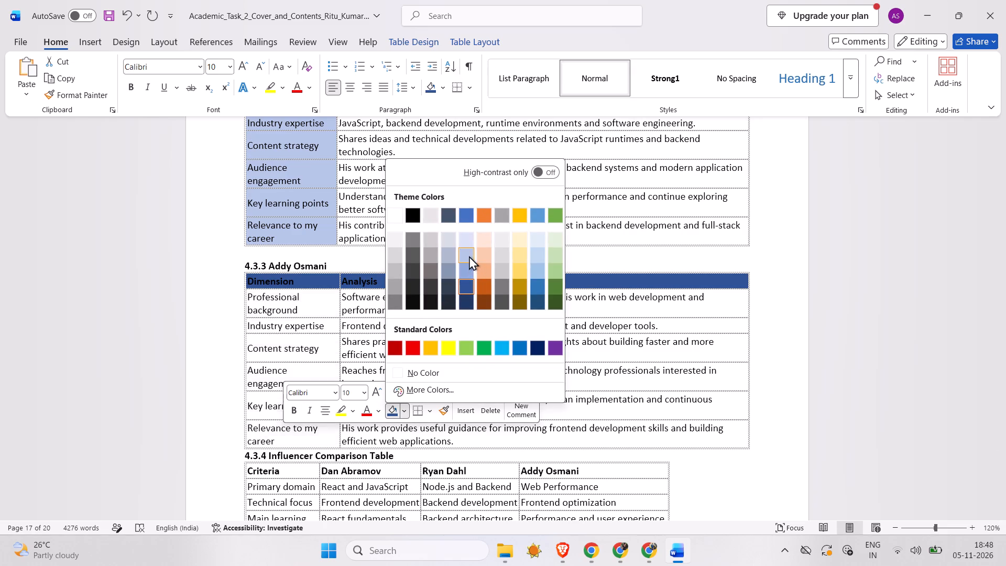
click(468, 256)
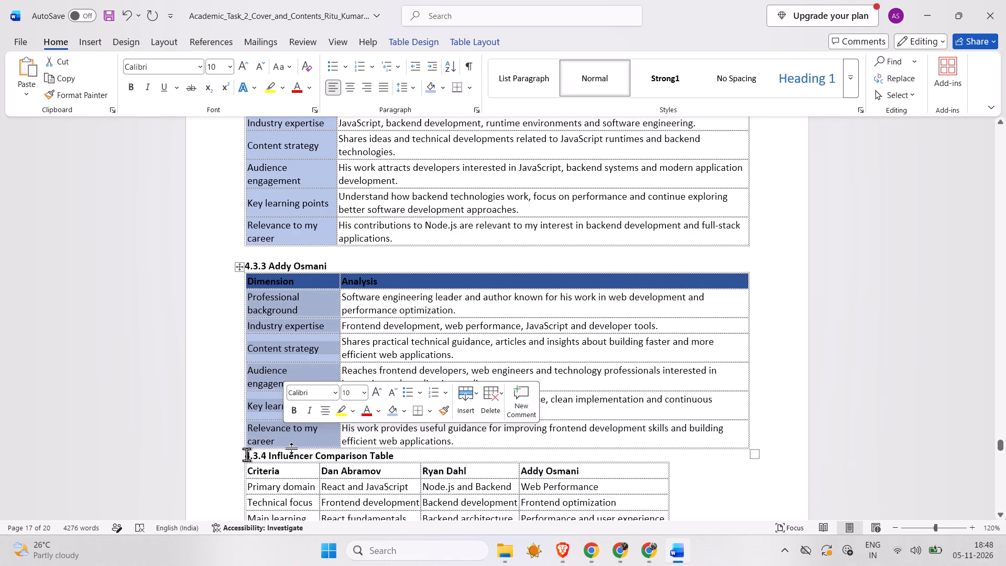
Insert a blank line above the "4.3.4 Influencer Comparison Table" heading, undoing the stray row added to the Addy Osmani table.
click(244, 453)
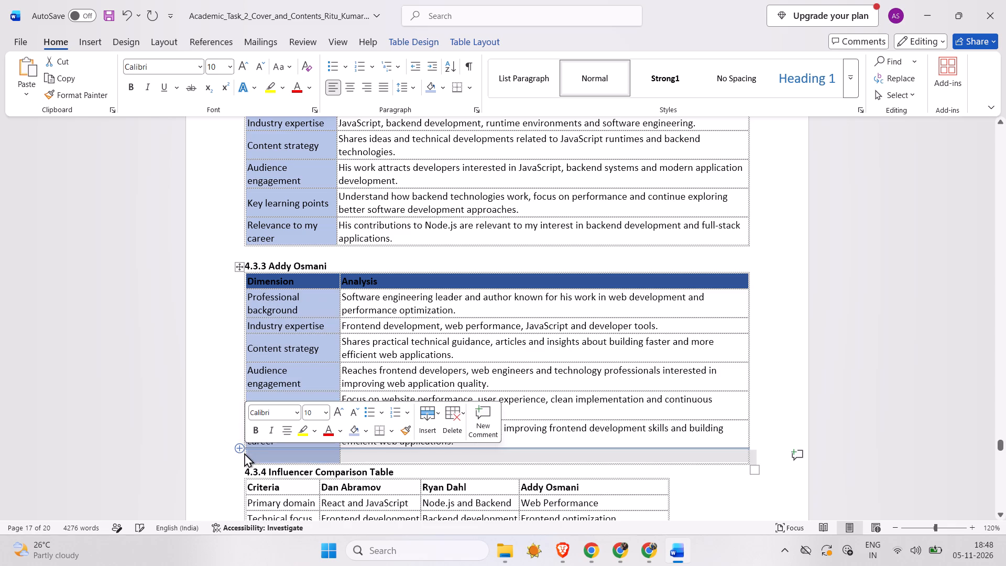
key(ctrl+z)
click(244, 459)
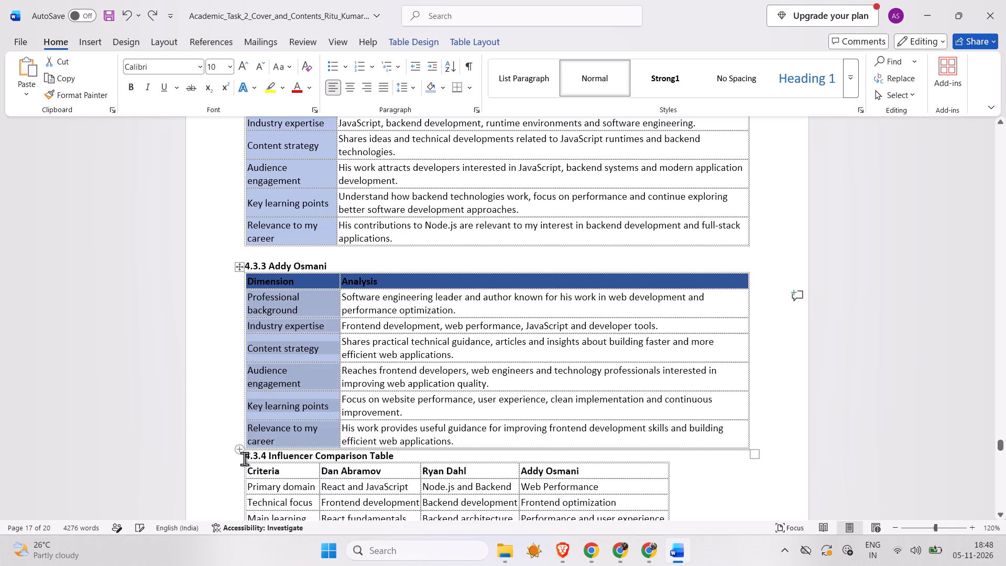
key(Return)
Shade the 4.3.4 Influencer Comparison Table's header row dark blue and its remaining first-column cells light blue.
scroll(244, 459, down, 1)
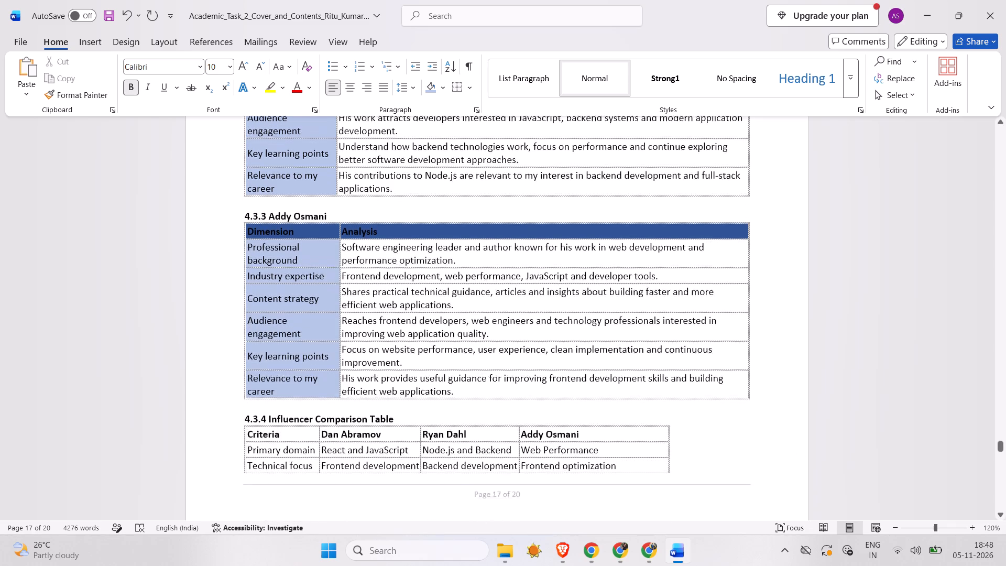
scroll(244, 459, down, 1)
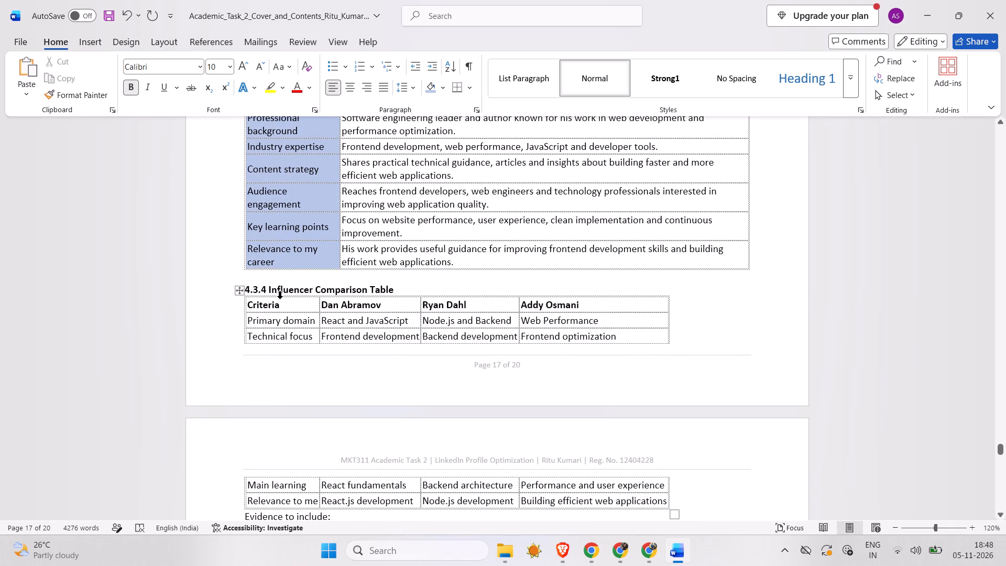
drag(299, 302, 537, 306)
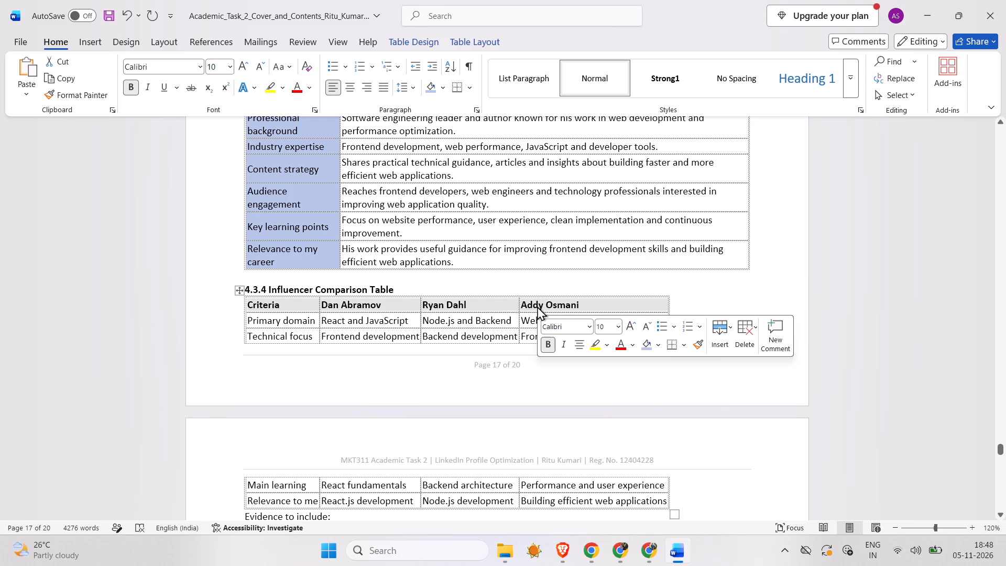
click(657, 343)
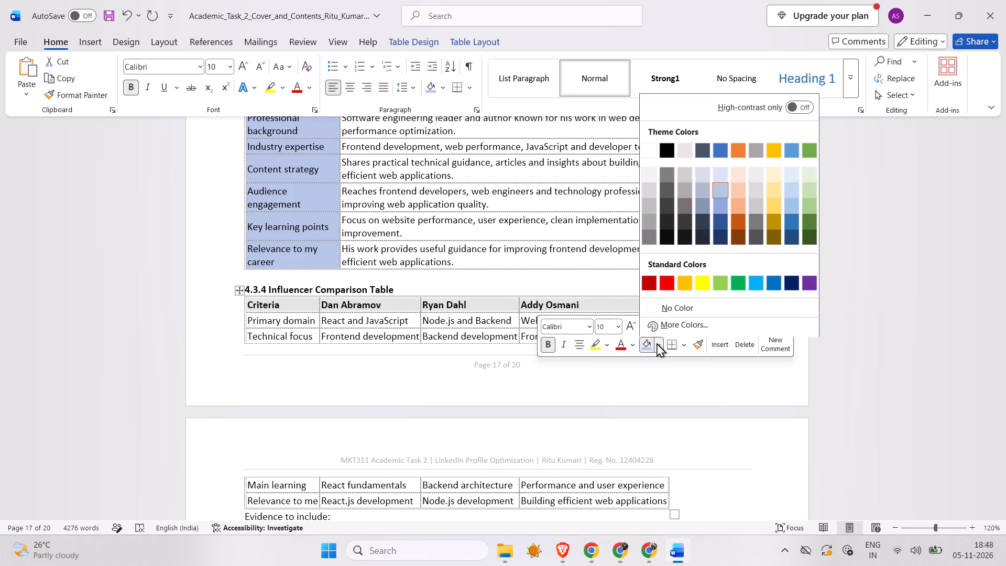
click(720, 220)
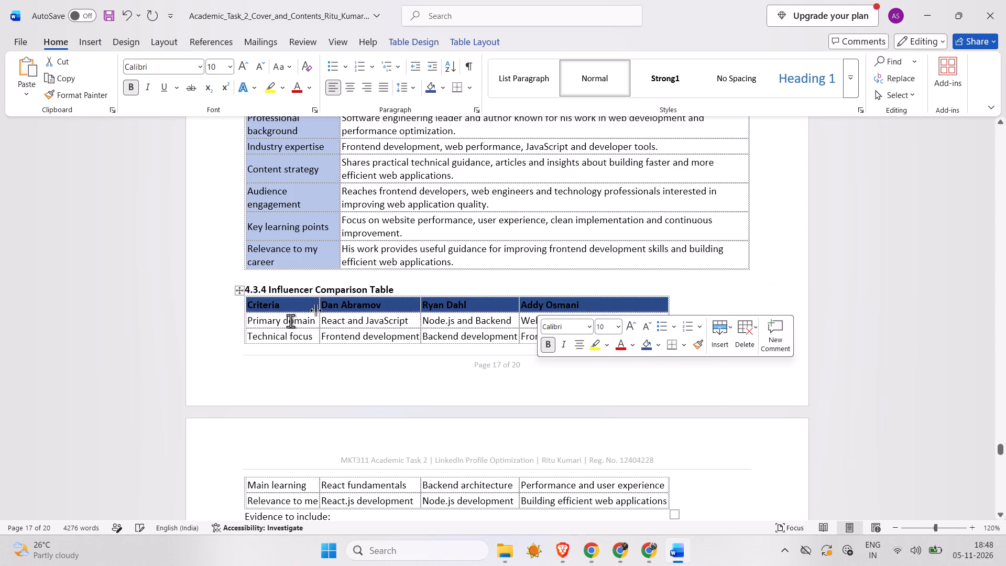
drag(274, 320, 282, 516)
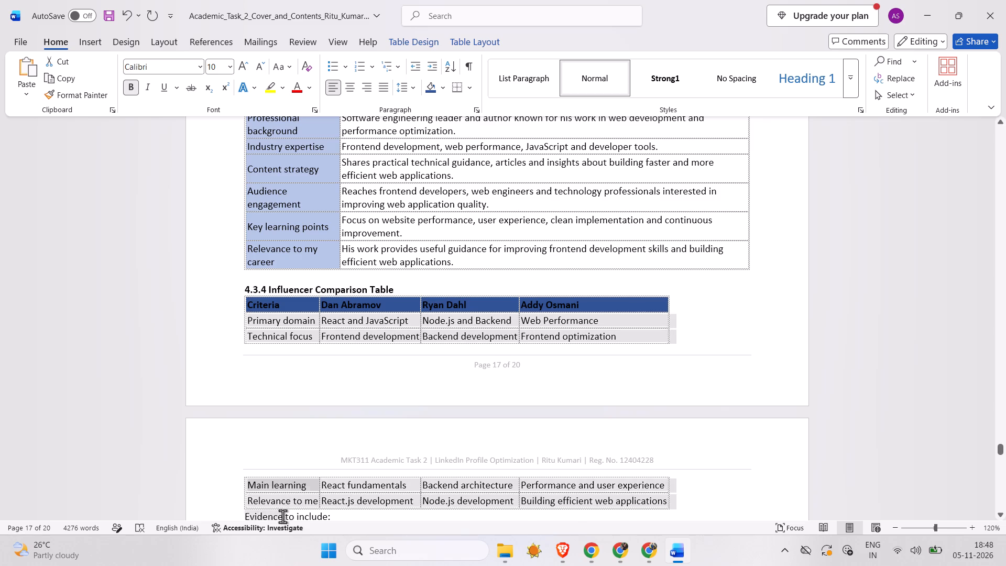
drag(282, 516, 291, 442)
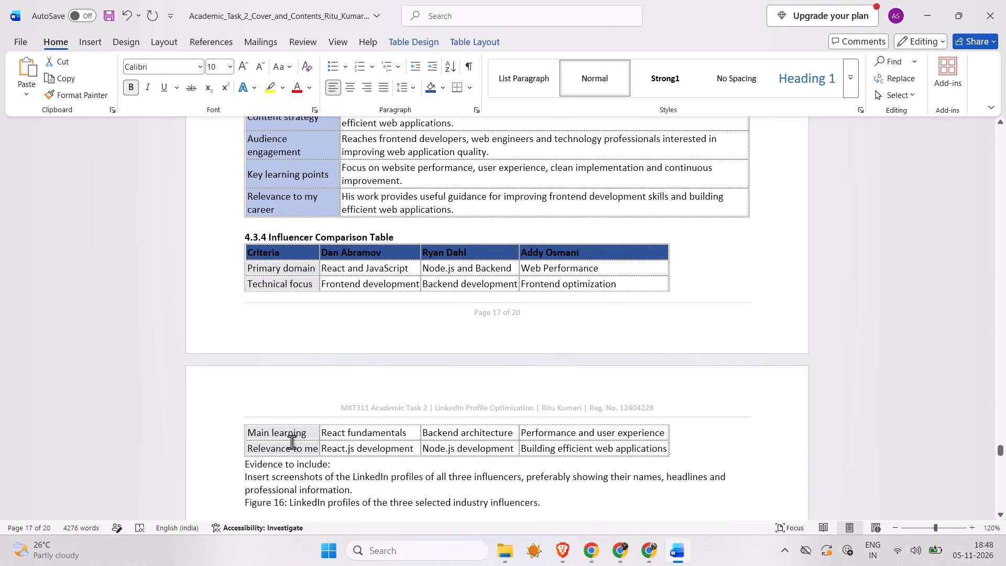
drag(291, 442, 286, 444)
click(407, 428)
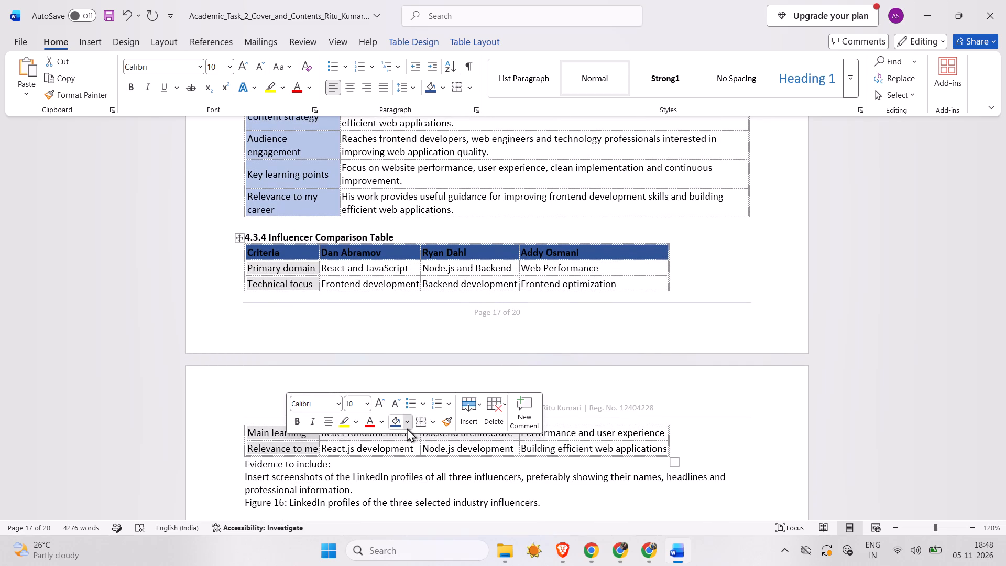
click(472, 270)
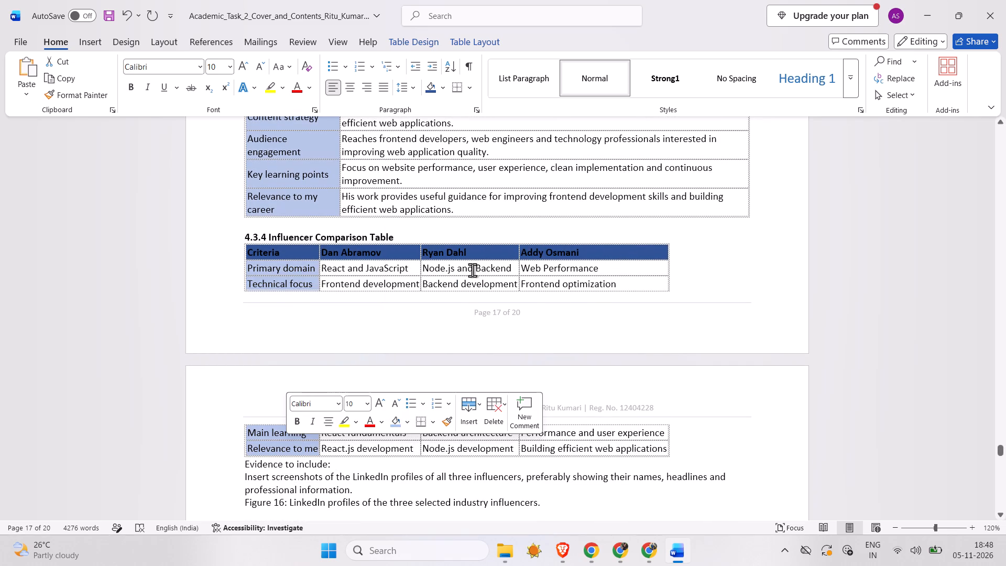
click(233, 379)
Delete the "Evidence to include:" line and its screenshot instruction paragraph above the Figure 16 caption.
scroll(233, 379, down, 1)
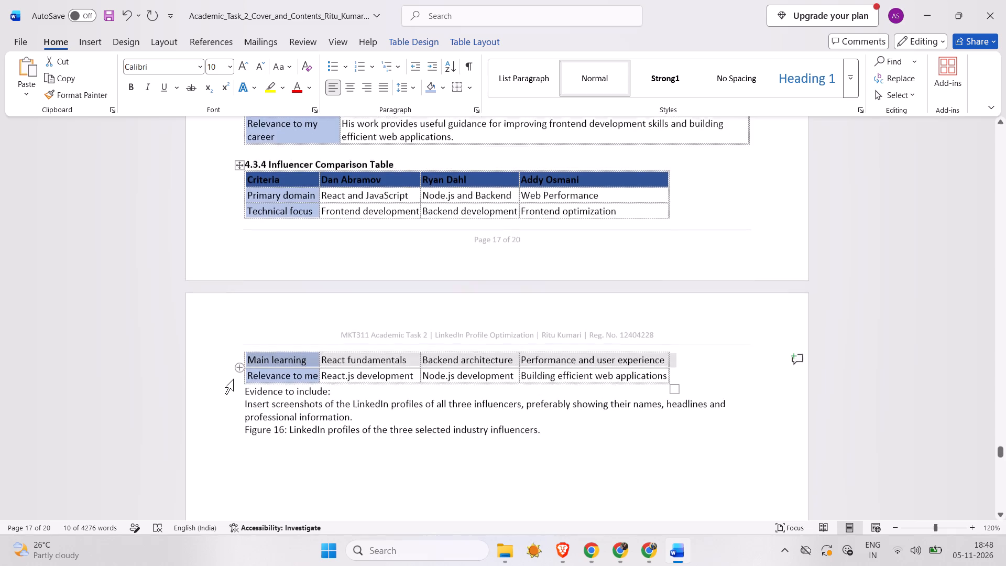
scroll(233, 379, down, 1)
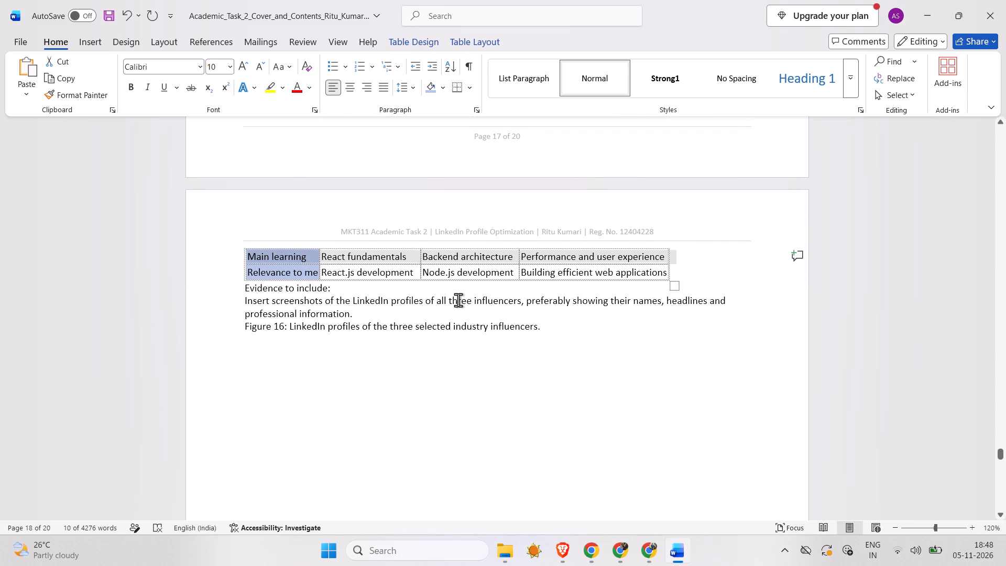
drag(363, 323, 253, 311)
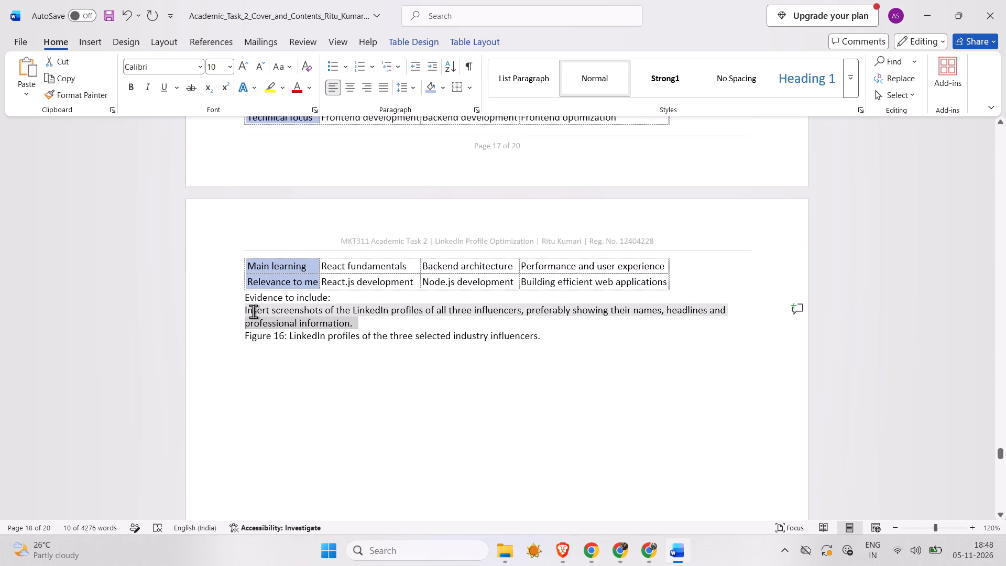
drag(253, 311, 251, 306)
drag(251, 306, 245, 300)
key(Delete)
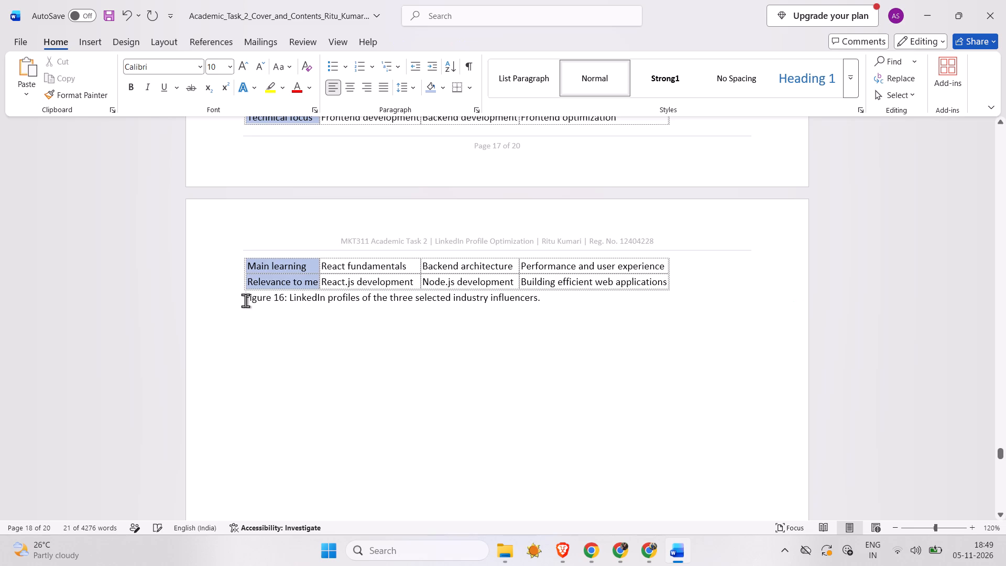
Insert five blank lines above the "4.3.4 Influencer Comparison Table" heading to move it and its table together onto the next page.
scroll(245, 300, up, 1)
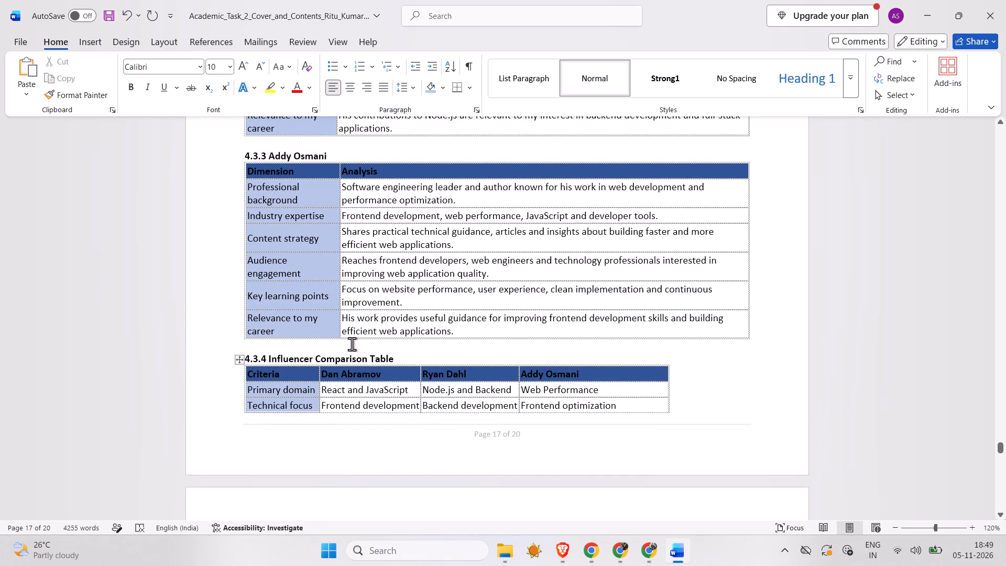
click(245, 356)
key(Return)
key(Return)
key(Return)
key(Return)
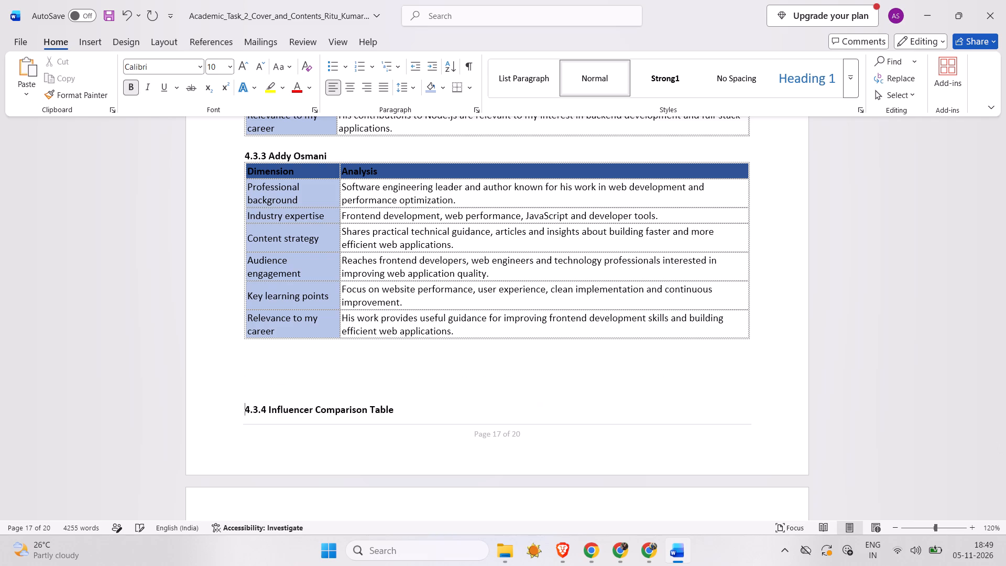
key(Return)
Review the layout of section 4.3 from its introduction through the comparison table and onto the blank page after it.
scroll(318, 274, right, 1)
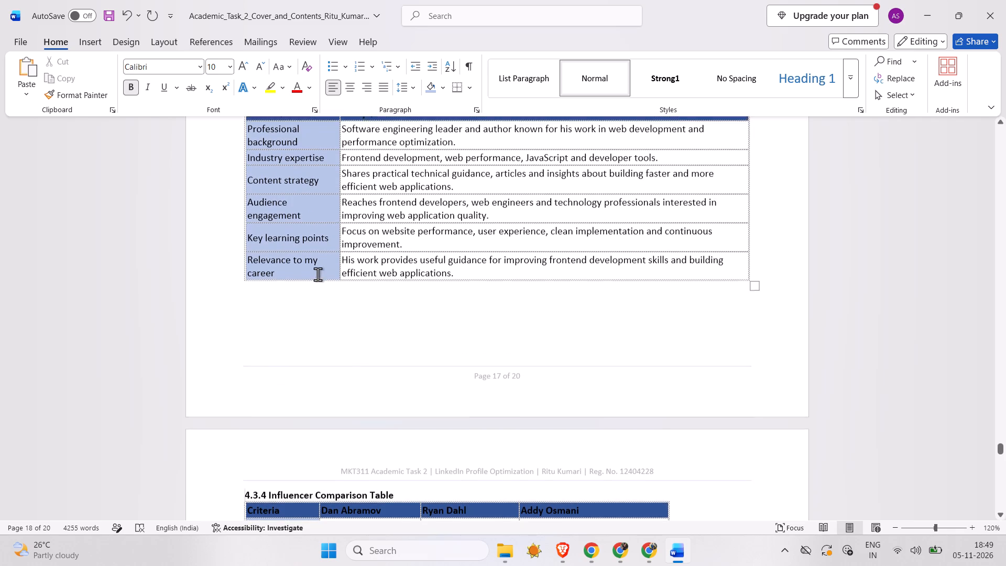
scroll(318, 274, right, 1)
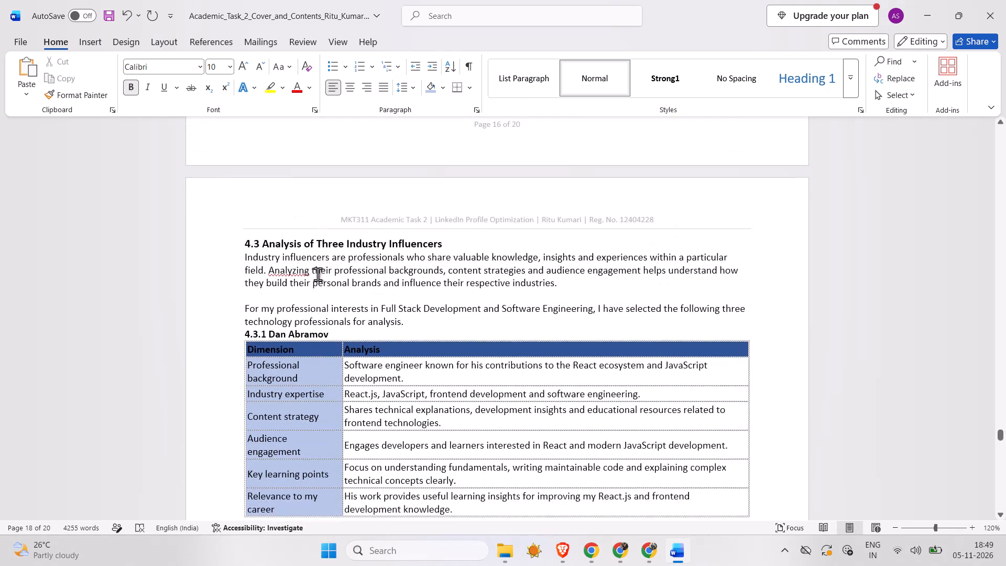
scroll(318, 274, right, 1)
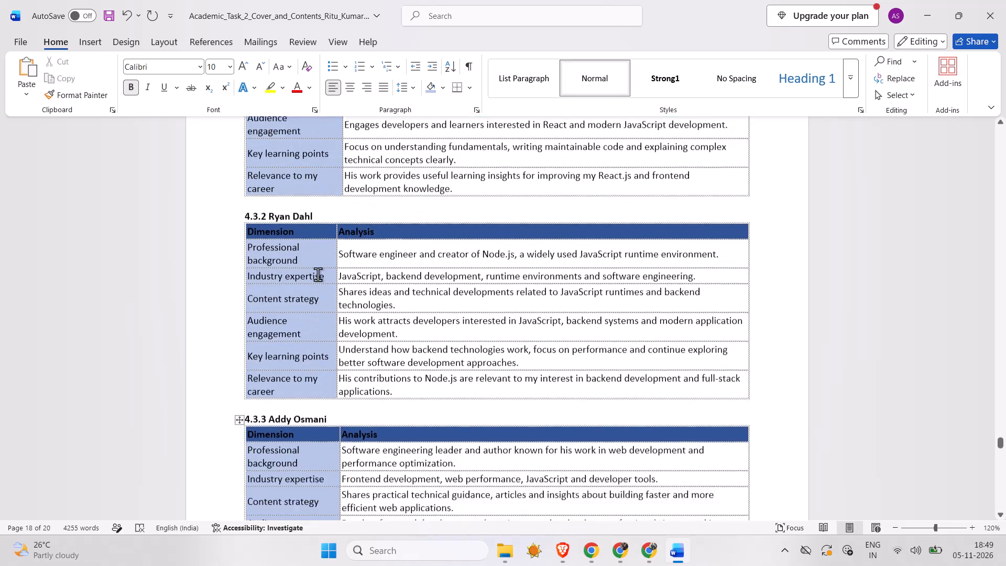
scroll(318, 274, right, 1)
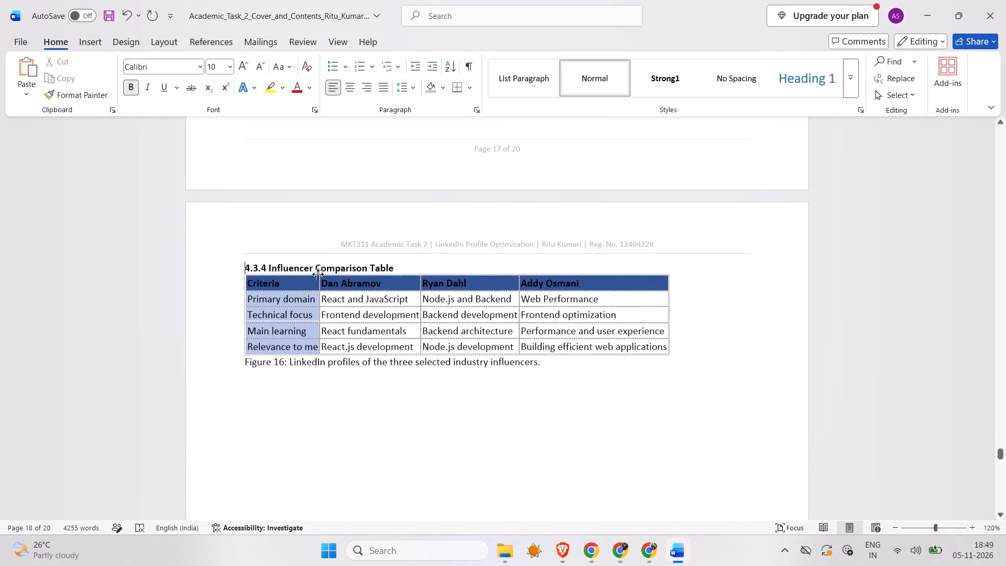
scroll(318, 274, right, 1)
scroll(318, 274, down, 1)
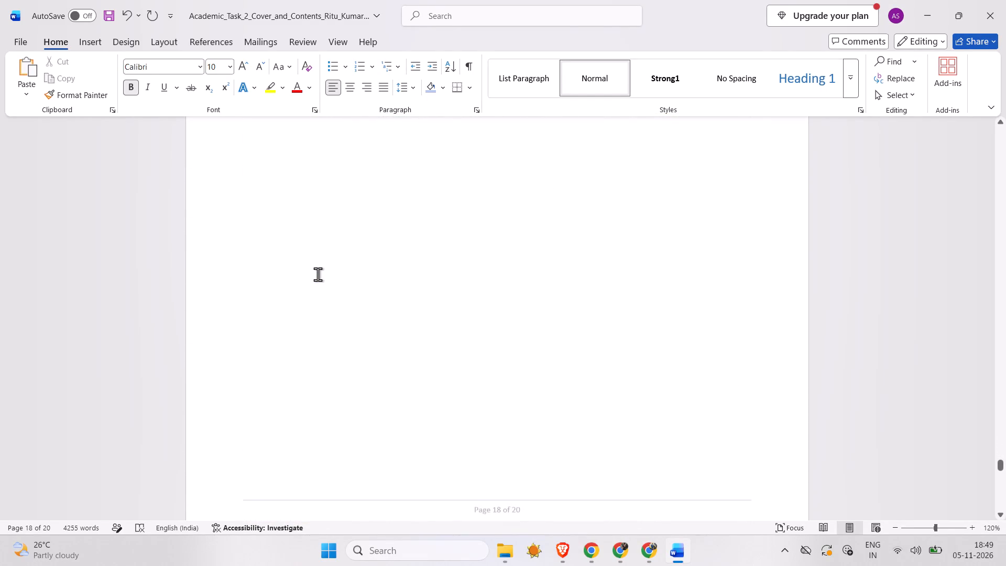
scroll(318, 274, down, 1)
click(300, 299)
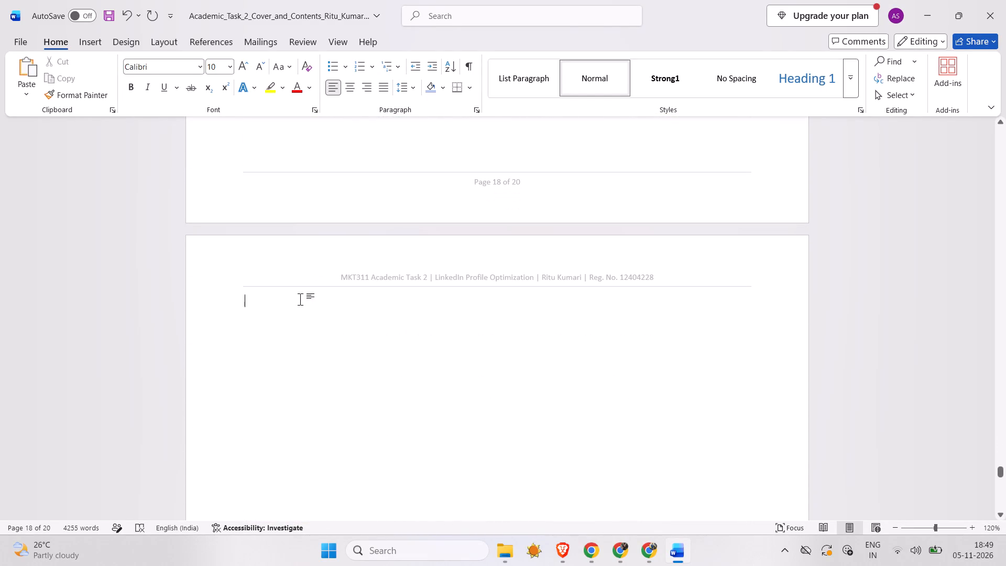
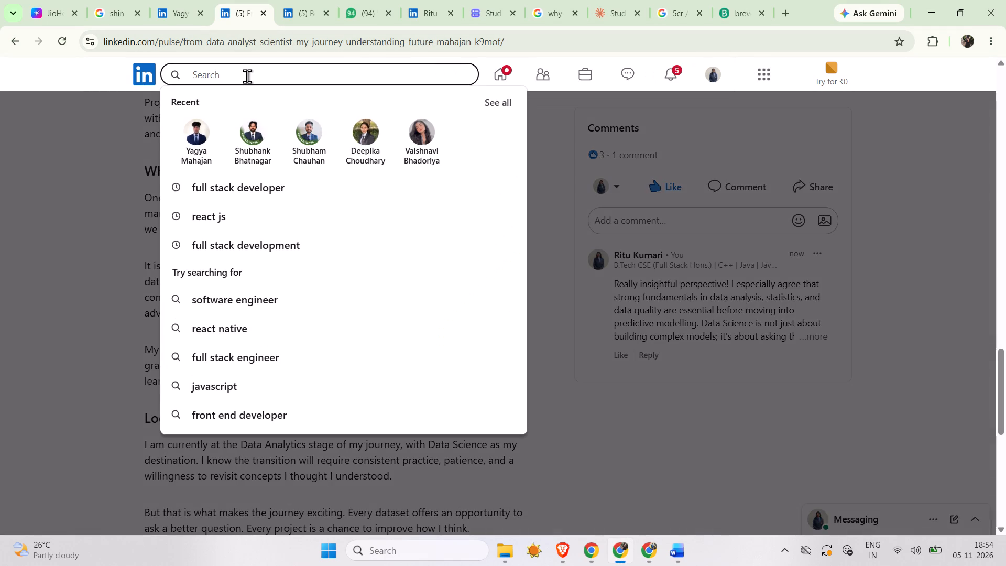
click(360, 130)
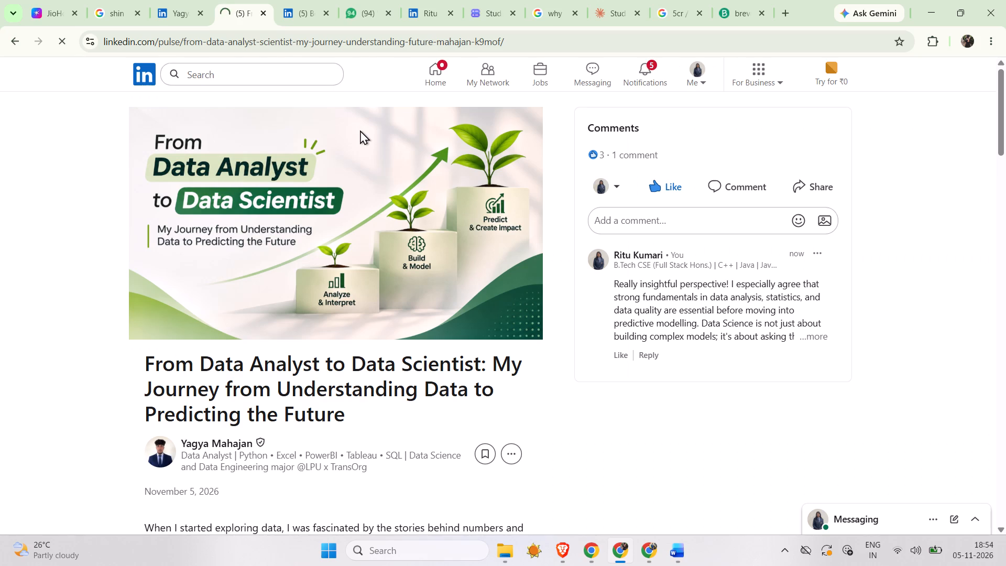
scroll(193, 264, down, 1)
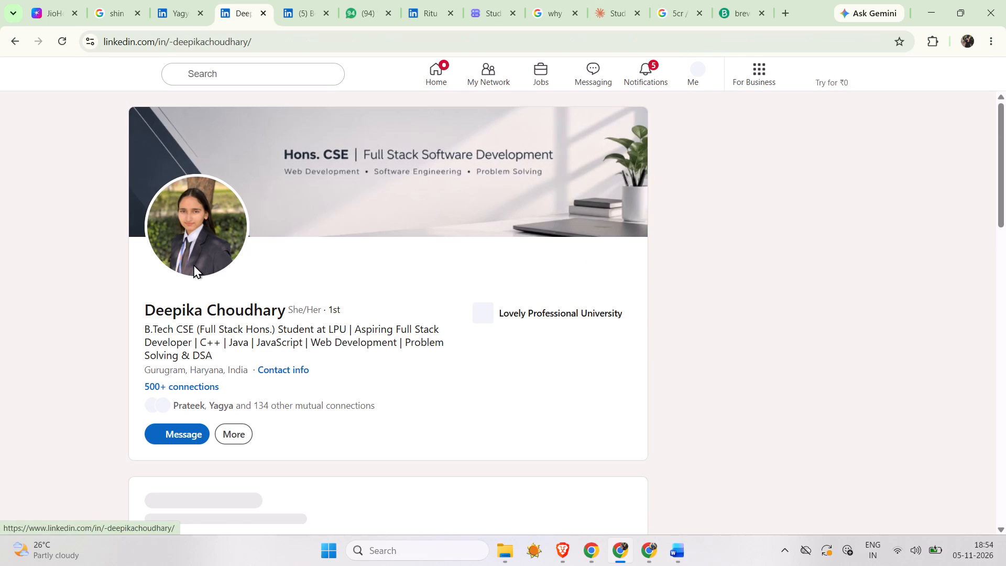
scroll(193, 264, down, 1)
scroll(153, 382, down, 2)
scroll(283, 292, down, 2)
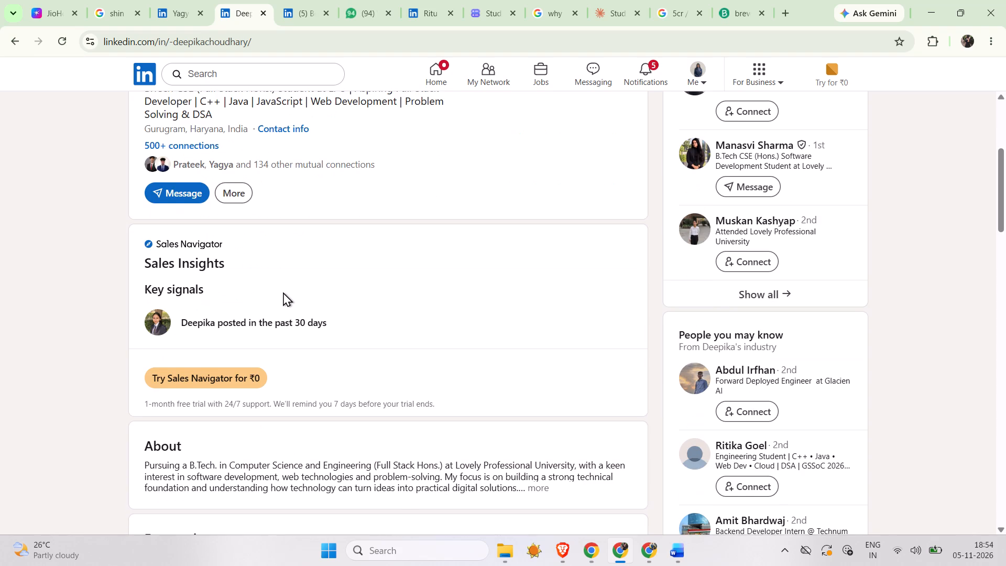
scroll(283, 292, down, 6)
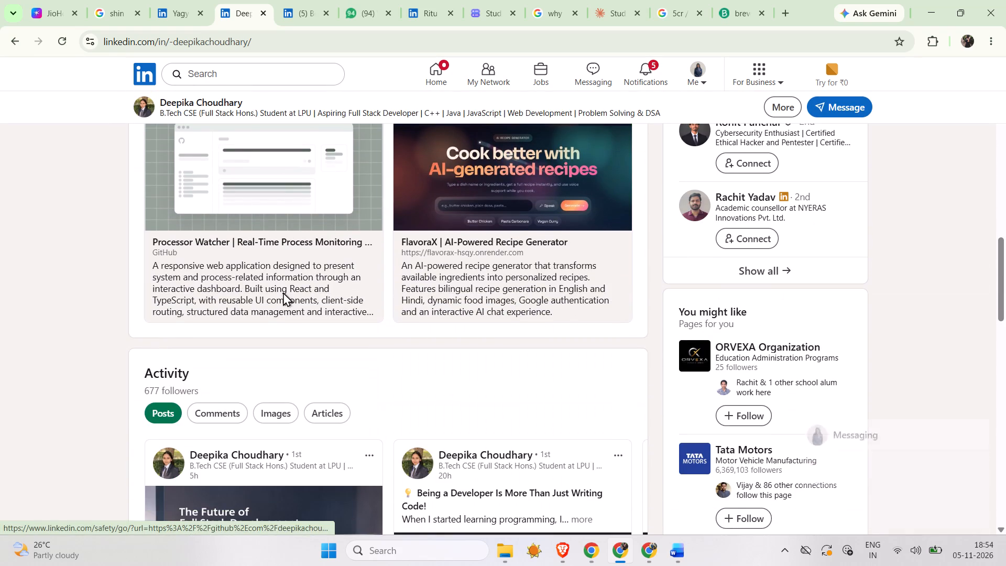
scroll(449, 272, up, 1)
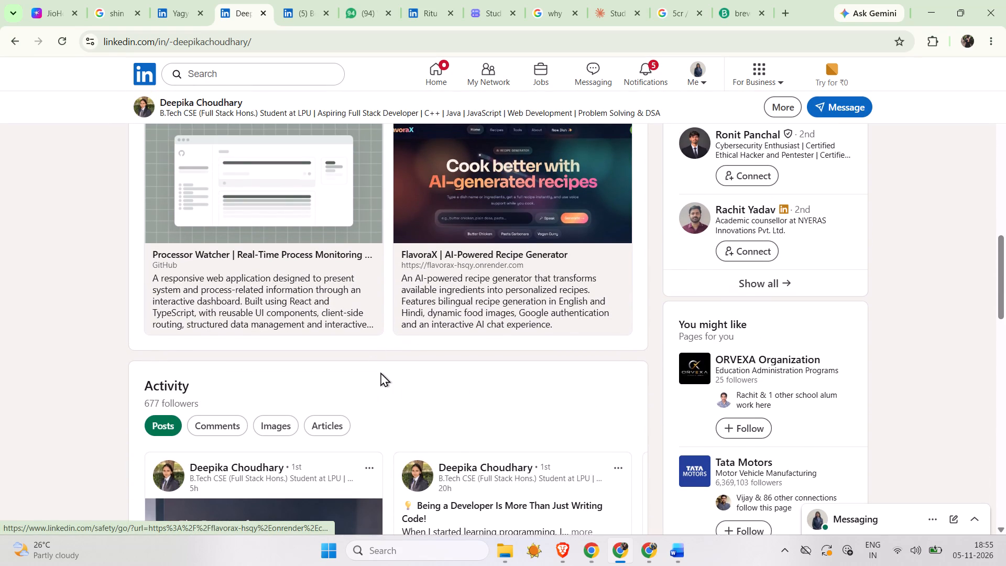
scroll(380, 372, down, 2)
scroll(290, 405, down, 2)
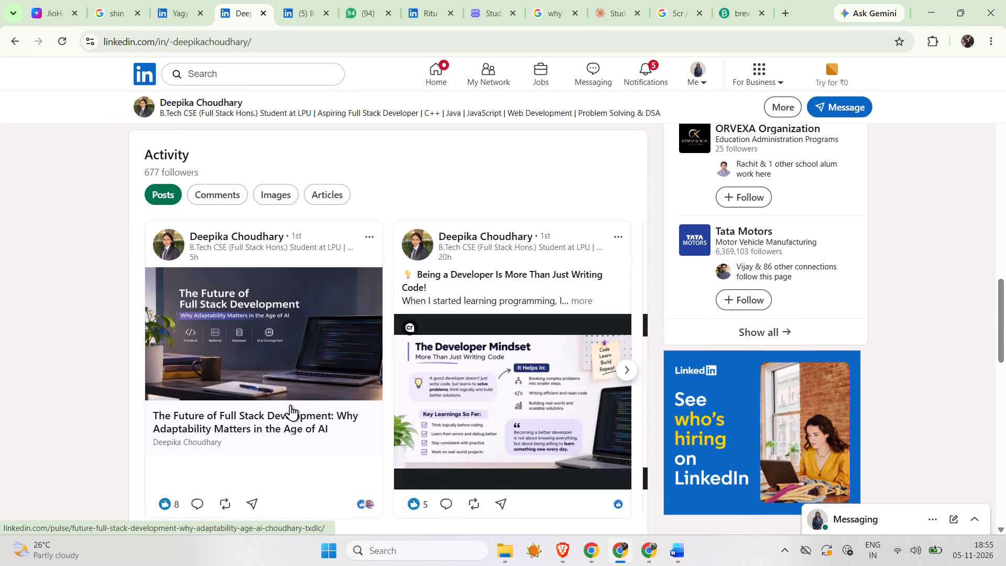
click(245, 389)
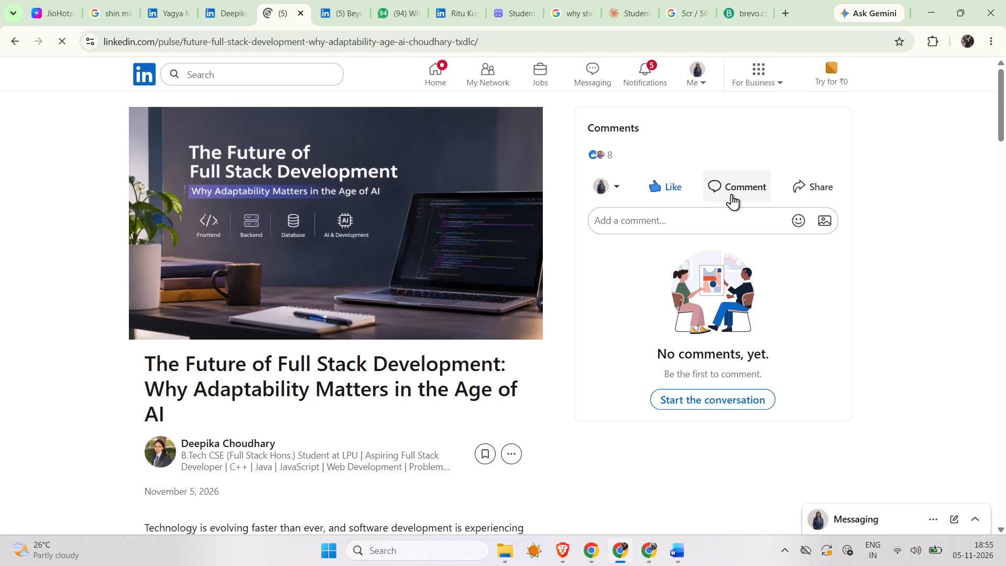
Publish the copied suggestion as a comment on "The Future of Full Stack Development" article.
click(728, 190)
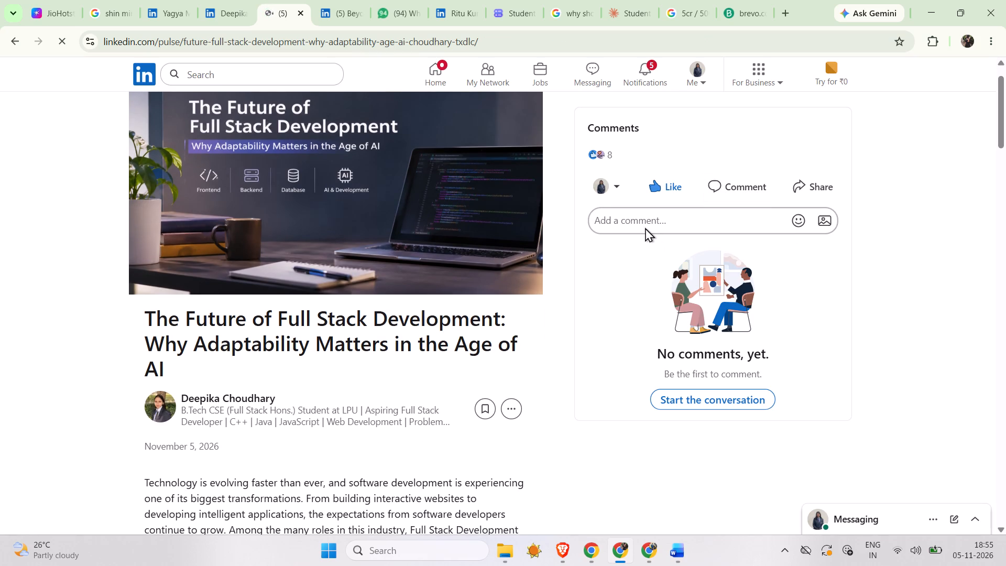
click(646, 226)
key(ctrl+v)
key(Return)
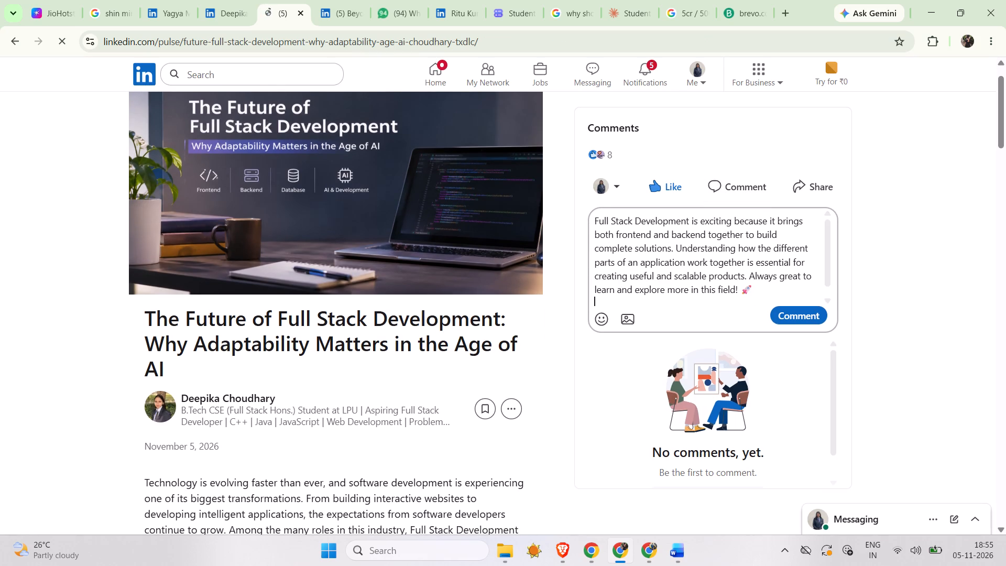
click(789, 319)
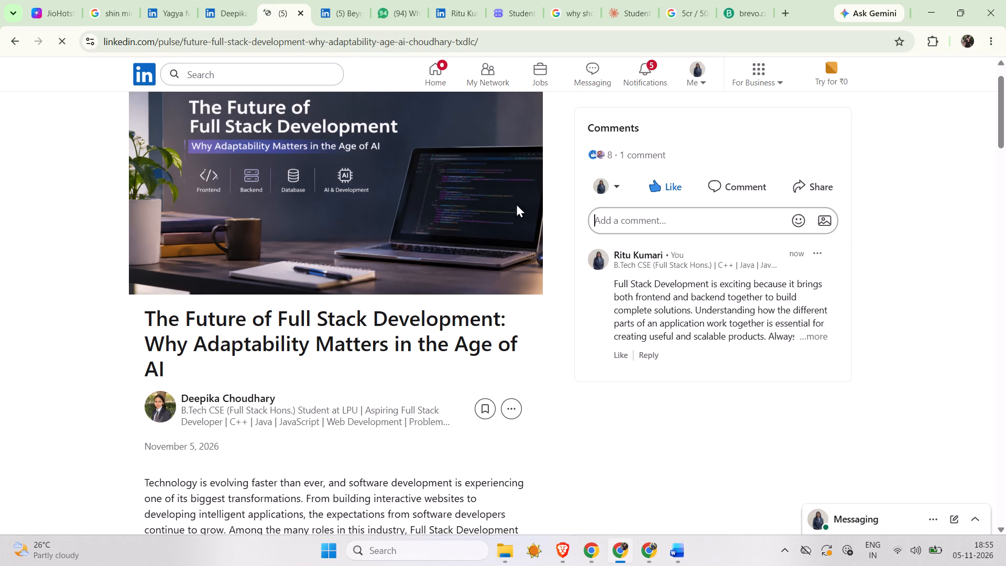
Check the network page and home feed, and review the recent posts in the Activity section of your own profile.
click(449, 66)
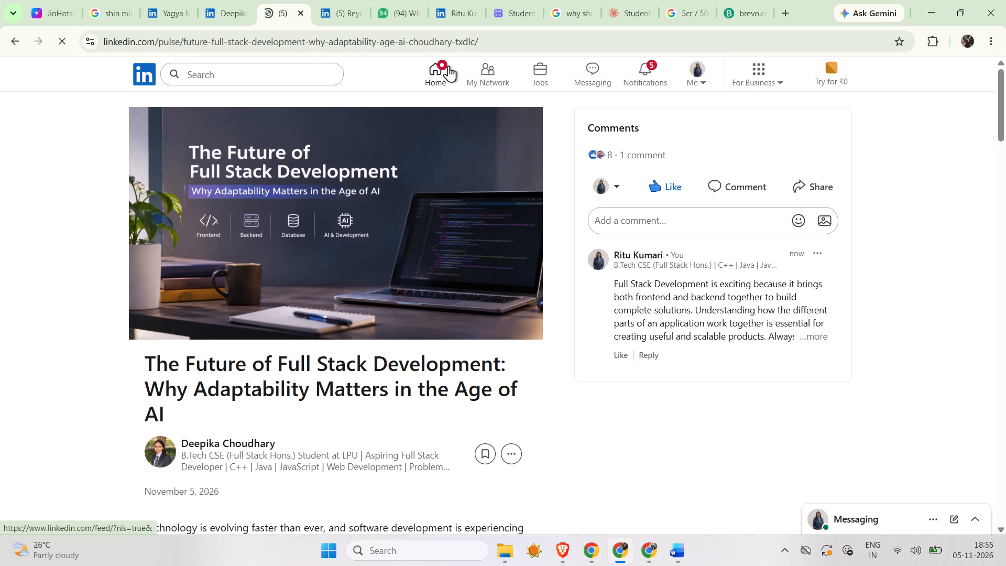
click(487, 73)
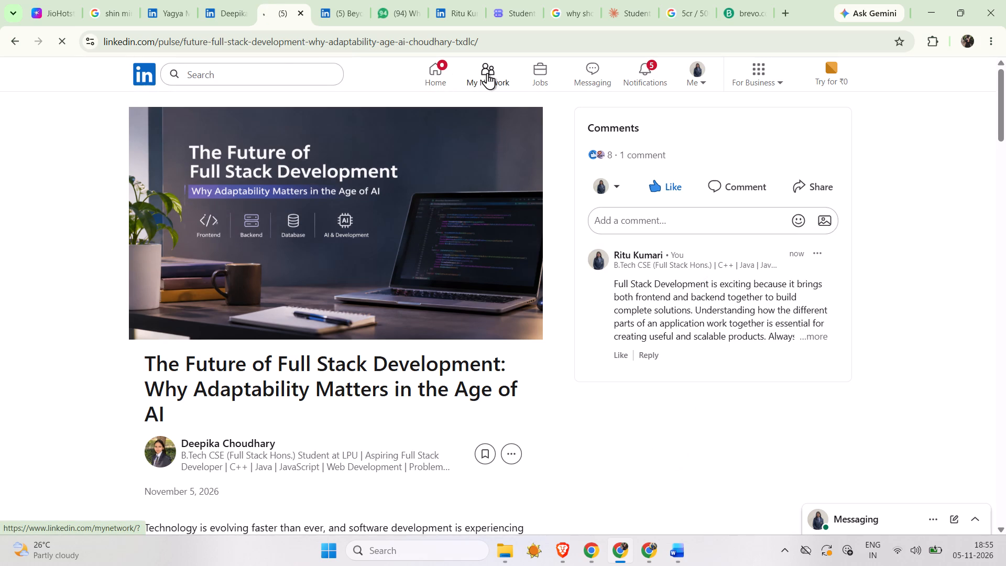
scroll(483, 249, down, 1)
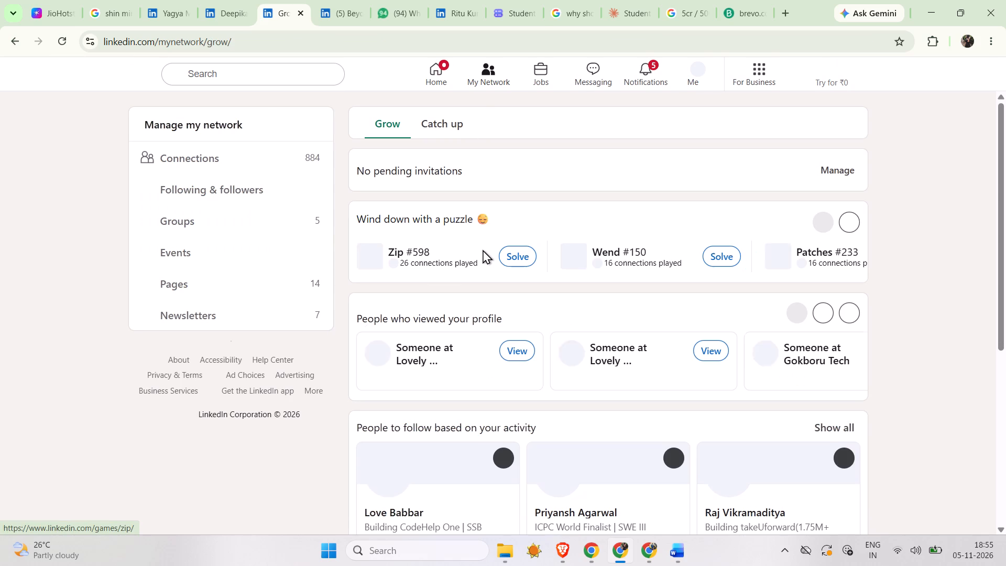
scroll(483, 249, down, 1)
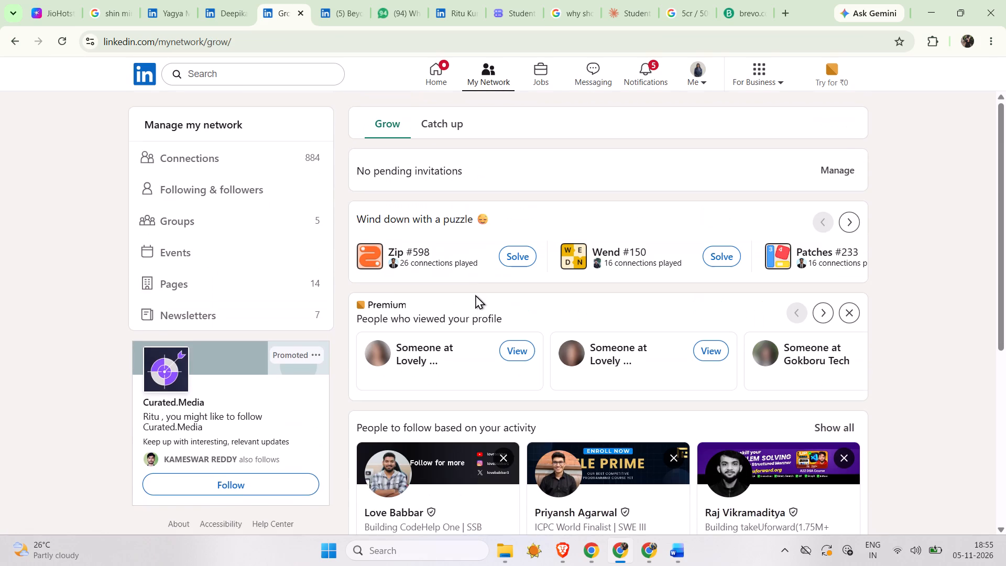
click(441, 81)
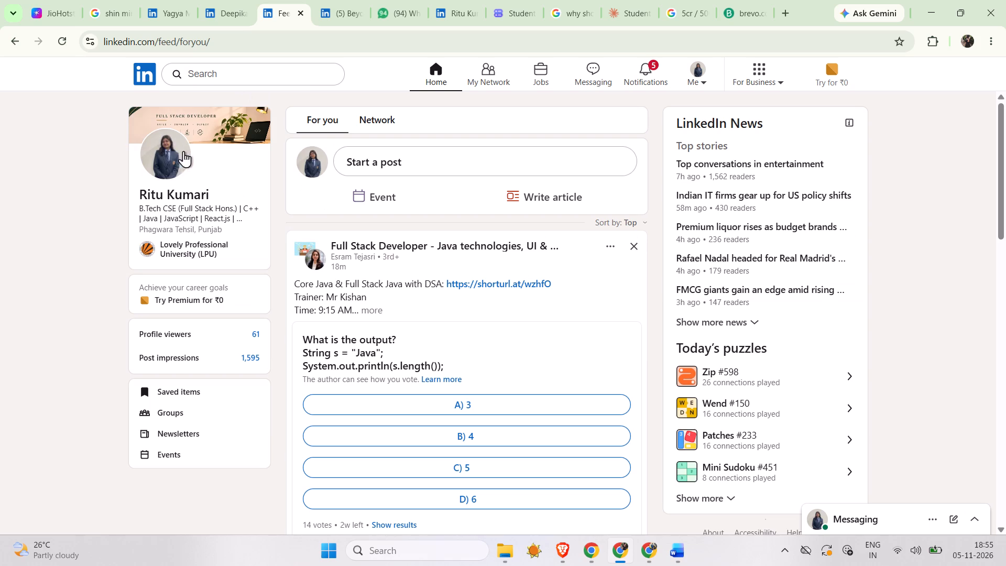
click(173, 155)
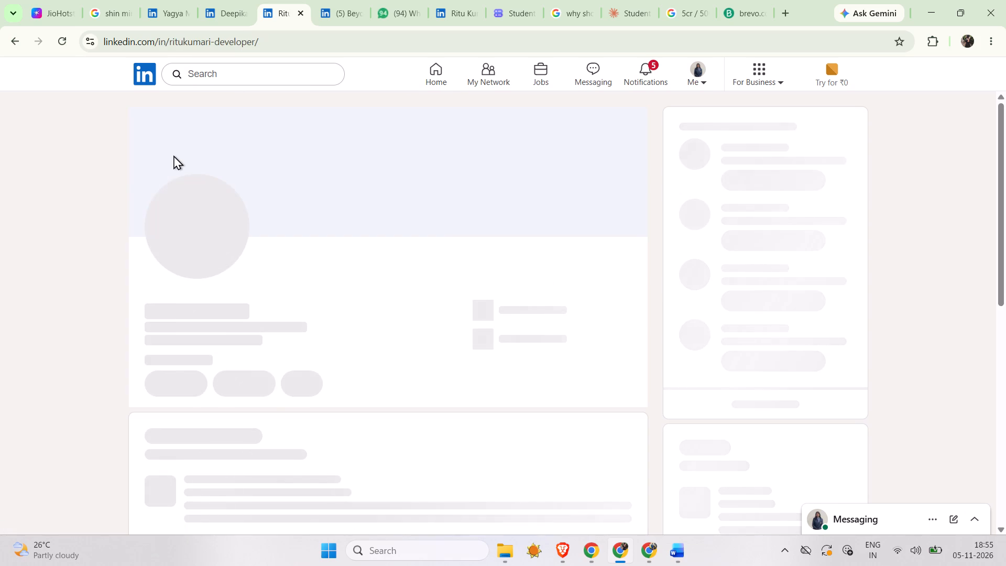
scroll(421, 328, down, 2)
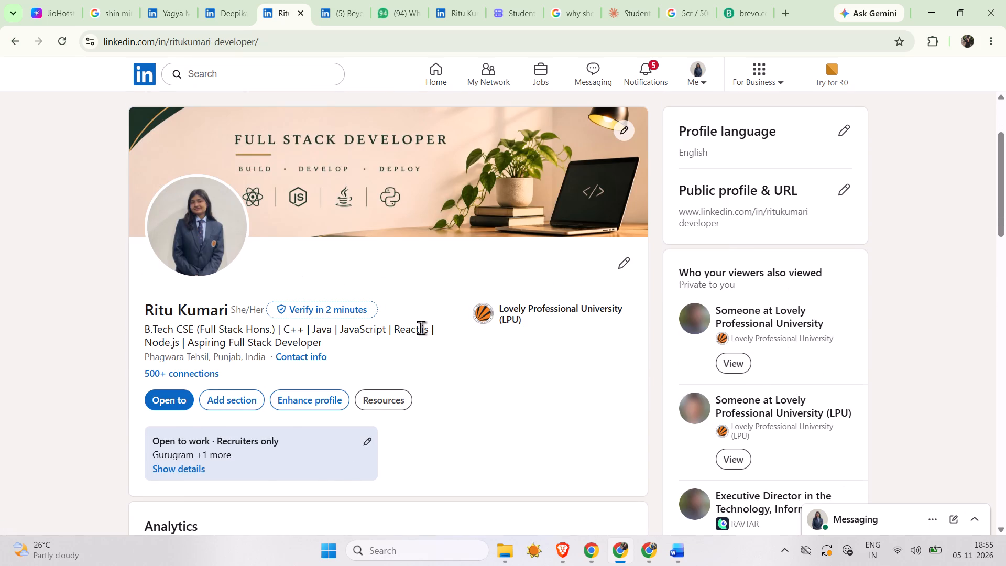
scroll(421, 328, down, 1)
scroll(259, 367, down, 1)
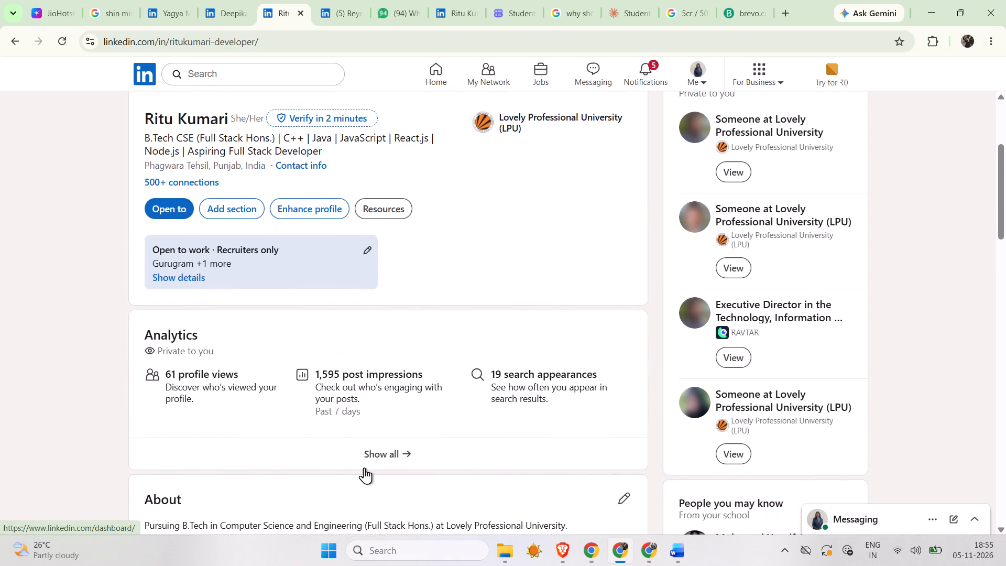
scroll(364, 467, down, 7)
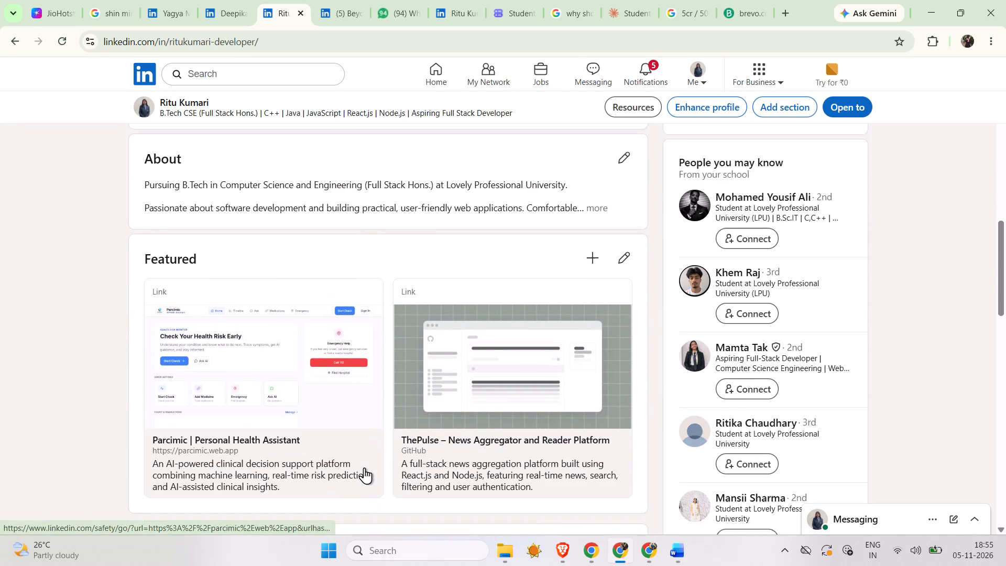
scroll(364, 467, down, 4)
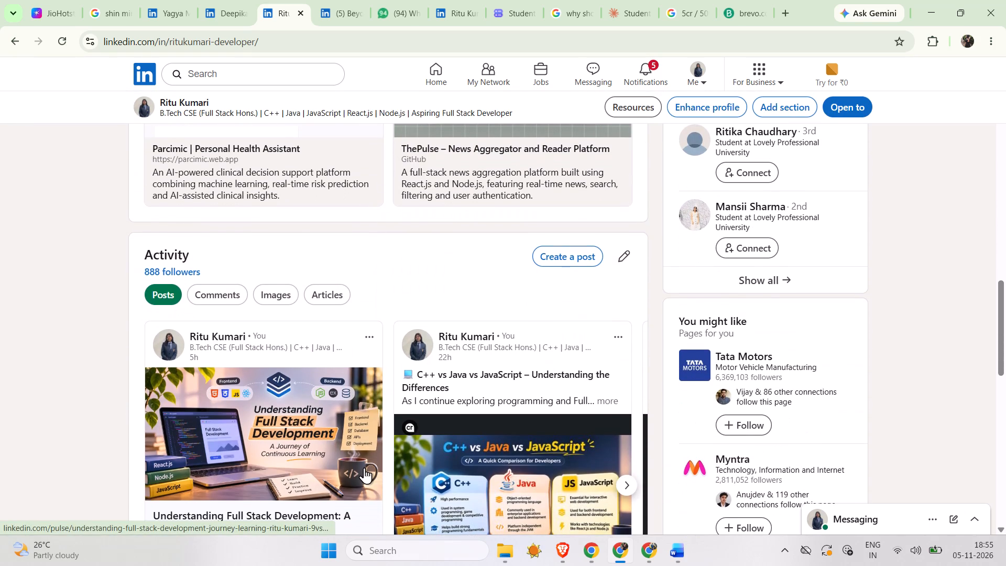
scroll(364, 467, down, 3)
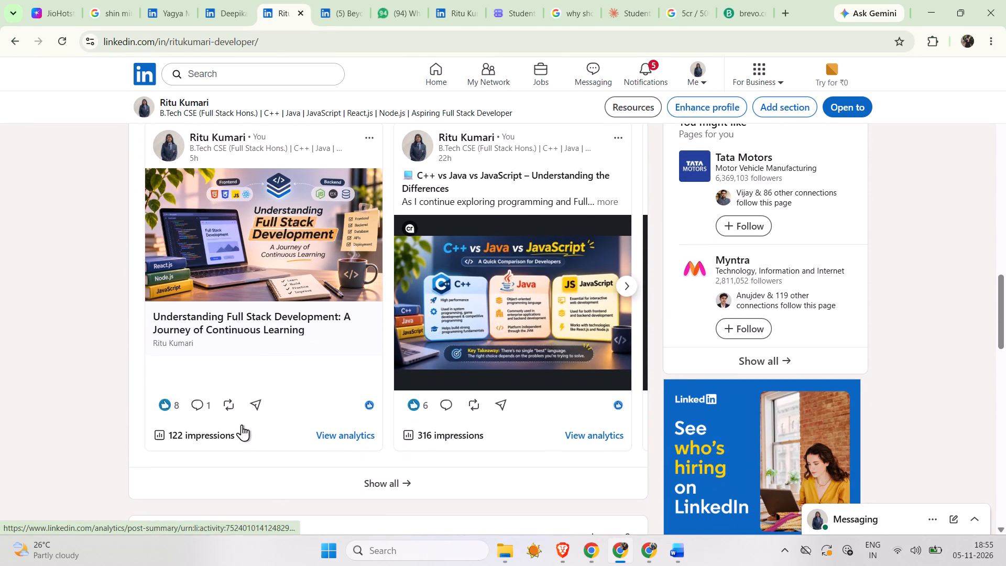
View the comments on your own "Understanding Full Stack Development" article post and return to the top of your profile.
click(208, 405)
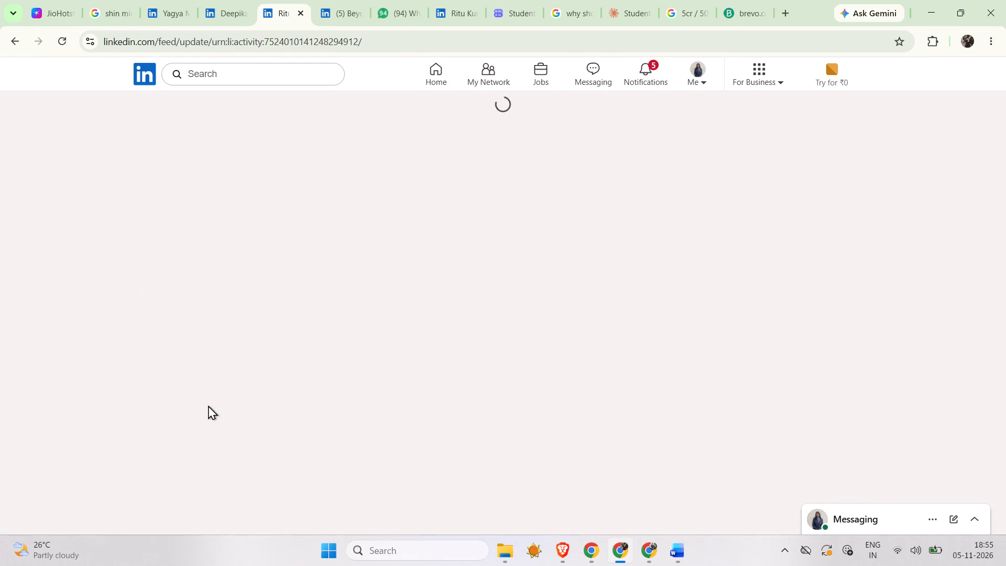
scroll(374, 400, down, 3)
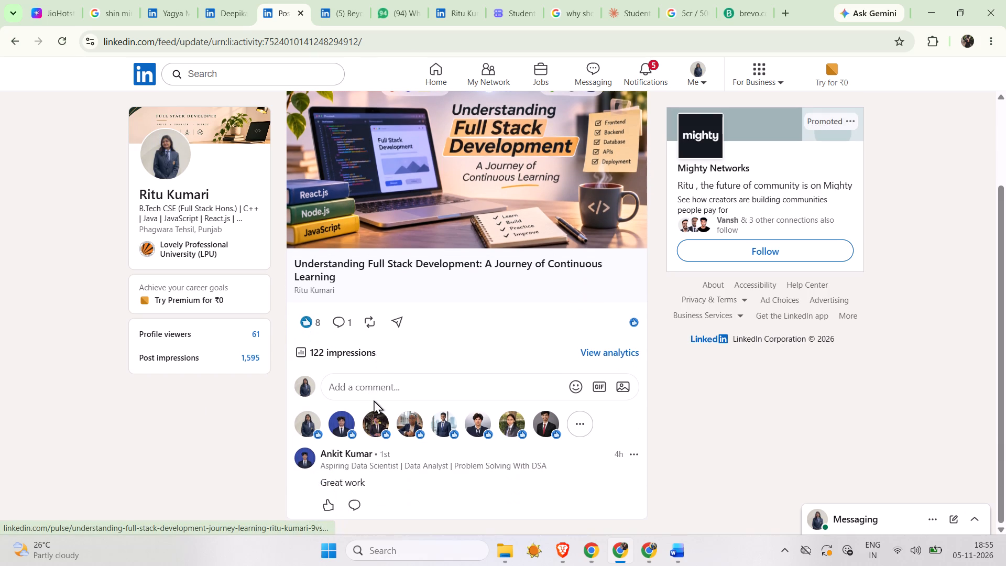
scroll(374, 400, up, 3)
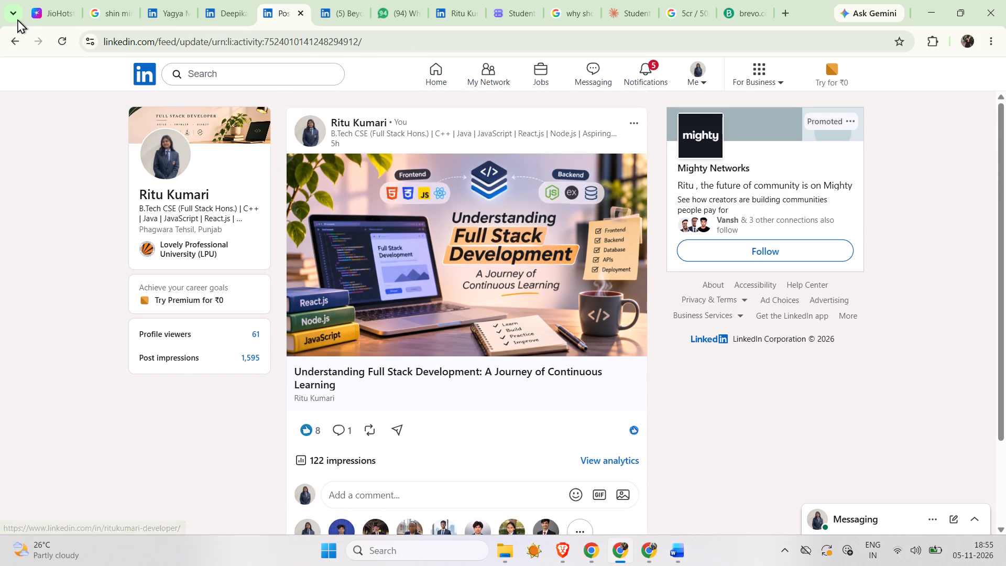
click(21, 48)
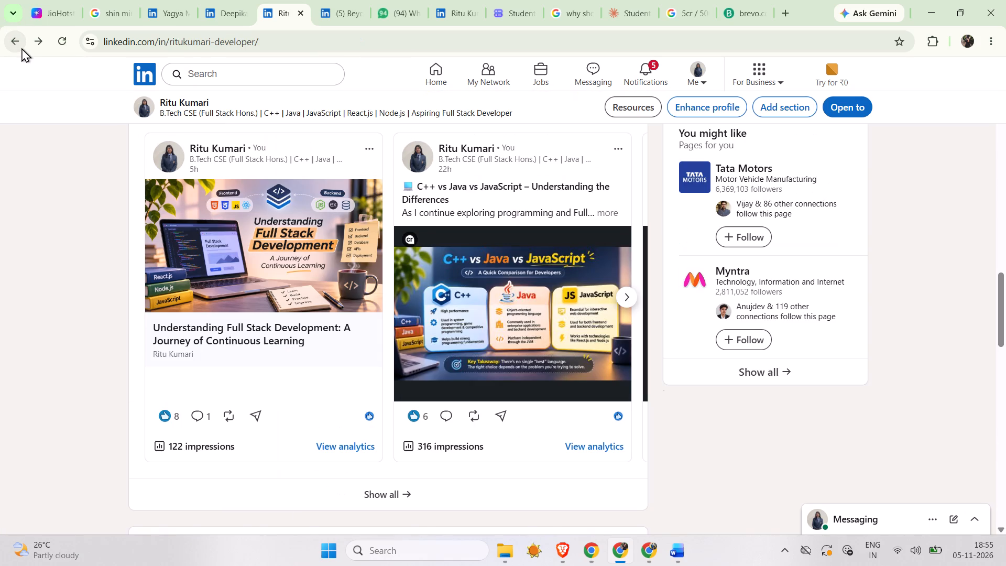
scroll(179, 114, up, 6)
scroll(204, 260, up, 9)
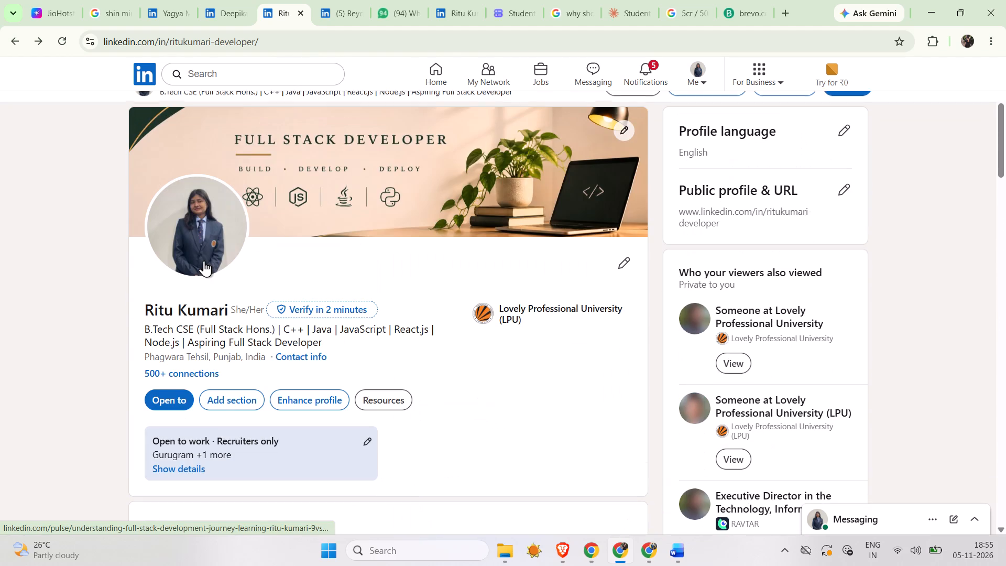
Show your comments in the Activity section of your own profile and review the most recent ones.
scroll(245, 413, down, 5)
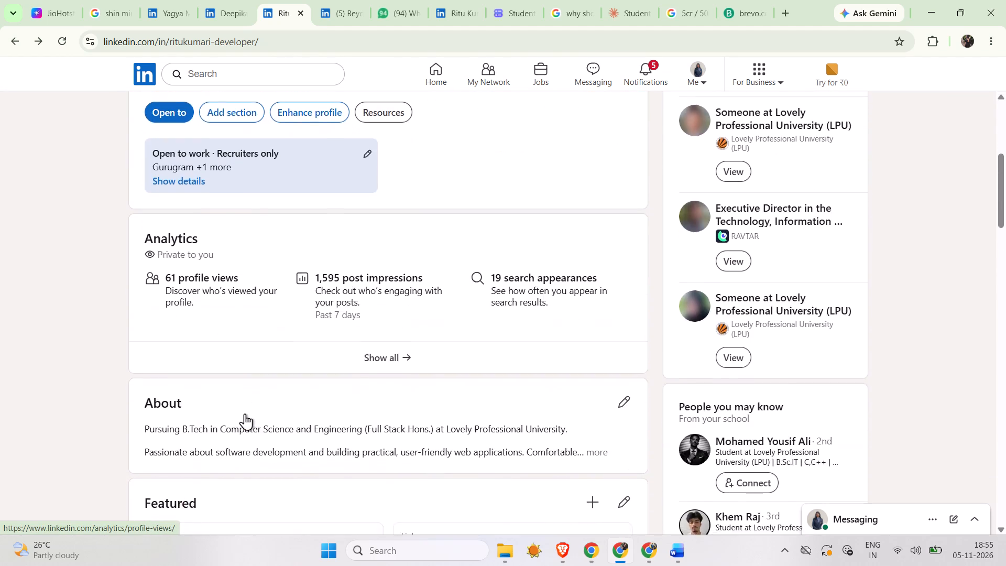
scroll(245, 413, down, 5)
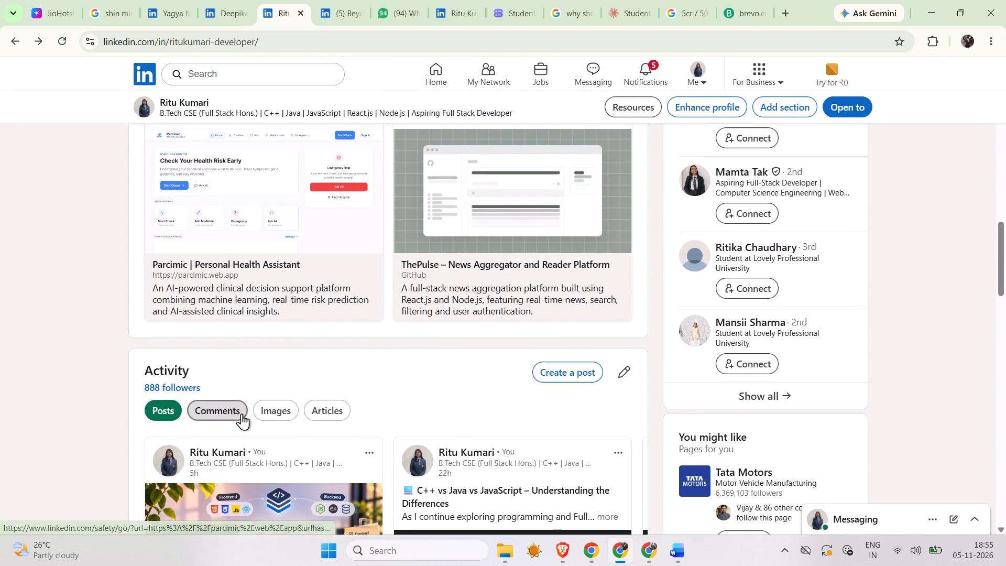
click(229, 411)
scroll(229, 411, down, 3)
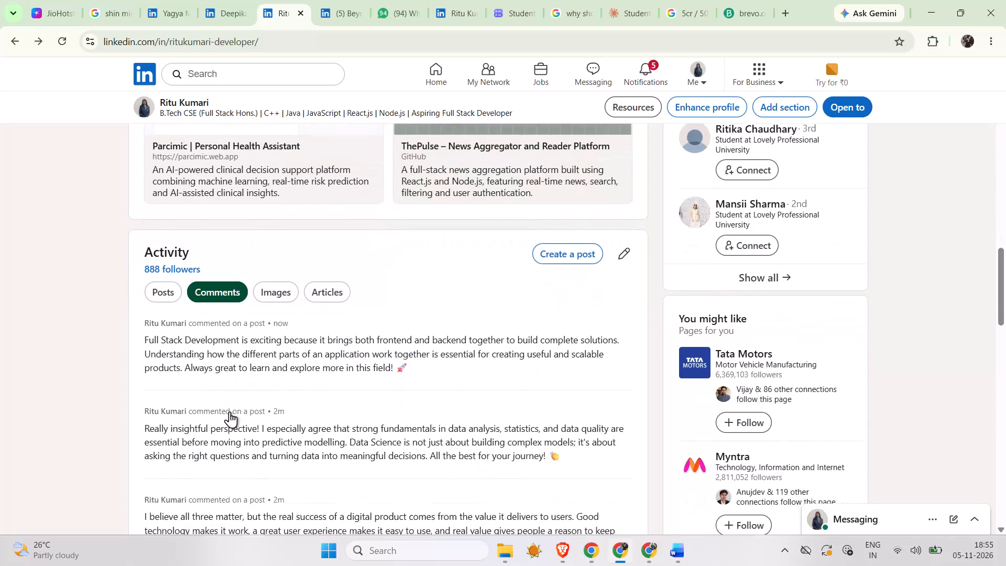
scroll(229, 411, down, 1)
scroll(169, 359, down, 1)
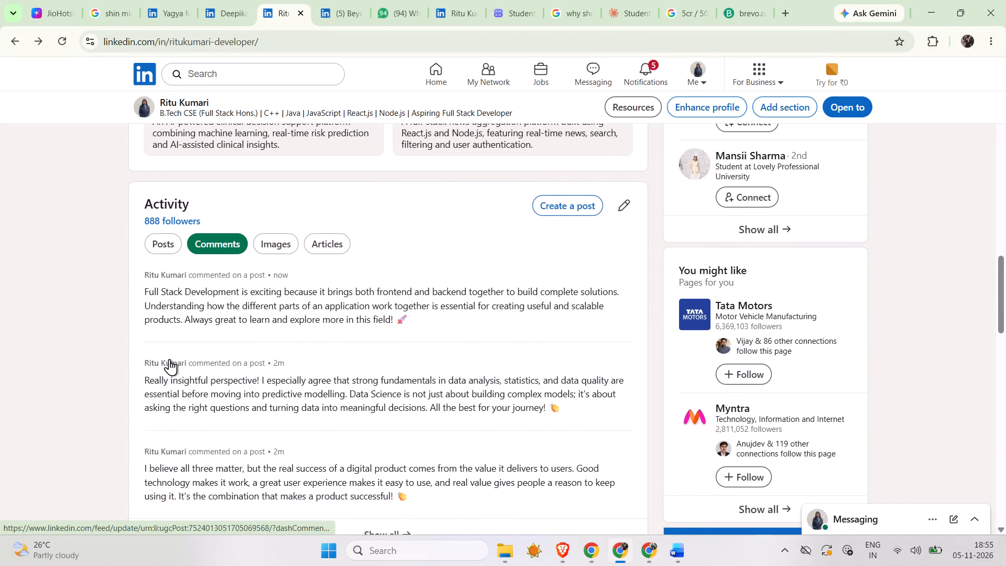
scroll(169, 359, down, 2)
scroll(169, 359, up, 1)
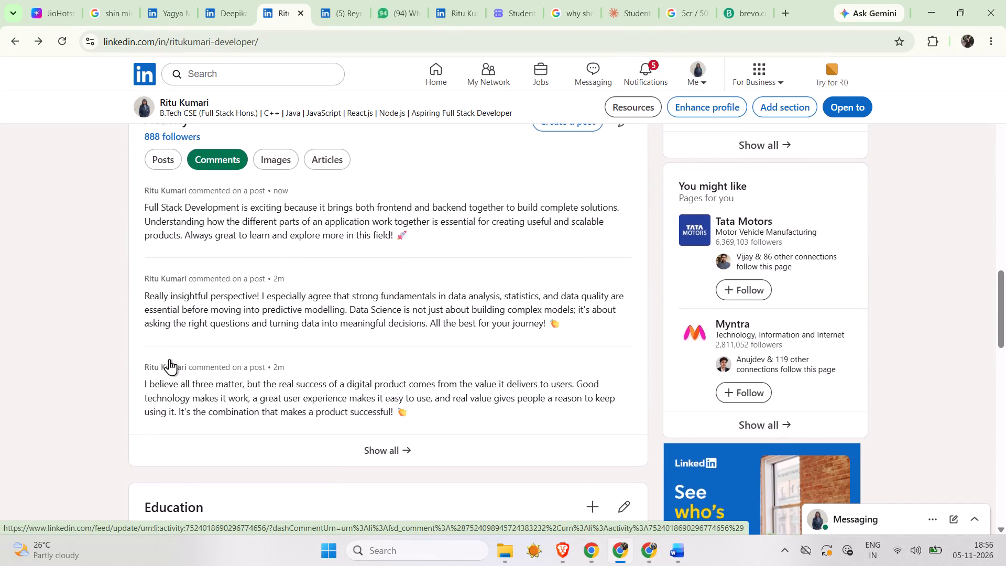
scroll(169, 359, up, 1)
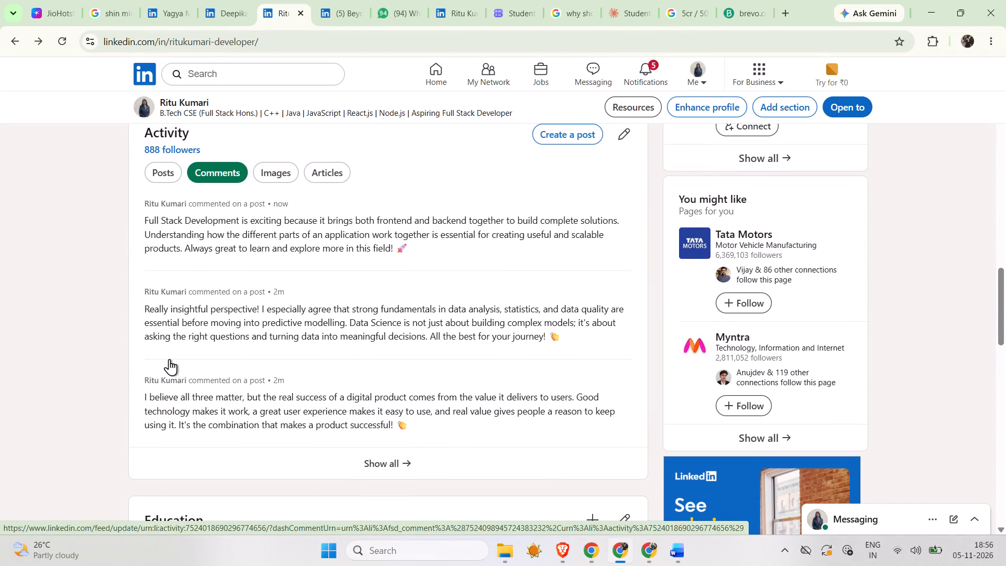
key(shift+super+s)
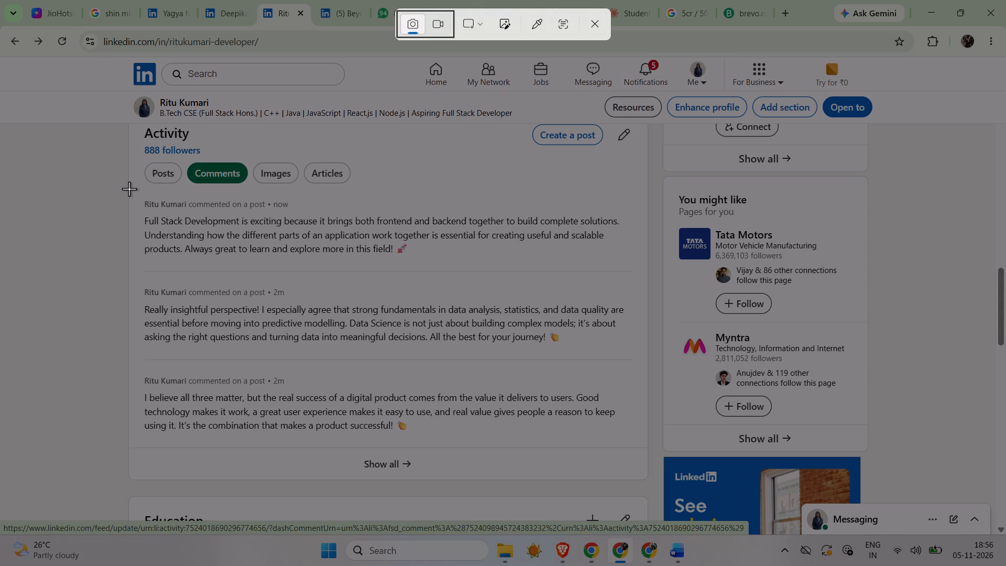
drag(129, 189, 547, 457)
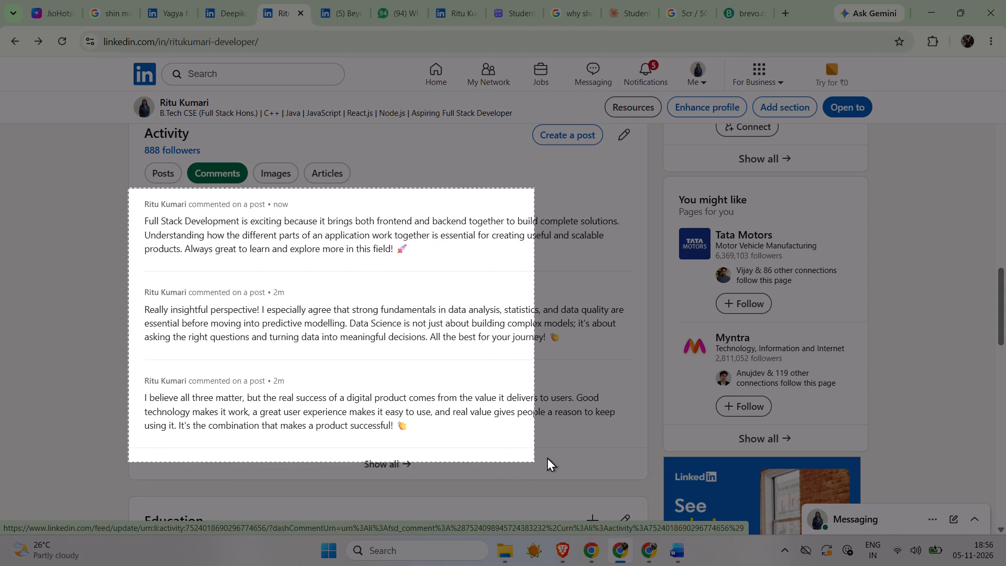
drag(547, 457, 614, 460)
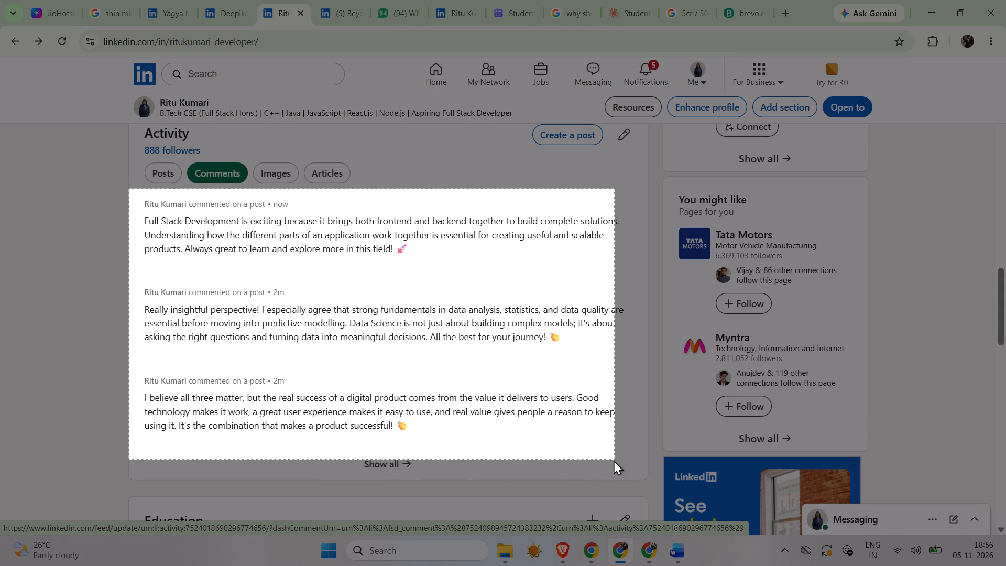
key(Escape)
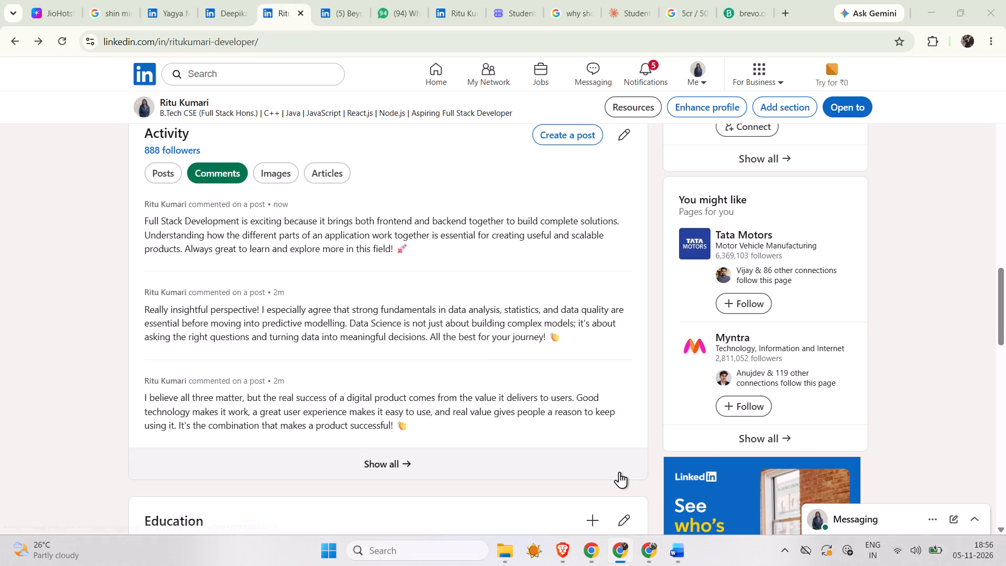
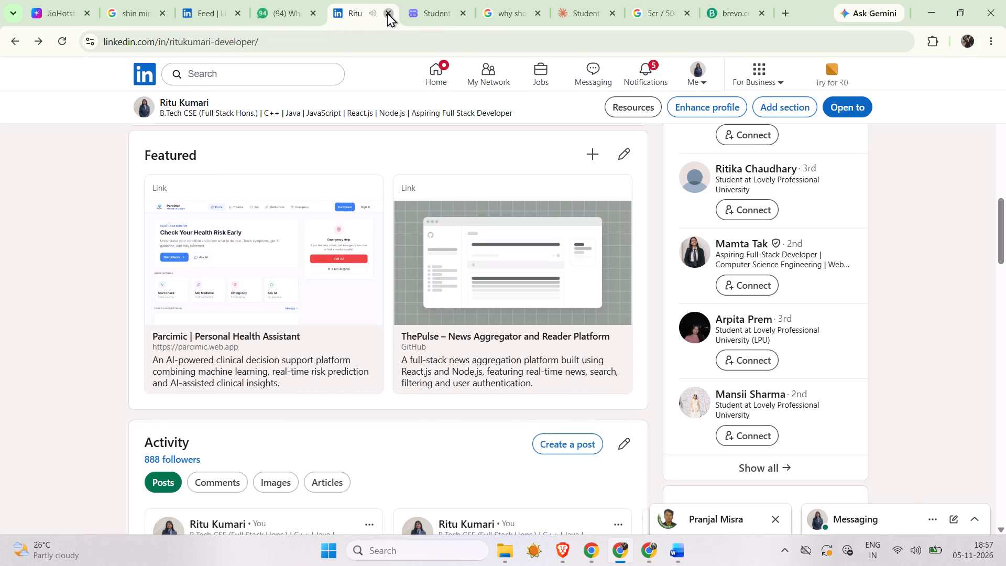
Reopen your own LinkedIn profile from the feed, filter its Activity section to comments and open the complete comment list.
click(200, 10)
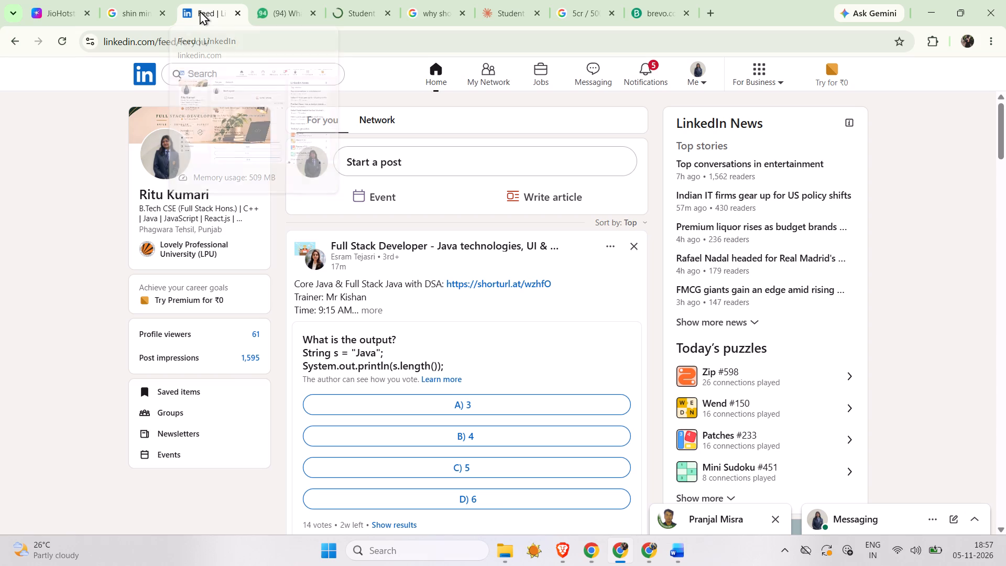
click(174, 148)
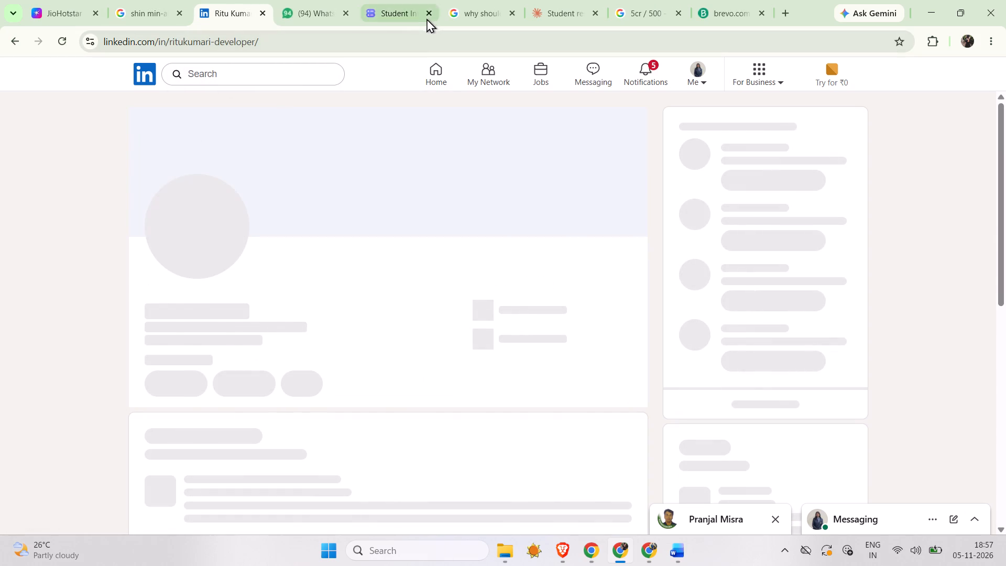
click(429, 15)
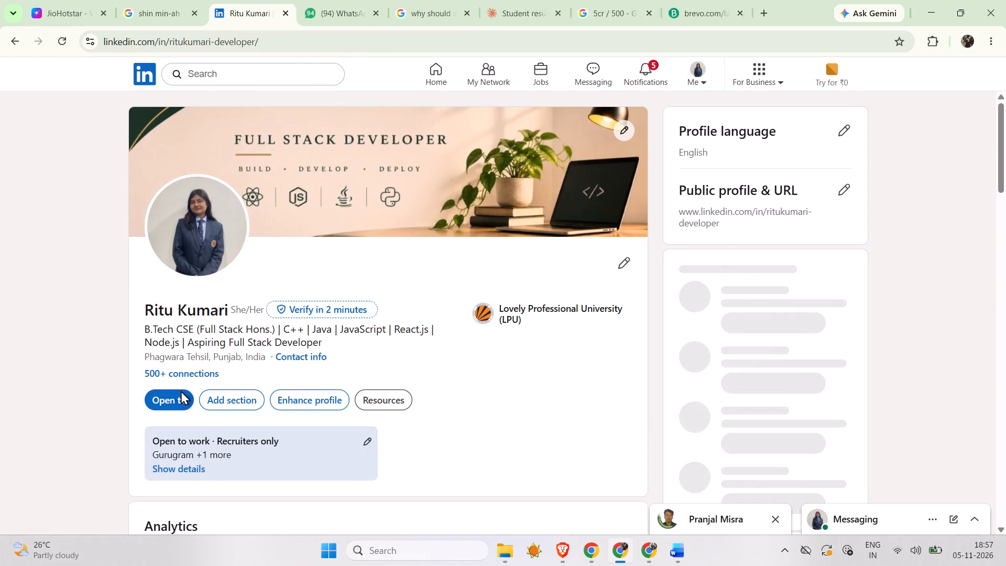
scroll(181, 390, down, 8)
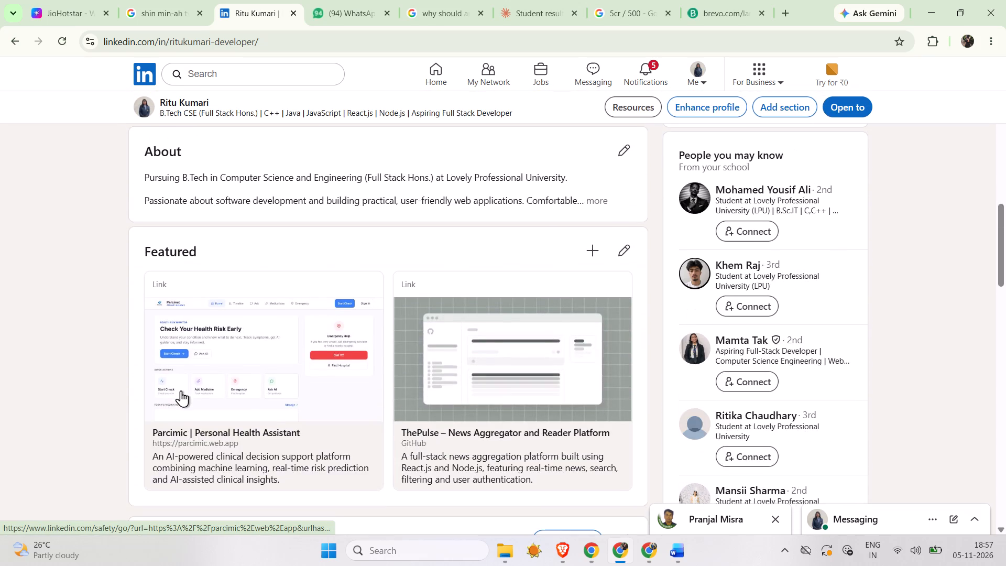
scroll(181, 390, down, 3)
click(213, 423)
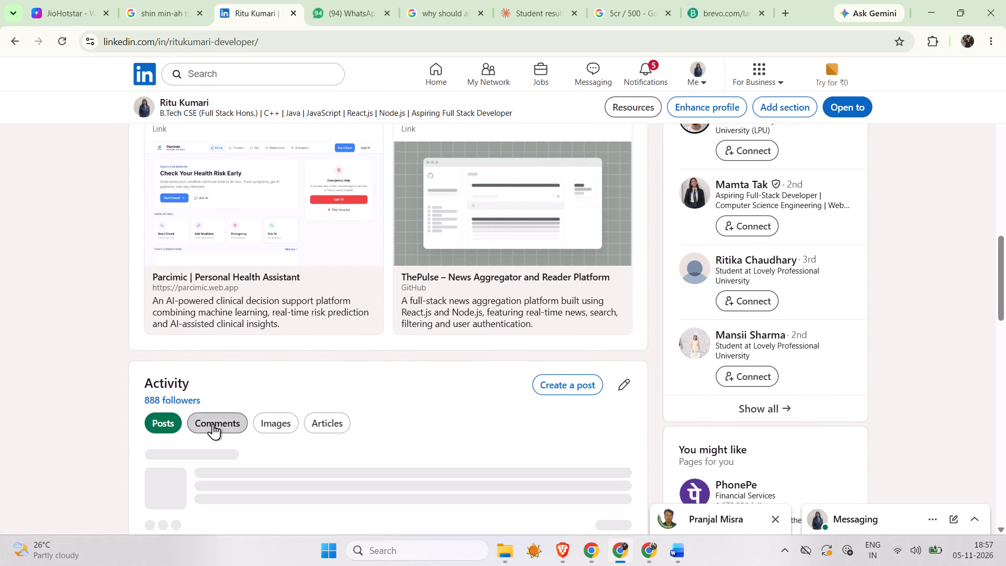
scroll(213, 423, down, 5)
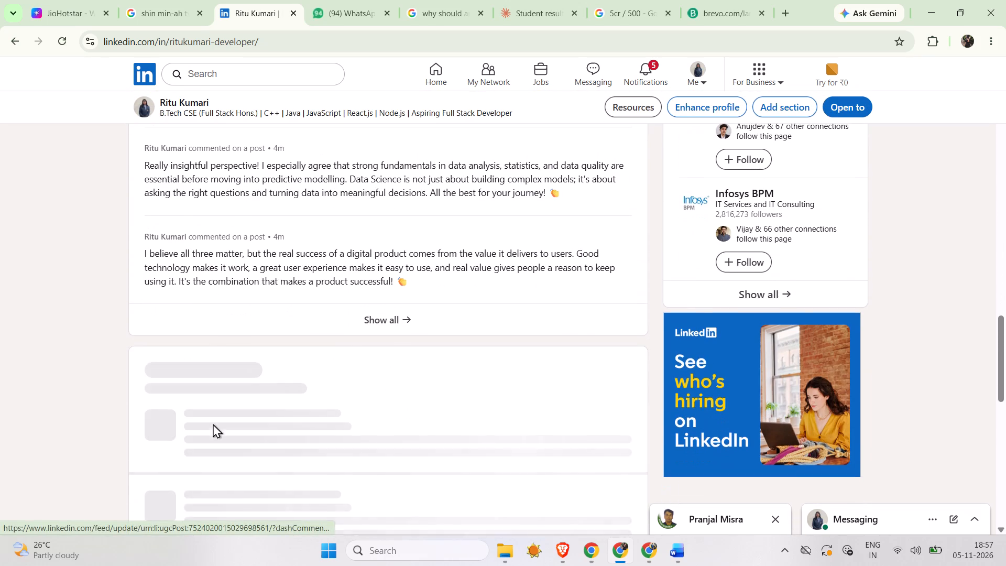
click(364, 325)
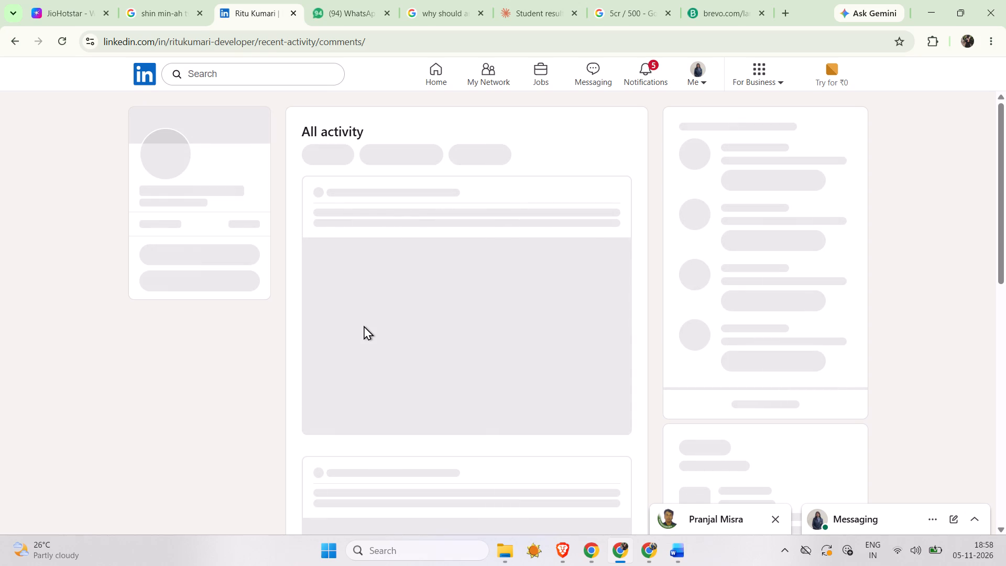
click(645, 553)
click(538, 499)
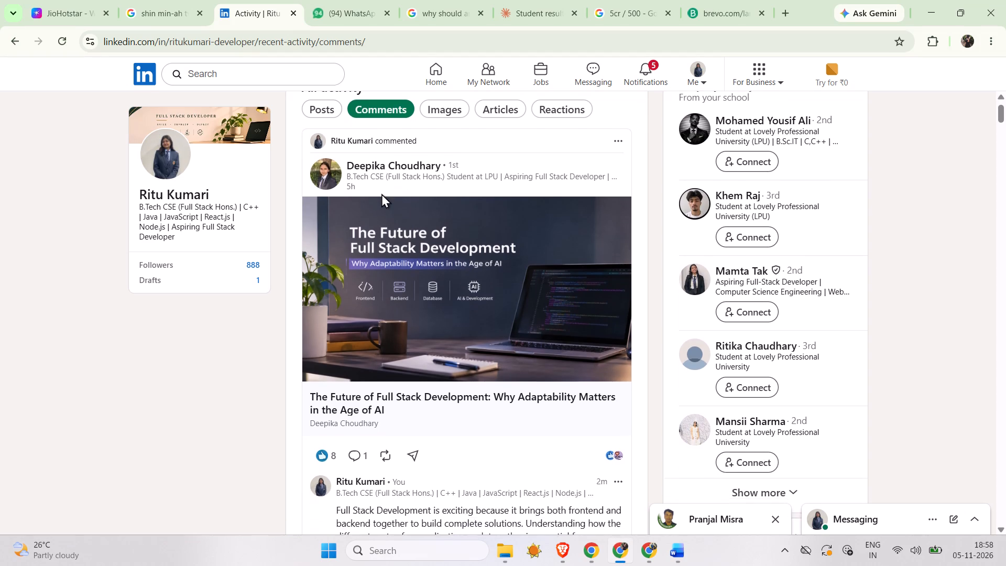
scroll(381, 193, down, 5)
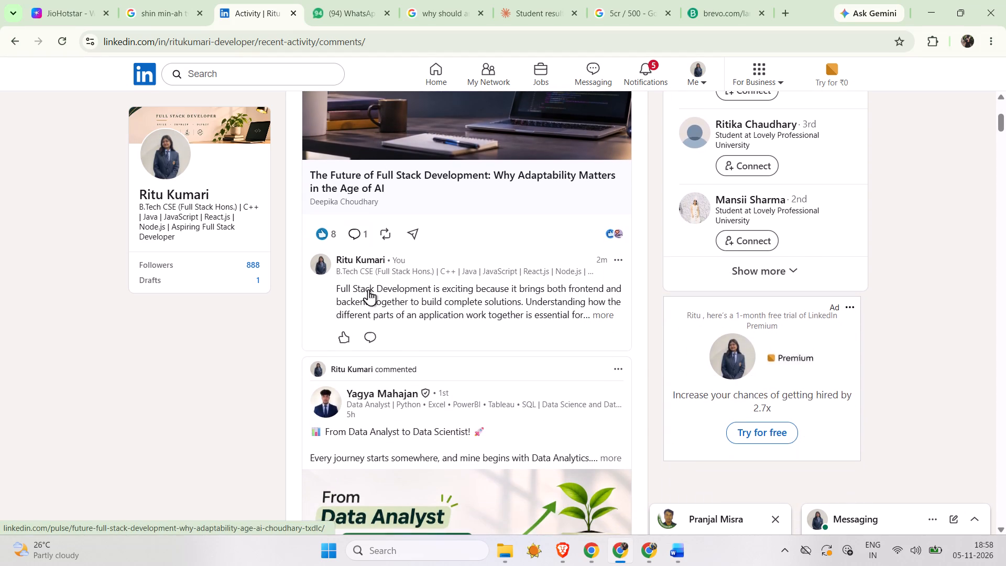
scroll(374, 310, down, 6)
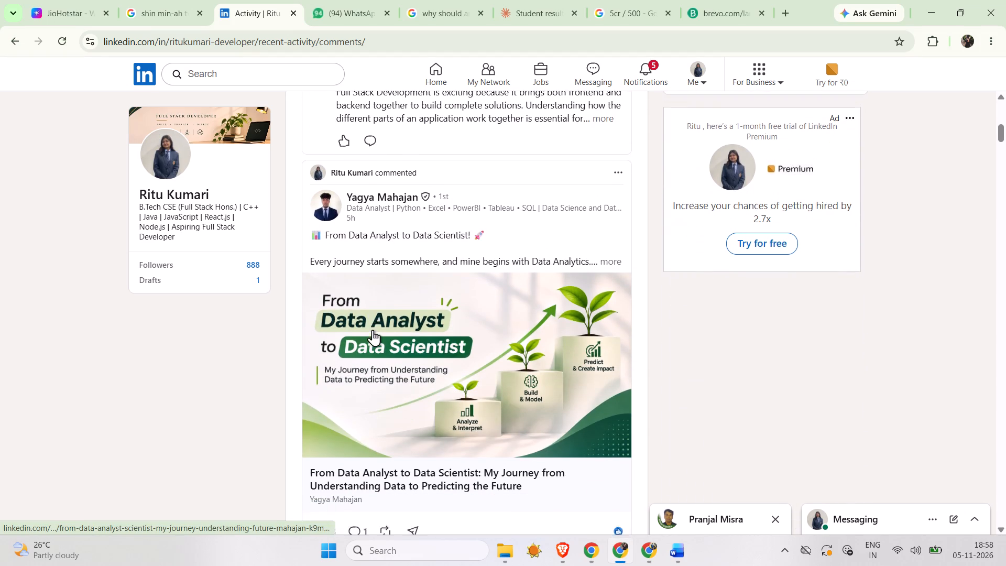
scroll(373, 330, down, 4)
scroll(329, 374, down, 5)
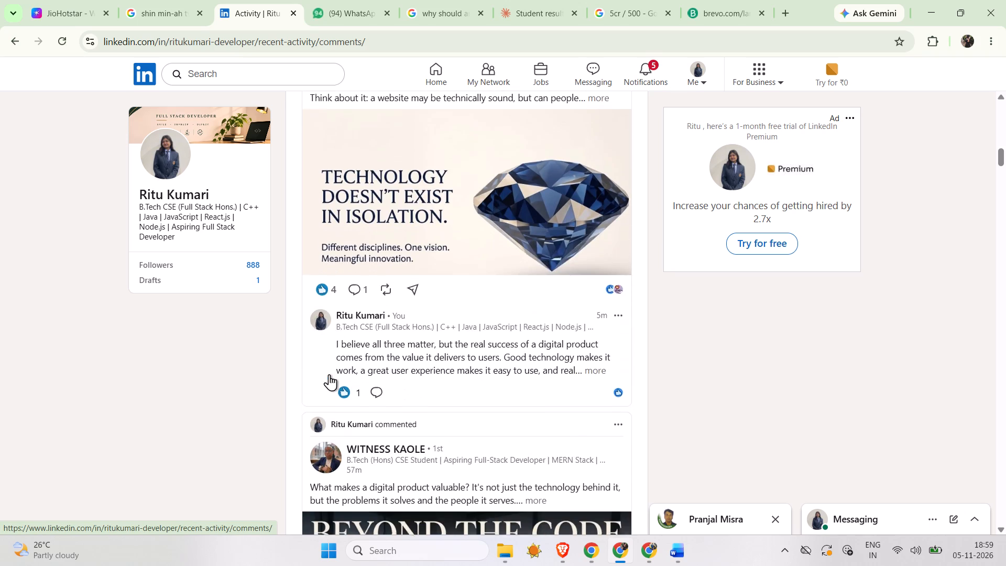
scroll(329, 374, down, 7)
right_click(329, 374)
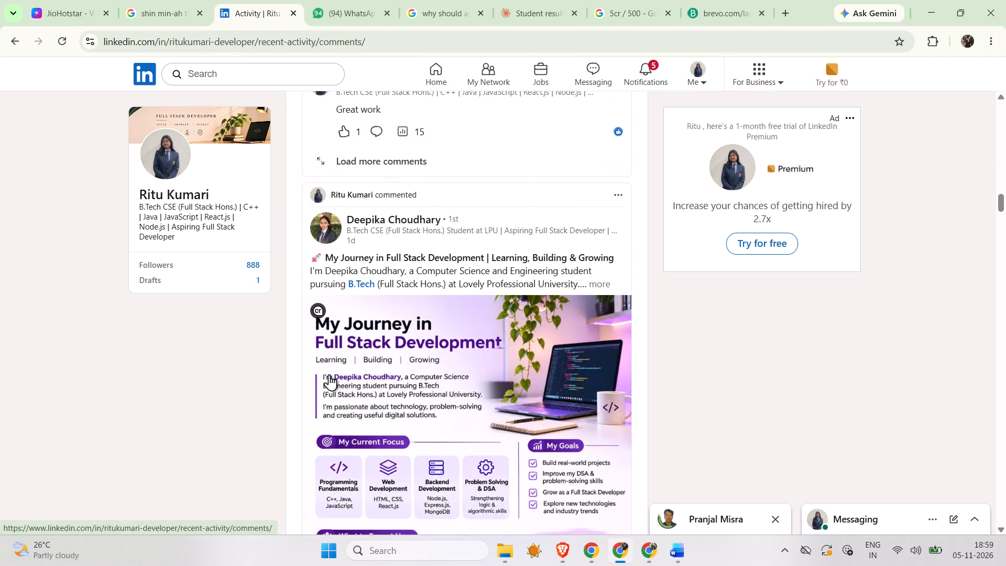
Return to your profile and capture a screenshot of the three most recent comments in the Activity section.
click(13, 45)
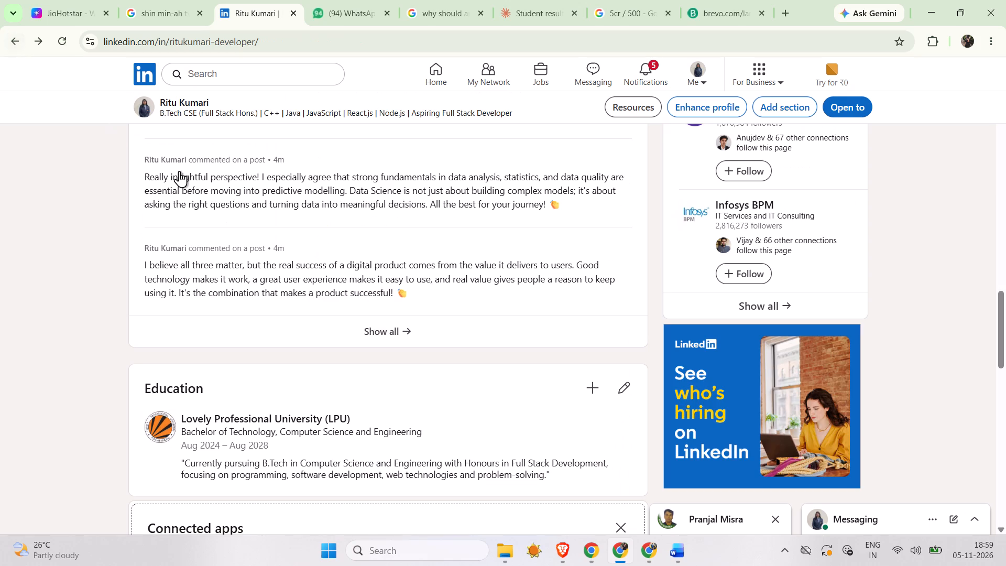
scroll(179, 171, up, 4)
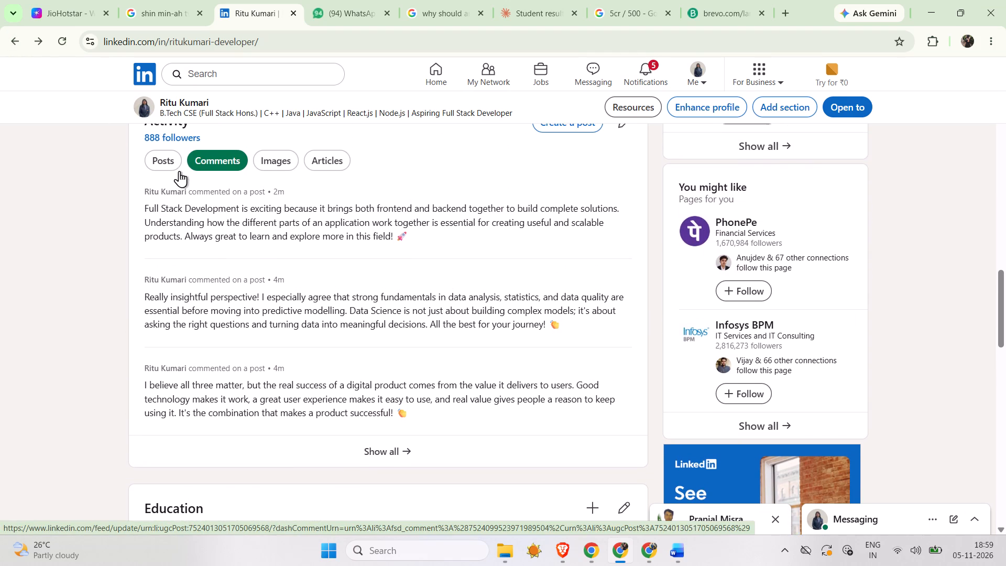
scroll(179, 171, up, 1)
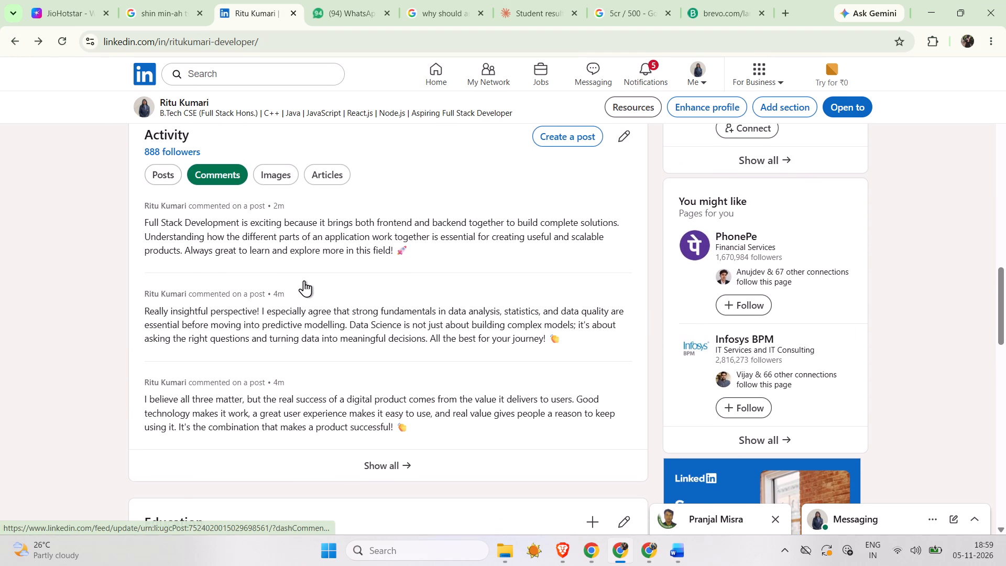
scroll(304, 280, up, 1)
key(shift+super+s)
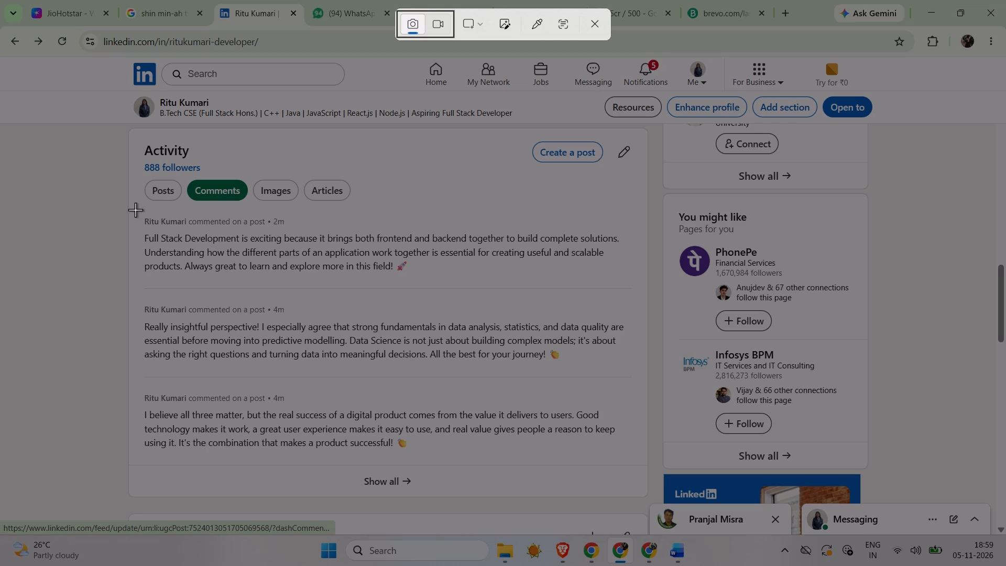
drag(131, 209, 603, 435)
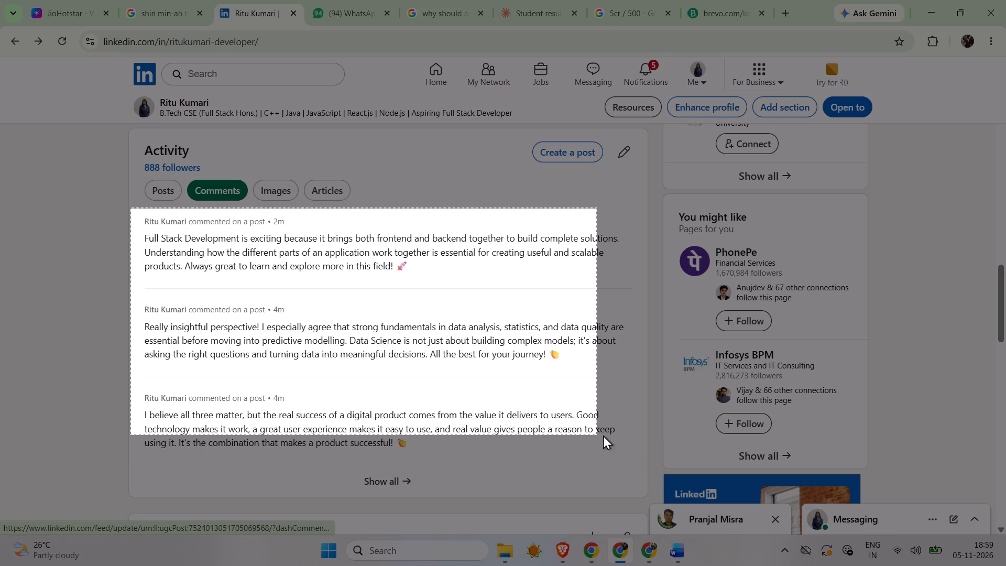
drag(603, 435, 635, 461)
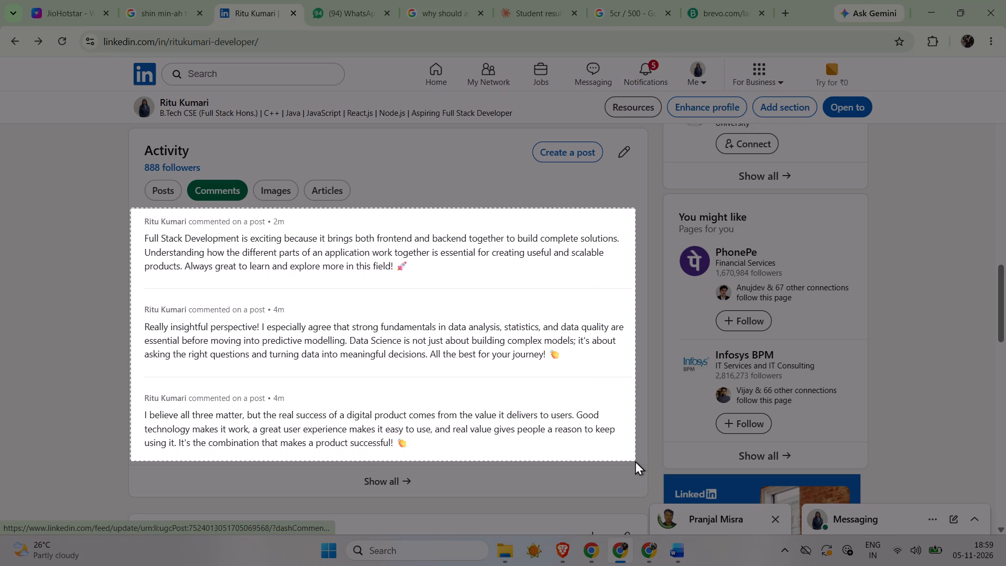
drag(635, 461, 647, 491)
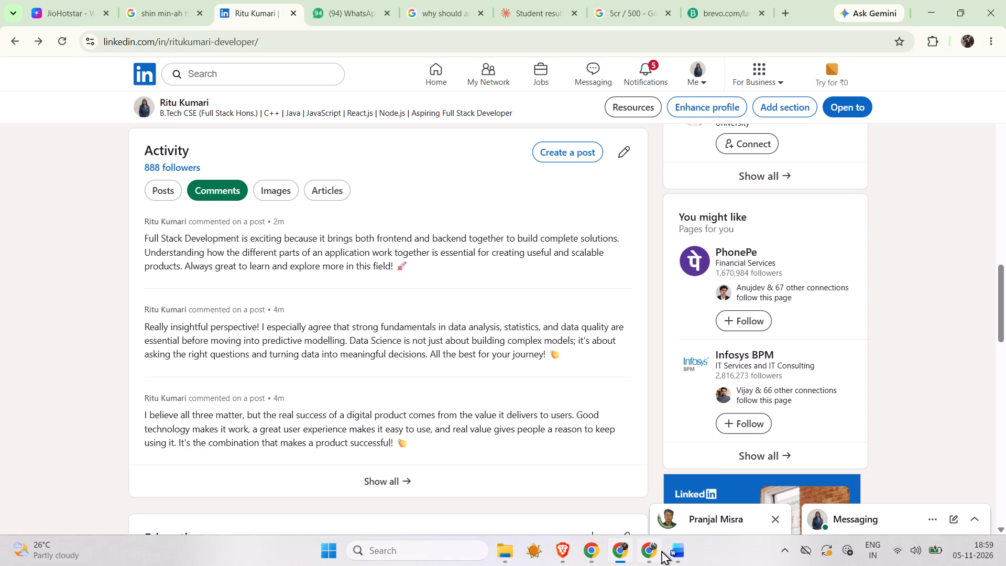
Switch to the Word report and paste the comments screenshot between the meaningful comments table and the Figure 15 caption.
click(685, 557)
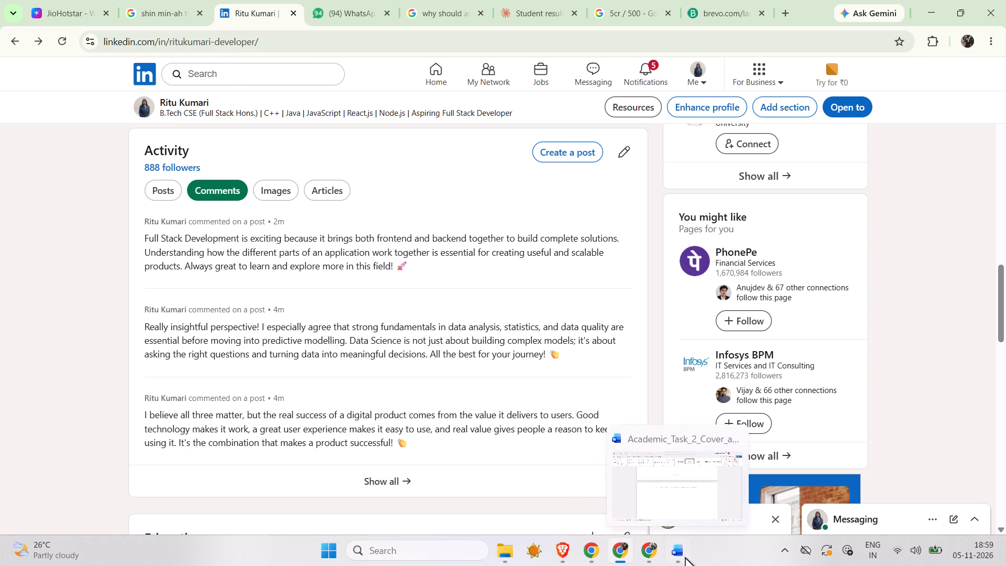
scroll(333, 267, up, 1)
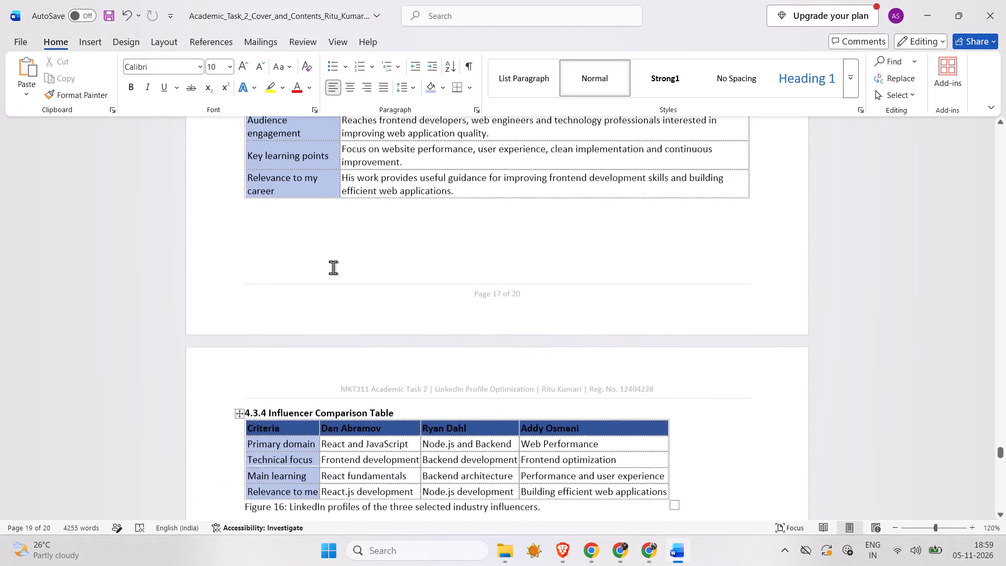
scroll(333, 267, up, 2)
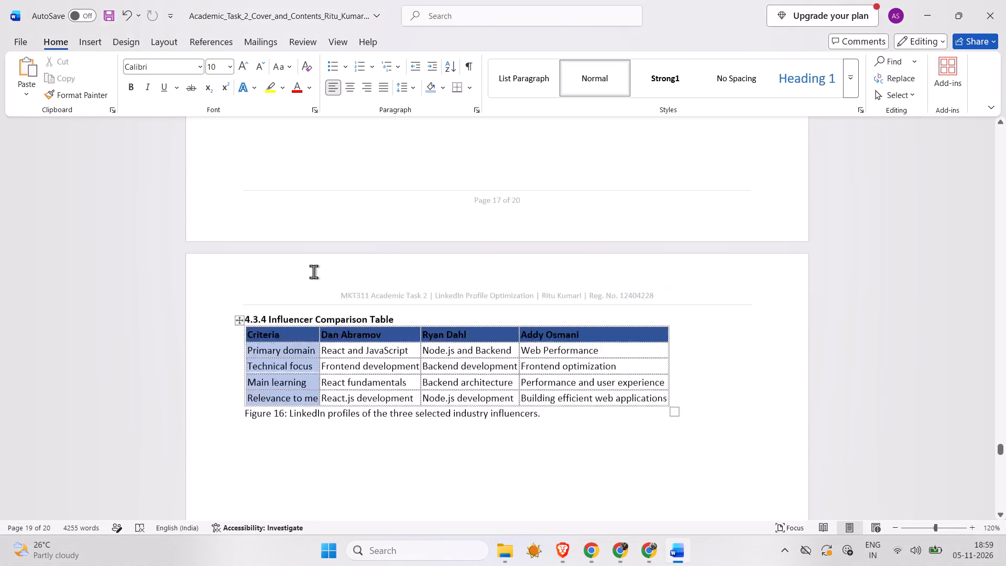
scroll(313, 271, up, 1)
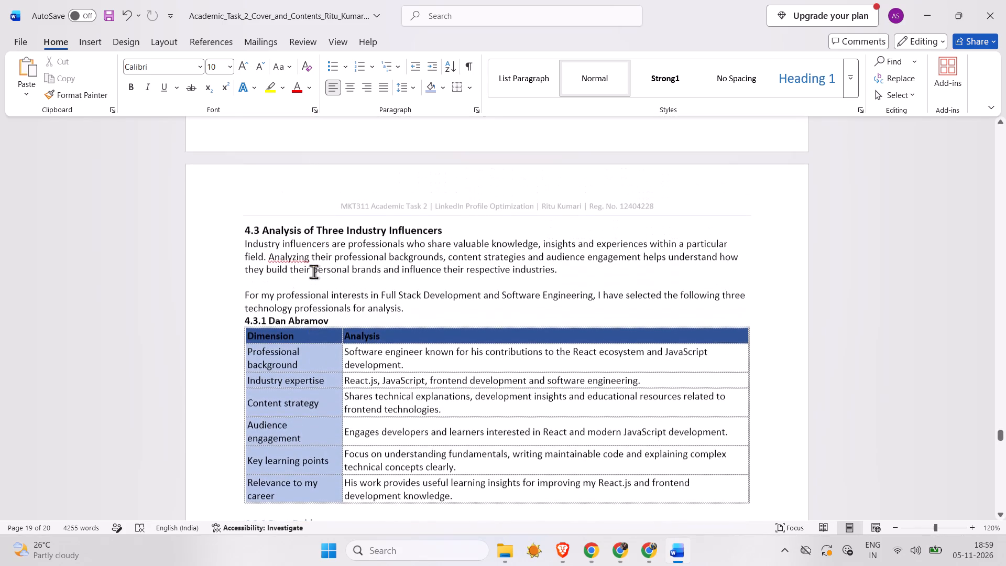
scroll(313, 271, up, 1)
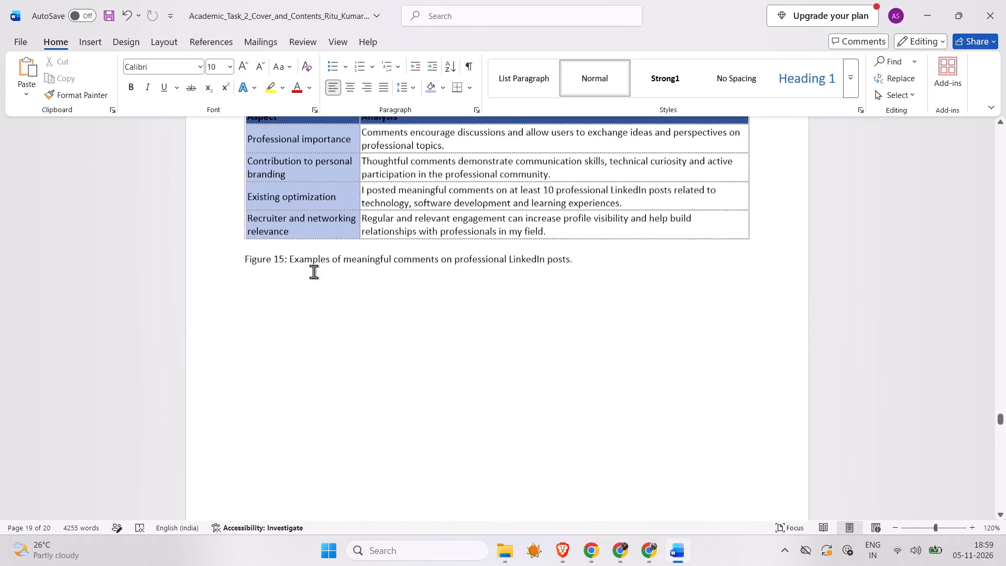
scroll(313, 271, up, 1)
click(286, 271)
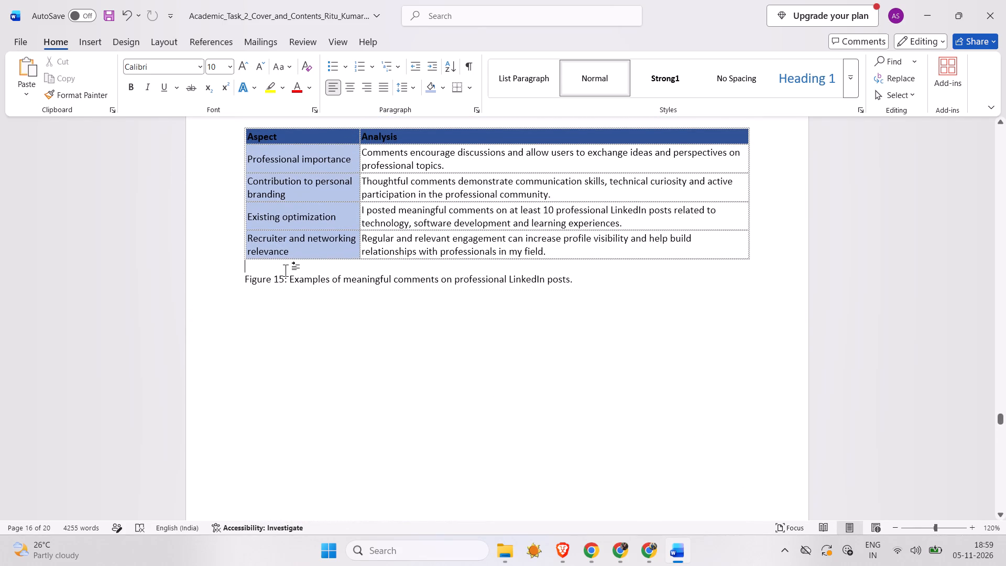
key(Return)
key(Return)
key(Return)
key(ctrl+v)
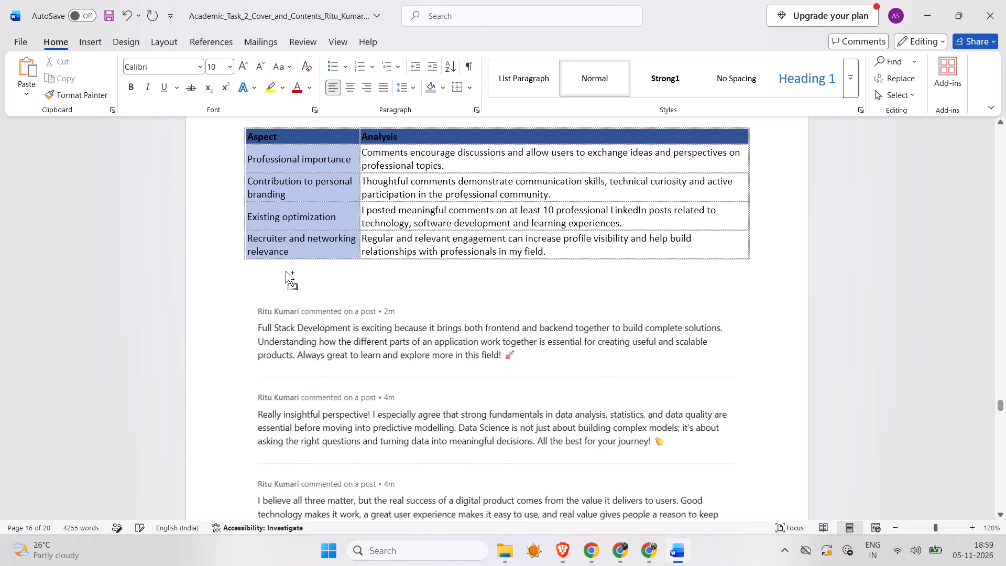
click(439, 289)
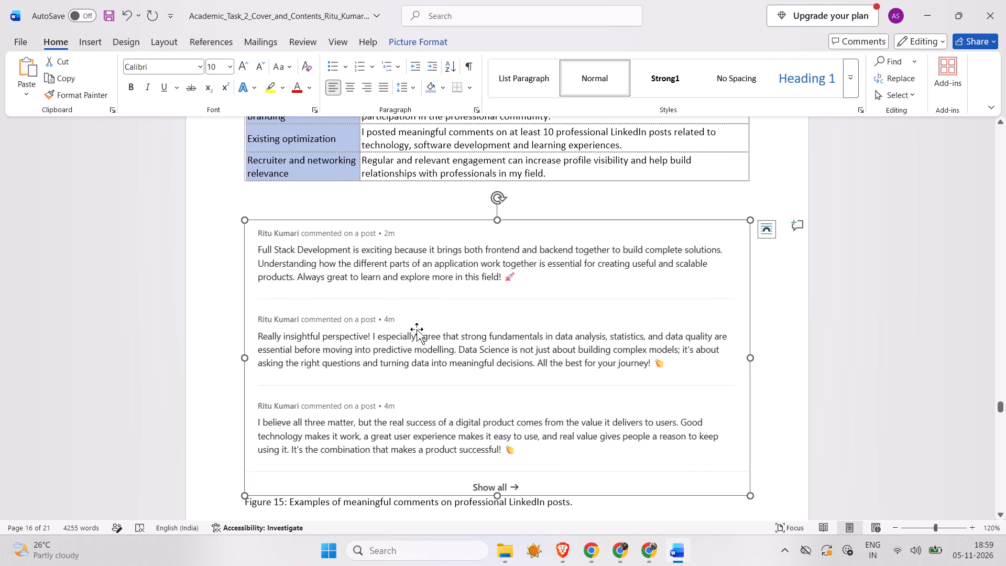
Add a blank line between the comments screenshot and the Figure 15 caption, and indent the caption towards the page centre.
scroll(366, 418, down, 1)
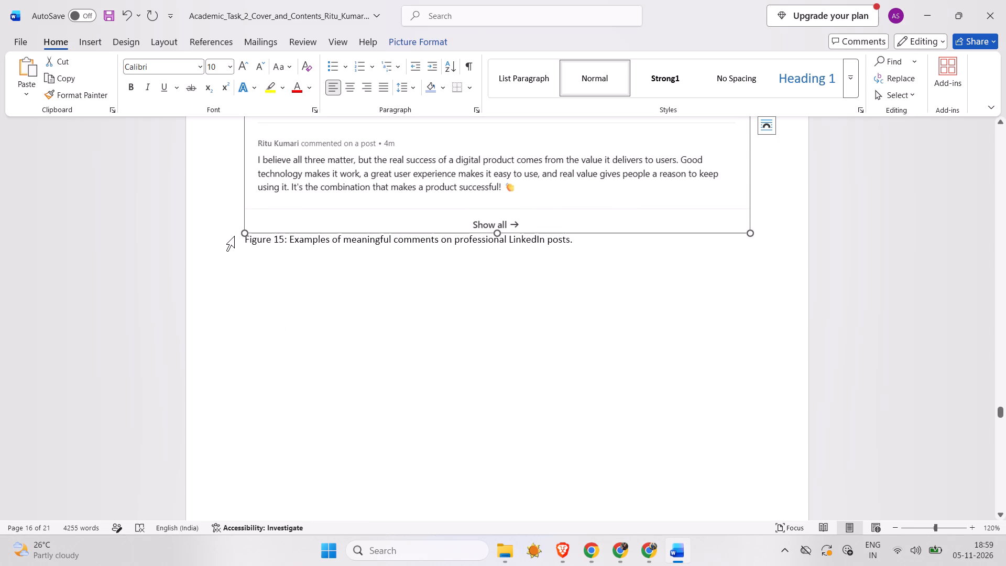
click(238, 236)
key(Return)
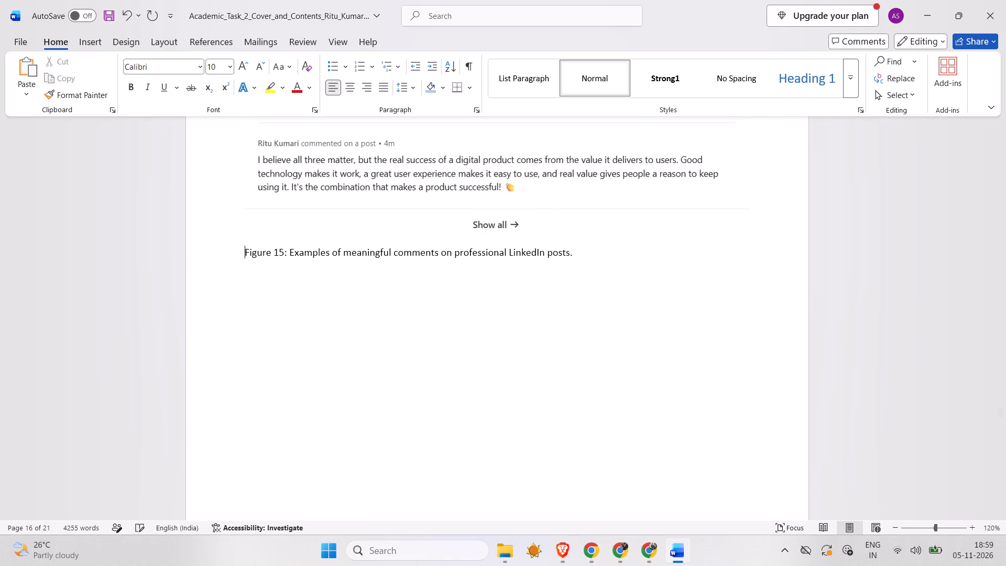
key(space)
key(space)
key(space)
key(space)
key(space)
key(space)
key(space)
key(space)
key(space)
key(space)
key(space)
key(space)
key(space)
key(space)
key(space)
key(space)
key(space)
key(space)
key(space)
key(space)
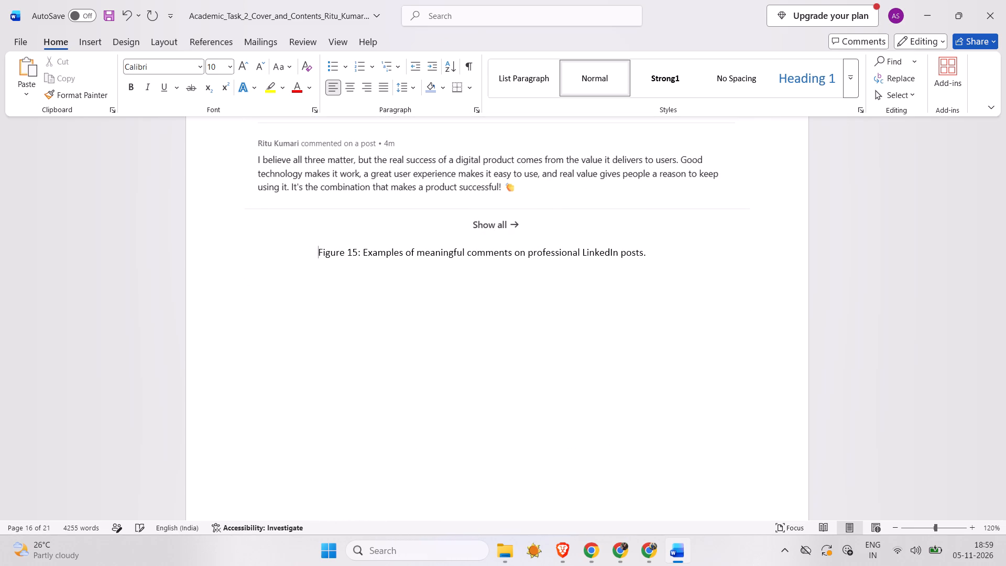
Format the Figure 15 caption in italics at font size 9.
drag(649, 251, 310, 247)
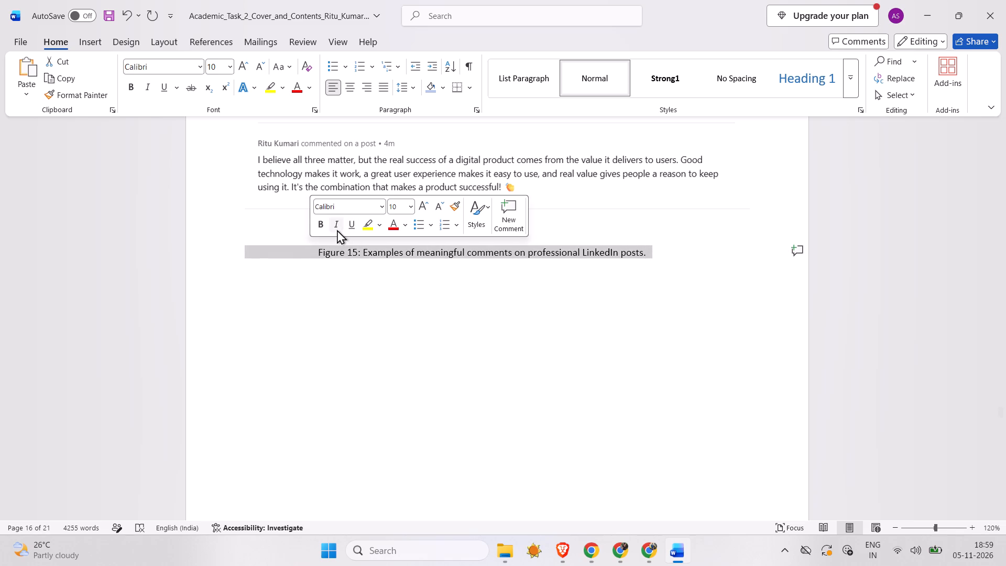
click(337, 230)
click(409, 206)
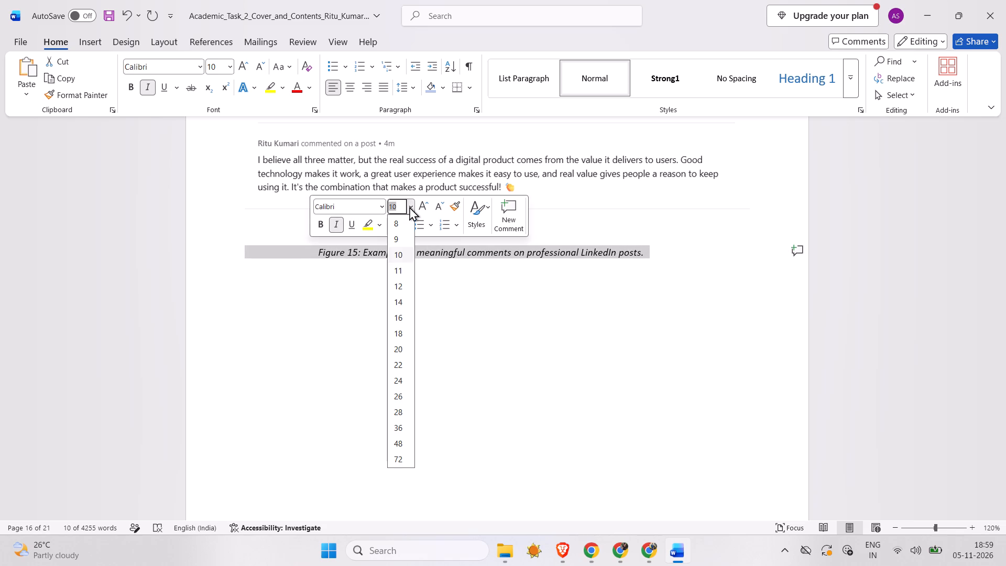
click(407, 240)
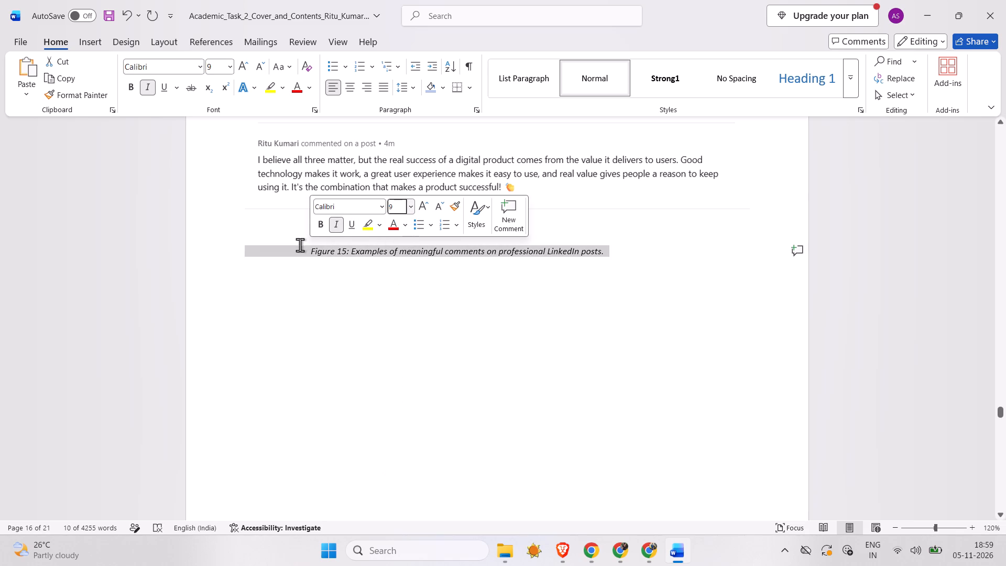
Indent the resized Figure 15 caption further so it sits centred beneath the comments screenshot.
click(304, 248)
key(space)
key(space)
key(space)
key(space)
key(space)
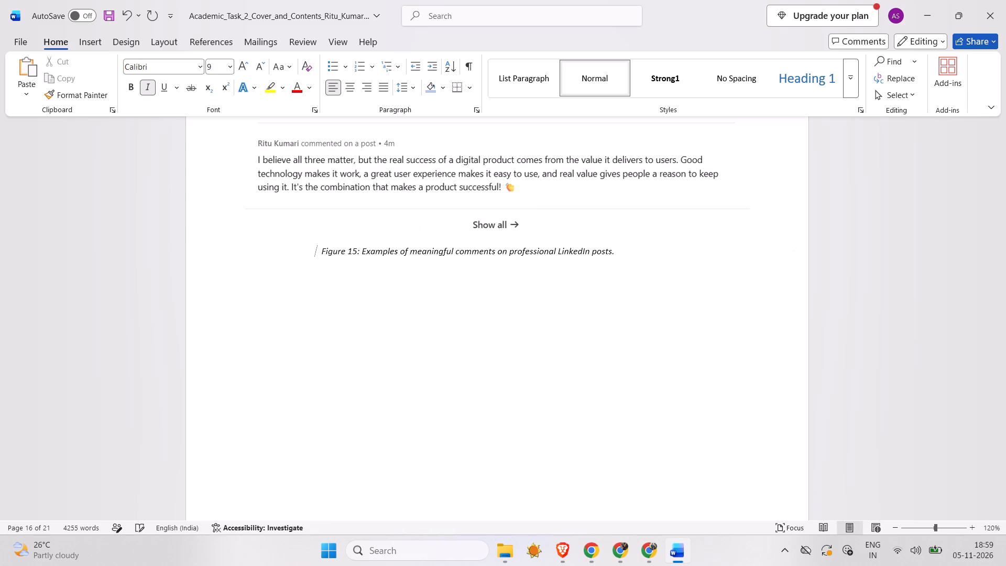
key(space)
key(space)
key(space)
key(space)
key(space)
key(space)
key(space)
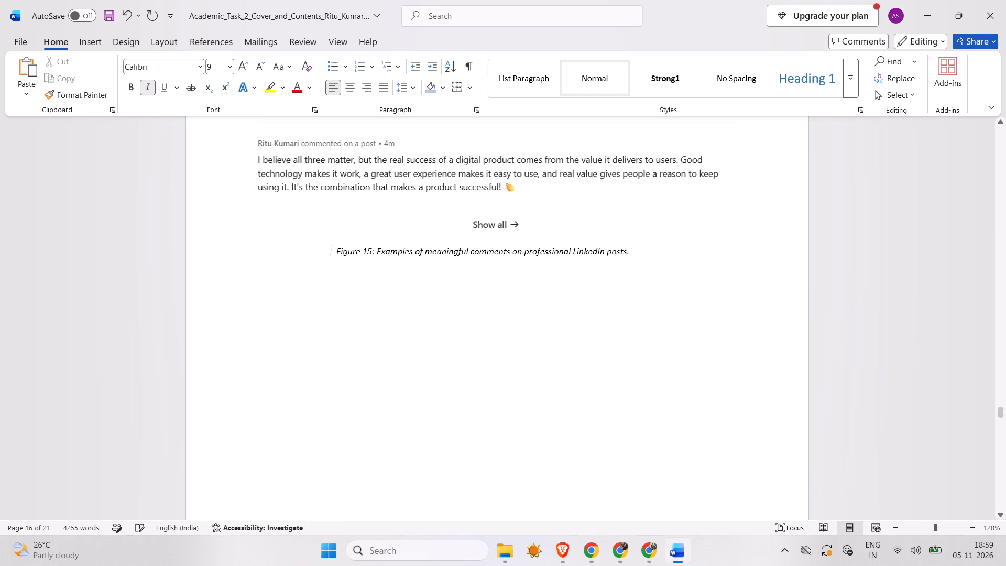
Renumber the comments caption as Figure 13.
click(371, 252)
key(Right)
key(BackSpace)
key(3)
Delete the blank lines between the Figure 13 caption and the 4.3 Analysis of Three Industry Influencers heading, keeping the heading on its own line.
scroll(371, 252, down, 1)
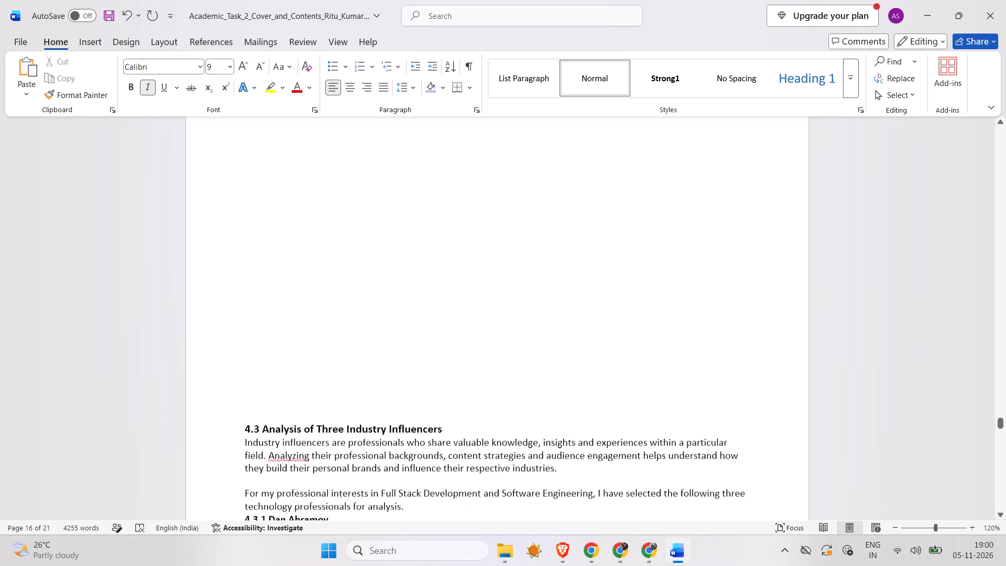
scroll(371, 252, down, 1)
click(238, 410)
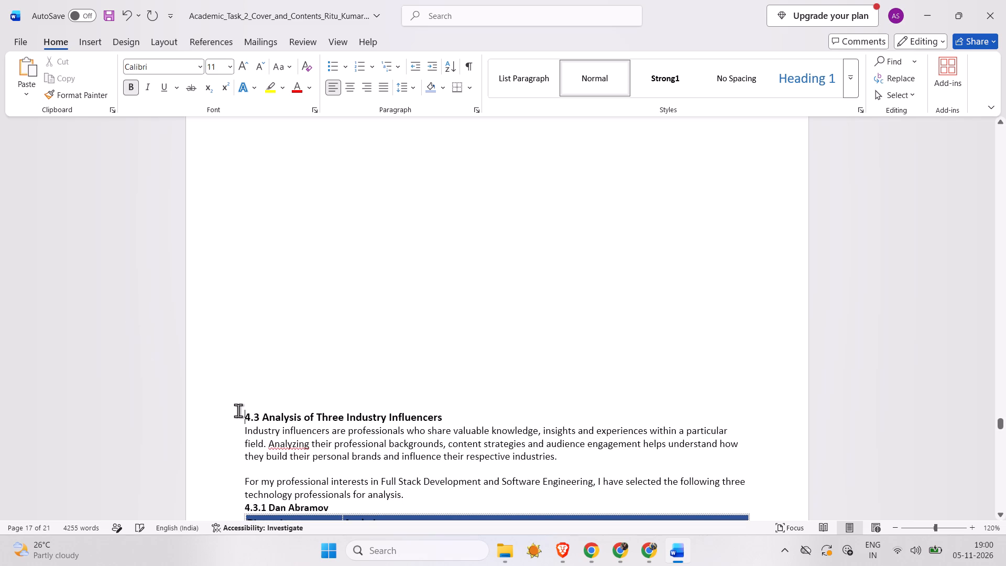
key(BackSpace)
key(BackSpace)
key(BackSpace)
key(BackSpace)
key(BackSpace)
key(BackSpace)
key(BackSpace)
key(BackSpace)
key(BackSpace)
key(BackSpace)
key(BackSpace)
key(BackSpace)
key(BackSpace)
key(BackSpace)
key(BackSpace)
key(BackSpace)
key(BackSpace)
key(BackSpace)
key(BackSpace)
key(BackSpace)
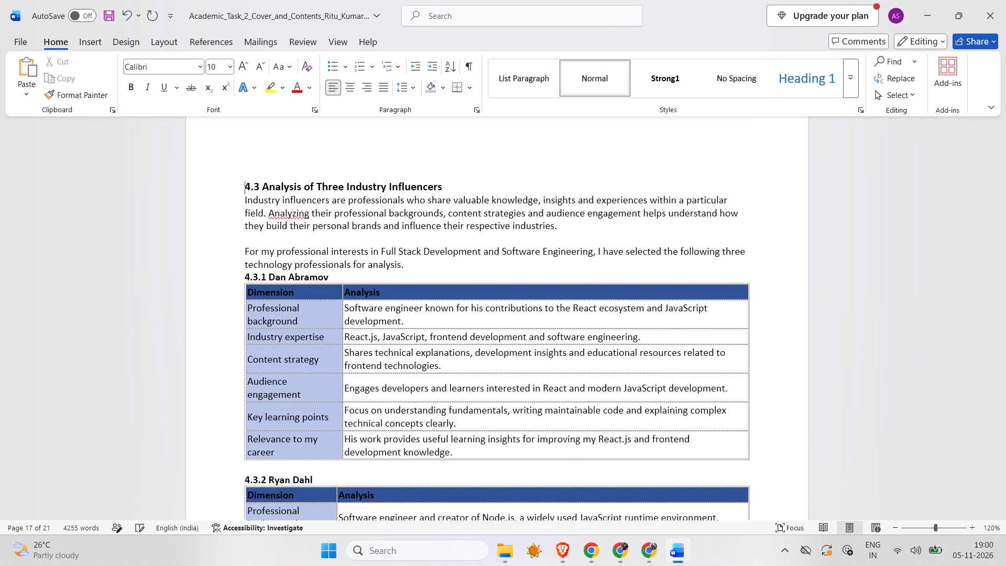
key(BackSpace)
key(BackSpace)
key(BackSpace)
key(BackSpace)
key(BackSpace)
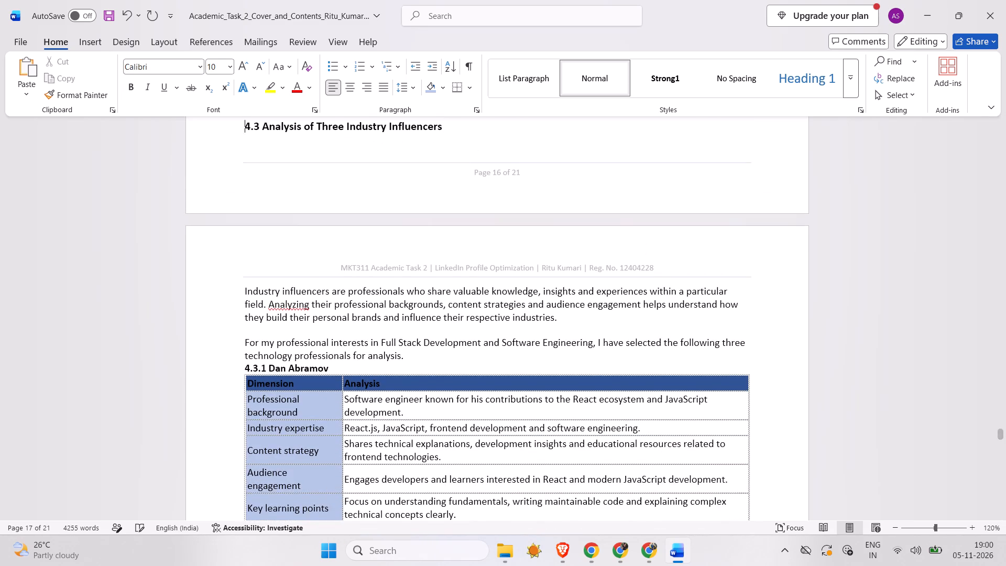
key(BackSpace)
key(BackSpace)
key(BackSpace)
key(BackSpace)
key(BackSpace)
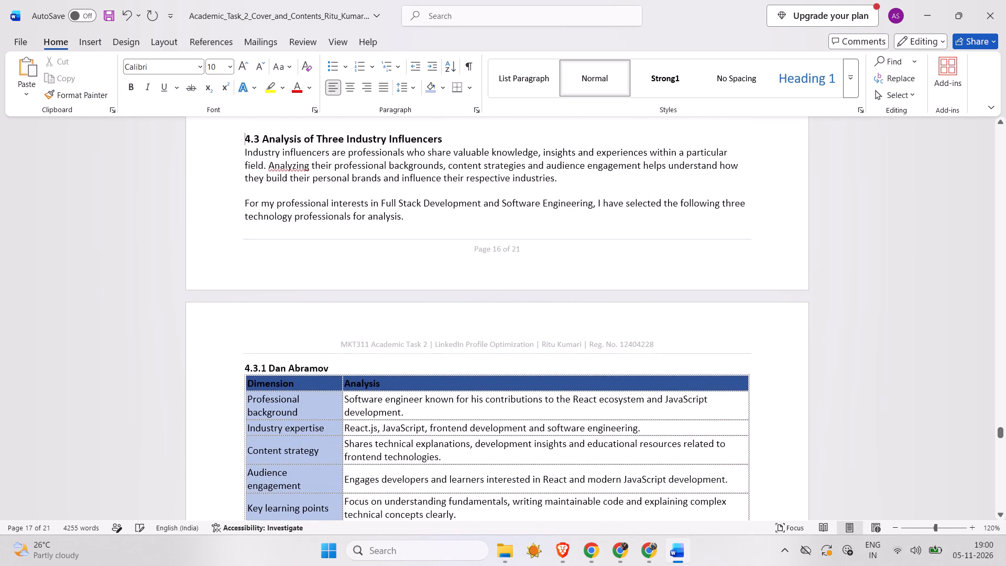
key(BackSpace)
key(BackSpace)
key(BackSpace)
key(BackSpace)
key(BackSpace)
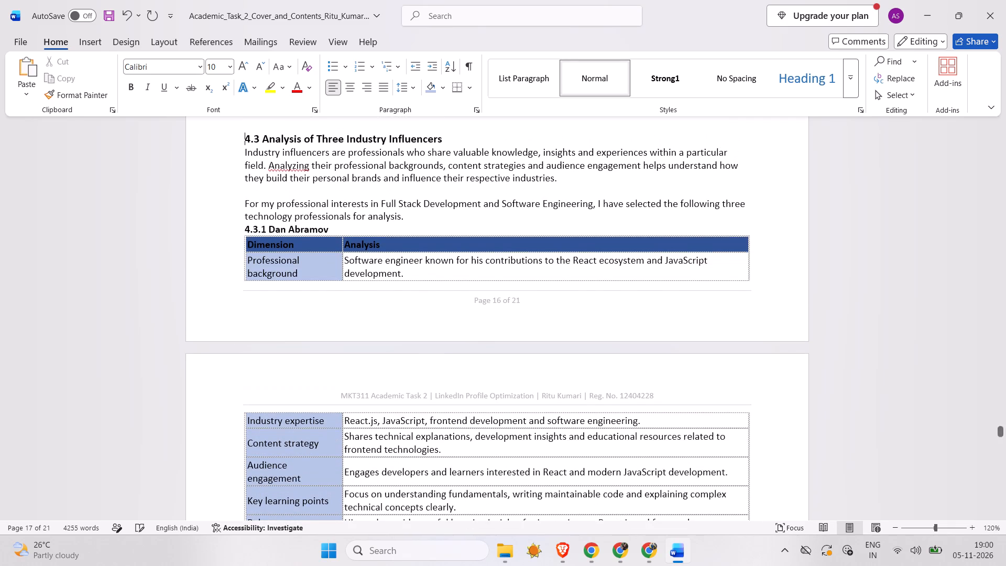
key(BackSpace)
key(BackSpace)
key(BackSpace)
key(BackSpace)
key(BackSpace)
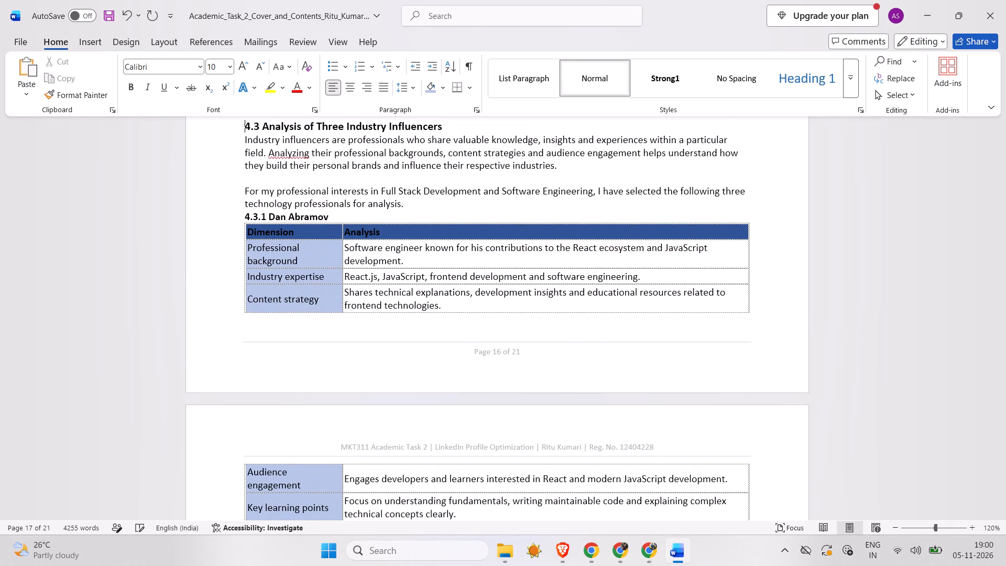
key(BackSpace)
key(BackSpace)
key(BackSpace)
key(BackSpace)
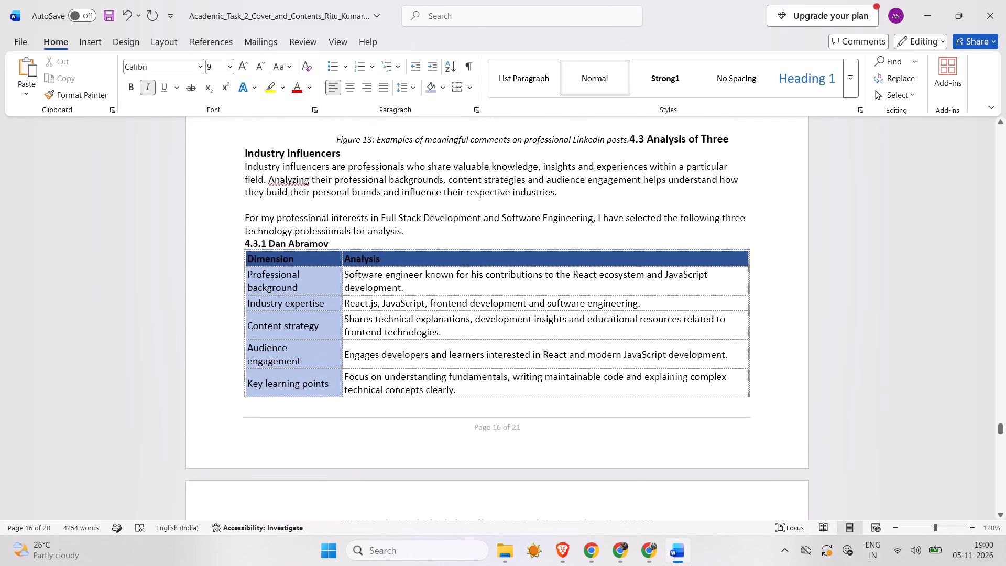
key(Return)
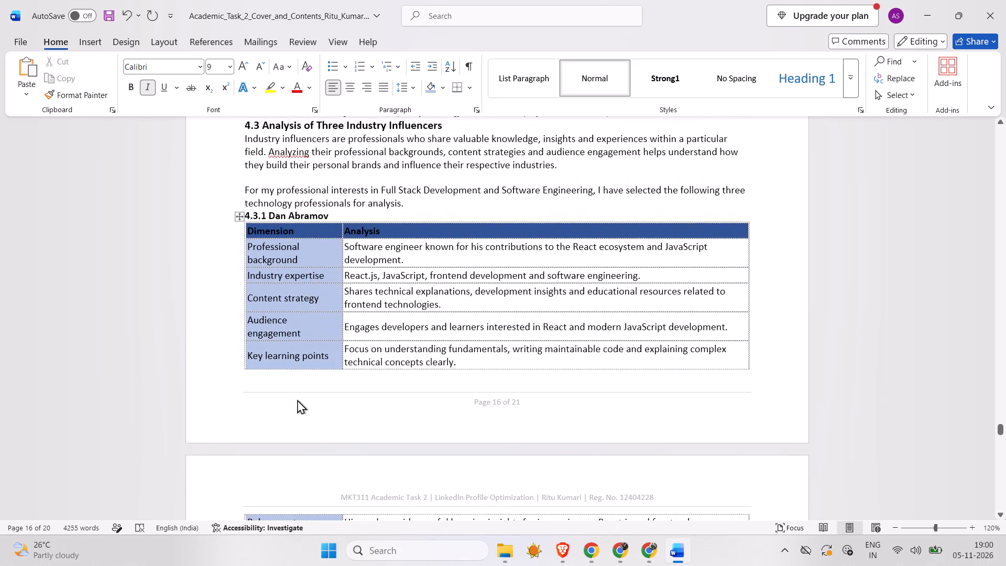
Insert blank lines before the 4.3 Analysis of Three Industry Influencers heading until section 4.3 starts at the top of page 17.
key(Return)
key(Return)
key(Return)
key(Return)
key(Return)
key(Return)
key(Return)
key(Return)
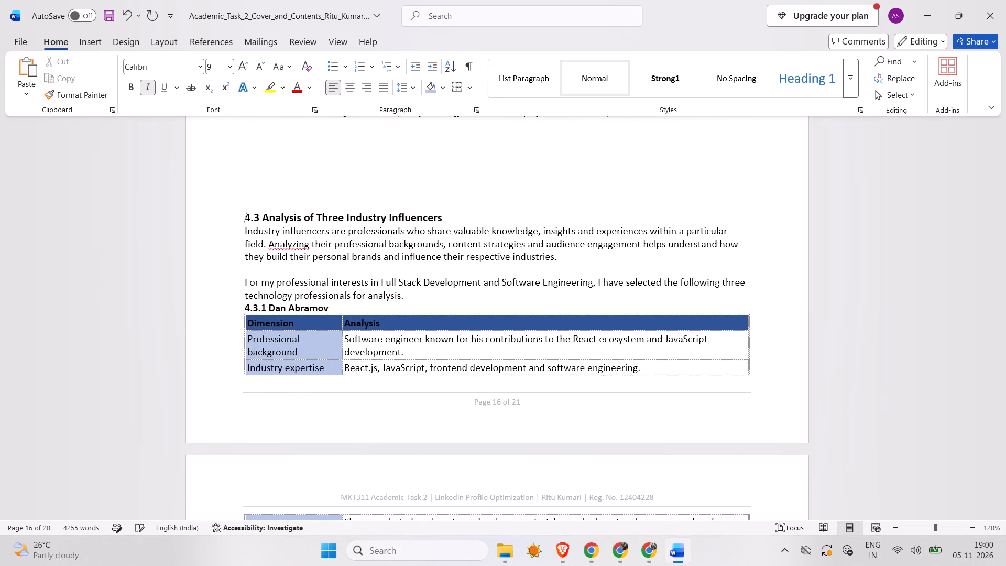
key(Return)
key(Return)
key(Return)
key(Return)
key(Return)
key(Return)
key(Return)
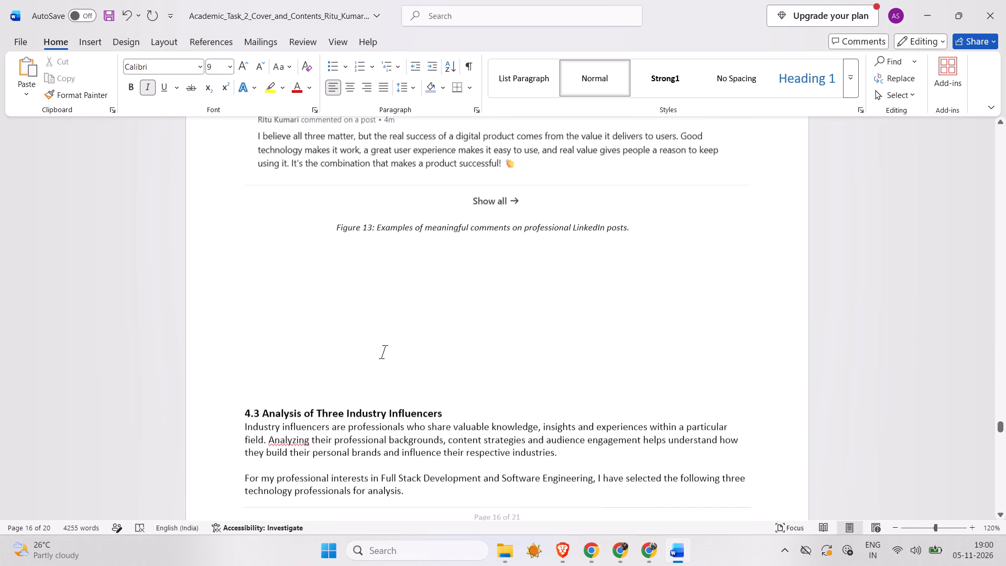
key(Return)
key(Return)
key(Return)
key(Return)
key(Return)
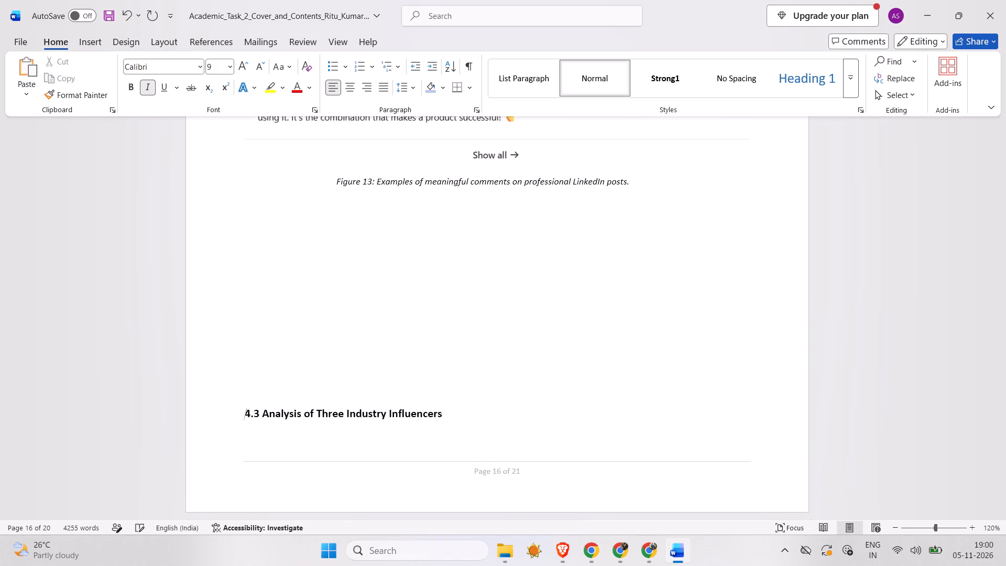
key(Return)
key(Return)
Delete the blank lines before the 4.3 Analysis of Three Industry Influencers heading so section 4.3 moves back up onto page 16.
scroll(428, 378, right, 1)
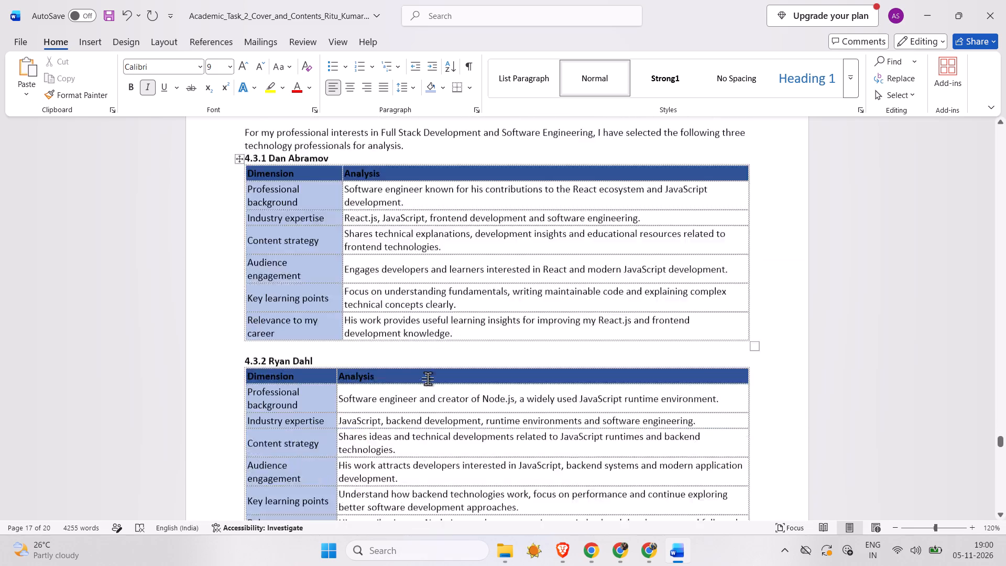
scroll(428, 378, right, 1)
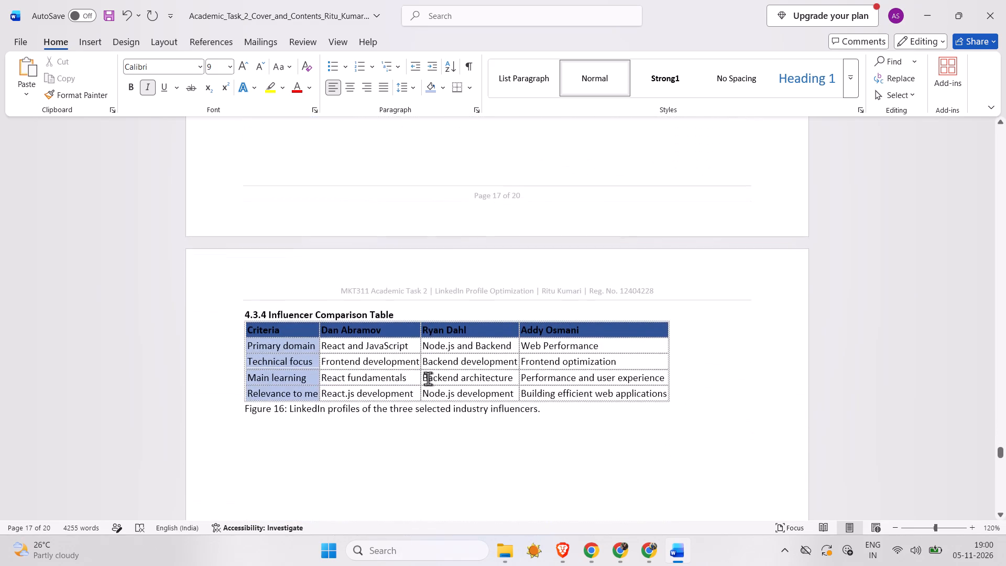
scroll(428, 378, right, 1)
scroll(428, 378, up, 1)
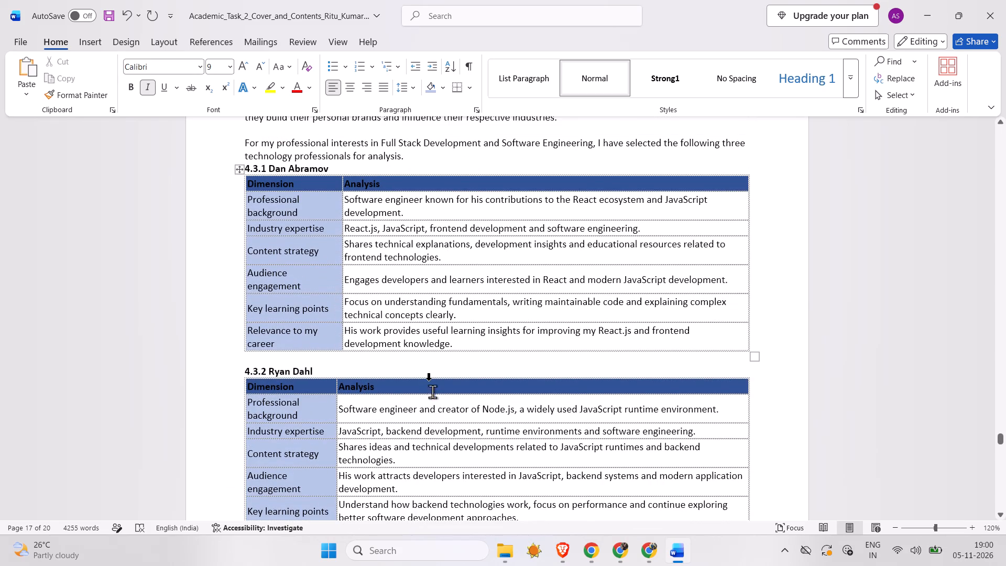
scroll(432, 391, up, 2)
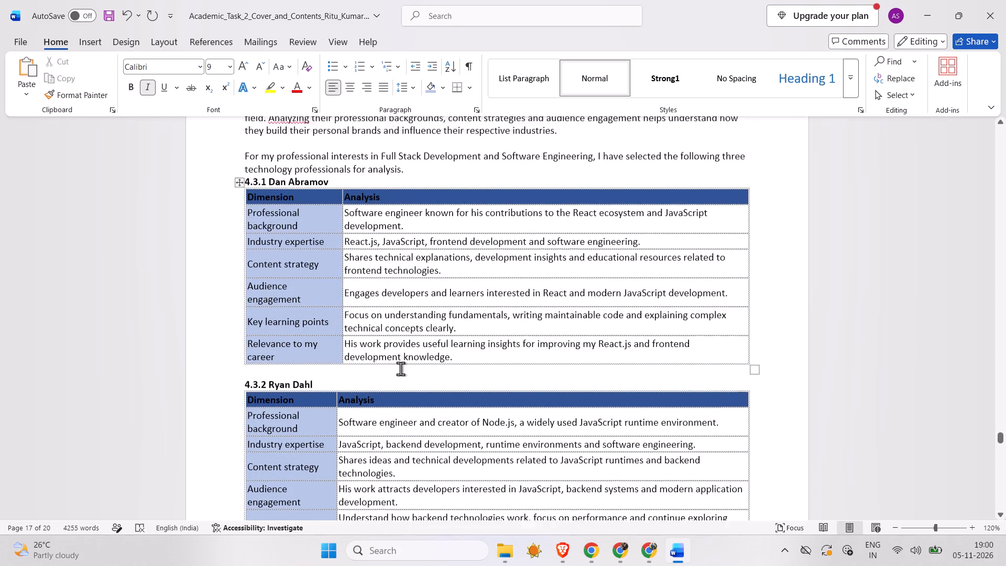
scroll(400, 368, up, 1)
click(239, 376)
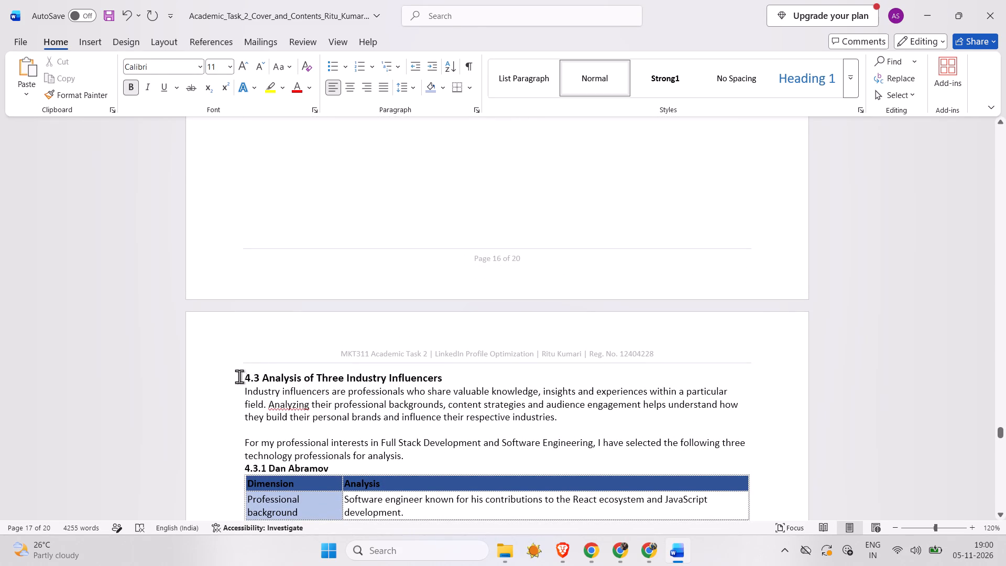
key(BackSpace)
key(BackSpace)
key(BackSpace)
key(BackSpace)
key(BackSpace)
key(BackSpace)
key(BackSpace)
key(BackSpace)
key(BackSpace)
key(BackSpace)
key(BackSpace)
key(BackSpace)
key(BackSpace)
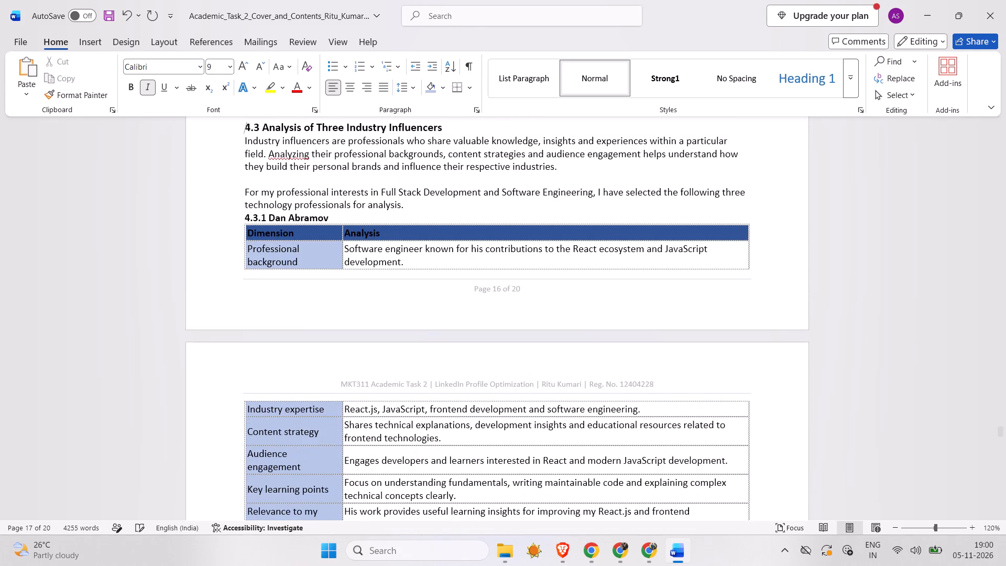
Insert blank lines before the 4.3 heading until 4.3.1 Dan Abramov starts at the top of page 17.
key(Return)
key(Return)
key(Return)
key(Return)
key(Return)
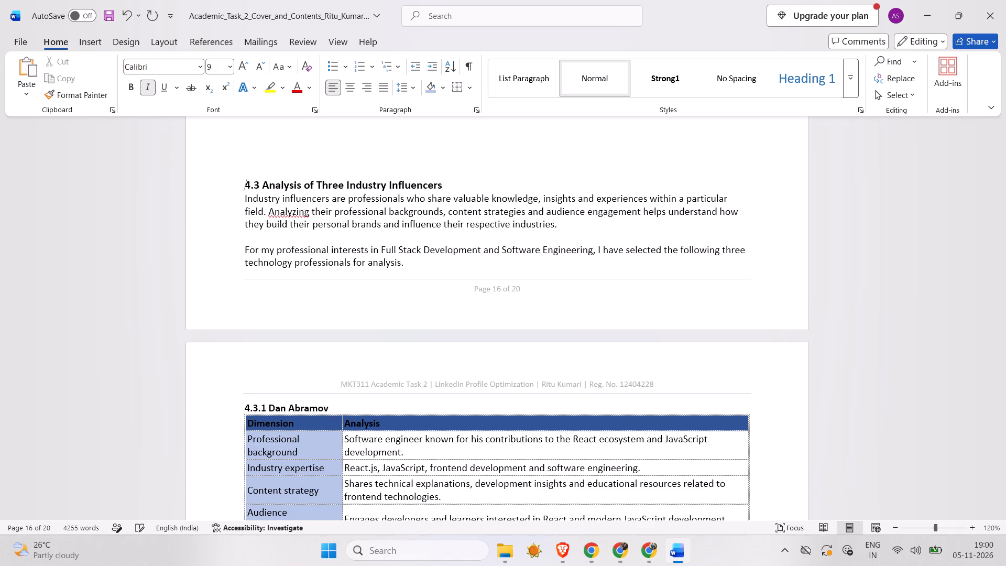
Delete the extra blank lines between the Addy Osmani table and the 4.3.4 Influencer Comparison Table heading, leaving one.
scroll(283, 368, down, 1)
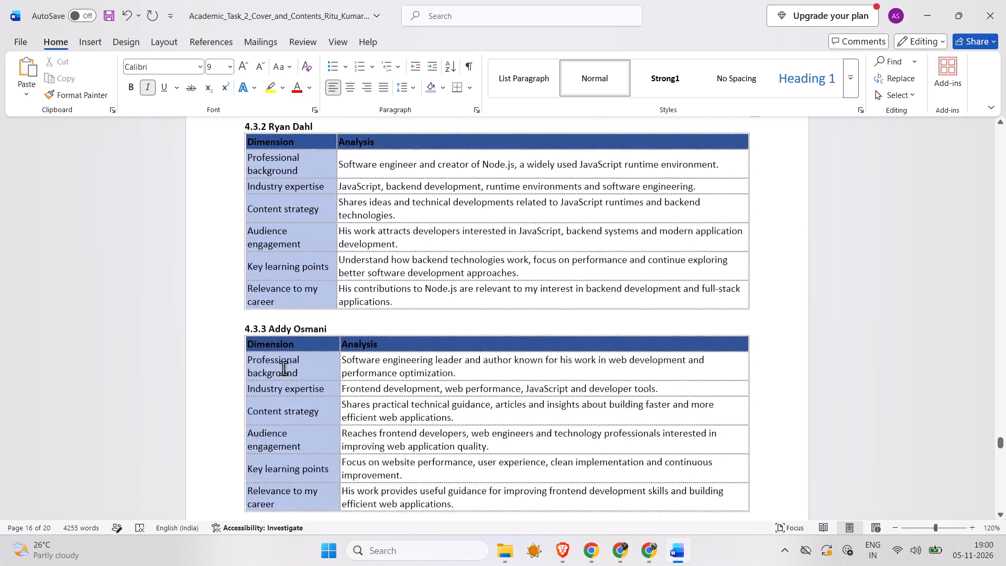
scroll(283, 368, down, 1)
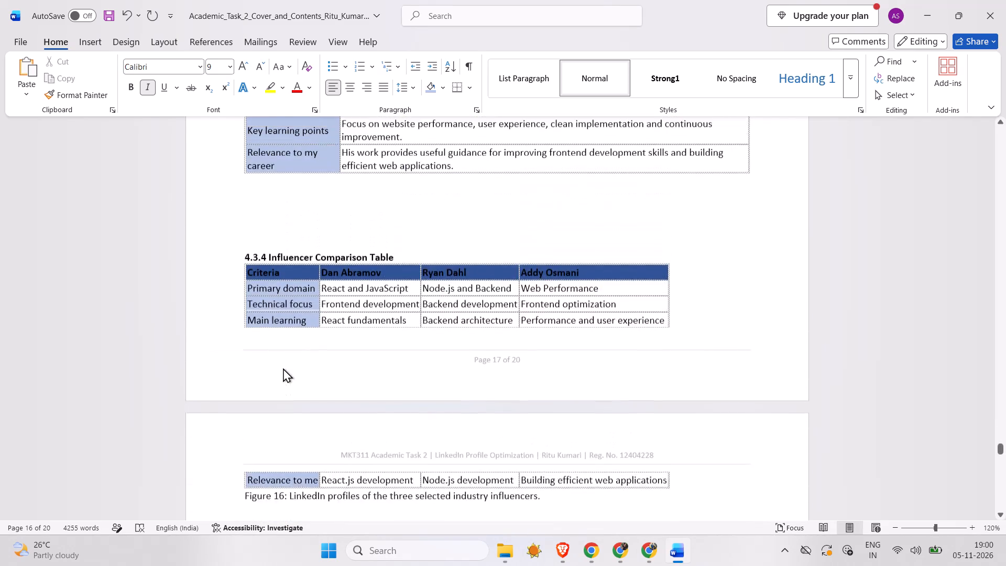
scroll(283, 368, down, 1)
click(247, 444)
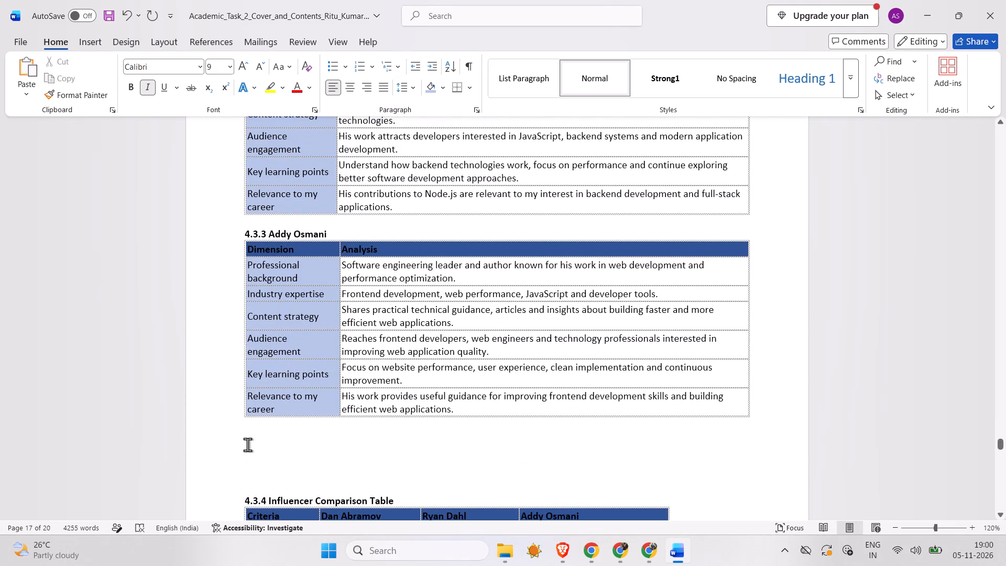
key(BackSpace)
key(Down)
key(Down)
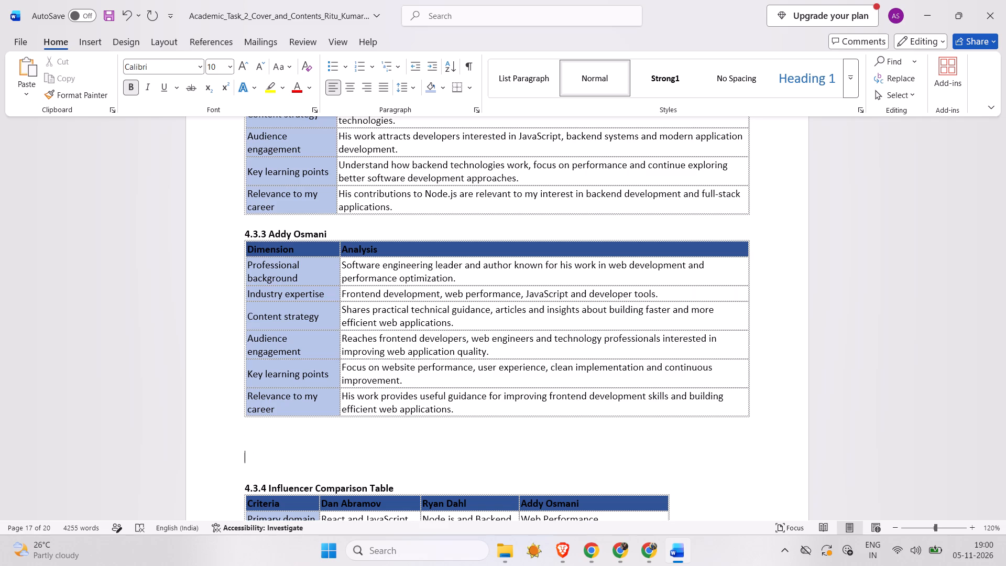
key(Down)
key(BackSpace)
key(BackSpace)
key(BackSpace)
key(BackSpace)
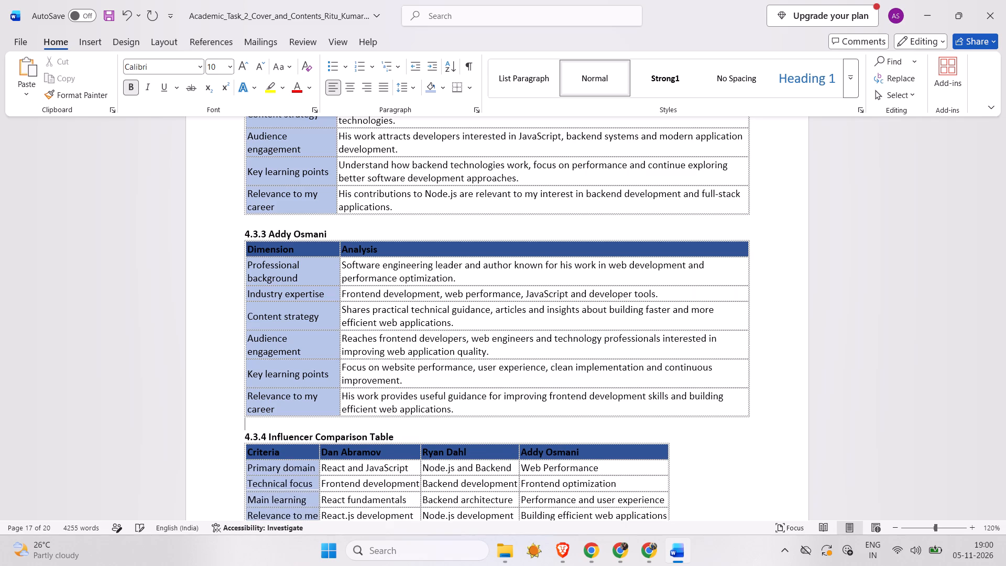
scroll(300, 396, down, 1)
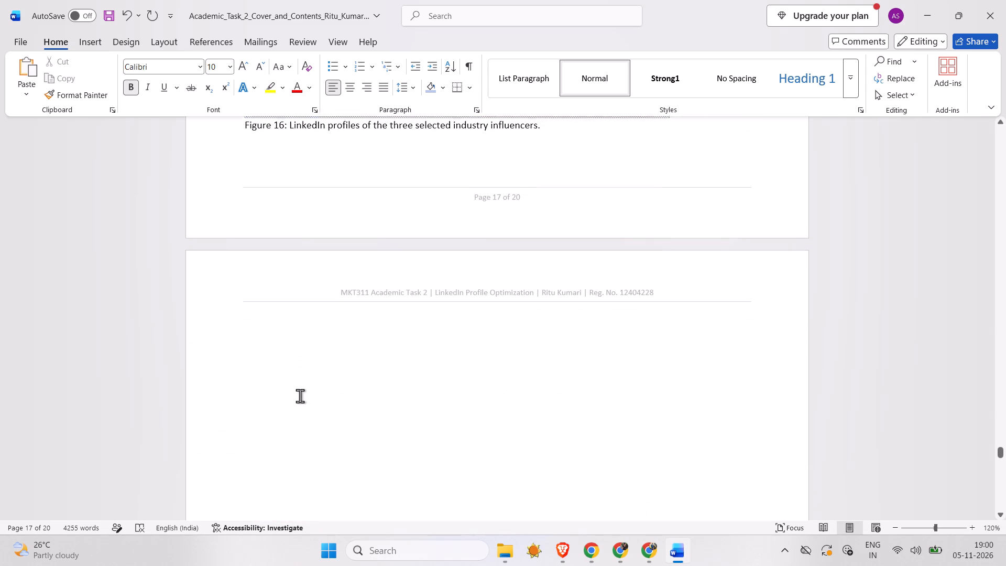
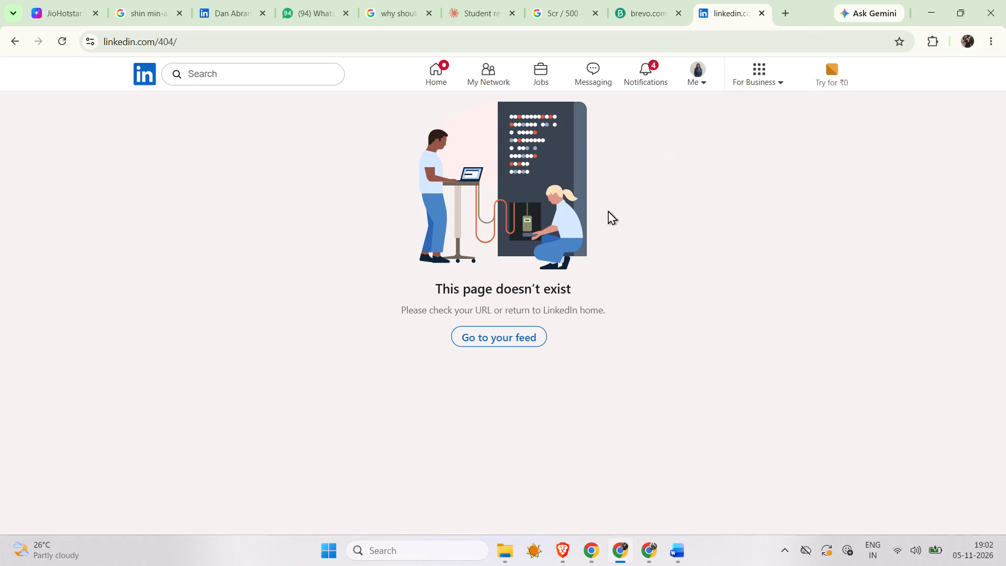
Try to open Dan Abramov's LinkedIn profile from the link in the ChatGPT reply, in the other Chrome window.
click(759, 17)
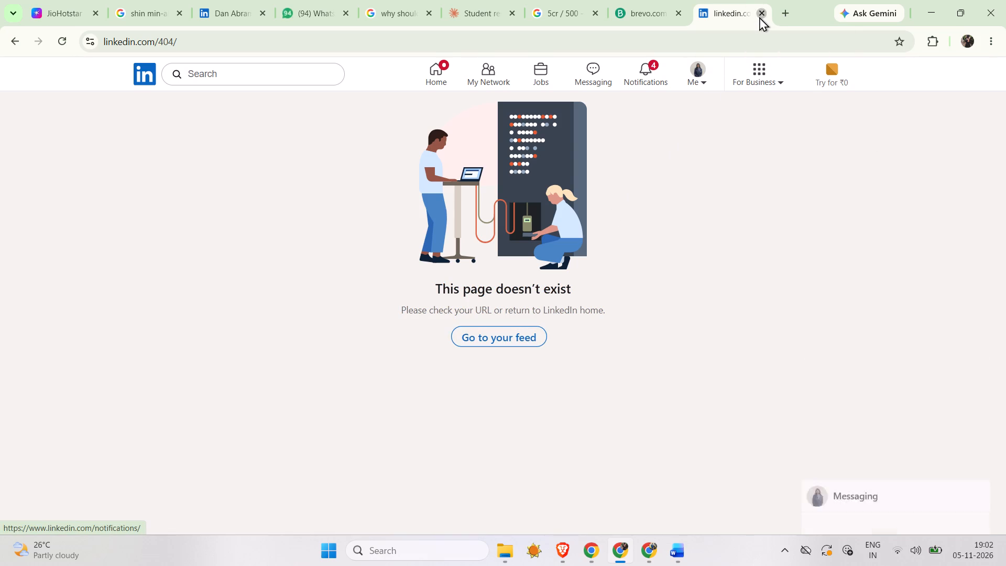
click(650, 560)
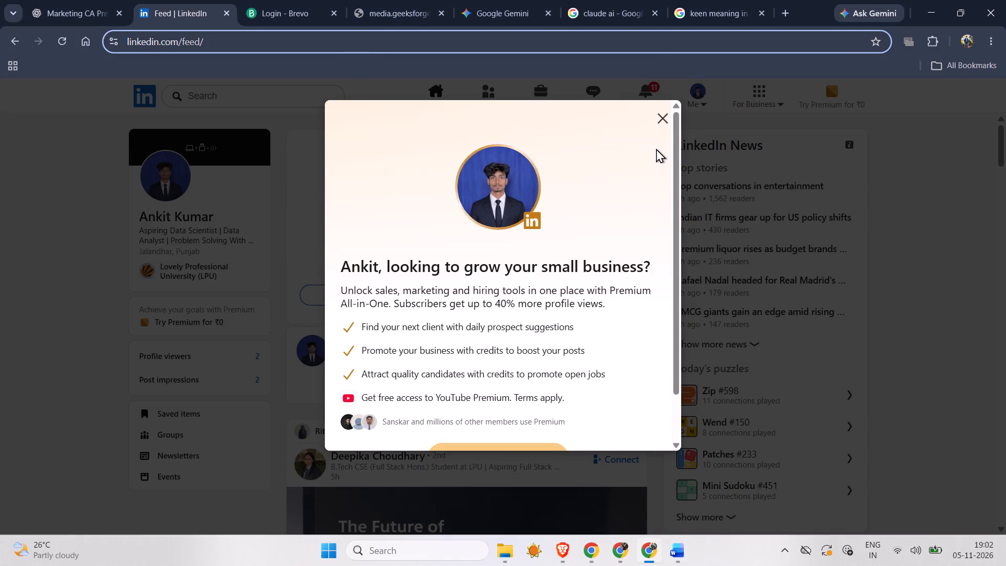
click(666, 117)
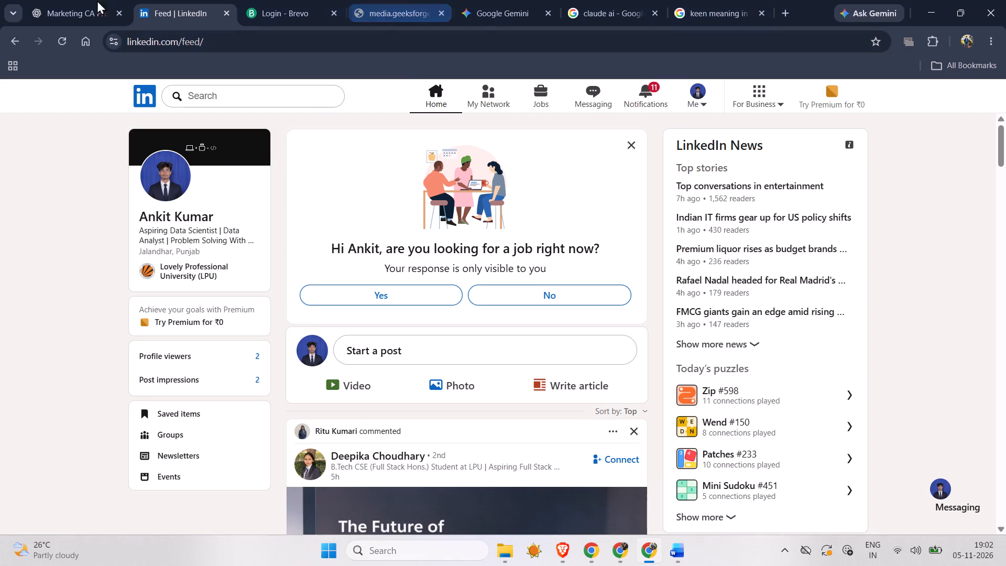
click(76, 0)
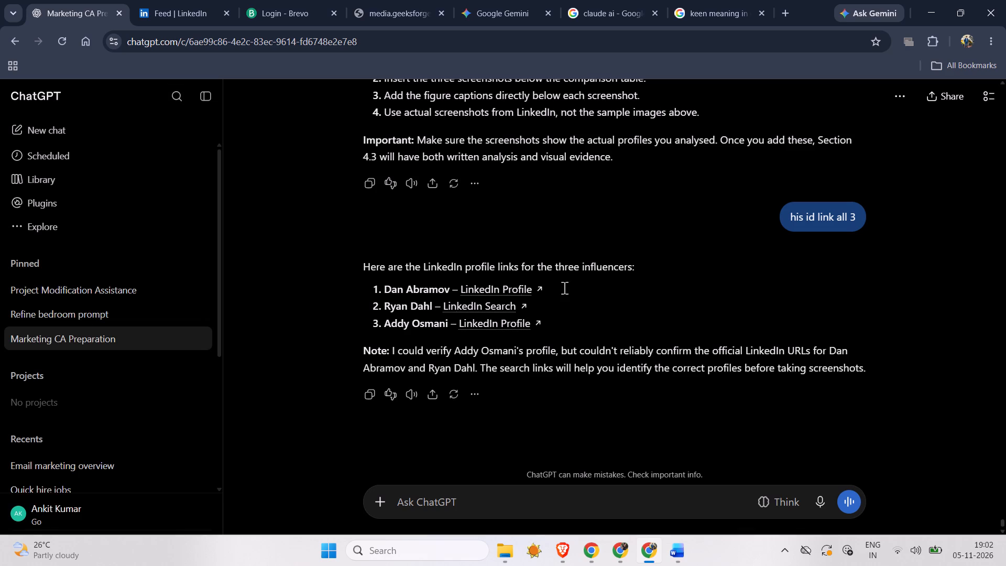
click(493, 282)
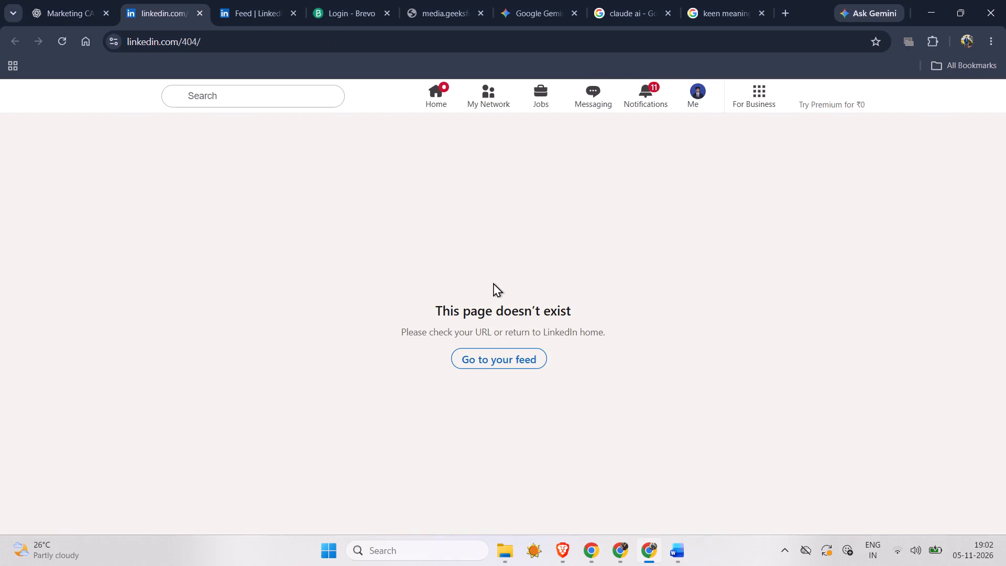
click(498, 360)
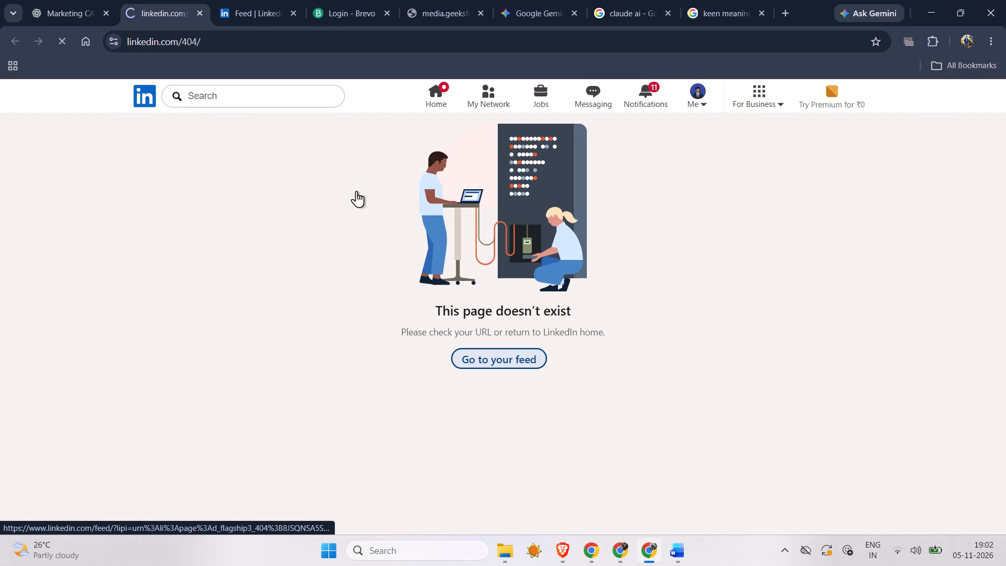
Open the Ryan Dahl software engineer profile through the ChatGPT LinkedIn search link and capture a screenshot of its header card.
click(56, 14)
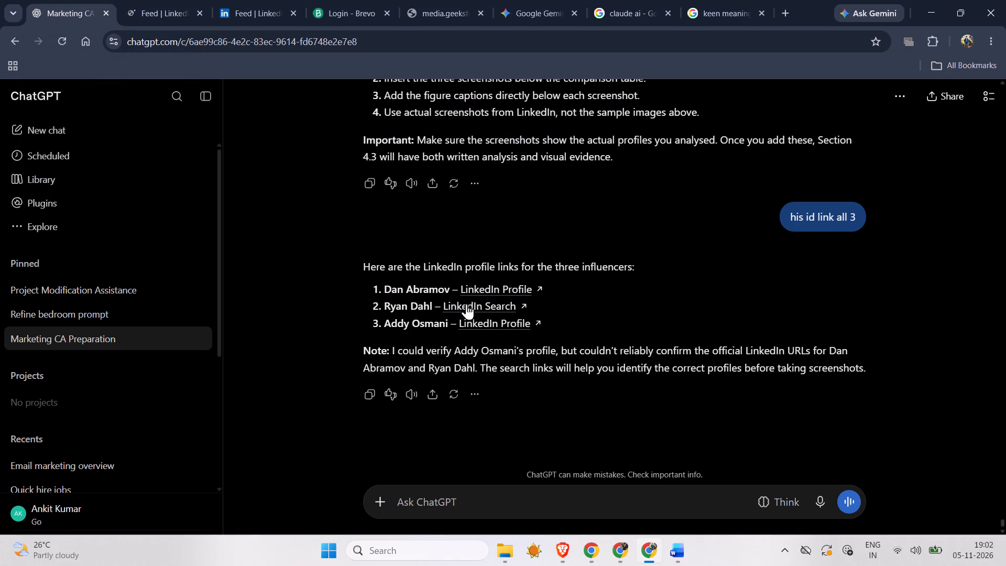
click(469, 306)
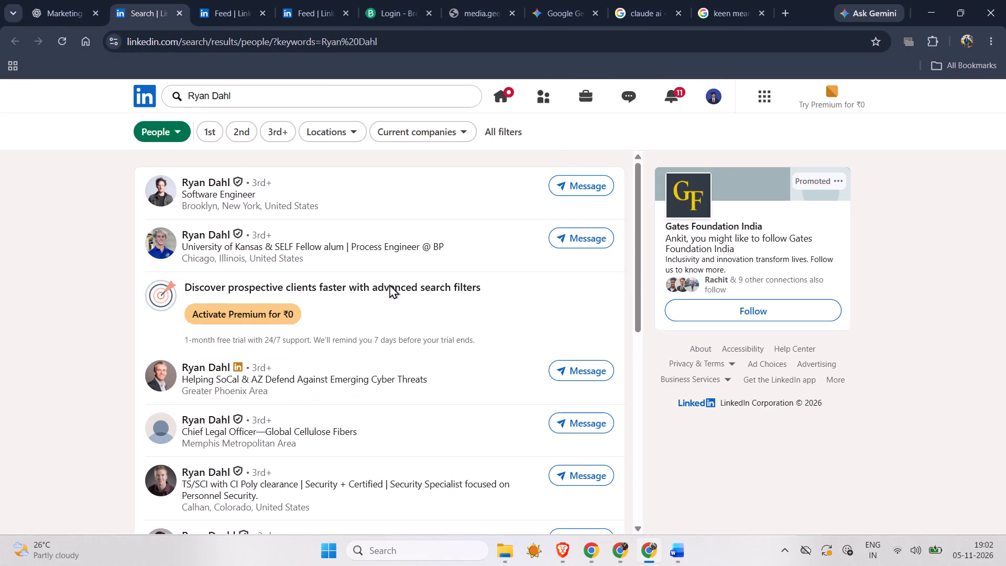
click(169, 192)
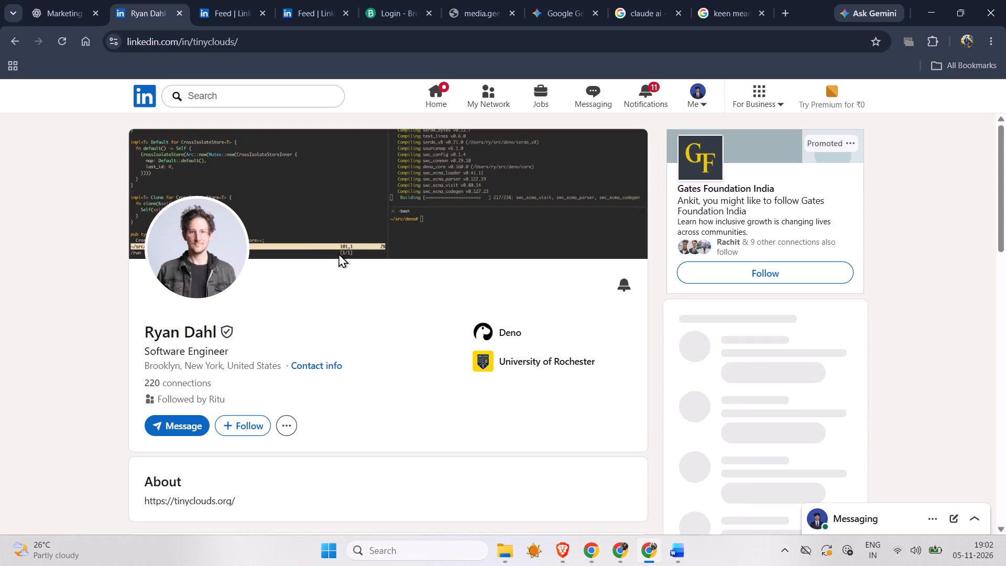
key(shift+super+s)
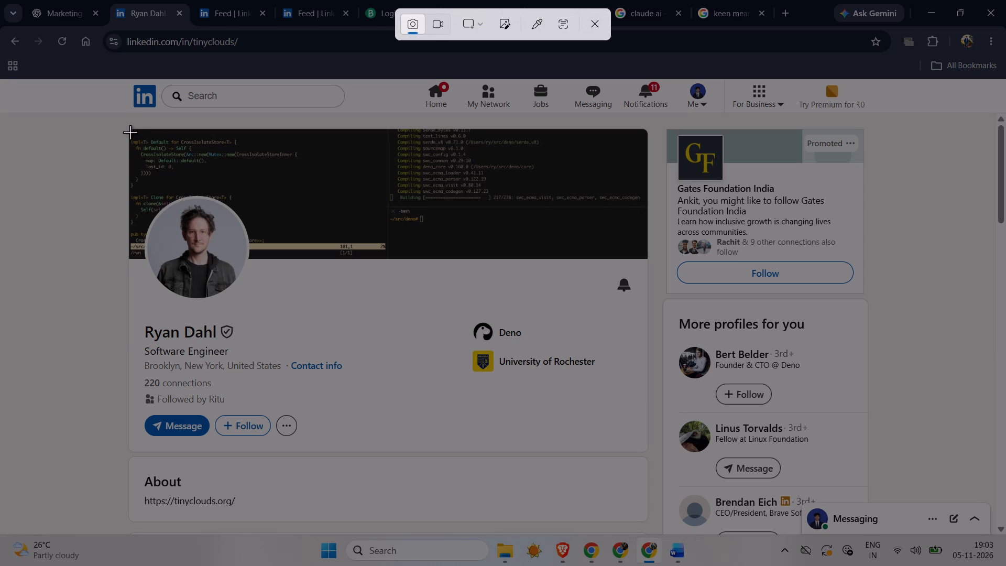
drag(130, 136, 566, 445)
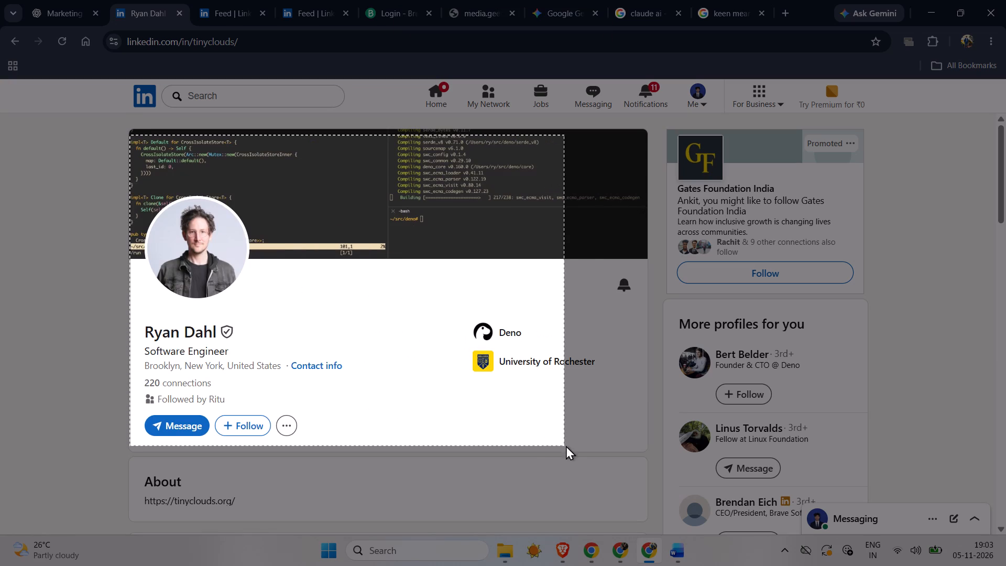
drag(566, 445, 643, 449)
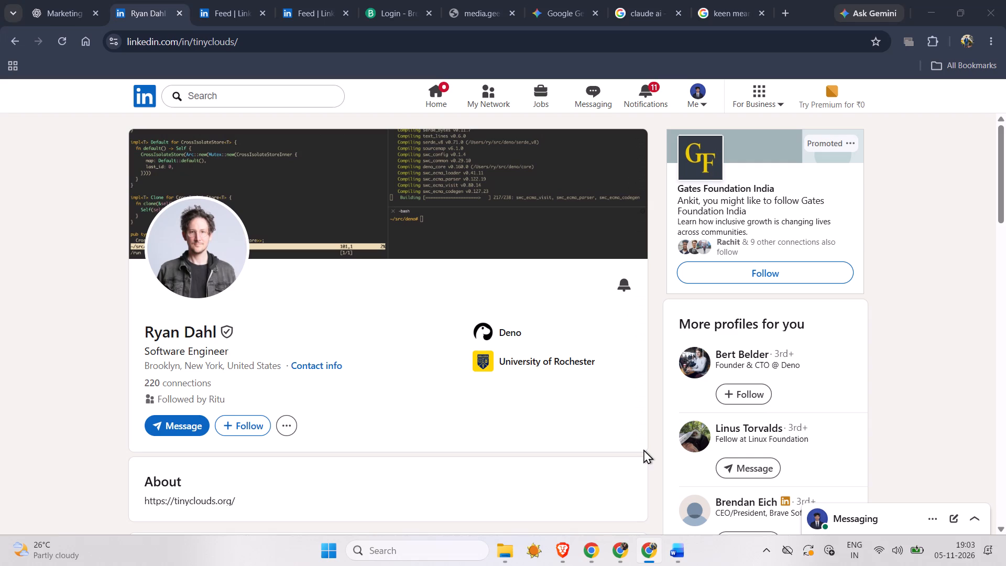
Switch to the Word report and insert nine blank lines between the Ryan Dahl table and the 4.3.3 Addy Osmani heading.
click(680, 554)
scroll(352, 369, down, 1)
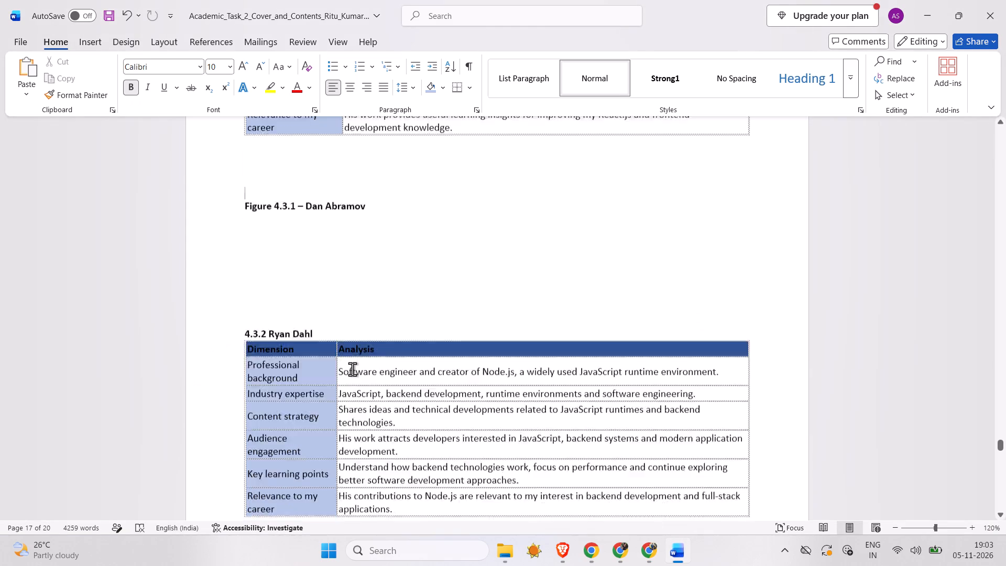
scroll(352, 369, down, 1)
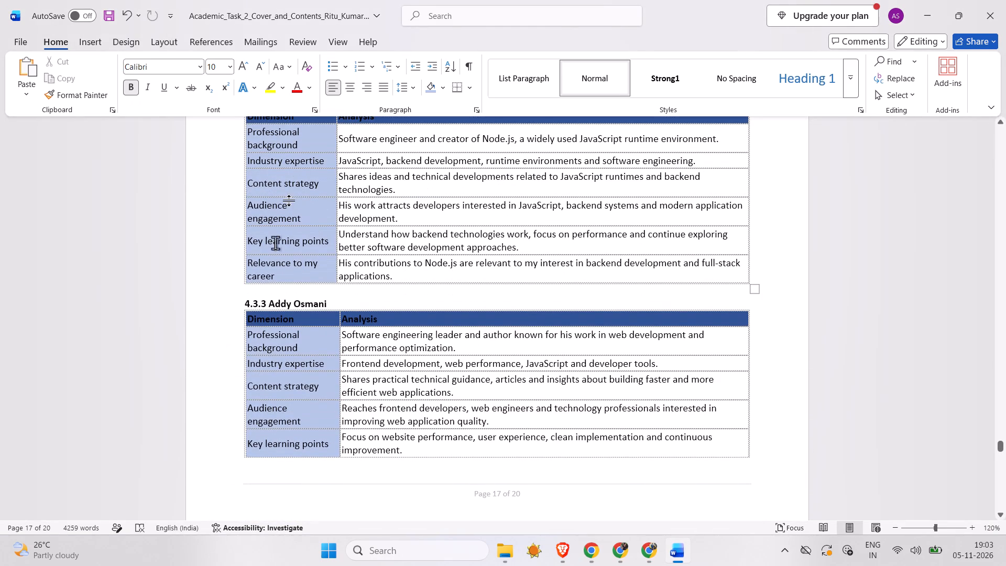
click(243, 299)
key(Return)
key(Return)
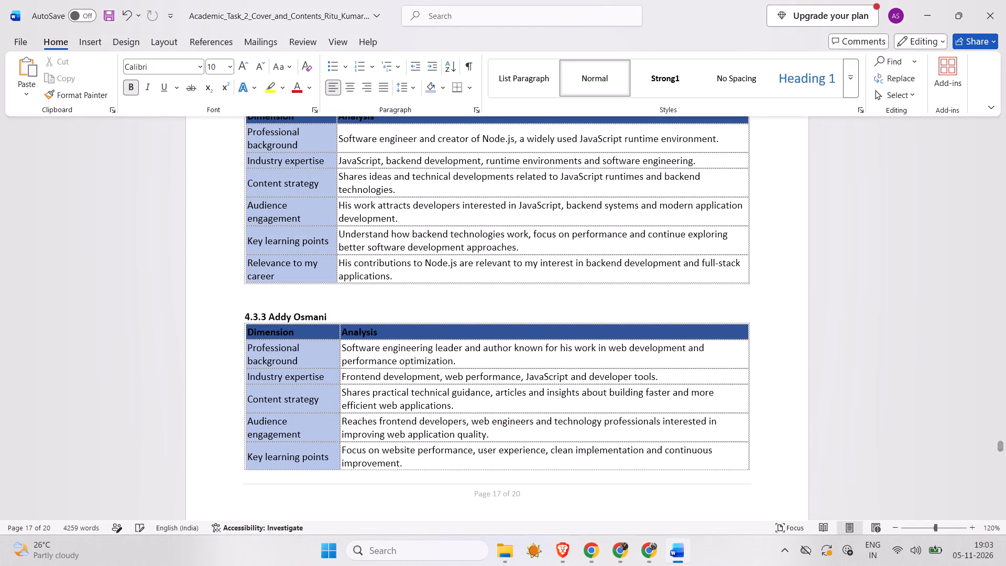
key(Return)
key(Return)
key(Return)
key(Return)
key(Return)
key(Return)
key(Return)
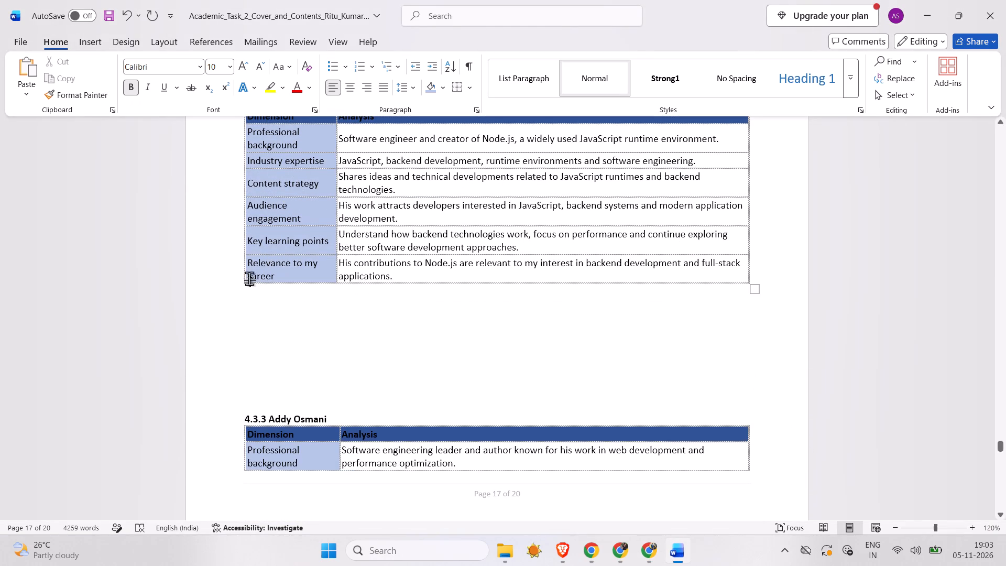
Paste the Ryan Dahl screenshot below his table, apply Top and Bottom wrapping, shrink it to about 6.77 × 11.1 cm and reposition it.
click(243, 301)
key(ctrl+v)
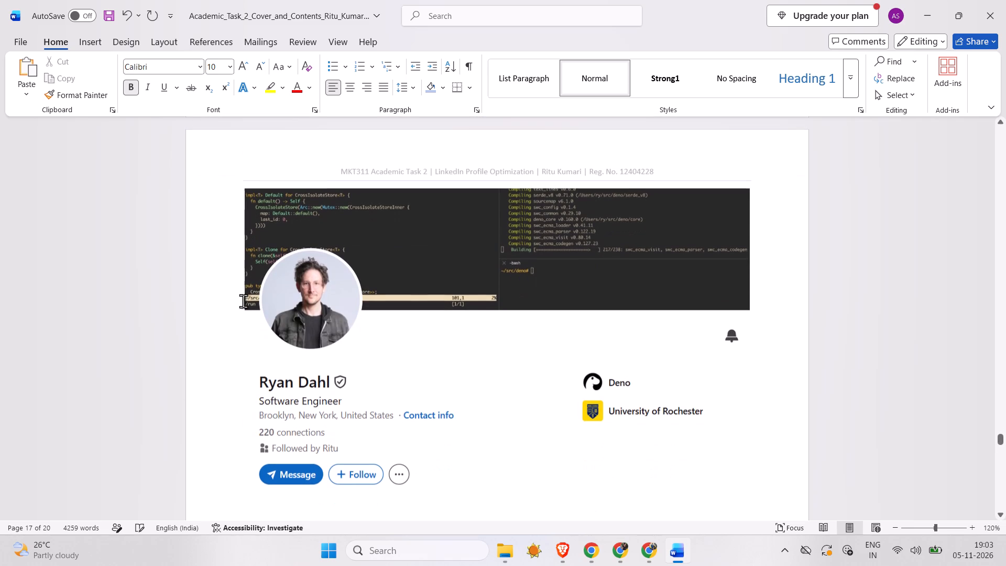
click(366, 288)
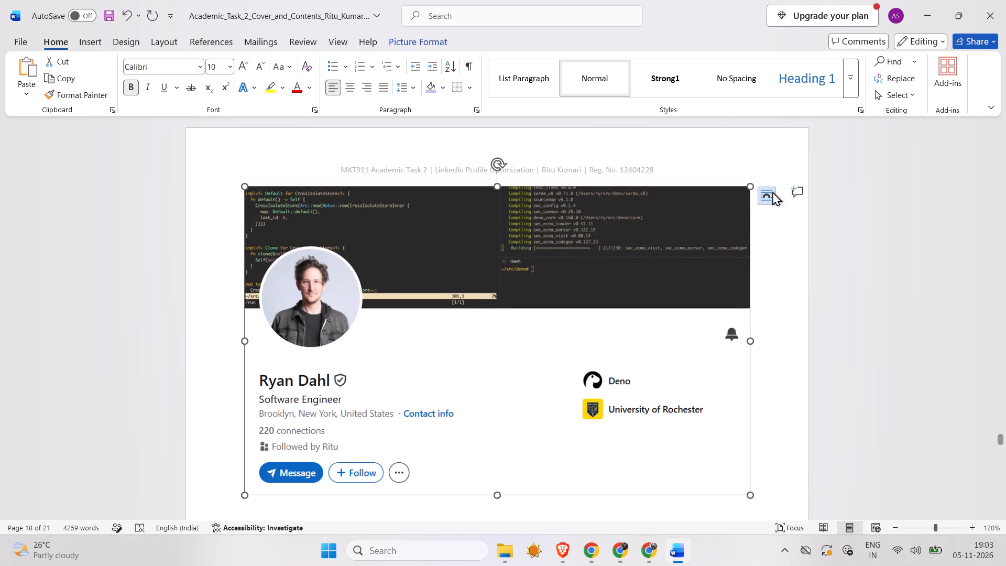
click(771, 192)
click(801, 322)
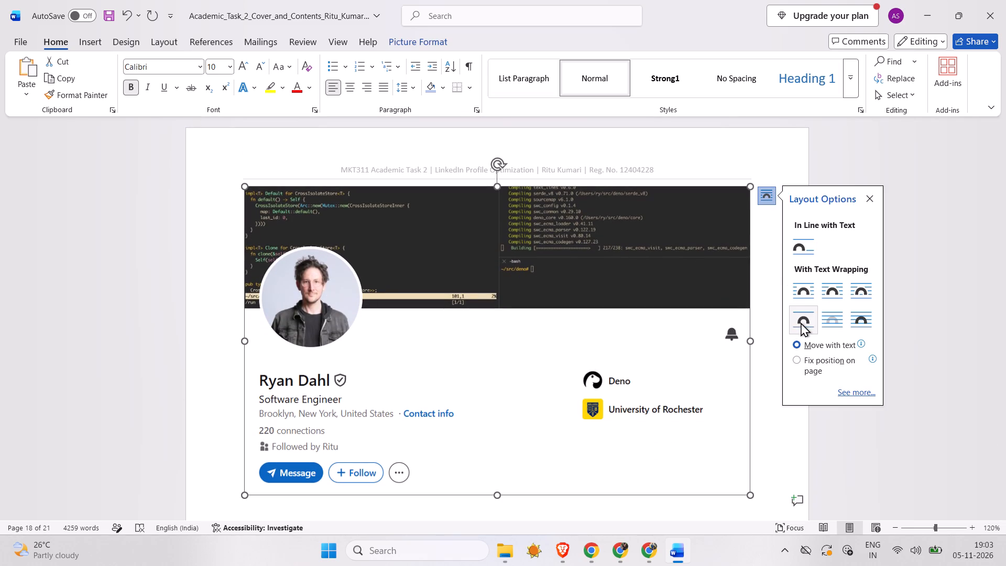
drag(750, 494, 674, 434)
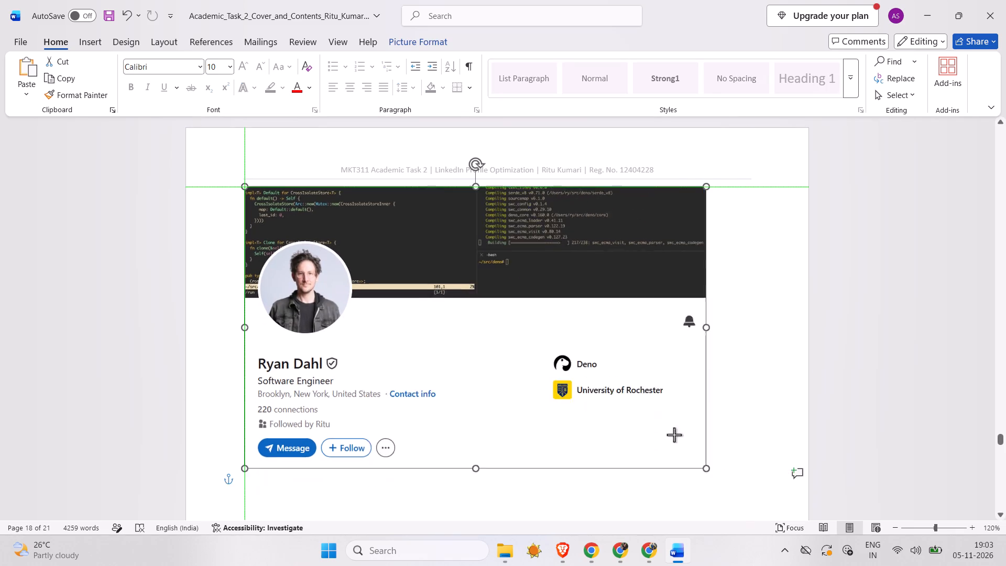
drag(674, 434, 574, 362)
drag(398, 280, 429, 193)
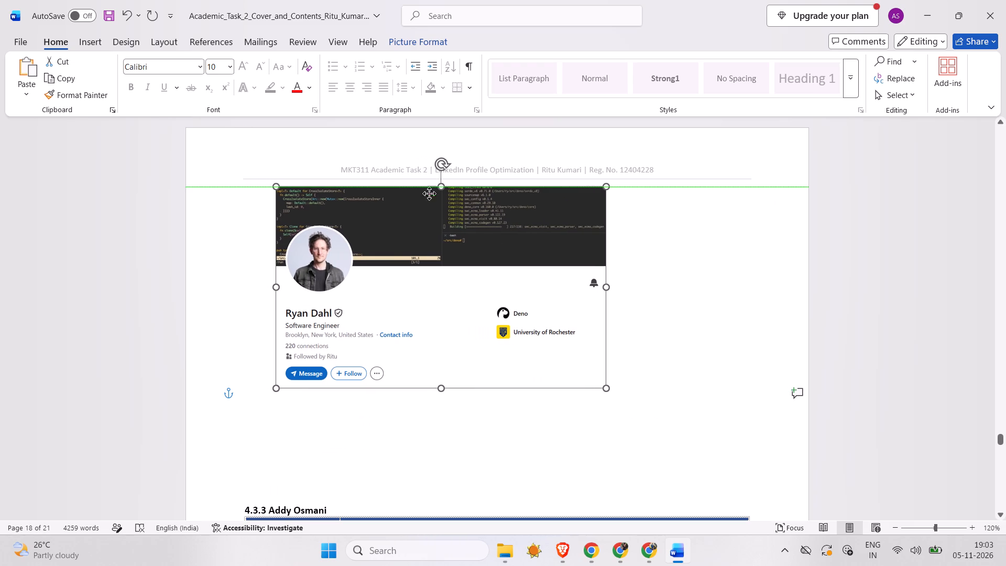
drag(429, 193, 428, 301)
click(428, 301)
drag(428, 301, 435, 179)
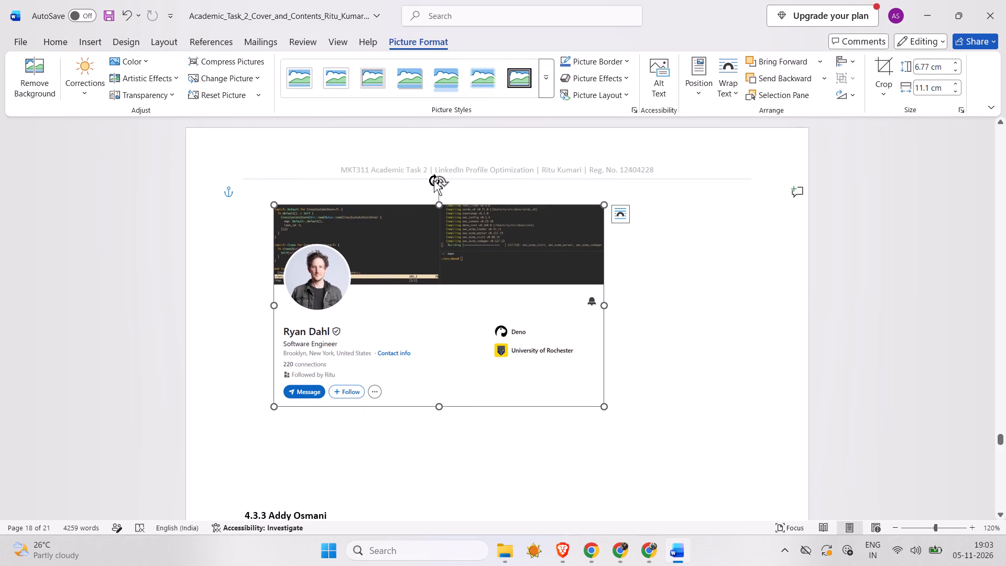
click(477, 149)
Delete the extra blank lines between the Figure 13 caption and the 4.3 Analysis of Three Industry Influencers heading.
scroll(423, 314, up, 1)
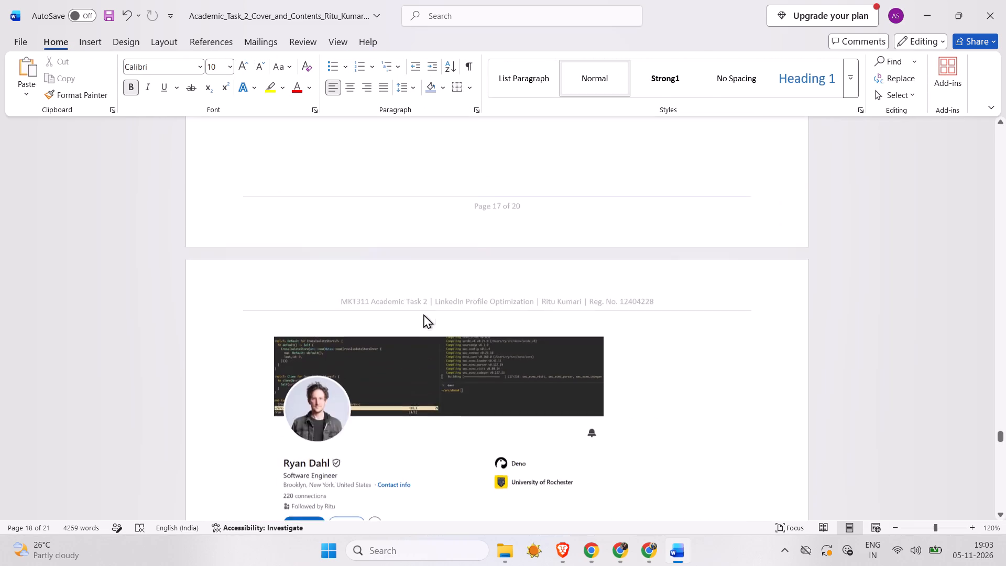
scroll(423, 314, up, 1)
scroll(354, 284, up, 1)
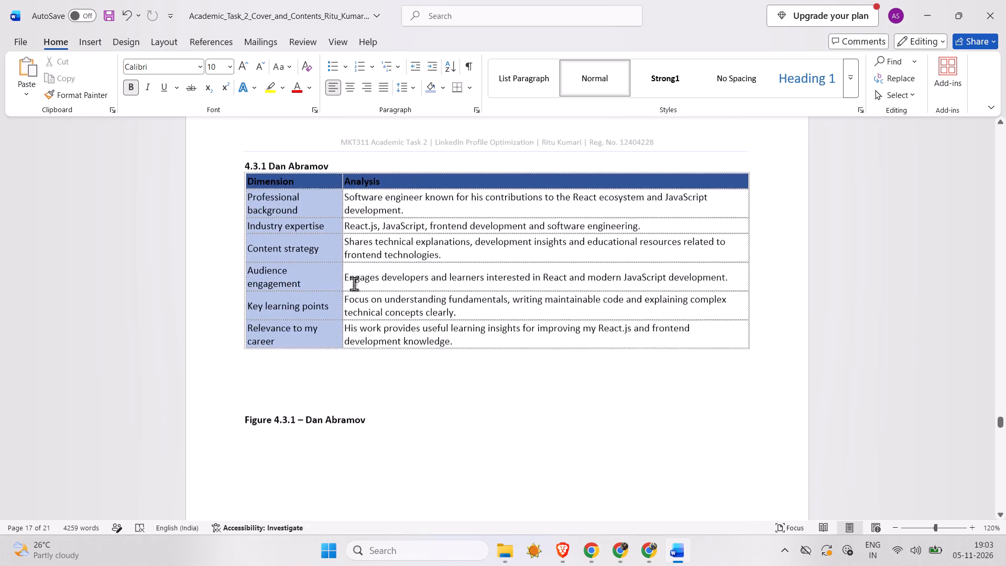
scroll(354, 284, up, 1)
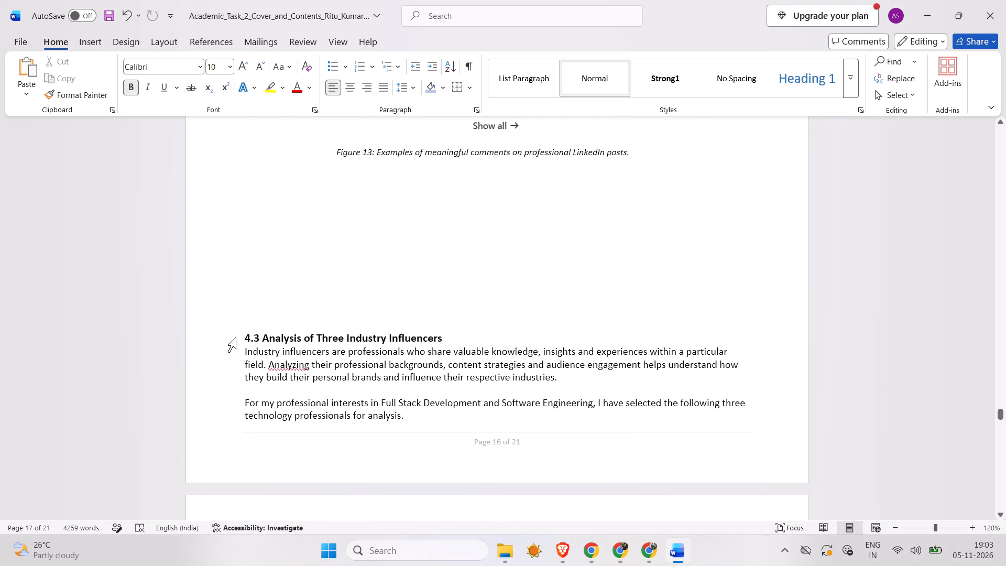
click(245, 336)
key(BackSpace)
key(BackSpace)
key(BackSpace)
key(BackSpace)
key(BackSpace)
key(BackSpace)
key(BackSpace)
key(BackSpace)
key(BackSpace)
key(BackSpace)
key(BackSpace)
key(BackSpace)
key(BackSpace)
key(BackSpace)
key(BackSpace)
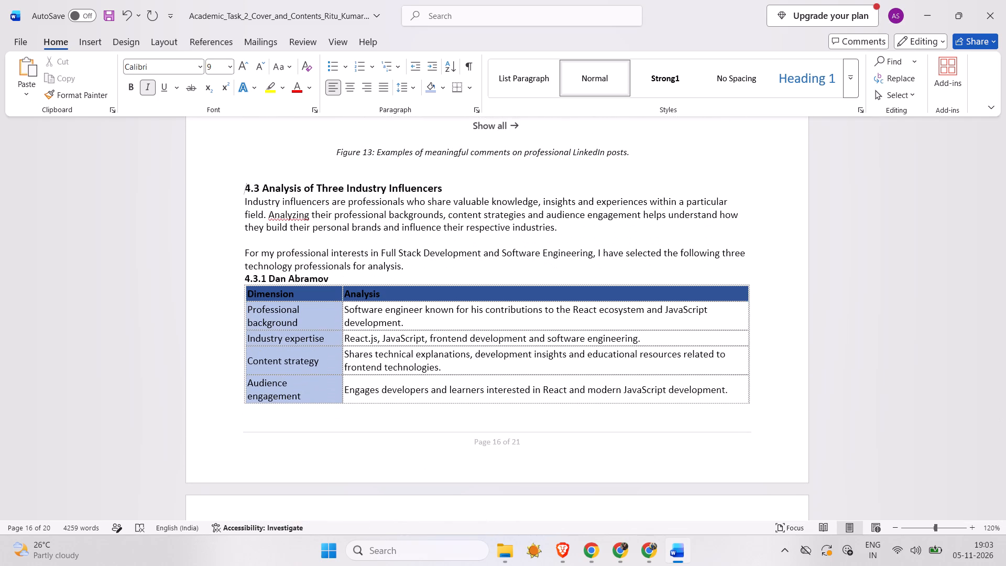
scroll(363, 418, down, 1)
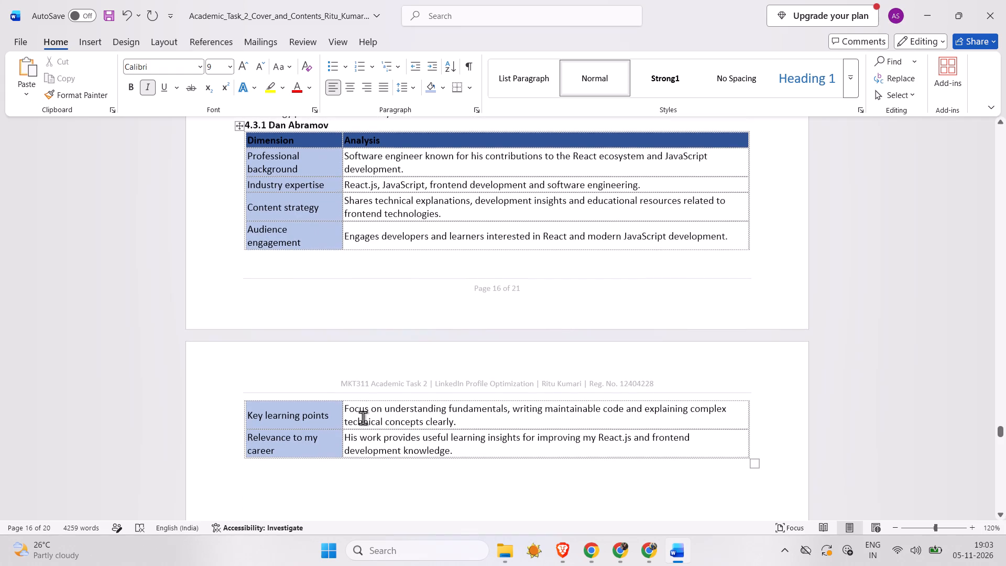
scroll(363, 418, down, 1)
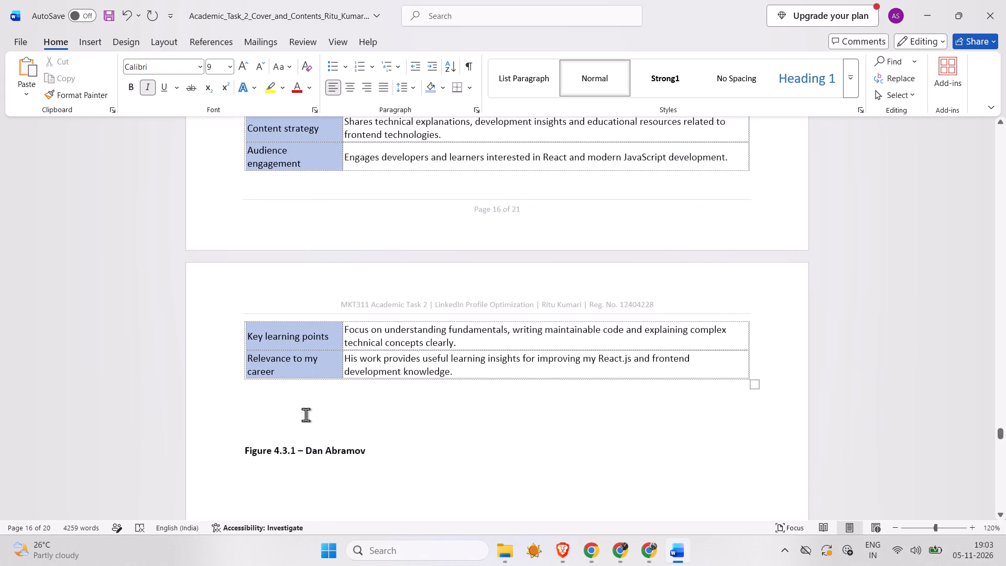
scroll(305, 415, down, 1)
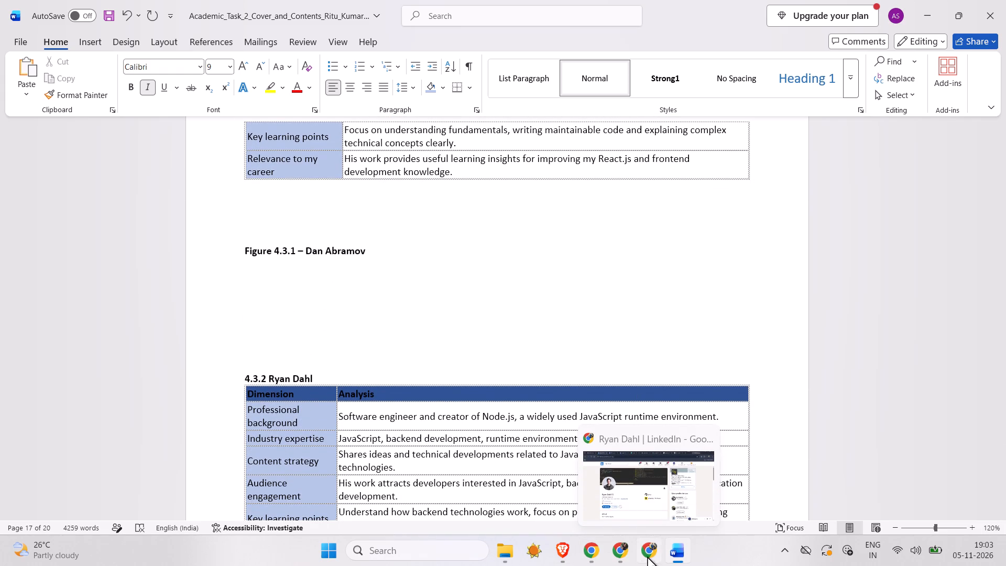
Switch to Chrome, open Addy Osmani's LinkedIn profile from the ChatGPT reply and capture a screenshot of its header card.
click(654, 549)
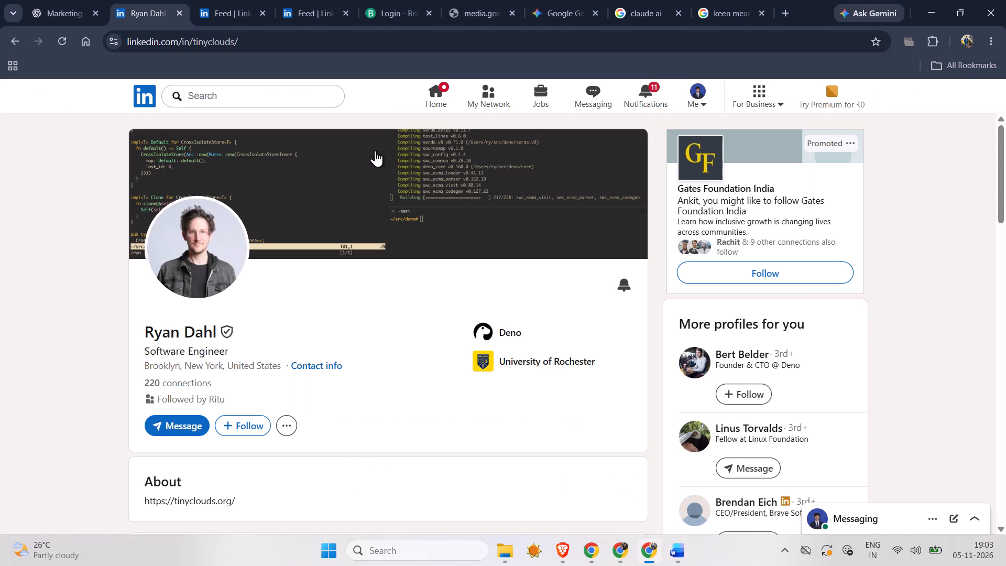
click(74, 8)
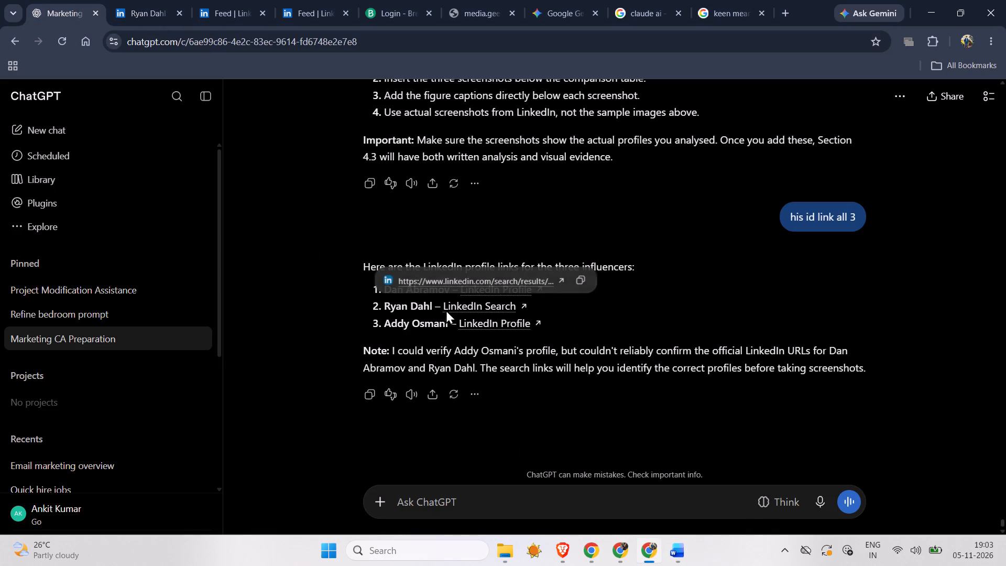
click(471, 321)
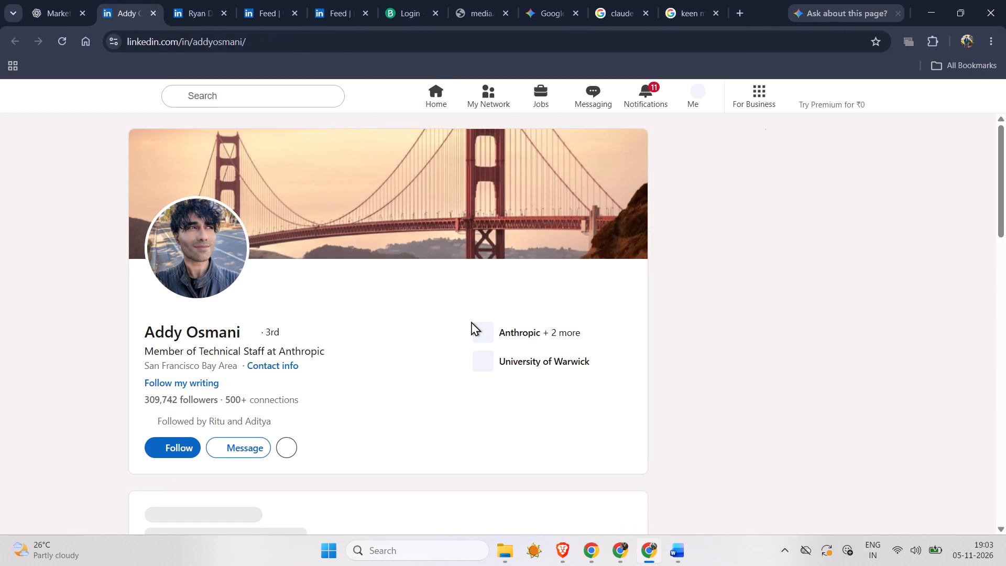
key(shift+super+s)
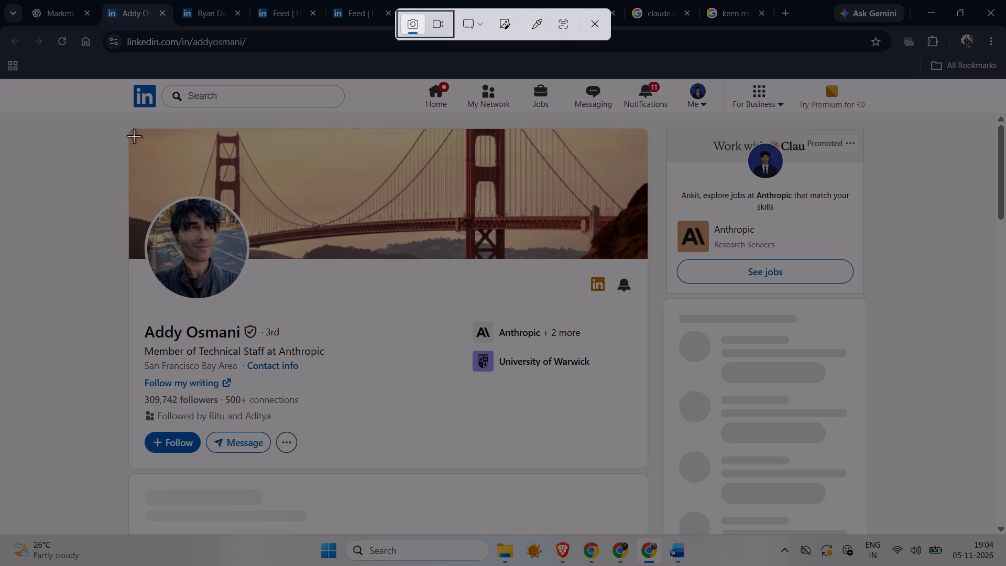
drag(129, 135, 570, 471)
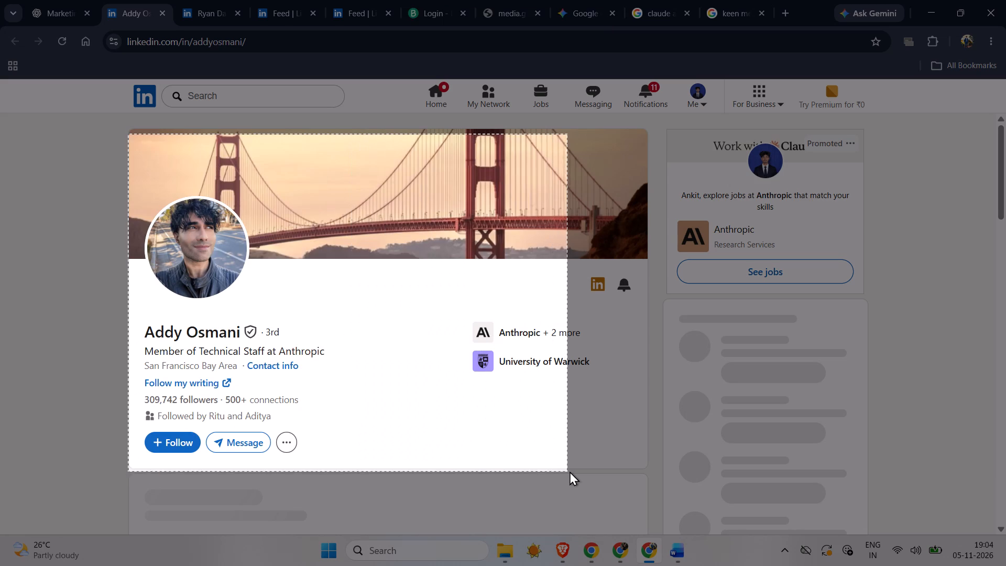
drag(570, 471, 643, 467)
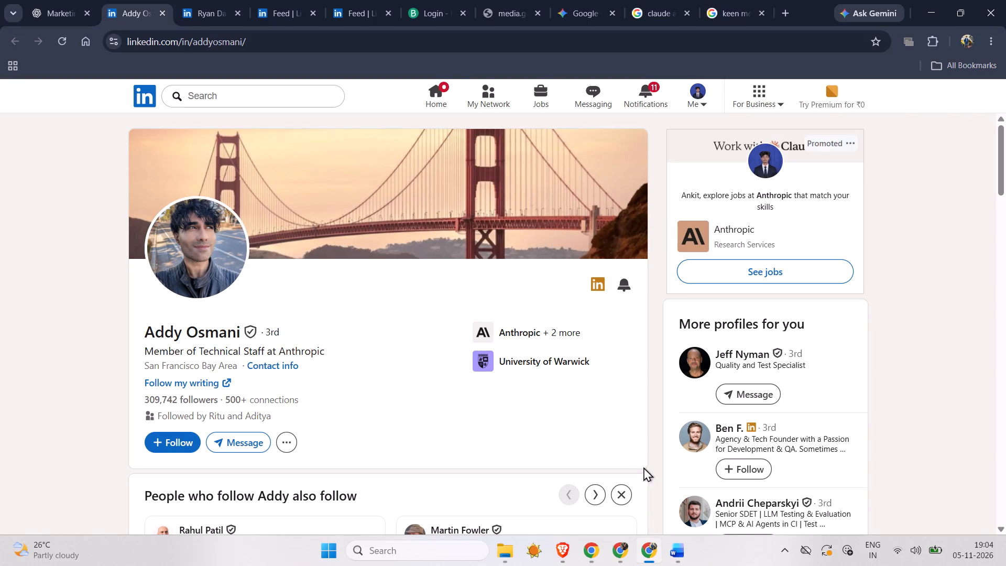
click(671, 552)
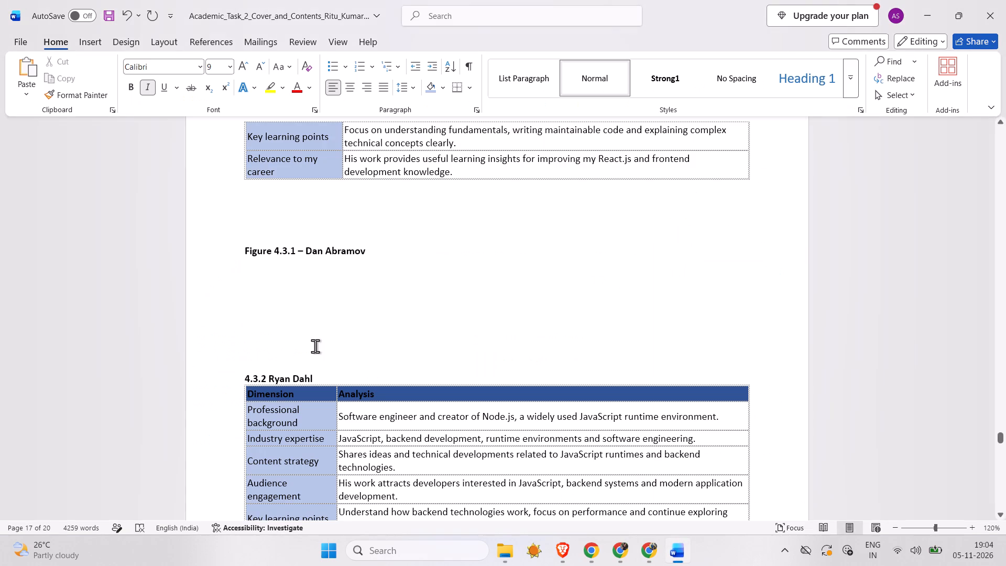
scroll(315, 346, down, 1)
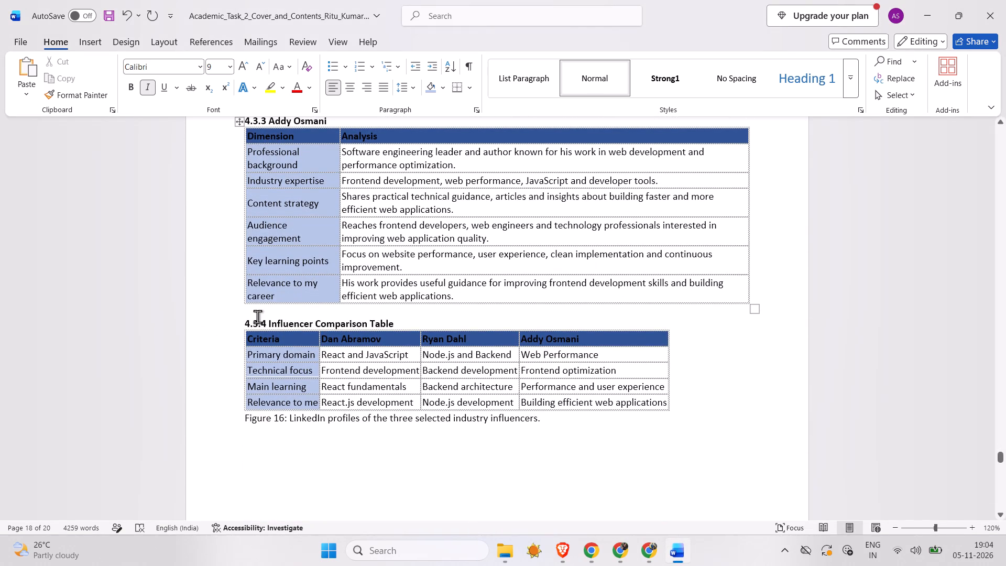
click(247, 317)
key(Return)
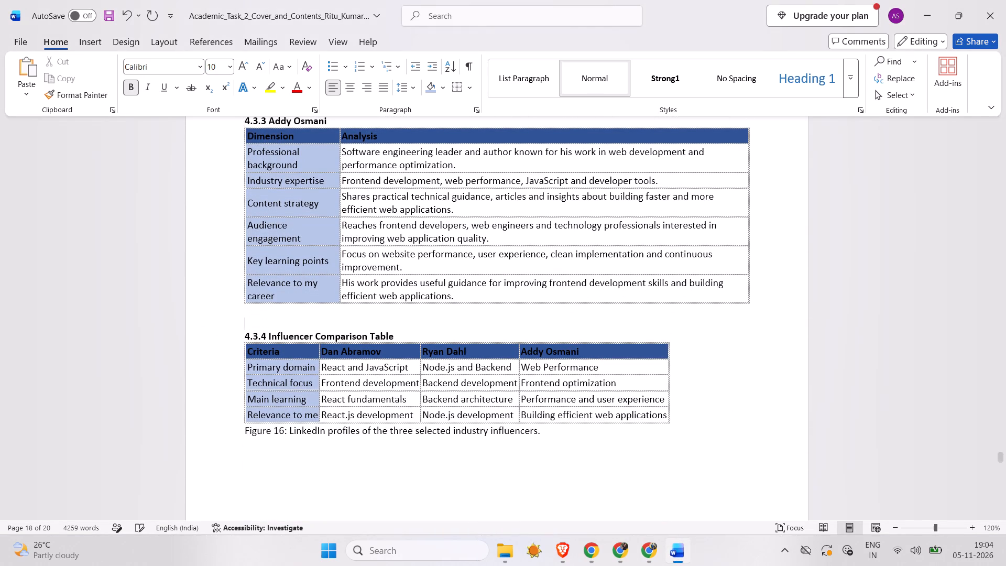
key(Return)
key(ctrl+v)
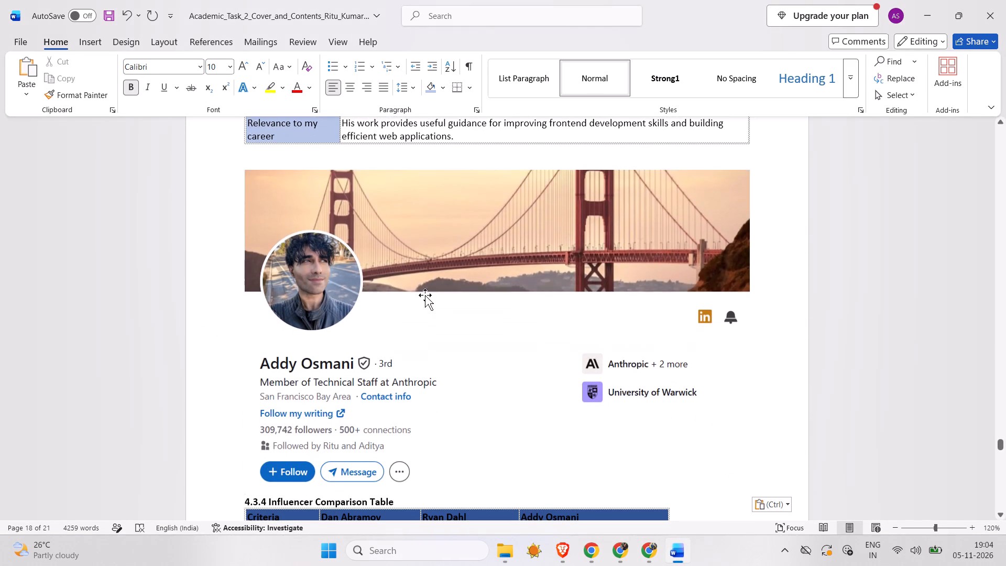
scroll(415, 343, down, 1)
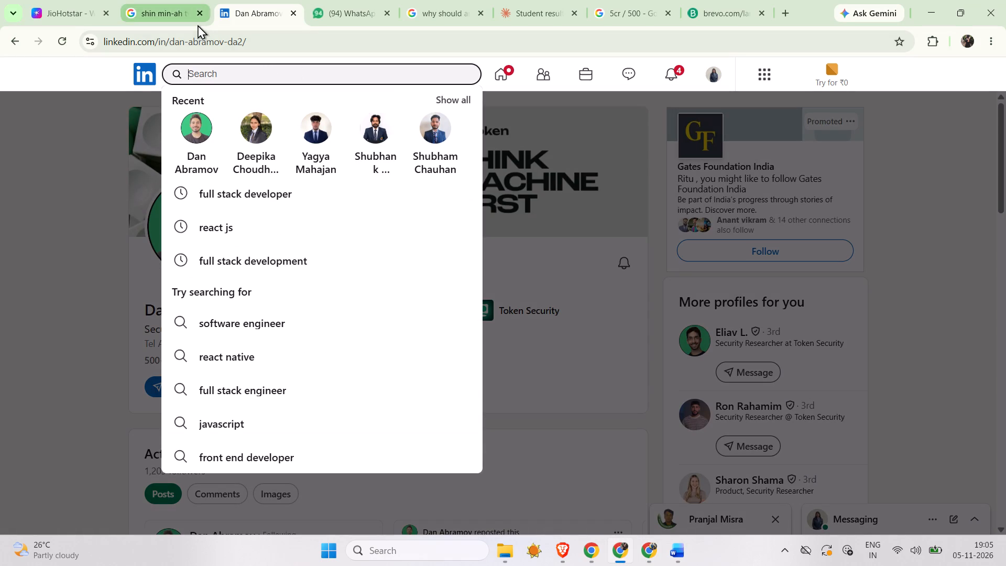
click(670, 543)
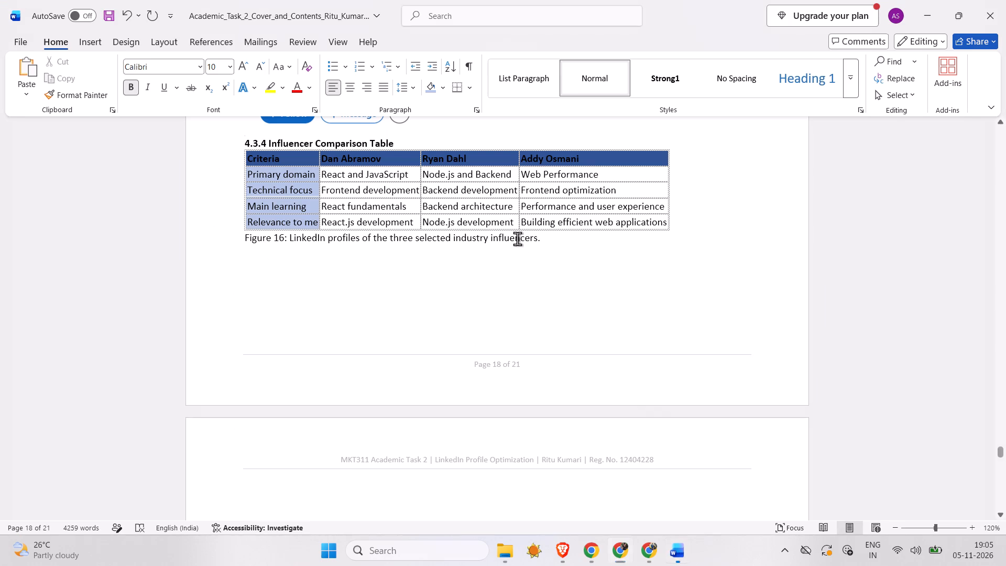
scroll(517, 238, up, 4)
scroll(457, 250, up, 1)
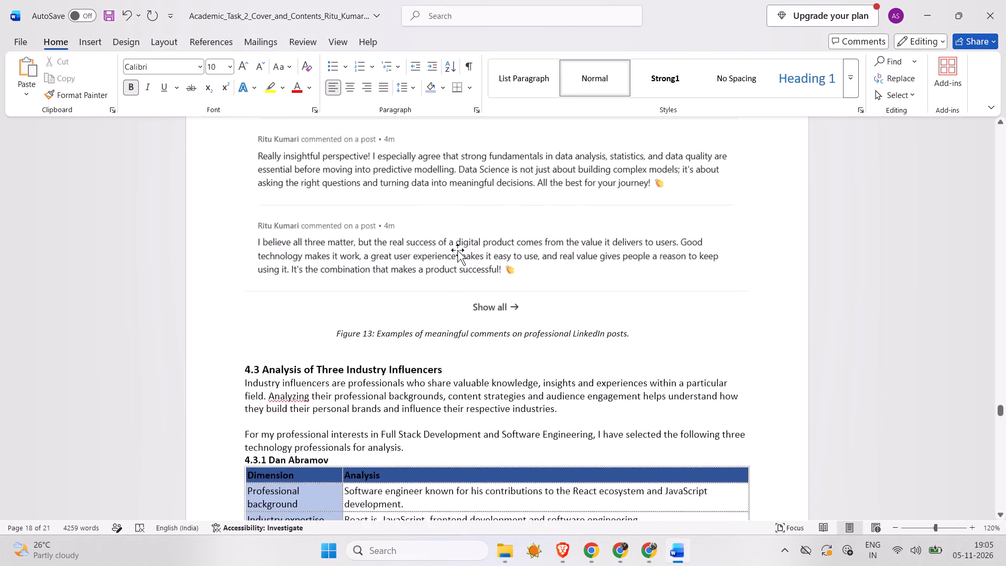
scroll(457, 250, up, 1)
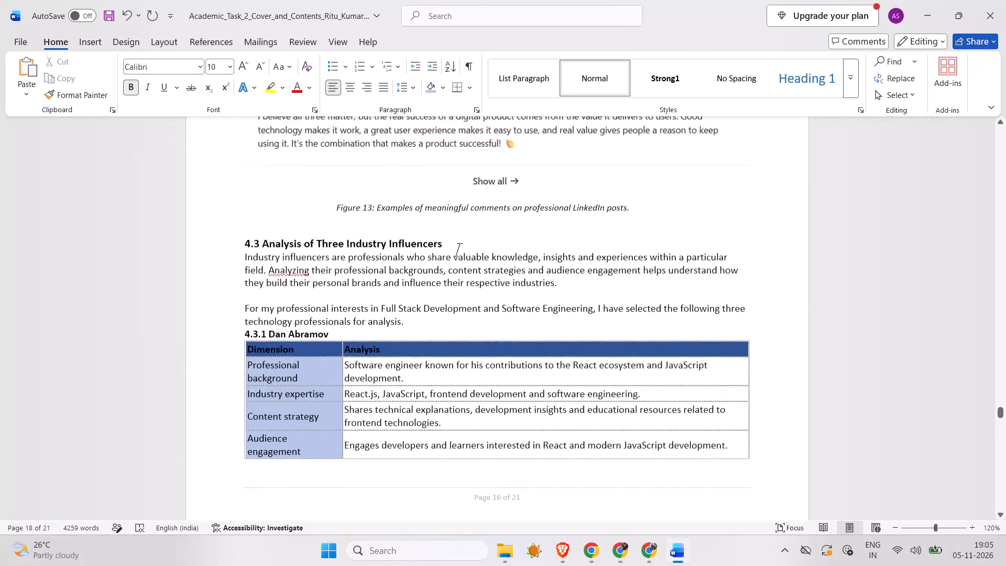
scroll(457, 250, up, 1)
click(457, 250)
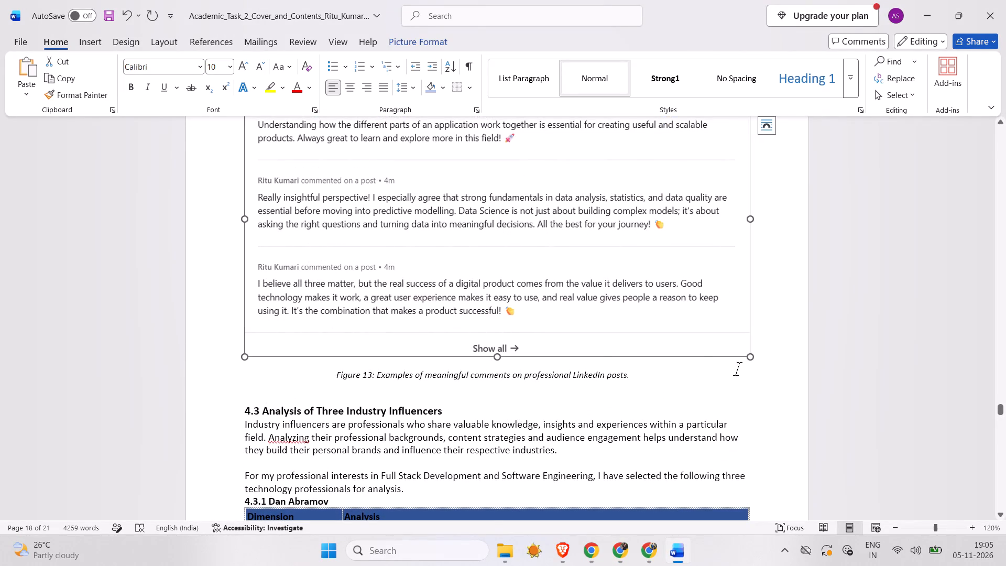
drag(753, 355, 702, 329)
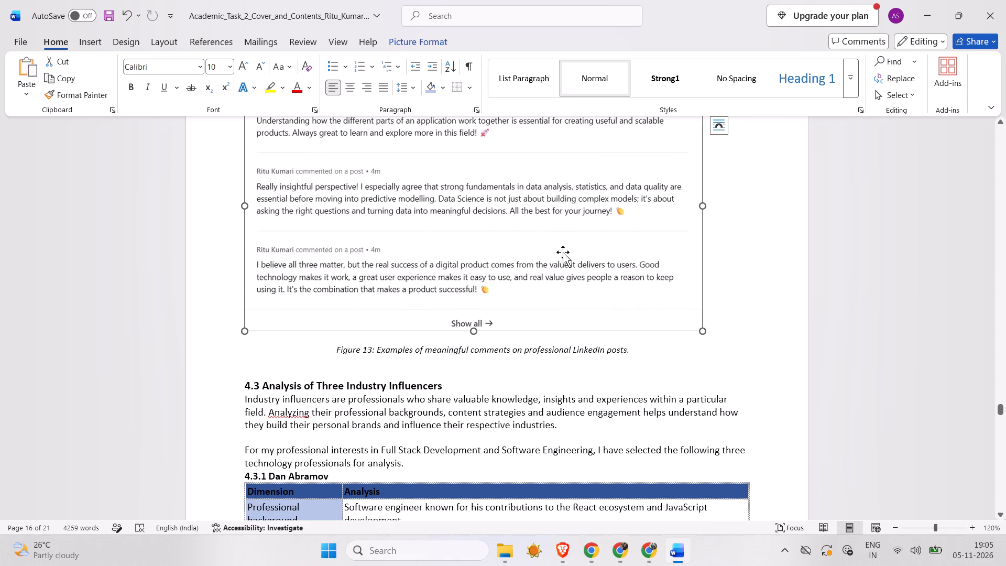
drag(562, 252, 596, 247)
drag(473, 329, 475, 313)
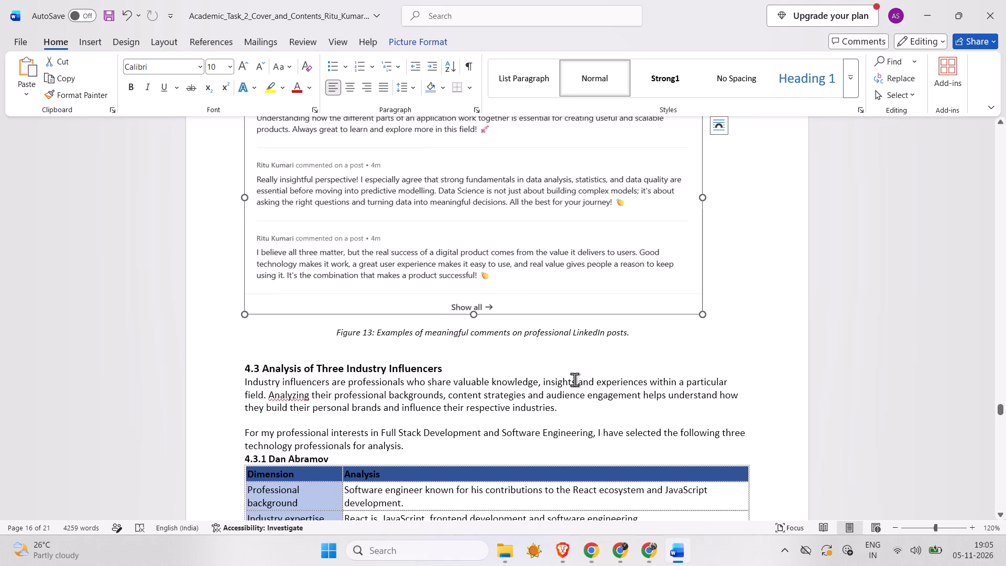
click(568, 388)
Apply Top and Bottom wrapping to the comments screenshot, move it up closer to the table and widen it to the table's width.
scroll(568, 388, up, 1)
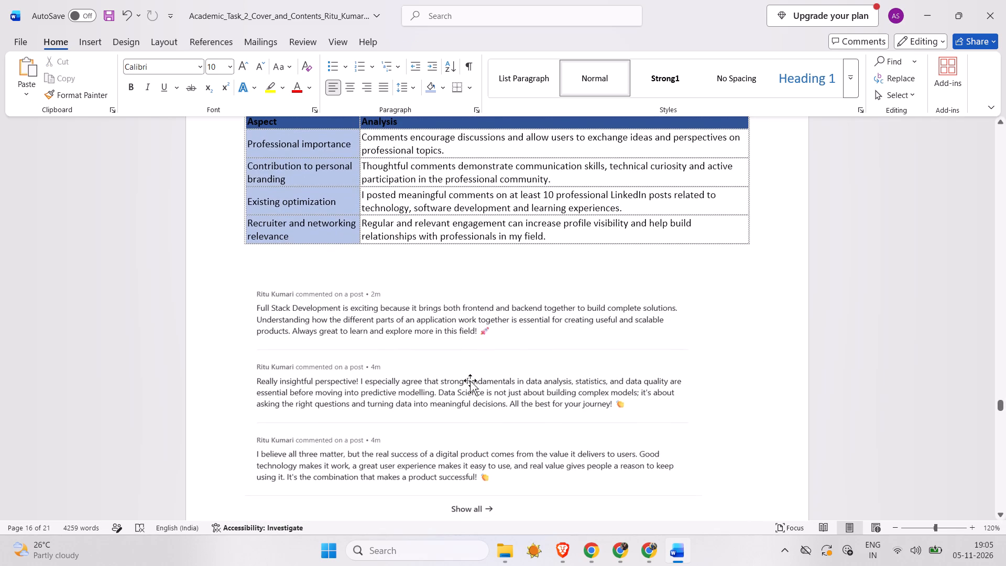
click(428, 392)
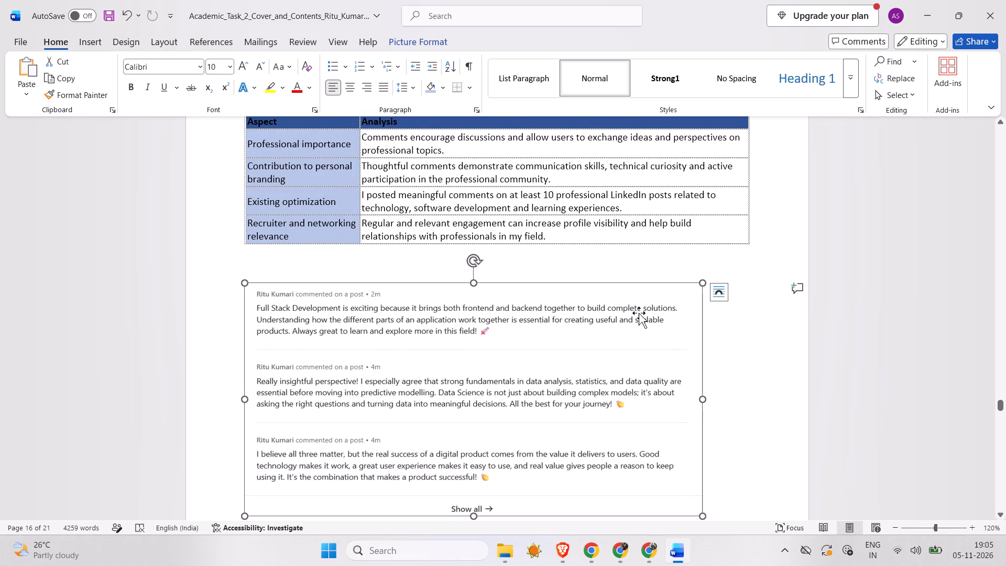
click(720, 291)
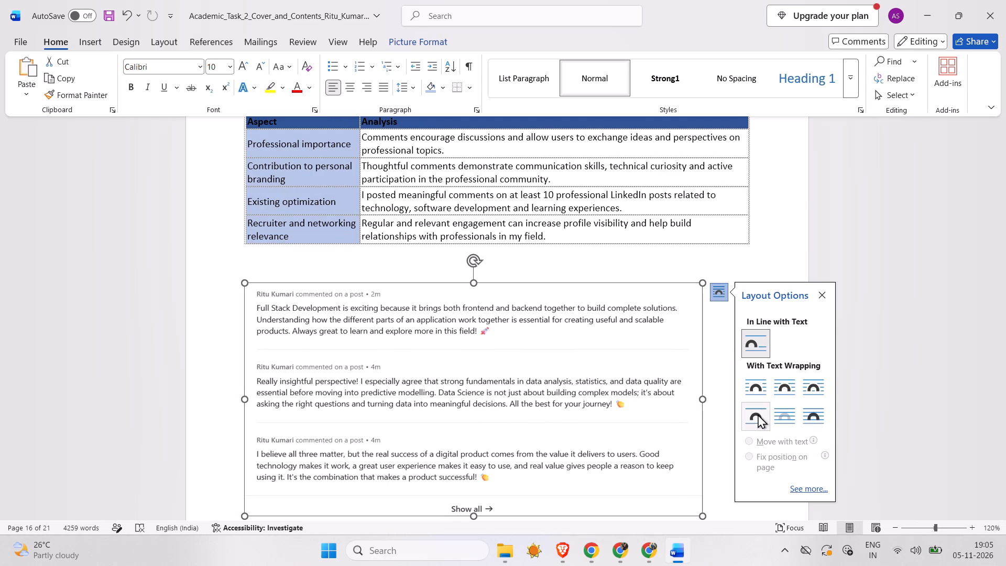
click(758, 414)
drag(520, 360, 535, 356)
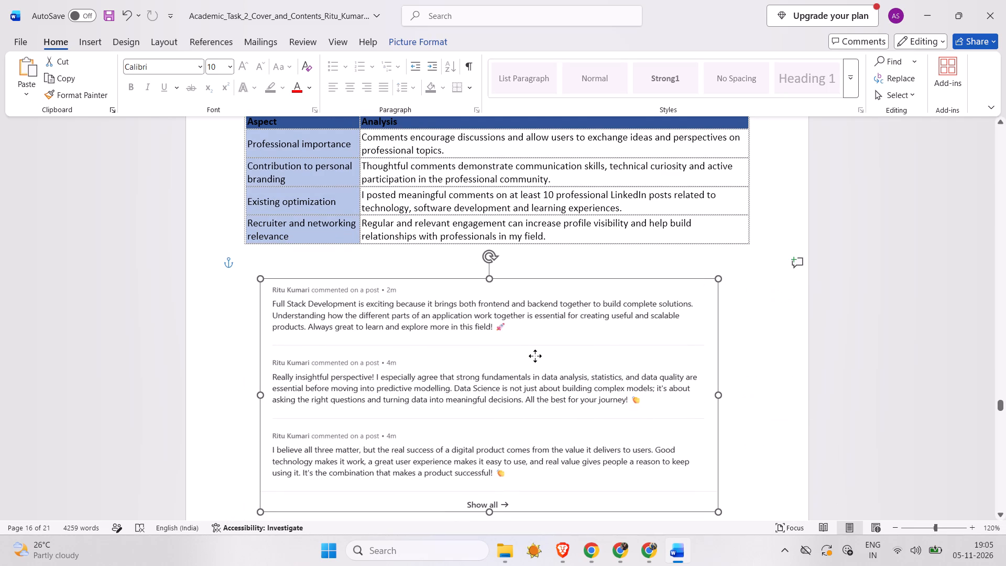
drag(535, 356, 518, 344)
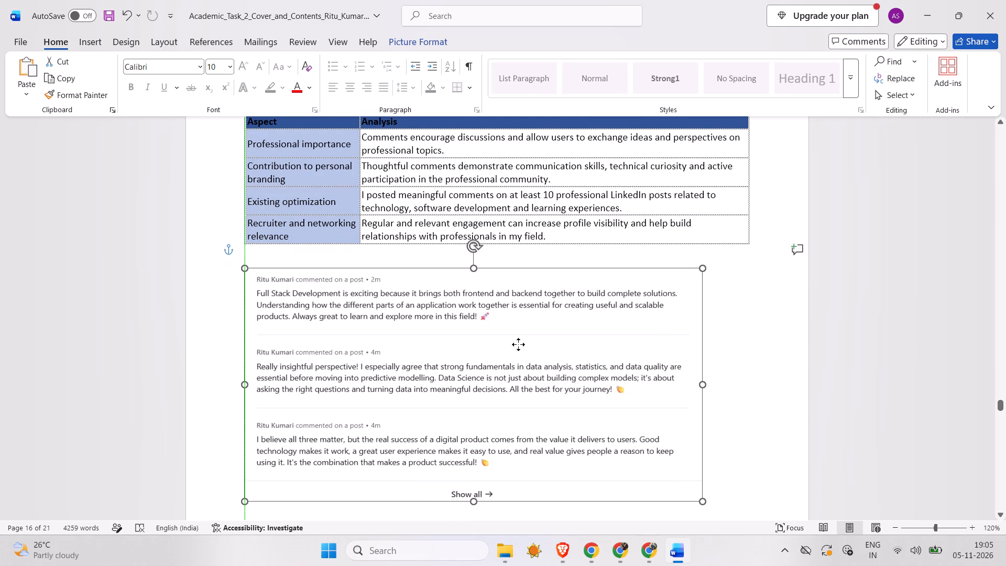
drag(518, 344, 515, 341)
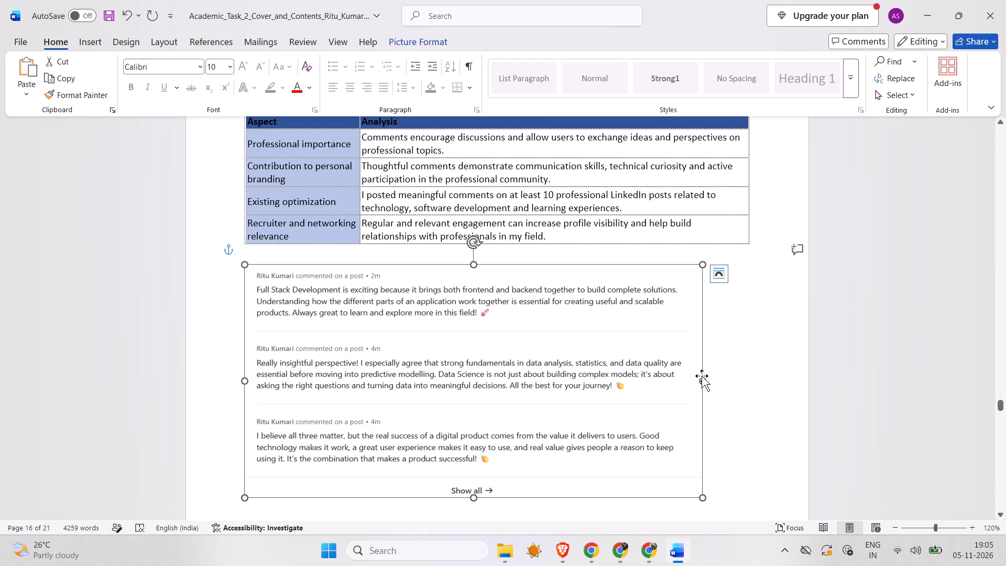
drag(704, 377, 739, 374)
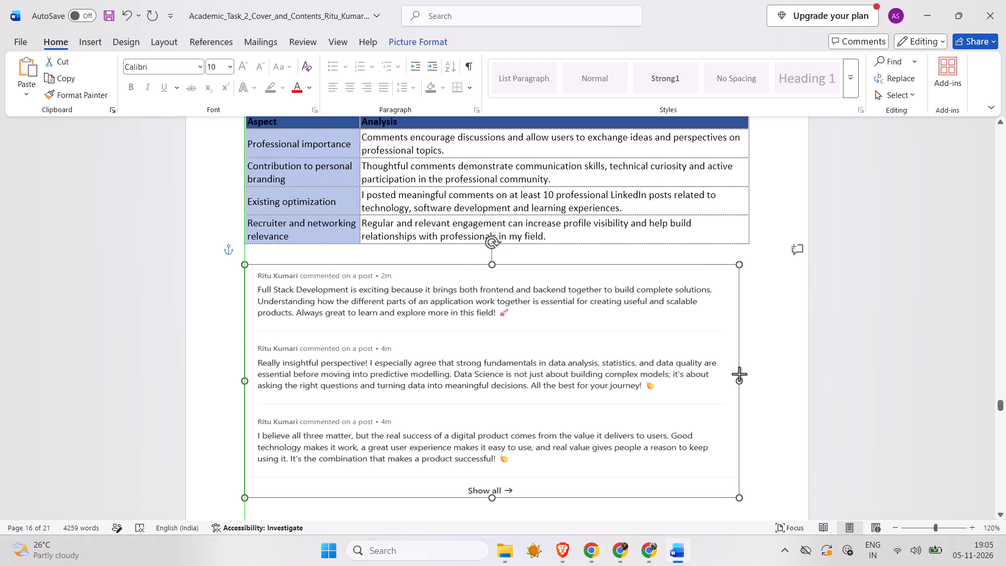
drag(739, 374, 750, 372)
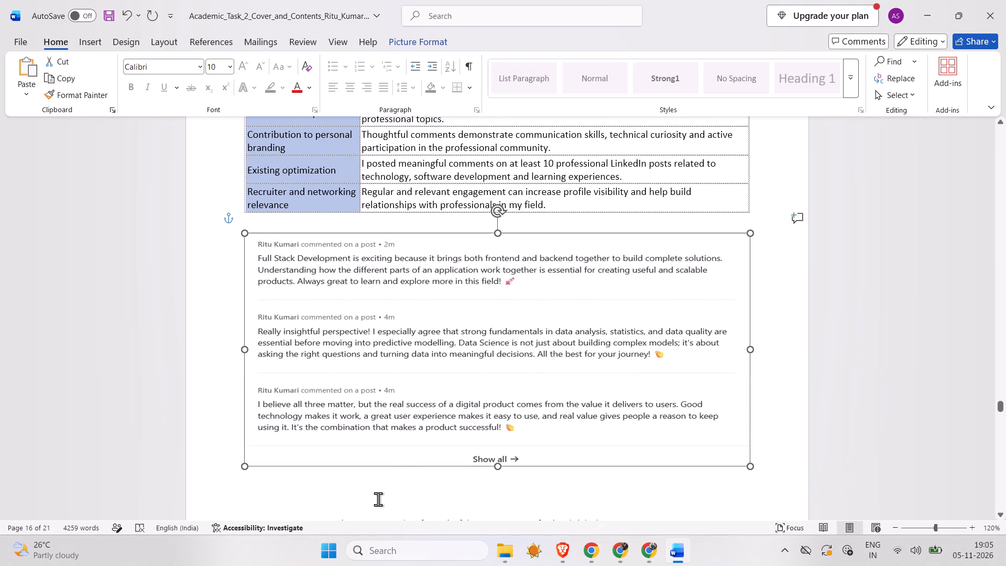
click(378, 499)
Remove the excess leading spaces and blank lines before the Figure 13 caption so it sits directly beneath the LinkedIn comments screenshot.
scroll(378, 499, down, 1)
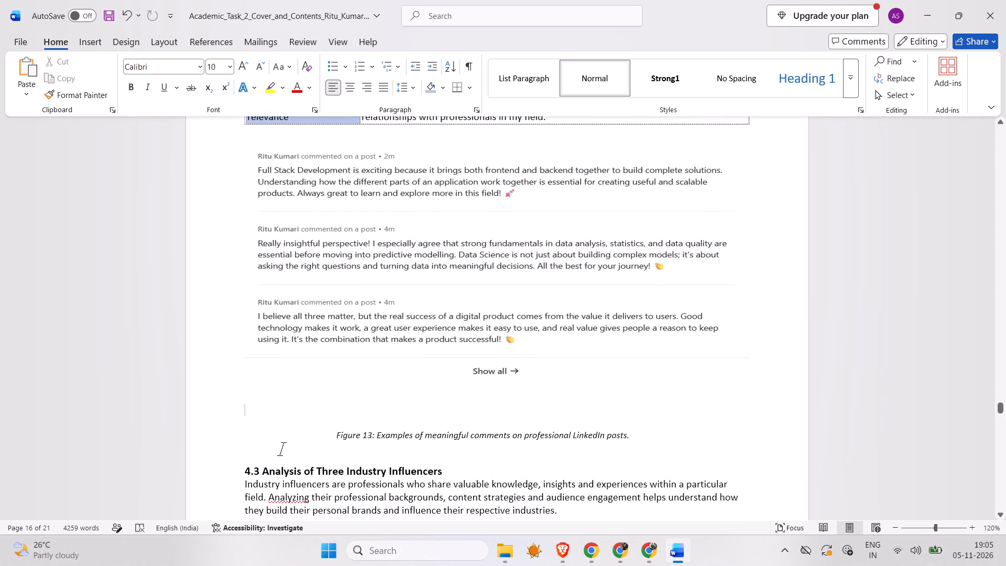
click(321, 436)
key(BackSpace)
key(BackSpace)
key(BackSpace)
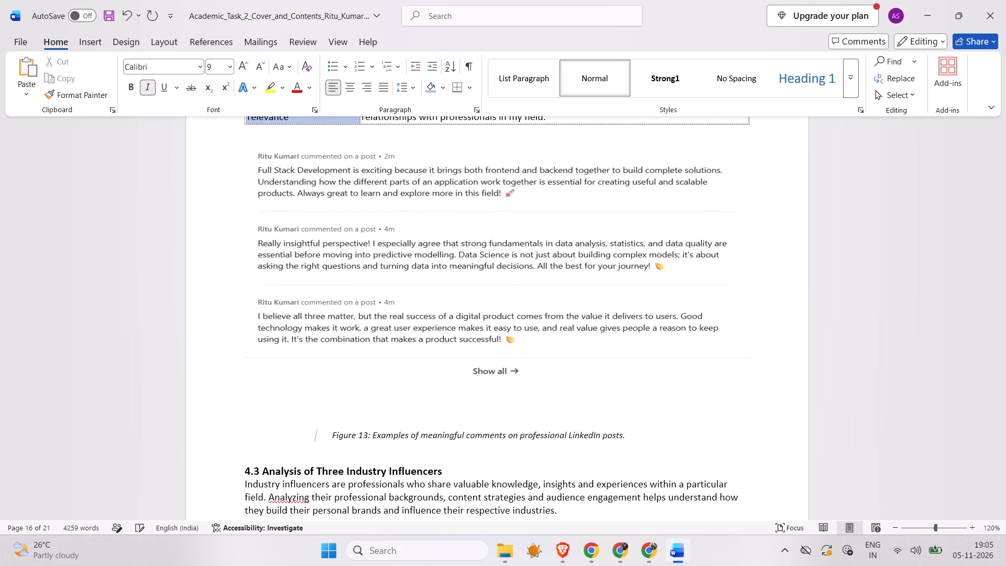
key(BackSpace)
key(BackSpace)
key(BackSpace)
key(BackSpace)
key(BackSpace)
key(BackSpace)
key(BackSpace)
key(BackSpace)
key(BackSpace)
key(BackSpace)
key(BackSpace)
key(BackSpace)
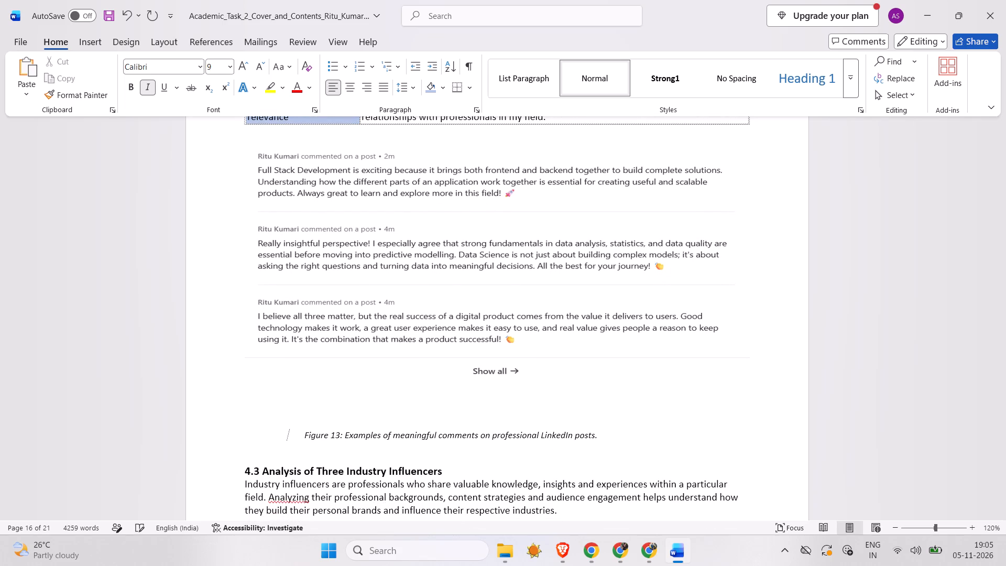
key(BackSpace)
key(BackSpace)
key(BackSpace)
key(BackSpace)
key(BackSpace)
key(BackSpace)
key(BackSpace)
key(BackSpace)
key(BackSpace)
key(BackSpace)
key(BackSpace)
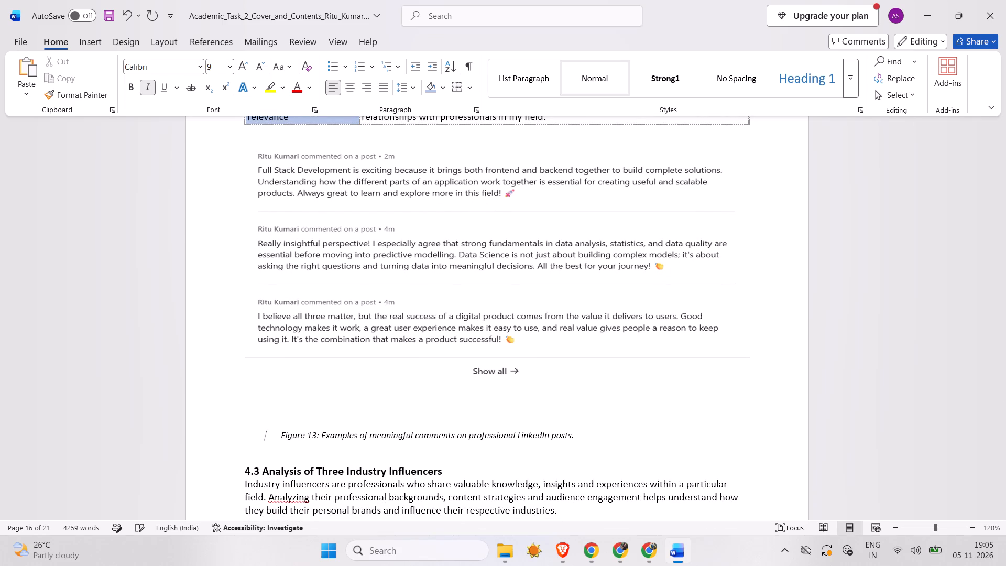
key(BackSpace)
key(BackSpace)
key(BackSpace)
key(BackSpace)
key(BackSpace)
key(BackSpace)
key(BackSpace)
key(BackSpace)
key(BackSpace)
key(BackSpace)
key(BackSpace)
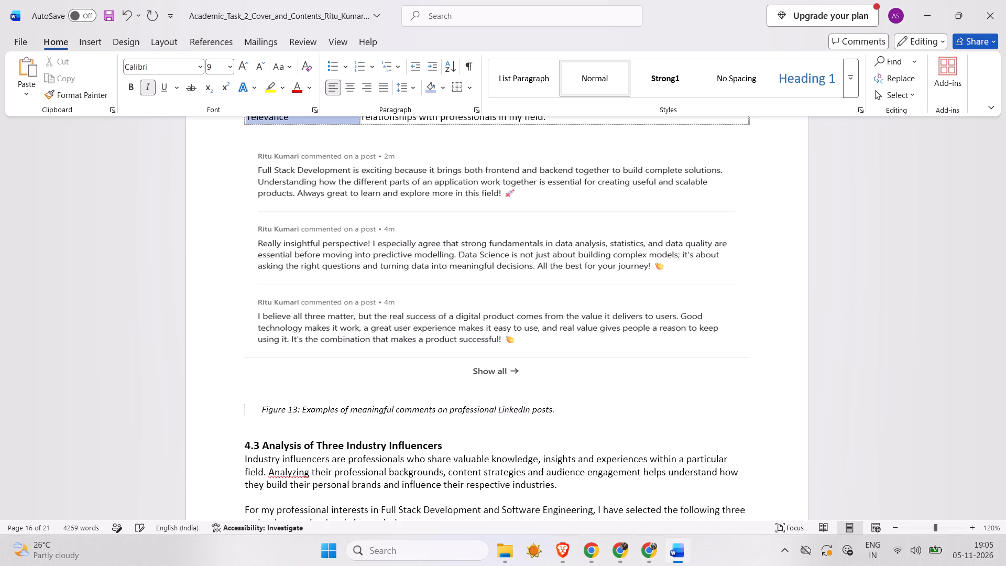
key(BackSpace)
key(BackSpace)
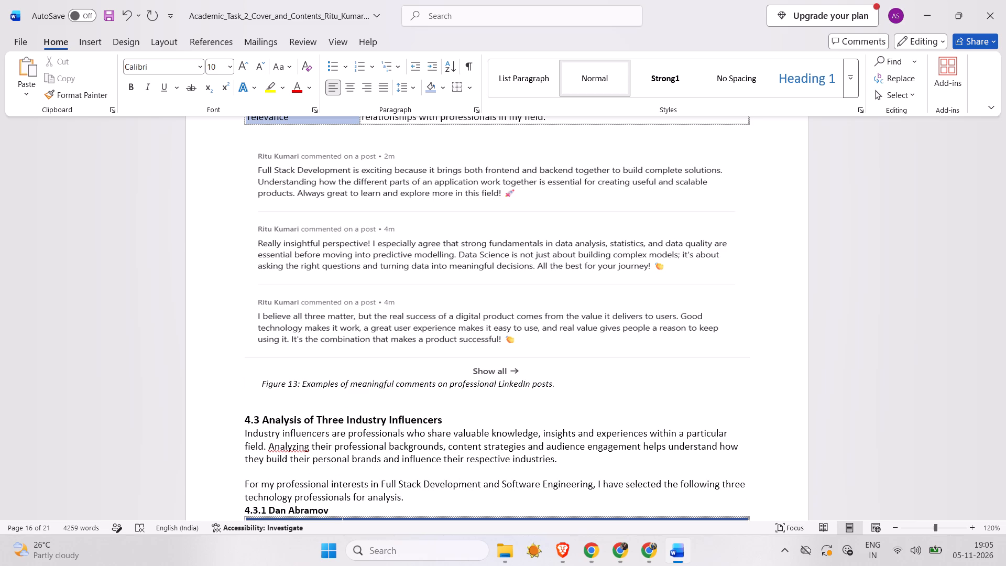
Add leading spaces to the Figure 13 caption to center it under the comments screenshot.
key(space)
key(space)
key(space)
key(space)
key(space)
key(space)
key(space)
key(space)
key(space)
key(space)
key(space)
key(space)
key(space)
key(space)
key(space)
key(space)
key(space)
key(space)
key(space)
key(space)
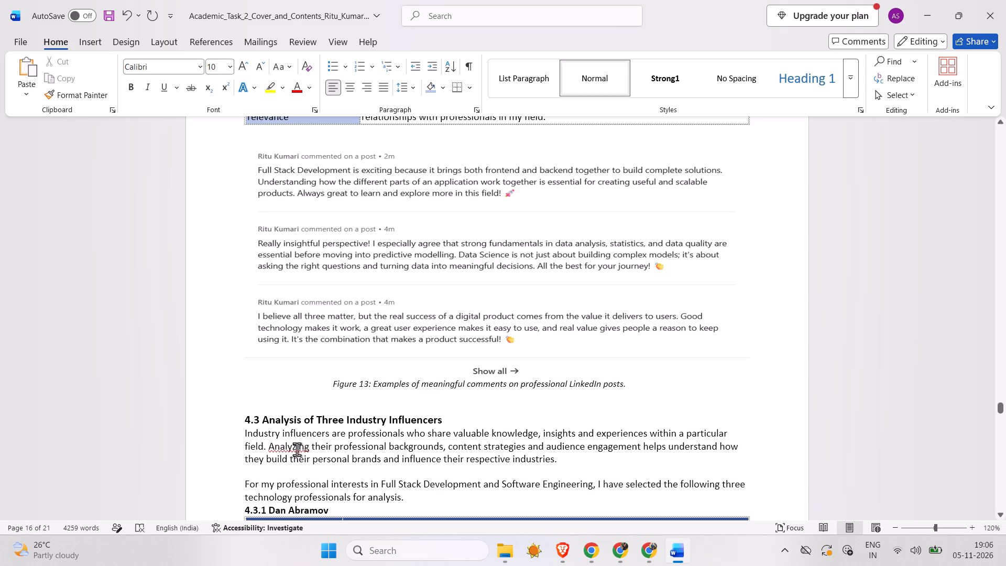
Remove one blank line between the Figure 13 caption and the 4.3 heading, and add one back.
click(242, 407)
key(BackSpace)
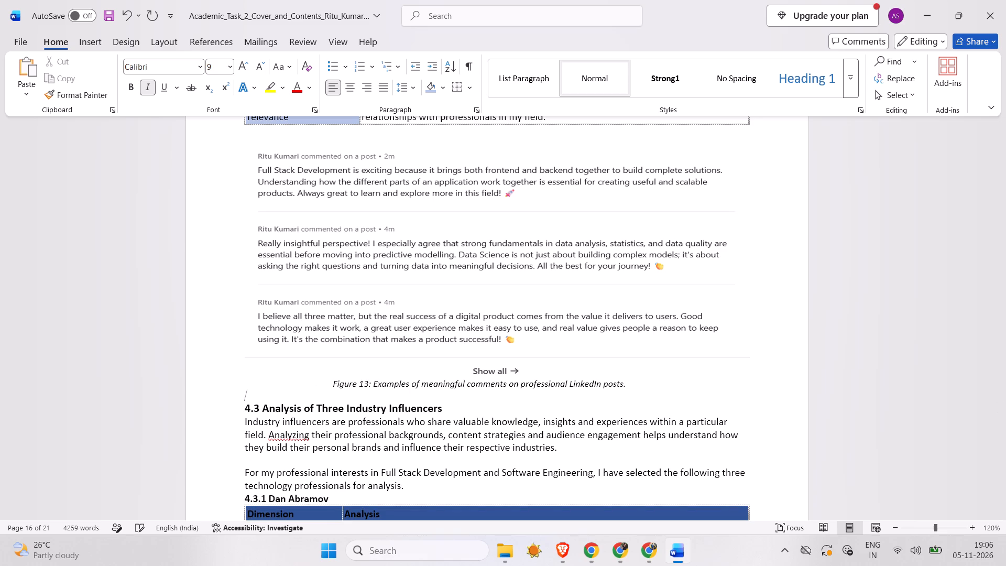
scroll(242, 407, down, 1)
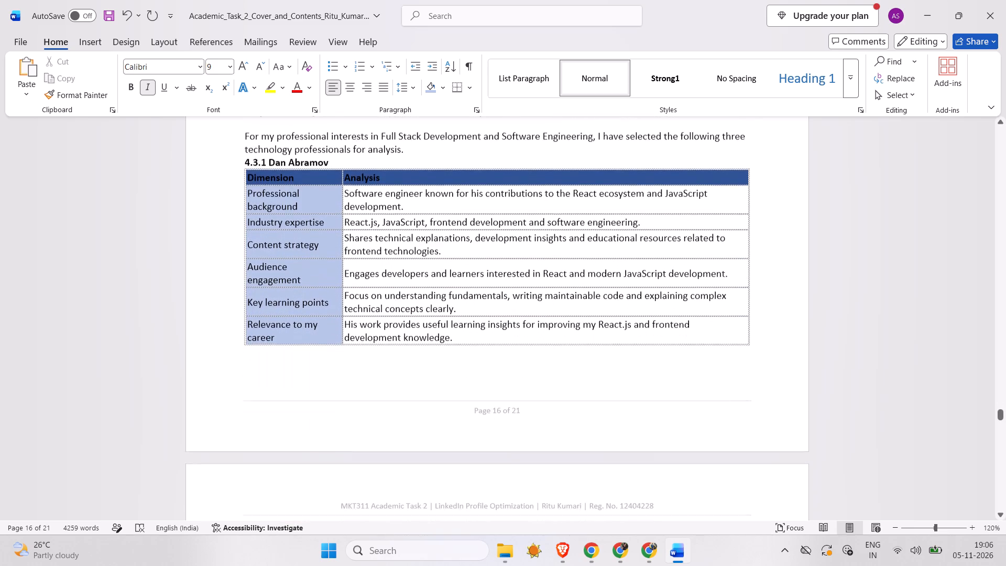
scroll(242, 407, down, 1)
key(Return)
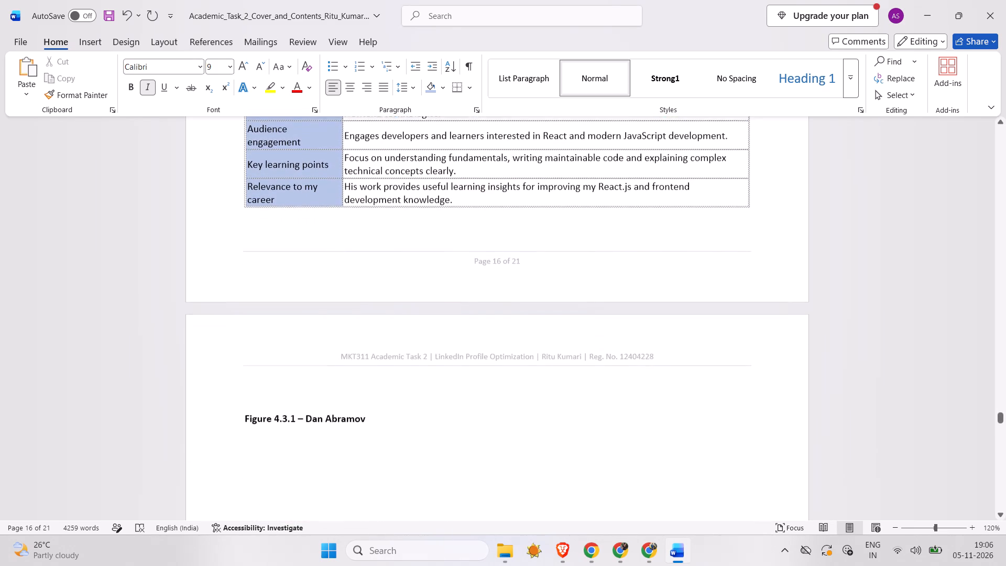
Delete the placeholder line "Figure 4.3.1 – Dan Abramov" at the start of the page after the Dan Abramov table.
scroll(242, 407, up, 1)
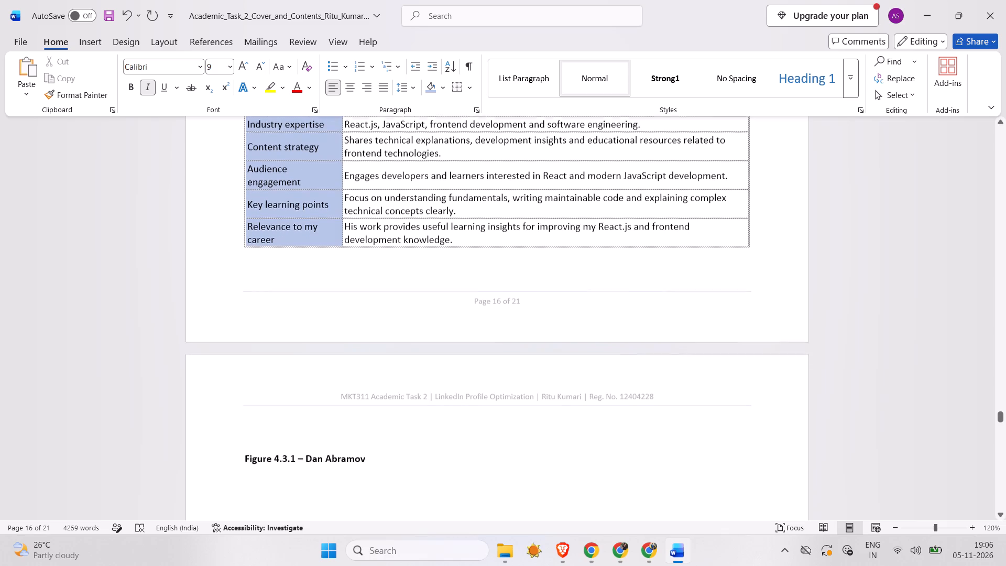
click(372, 457)
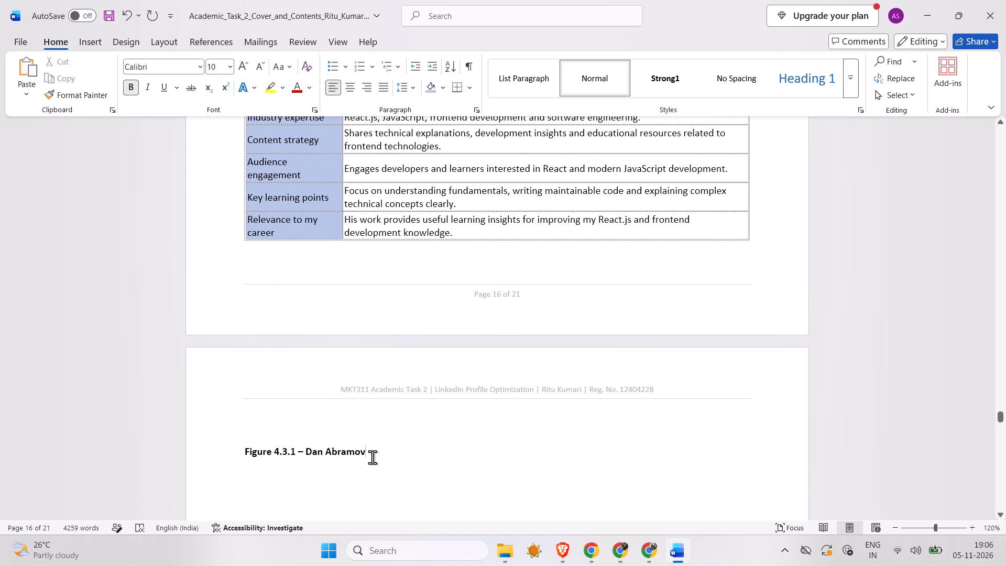
key(backslash)
key(BackSpace)
key(BackSpace)
key(BackSpace)
key(BackSpace)
key(BackSpace)
key(BackSpace)
key(BackSpace)
key(BackSpace)
key(BackSpace)
key(BackSpace)
key(BackSpace)
key(BackSpace)
key(BackSpace)
key(BackSpace)
key(BackSpace)
key(BackSpace)
key(BackSpace)
key(BackSpace)
key(BackSpace)
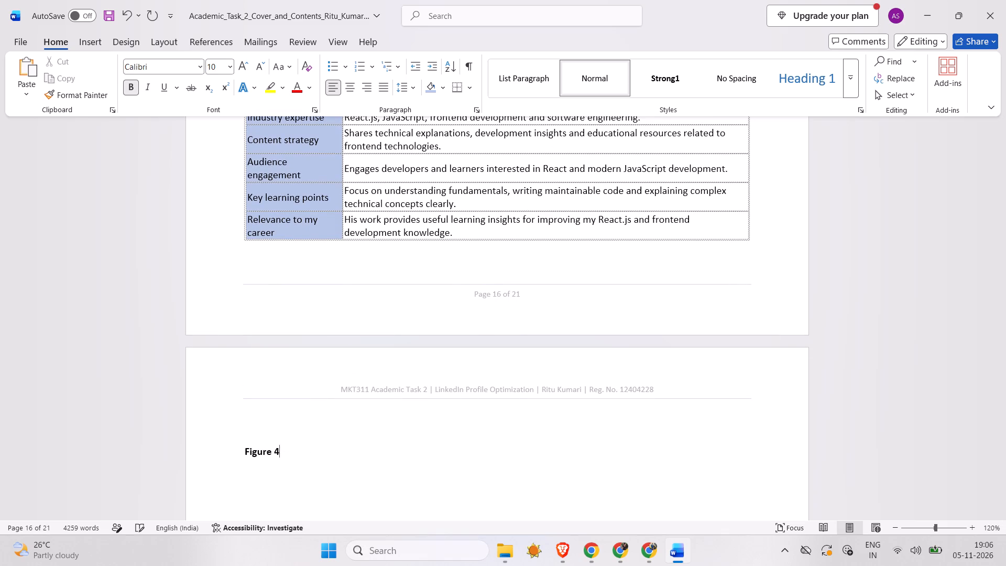
key(BackSpace)
key(BackSpace)
key(BackSpace)
key(BackSpace)
key(BackSpace)
key(BackSpace)
key(BackSpace)
key(BackSpace)
key(BackSpace)
key(BackSpace)
key(BackSpace)
Remove the empty lines above the 4.3.2 Ryan Dahl heading so it starts at the top of its page.
key(Right)
key(Down)
key(Down)
key(Down)
key(Down)
key(Down)
key(Down)
key(Down)
key(Down)
key(Down)
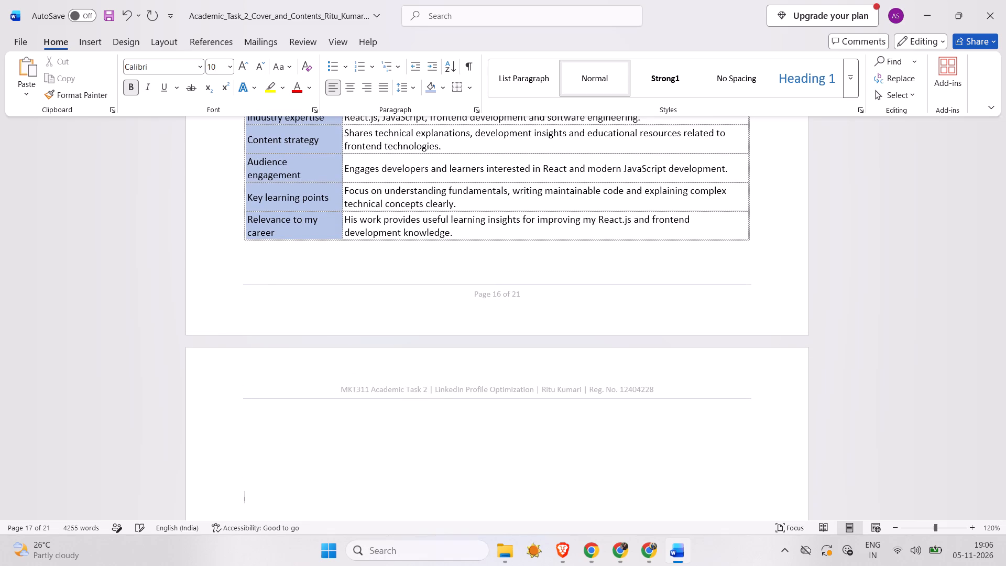
key(BackSpace)
key(BackSpace)
key(BackSpace)
key(BackSpace)
key(BackSpace)
key(BackSpace)
key(BackSpace)
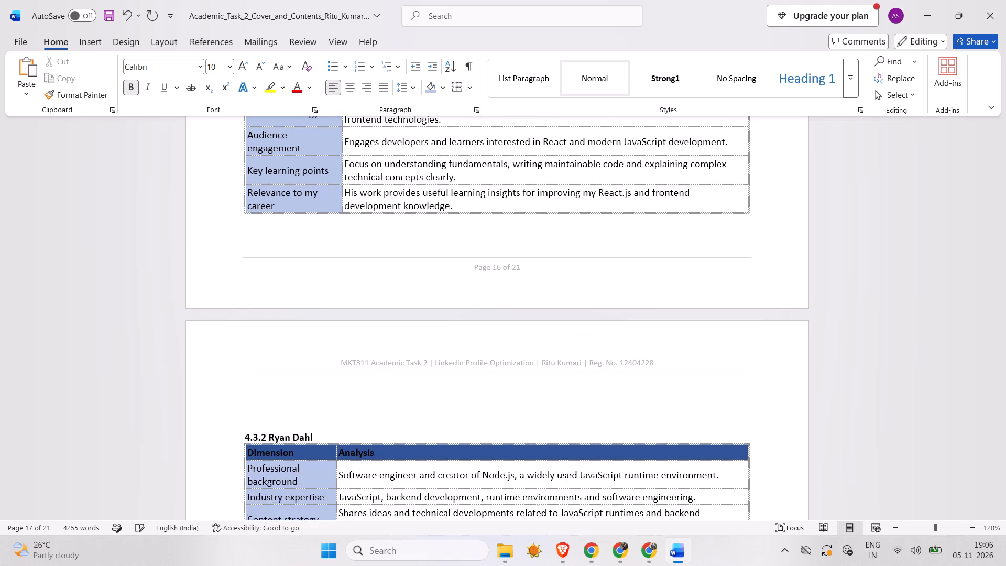
key(BackSpace)
key(BackSpace)
key(BackSpace)
key(BackSpace)
key(Return)
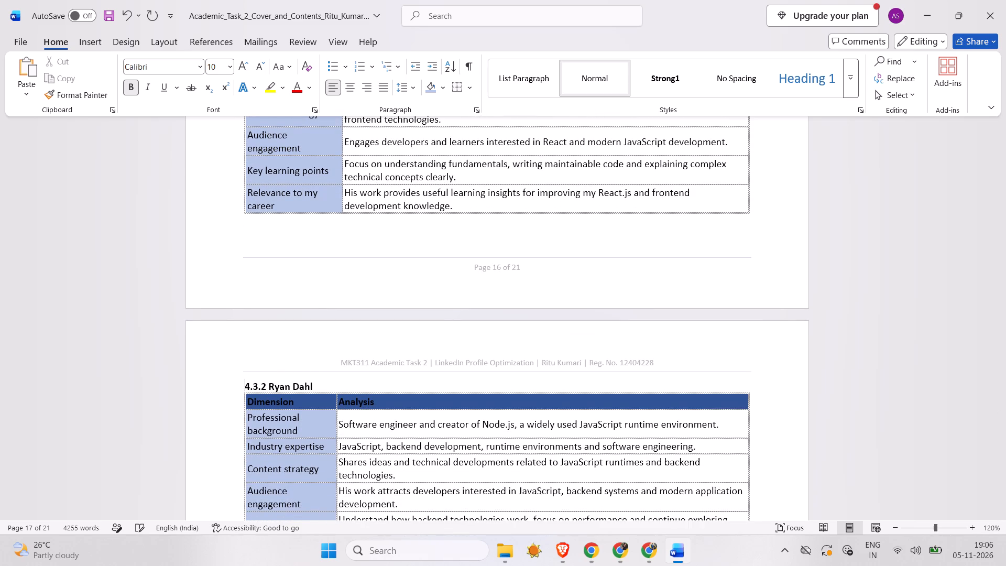
key(Return)
key(BackSpace)
Set the Ryan Dahl profile screenshot to Top and Bottom wrapping and center it just beneath his analysis table.
scroll(372, 457, down, 1)
click(484, 349)
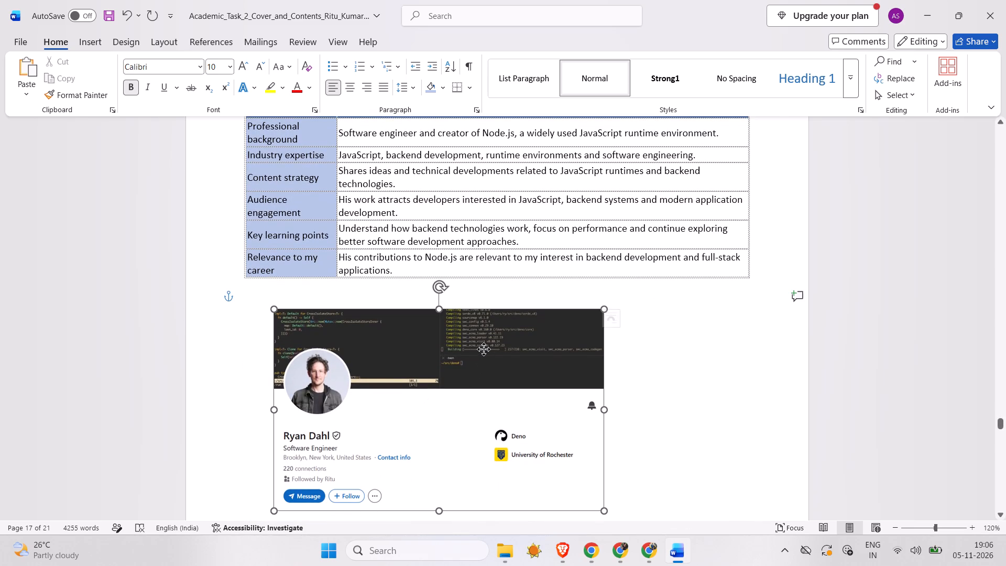
drag(484, 349, 520, 332)
click(622, 318)
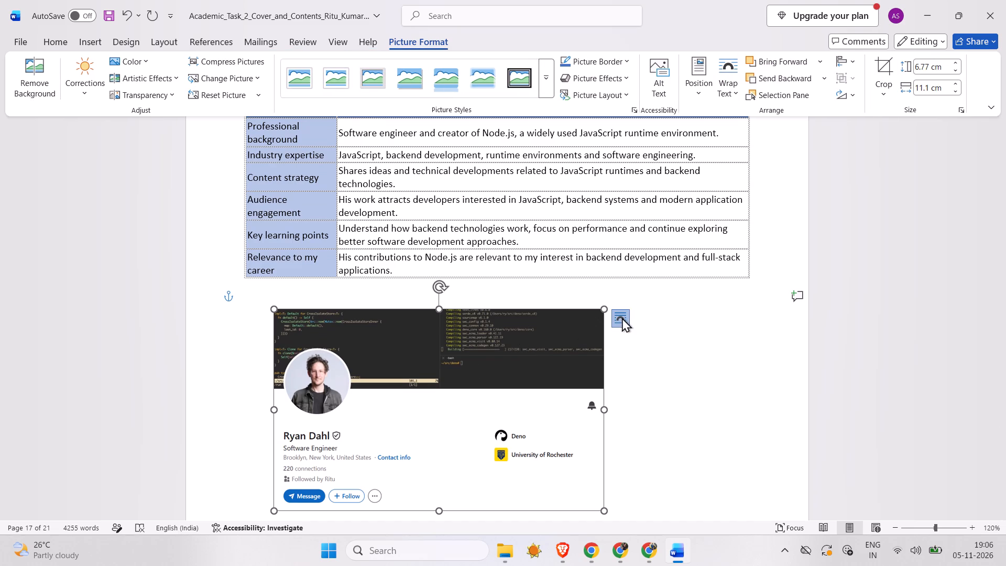
click(655, 442)
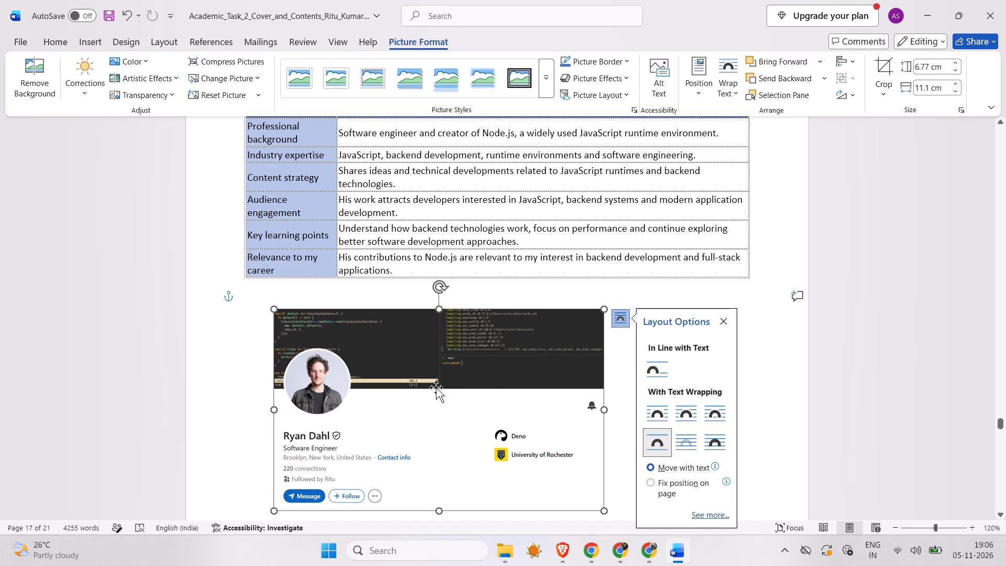
click(658, 454)
drag(424, 376, 476, 361)
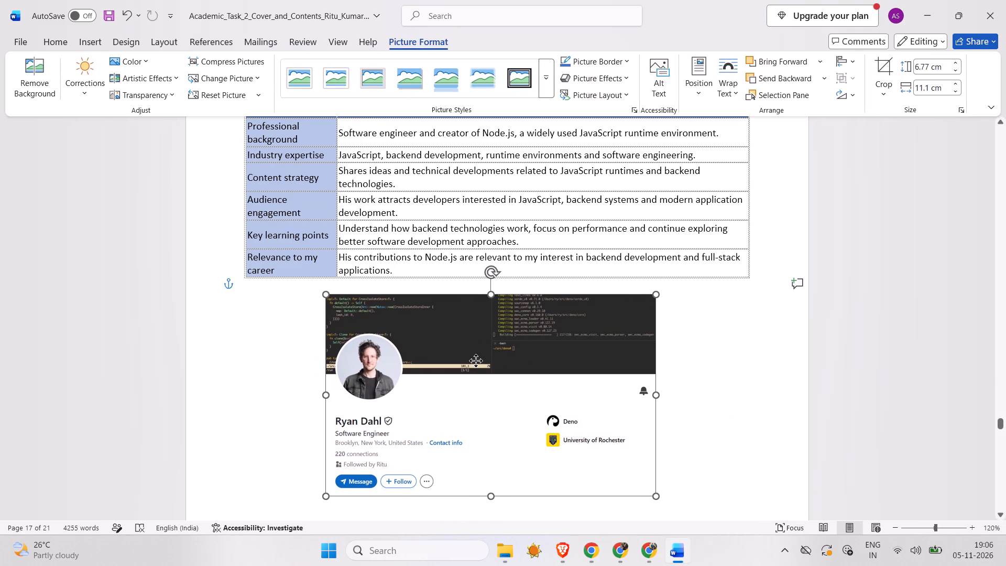
click(523, 393)
click(286, 408)
Remove the blank lines between the Ryan Dahl screenshot and the 4.3.3 Addy Osmani heading.
scroll(286, 408, down, 1)
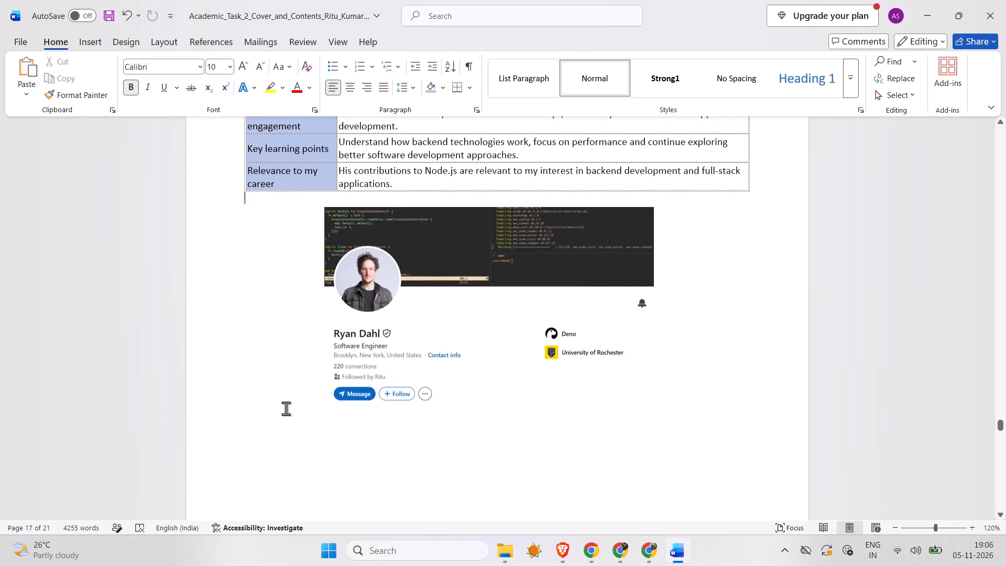
click(244, 466)
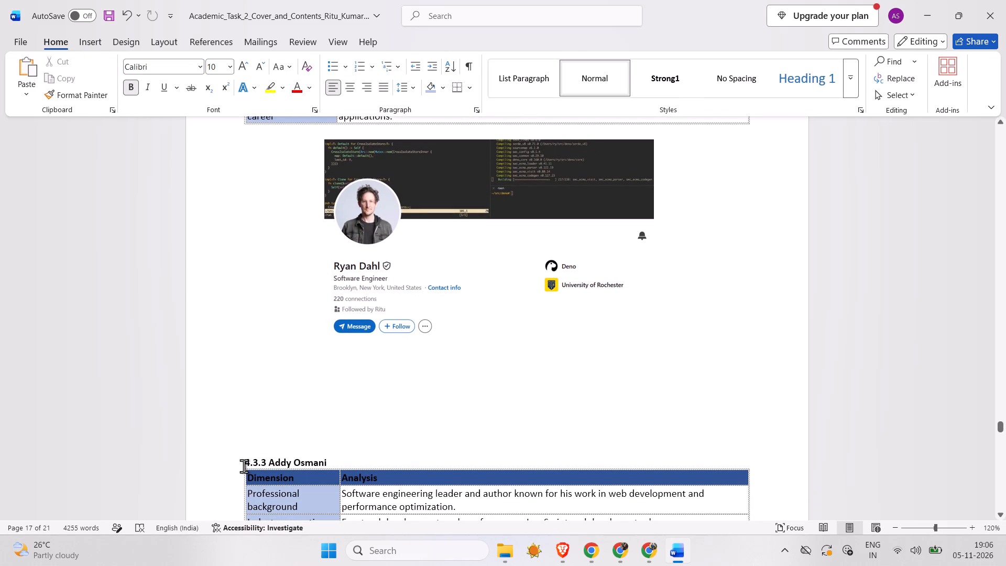
key(BackSpace)
key(BackSpace)
key(BackSpace)
key(BackSpace)
key(BackSpace)
key(BackSpace)
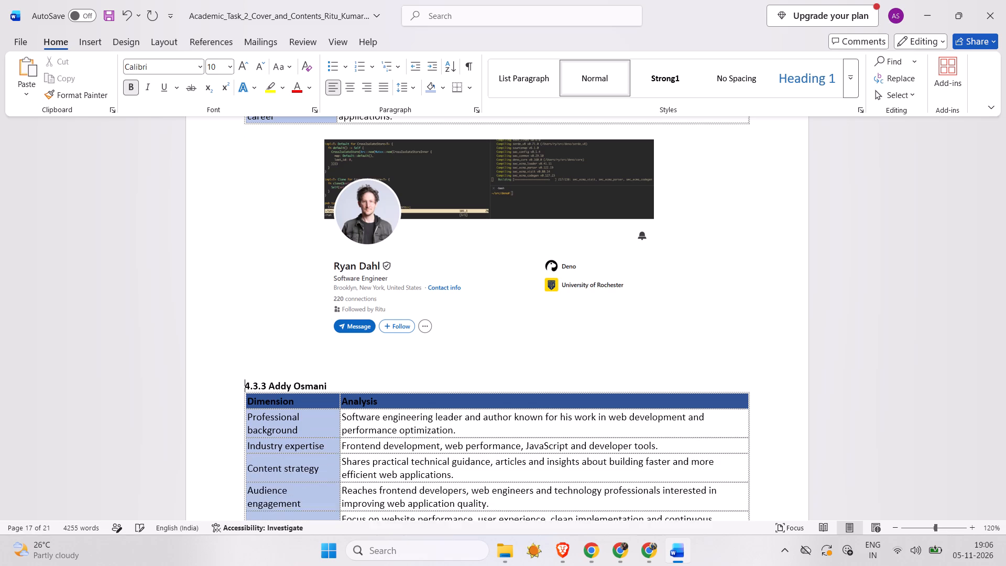
key(BackSpace)
key(BackSpace)
key(BackSpace)
Set the Addy Osmani profile screenshot to Top and Bottom wrapping and shrink it proportionally to about half the text width.
scroll(244, 466, down, 1)
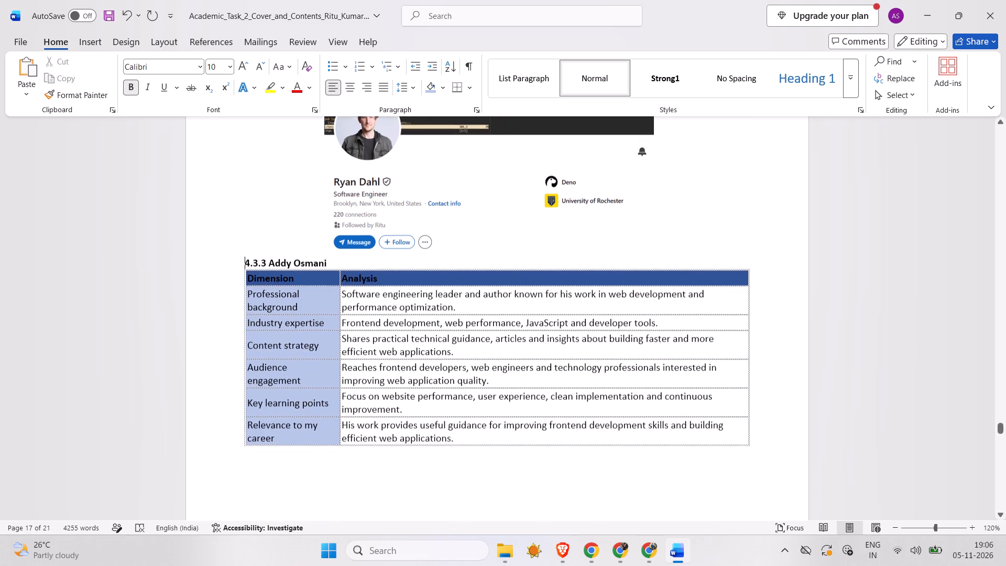
scroll(244, 466, down, 1)
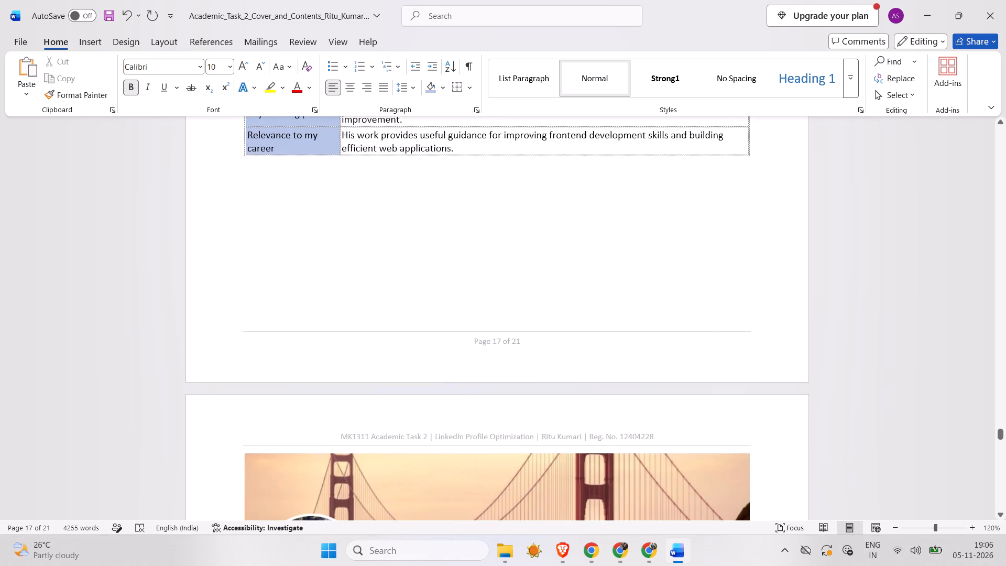
scroll(244, 466, down, 1)
click(421, 460)
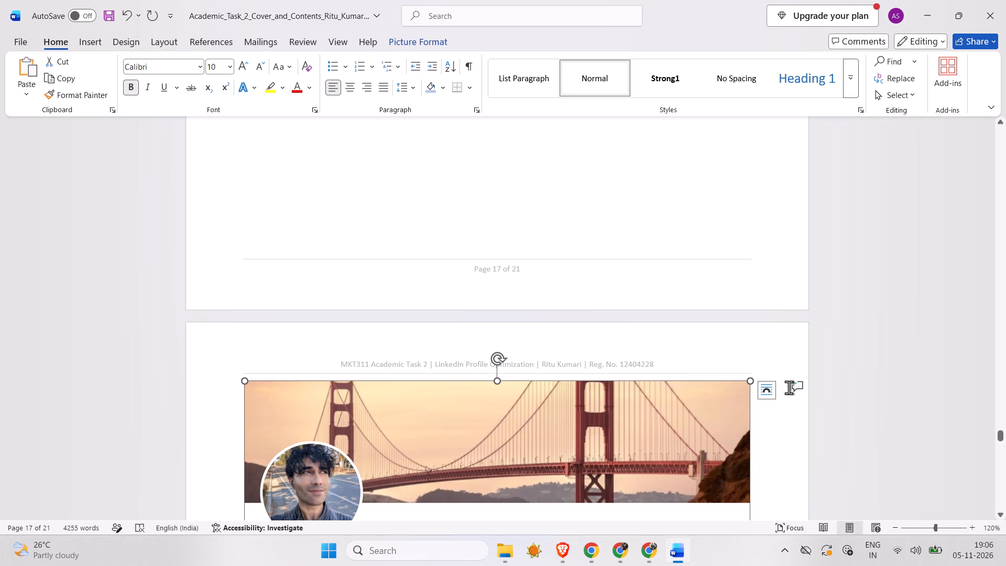
click(767, 391)
click(809, 458)
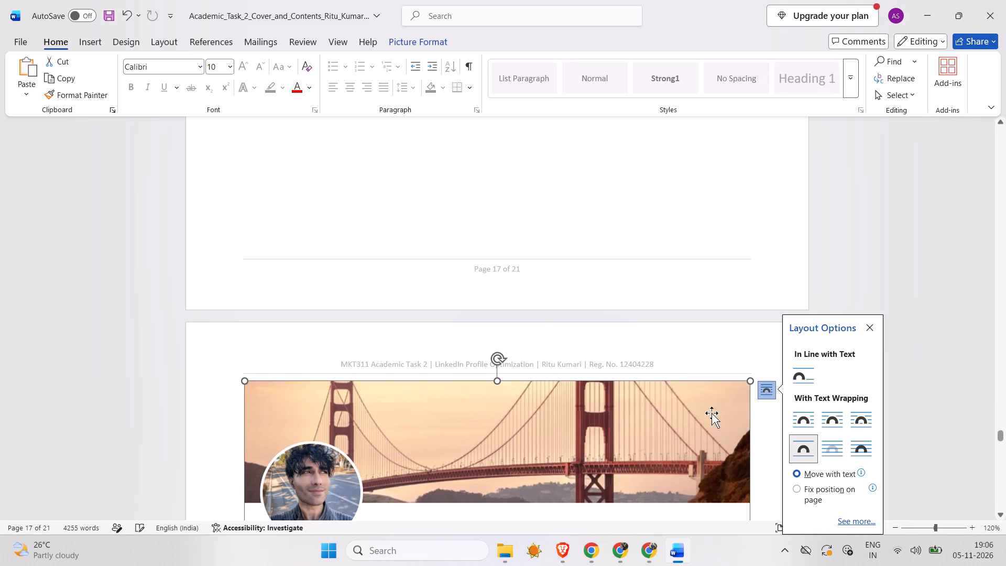
scroll(636, 405, down, 1)
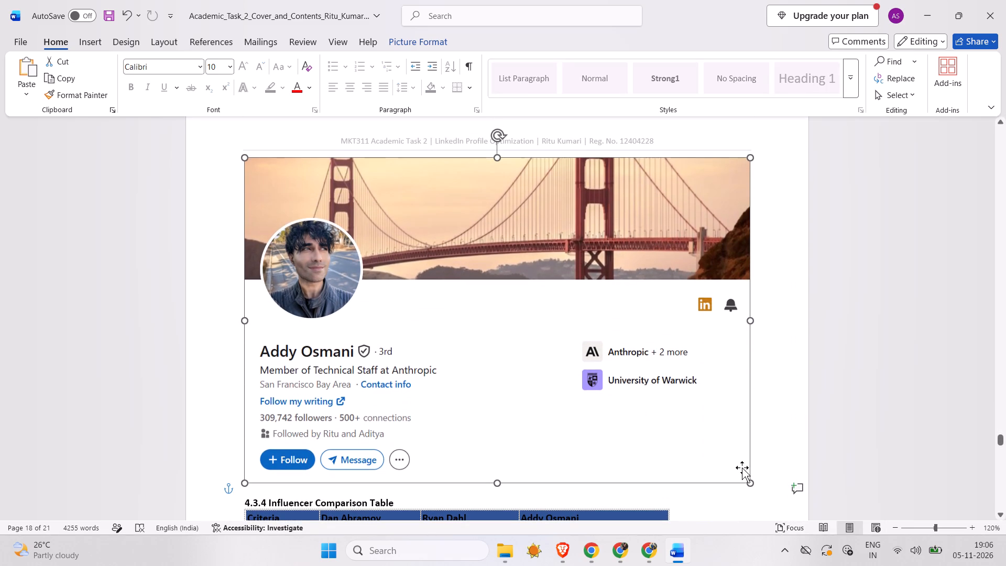
drag(752, 482, 465, 324)
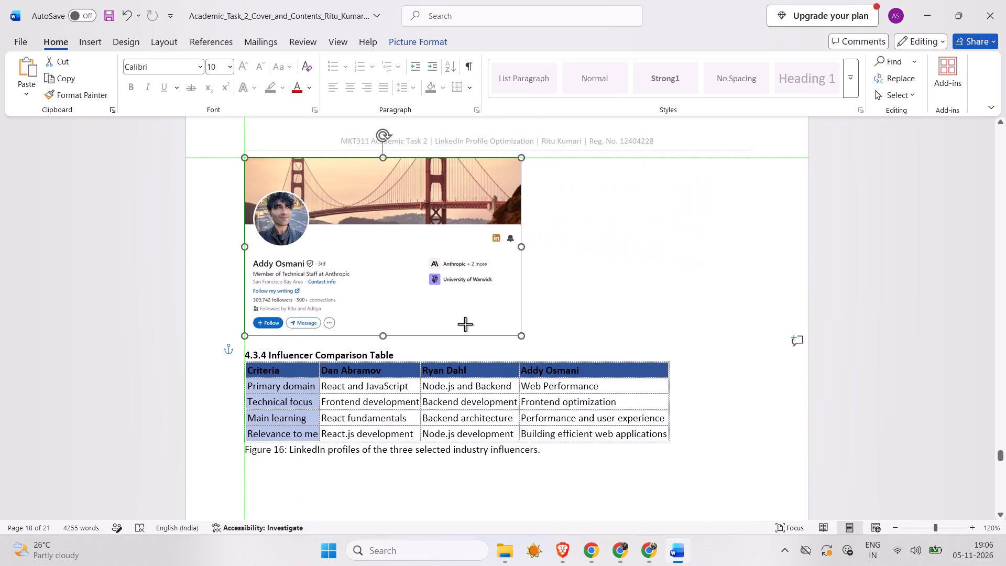
drag(465, 324, 456, 320)
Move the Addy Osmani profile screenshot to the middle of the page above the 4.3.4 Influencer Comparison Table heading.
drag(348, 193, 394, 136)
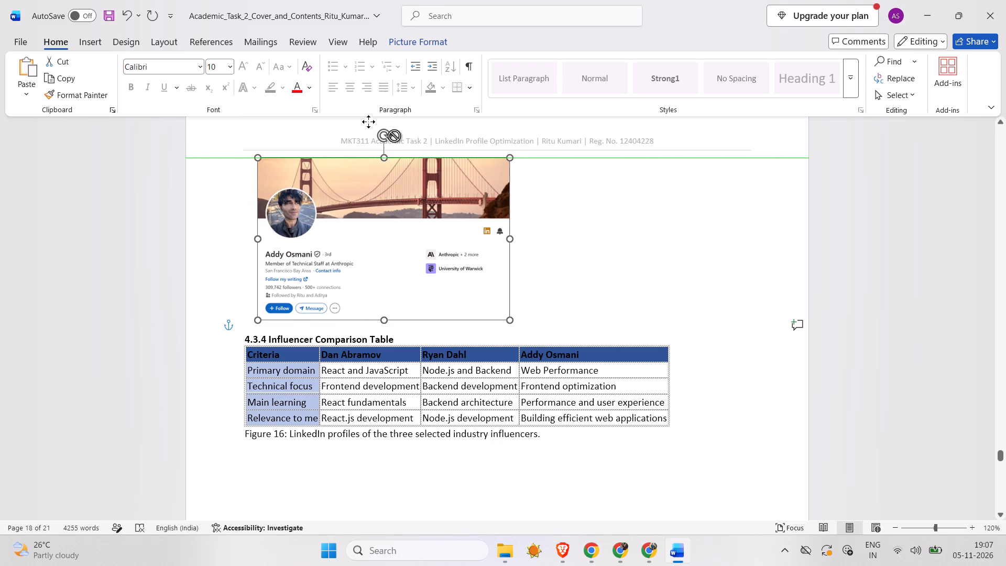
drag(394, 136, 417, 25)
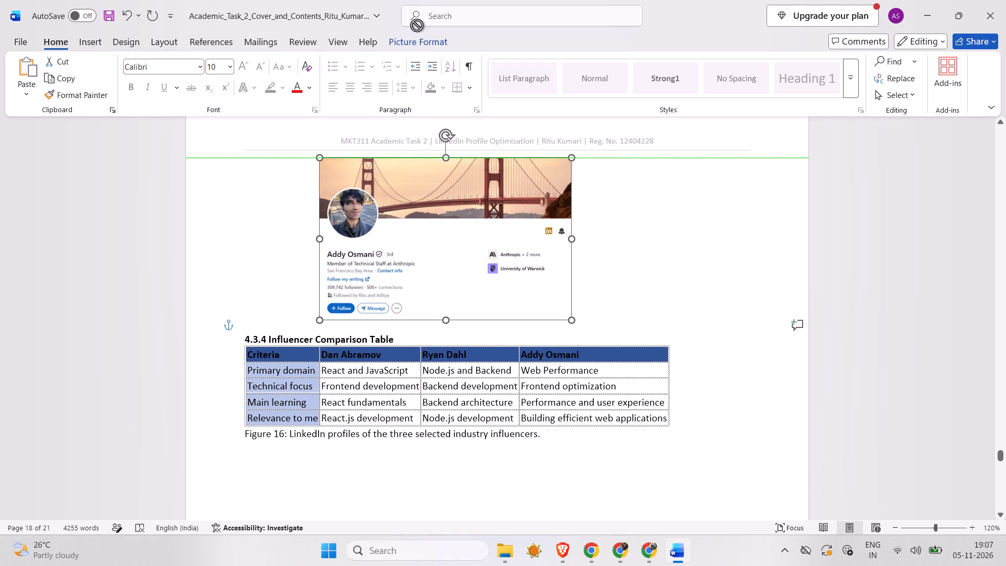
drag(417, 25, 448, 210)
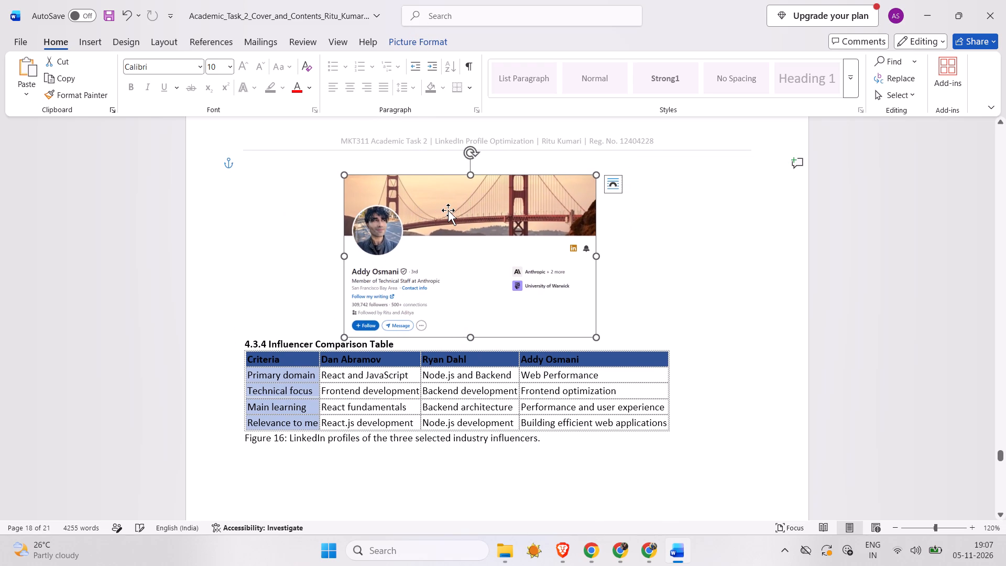
Copy the Addy Osmani profile screenshot and paste it in the blank space below his analysis table.
right_click(448, 210)
click(474, 209)
scroll(395, 210, up, 1)
scroll(333, 171, up, 1)
scroll(333, 171, down, 1)
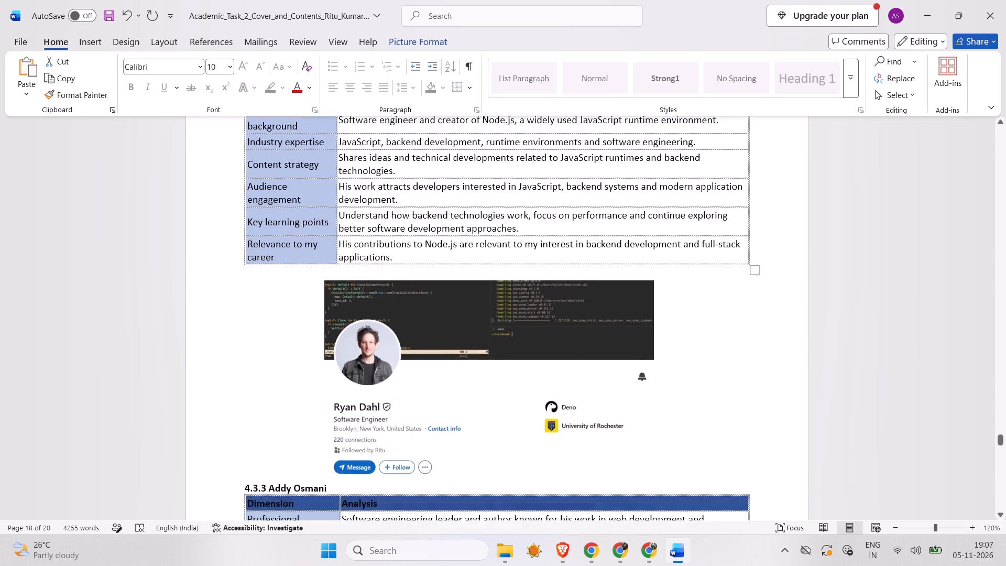
scroll(333, 171, down, 1)
scroll(335, 193, up, 1)
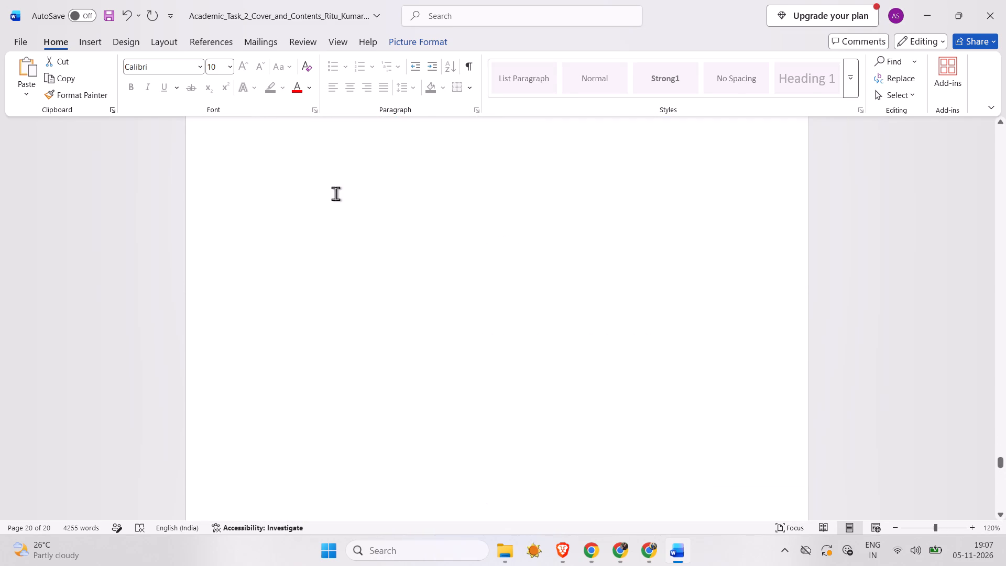
scroll(335, 193, up, 1)
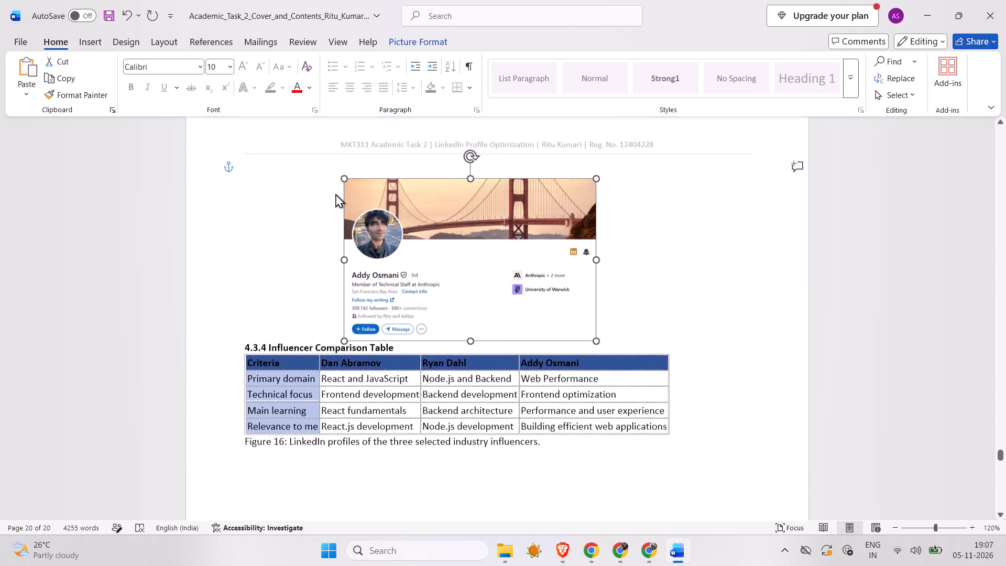
scroll(335, 193, up, 1)
click(250, 153)
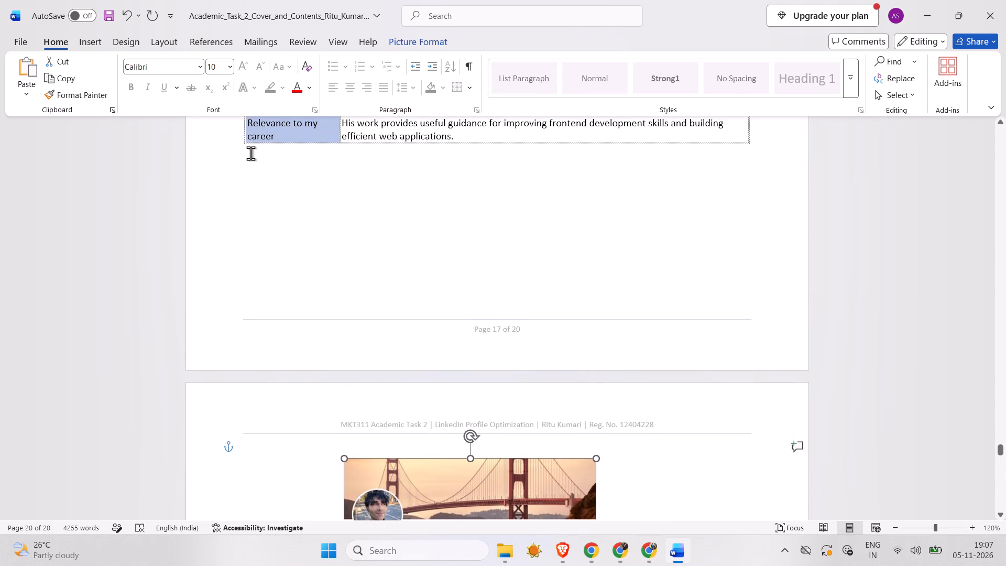
key(ctrl+v)
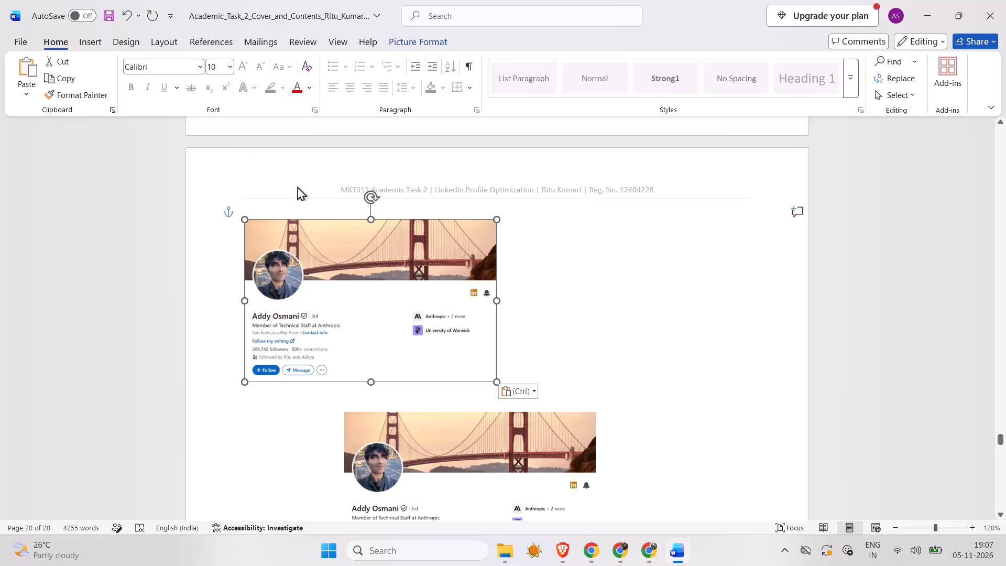
Shrink the pasted Addy Osmani screenshot proportionally to just over a third of the text width.
drag(495, 378, 445, 351)
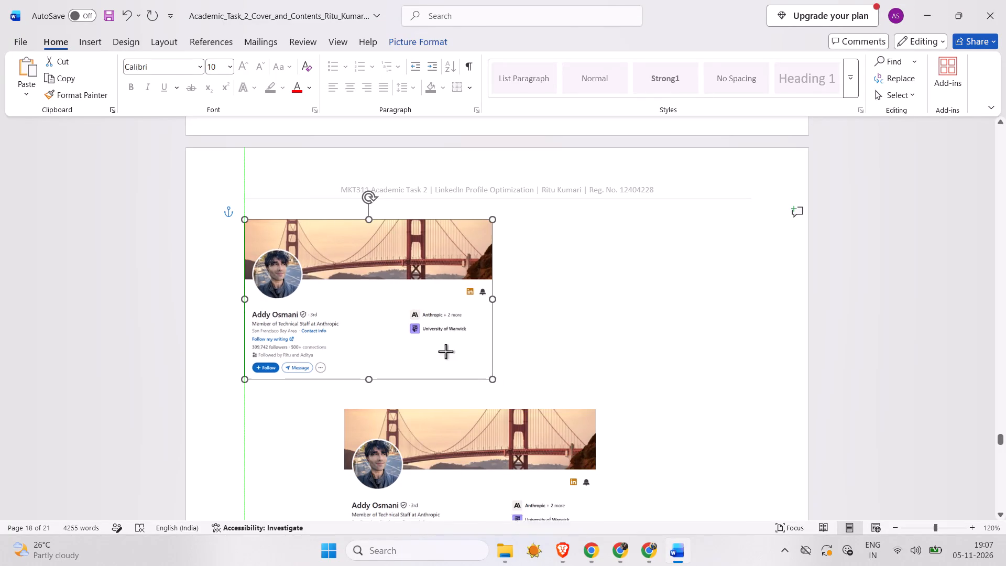
drag(445, 351, 417, 339)
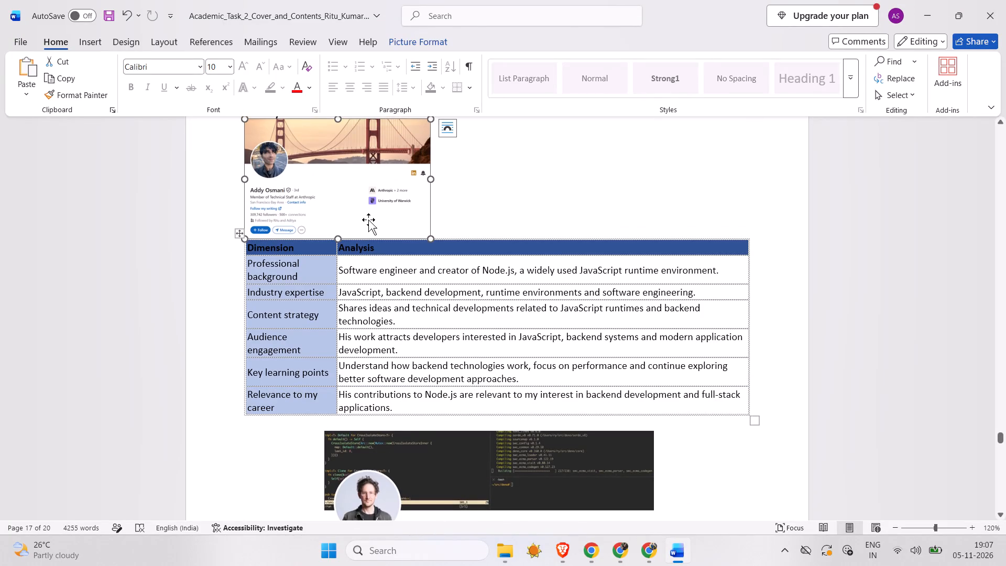
Move the shrunken Addy Osmani copy from under the 4.3.2 Ryan Dahl heading to just below the 4.3.3 analysis table, using copy, delete and paste.
right_click(368, 220)
click(396, 208)
scroll(372, 253, down, 1)
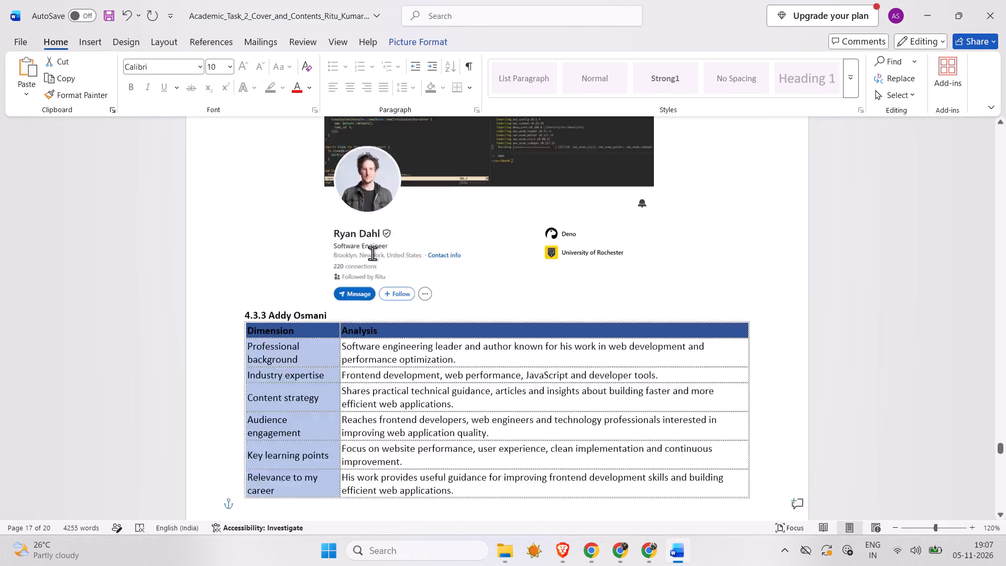
scroll(372, 253, down, 1)
scroll(351, 276, up, 1)
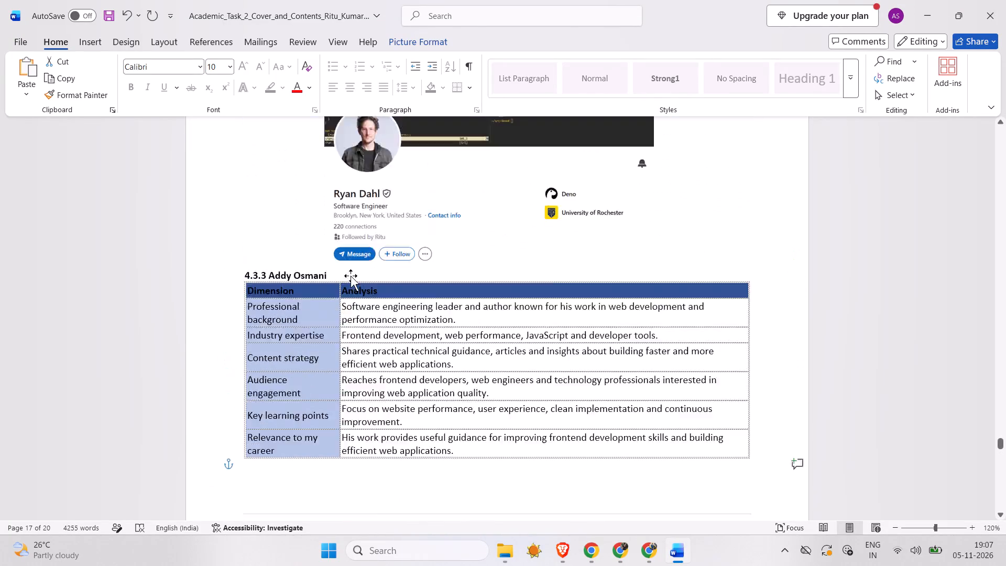
scroll(351, 276, up, 1)
scroll(297, 232, up, 1)
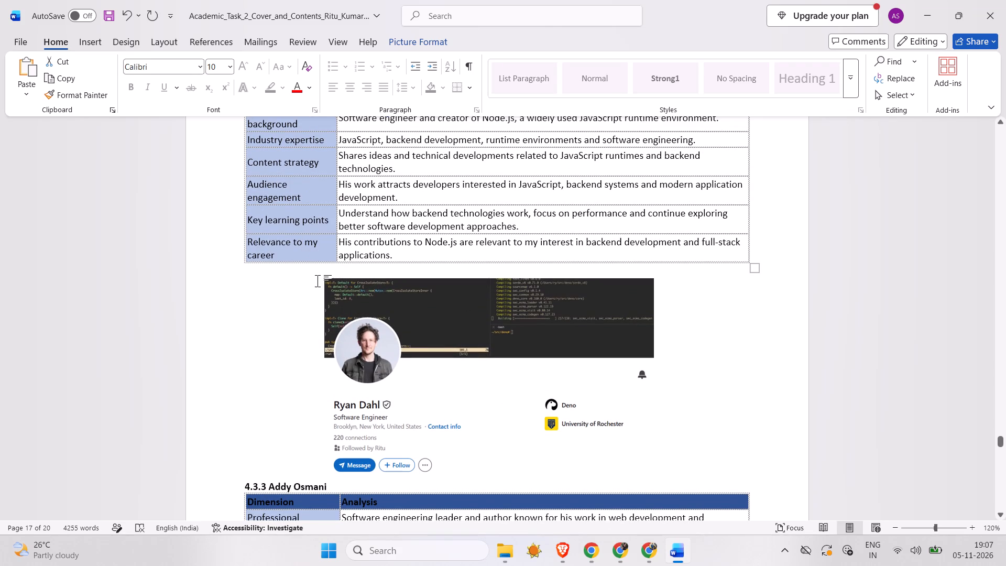
scroll(318, 282, up, 1)
scroll(287, 325, up, 1)
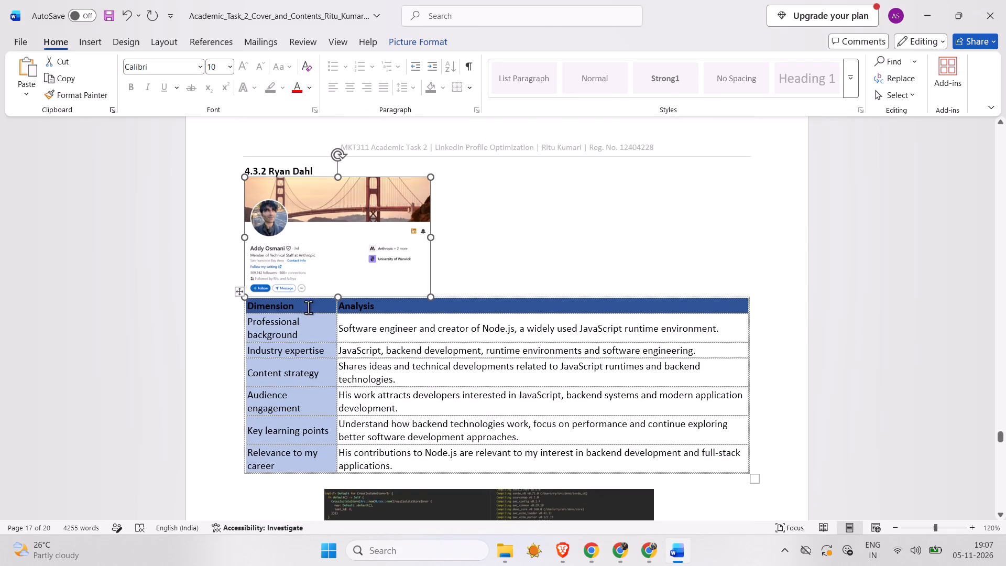
click(329, 279)
key(Delete)
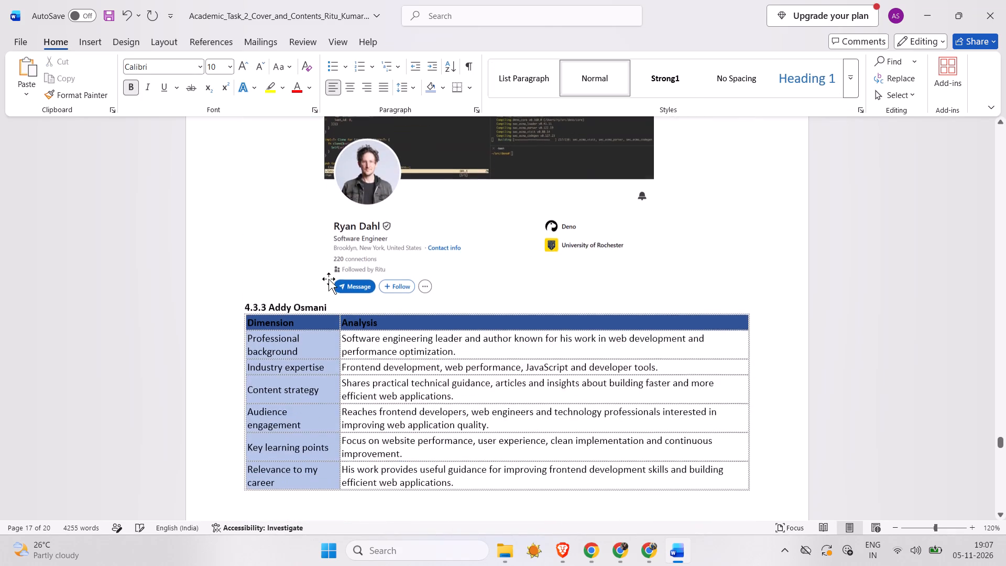
scroll(341, 333, down, 1)
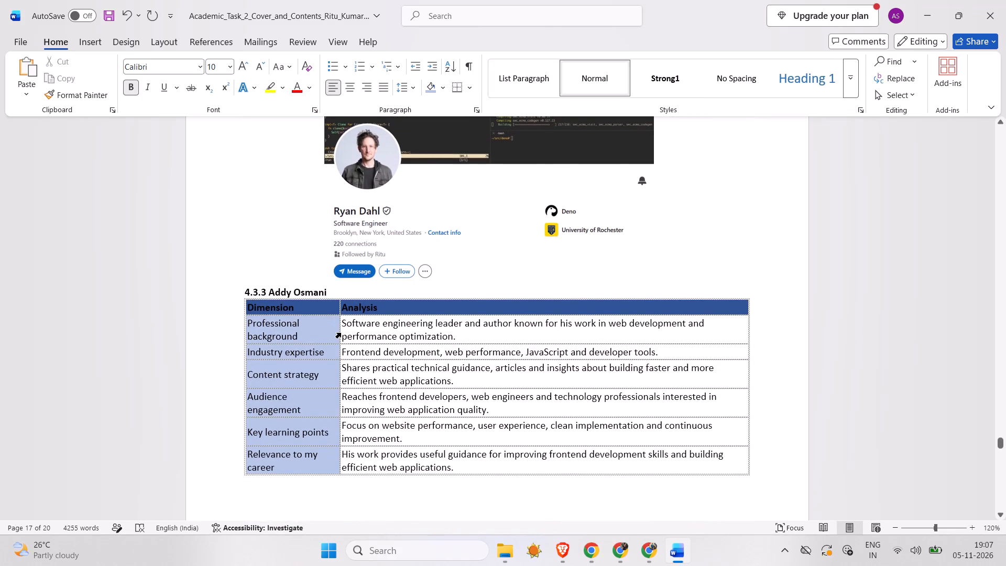
key(ctrl+v)
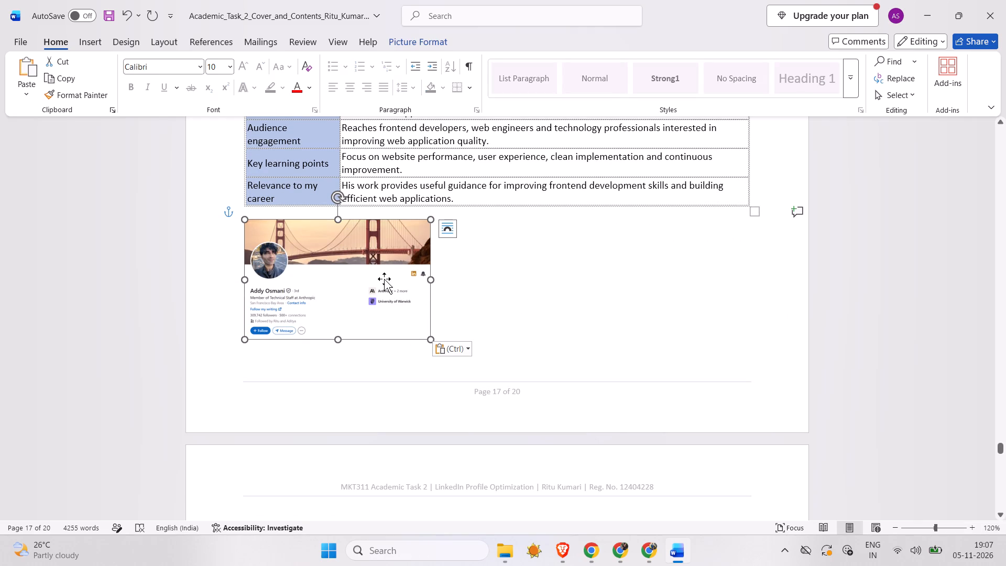
Center the Addy Osmani screenshot horizontally just beneath his analysis table.
scroll(384, 279, right, 1)
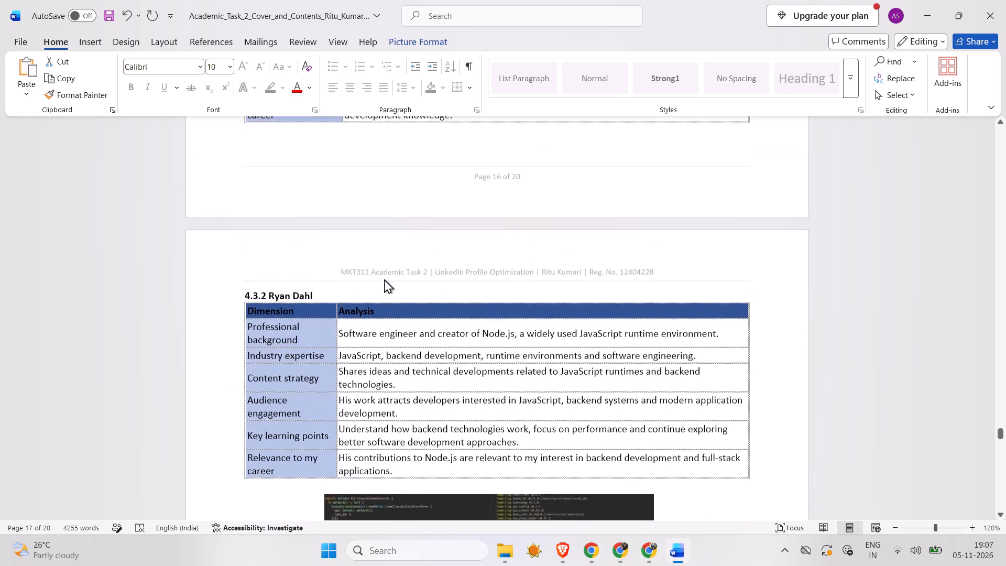
scroll(384, 279, right, 1)
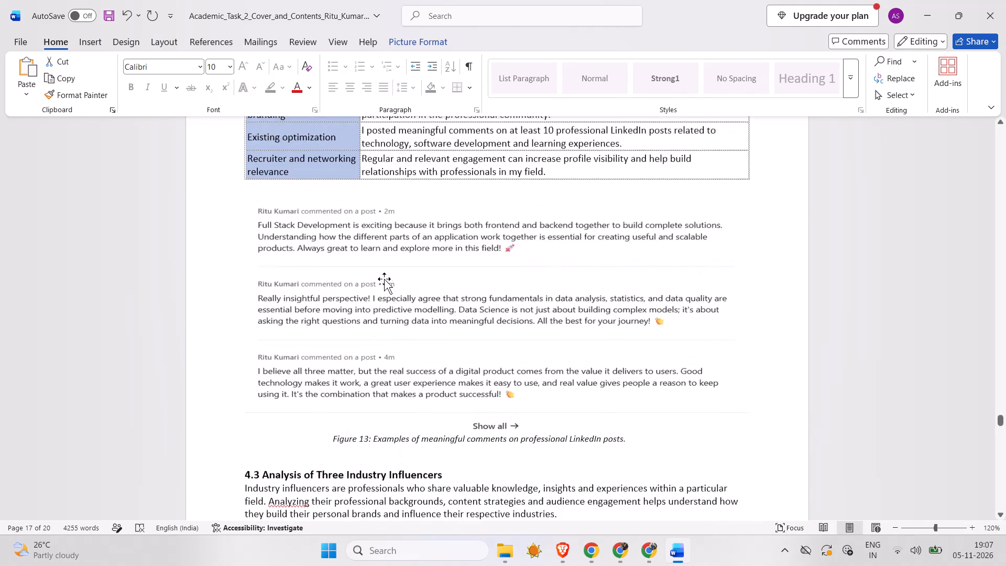
scroll(384, 279, right, 1)
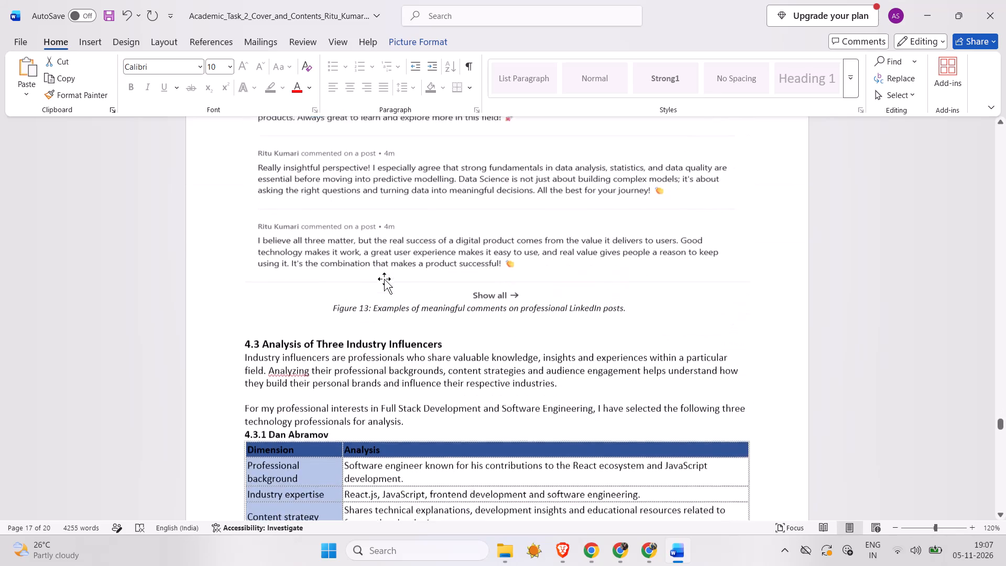
scroll(384, 279, right, 1)
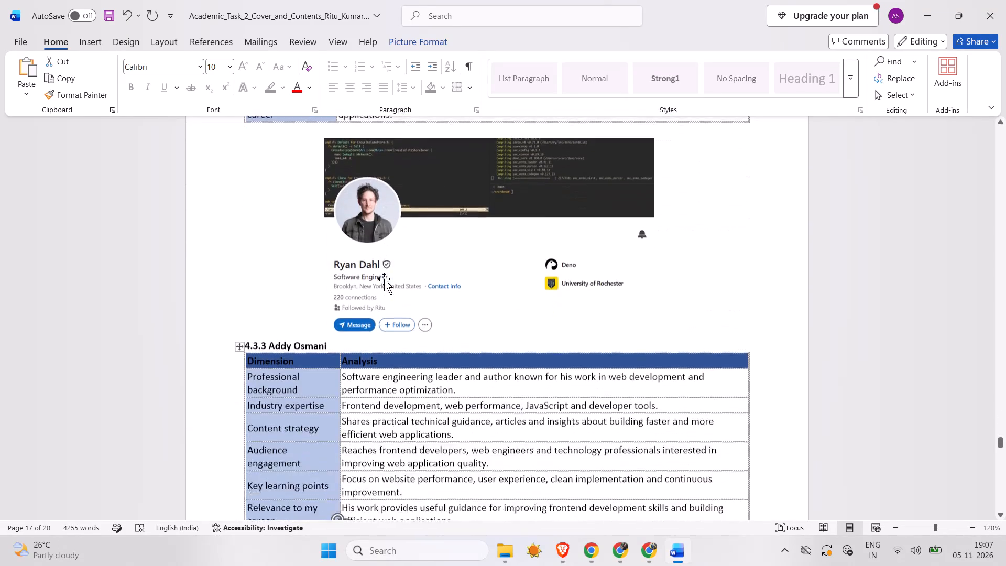
scroll(384, 279, right, 1)
drag(322, 348, 327, 346)
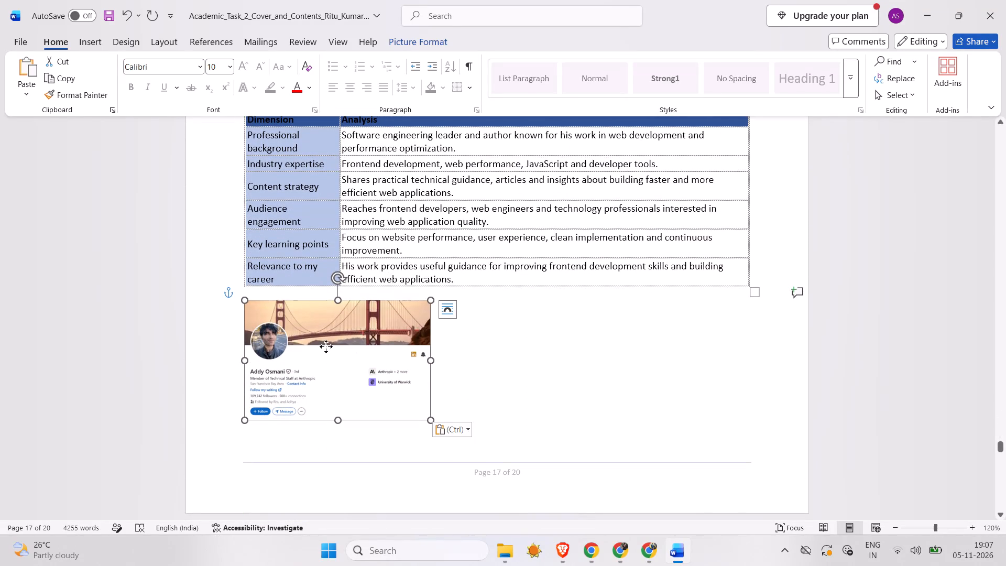
drag(327, 346, 469, 349)
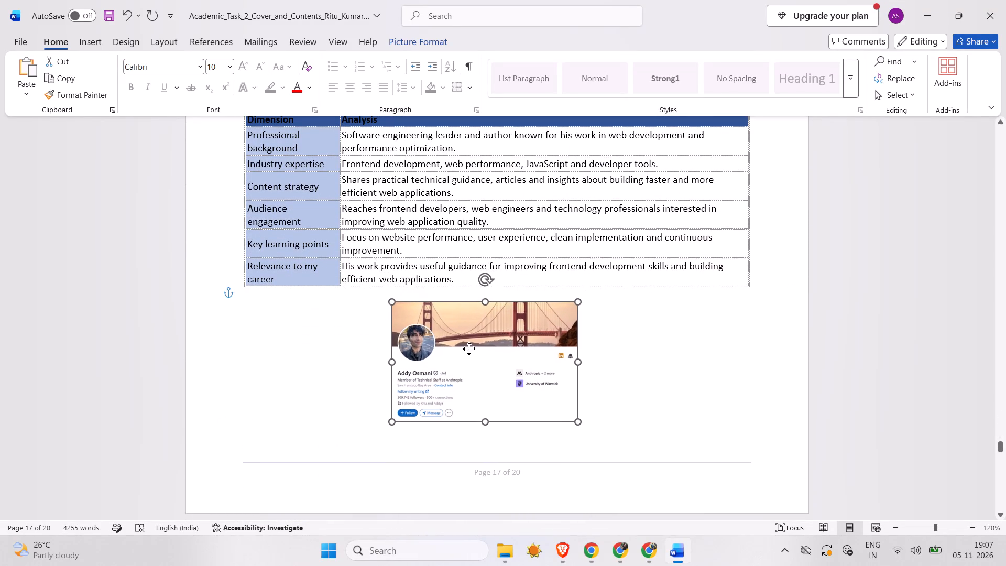
drag(469, 349, 468, 340)
Stretch the Addy Osmani screenshot taller and to about 70% of the text width, keeping it roughly centered below the table.
drag(483, 415, 487, 438)
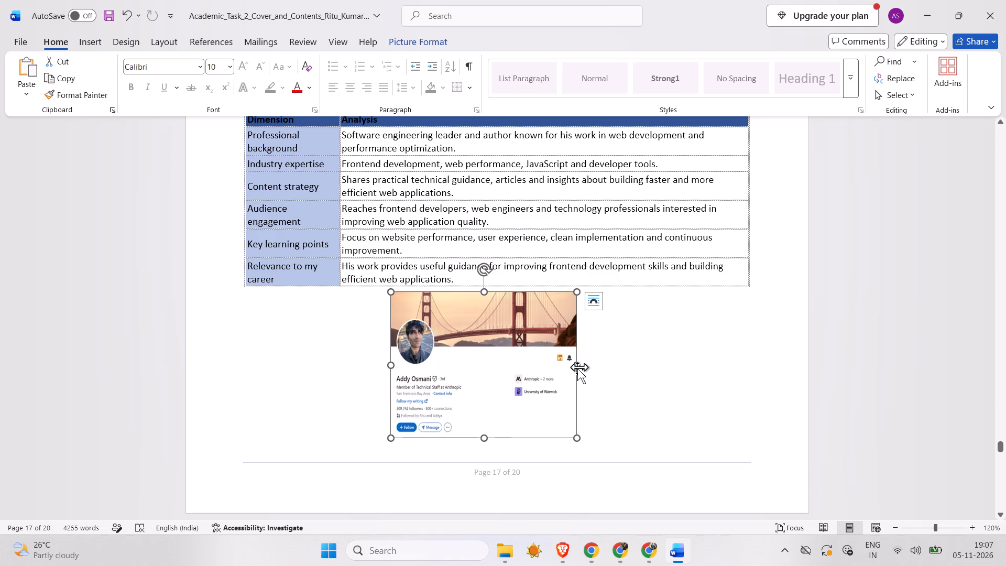
drag(579, 365, 669, 359)
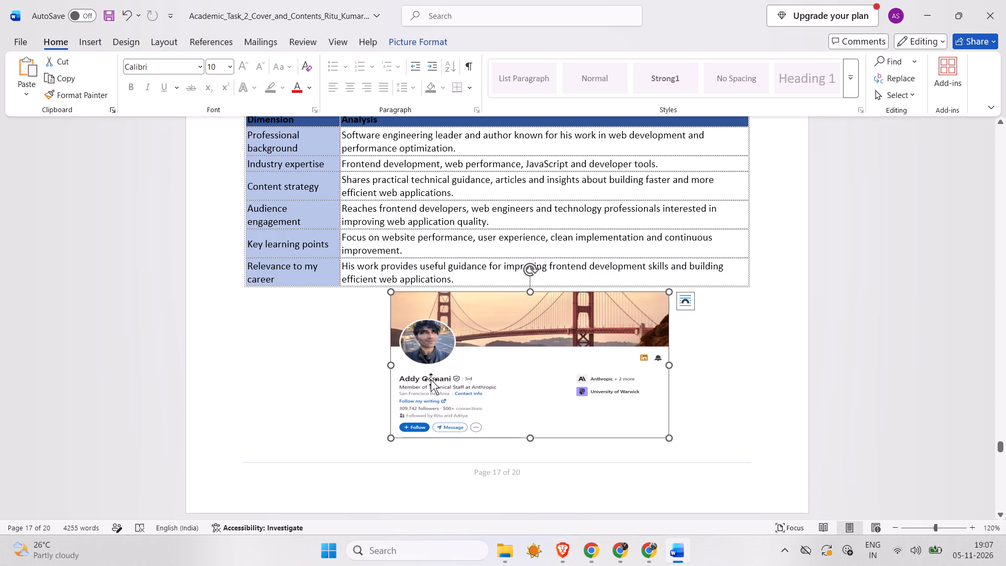
drag(391, 366, 318, 362)
click(463, 353)
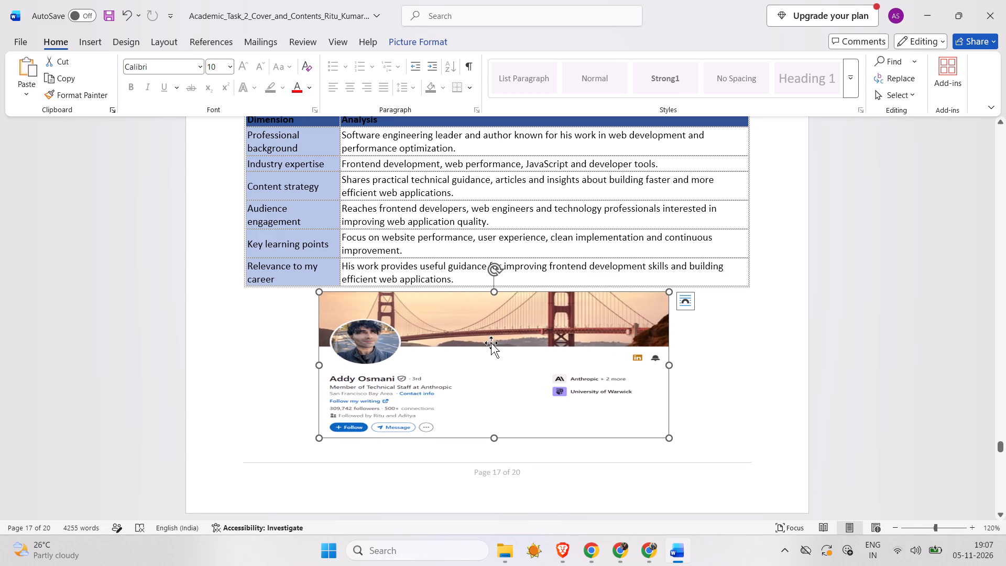
drag(491, 342, 487, 353)
click(708, 359)
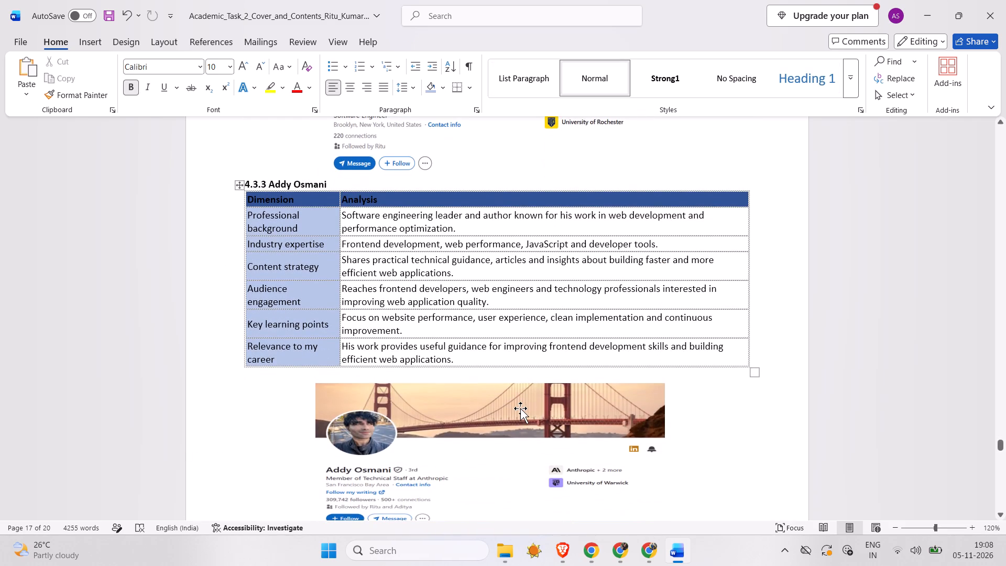
Delete the duplicate Addy Osmani screenshot above the 4.3.4 Influencer Comparison Table heading.
scroll(520, 408, down, 1)
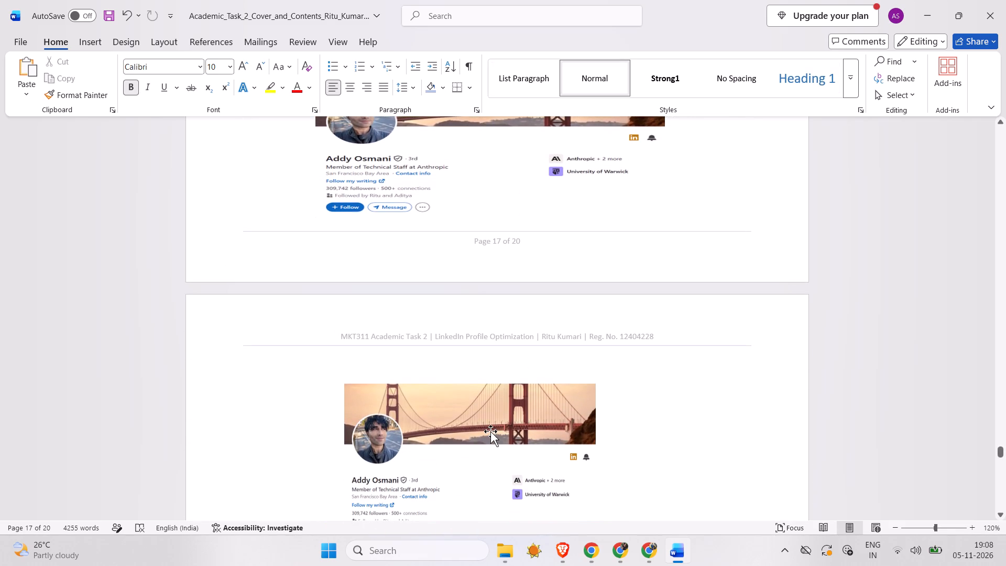
click(488, 436)
key(Delete)
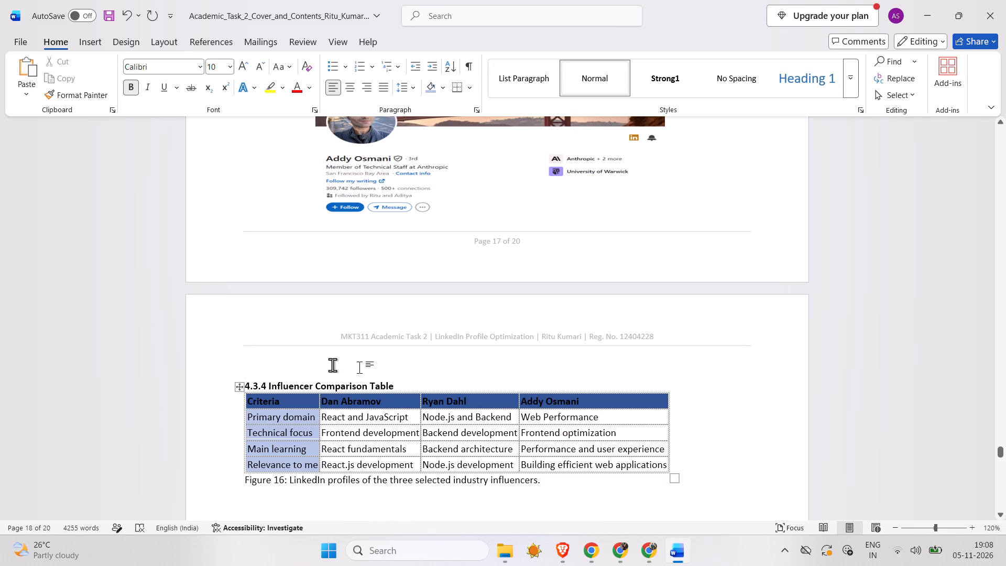
Remove the blank lines above the 4.3.4 Influencer Comparison Table heading so it starts at the top of its page.
key(BackSpace)
key(BackSpace)
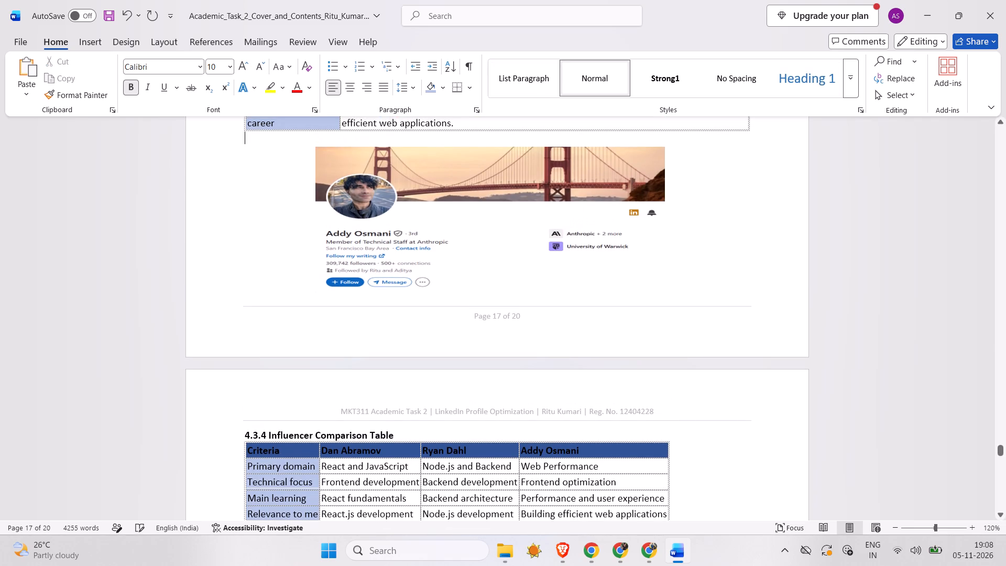
key(Return)
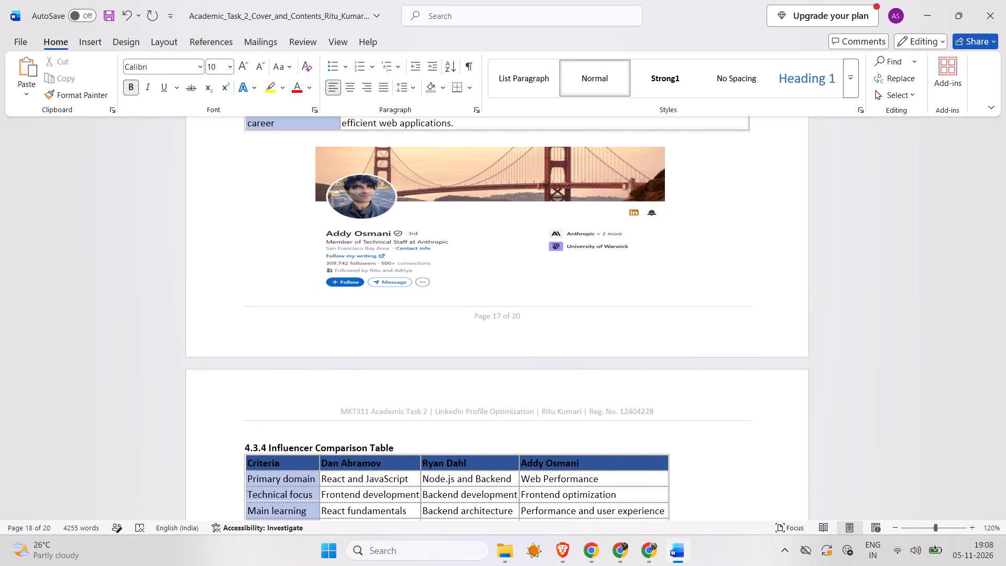
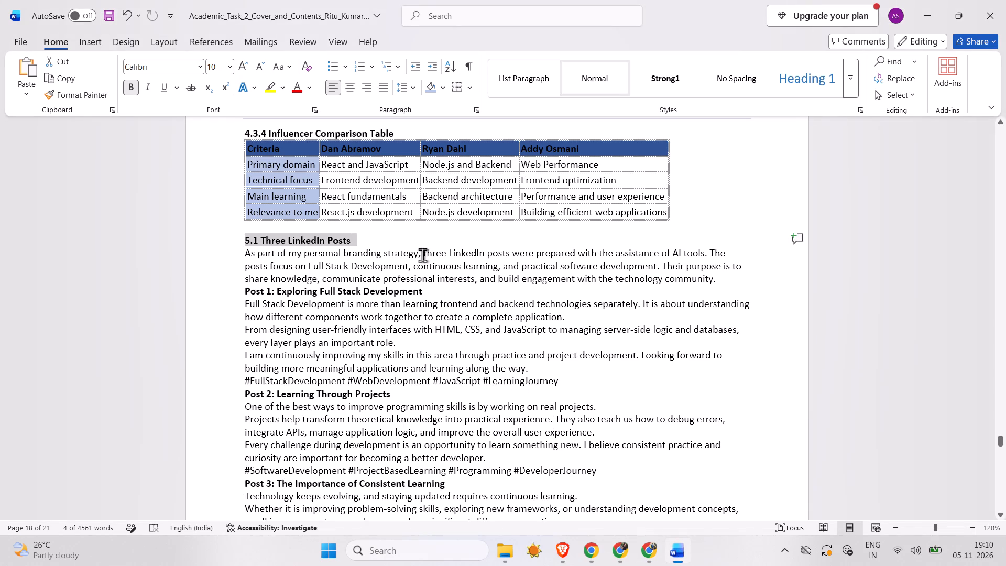
click(241, 235)
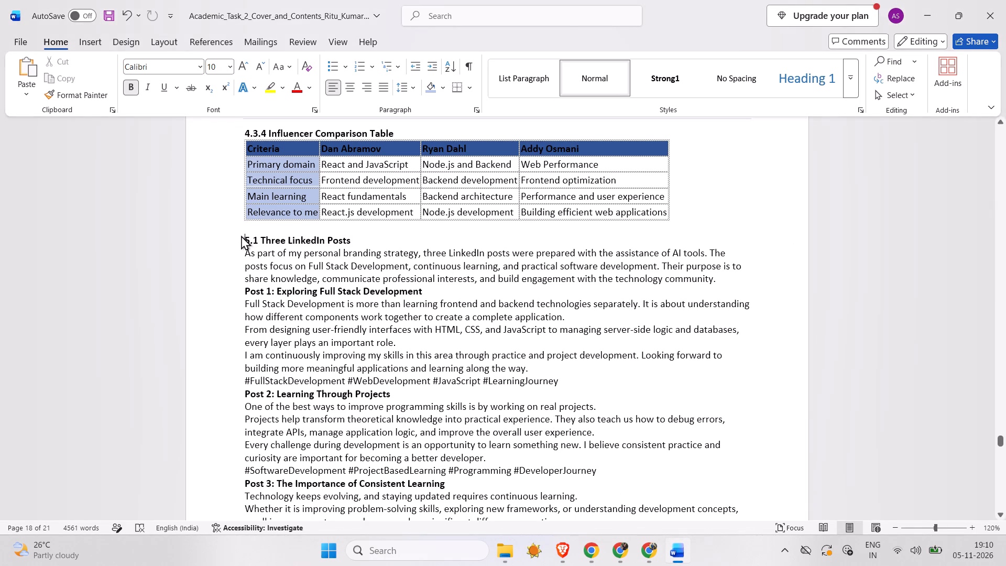
key(Return)
key(Return)
key(Return)
key(Return)
key(Return)
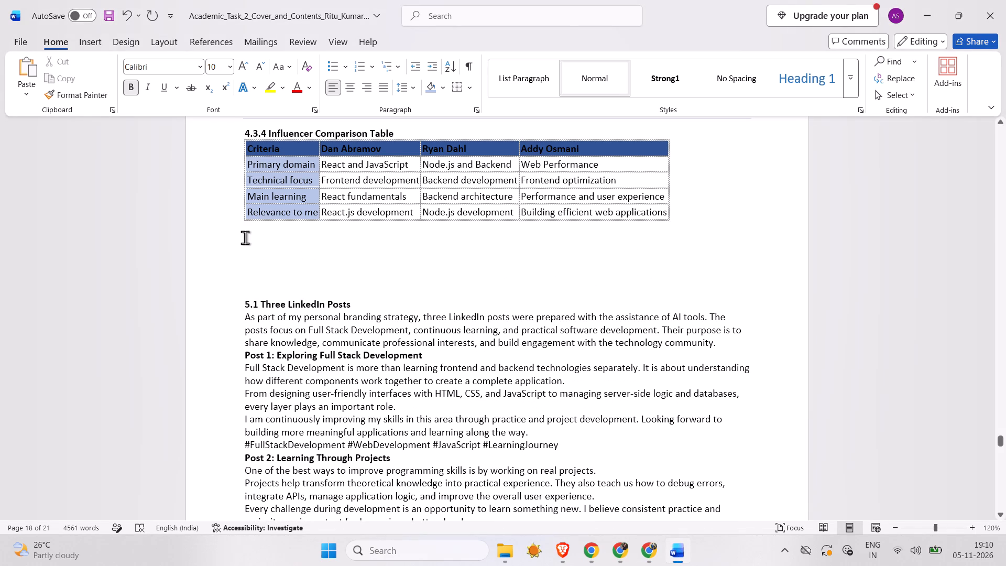
click(245, 240)
key(ctrl+v)
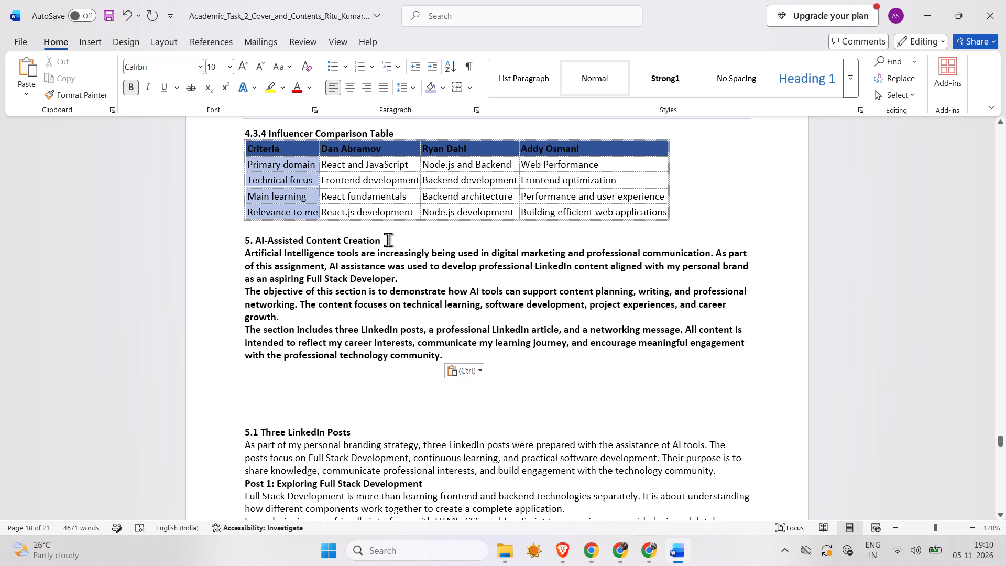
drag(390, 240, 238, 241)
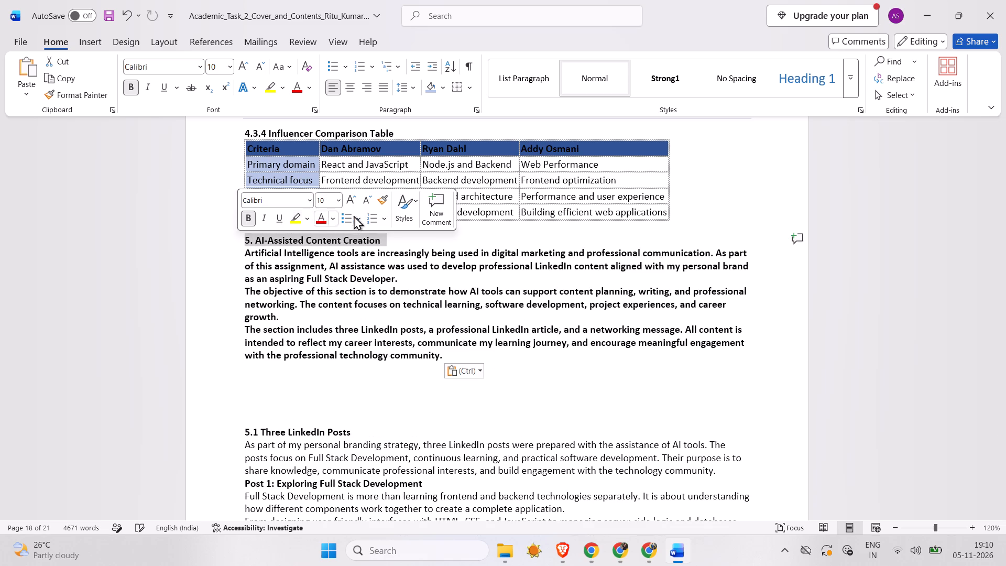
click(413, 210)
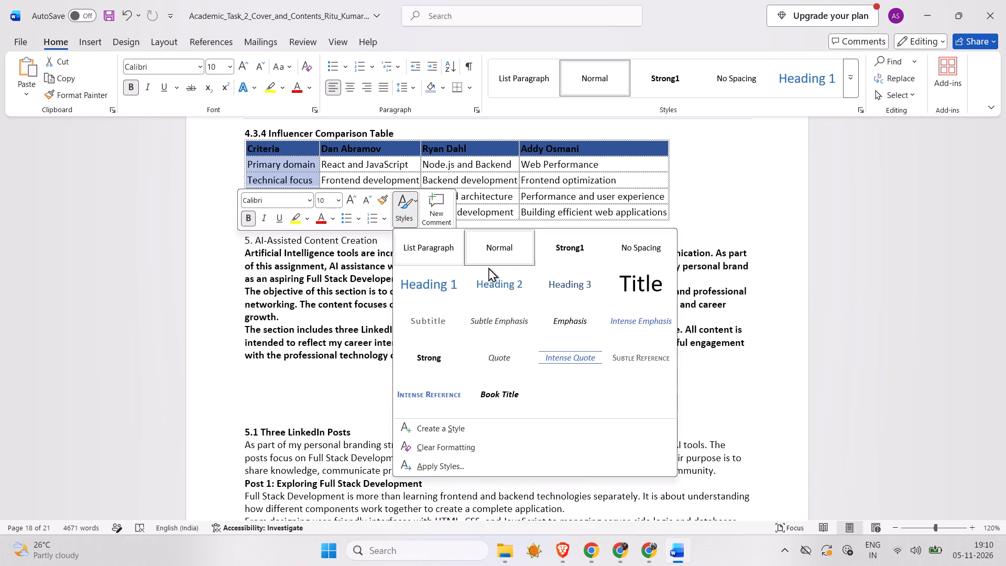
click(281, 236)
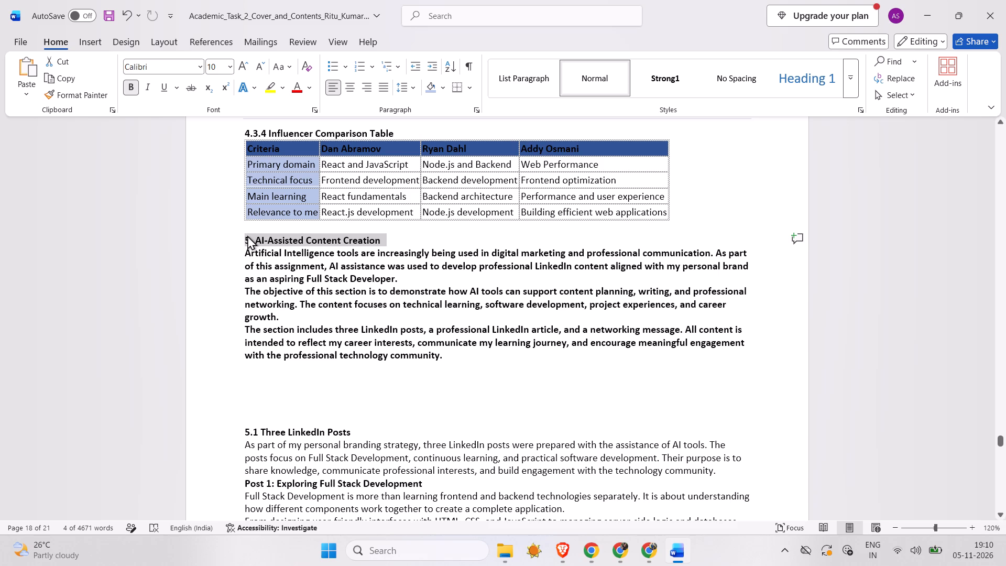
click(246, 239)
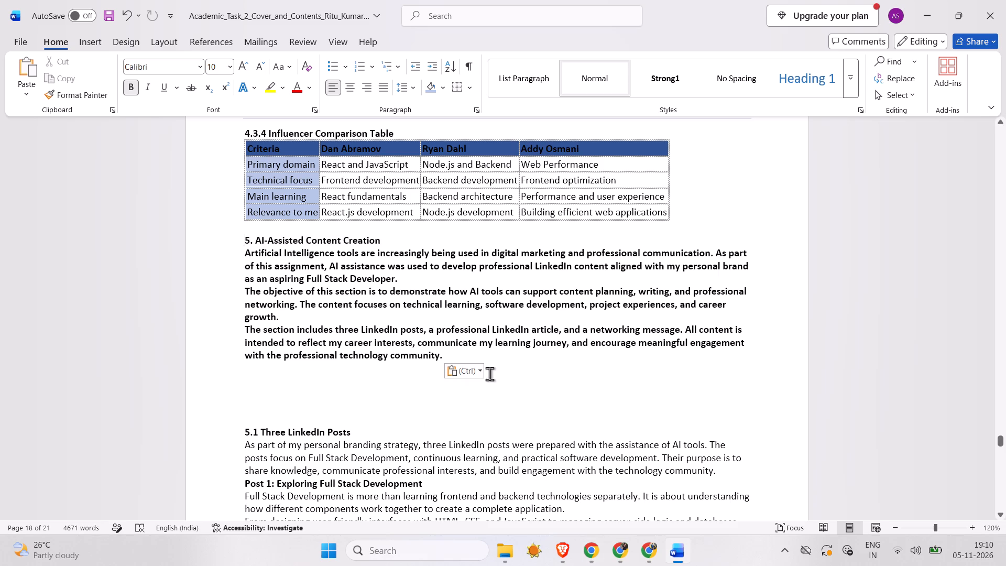
Copy the formatting of the "3.Part B: Personal Branding Strategy" heading onto the "5. AI-Assisted Content Creation" heading with Format Painter.
scroll(489, 374, up, 1)
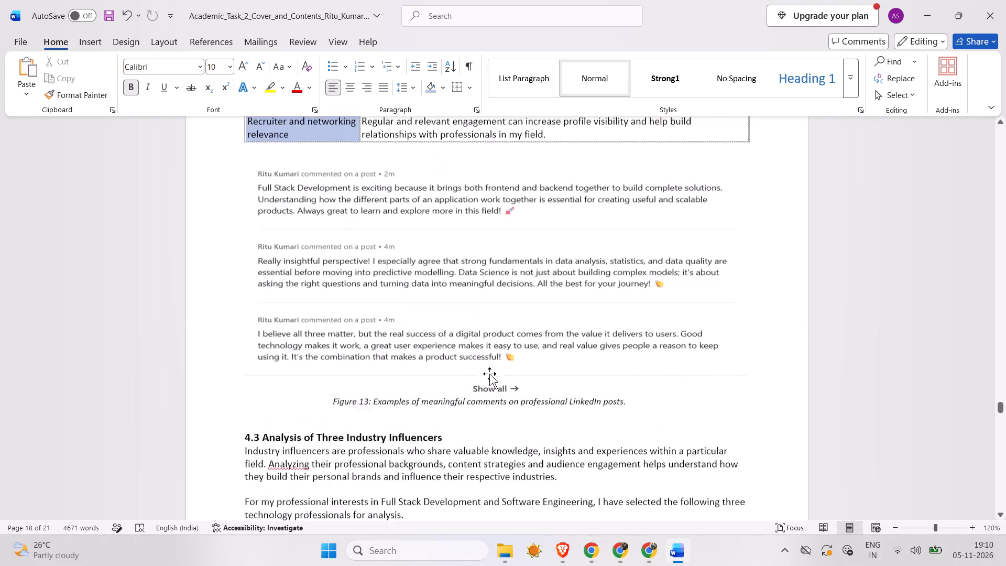
scroll(489, 374, up, 1)
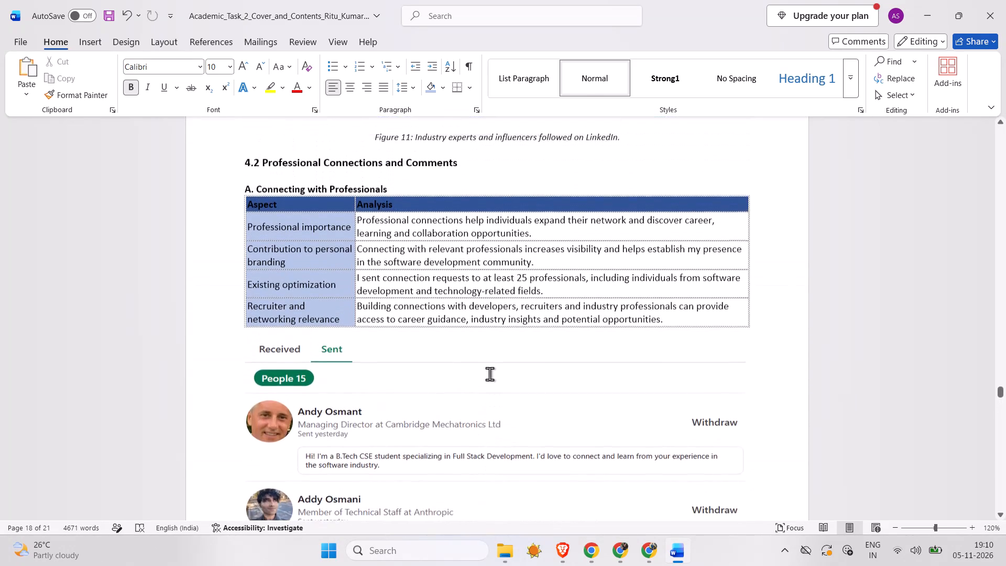
scroll(489, 374, up, 1)
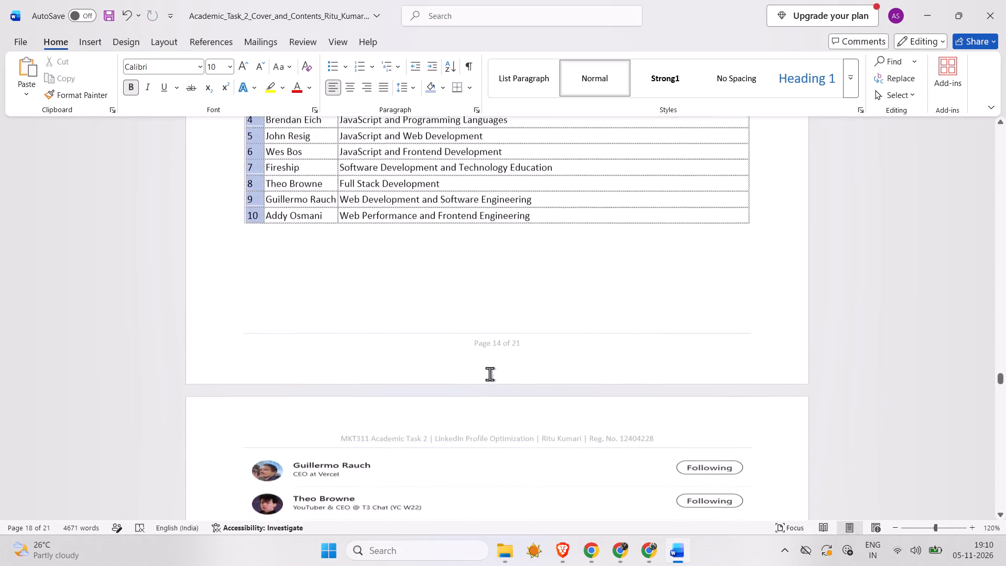
scroll(489, 374, up, 2)
scroll(428, 362, down, 1)
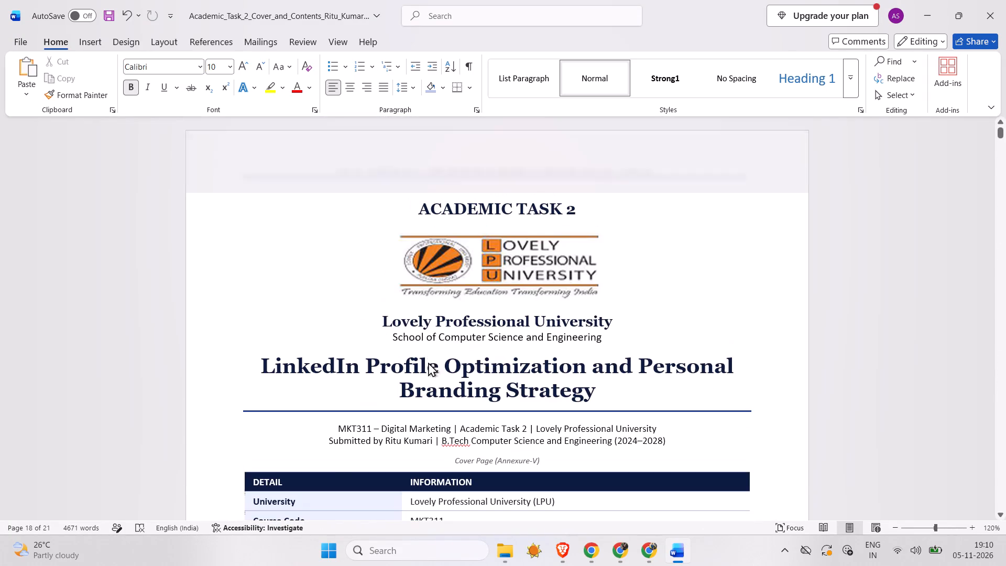
scroll(428, 362, down, 4)
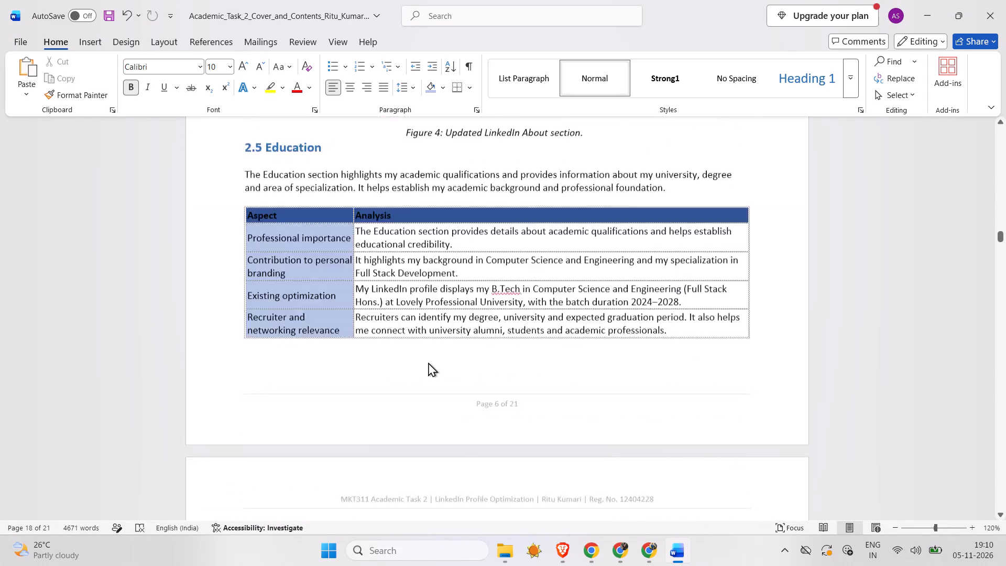
scroll(428, 362, down, 3)
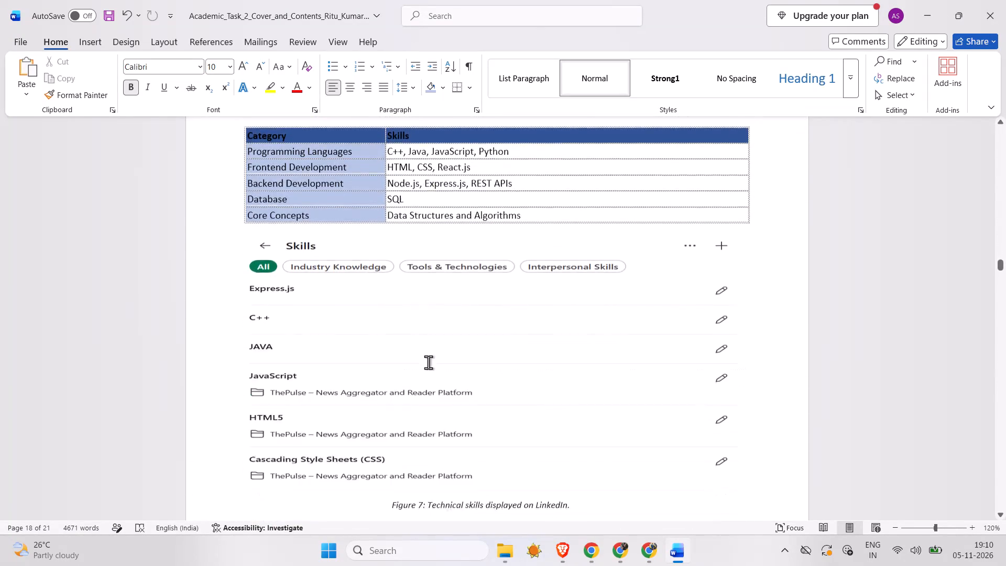
scroll(428, 362, down, 1)
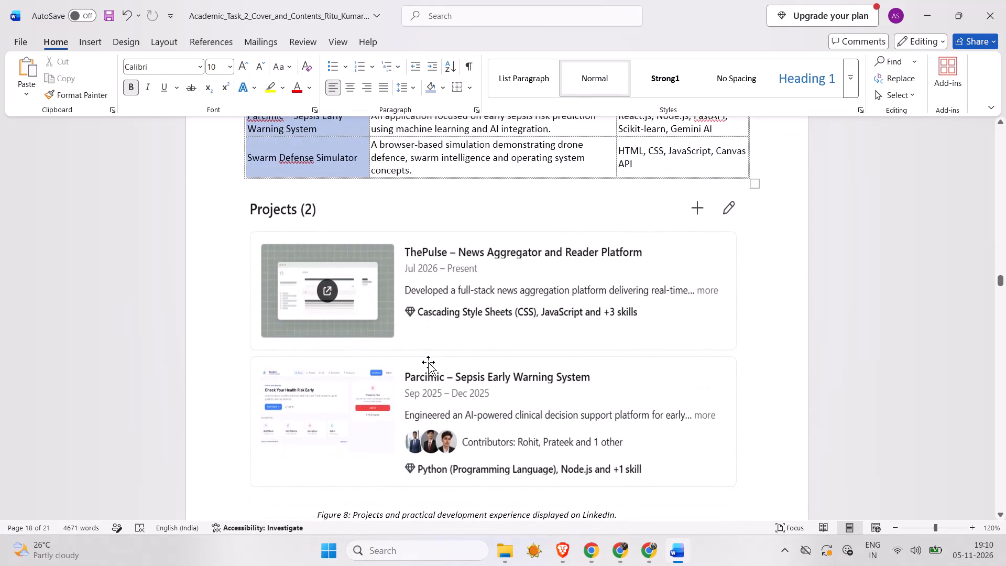
scroll(428, 362, down, 1)
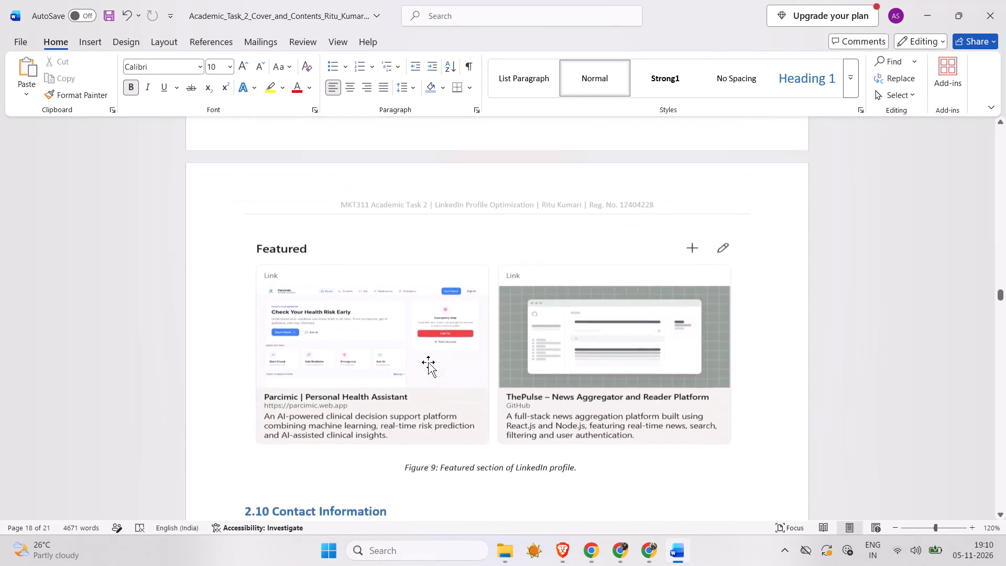
scroll(428, 362, down, 1)
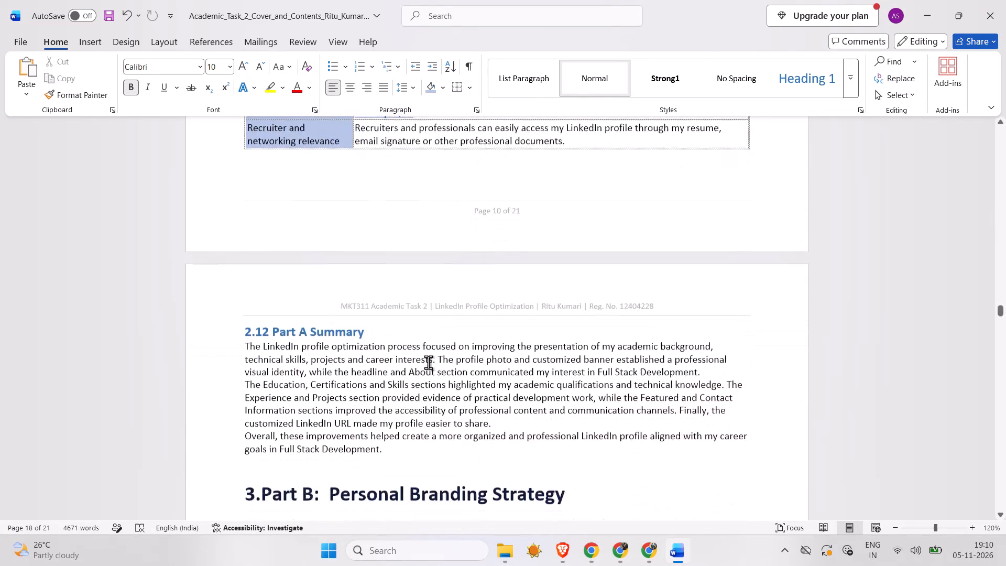
scroll(428, 362, down, 1)
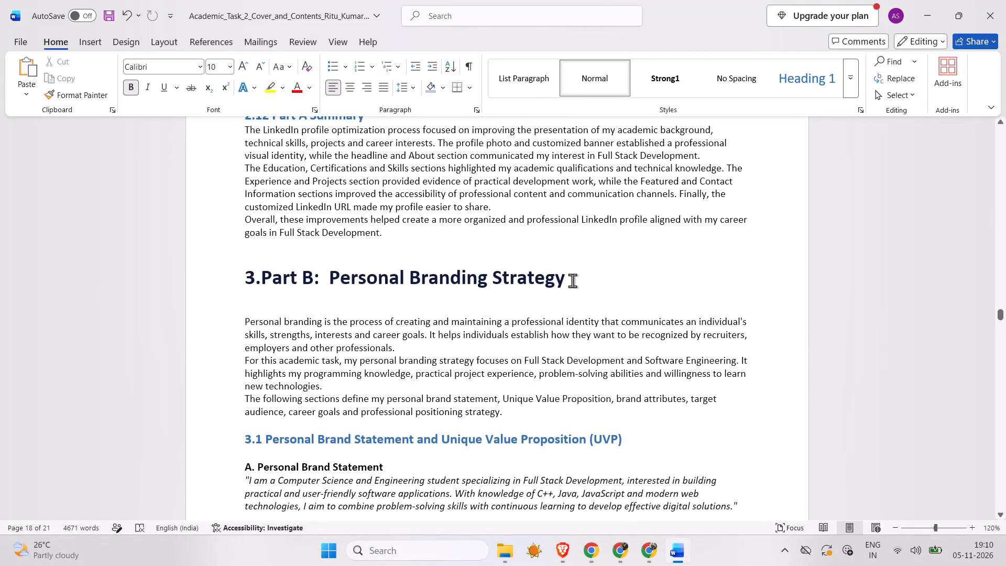
drag(575, 278, 461, 281)
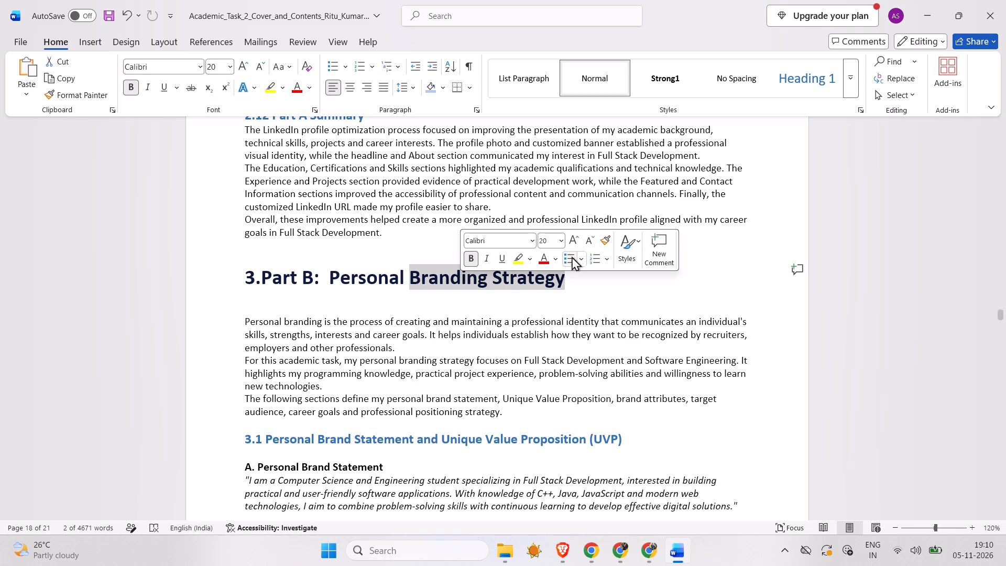
click(600, 240)
scroll(439, 289, down, 1)
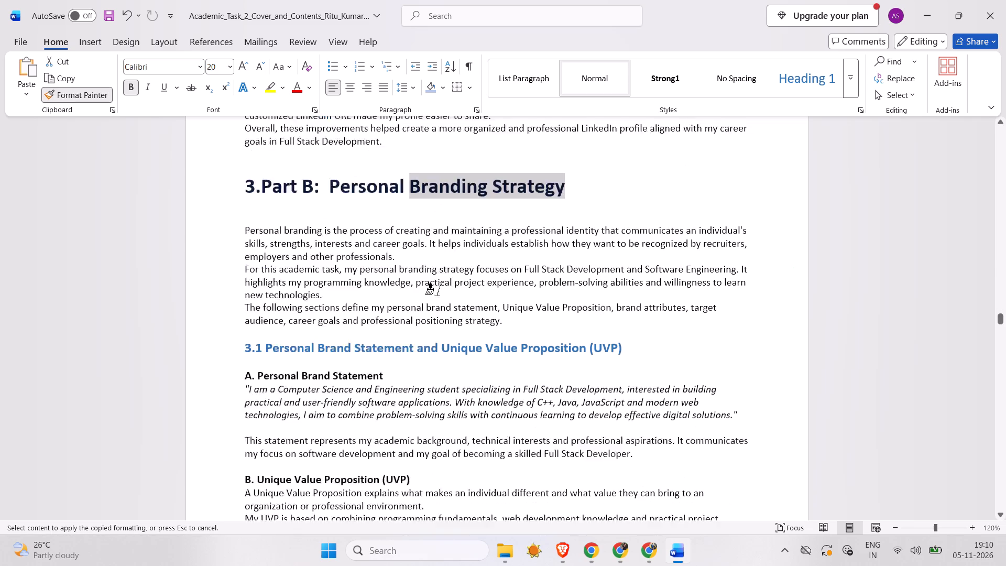
scroll(439, 289, down, 1)
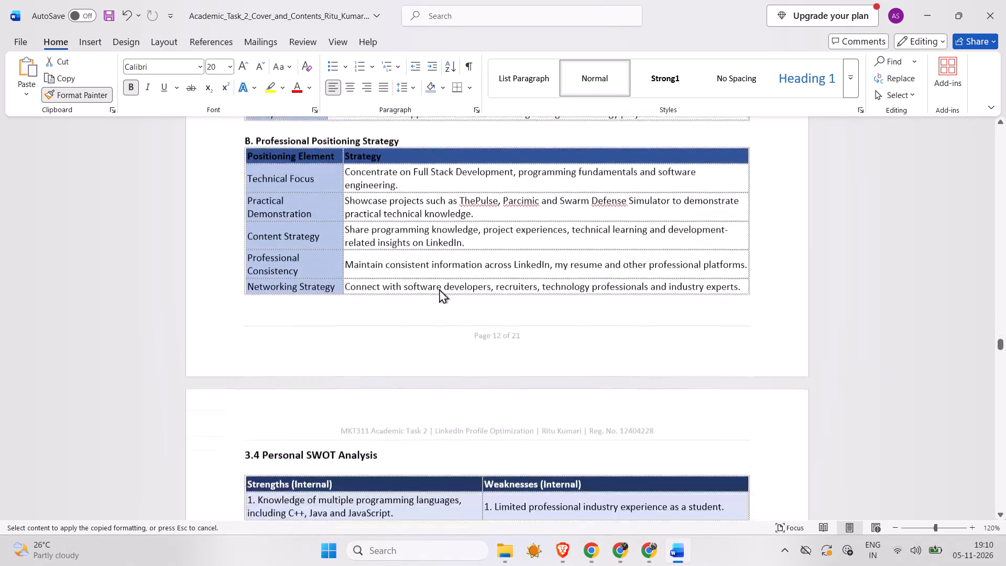
scroll(439, 289, down, 1)
scroll(358, 390, down, 1)
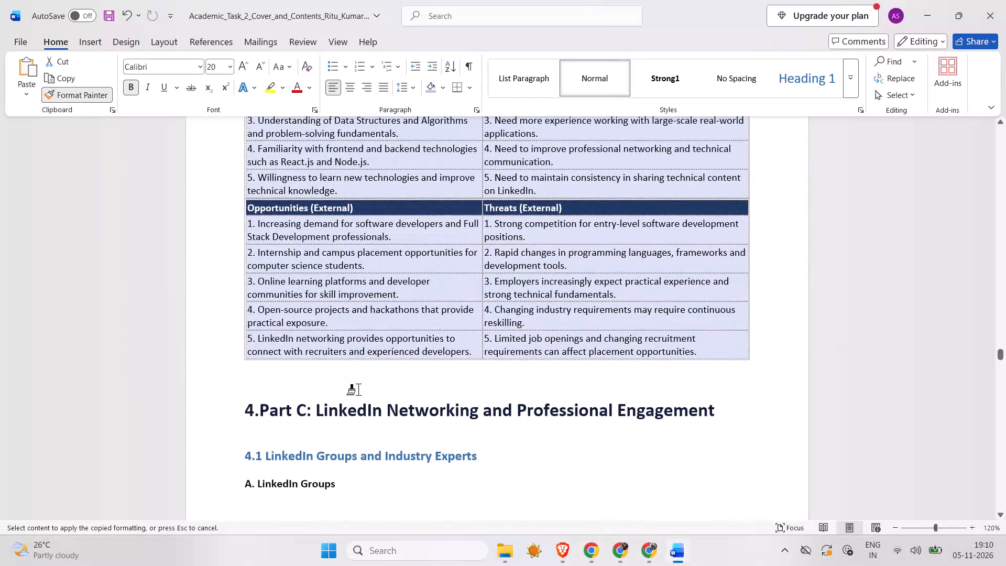
scroll(358, 390, down, 1)
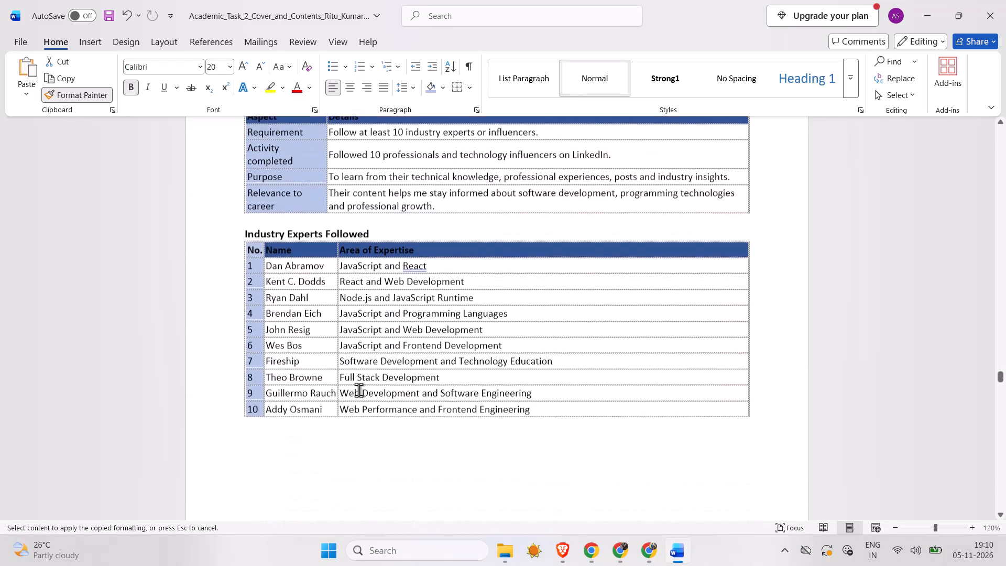
scroll(358, 390, down, 2)
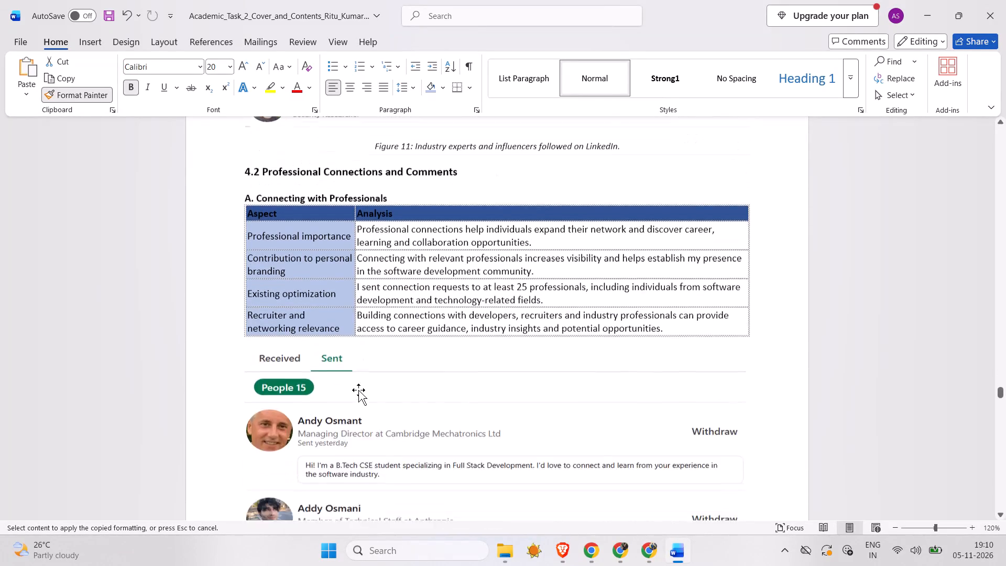
scroll(358, 390, down, 1)
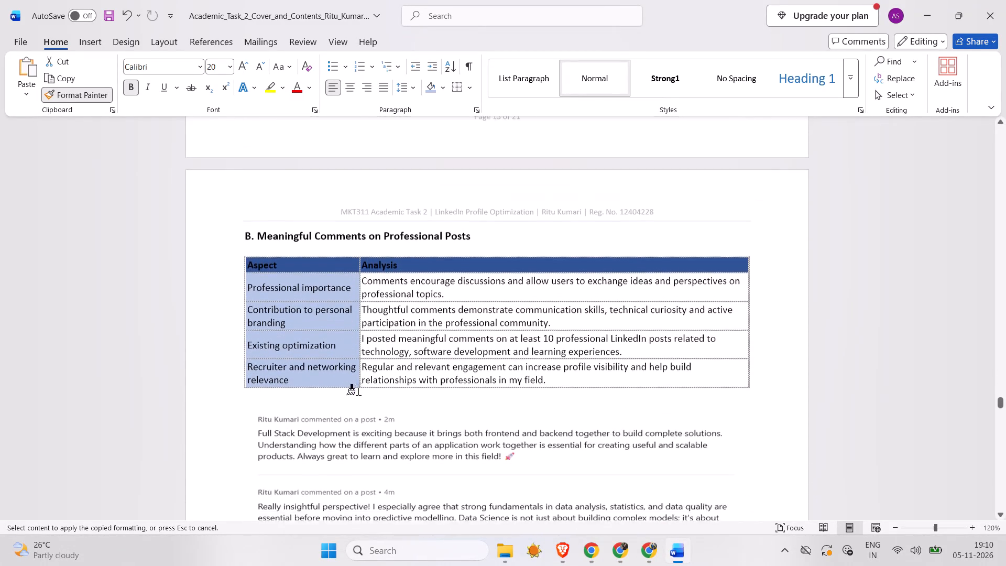
scroll(358, 390, down, 1)
scroll(358, 390, right, 1)
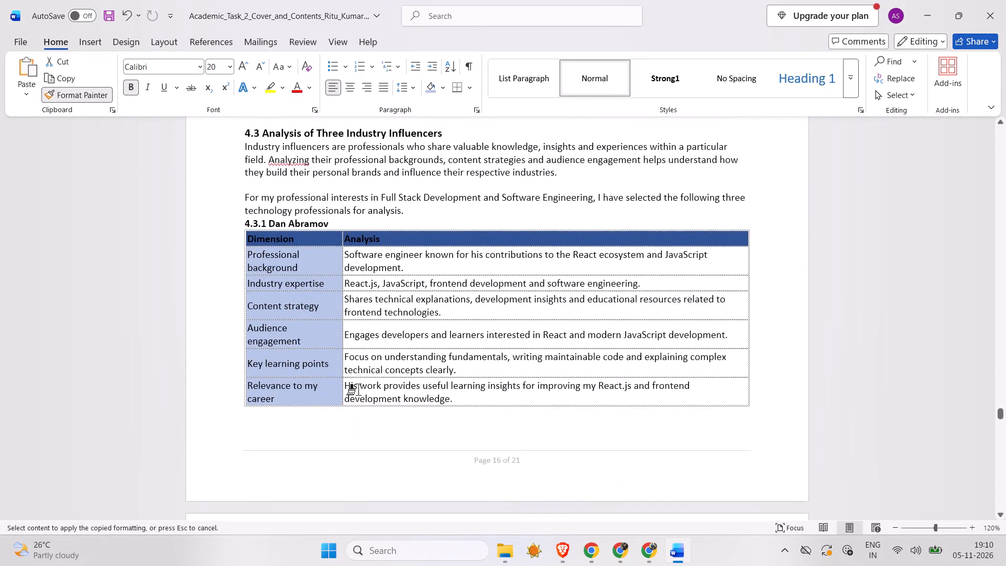
scroll(358, 390, right, 1)
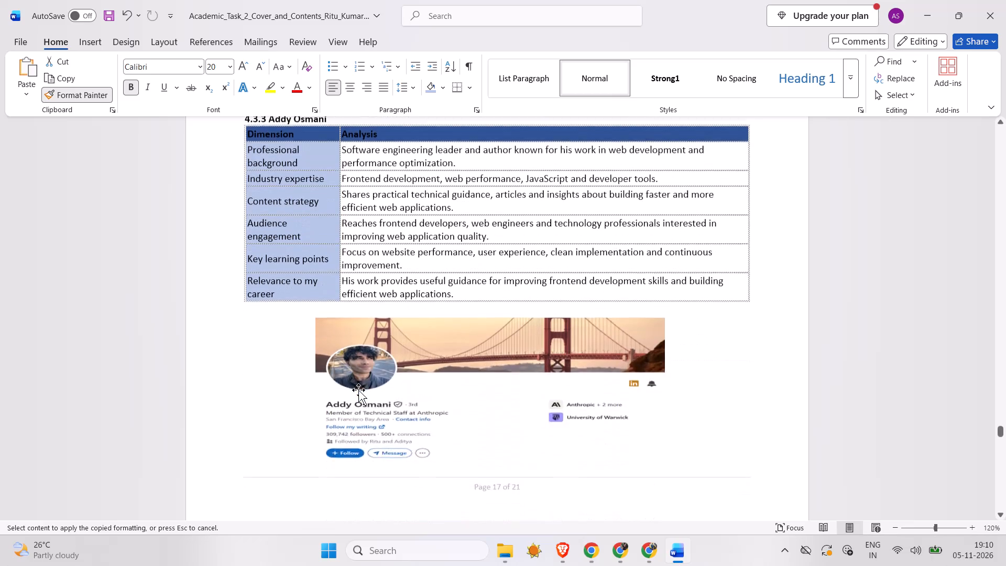
scroll(358, 390, right, 1)
scroll(358, 390, down, 1)
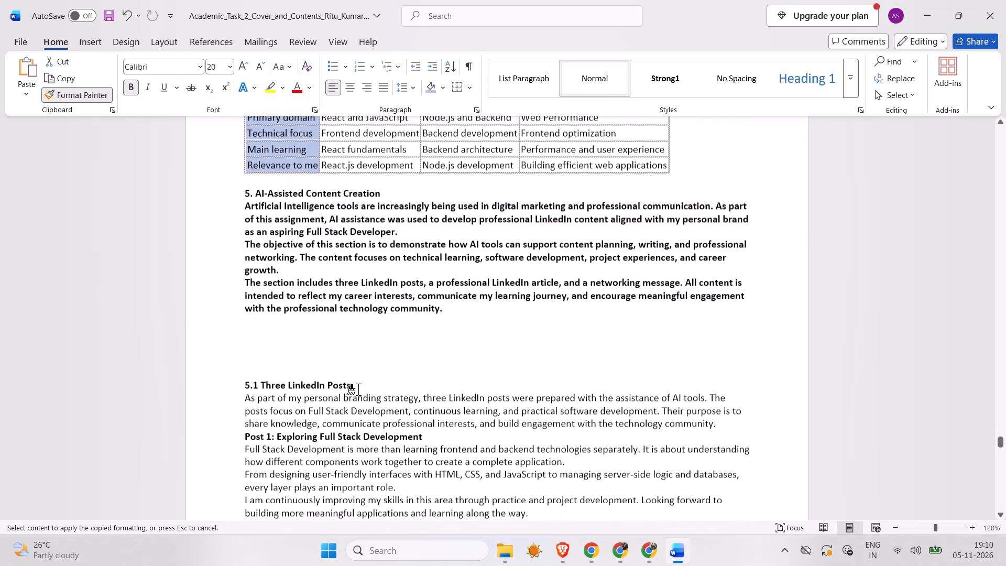
drag(395, 187, 244, 193)
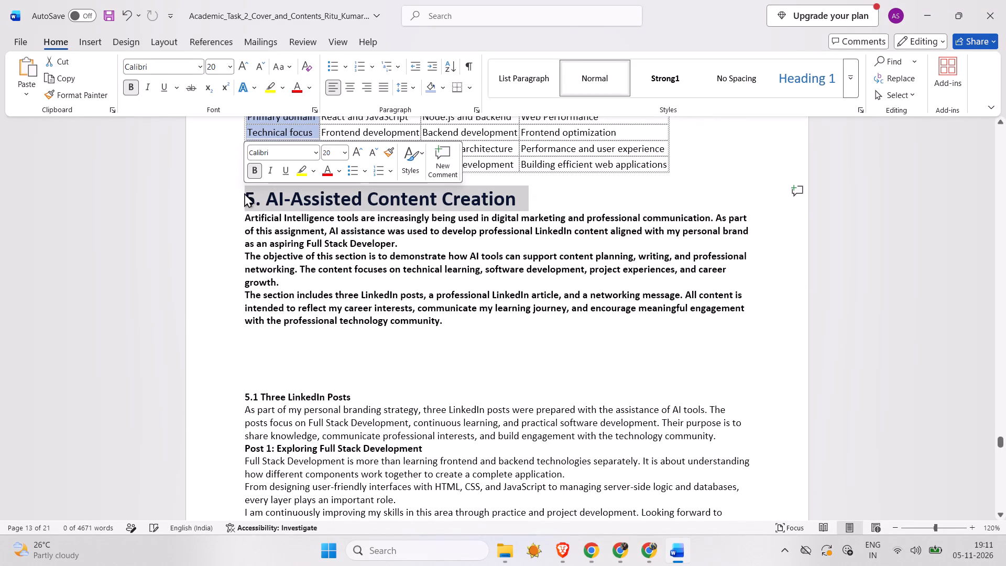
Insert "Part D:" after the number in the section 5 heading so it reads "5.Part D: AI-Assisted Content Creation".
click(316, 199)
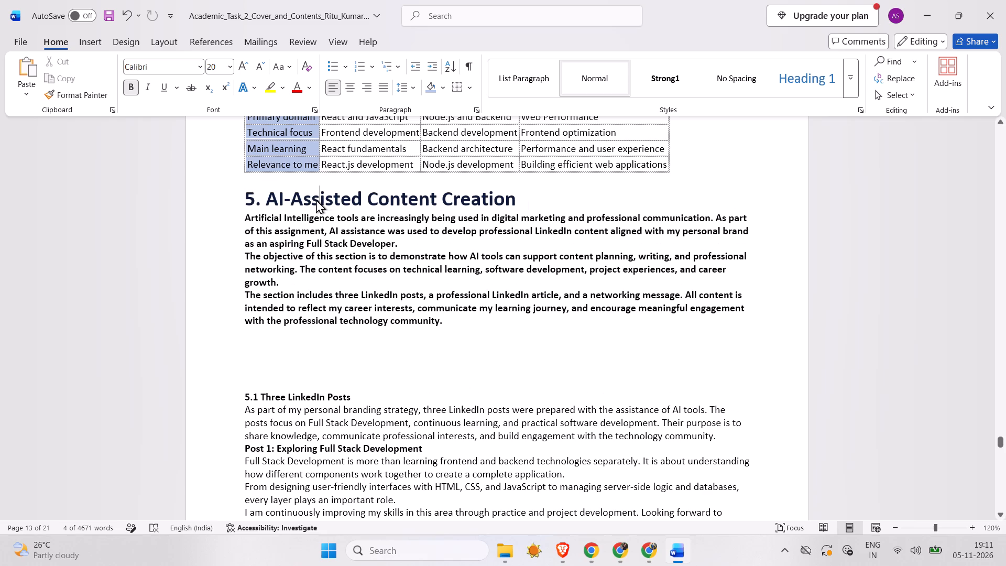
click(249, 199)
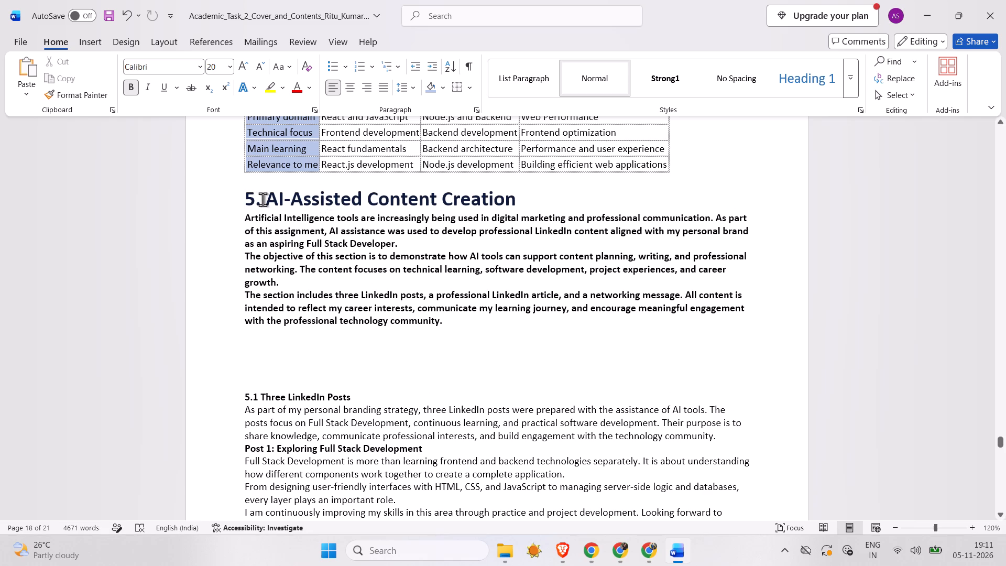
click(263, 199)
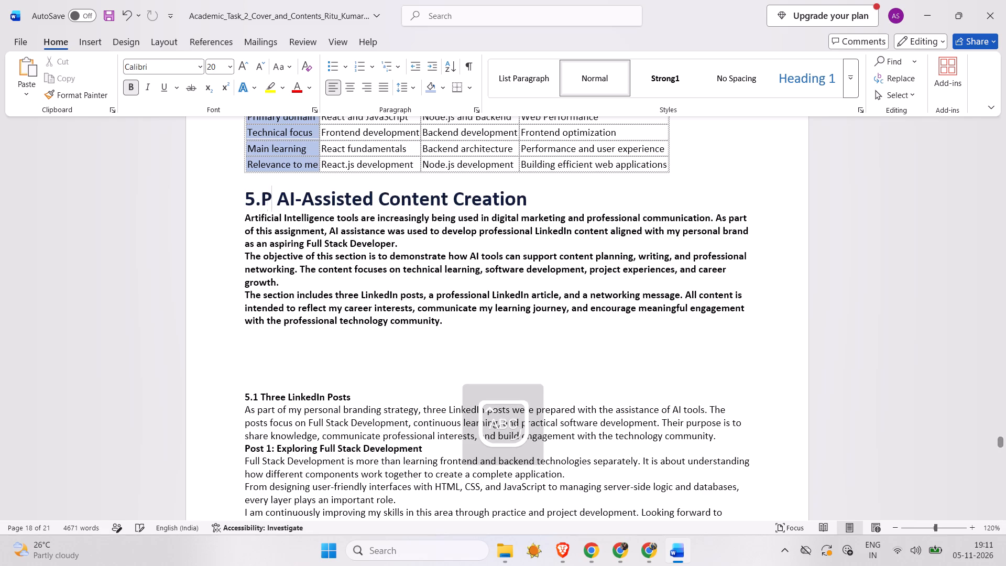
text(art)
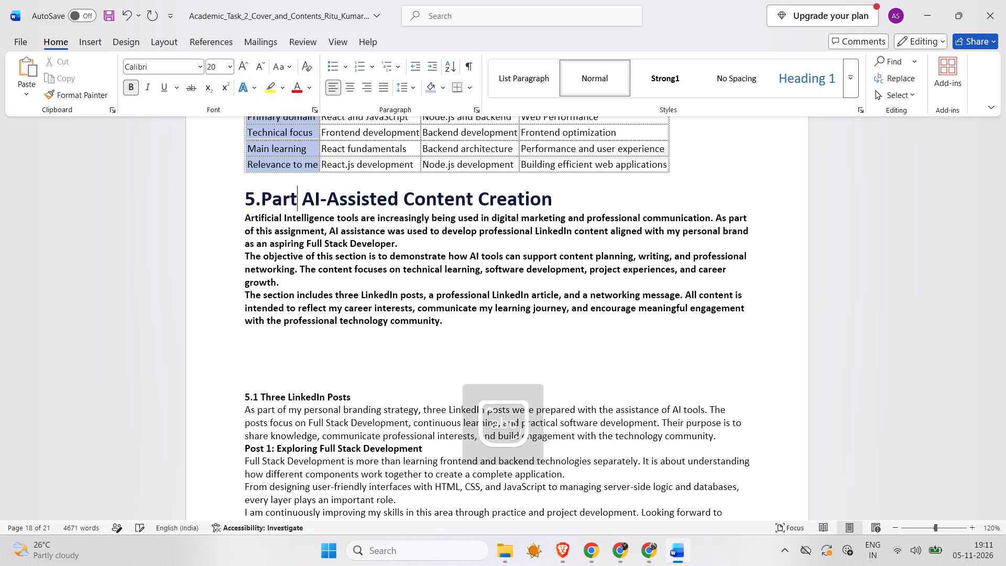
key(d)
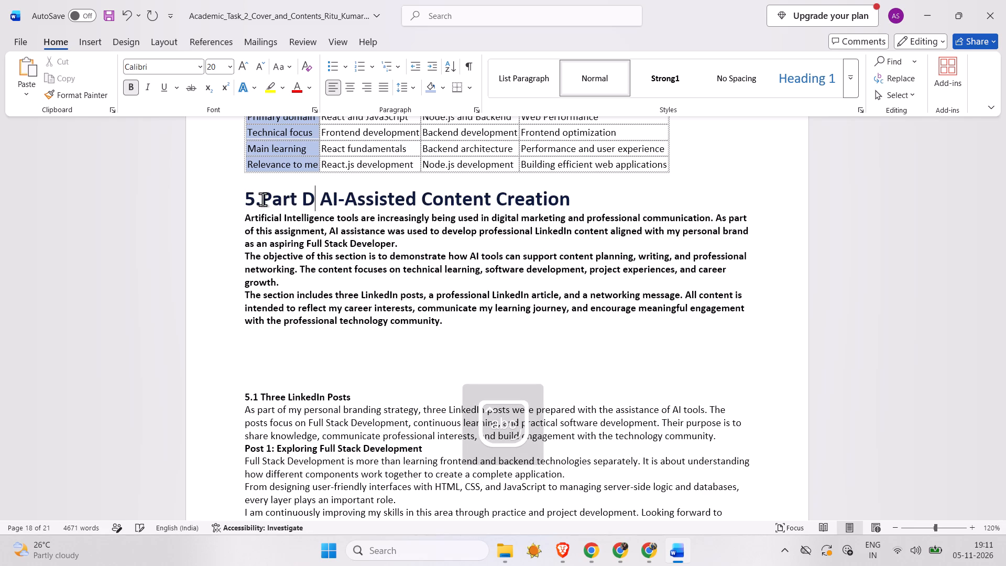
key(shift+colon)
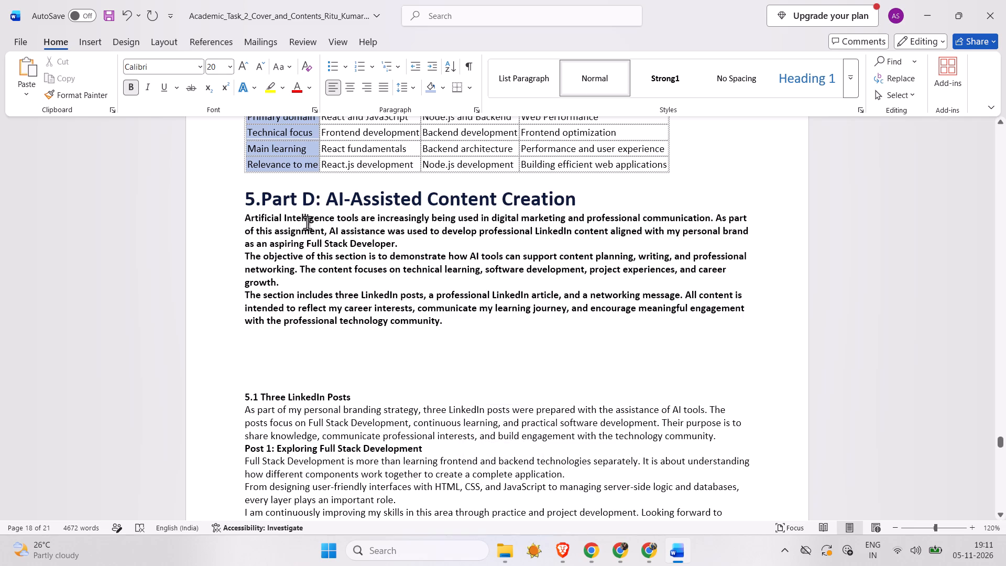
Remove the bold formatting from the three introductory paragraphs under the Part D heading.
drag(240, 216, 451, 318)
click(466, 291)
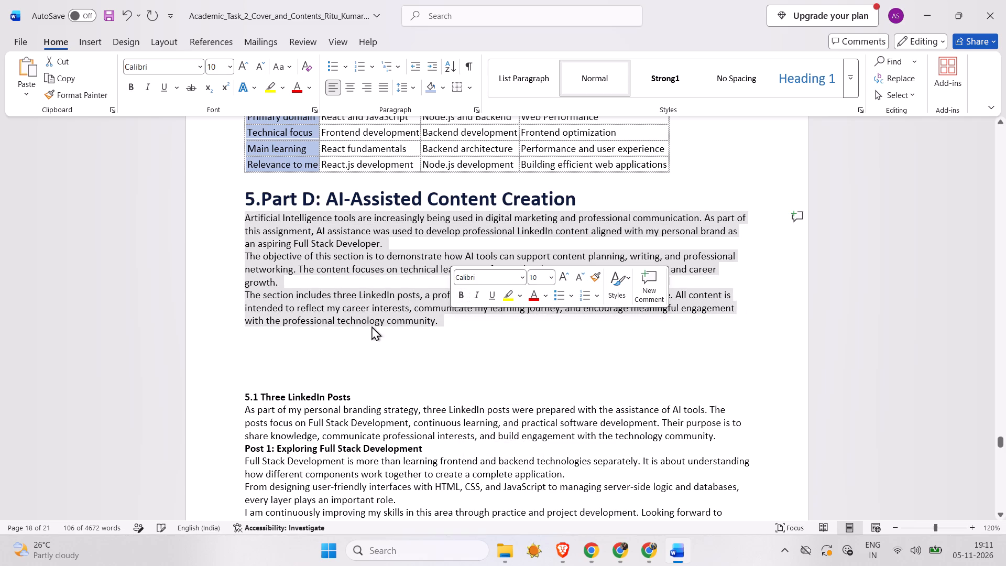
click(369, 328)
Delete the extra blank lines above "5.1 Three LinkedIn Posts", keeping one blank line between it and the introduction.
click(240, 388)
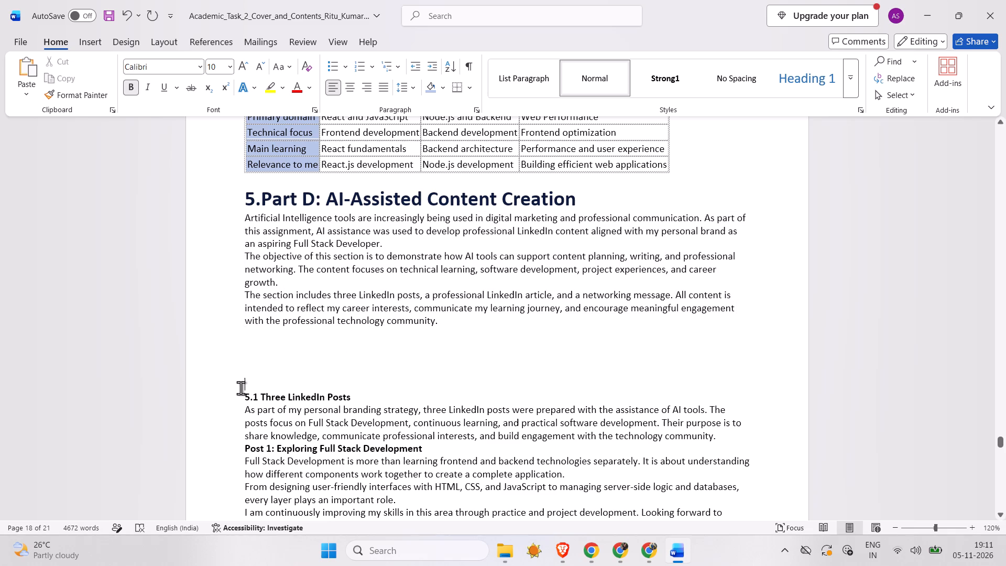
key(BackSpace)
key(BackSpace)
key(BackSpace)
key(BackSpace)
key(BackSpace)
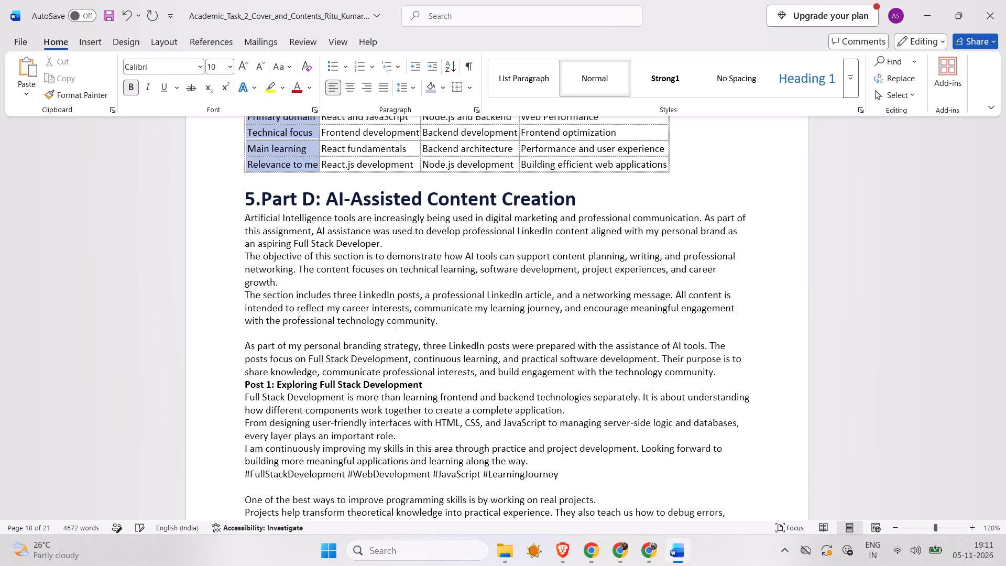
key(Return)
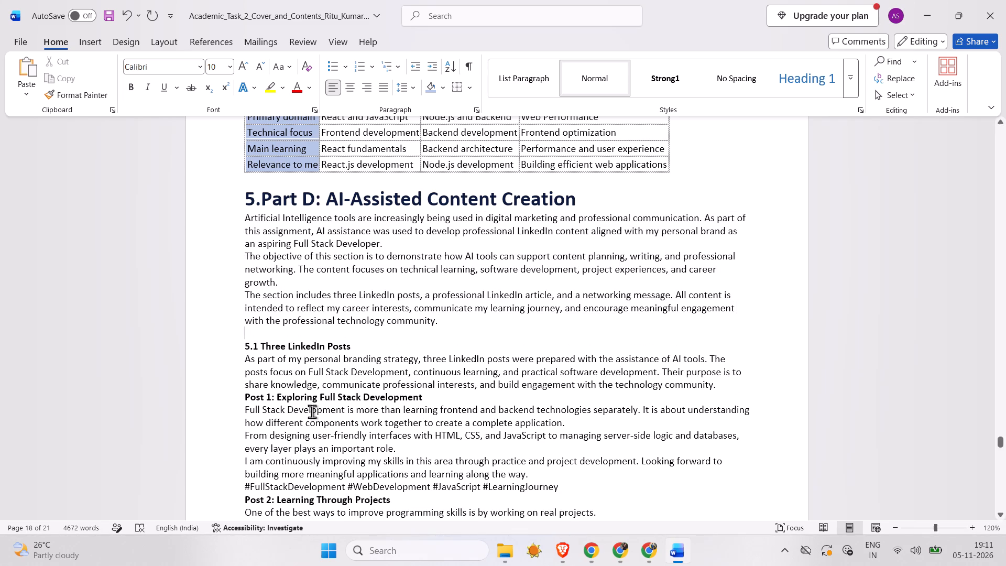
Apply the Heading 2 style to the "5.1 Three LinkedIn Posts" heading and make it bold.
drag(362, 348, 239, 345)
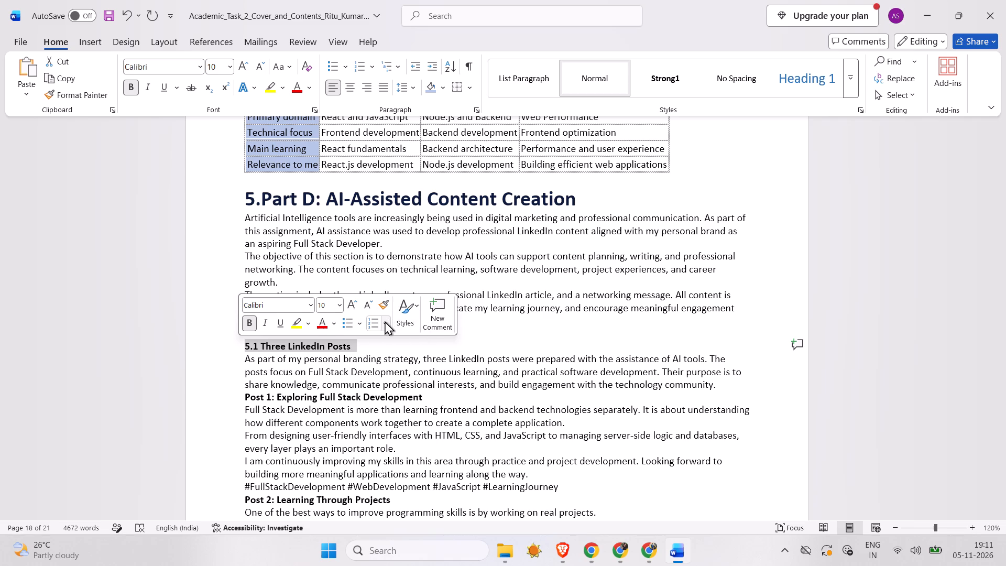
click(412, 314)
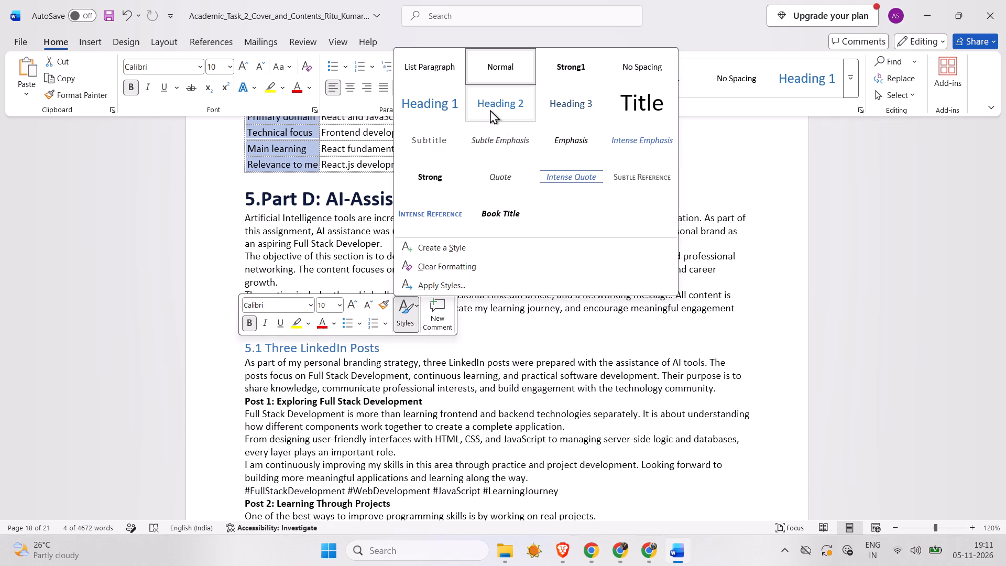
click(490, 110)
right_click(264, 343)
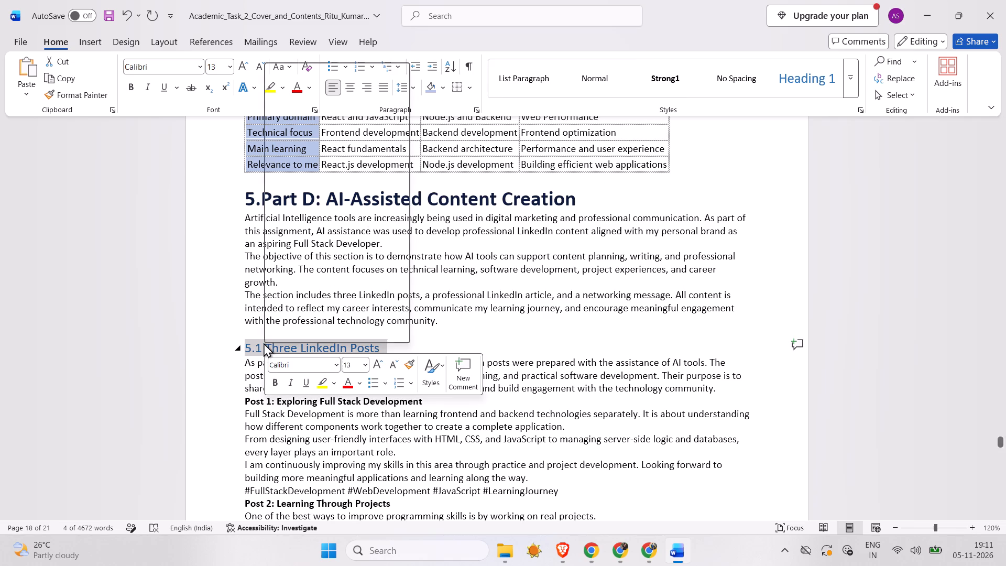
click(272, 377)
click(199, 389)
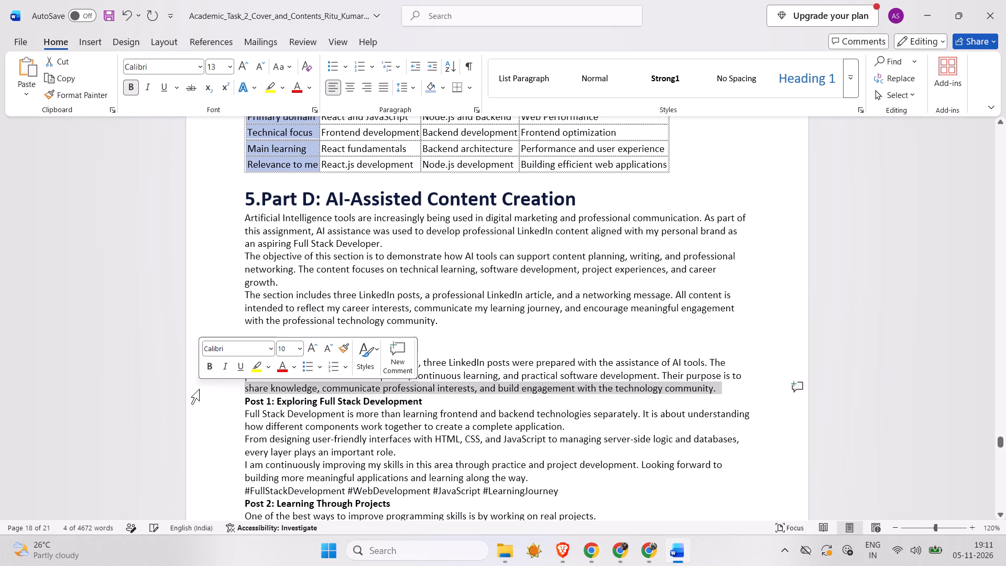
Insert a blank line between the 5.1 introductory paragraph and the "Post 1: Exploring Full Stack Development" heading.
click(235, 421)
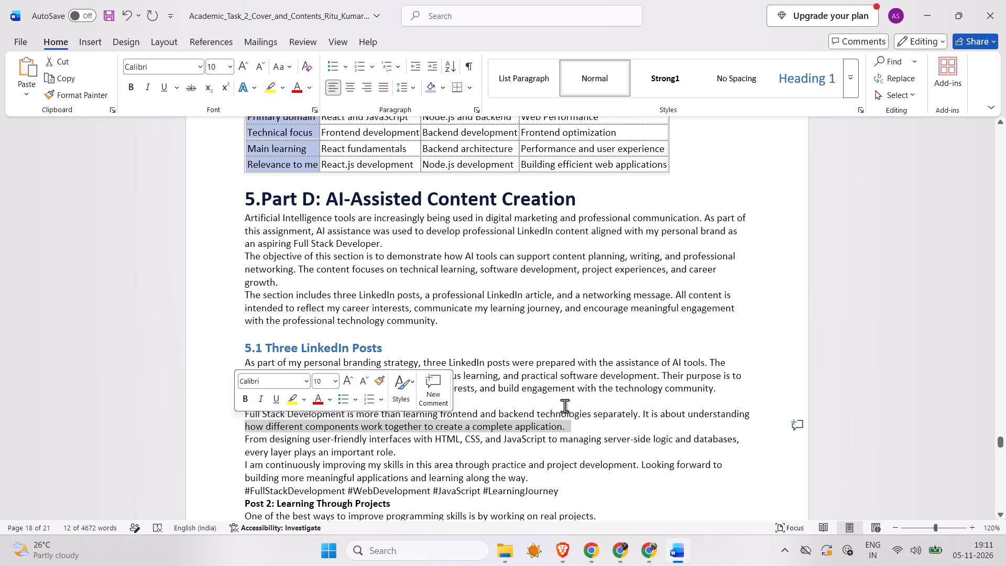
click(564, 406)
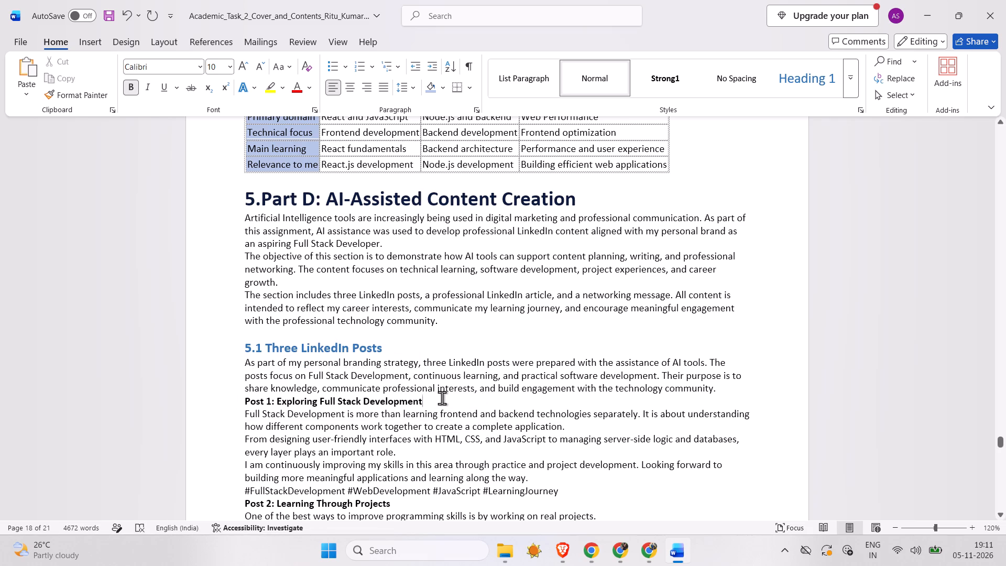
click(726, 388)
key(Return)
Add a new line reading "Link Post 1:" directly below the hashtags of Post 1.
scroll(699, 393, down, 1)
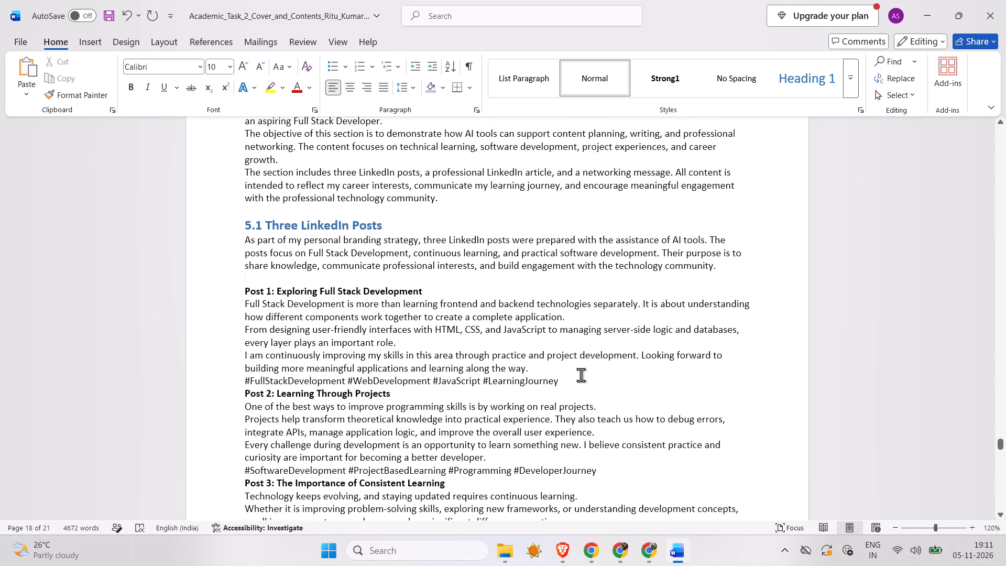
click(578, 380)
key(Return)
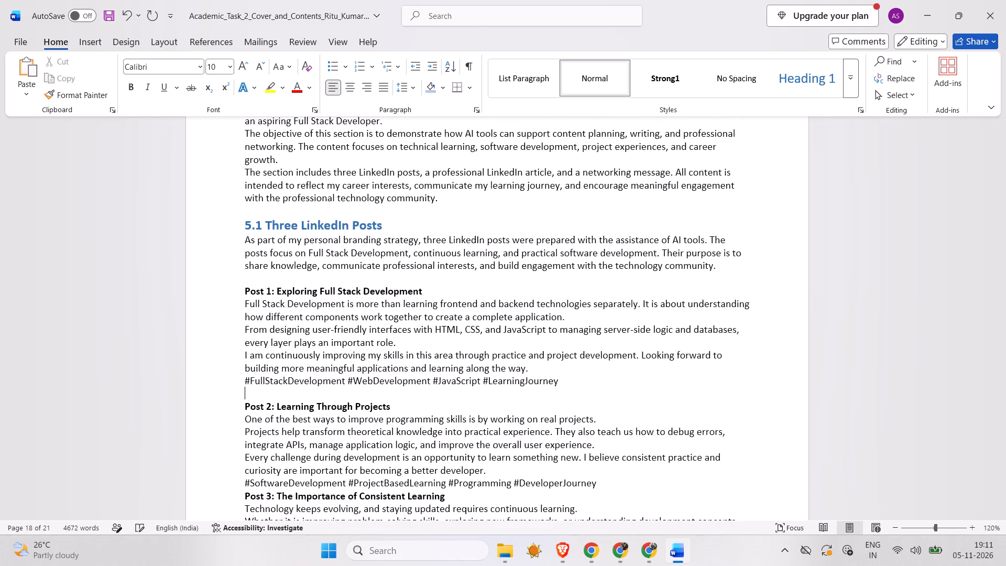
text(link)
key(BackSpace)
key(BackSpace)
key(BackSpace)
key(BackSpace)
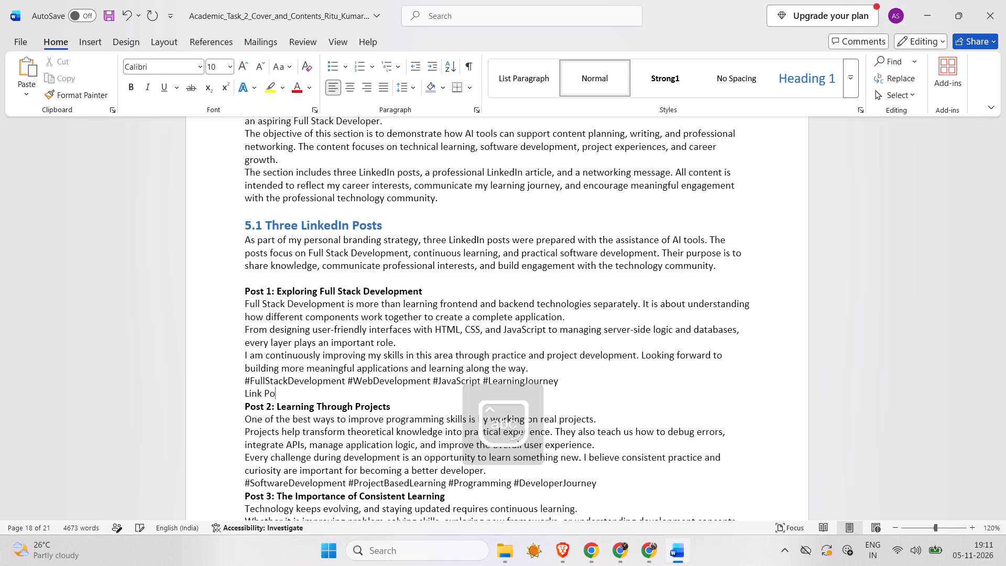
text(1:)
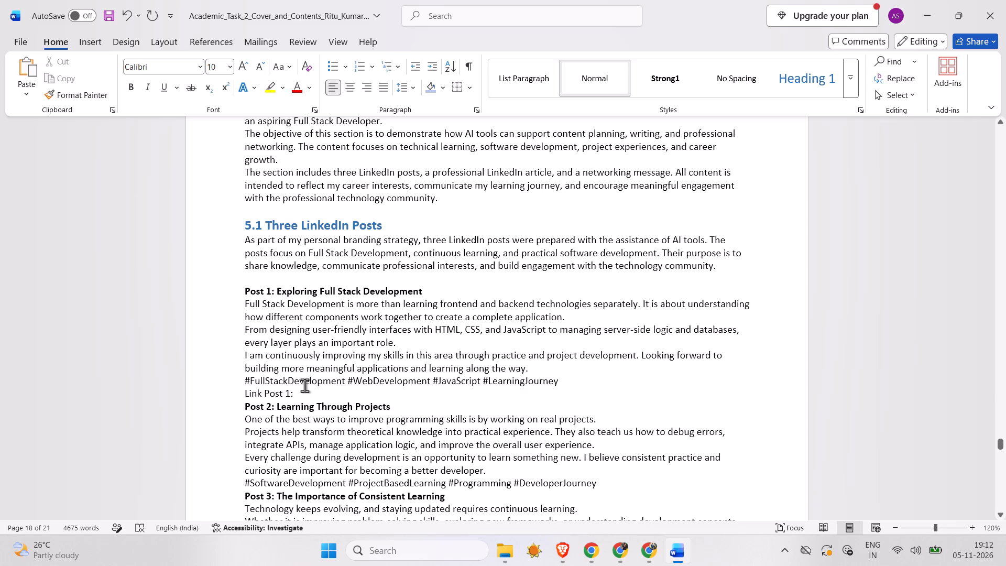
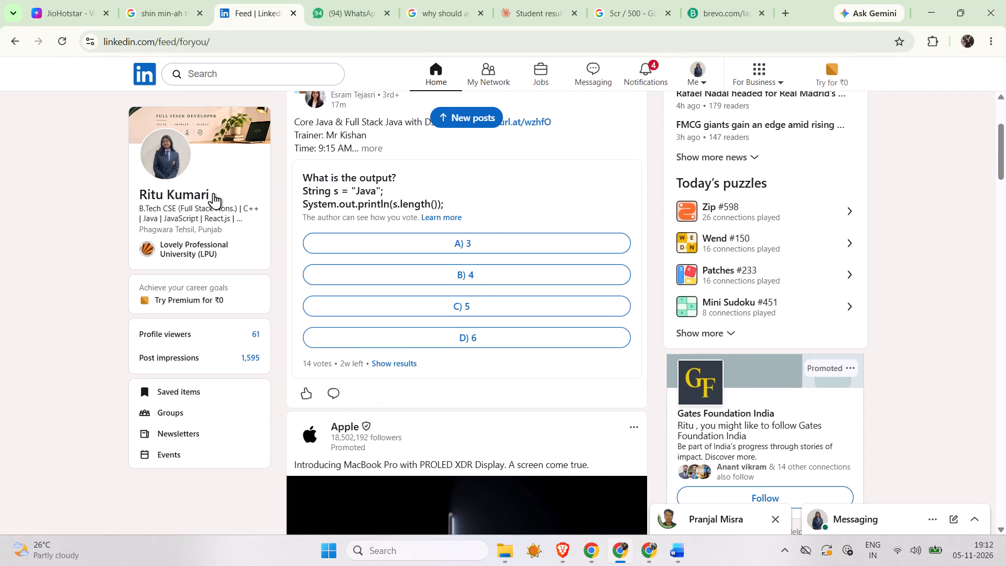
Open your own LinkedIn profile, show the posts in its Activity section, and open the full list of posts.
click(176, 166)
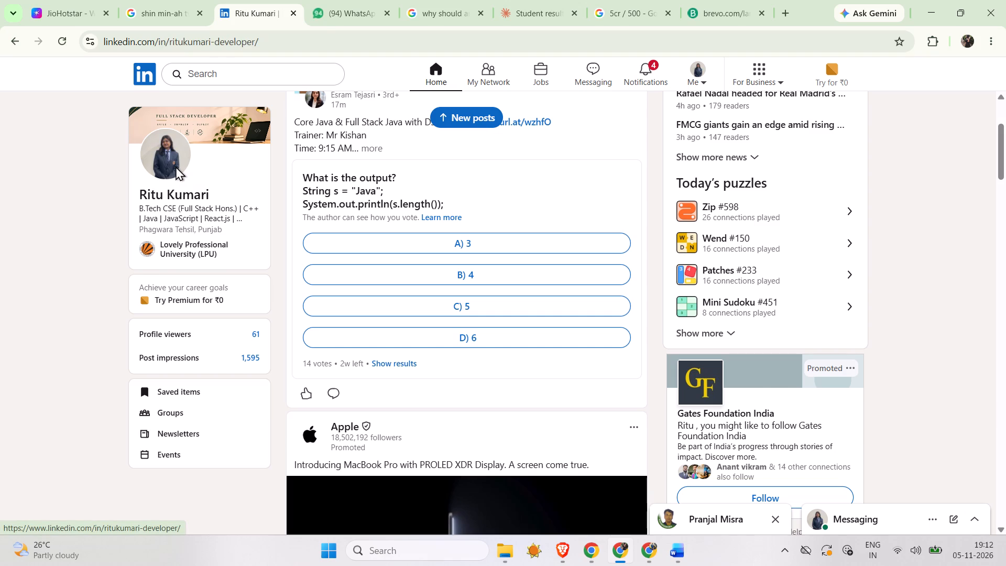
scroll(176, 166, down, 5)
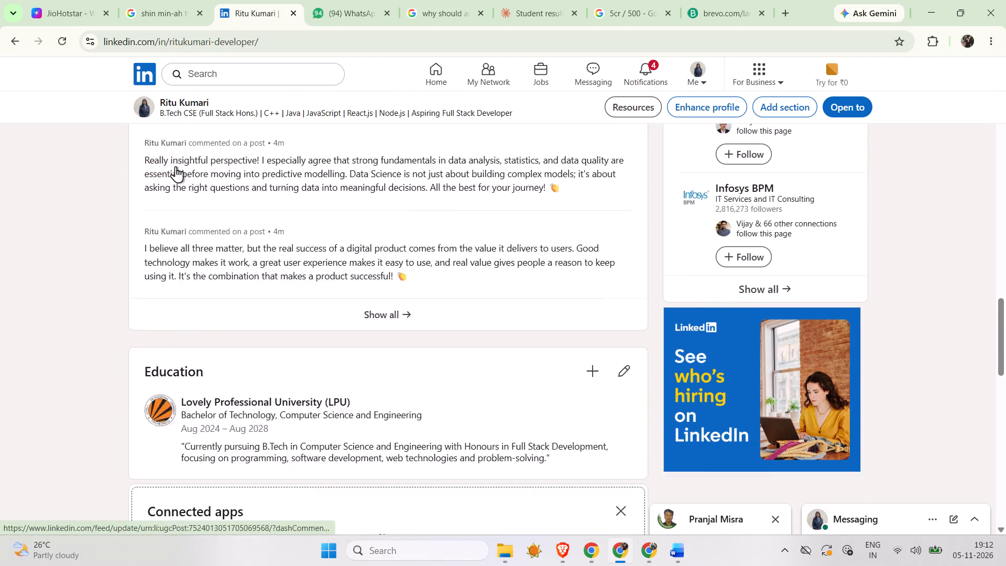
scroll(176, 166, down, 8)
scroll(176, 166, up, 2)
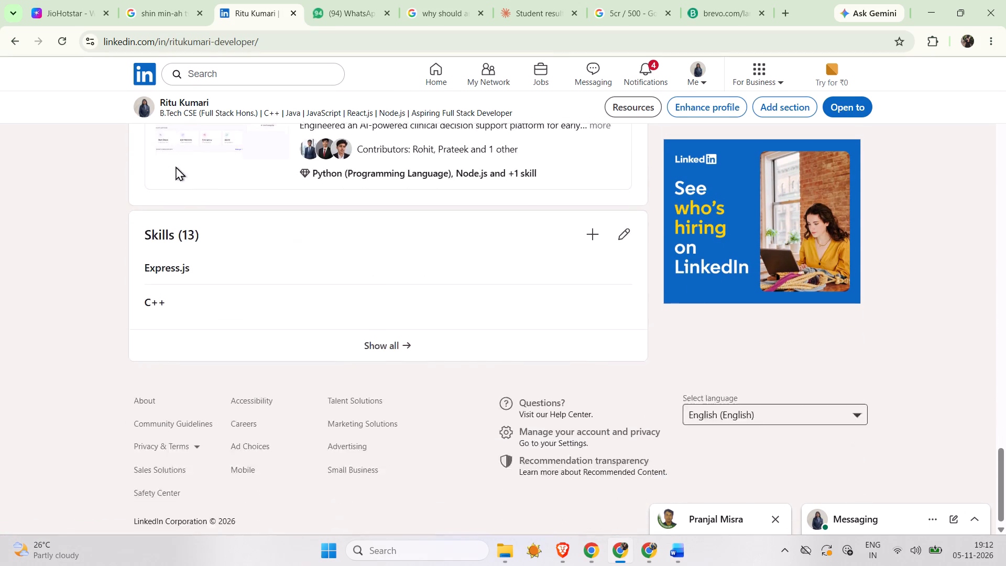
scroll(176, 166, up, 3)
scroll(176, 166, down, 5)
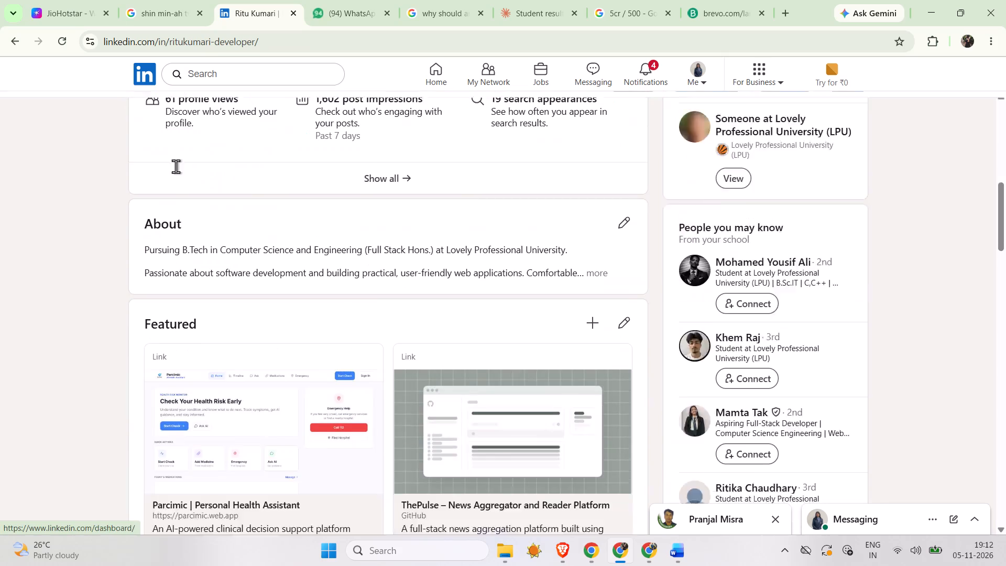
scroll(176, 166, down, 1)
scroll(414, 391, down, 7)
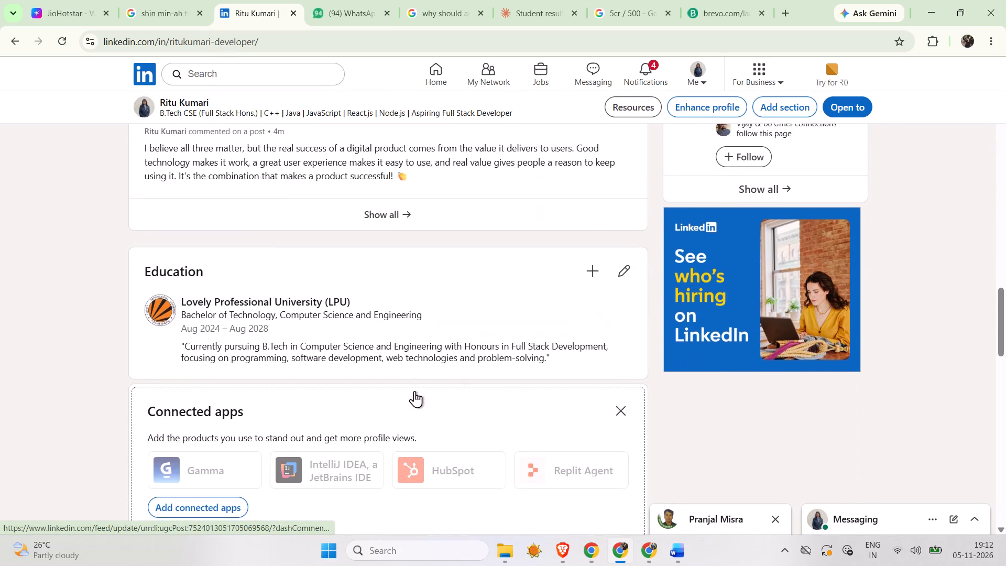
scroll(414, 391, down, 8)
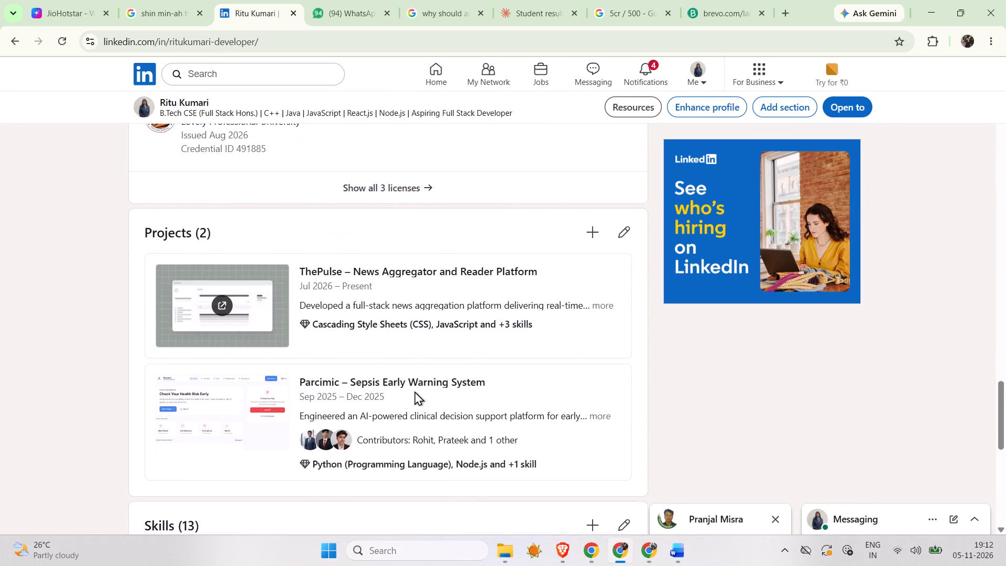
scroll(414, 391, down, 6)
scroll(414, 391, up, 10)
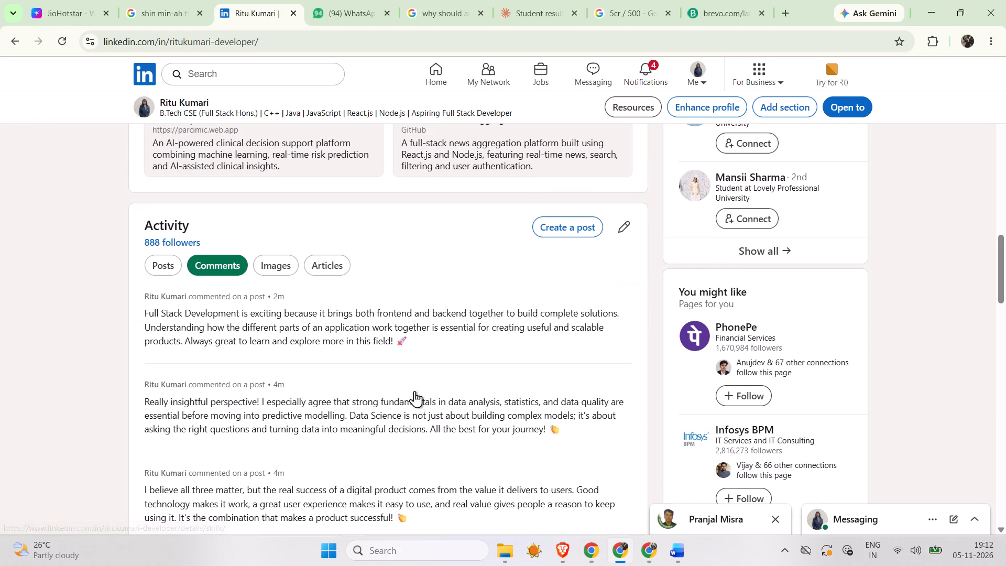
click(158, 264)
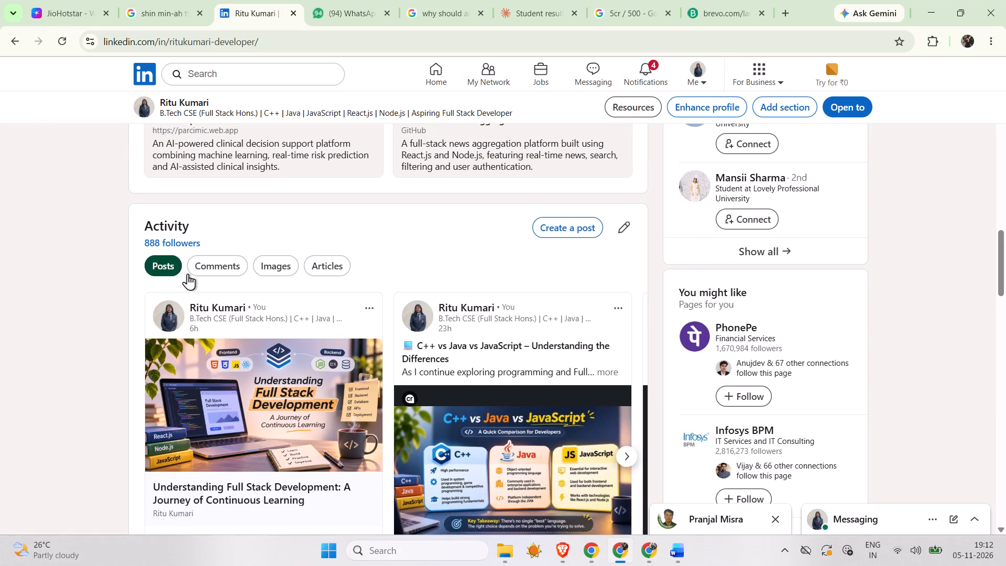
scroll(478, 427, down, 3)
click(387, 491)
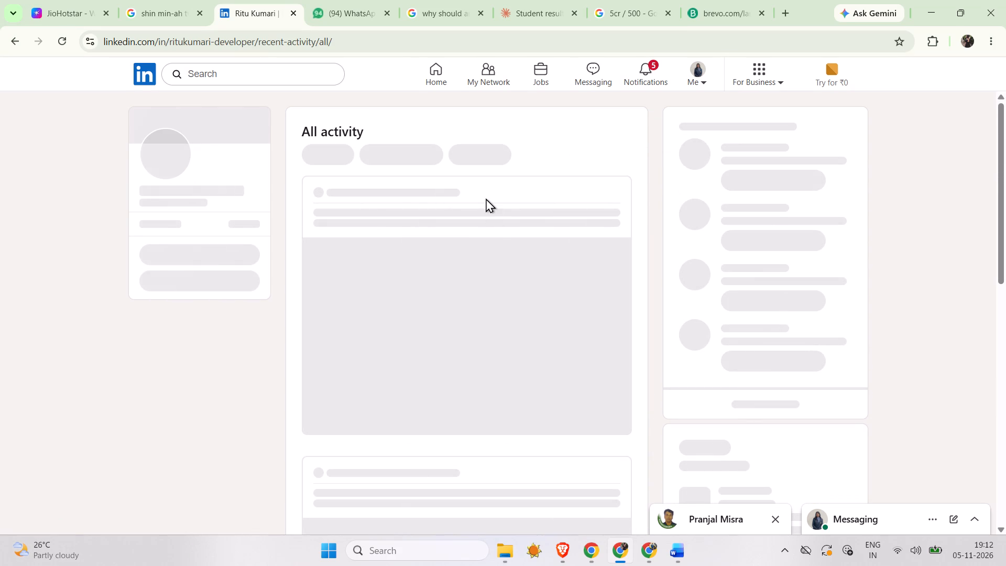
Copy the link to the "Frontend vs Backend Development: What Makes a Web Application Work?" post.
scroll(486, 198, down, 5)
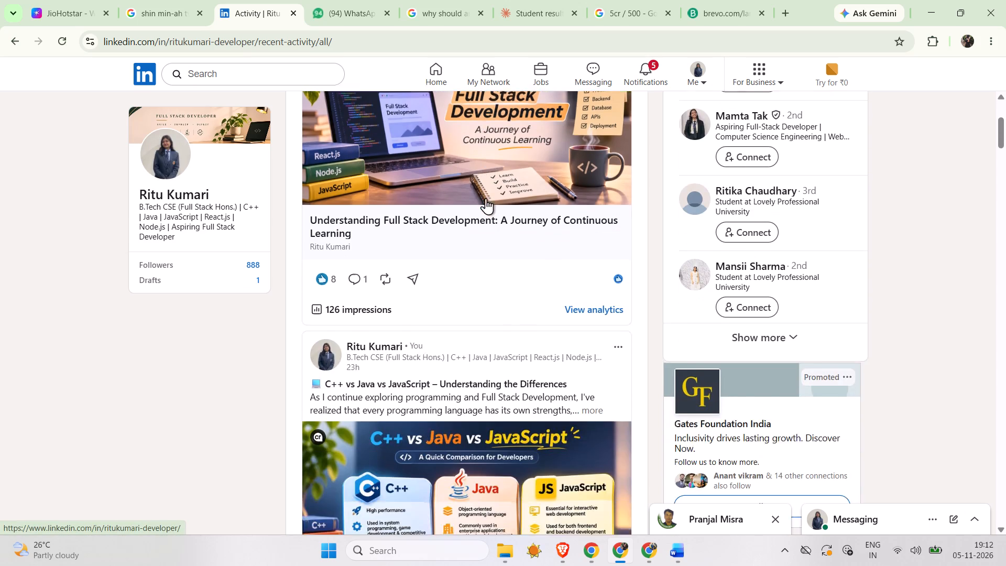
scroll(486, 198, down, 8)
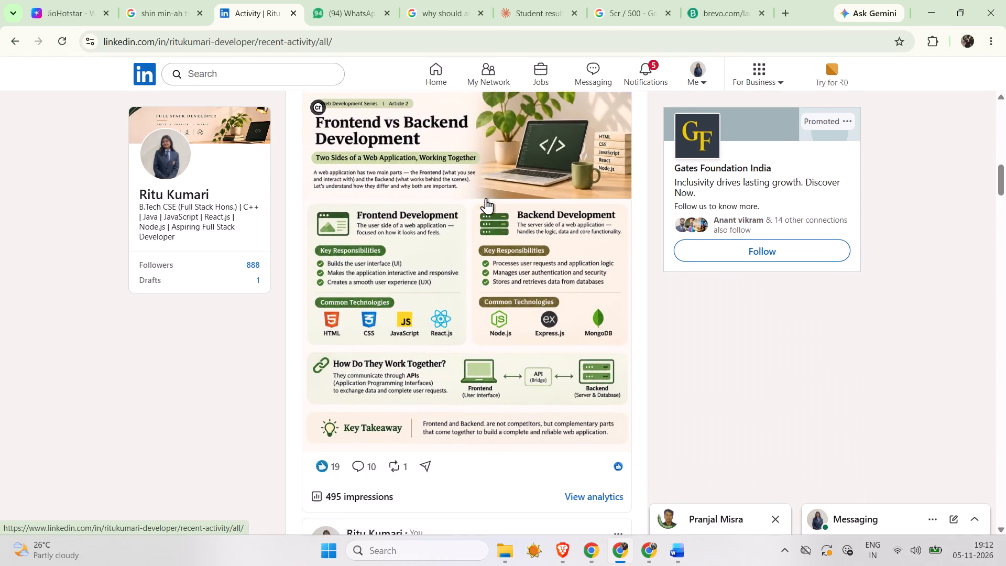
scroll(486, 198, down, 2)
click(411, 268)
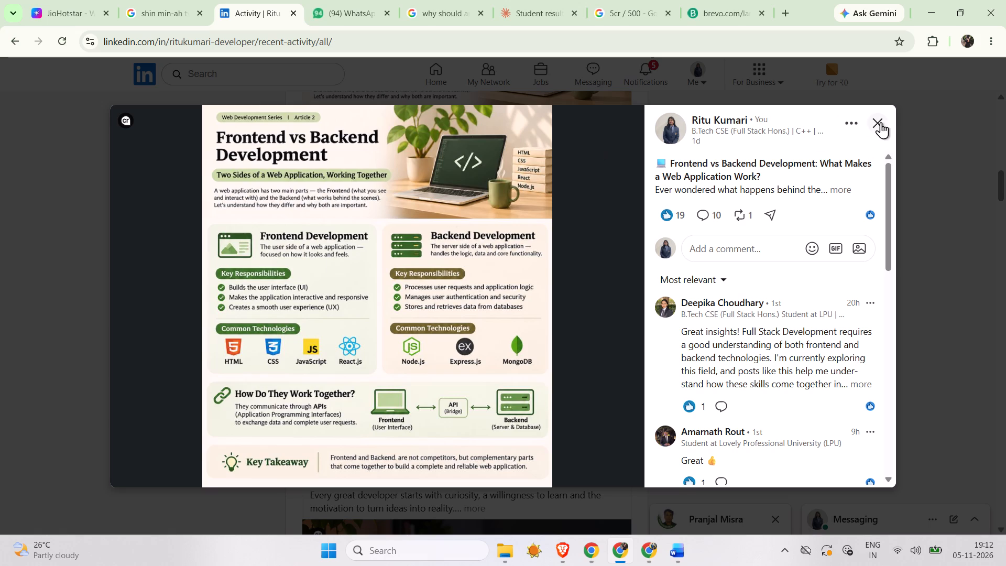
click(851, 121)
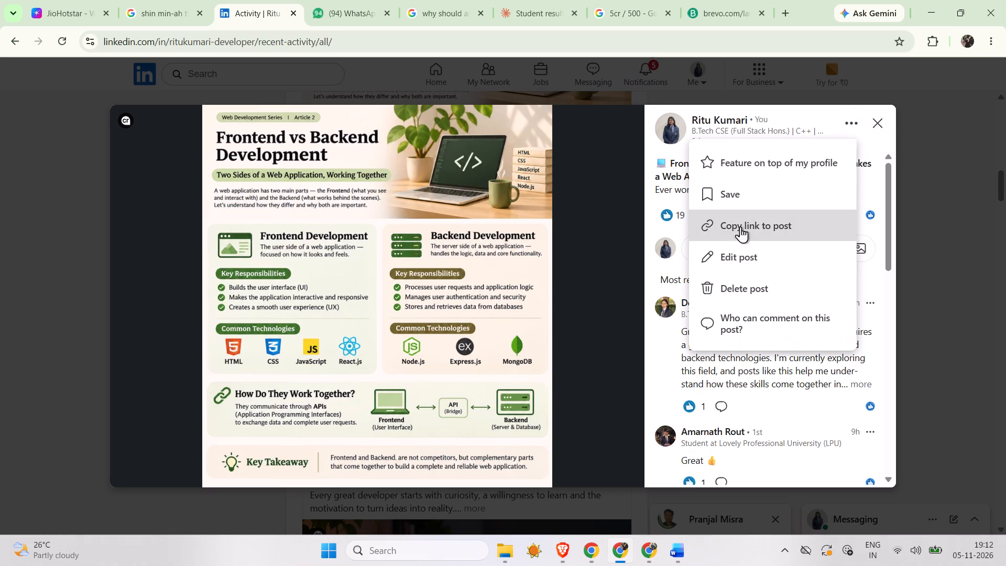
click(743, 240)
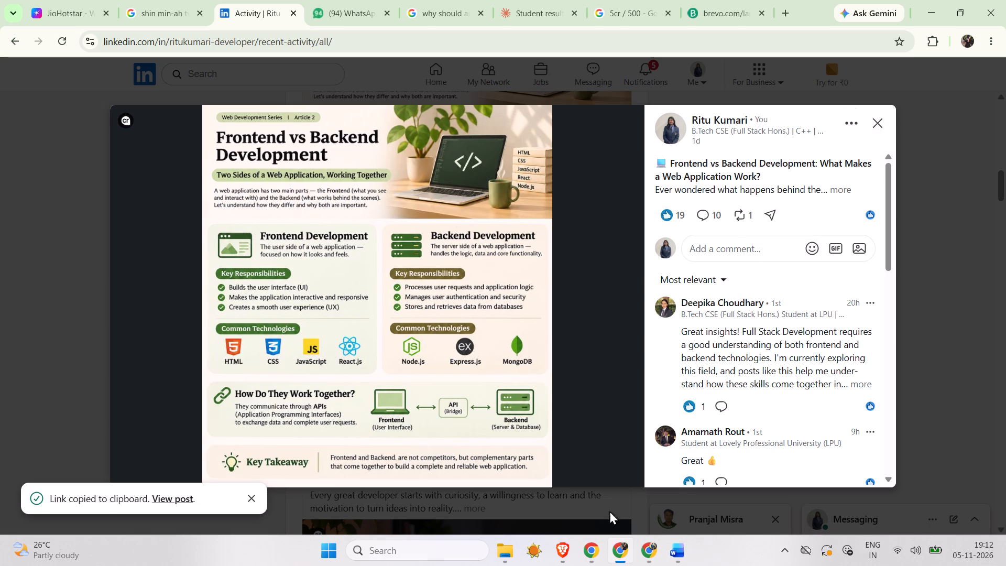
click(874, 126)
Copy the link to the "Starting My Journey in Full Stack Development!" post.
scroll(542, 285, down, 4)
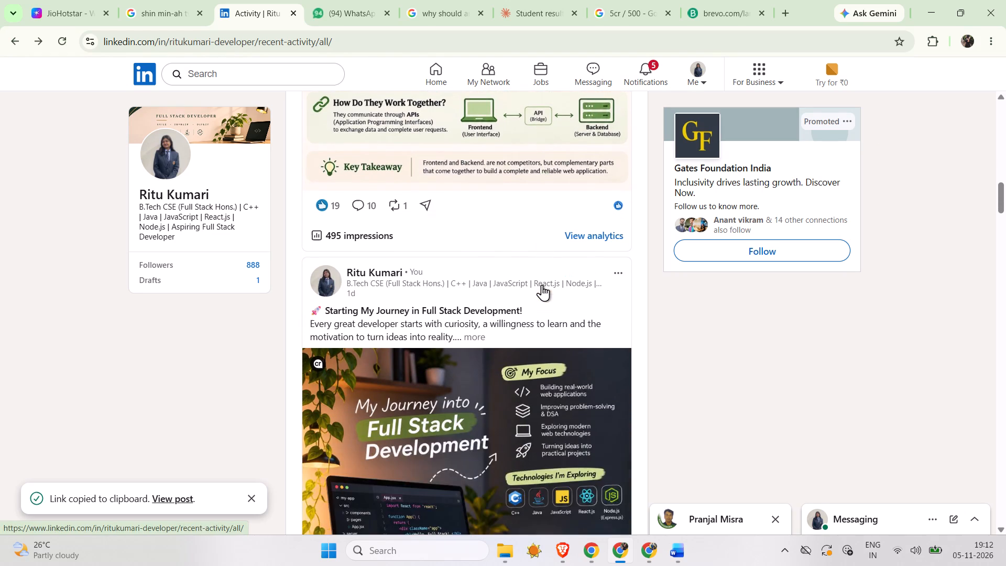
scroll(542, 285, down, 2)
scroll(542, 285, up, 3)
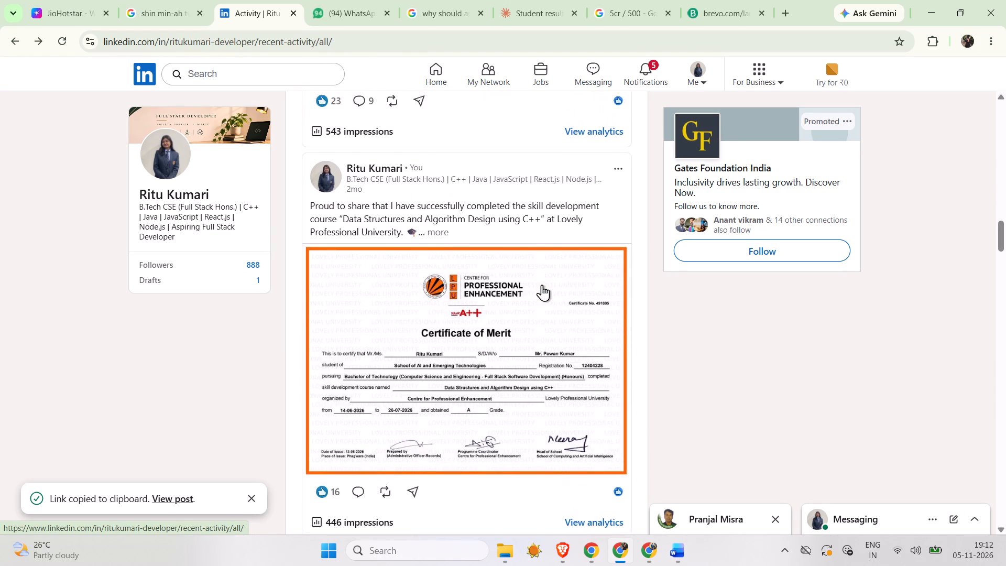
scroll(542, 285, up, 3)
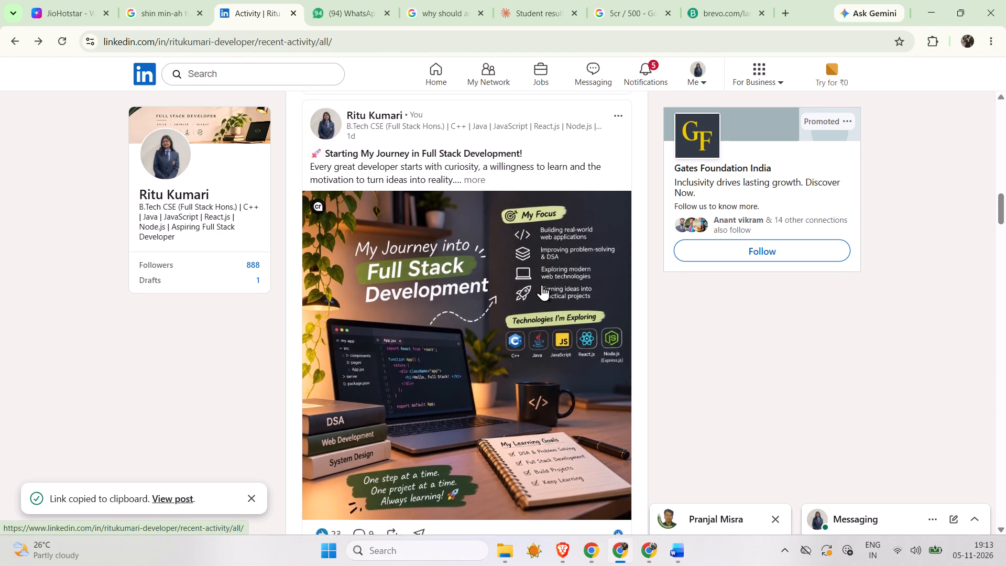
scroll(542, 285, up, 1)
click(616, 129)
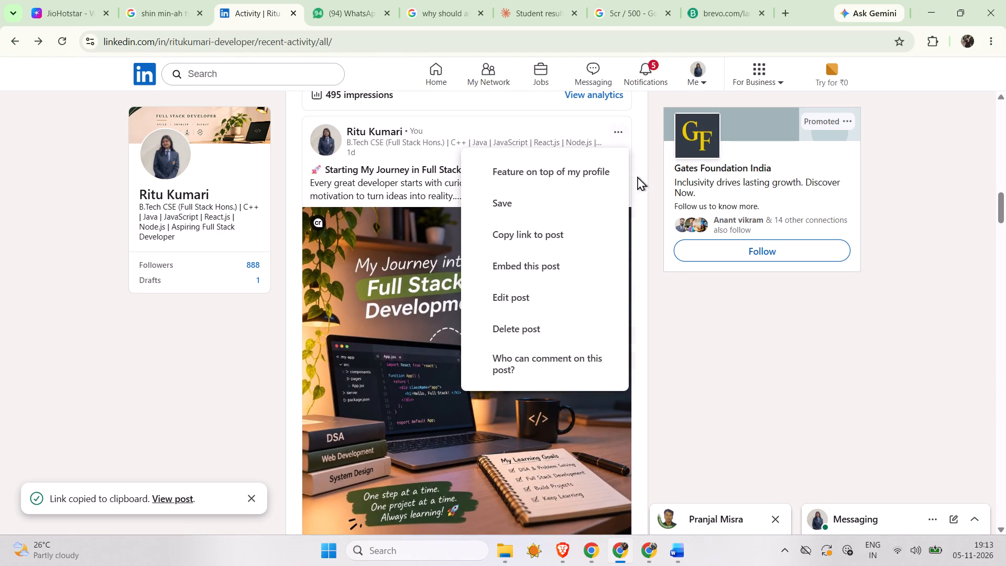
click(540, 237)
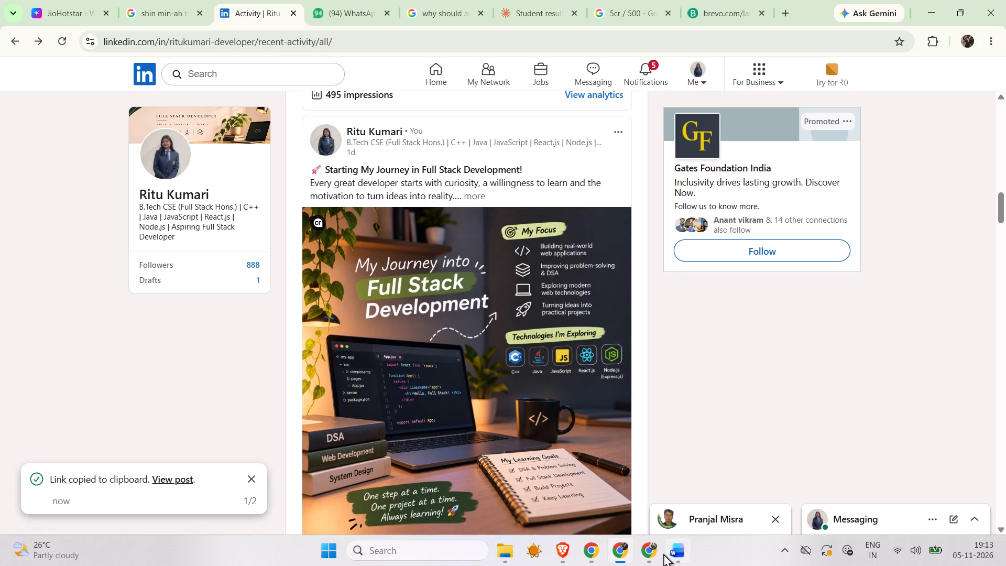
Switch to the Word report and paste the copied post link after "Link Post 1:", separated by a space.
click(677, 556)
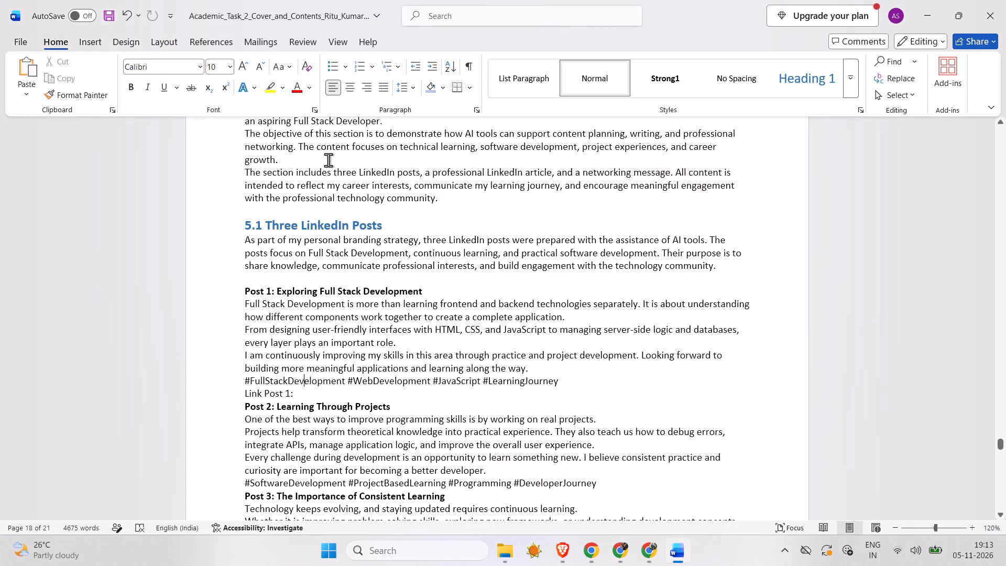
click(308, 393)
key(space)
key(ctrl+v)
Make the whole "Link Post 1" line bold and insert a blank line between it and the Post 2 heading.
drag(431, 392, 249, 396)
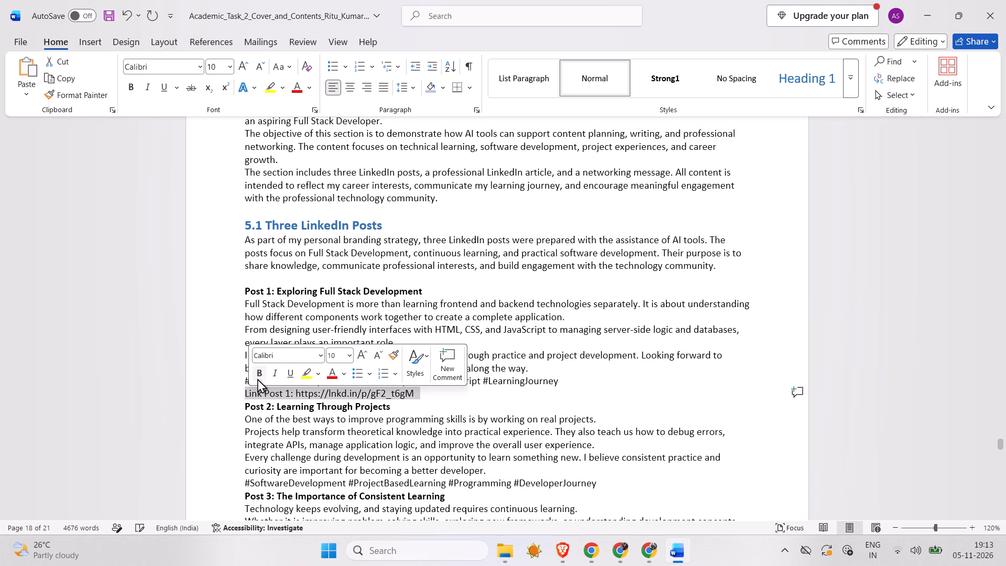
click(257, 377)
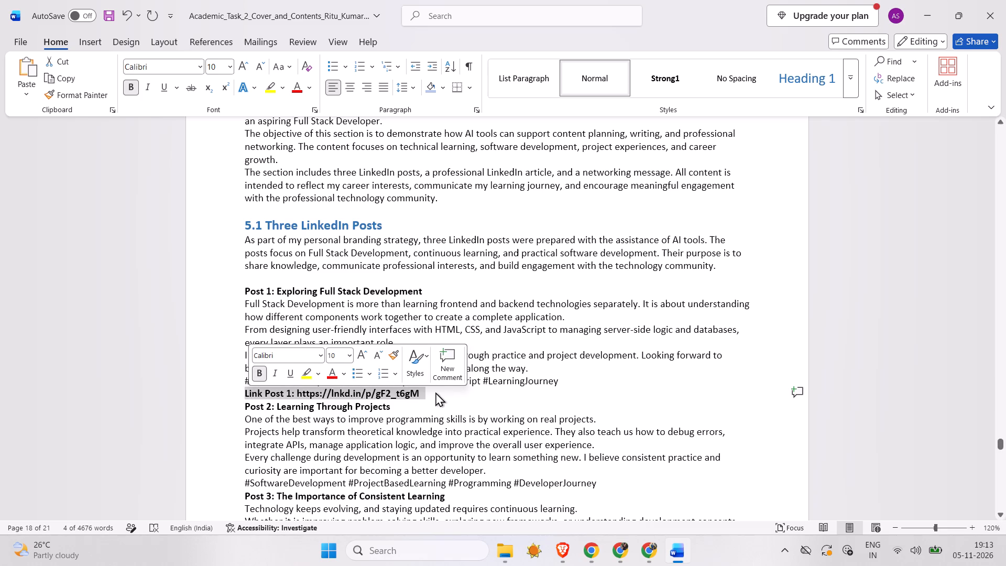
click(435, 392)
key(Return)
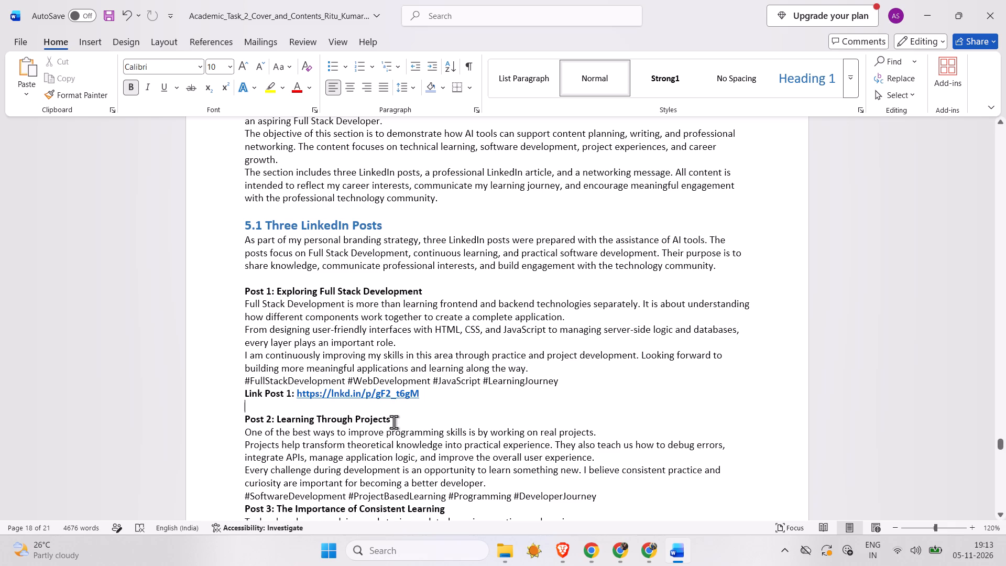
Add a new line reading "Link Post 2:" directly below the hashtags of Post 2.
scroll(398, 422, down, 1)
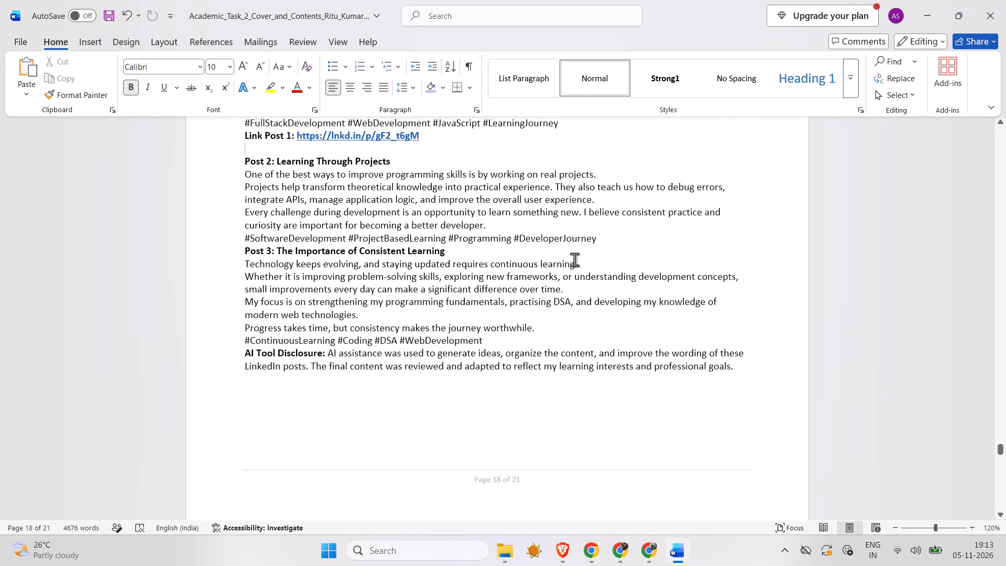
click(619, 241)
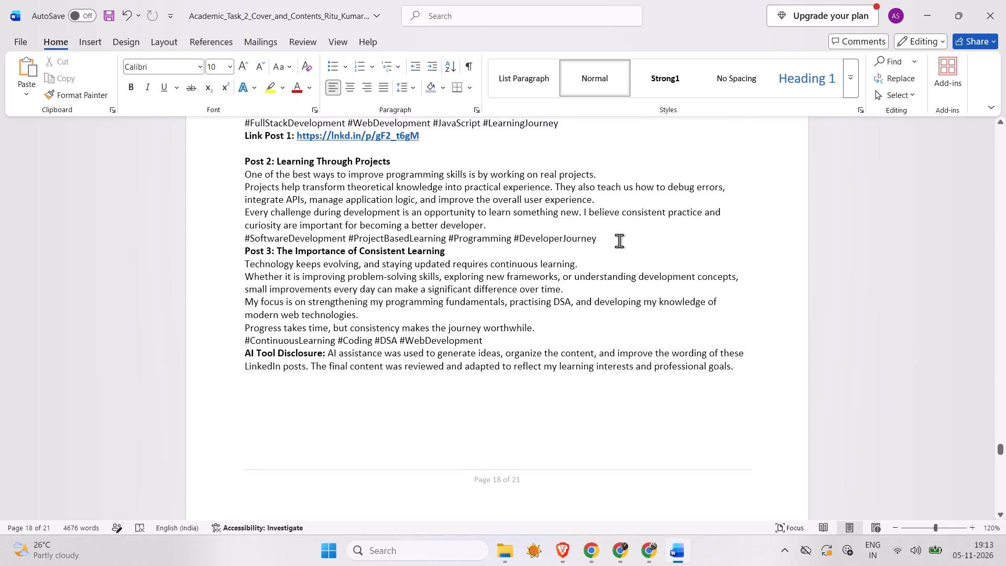
key(Return)
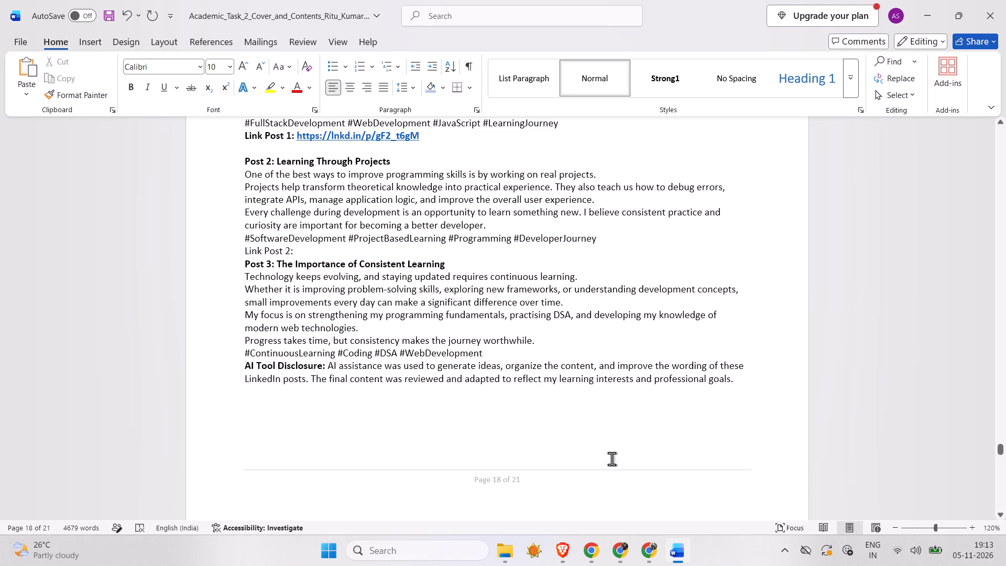
Switch back to LinkedIn in Chrome and copy the link to the "Frontend vs Backend Development" post.
click(617, 550)
scroll(512, 395, up, 2)
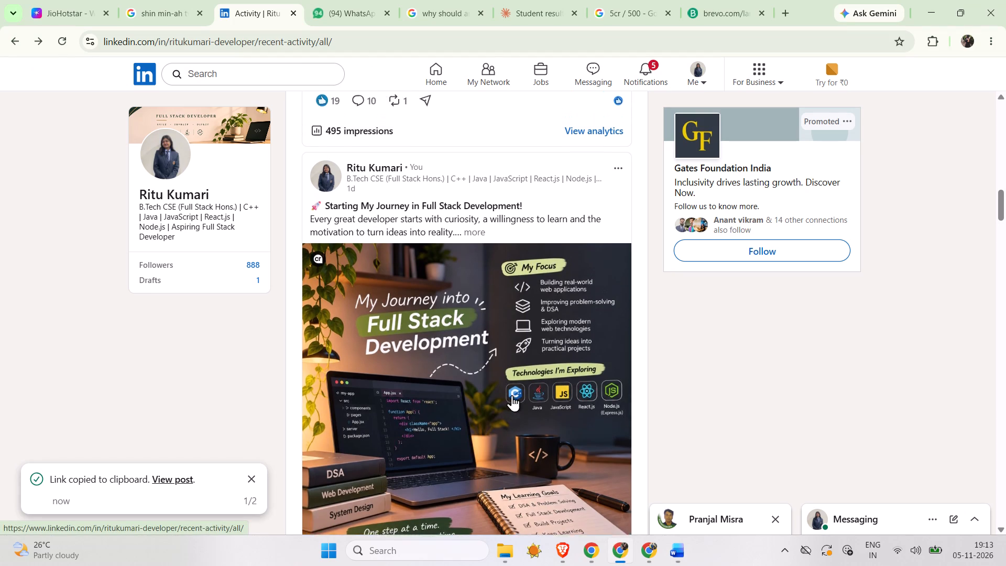
scroll(512, 395, up, 5)
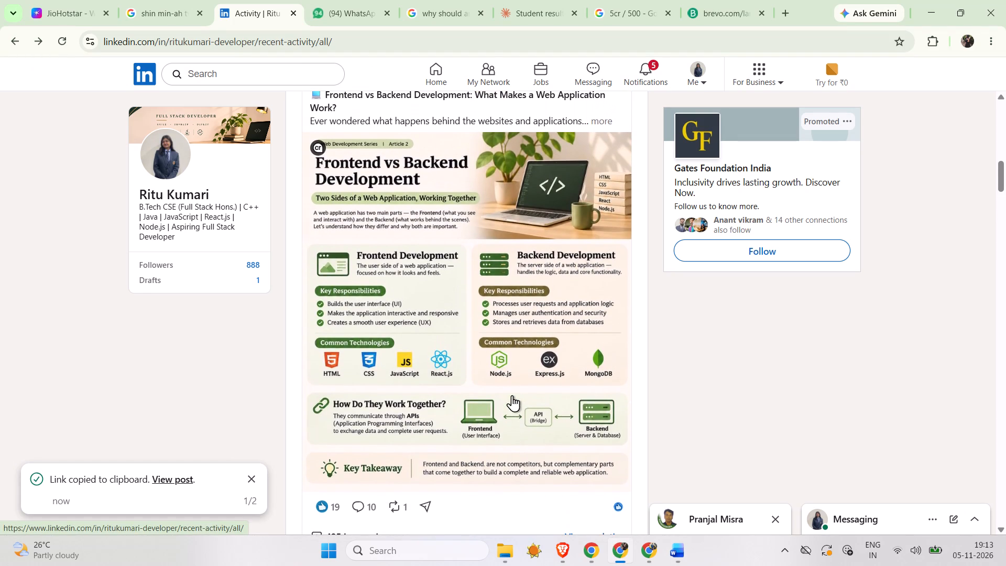
scroll(561, 196, up, 1)
scroll(493, 280, up, 1)
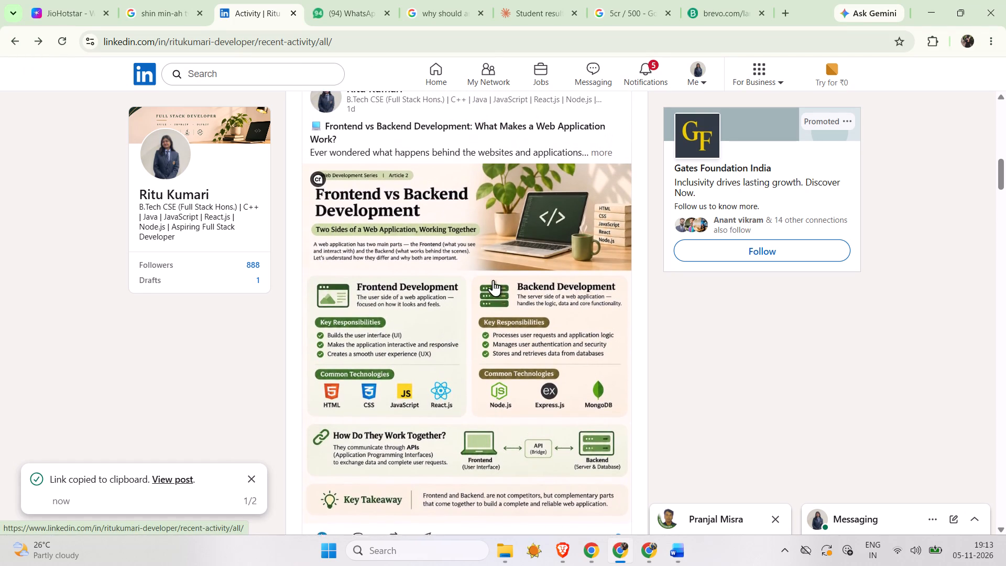
scroll(493, 280, up, 2)
click(618, 138)
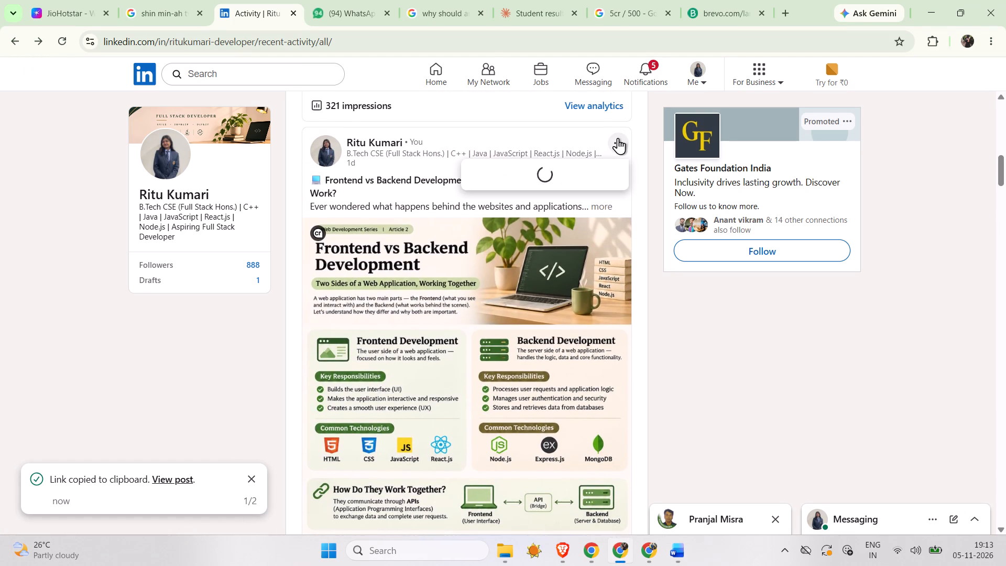
click(521, 248)
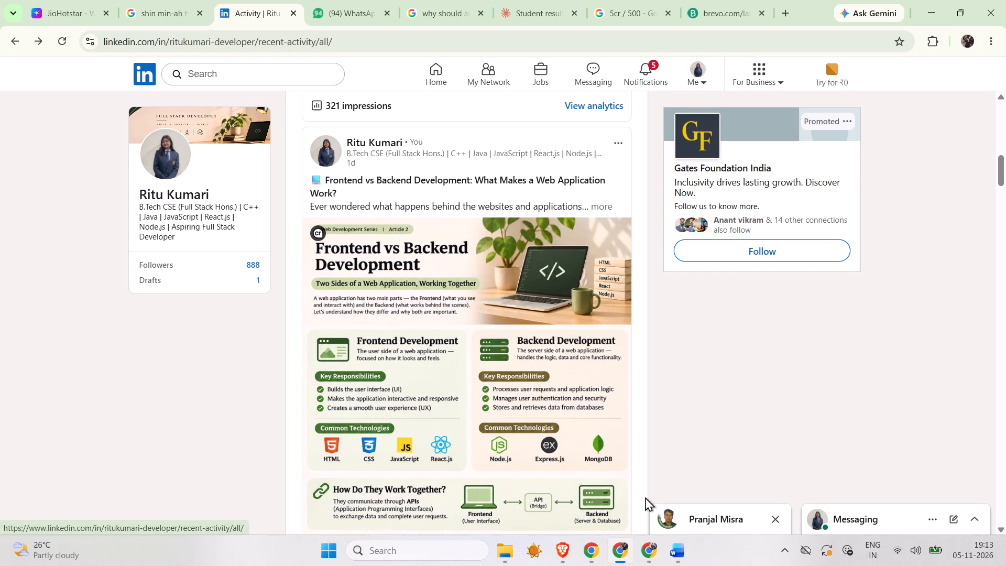
Return to the Word report and paste the copied post link after "Link Post 2:".
click(658, 552)
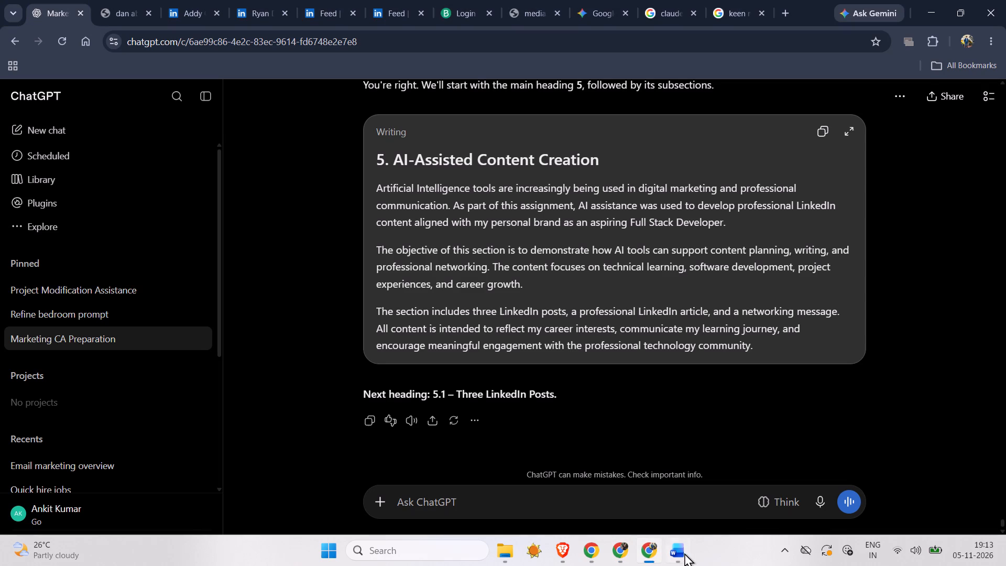
click(684, 553)
key(ctrl+v)
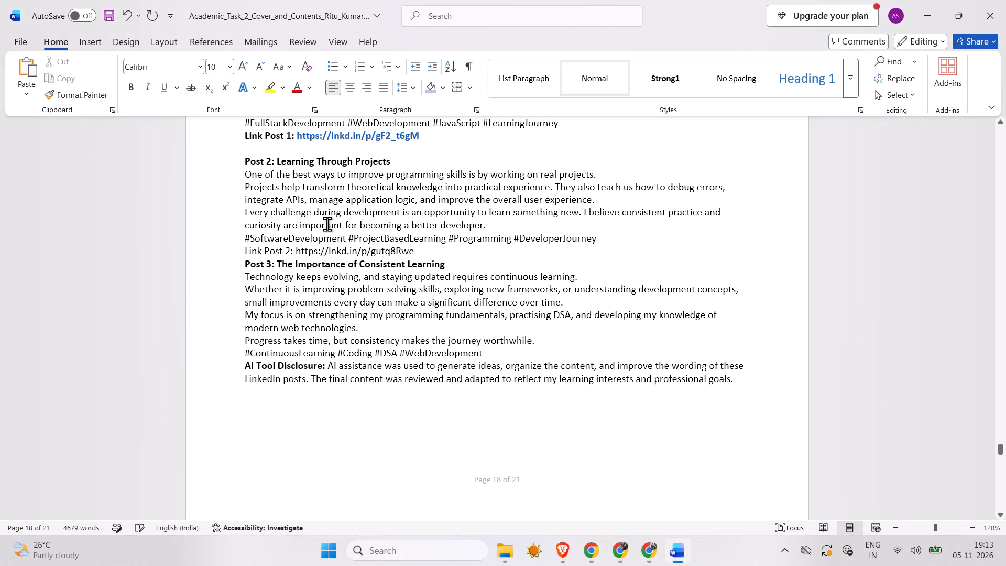
Make the whole "Link Post 2" line bold, with a blank line before the Post 3 heading and an extra space before the link.
drag(438, 247, 242, 253)
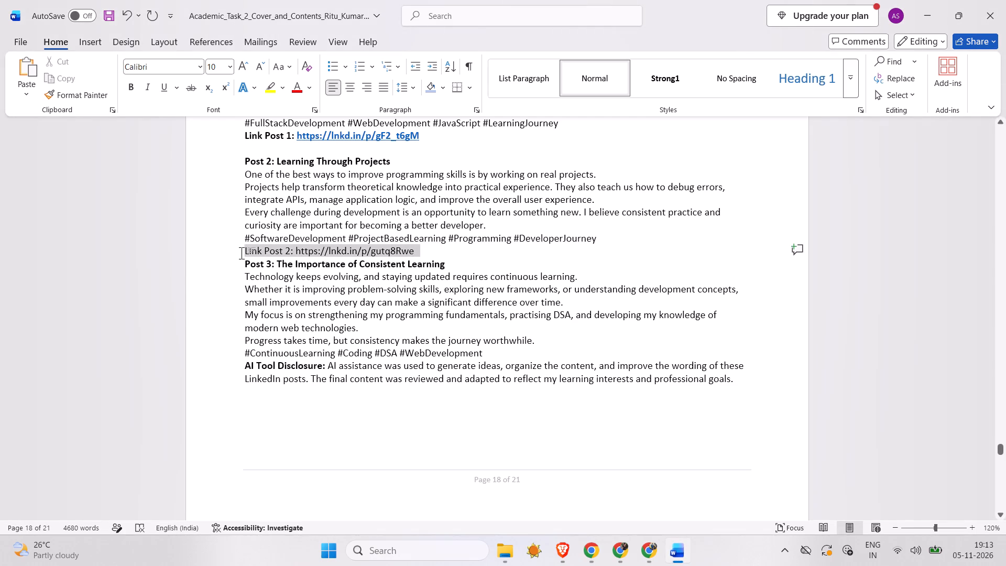
drag(242, 253, 240, 253)
click(248, 230)
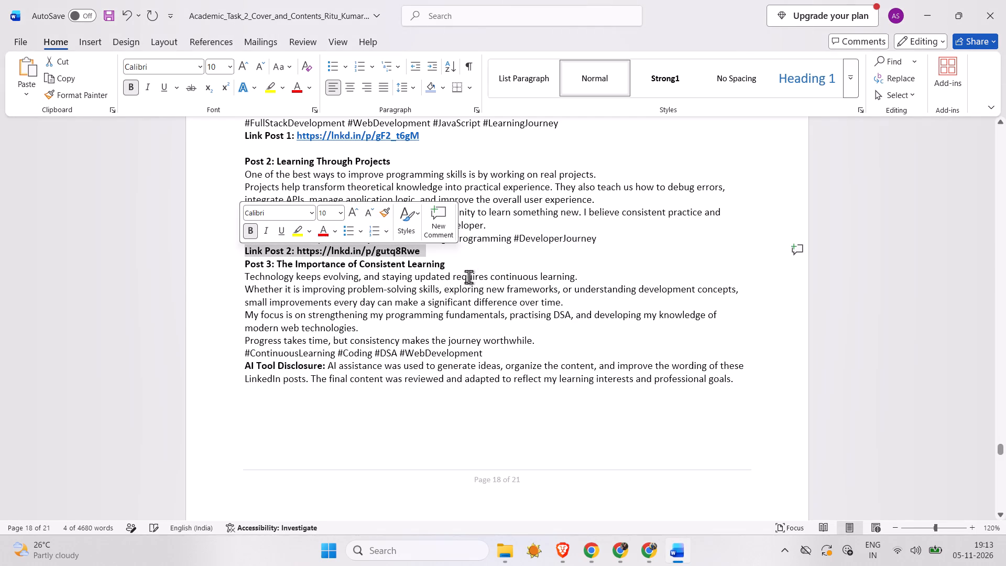
click(462, 249)
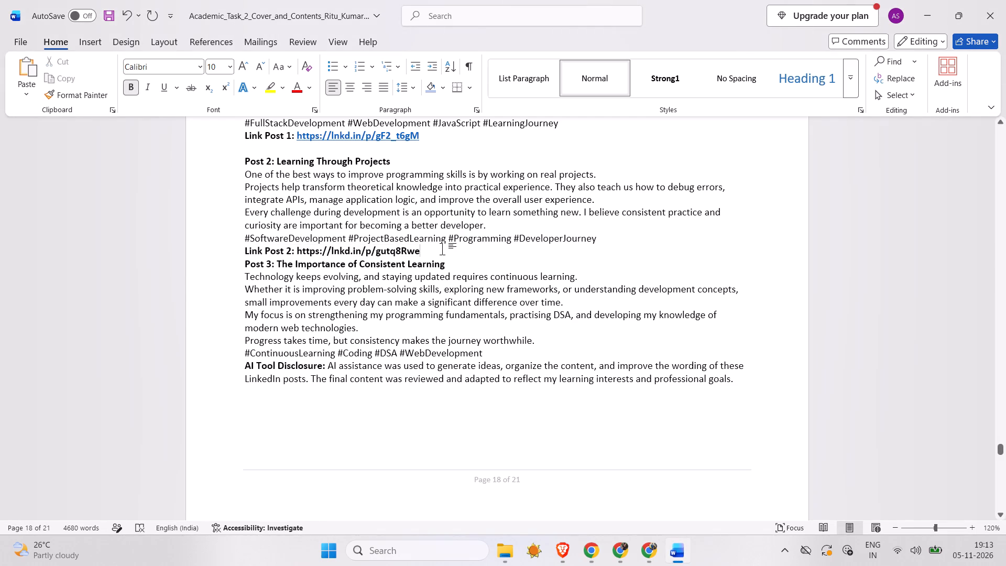
click(441, 249)
key(Return)
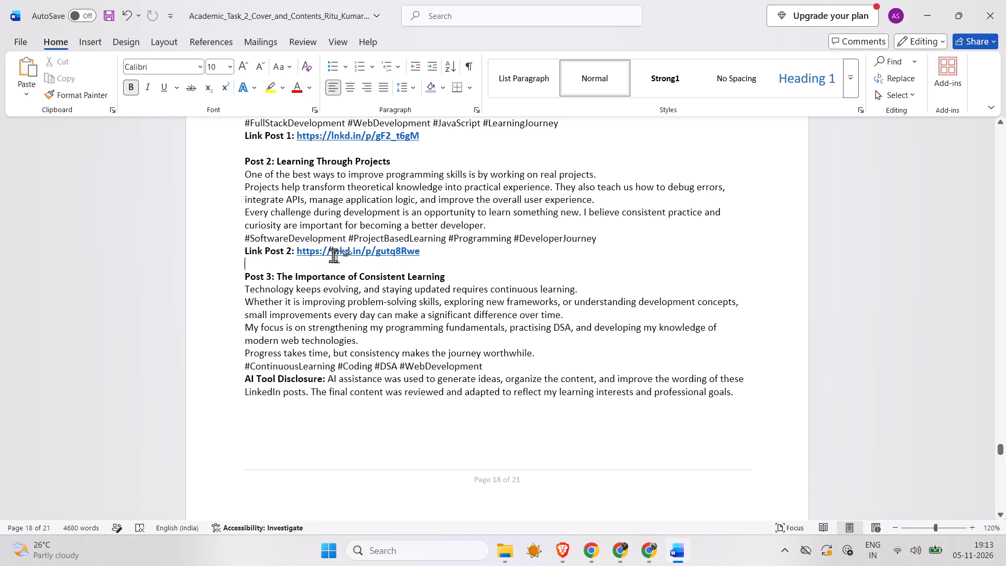
click(296, 253)
key(space)
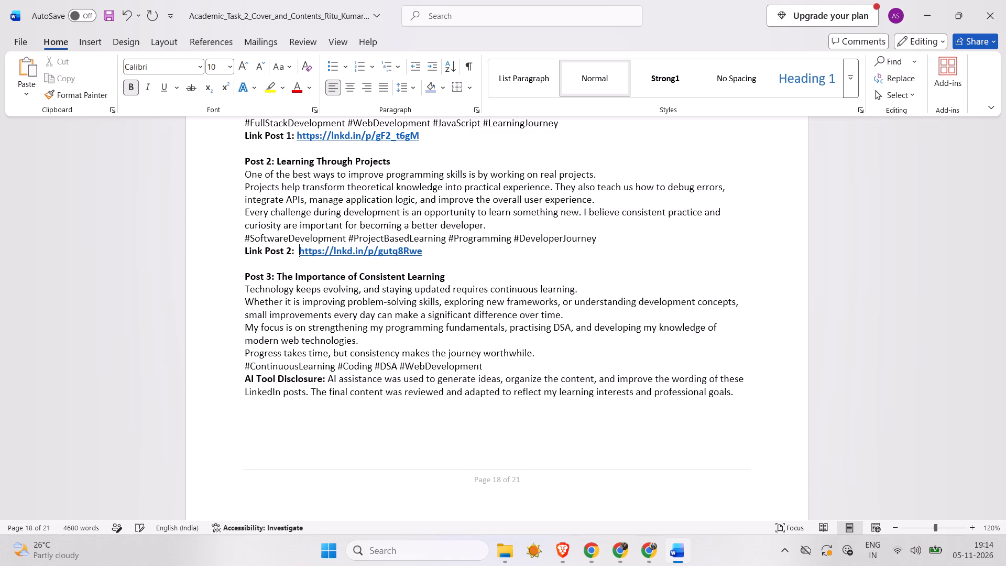
Add a new line reading "Link Post 3:" directly below the hashtags of Post 3.
scroll(457, 311, down, 1)
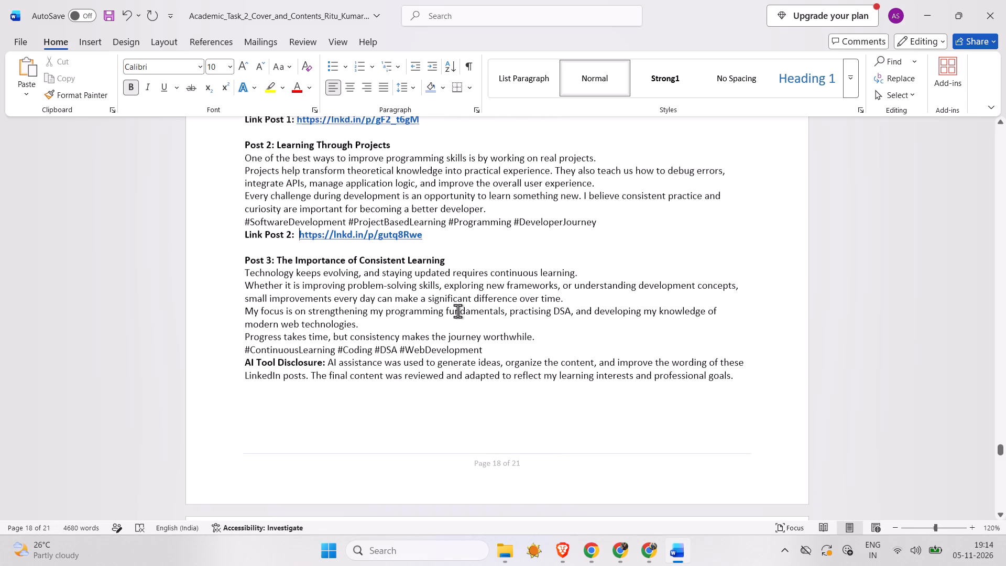
click(496, 326)
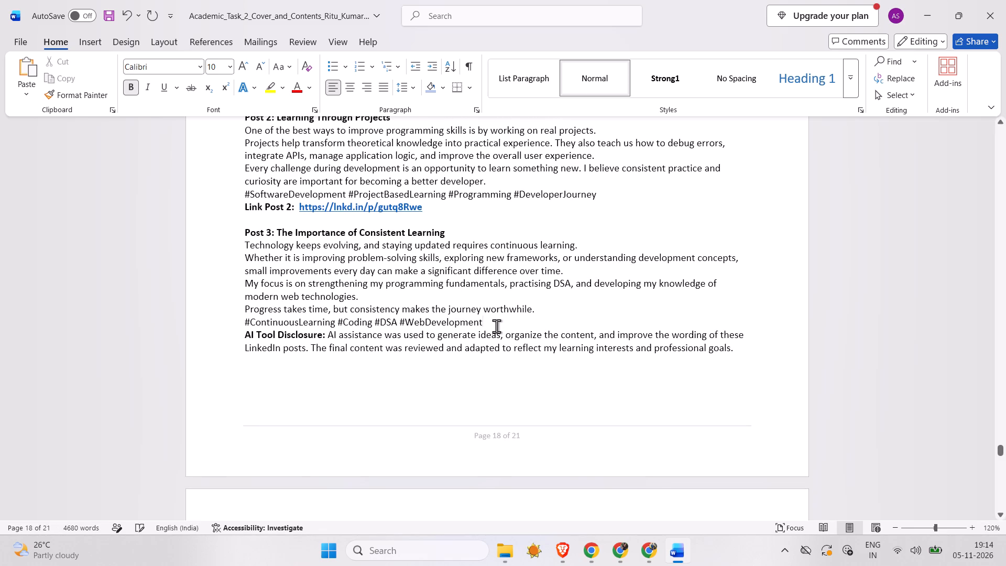
key(Return)
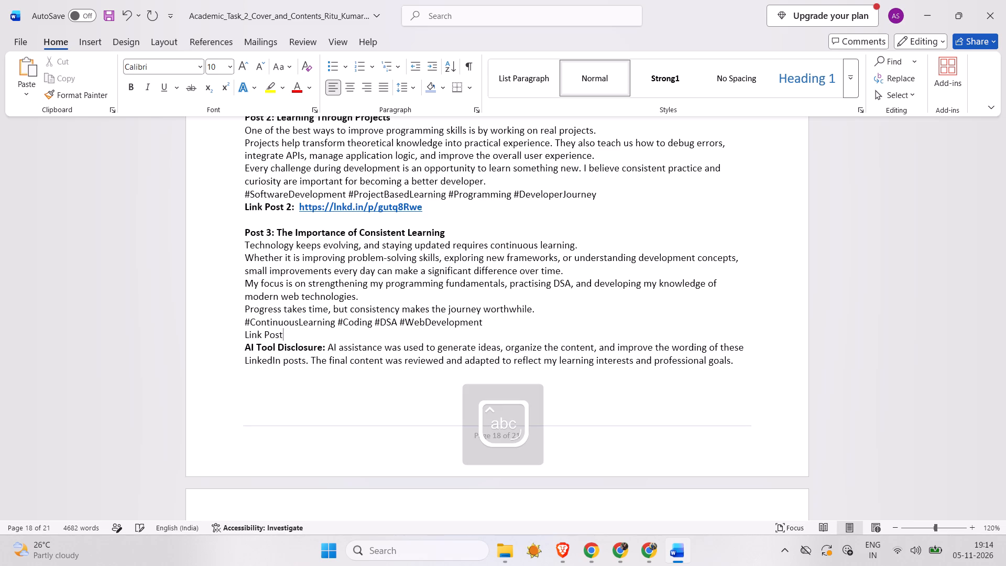
text(:)
key(space)
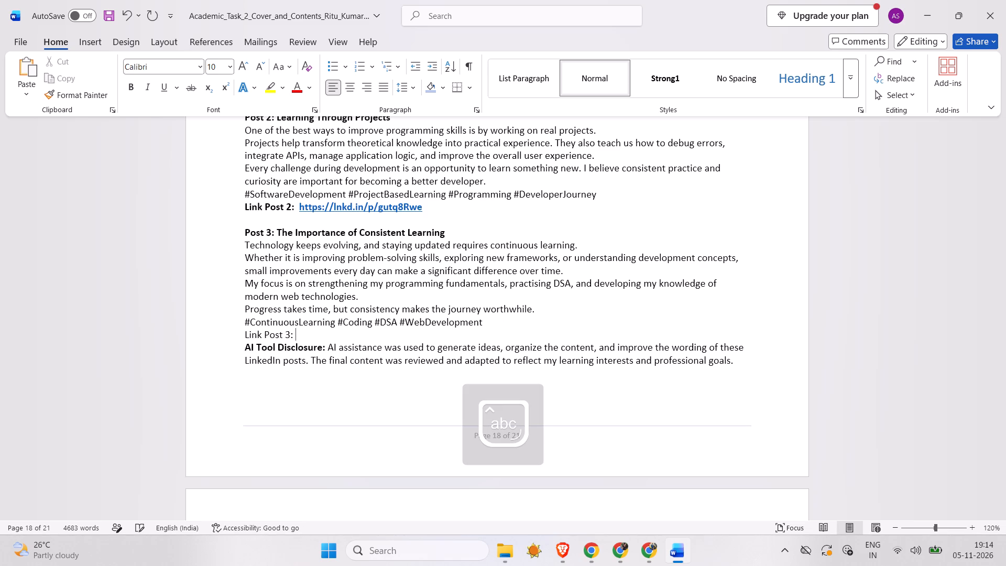
Switch to LinkedIn in Chrome and copy the link to the "C++ vs Java vs JavaScript" post.
click(644, 550)
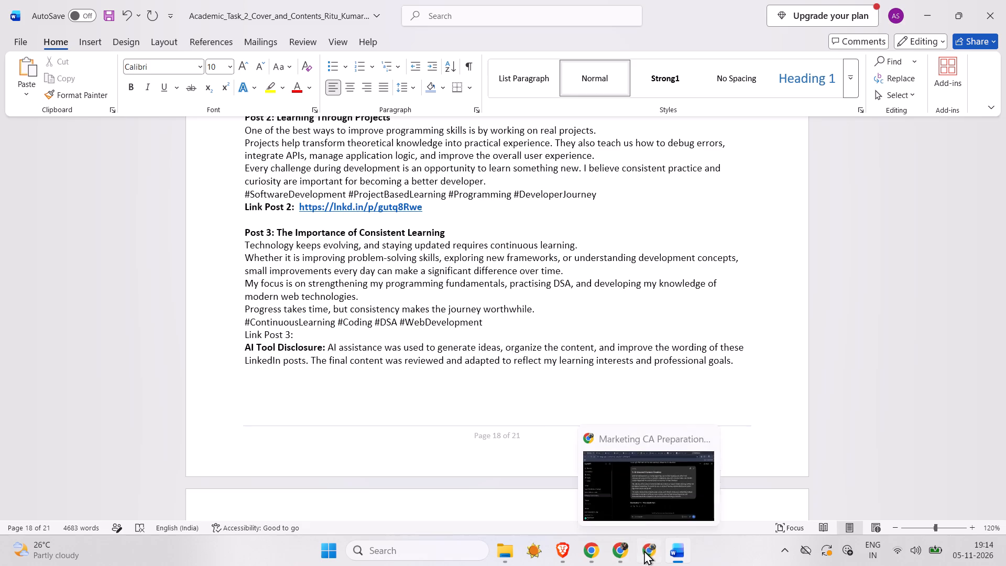
click(614, 554)
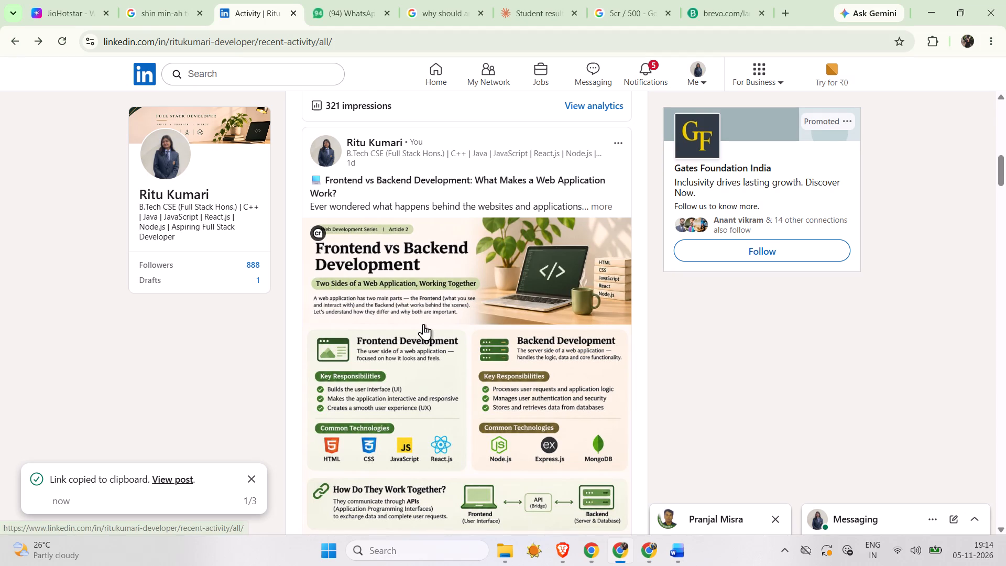
scroll(423, 324, up, 6)
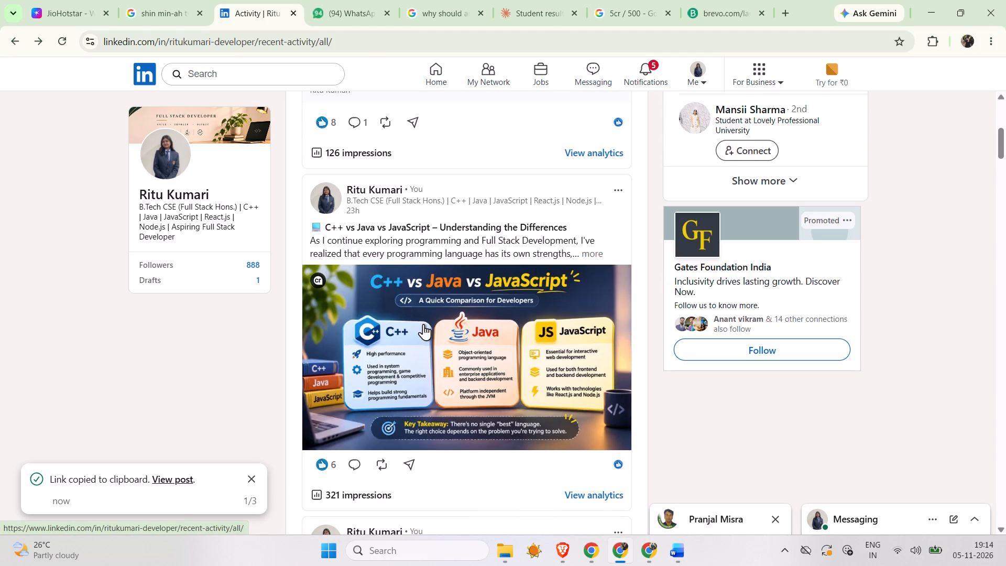
click(613, 190)
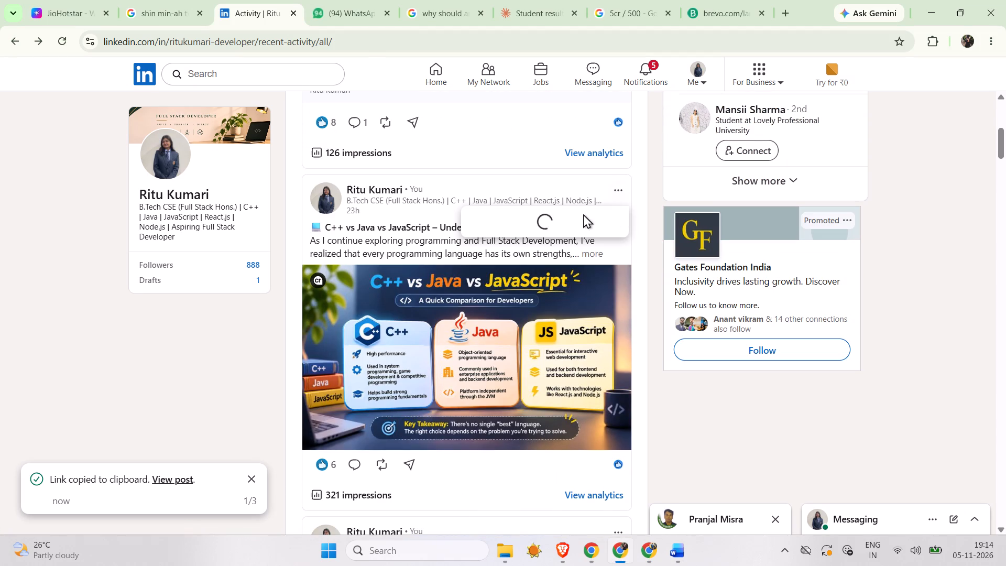
click(506, 287)
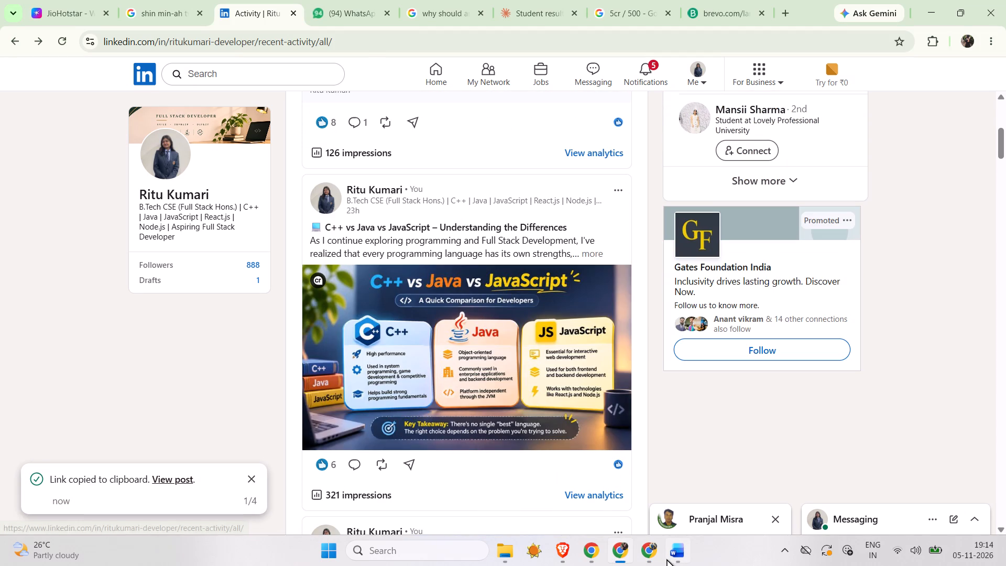
Return to the Word report and paste the copied post link after "Link Post 3:".
click(671, 550)
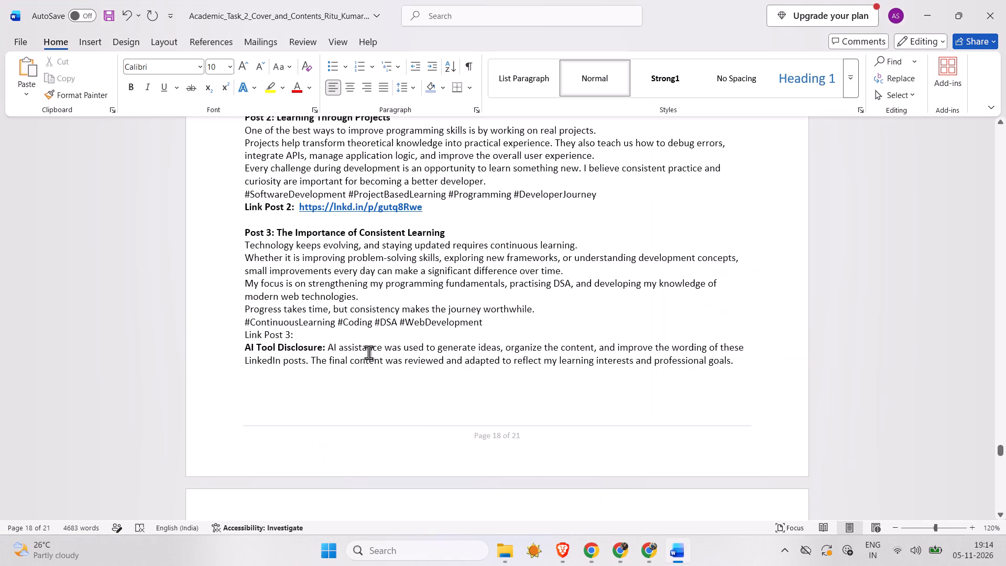
key(ctrl+v)
Make the whole "Link Post 3" line bold and insert a blank line between it and the AI Tool Disclosure paragraph.
drag(430, 336, 389, 338)
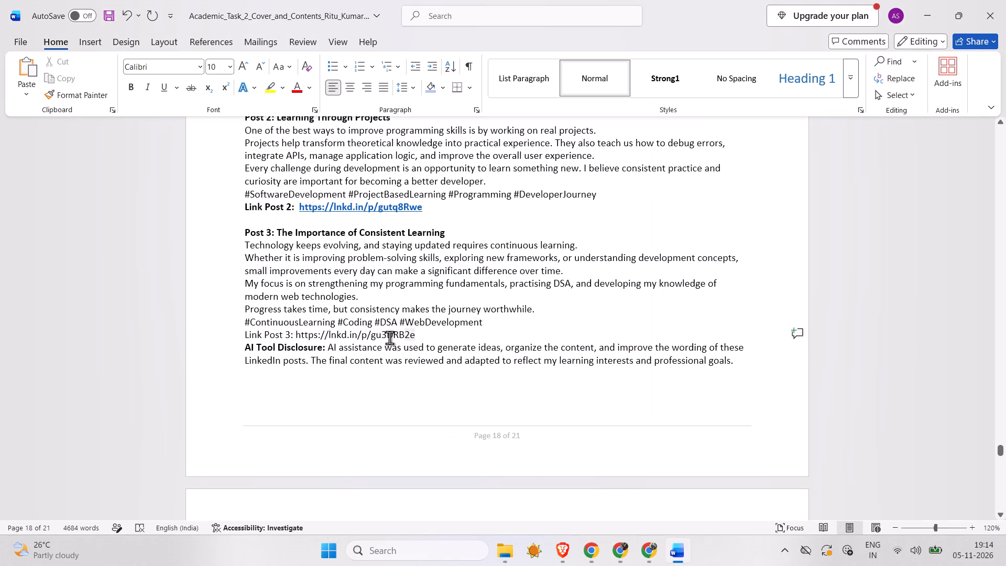
drag(389, 338, 244, 340)
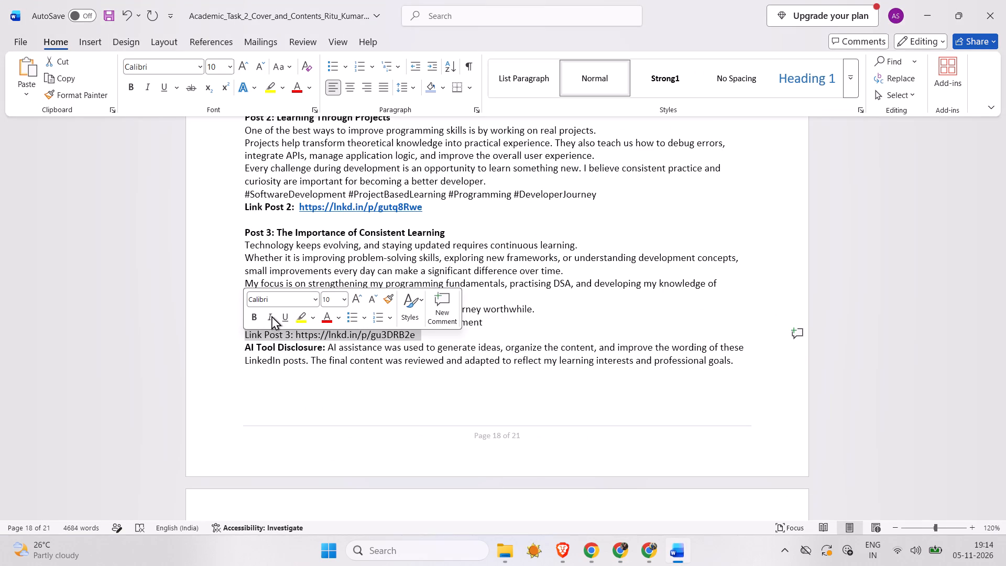
click(253, 315)
click(451, 335)
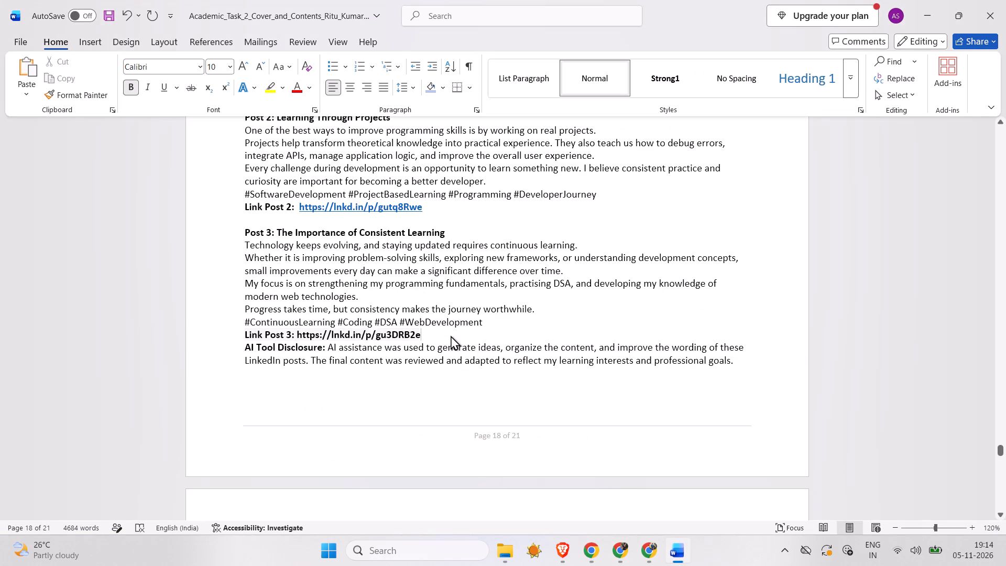
click(451, 335)
key(Return)
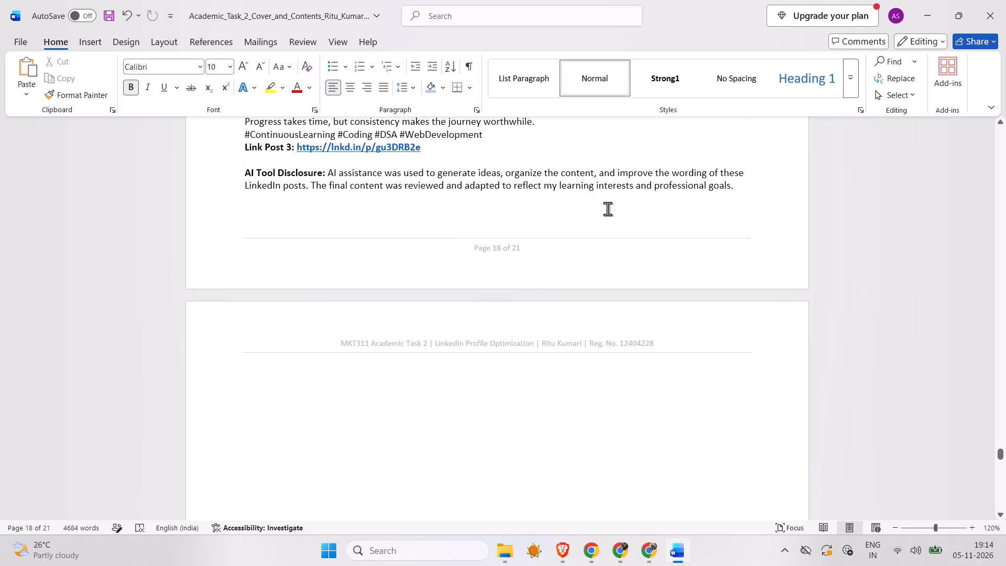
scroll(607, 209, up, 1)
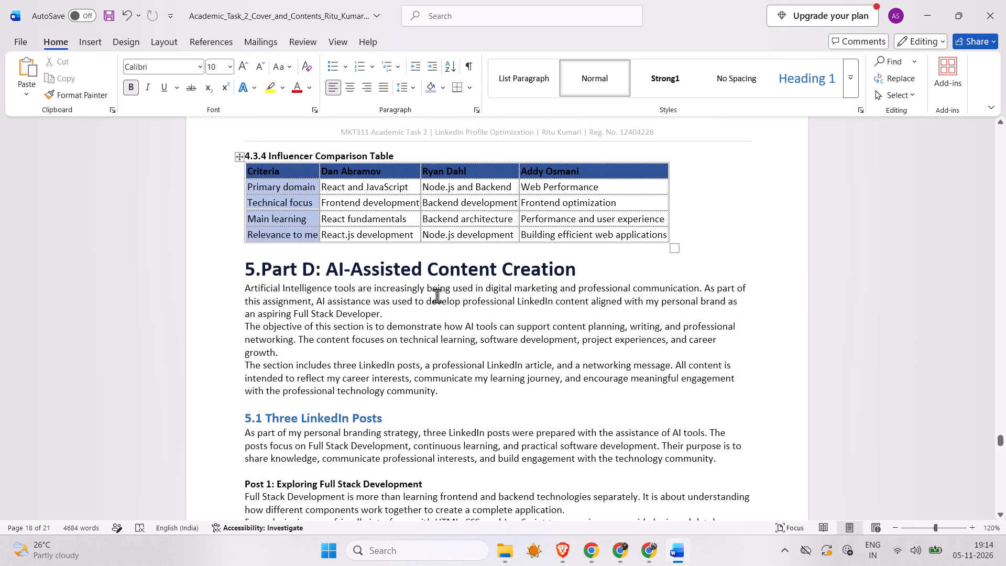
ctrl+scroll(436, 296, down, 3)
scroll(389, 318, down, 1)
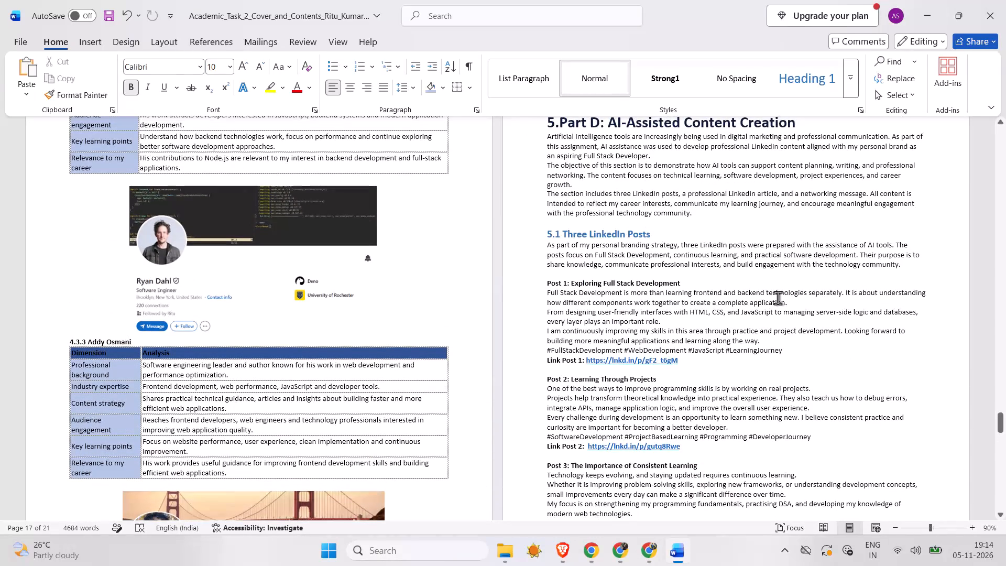
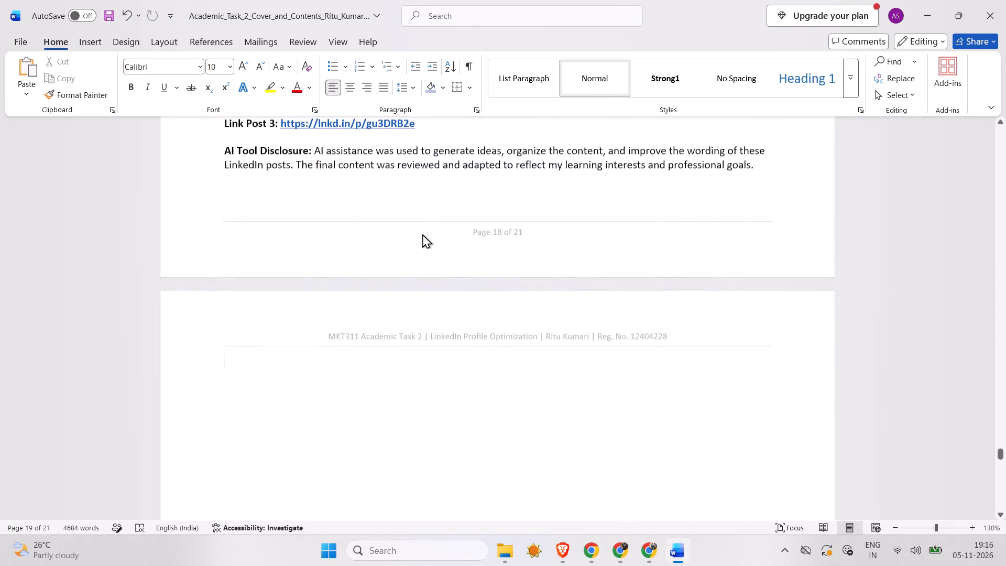
Paste the copied 5.2 LinkedIn article onto the blank page after the 5.1 posts' AI Tool Disclosure.
key(ctrl+v)
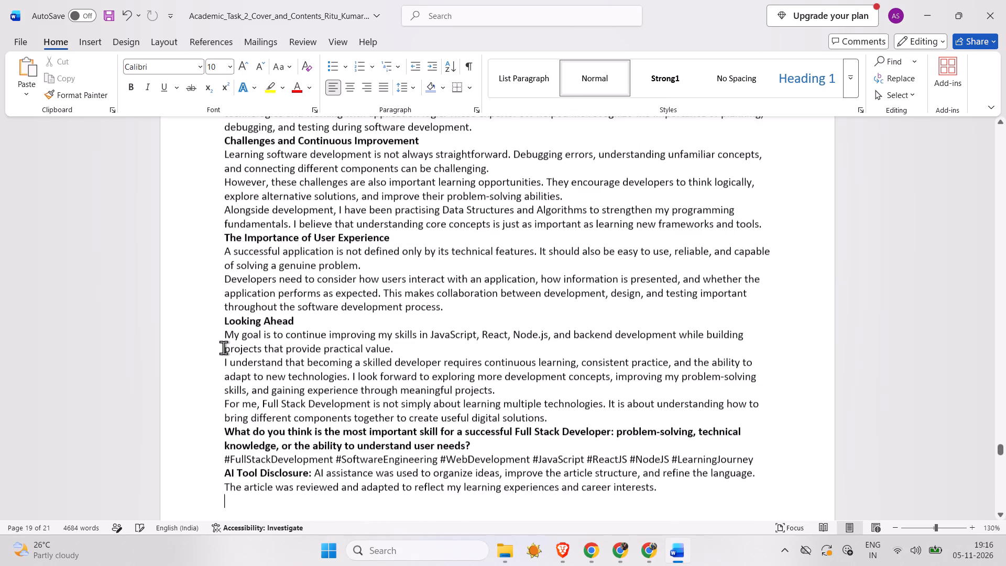
Format the line "5.2 LinkedIn Article (500–800 Words)" with the blue 13 pt heading style and make it bold.
scroll(404, 231, up, 1)
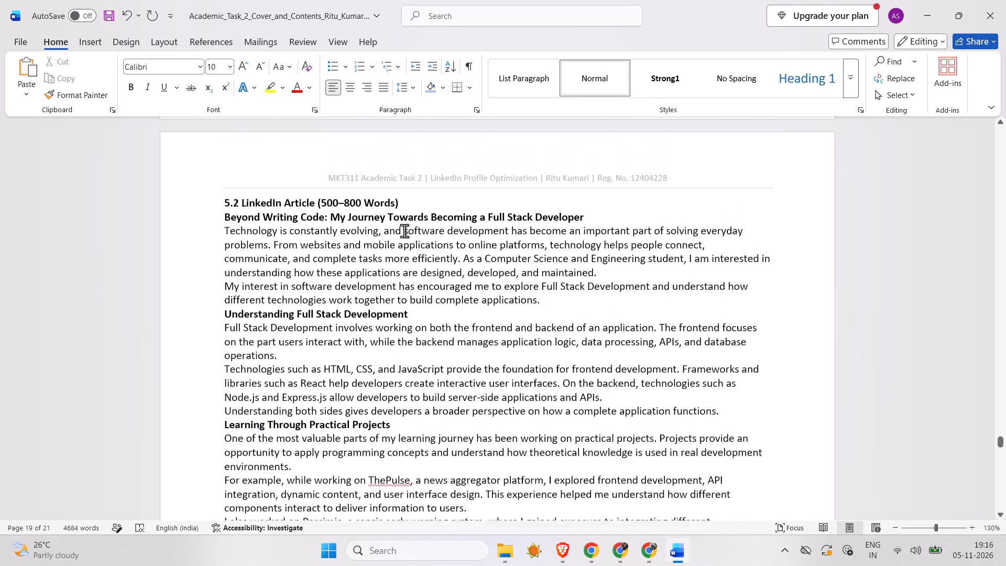
scroll(404, 231, up, 1)
drag(407, 260, 165, 277)
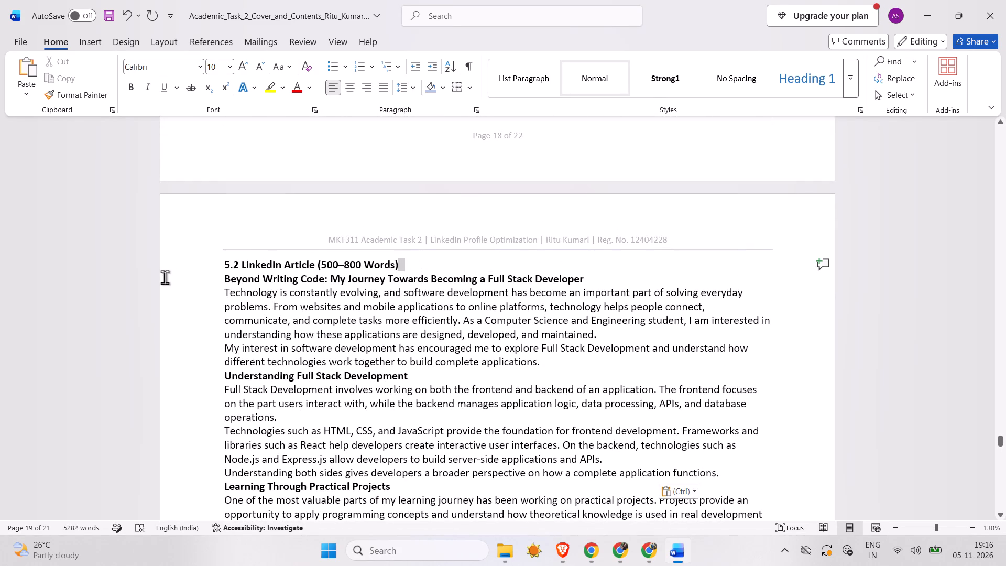
drag(165, 277, 205, 266)
click(370, 242)
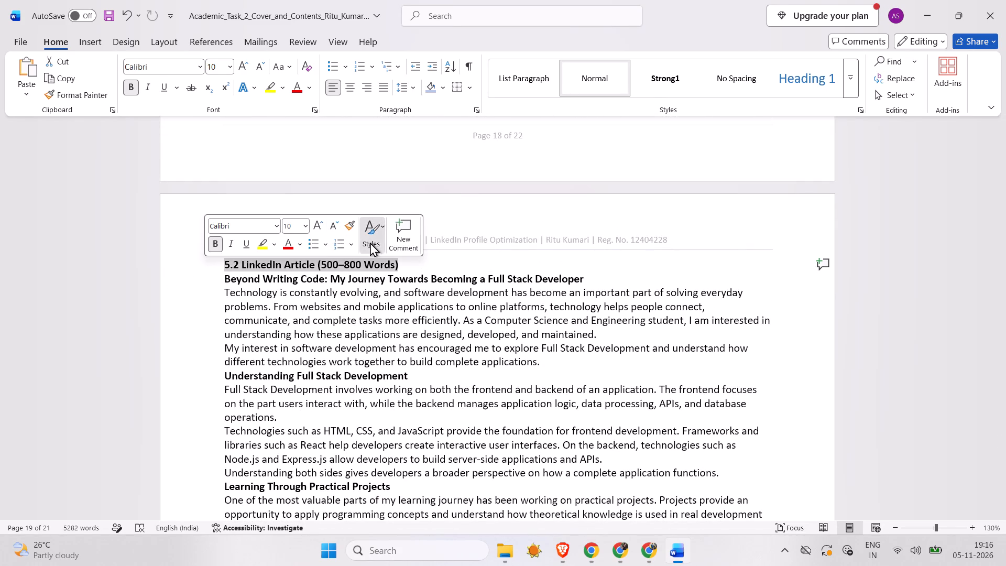
click(457, 311)
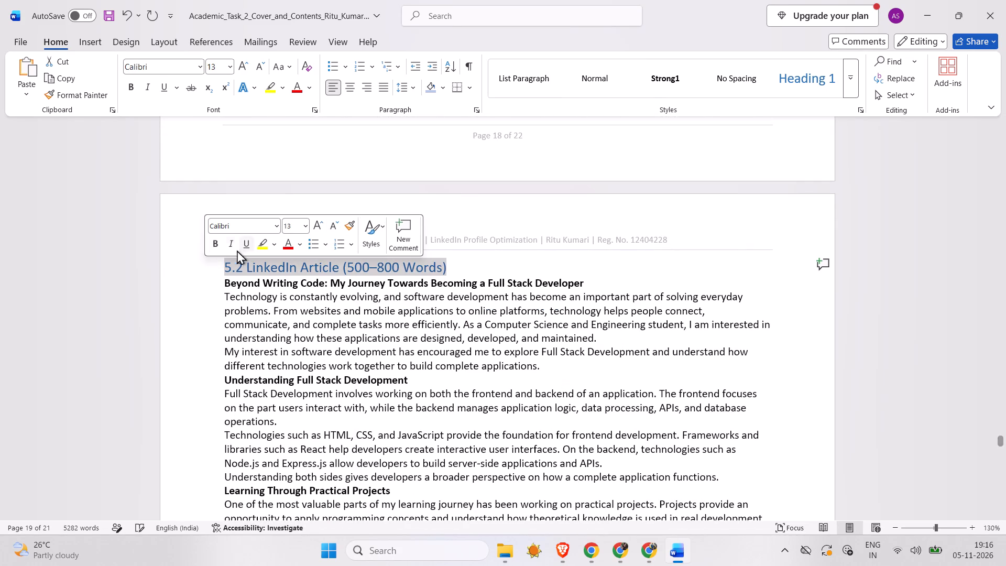
click(219, 244)
click(183, 305)
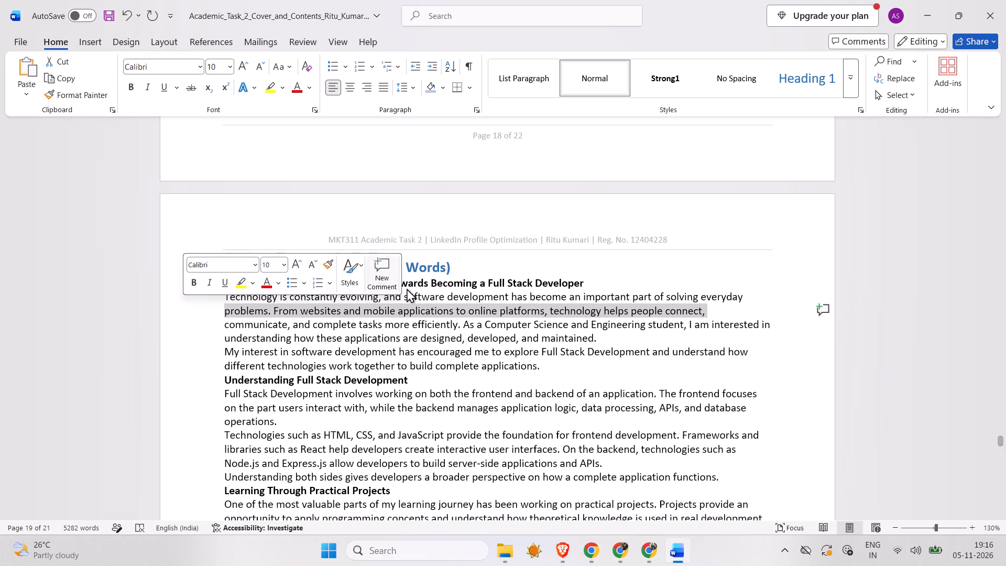
Insert a blank line below the 5.2 heading and before the Understanding Full Stack Development, Learning Through Practical Projects, and Challenges and Continuous Improvement subheadings.
click(466, 268)
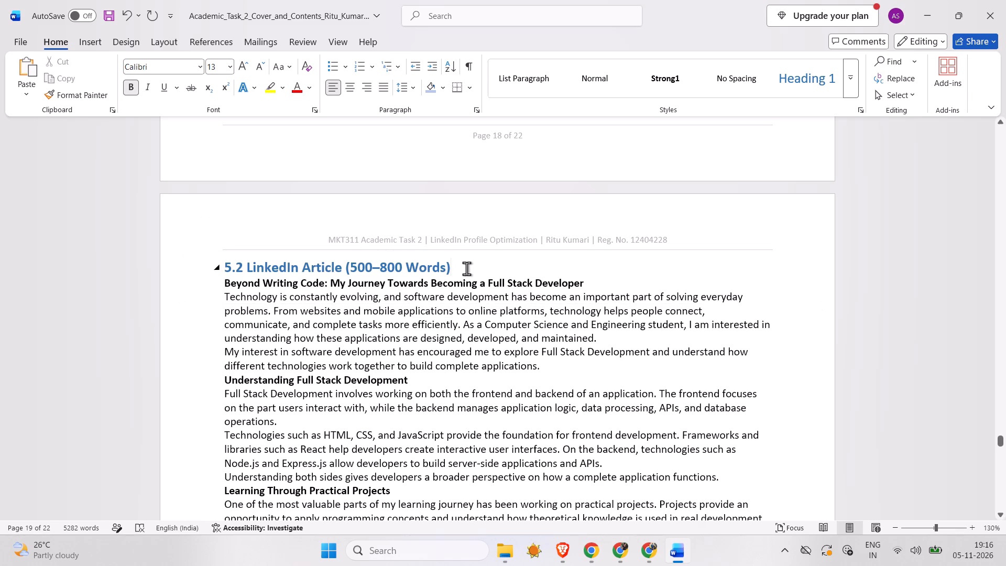
key(Return)
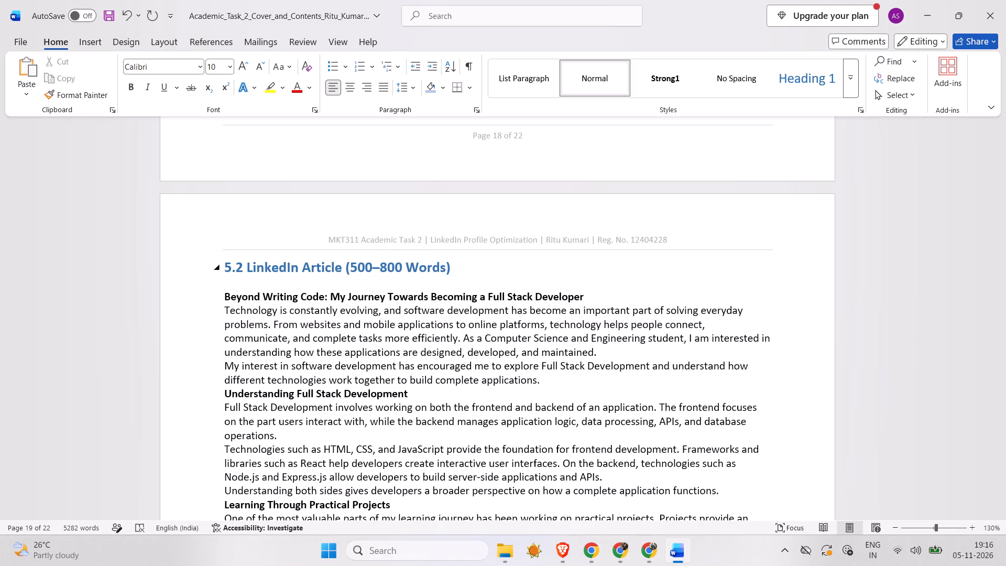
scroll(389, 325, down, 1)
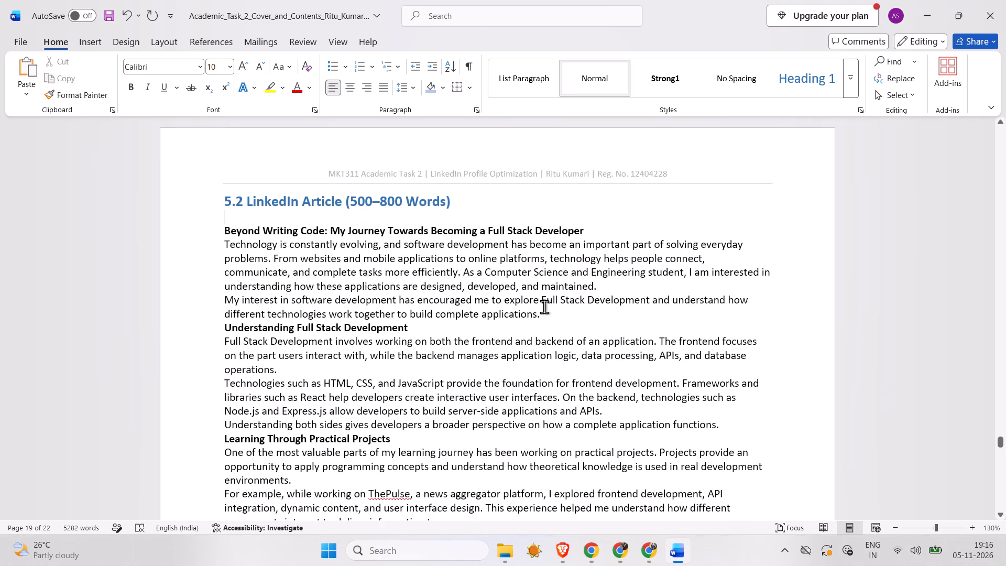
click(543, 312)
key(Return)
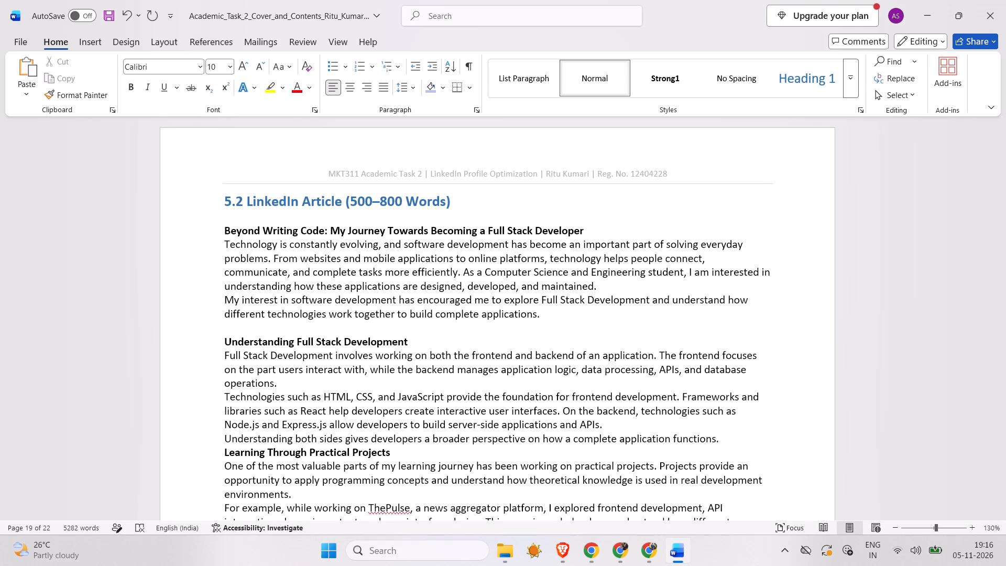
scroll(543, 312, down, 1)
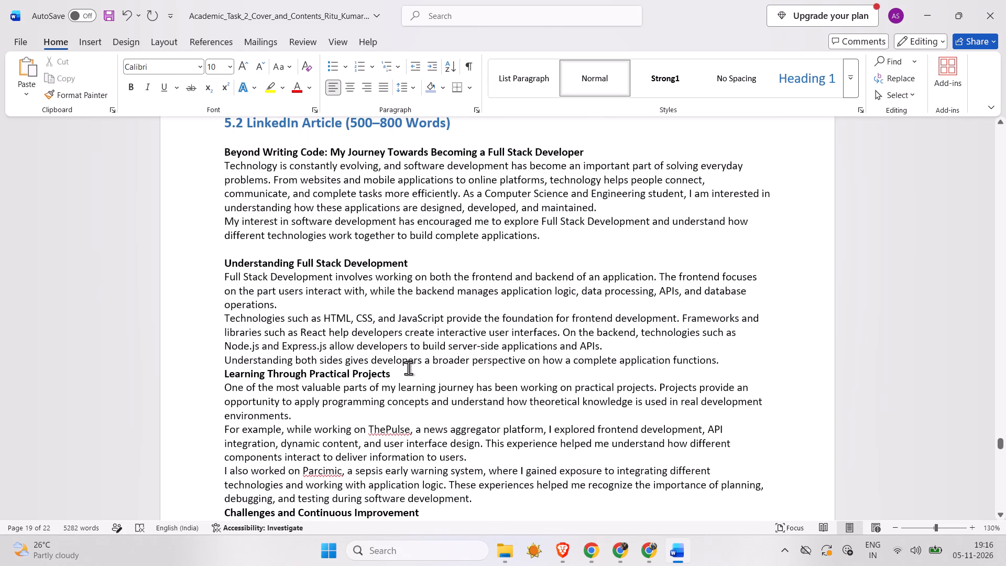
drag(408, 368, 225, 371)
click(225, 371)
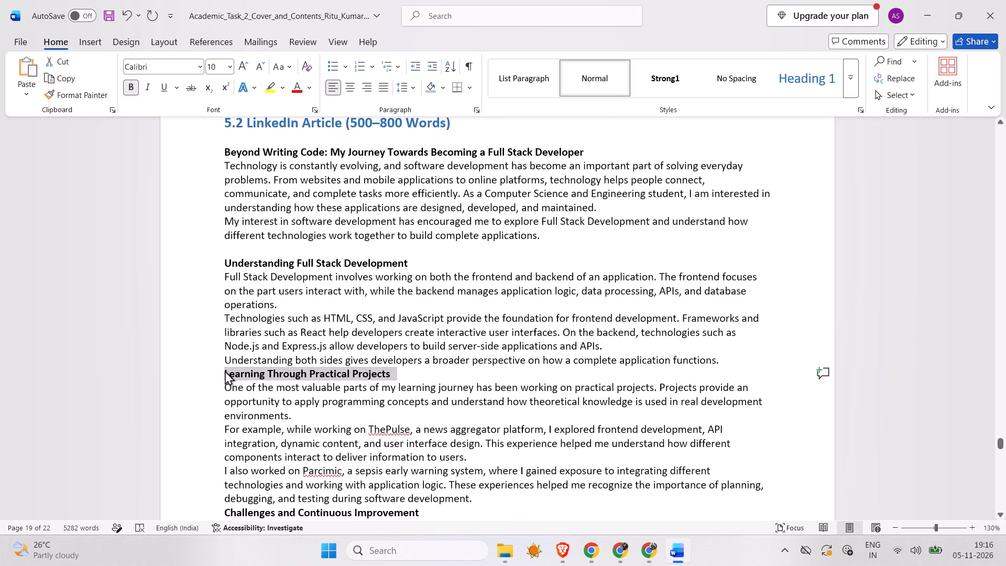
key(Return)
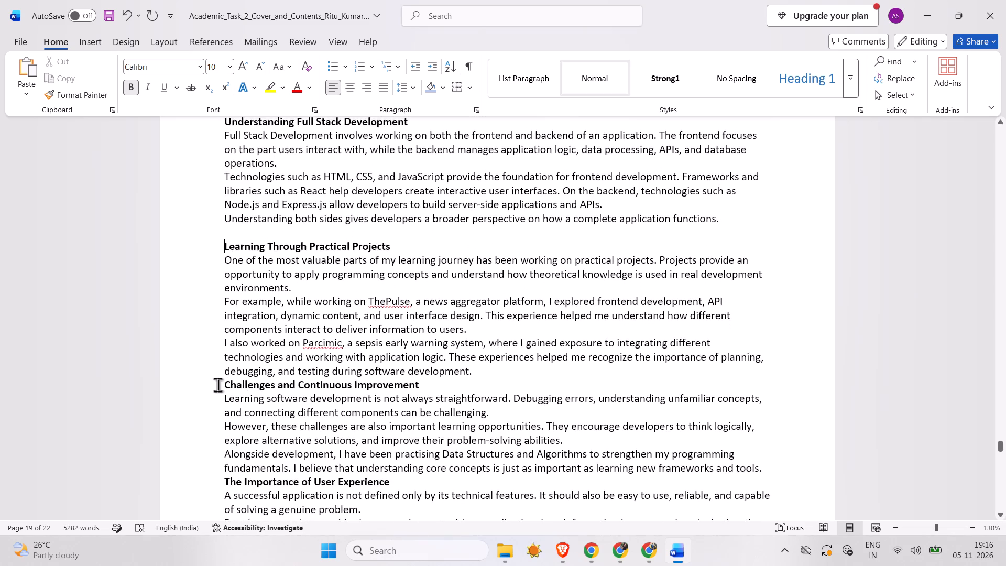
click(217, 385)
key(Return)
Insert a blank line before "The Importance of User Experience", "Looking Ahead", the closing "What do you think" question and the article's AI Tool Disclosure.
scroll(217, 385, down, 1)
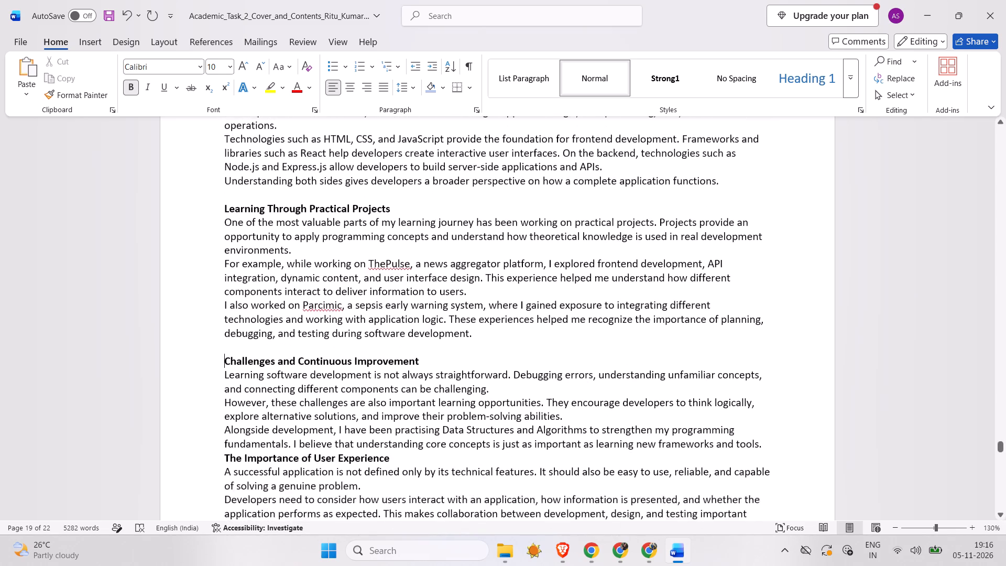
scroll(217, 385, down, 1)
click(224, 301)
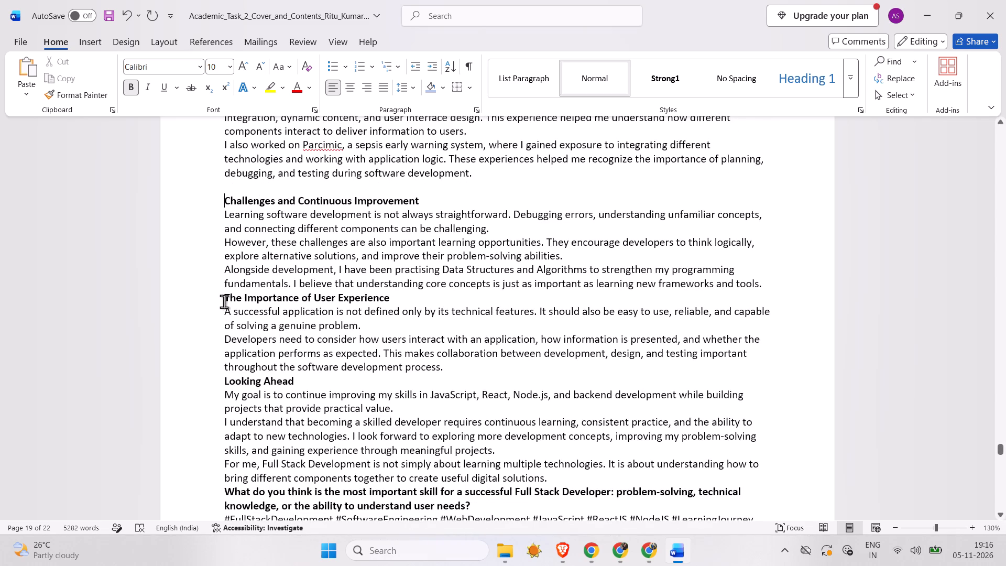
key(Return)
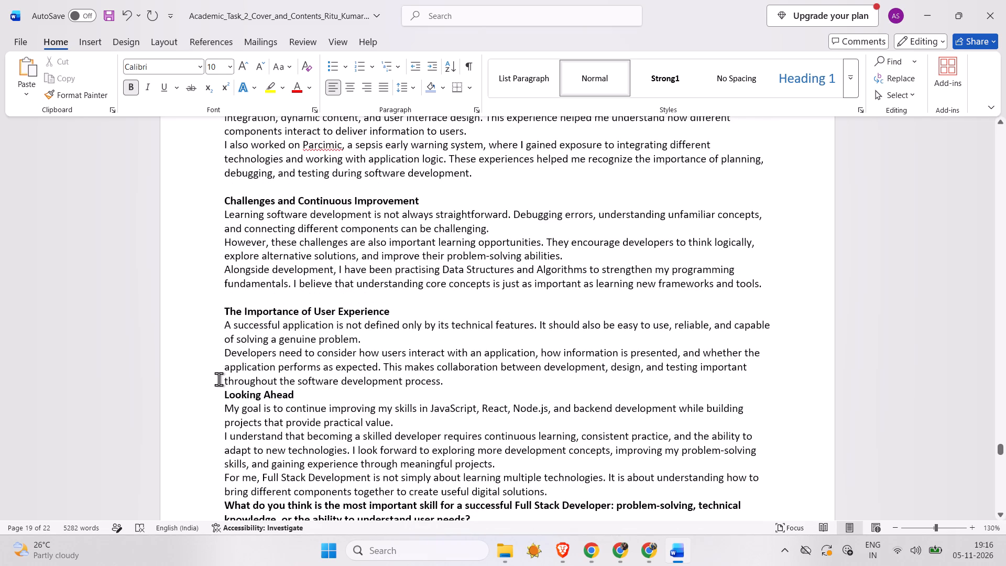
click(220, 399)
key(Return)
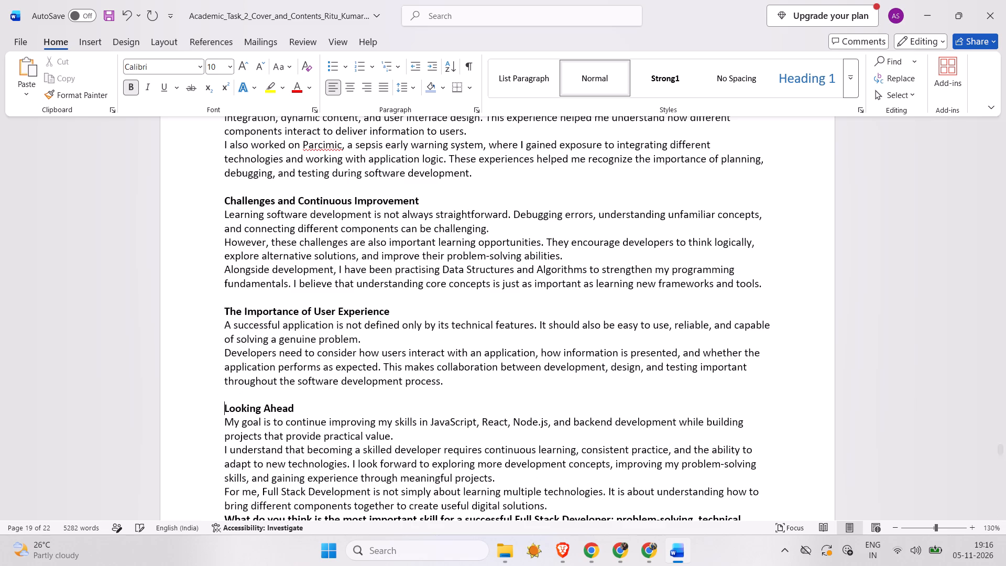
scroll(220, 399, down, 1)
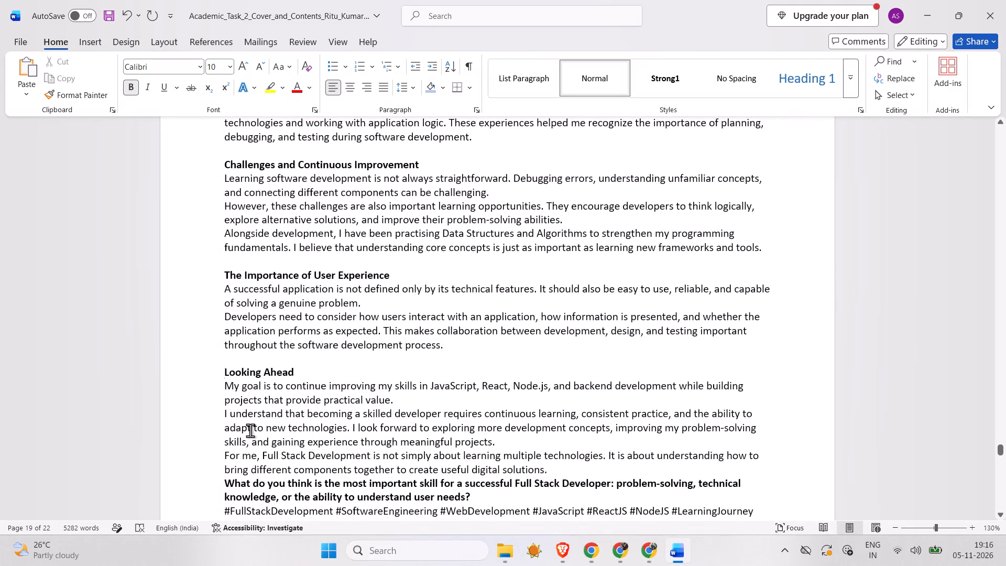
scroll(250, 430, down, 1)
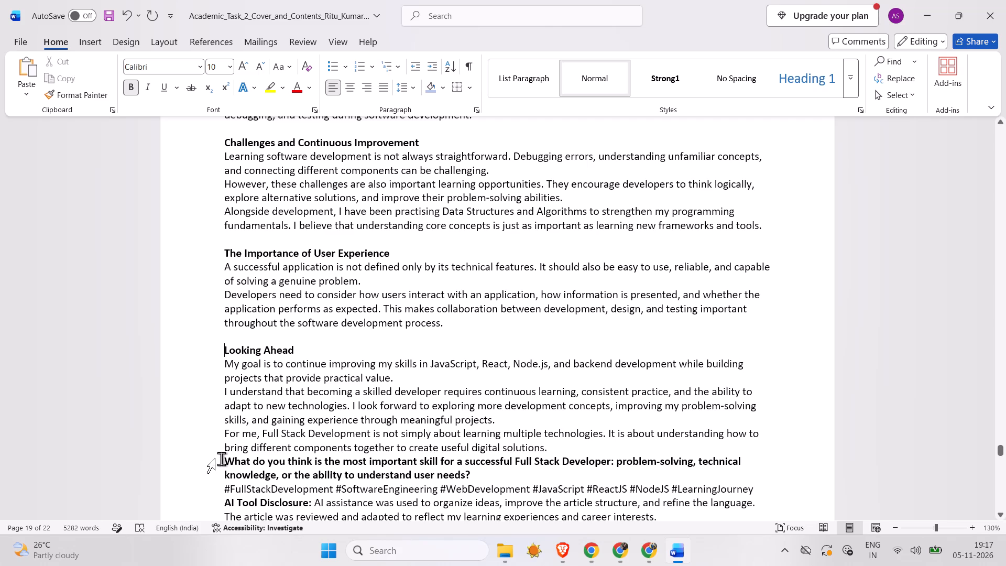
click(221, 459)
key(Return)
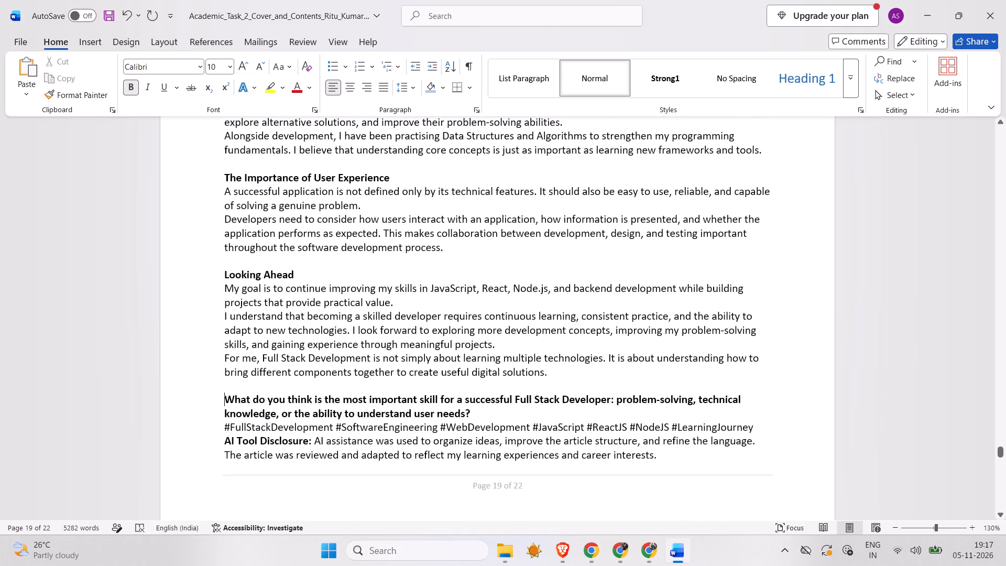
click(222, 437)
key(Return)
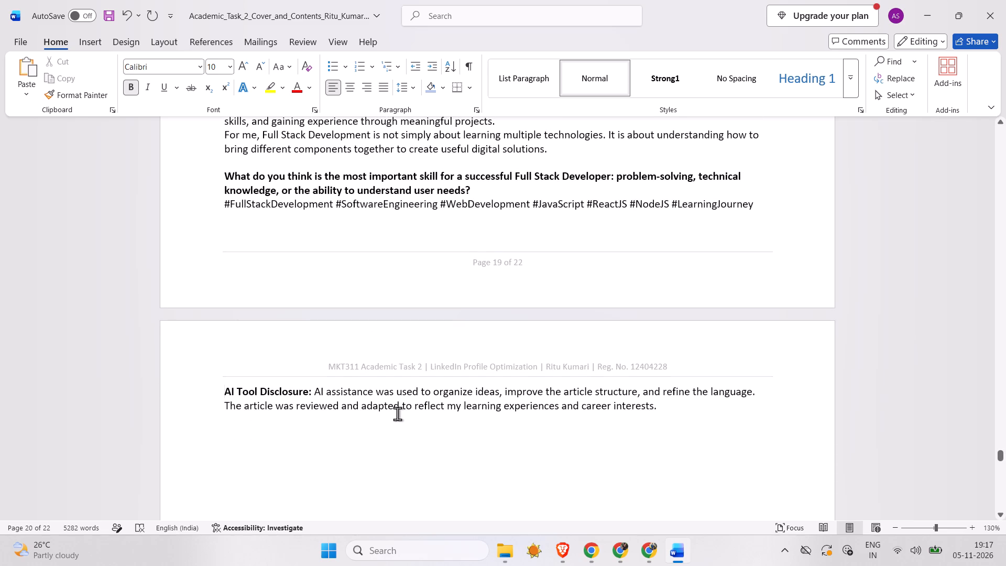
ctrl+scroll(397, 413, down, 1)
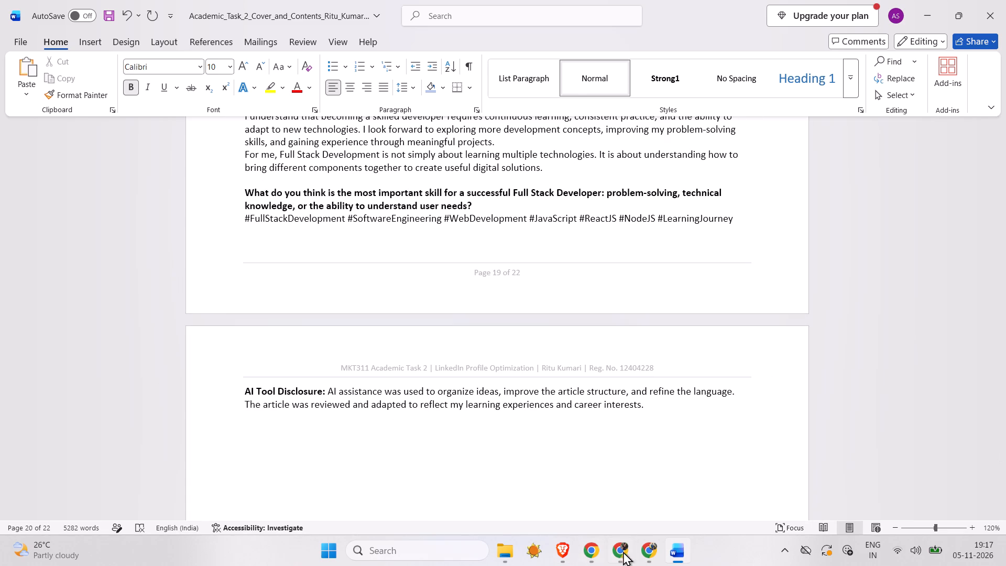
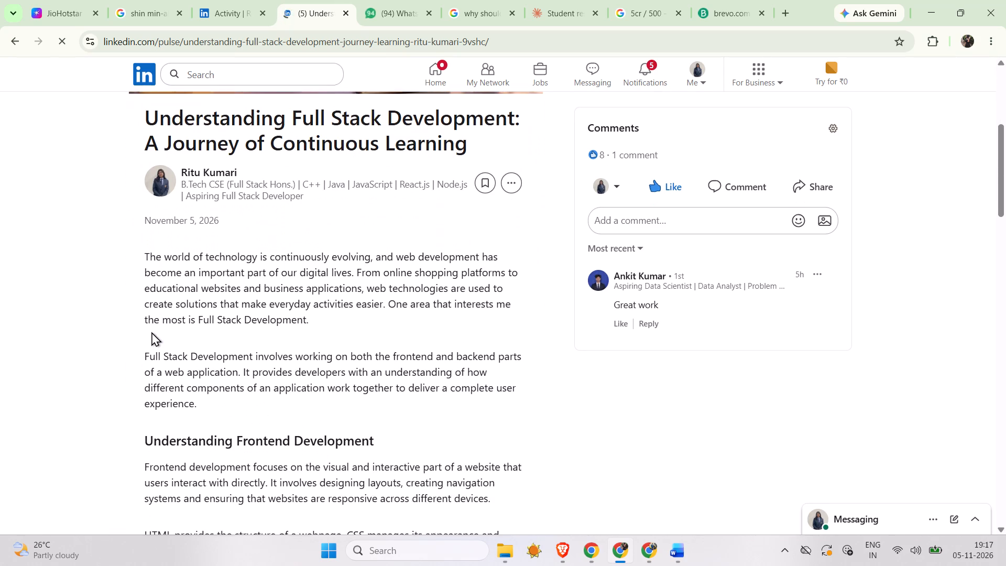
Read through the published LinkedIn article "Understanding Full Stack Development: A Journey of Continuous Learning".
scroll(151, 332, down, 1)
scroll(142, 239, down, 1)
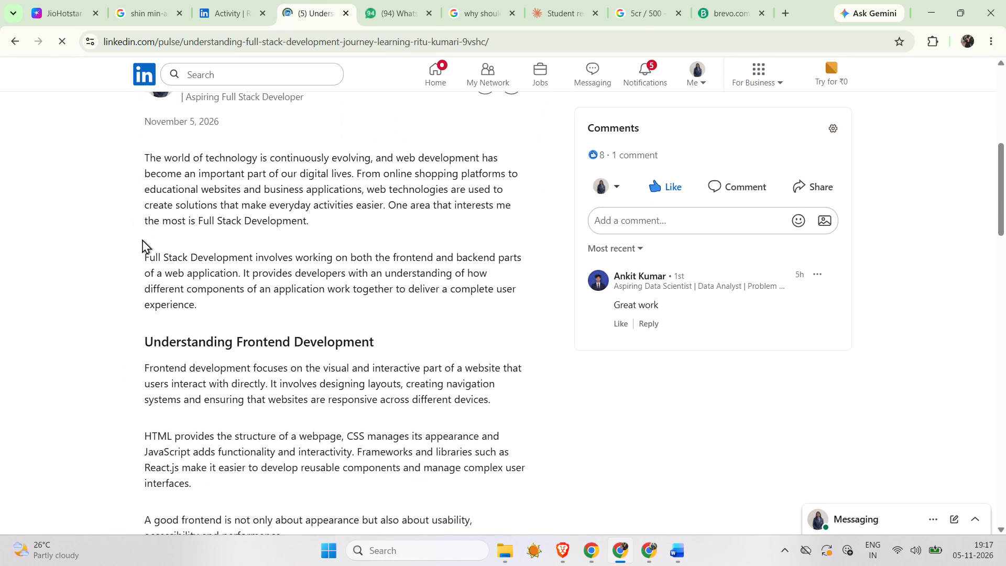
scroll(142, 239, down, 3)
scroll(207, 408, down, 3)
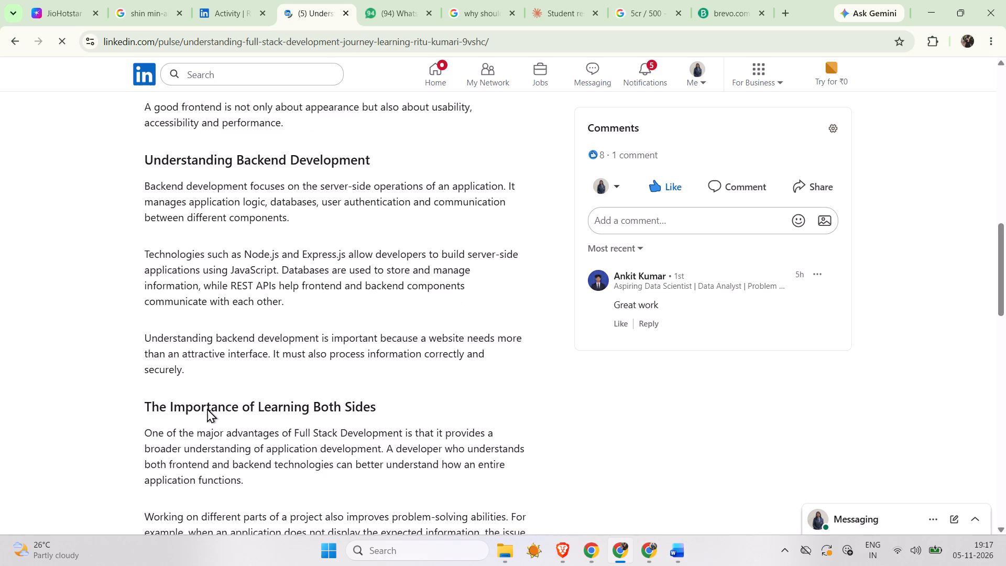
scroll(207, 408, down, 9)
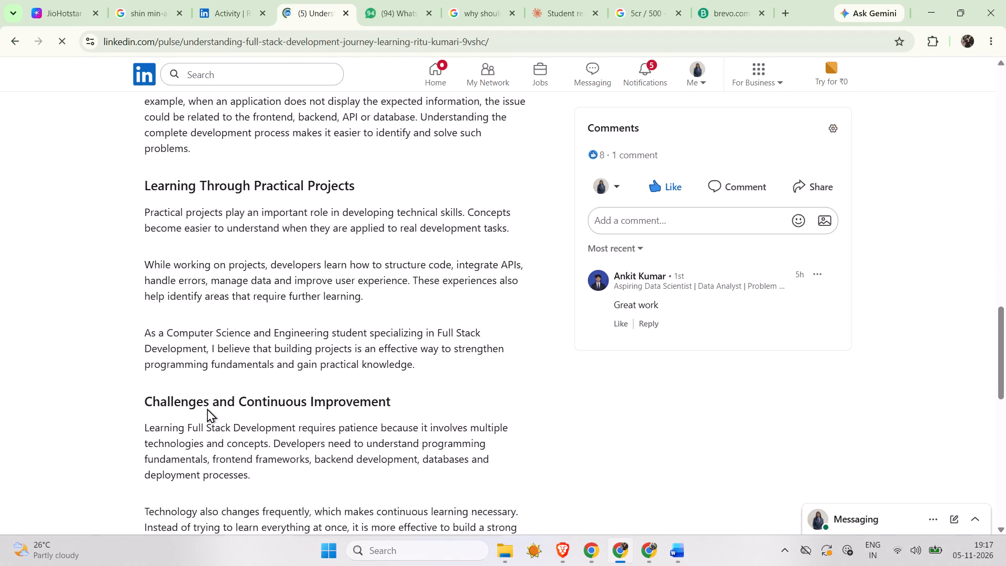
scroll(207, 408, down, 5)
scroll(207, 408, up, 7)
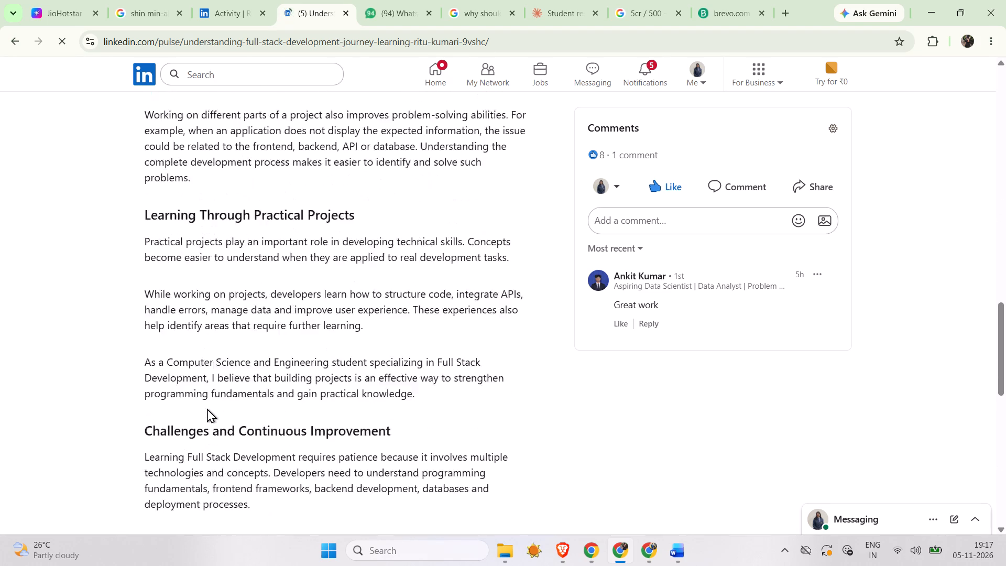
scroll(207, 408, up, 6)
scroll(177, 324, up, 2)
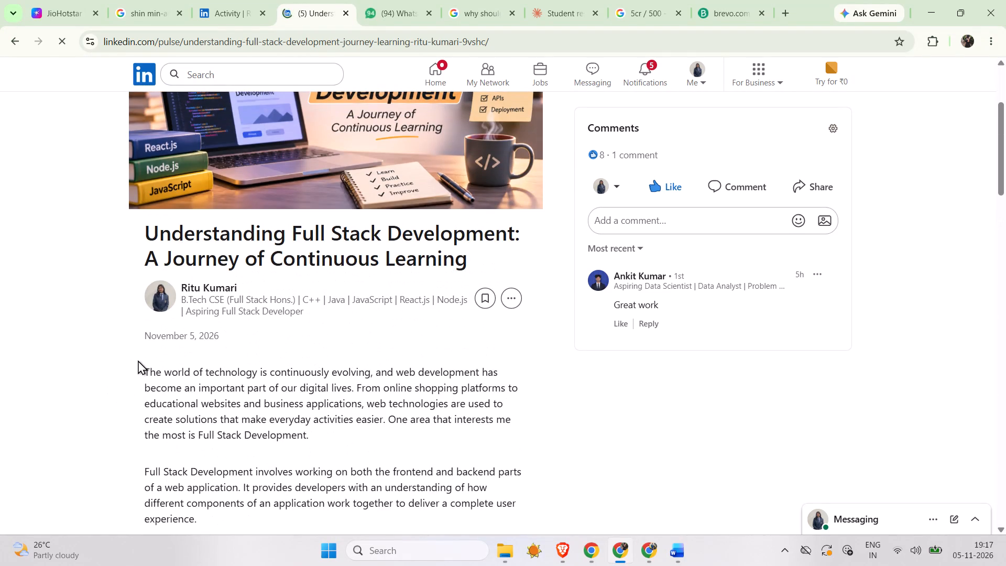
drag(139, 357, 303, 315)
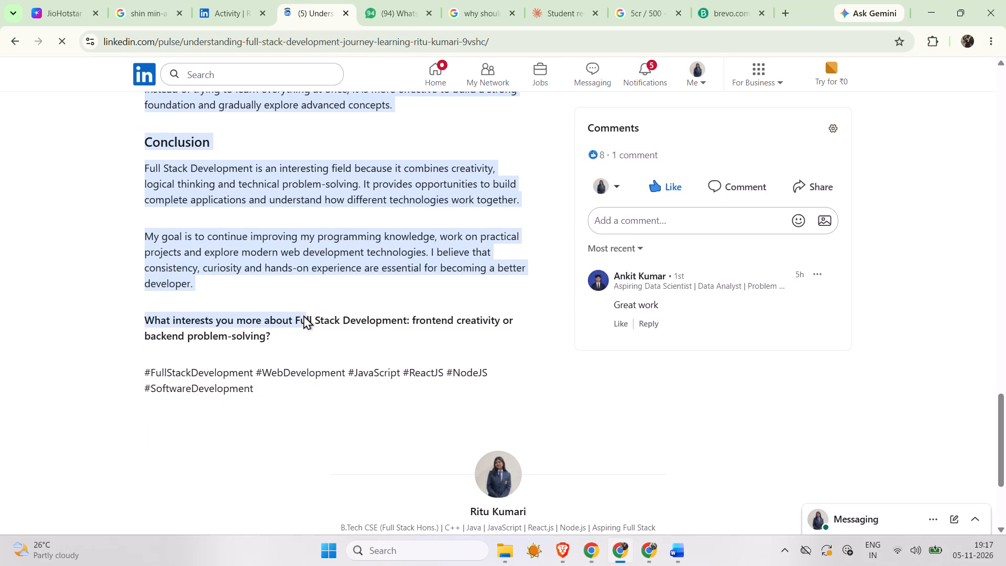
drag(303, 315, 328, 418)
key(ctrl+c)
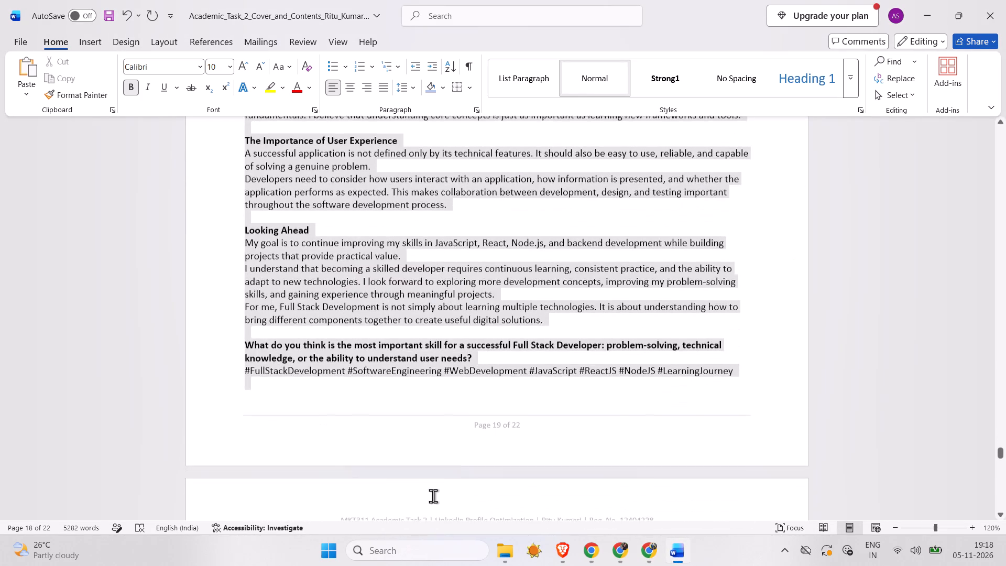
drag(433, 496, 471, 513)
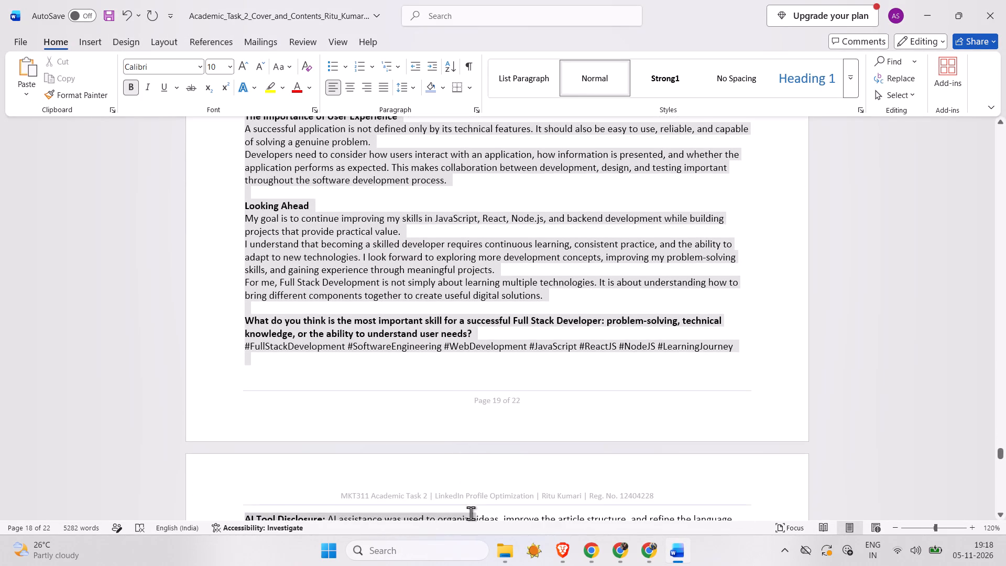
drag(471, 513, 472, 514)
key(ctrl+v)
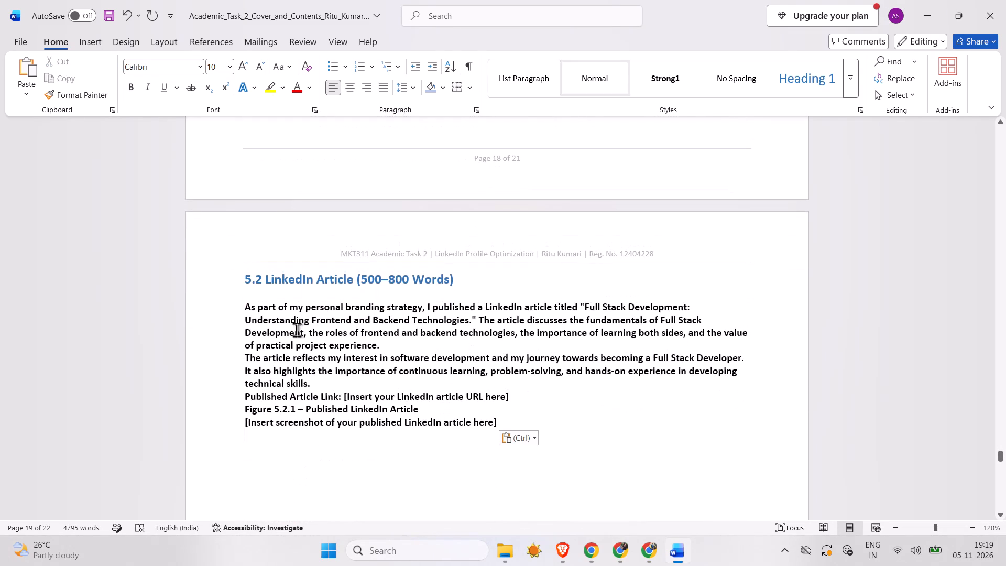
Remove the bold formatting from all the pasted text below the 5.2 heading.
drag(241, 306, 329, 372)
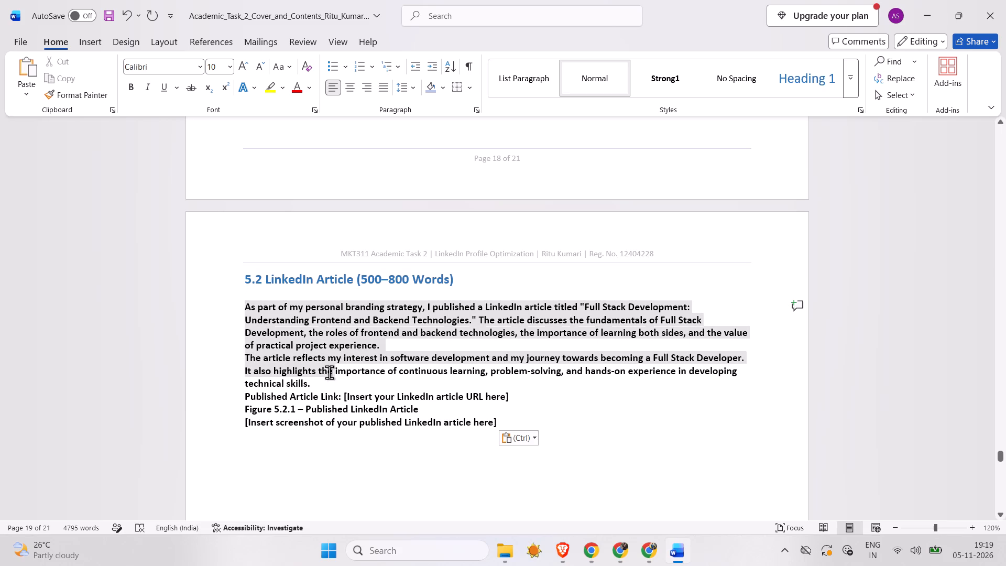
drag(329, 372, 504, 429)
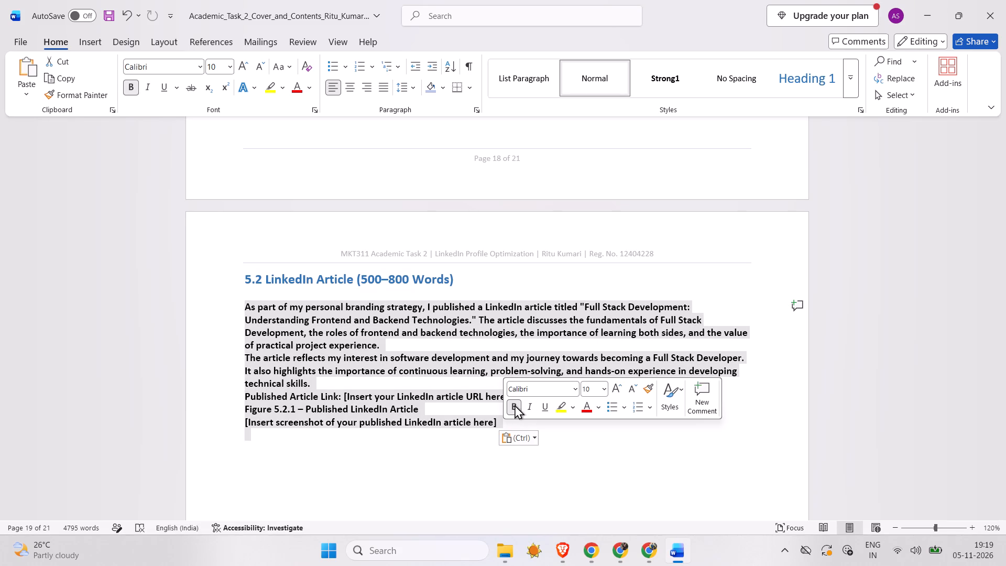
click(514, 406)
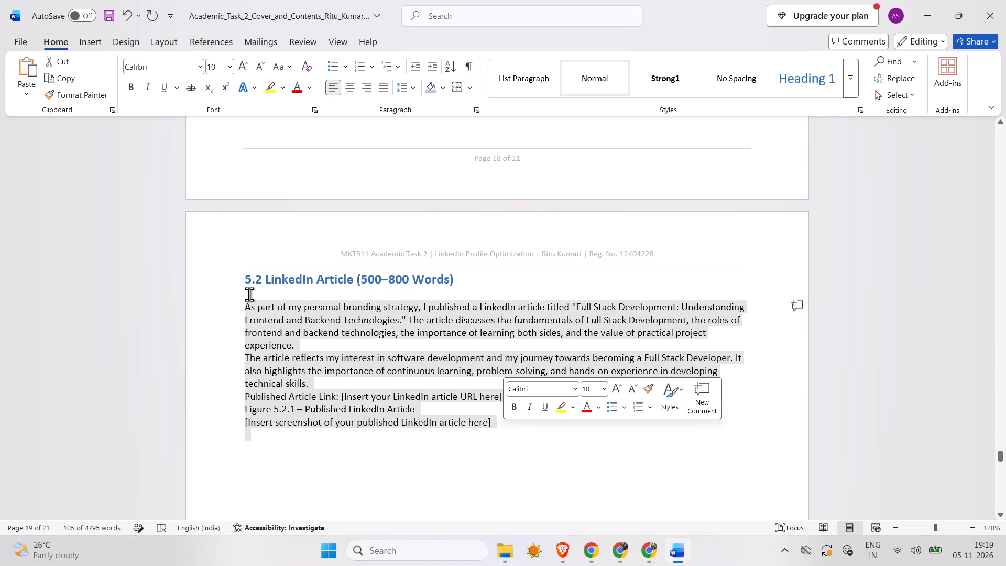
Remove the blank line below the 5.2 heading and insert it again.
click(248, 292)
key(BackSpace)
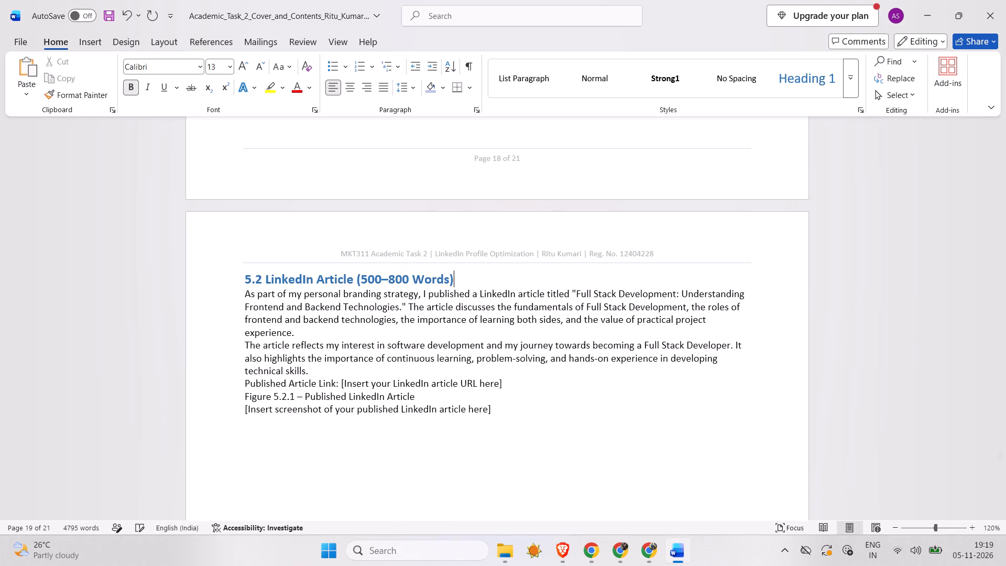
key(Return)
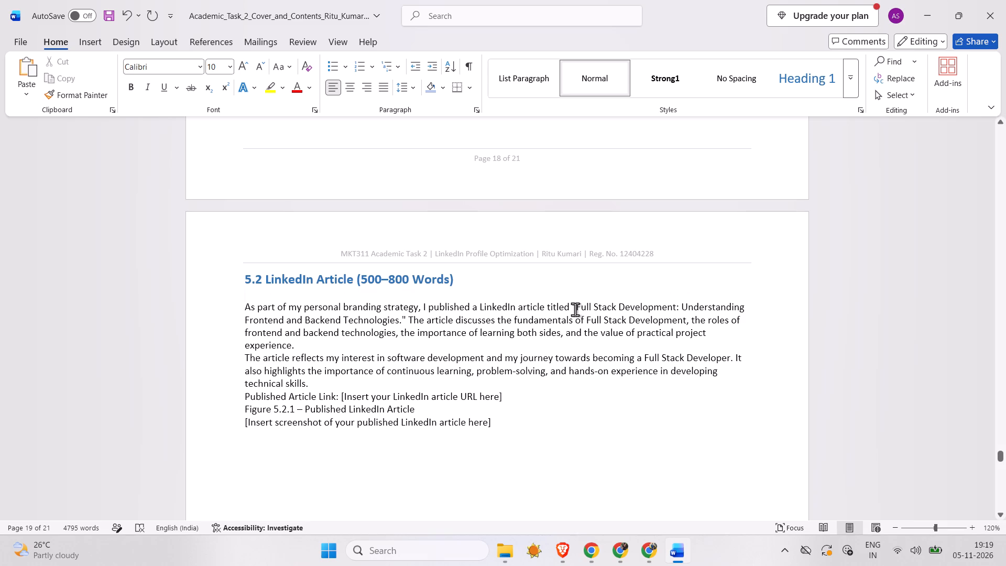
Make the quoted article title "Full Stack Development: Understanding Frontend and Backend Technologies." bold in the first paragraph.
drag(571, 307, 607, 332)
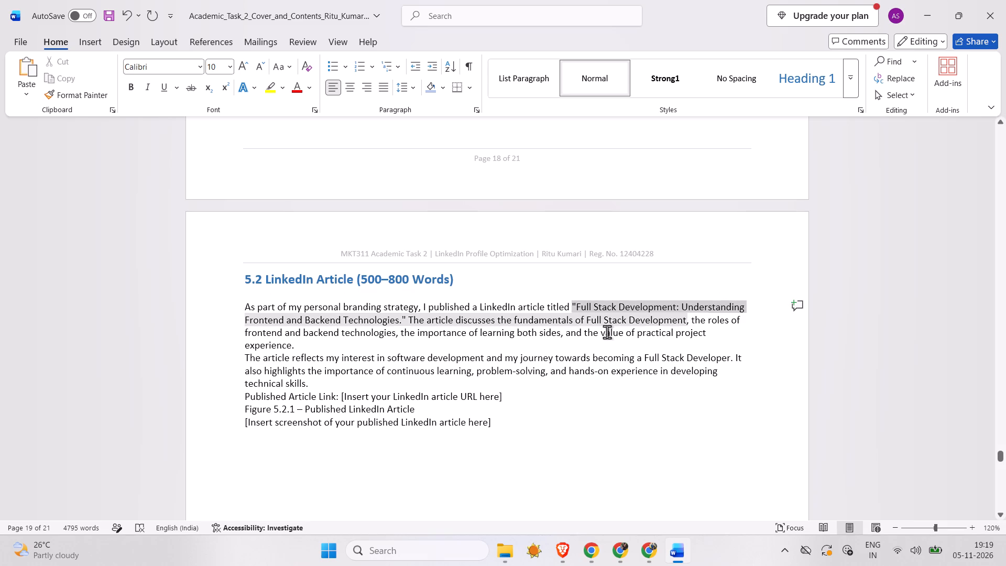
drag(607, 332, 406, 320)
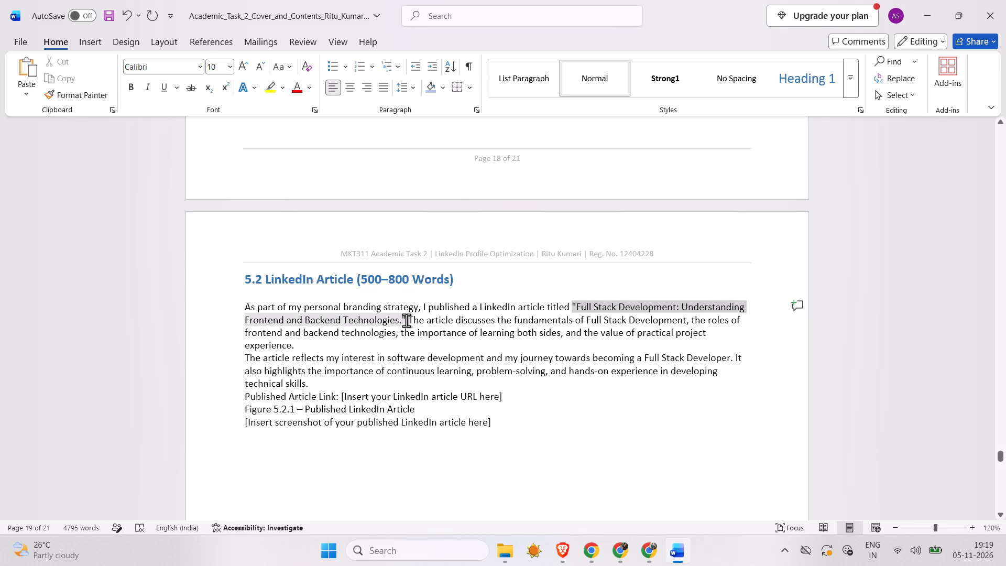
drag(406, 320, 409, 320)
click(421, 297)
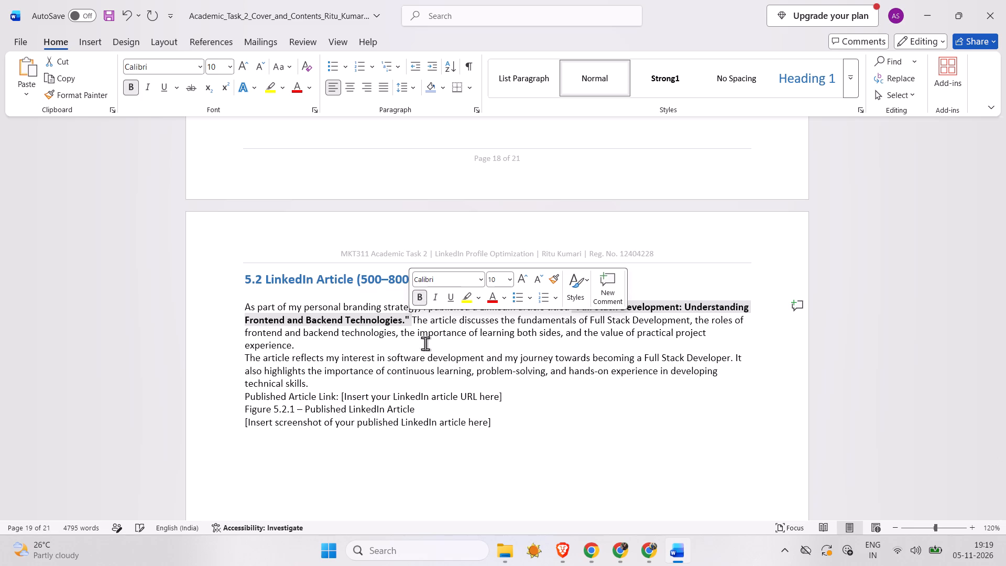
click(438, 385)
Insert a blank line after each of the two introduction paragraphs in section 5.2.
click(319, 345)
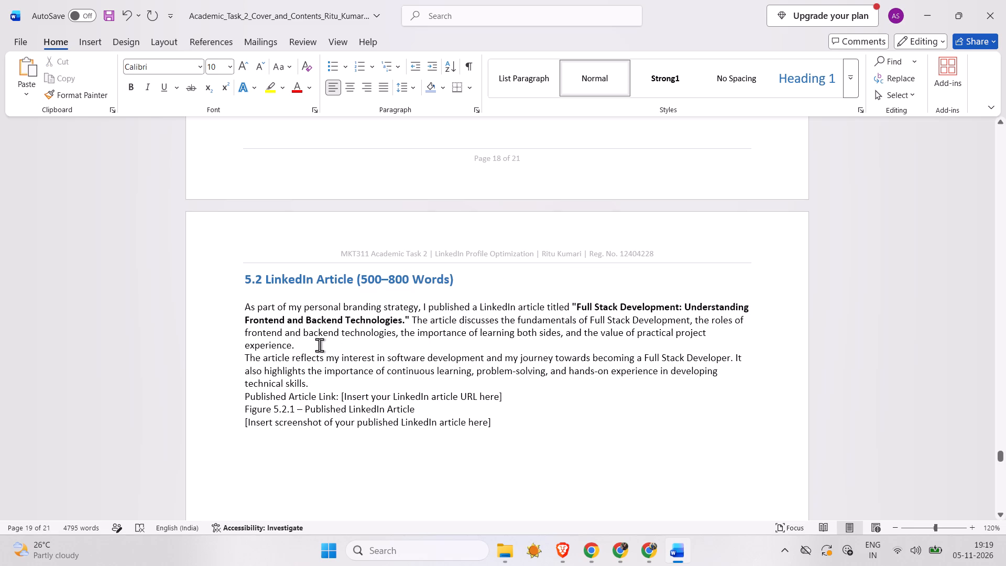
key(Return)
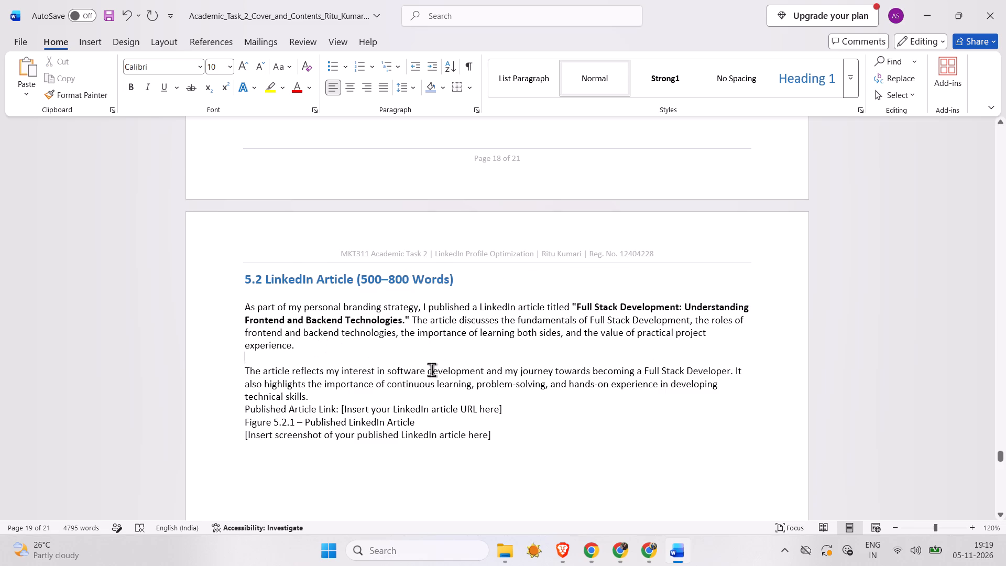
click(360, 385)
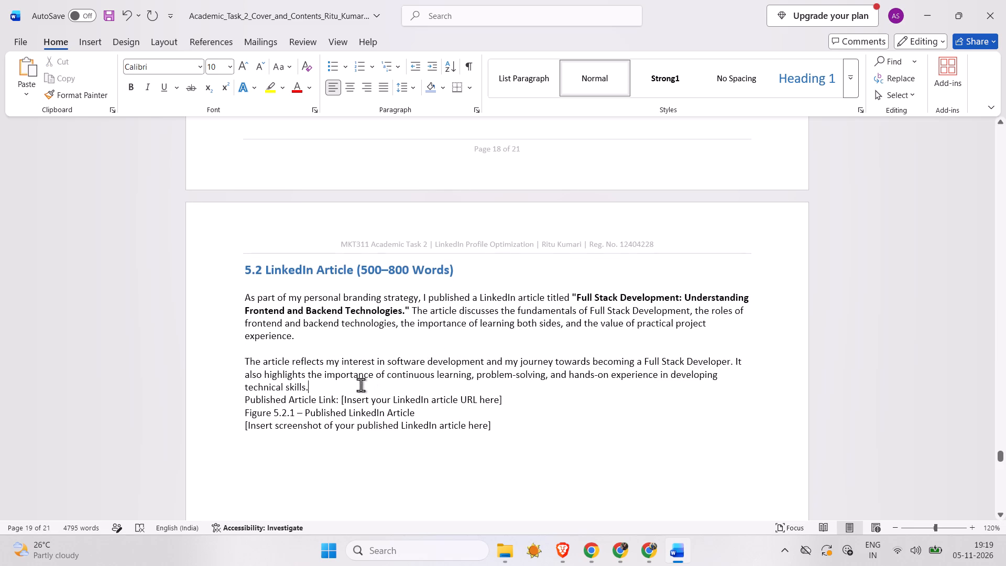
key(Return)
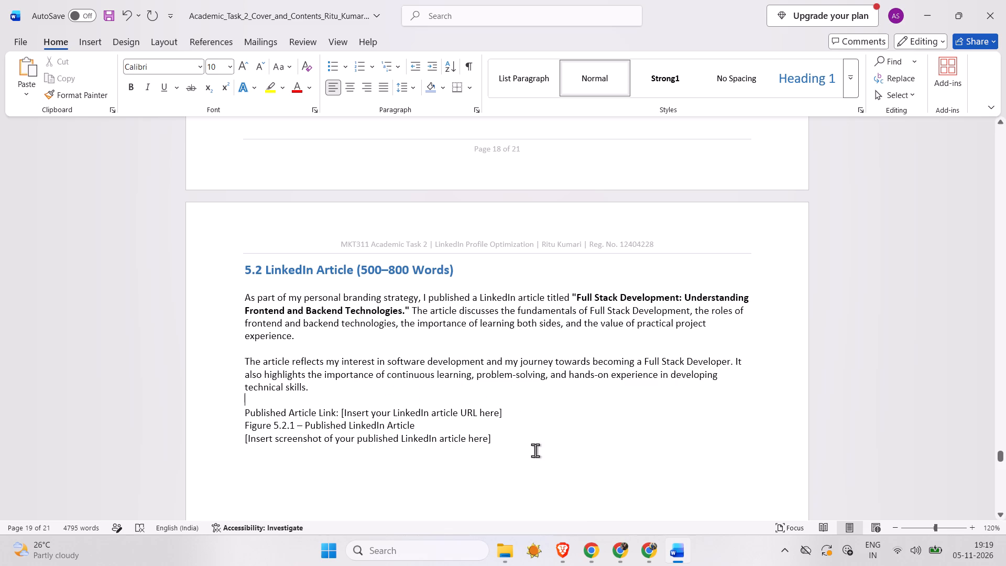
Switch to Chrome and check the published LinkedIn article page for an option to copy the article's link.
click(628, 548)
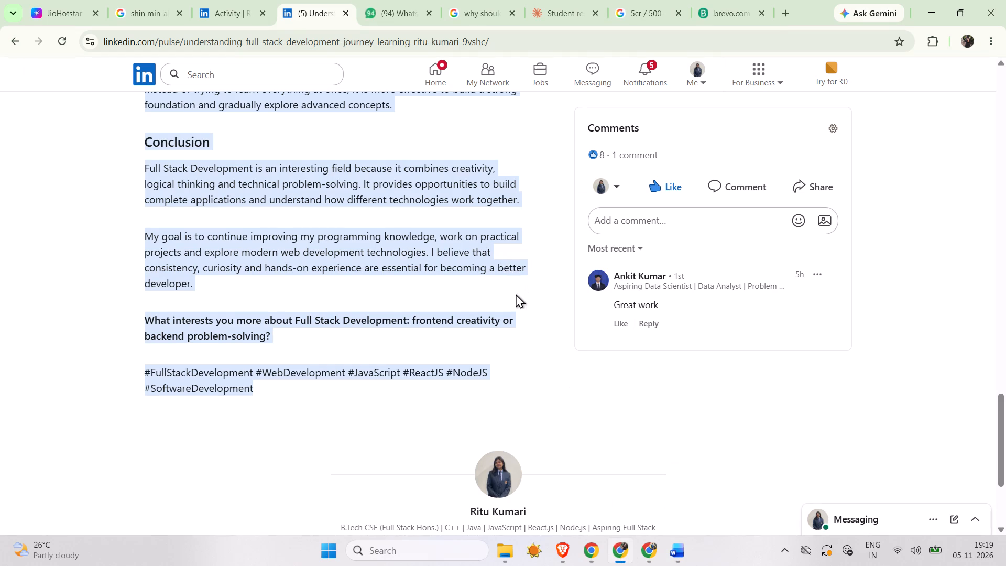
click(512, 300)
scroll(512, 300, up, 13)
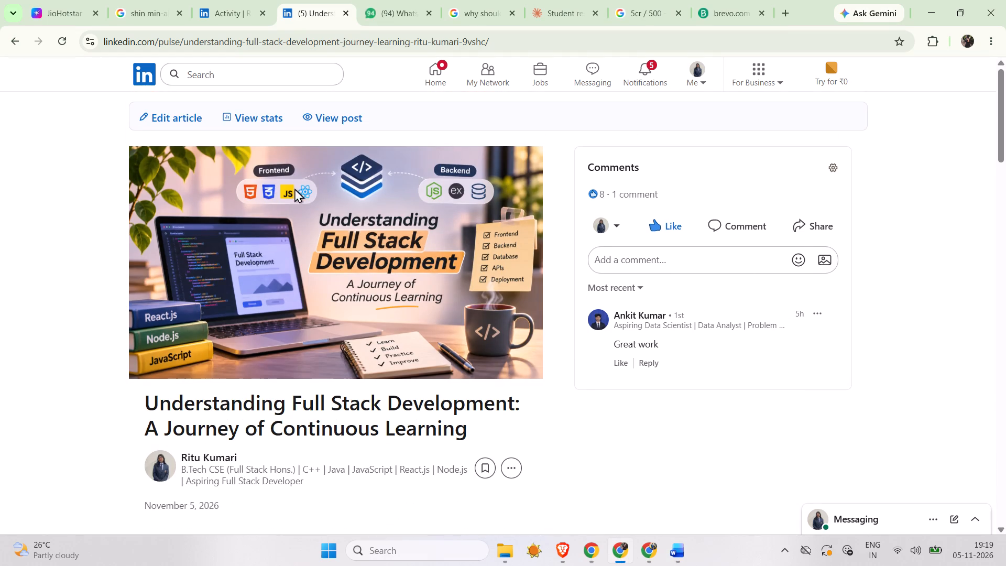
click(5, 42)
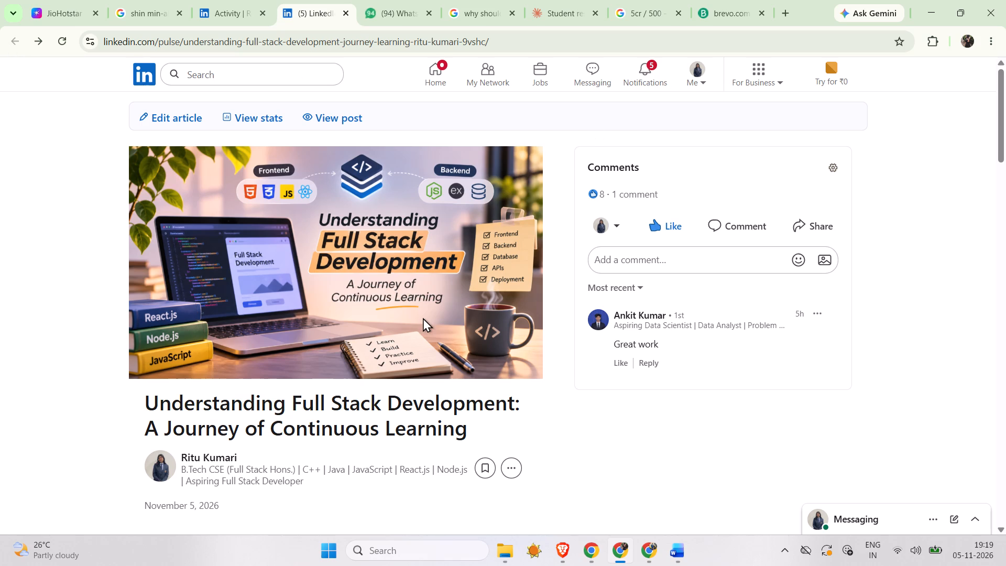
scroll(468, 384, right, 1)
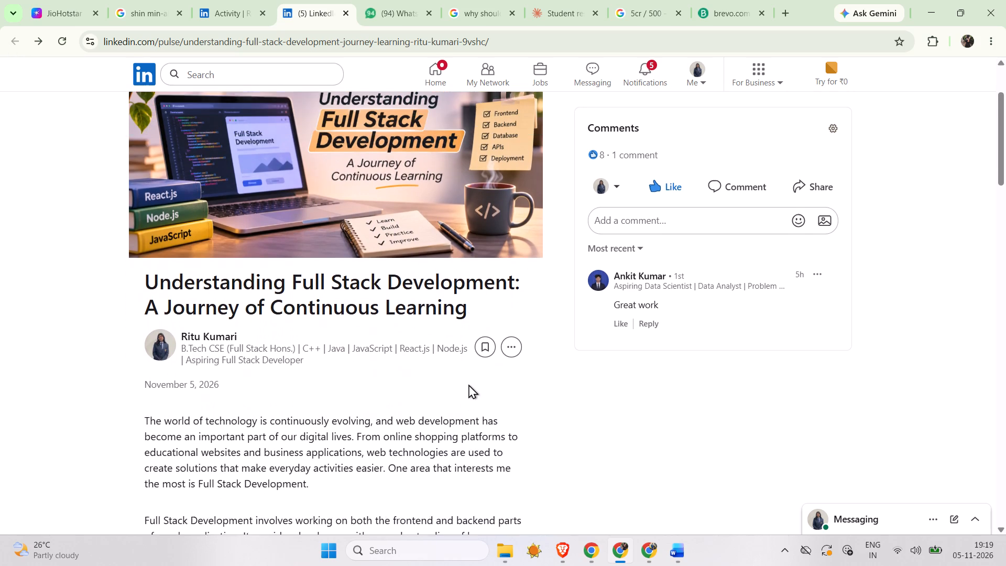
scroll(468, 384, right, 1)
click(519, 376)
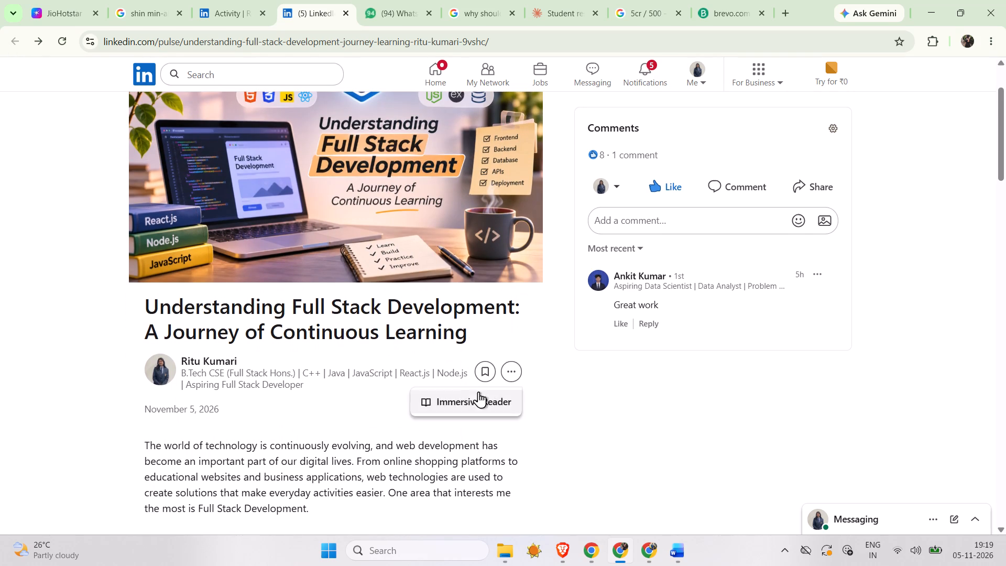
scroll(455, 302, up, 6)
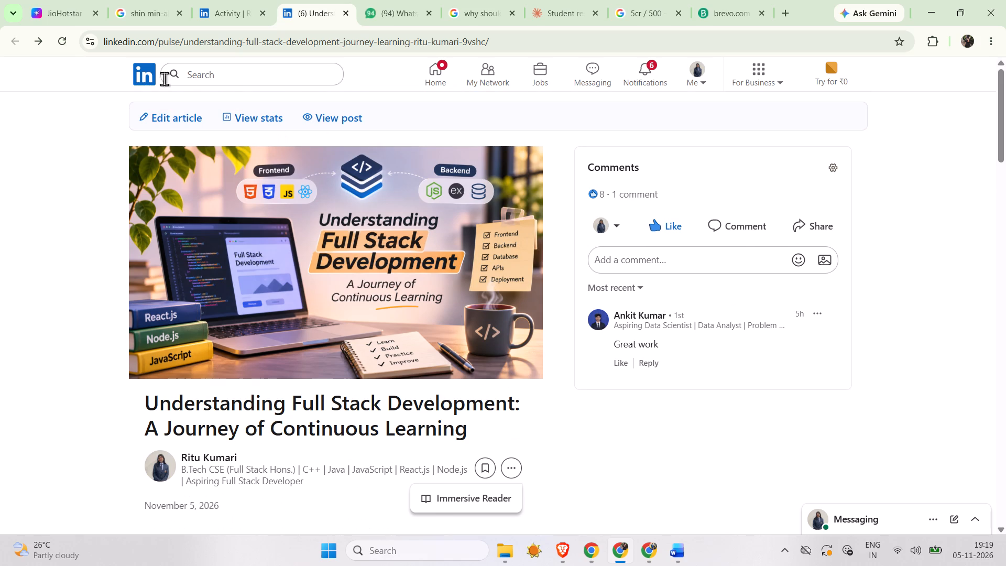
Copy the link to the "Understanding Full Stack Development" post from the Activity section of the author's own LinkedIn profile.
click(423, 64)
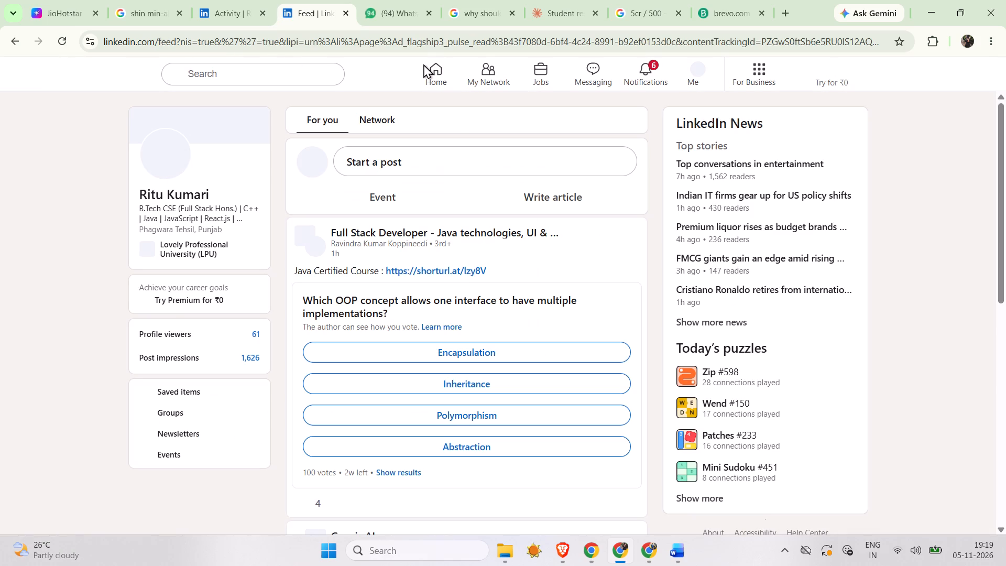
scroll(450, 120, left, 1)
click(168, 153)
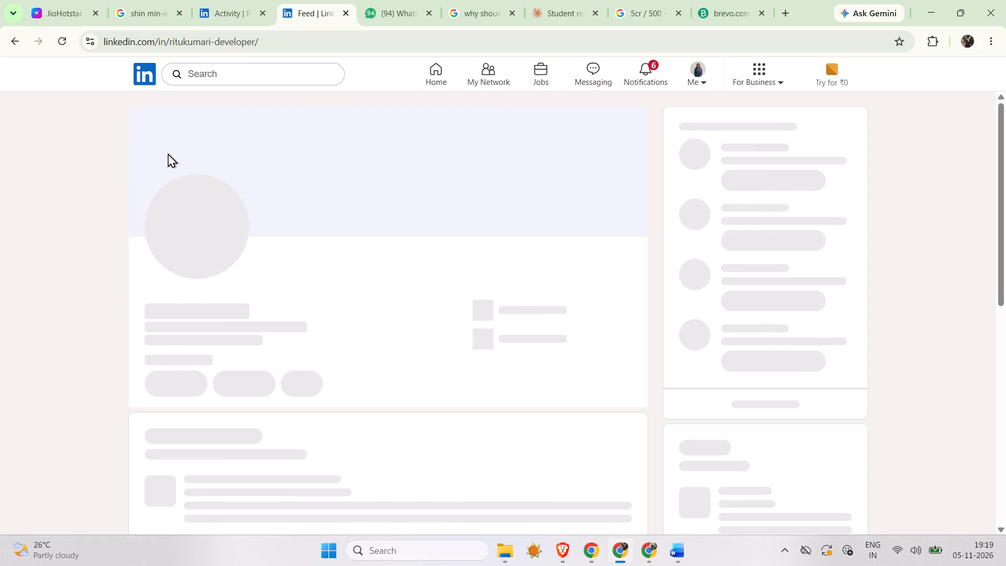
scroll(423, 288, down, 6)
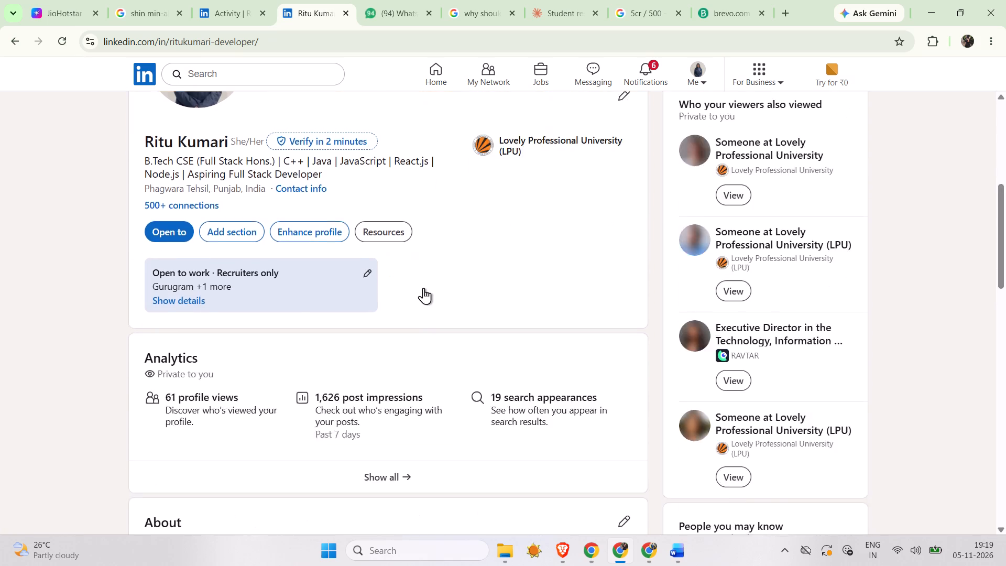
scroll(423, 288, down, 4)
scroll(318, 360, down, 3)
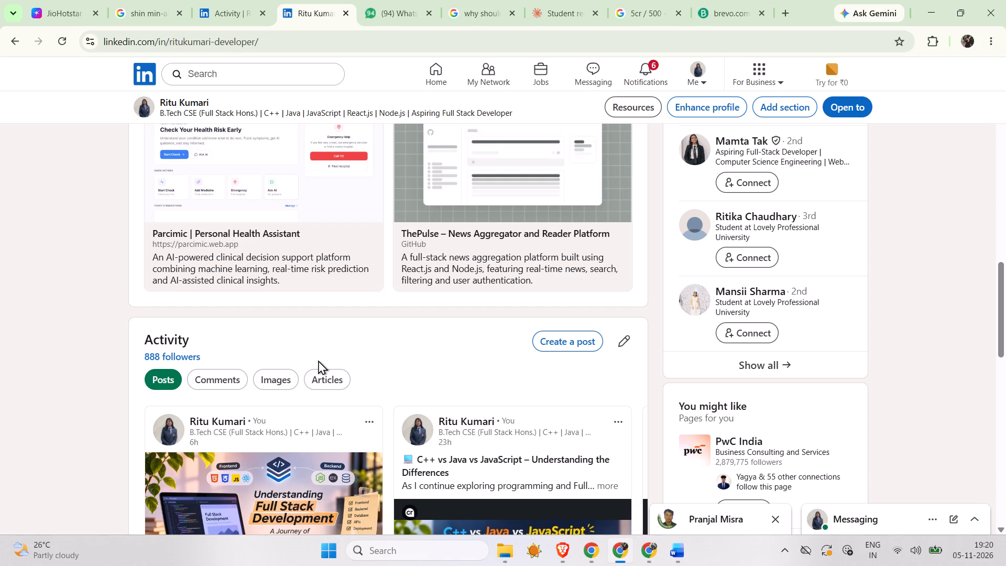
scroll(315, 311, down, 1)
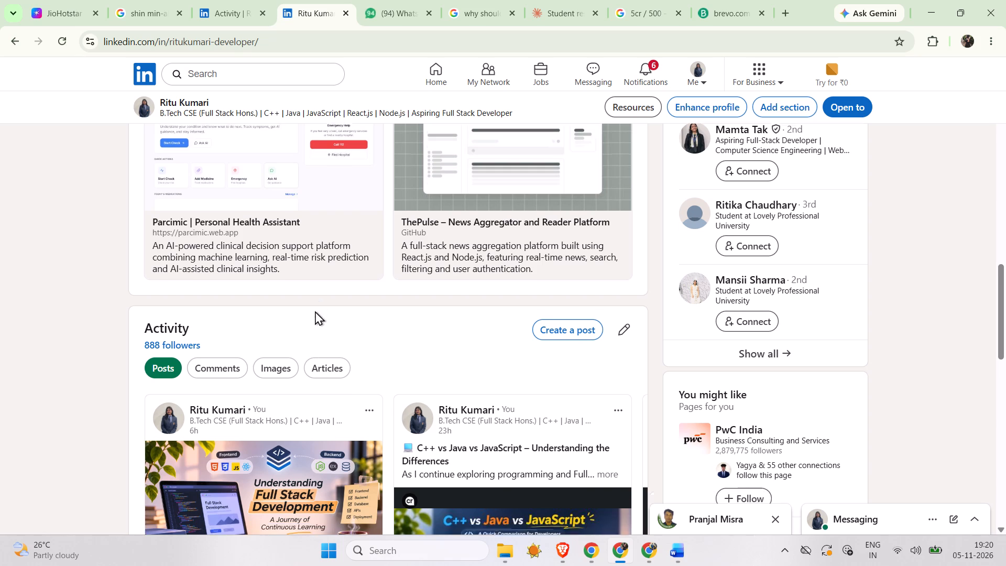
scroll(315, 311, down, 1)
scroll(215, 390, down, 1)
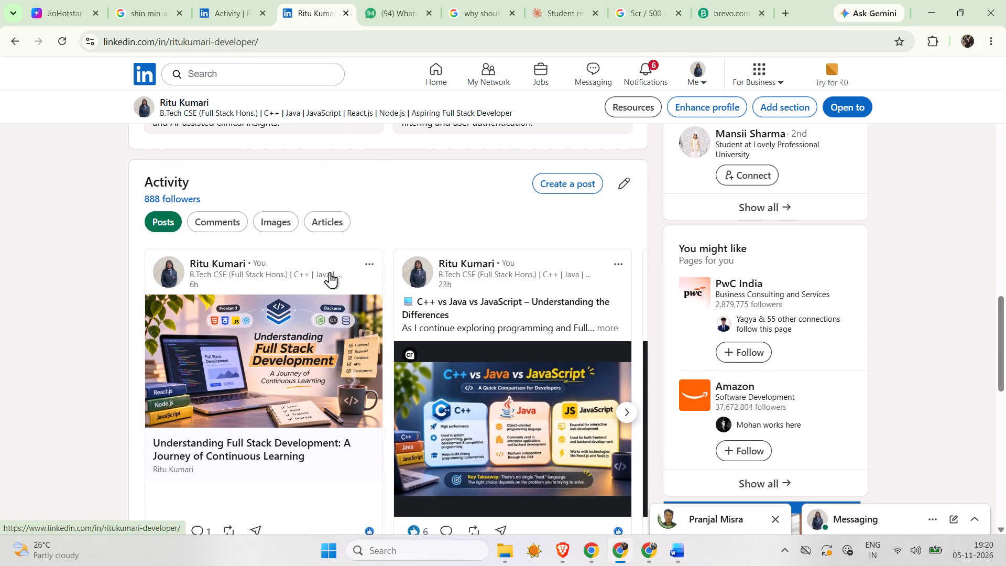
click(361, 263)
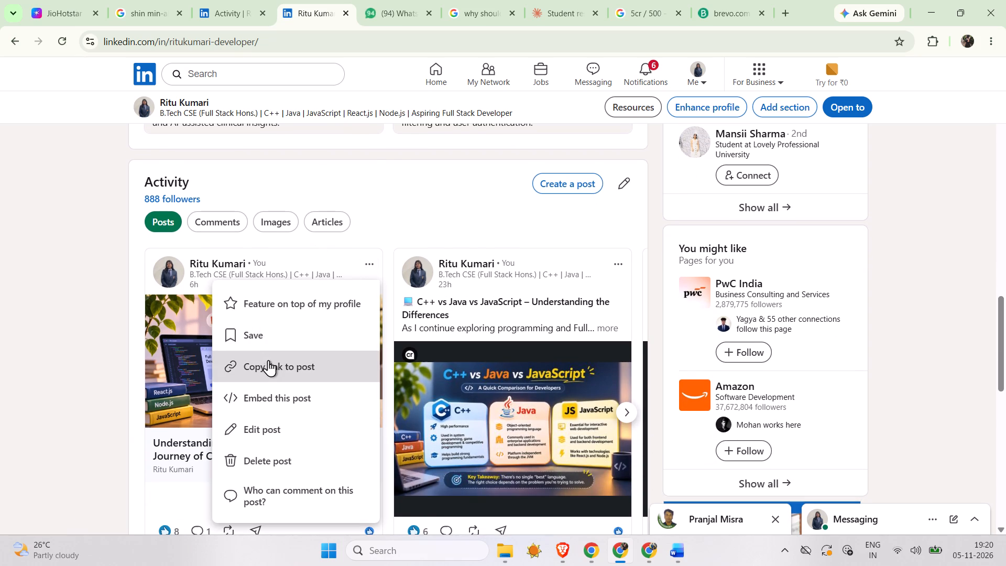
click(269, 364)
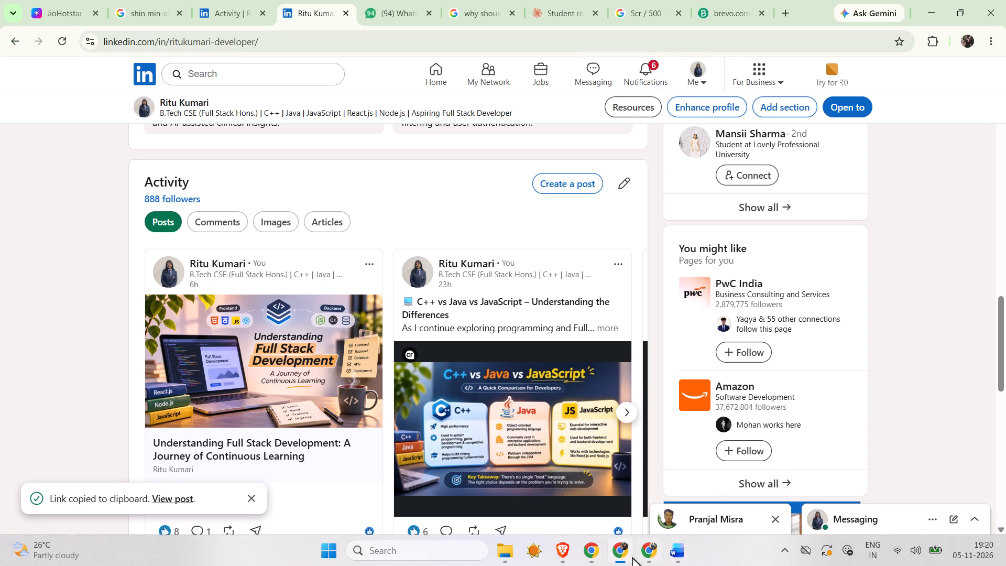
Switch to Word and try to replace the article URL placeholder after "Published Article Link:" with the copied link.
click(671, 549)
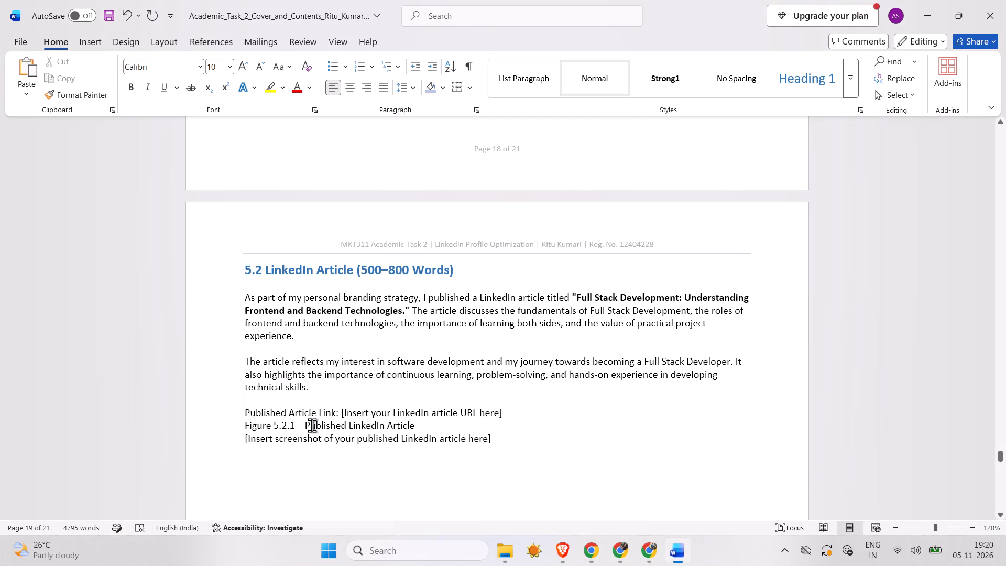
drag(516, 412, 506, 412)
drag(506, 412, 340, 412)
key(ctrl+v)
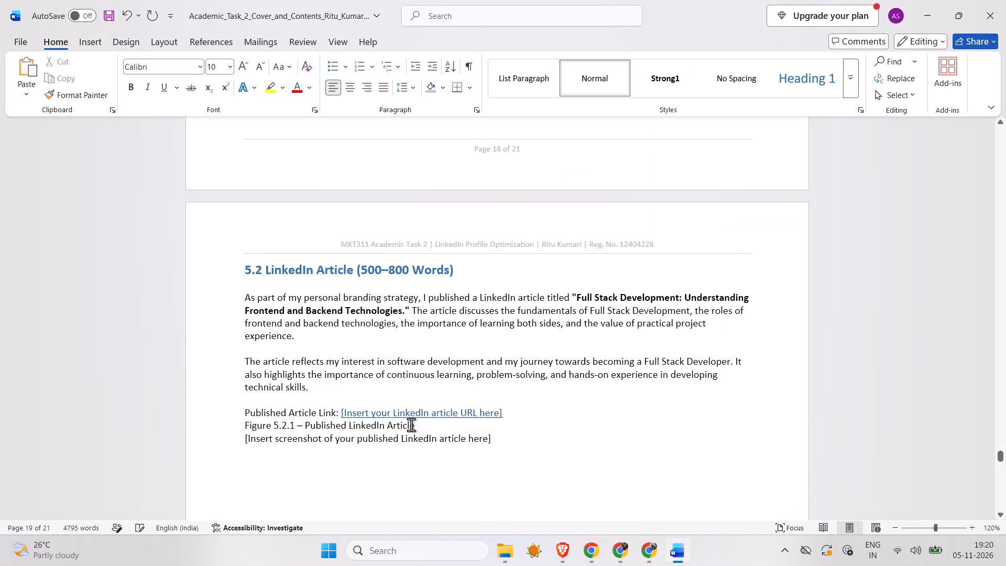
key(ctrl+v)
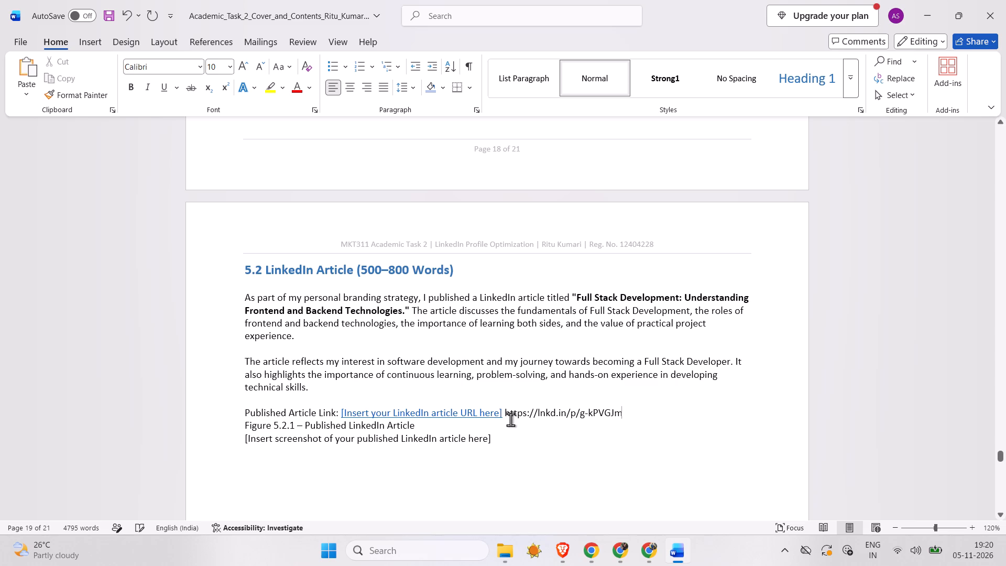
Delete the hyperlinked "[Insert your LinkedIn article URL here]" placeholder from the "Published Article Link:" line.
click(502, 413)
key(BackSpace)
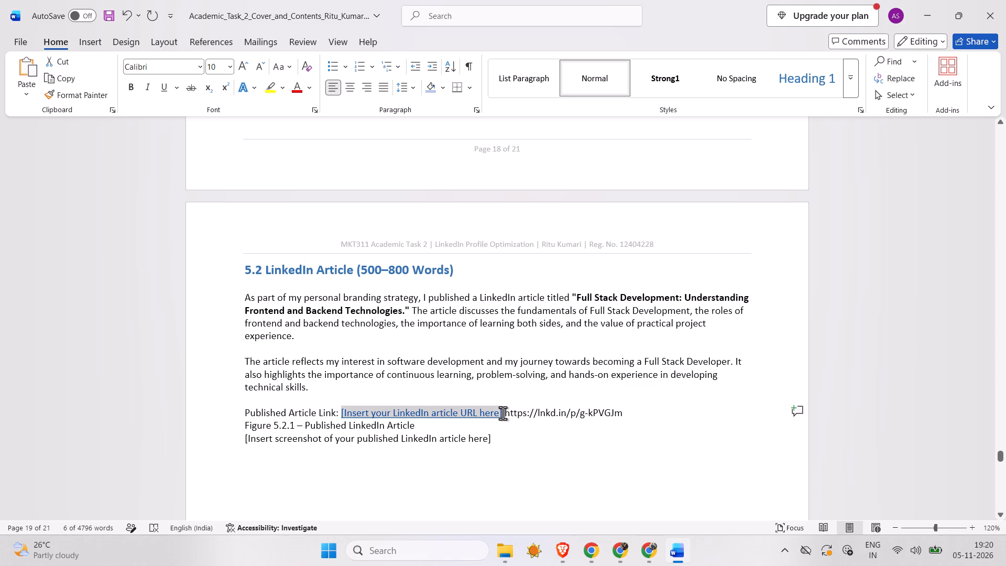
key(ctrl+z)
key(BackSpace)
key(BackSpace)
key(BackSpace)
key(BackSpace)
key(BackSpace)
key(BackSpace)
key(BackSpace)
key(BackSpace)
key(BackSpace)
key(BackSpace)
key(BackSpace)
key(BackSpace)
key(BackSpace)
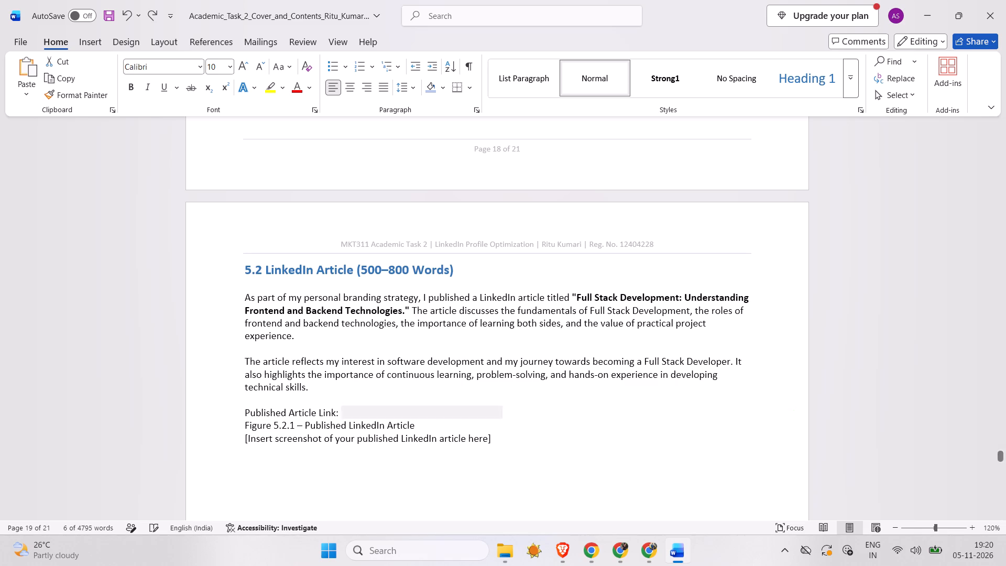
key(ctrl+z)
key(ctrl+z)
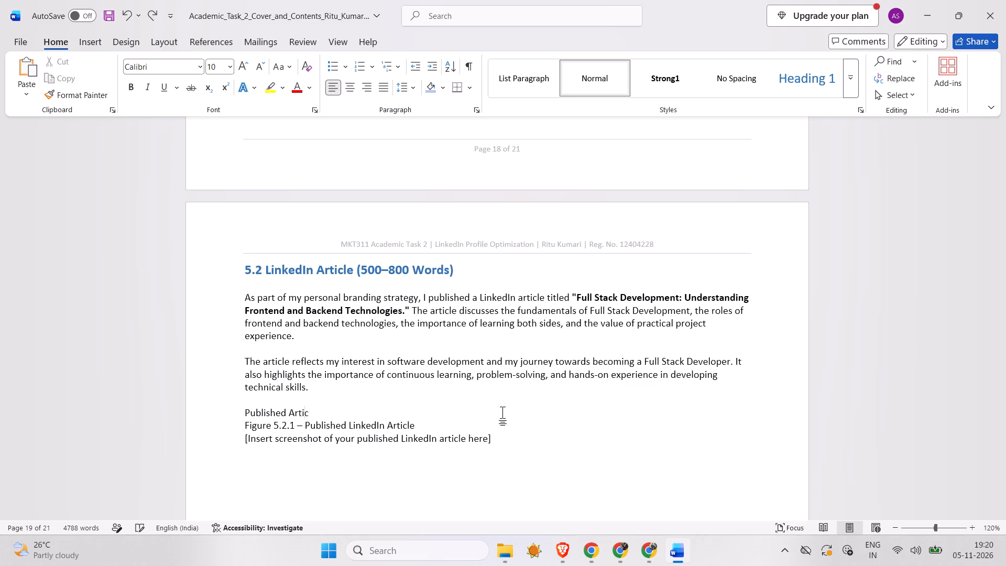
key(ctrl+z)
key(ctrl+z)
key(ctrl+z)
key(ctrl+z)
key(ctrl+z)
key(ctrl+z)
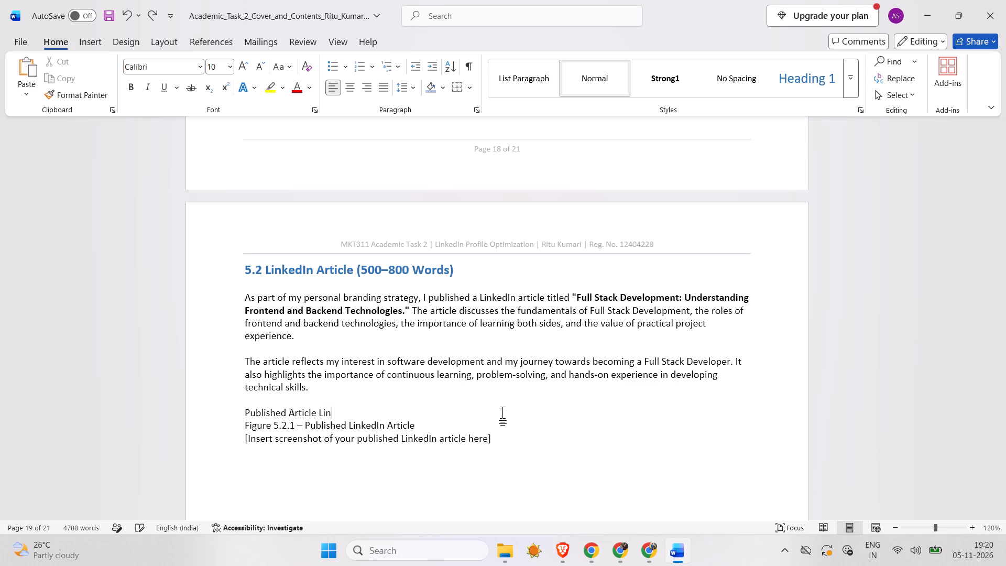
key(ctrl+z)
ctrl+click(502, 413)
key(ctrl+z)
key(ctrl+v)
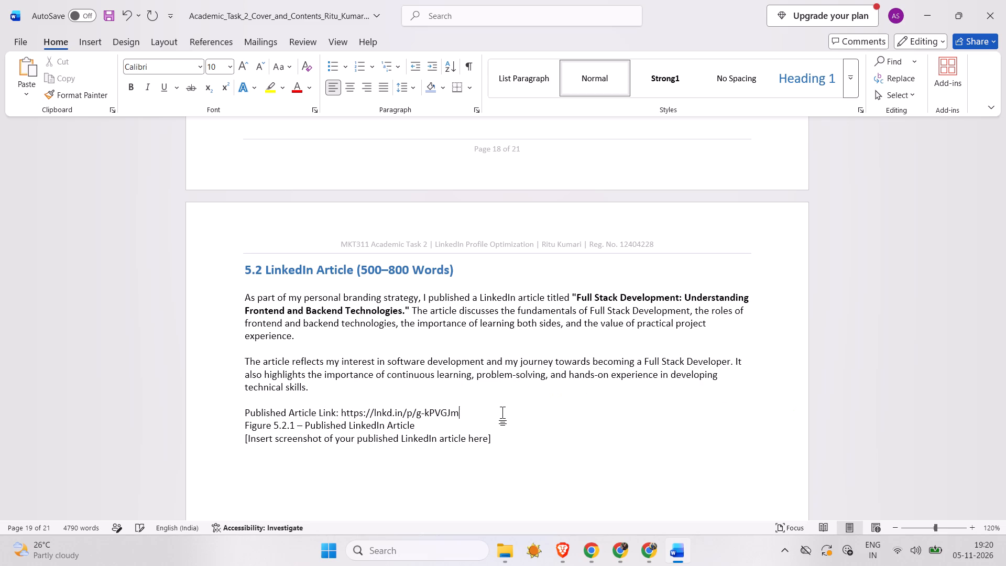
Make the "Published Article Link:" line, including its URL, bold.
drag(486, 411, 341, 407)
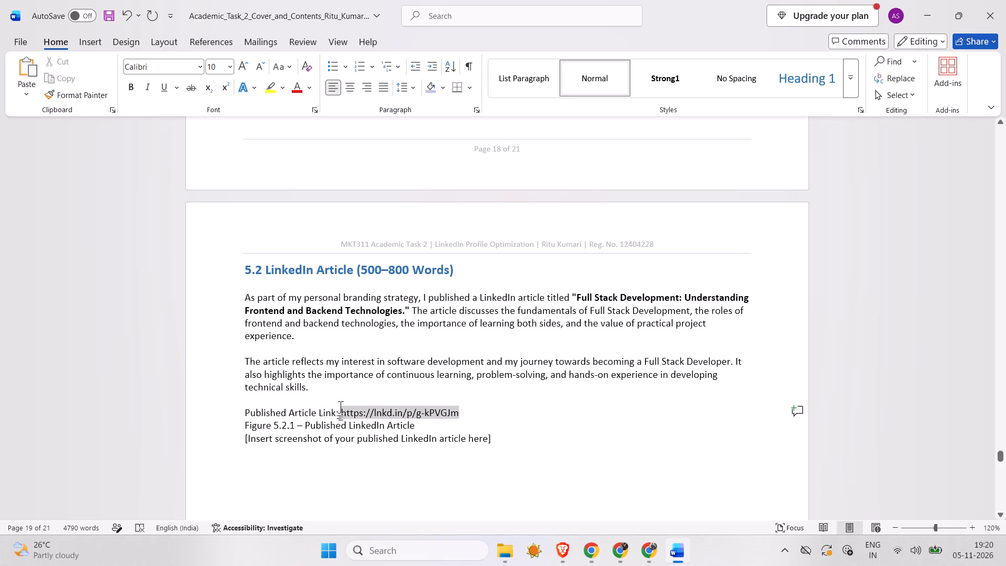
drag(341, 407, 243, 414)
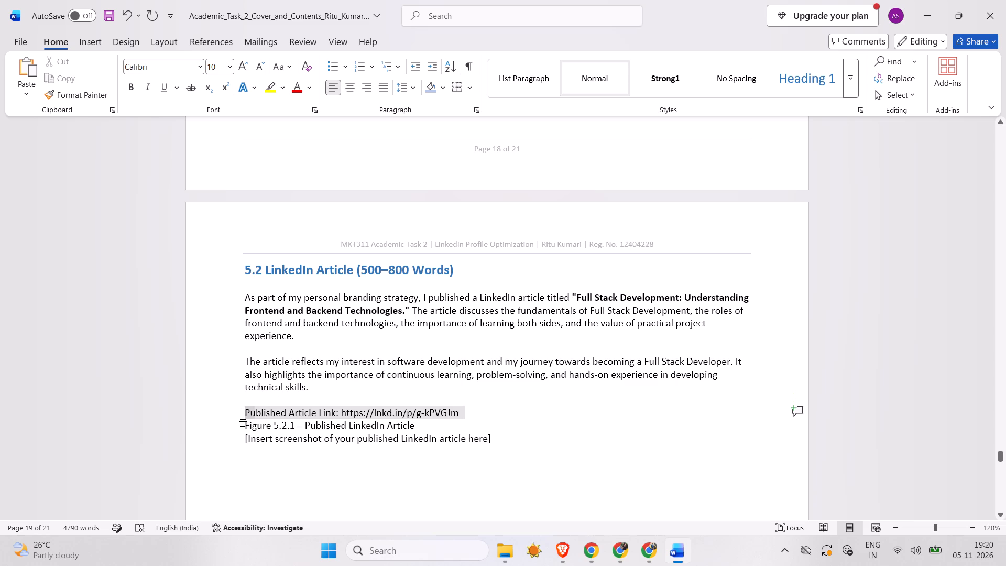
drag(243, 414, 247, 412)
click(261, 393)
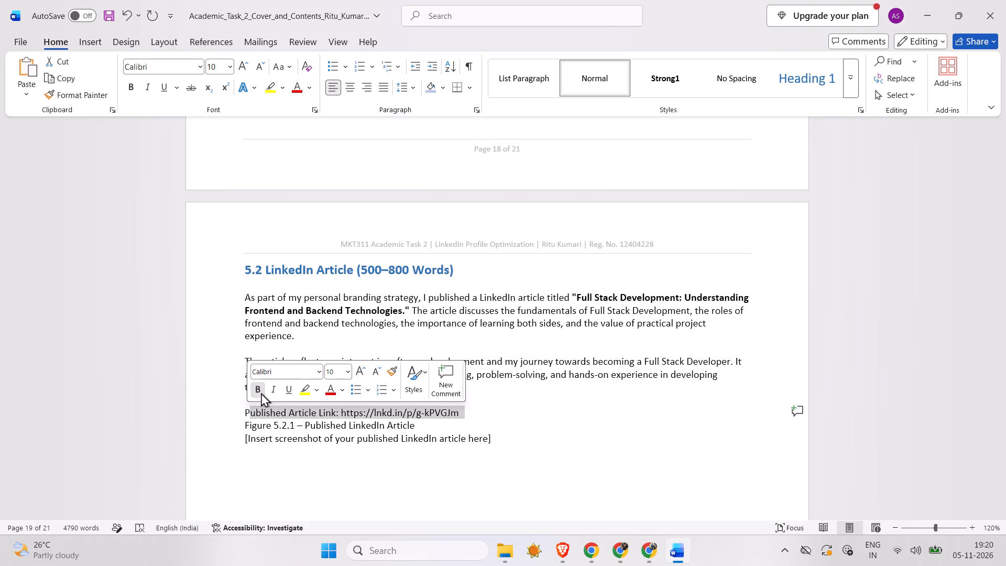
Insert 18 line breaks between the article link and the "Figure 5.2.1 – Published LinkedIn Article" caption as space for the screenshot.
click(501, 417)
key(Return)
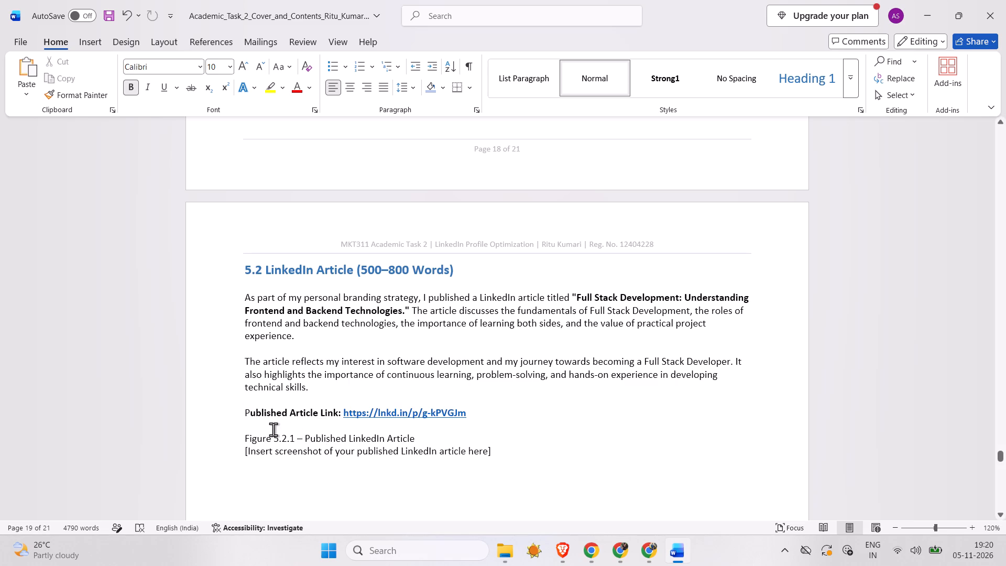
key(Return)
key(Return)
key(Return)
key(Return)
key(Return)
key(Return)
key(Return)
key(Return)
key(Return)
key(Return)
key(Return)
key(Return)
key(Return)
key(Return)
key(Return)
key(Return)
key(Return)
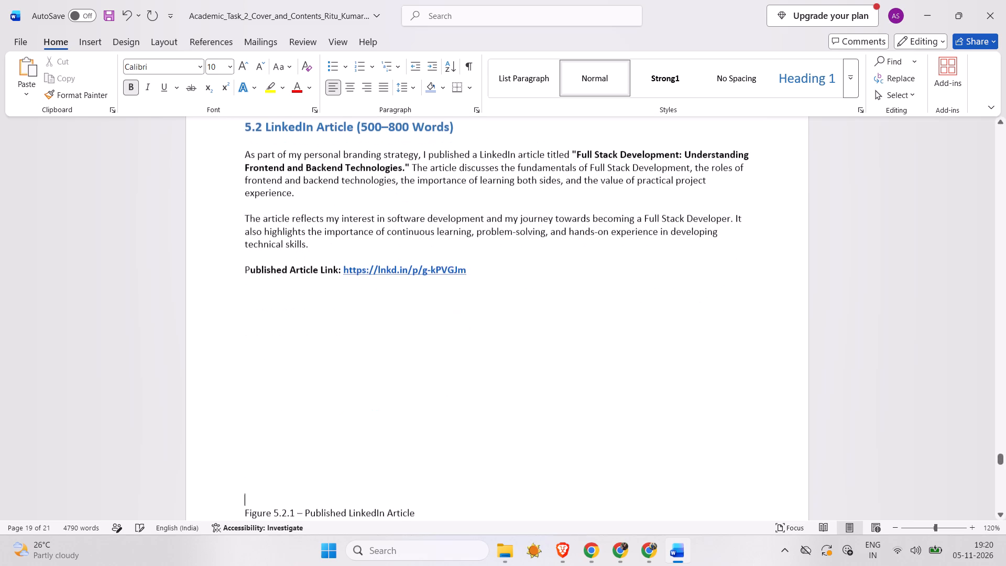
Switch to Chrome and open the "Understanding Full Stack Development: A Journey of Continuous Learning" article from the profile's Activity section.
click(630, 552)
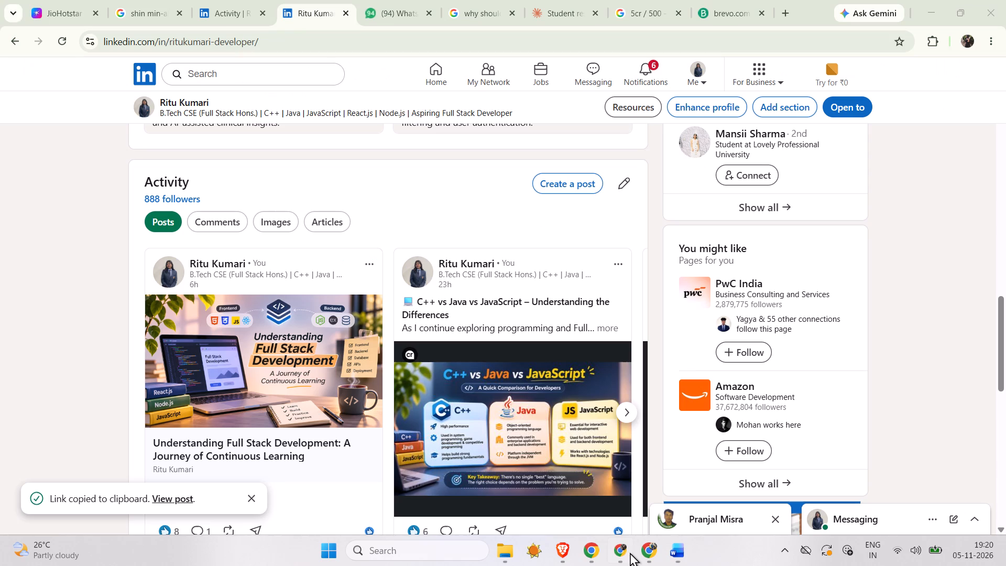
click(306, 291)
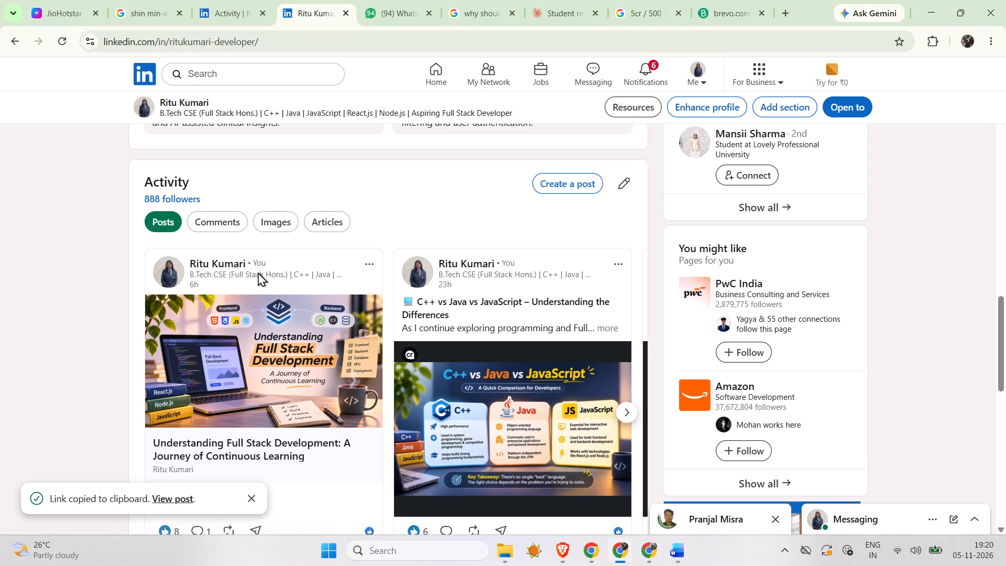
click(257, 270)
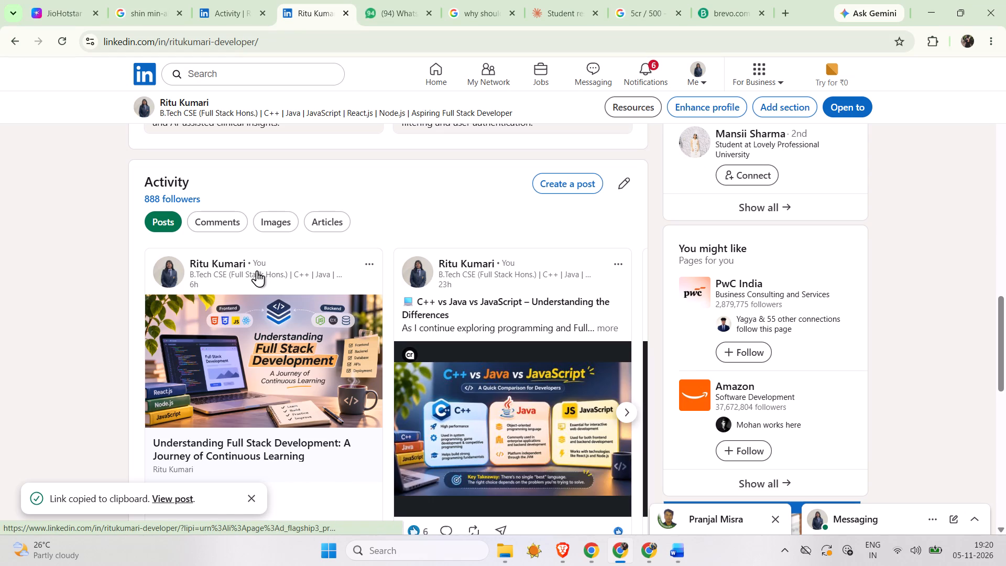
click(248, 494)
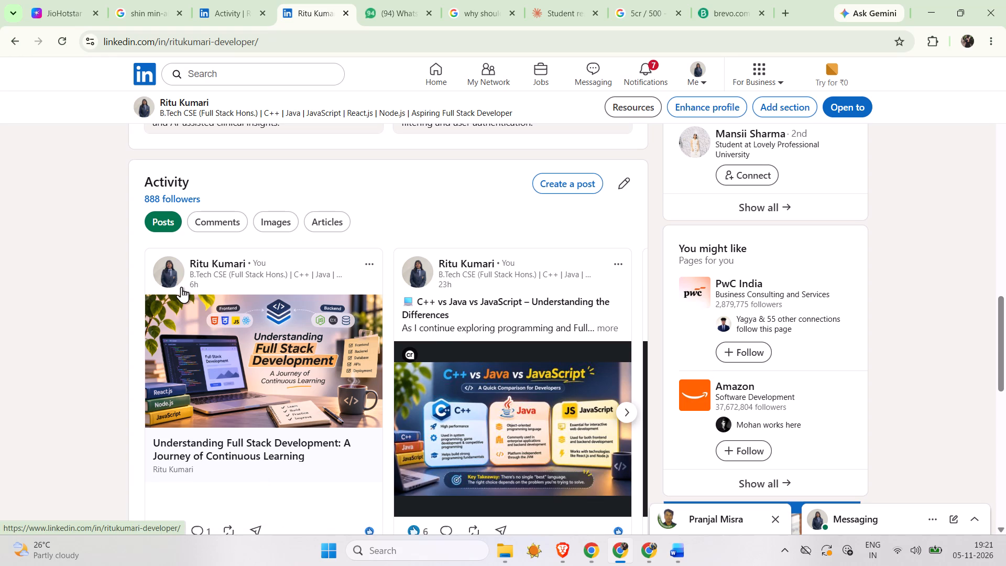
click(217, 265)
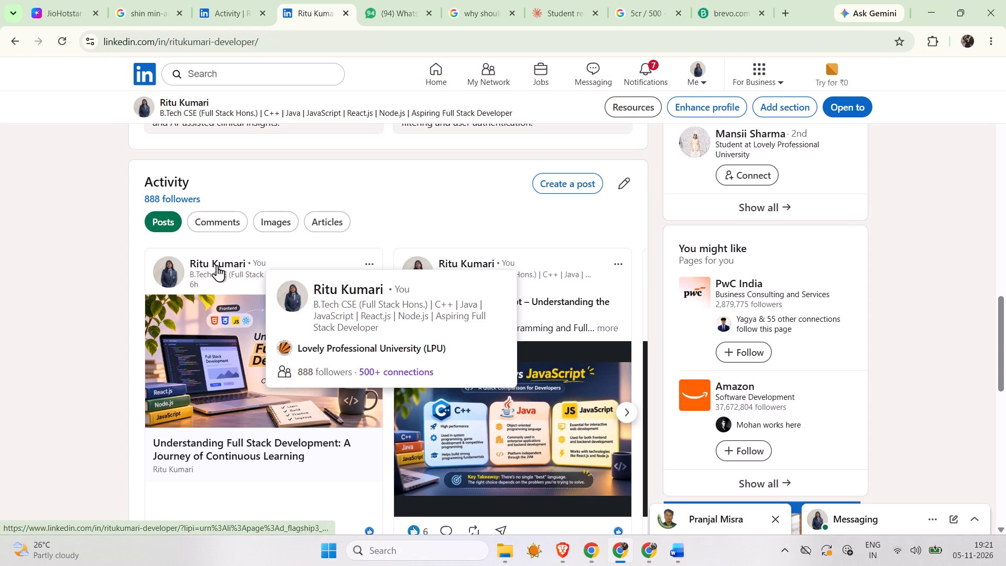
click(238, 388)
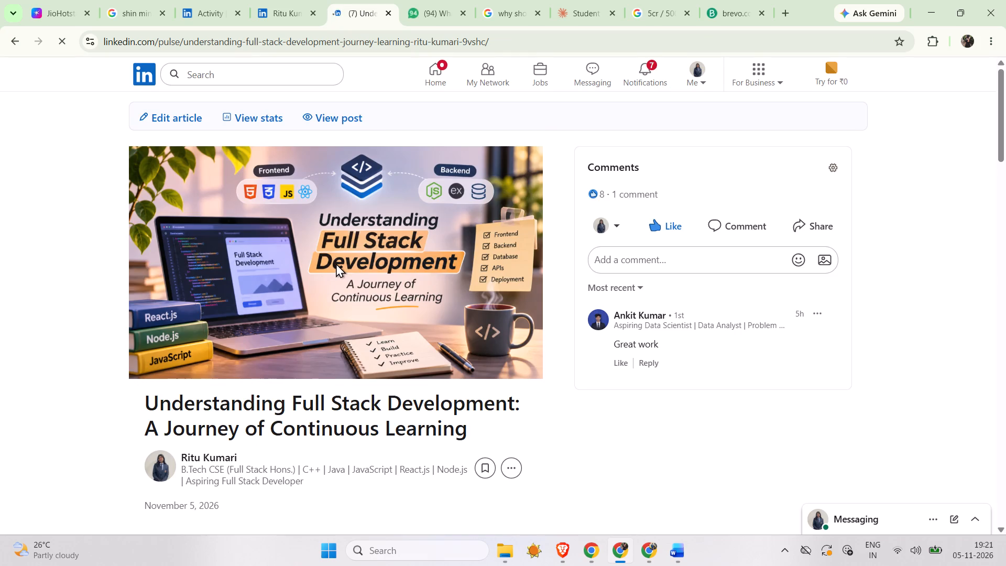
Capture a screen snip of the LinkedIn article covering its banner image, title and author line.
scroll(129, 335, right, 1)
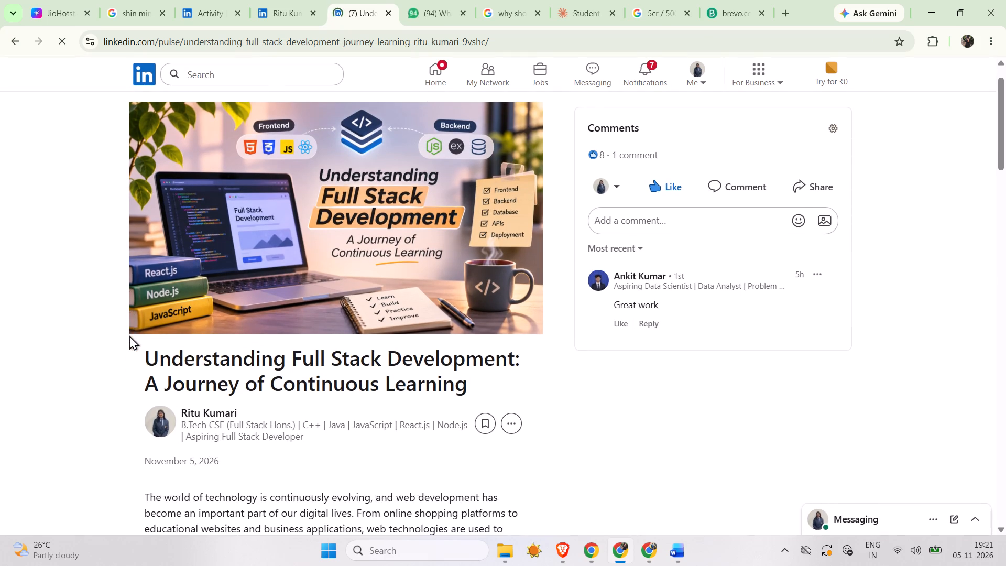
scroll(129, 335, right, 1)
key(shift+super+s)
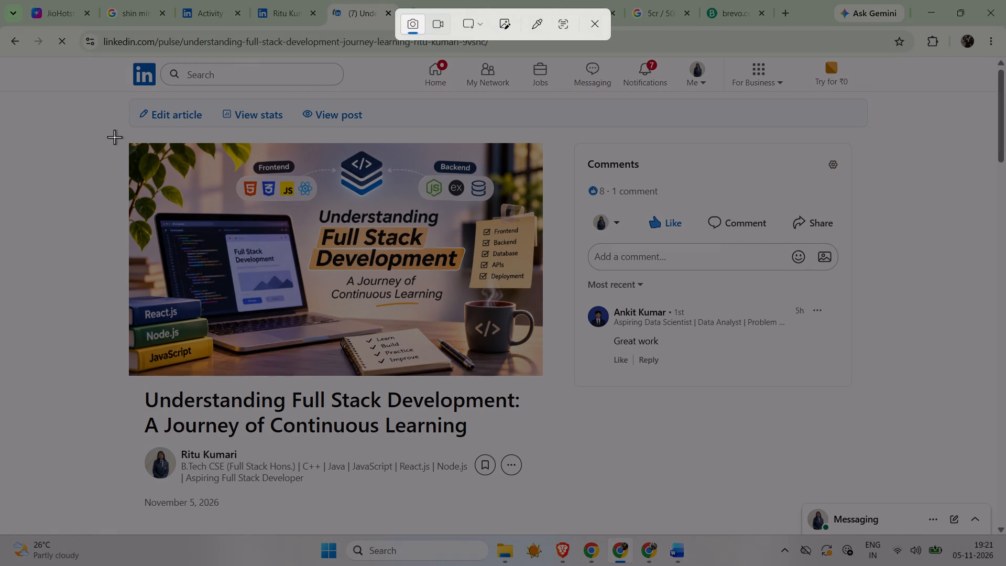
drag(122, 132, 460, 500)
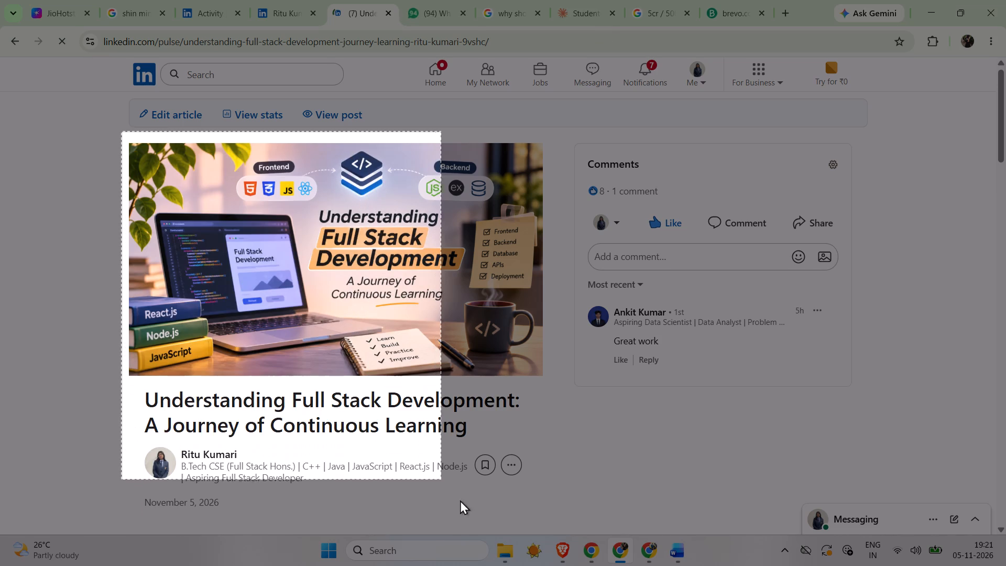
drag(460, 500, 537, 517)
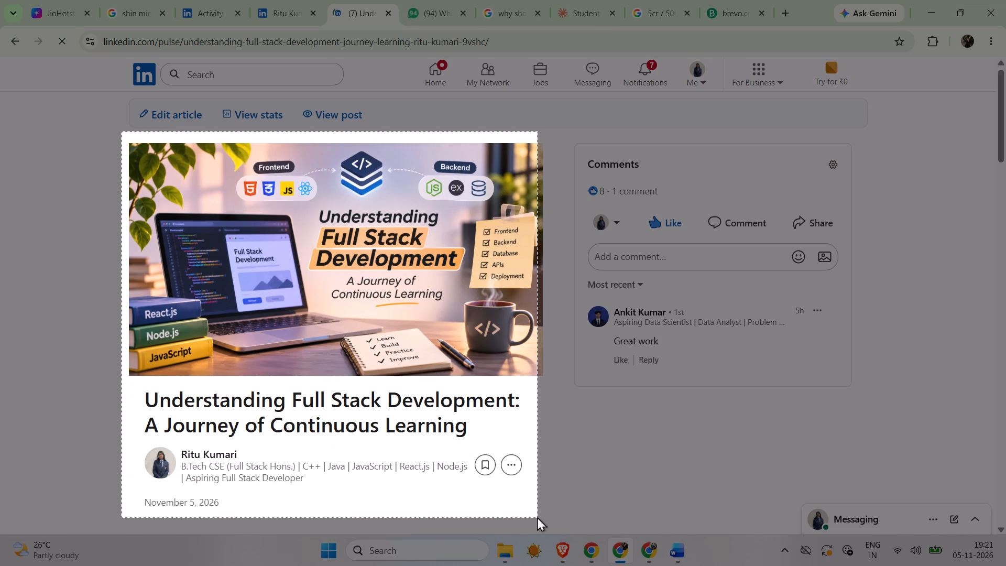
drag(537, 517, 548, 501)
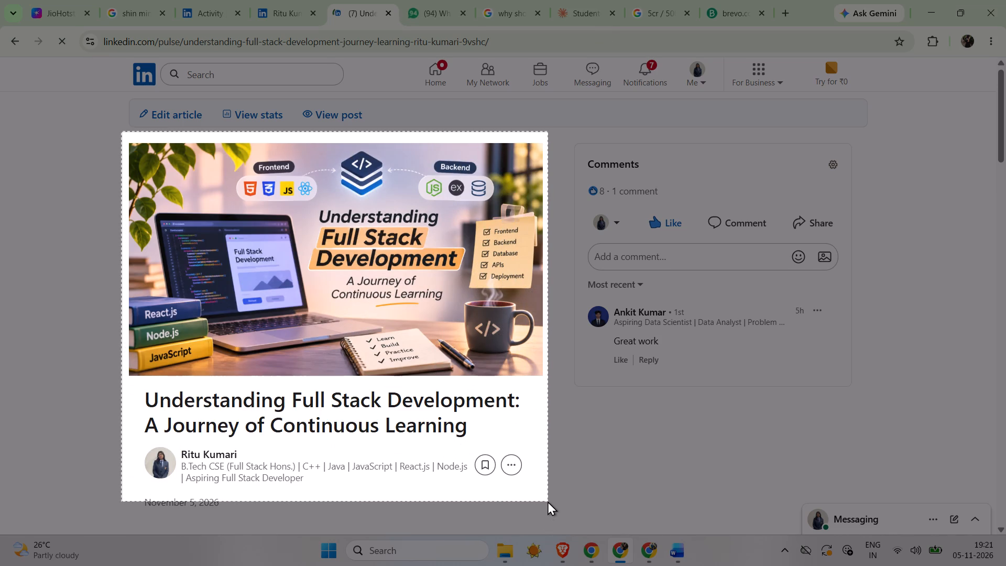
drag(548, 501, 548, 498)
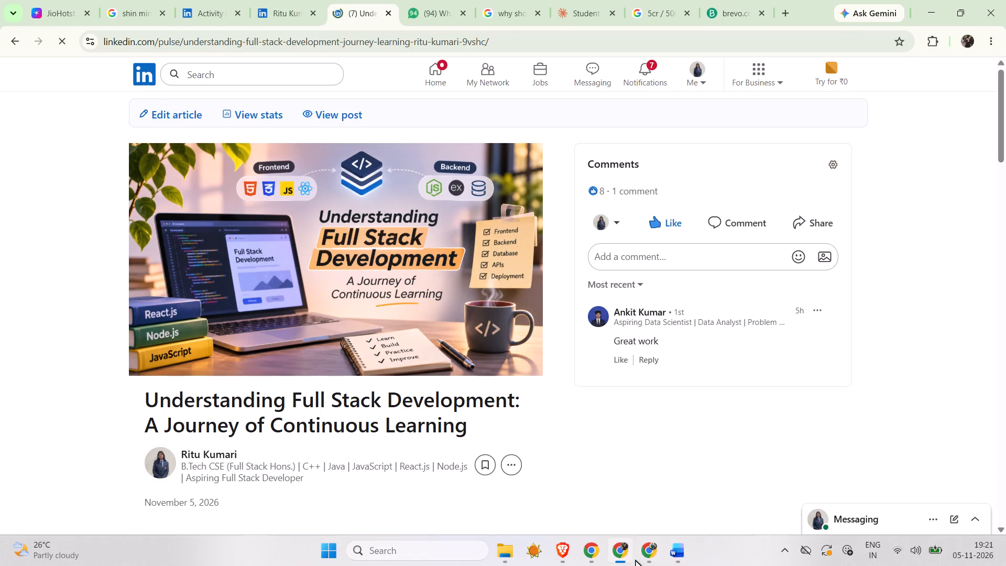
Switch to Word, paste the article screenshot below the Published Article Link line and set its text wrapping to Top and Bottom.
click(671, 556)
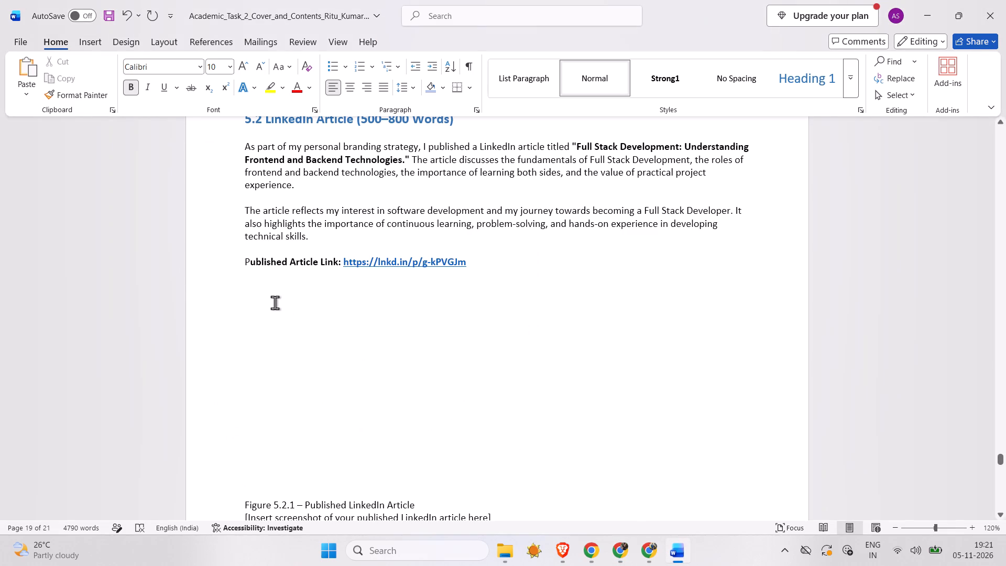
click(267, 299)
key(ctrl+v)
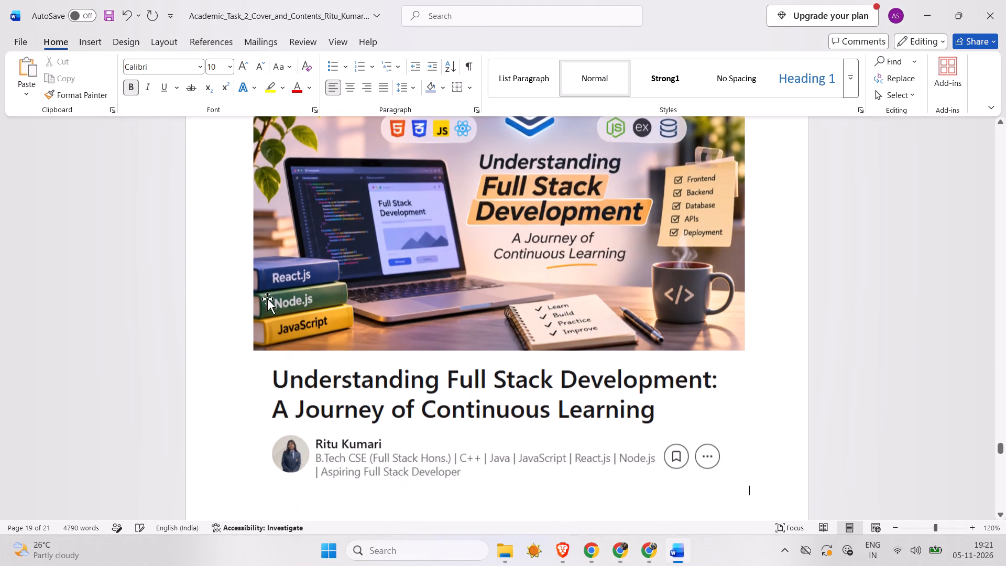
click(496, 302)
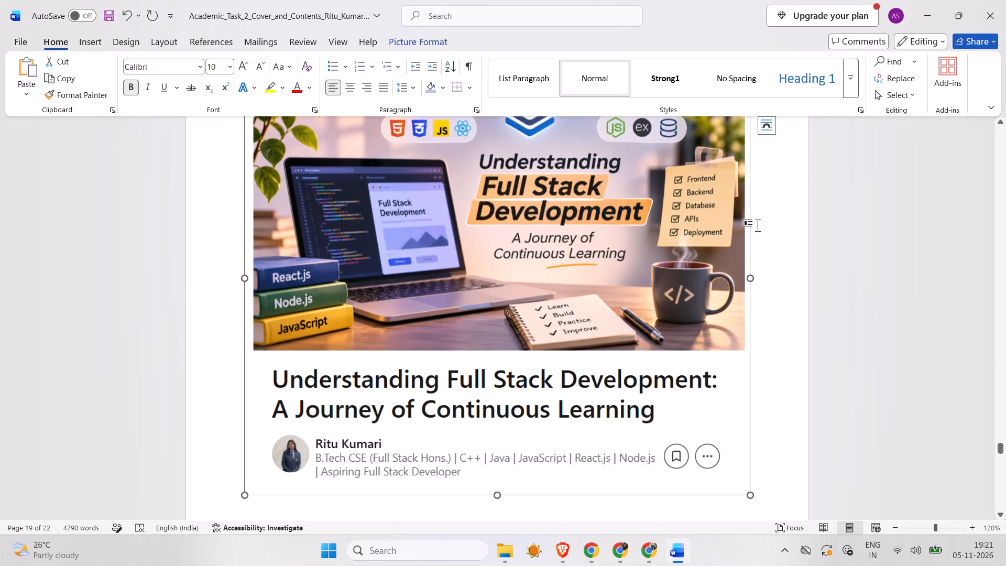
click(772, 127)
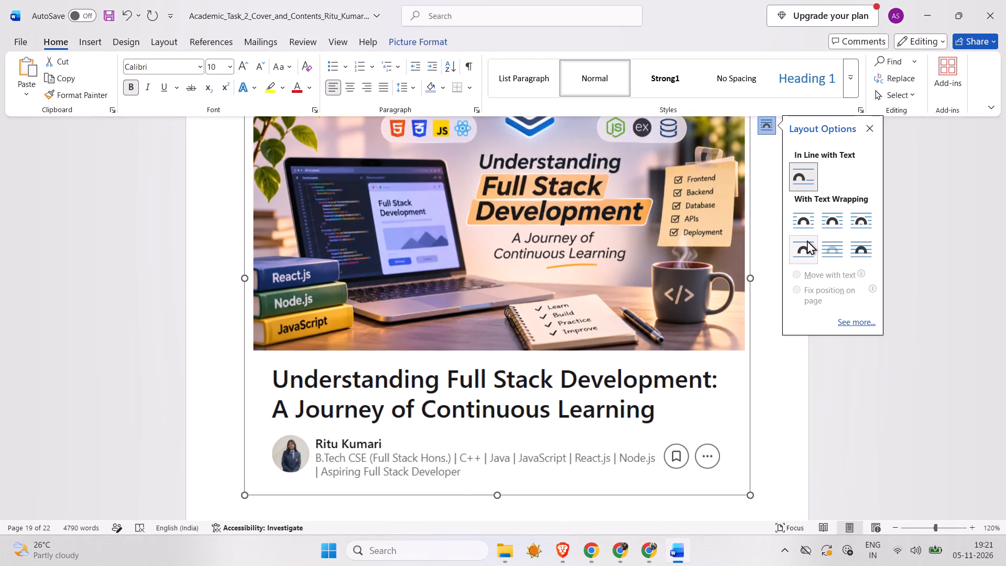
click(807, 240)
Resize and reposition the article screenshot directly below the link so it spans the full text width between the page margins.
drag(750, 495, 694, 430)
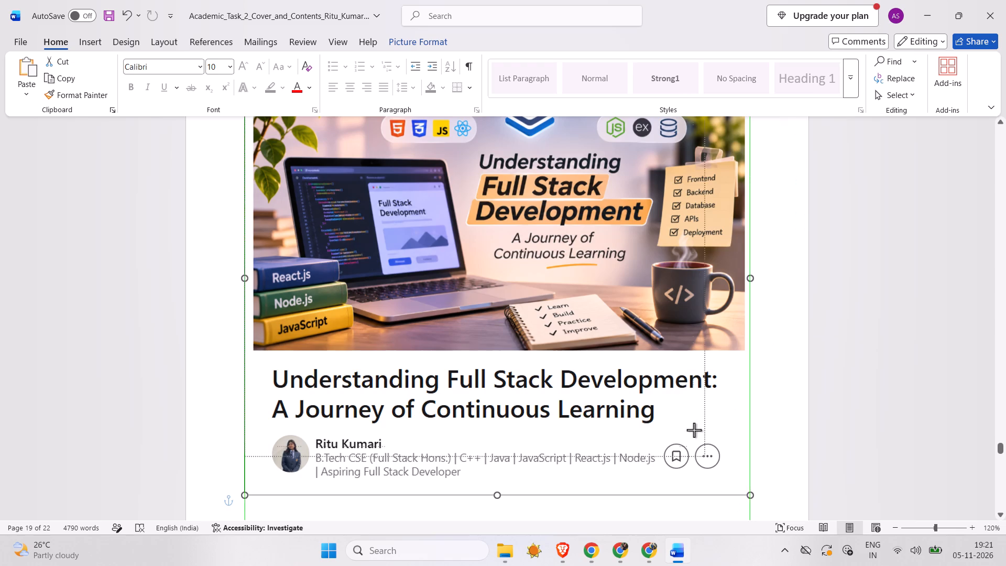
drag(694, 430, 628, 359)
scroll(446, 277, up, 1)
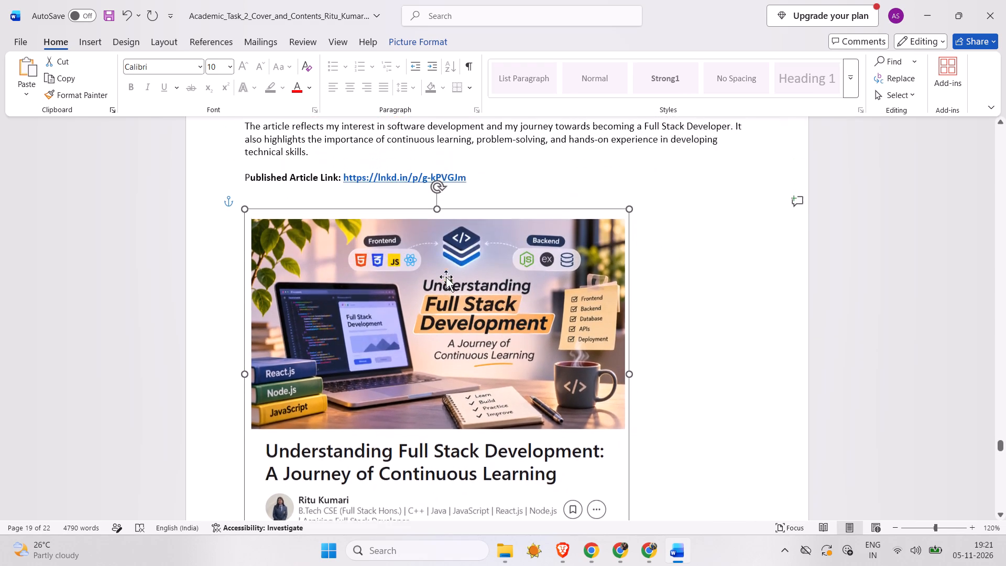
scroll(446, 277, up, 1)
drag(400, 311, 458, 299)
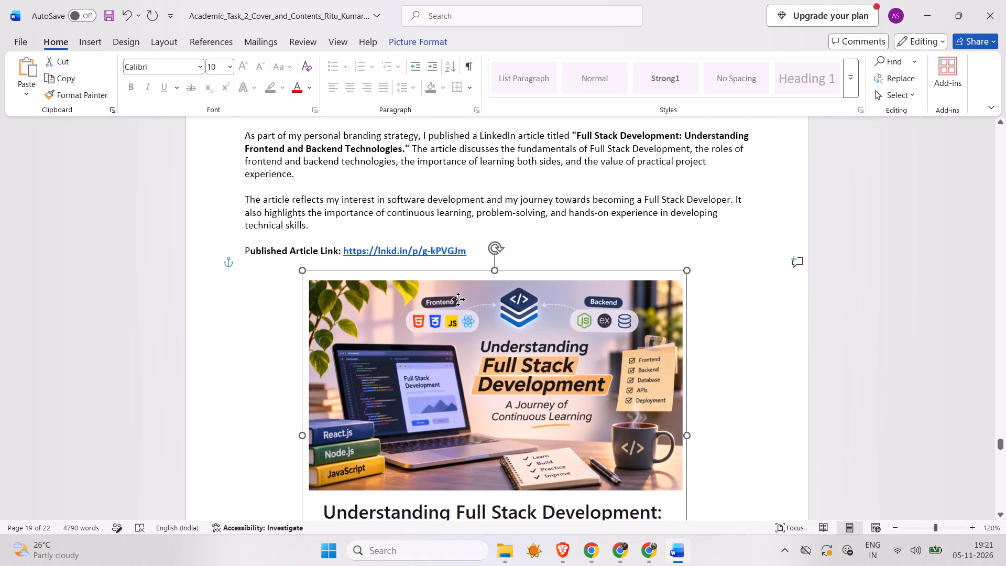
drag(458, 299, 455, 299)
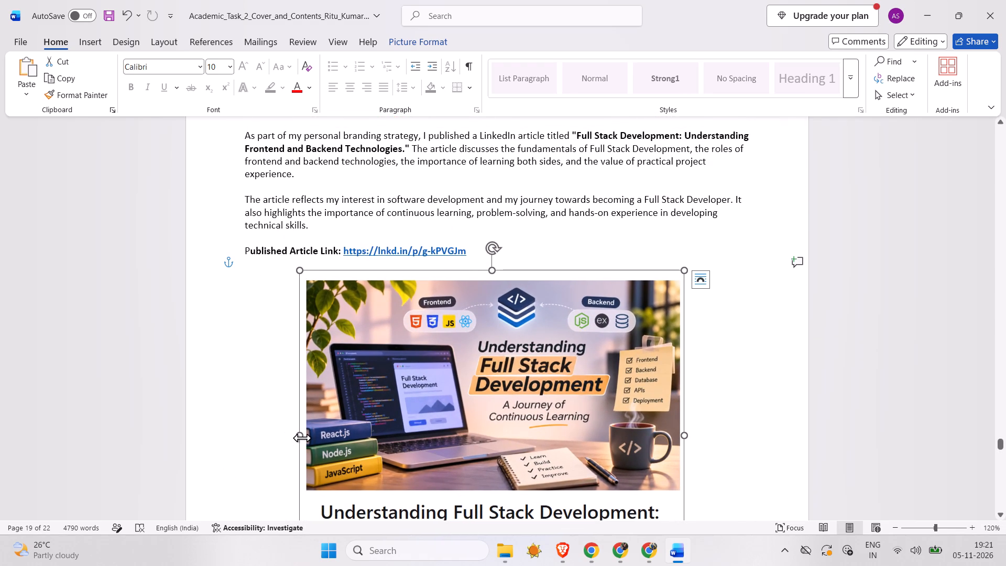
drag(302, 438, 245, 432)
scroll(544, 428, down, 1)
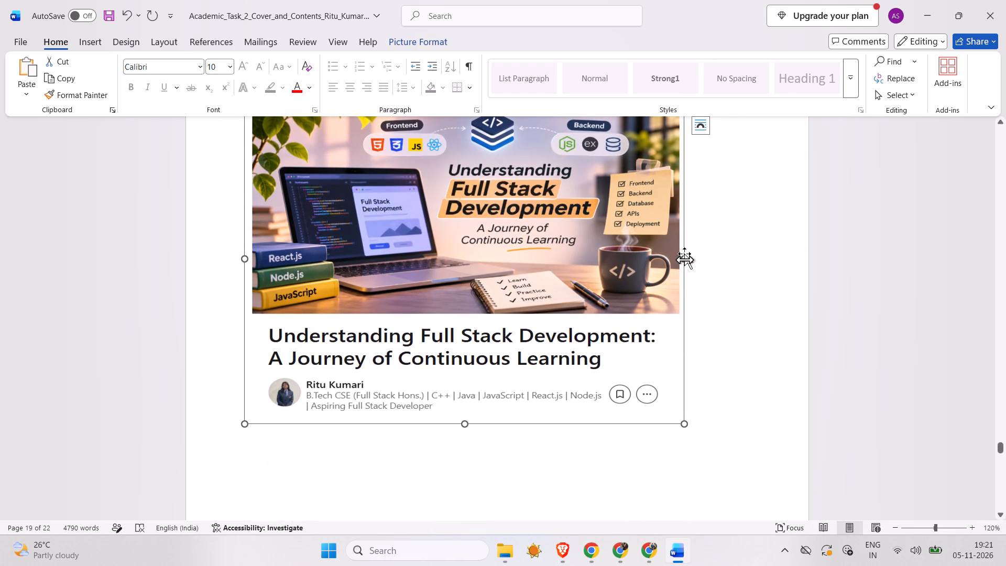
drag(684, 259, 754, 259)
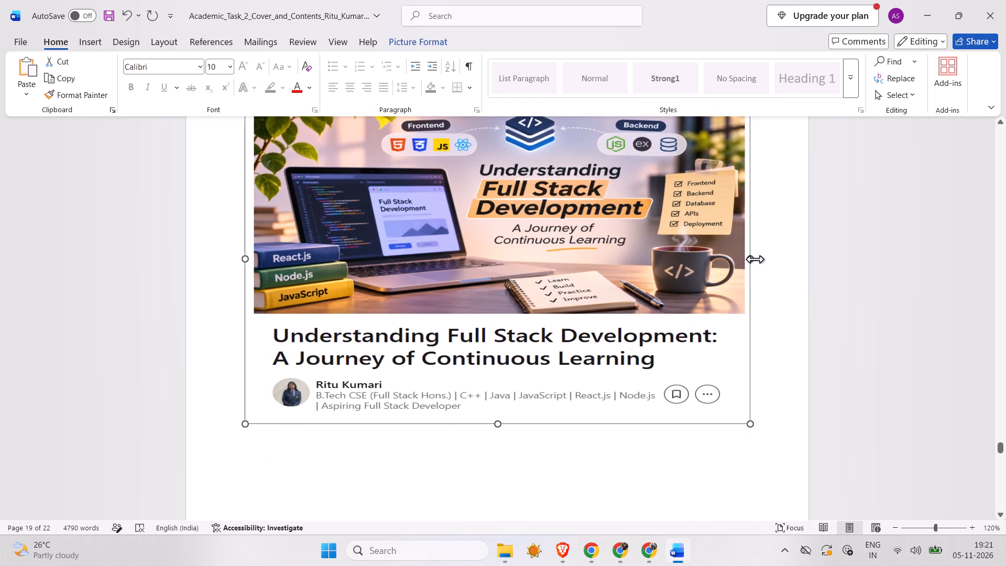
drag(497, 426, 497, 439)
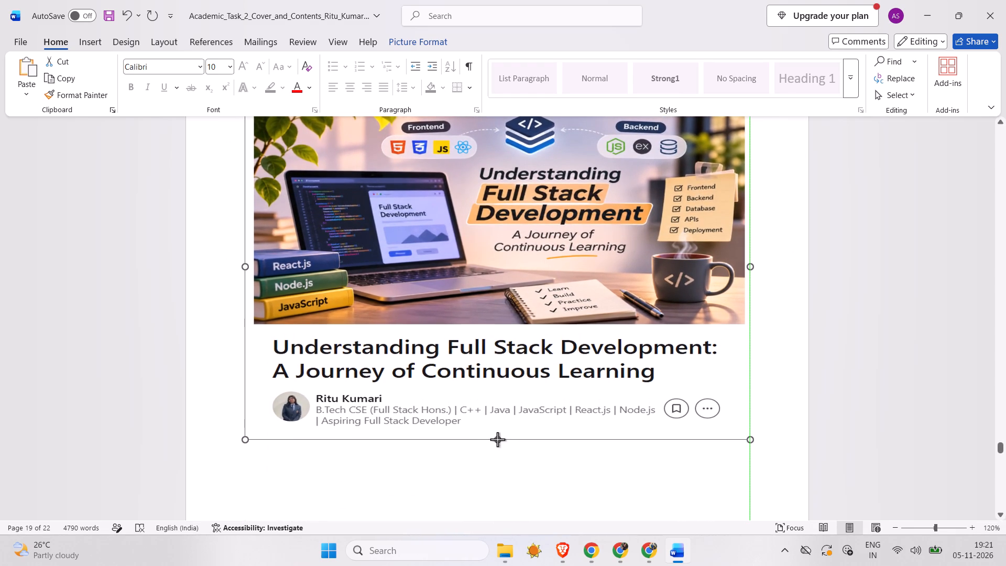
drag(497, 439, 499, 448)
click(553, 463)
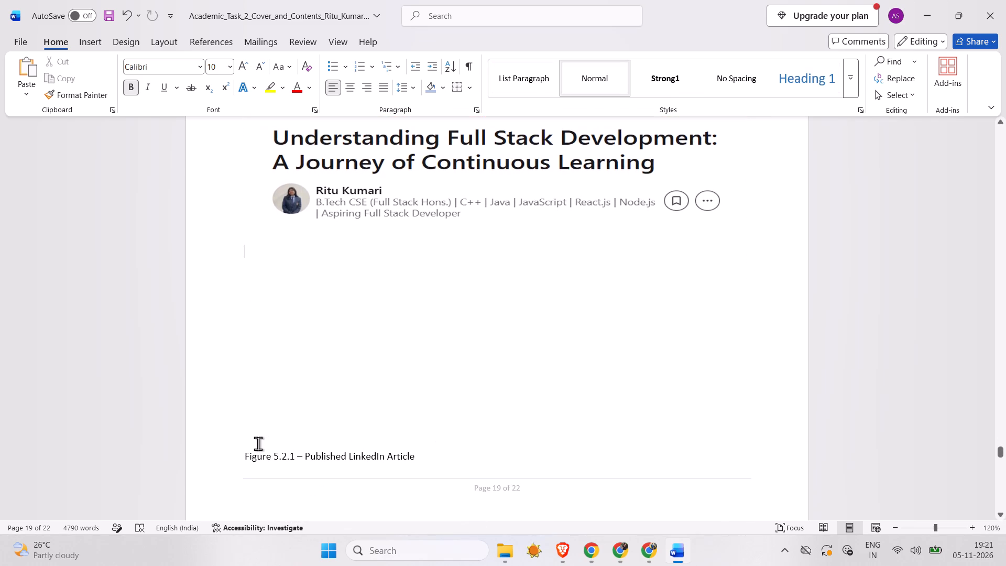
Remove the surplus blank lines between the article screenshot and the "Figure 5.2.1 – Published LinkedIn Article" caption, keeping a small gap.
click(246, 453)
key(BackSpace)
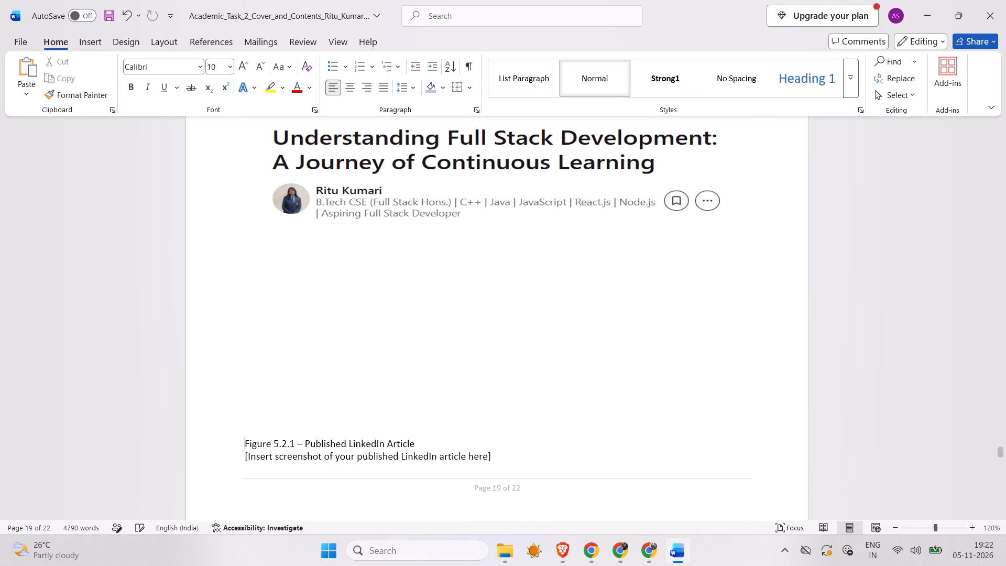
key(BackSpace)
key(BackSpace)
key(BackSpace)
key(BackSpace)
key(BackSpace)
key(BackSpace)
key(BackSpace)
key(BackSpace)
key(BackSpace)
key(BackSpace)
key(BackSpace)
key(BackSpace)
key(BackSpace)
key(BackSpace)
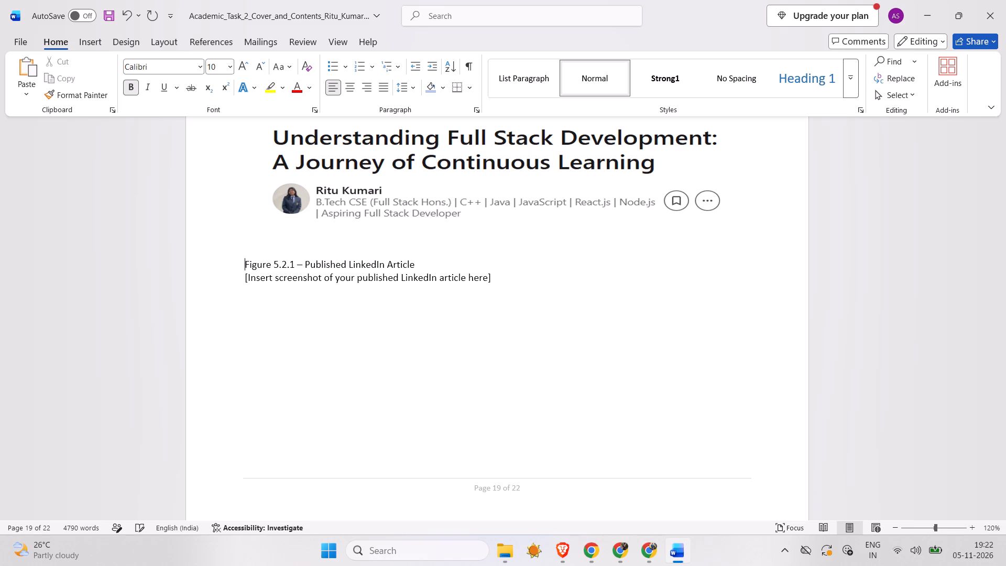
Delete the "Insert screenshot of your published LinkedIn article here]" placeholder text below the Figure 5.2.1 caption.
drag(509, 279, 265, 275)
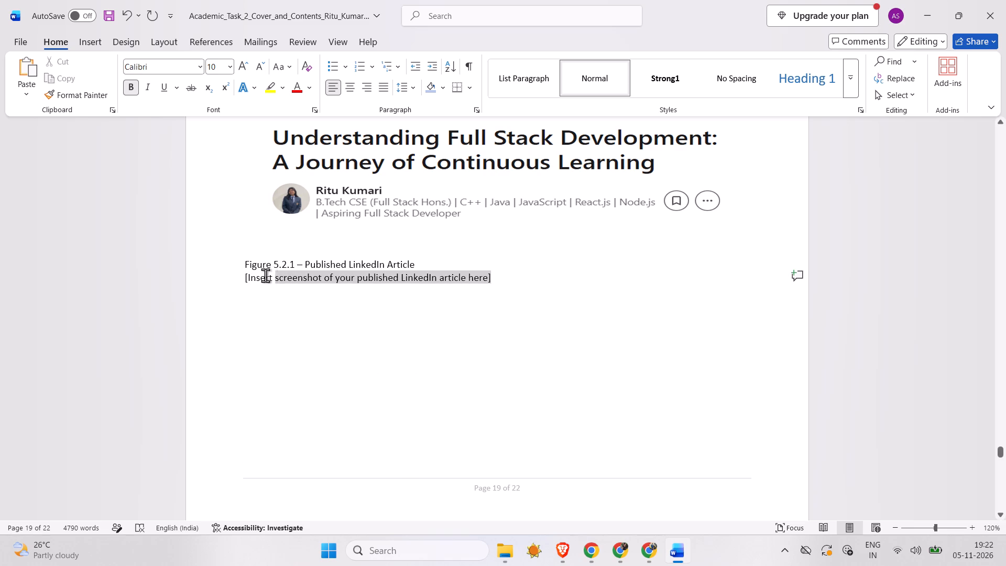
drag(265, 275, 246, 275)
key(Delete)
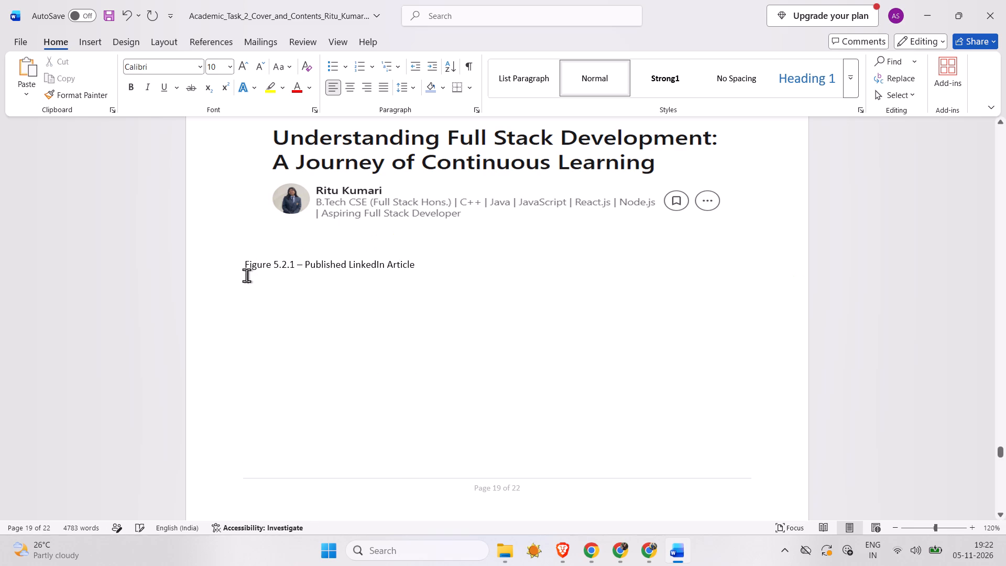
Format the "Figure 5.2.1 – Published LinkedIn Article" caption as italic at 9 pt.
drag(243, 267, 409, 265)
click(439, 241)
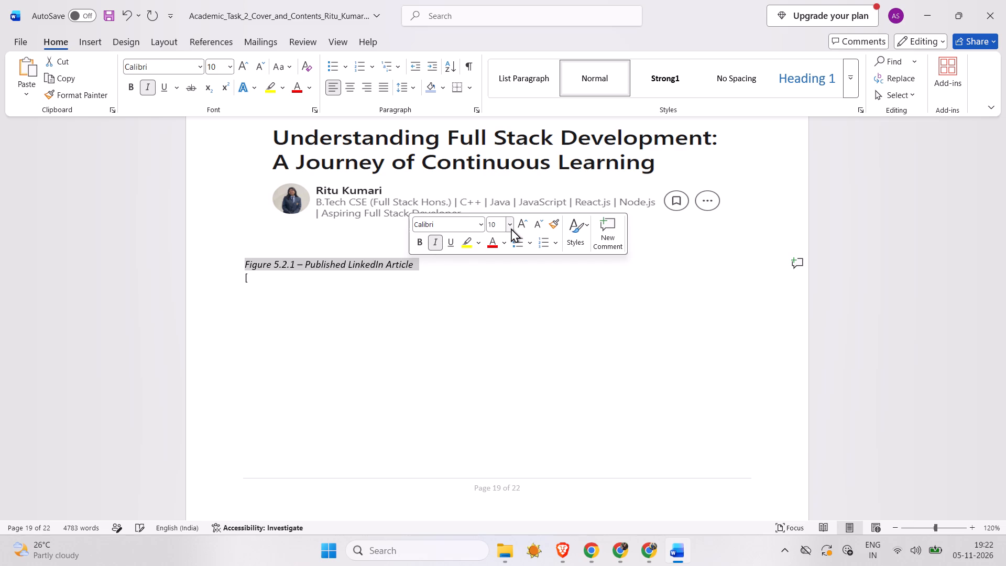
click(512, 226)
click(497, 256)
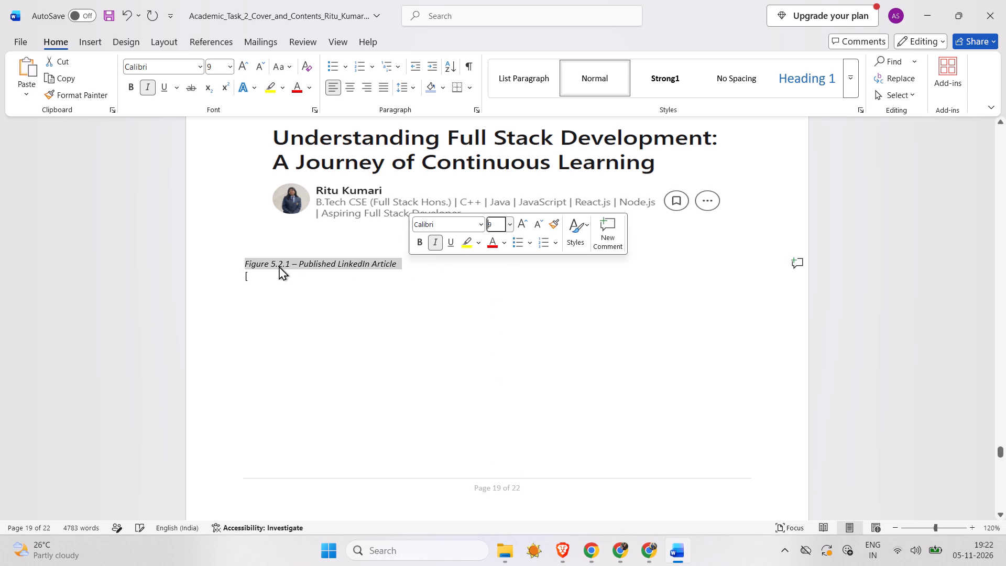
Insert leading spaces before the Figure 5.2.1 caption to centre it beneath the article screenshot.
click(235, 257)
click(244, 263)
key(space)
key(space)
key(space)
key(space)
key(space)
key(space)
key(space)
key(space)
key(space)
key(space)
key(space)
key(space)
key(space)
key(space)
key(space)
key(space)
key(space)
key(space)
key(space)
key(space)
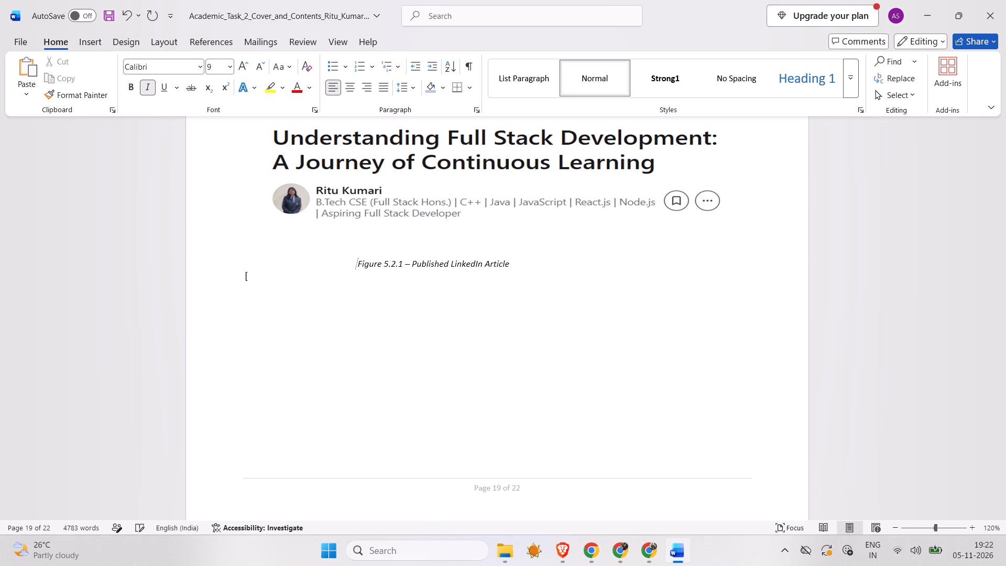
key(space)
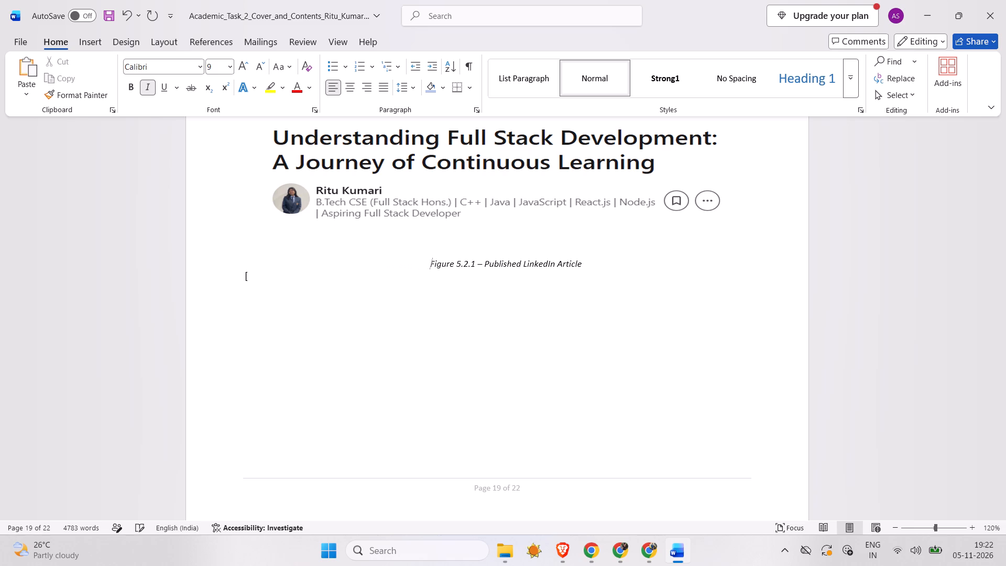
Delete the leftover "[" on the line below the Figure 5.2.1 caption.
click(266, 276)
key(BackSpace)
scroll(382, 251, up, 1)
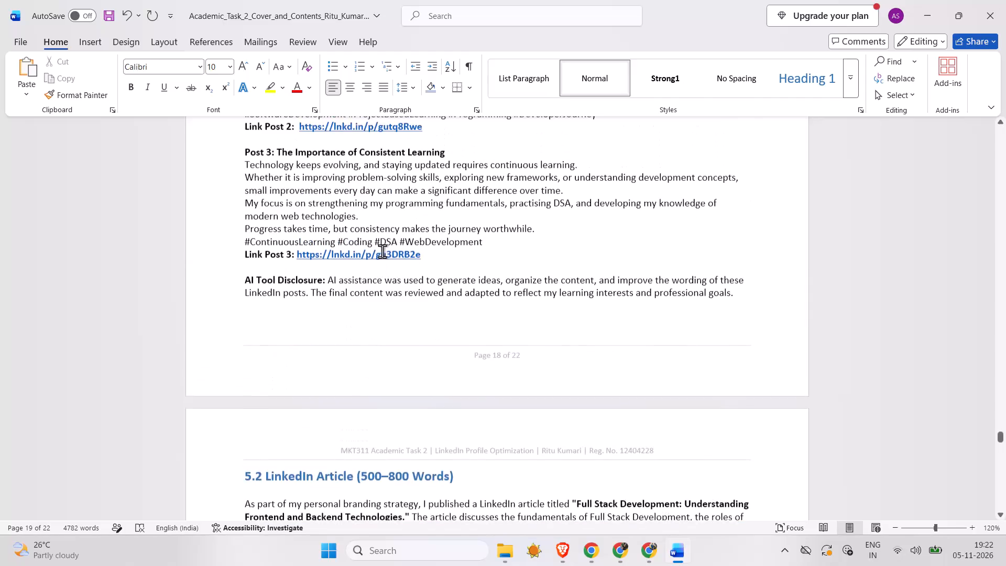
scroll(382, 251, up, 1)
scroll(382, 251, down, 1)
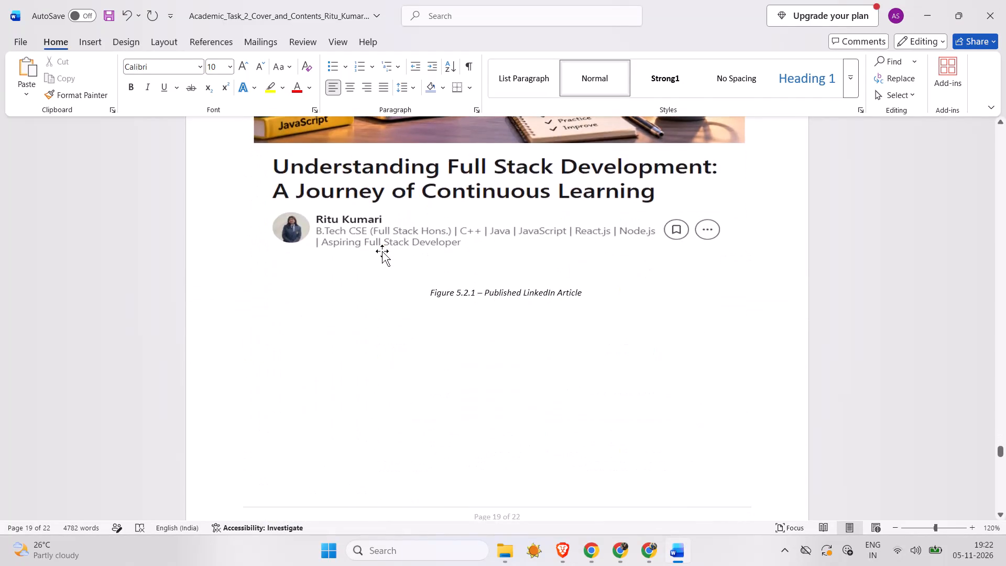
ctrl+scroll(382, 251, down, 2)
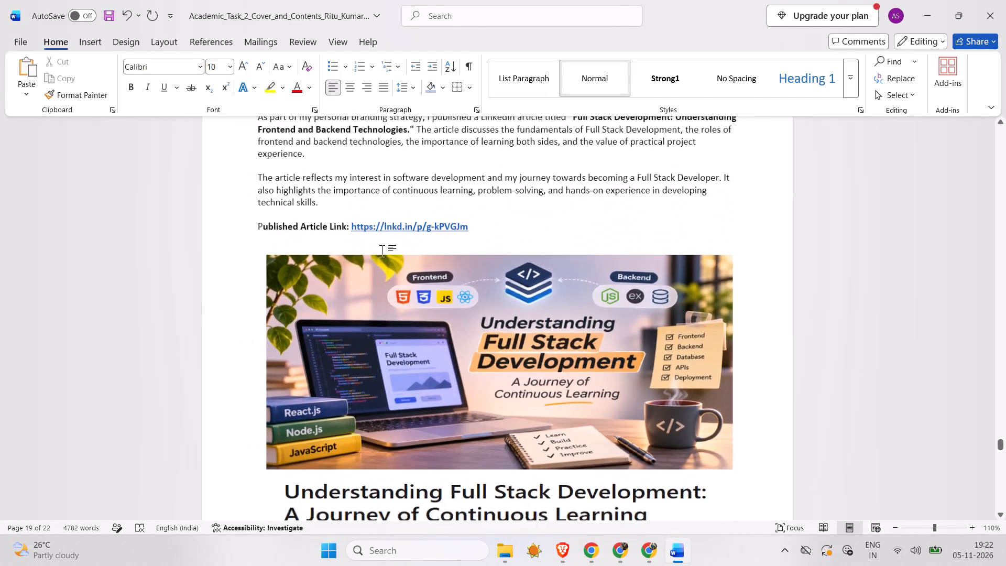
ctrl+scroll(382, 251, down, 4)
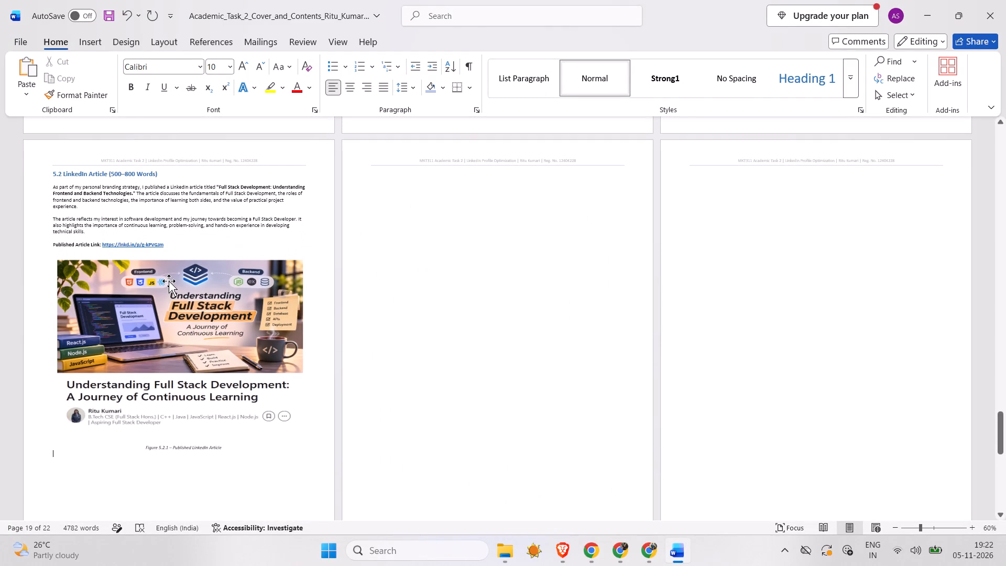
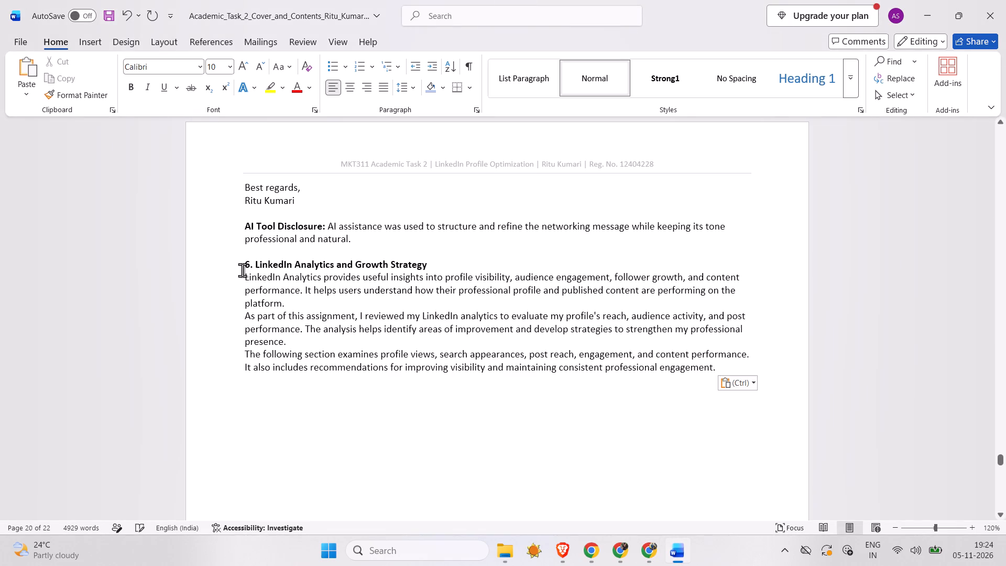
Match the "6. LinkedIn Analytics and Growth Strategy" heading's formatting to the main heading "5.Part D: AI-Assisted Content Creation".
drag(444, 265, 407, 258)
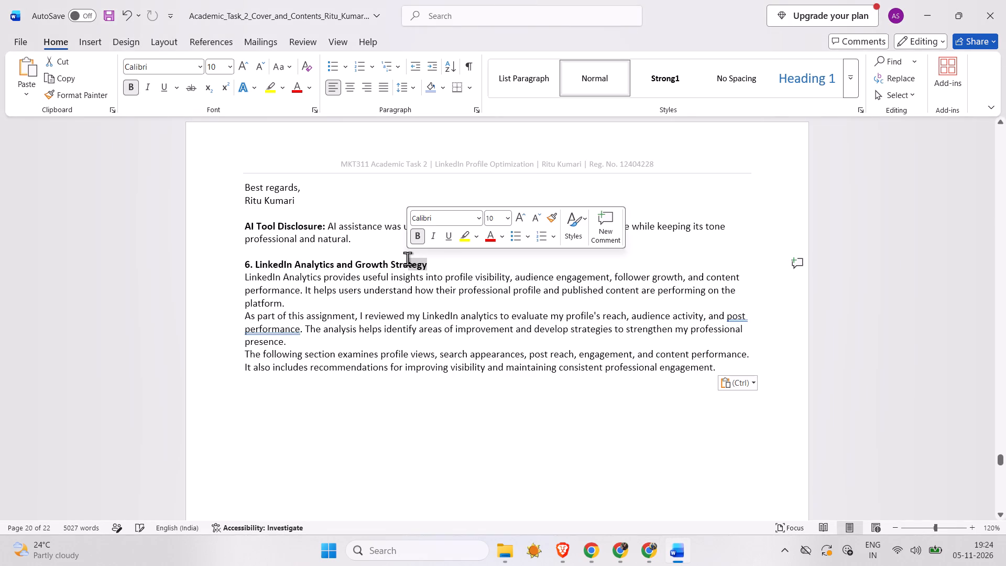
click(342, 252)
scroll(342, 252, up, 1)
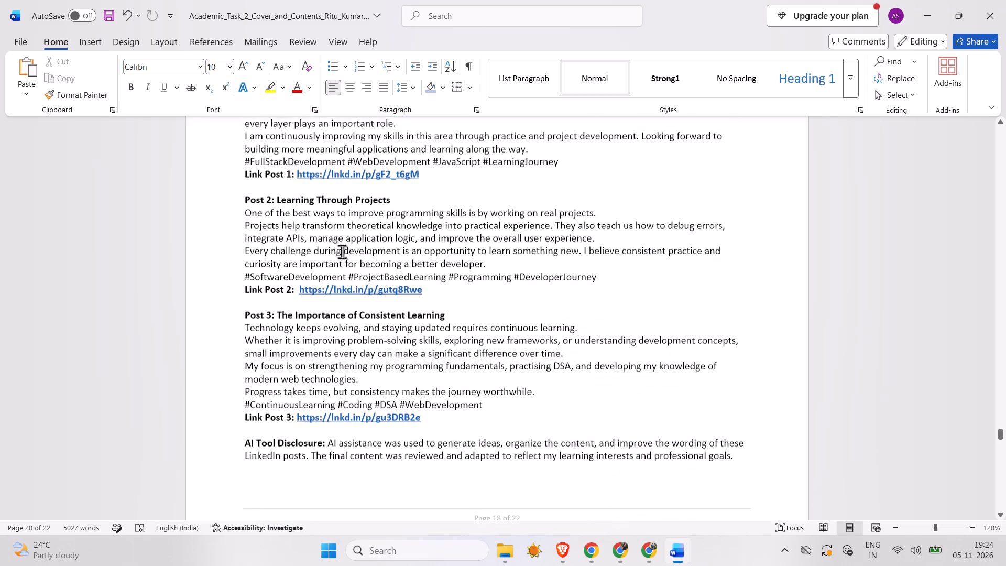
scroll(342, 252, up, 1)
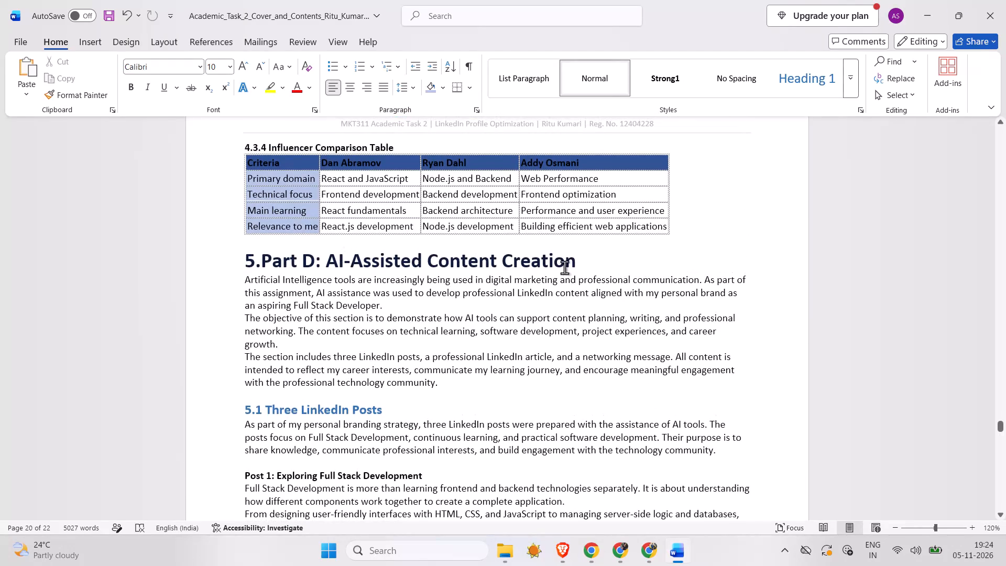
Copy the formatting of the "5.Part D: AI-Assisted Content Creation" heading onto the "6. LinkedIn Analytics and Growth Strategy" heading.
drag(579, 264, 461, 259)
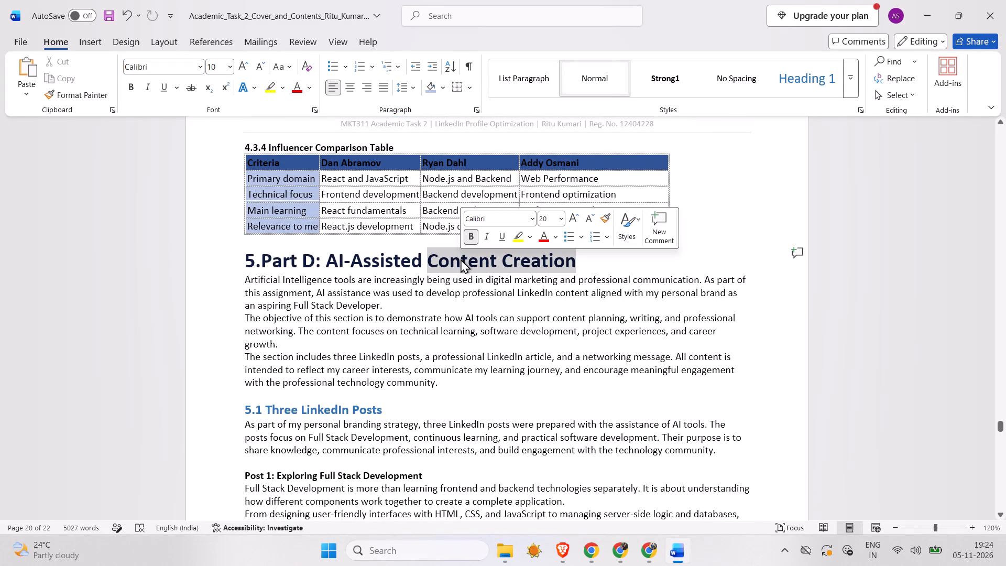
click(599, 220)
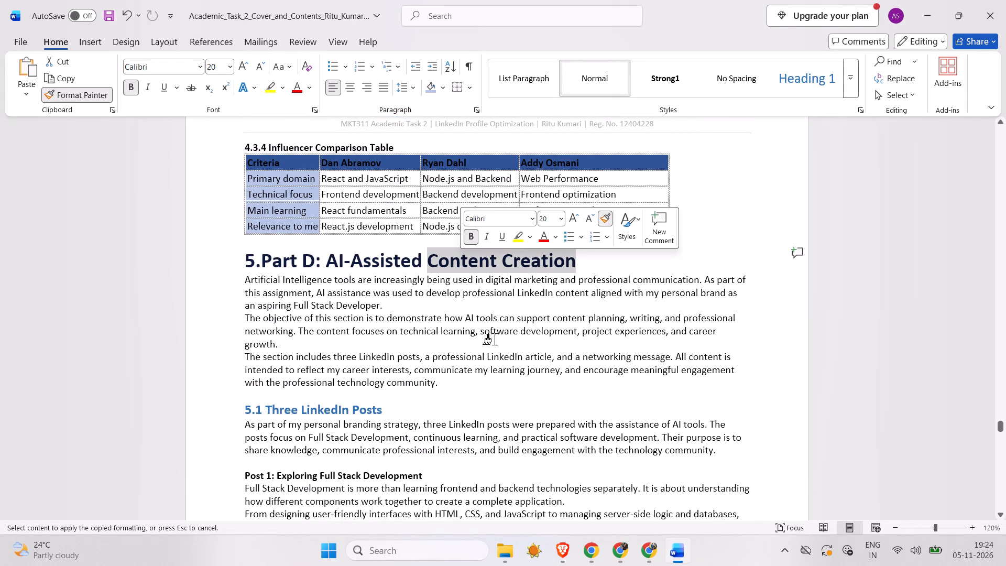
scroll(492, 346, down, 1)
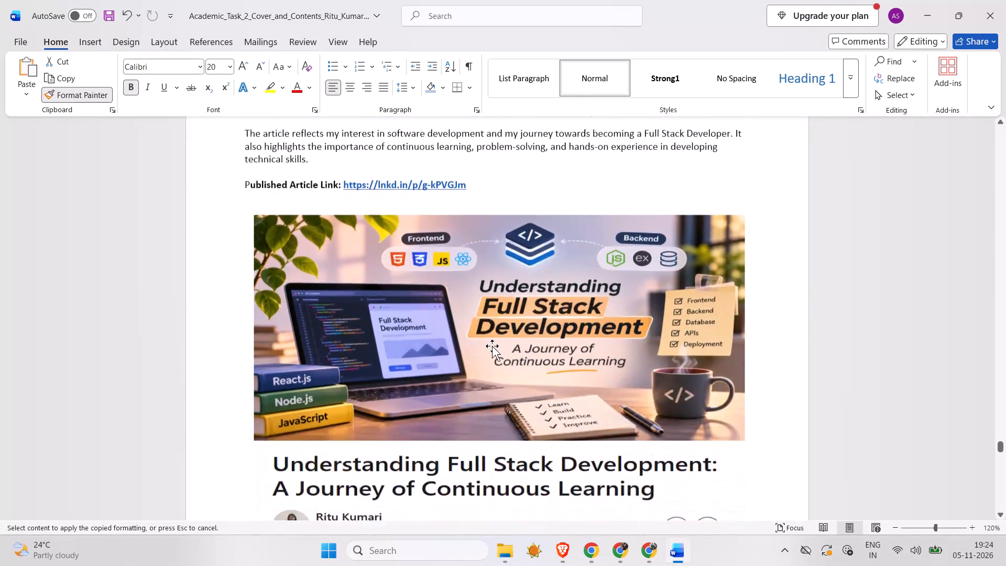
scroll(492, 346, down, 1)
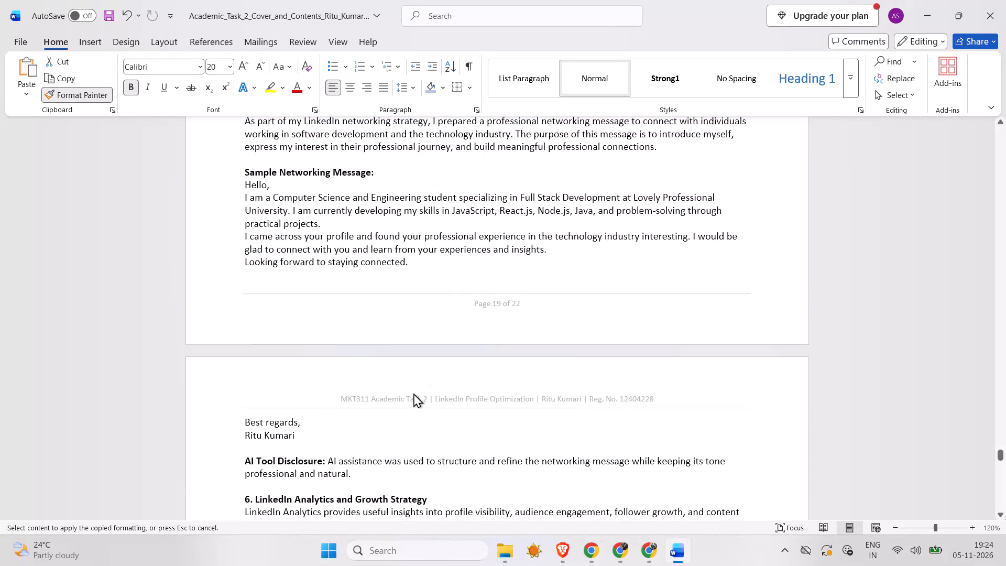
drag(436, 410, 254, 412)
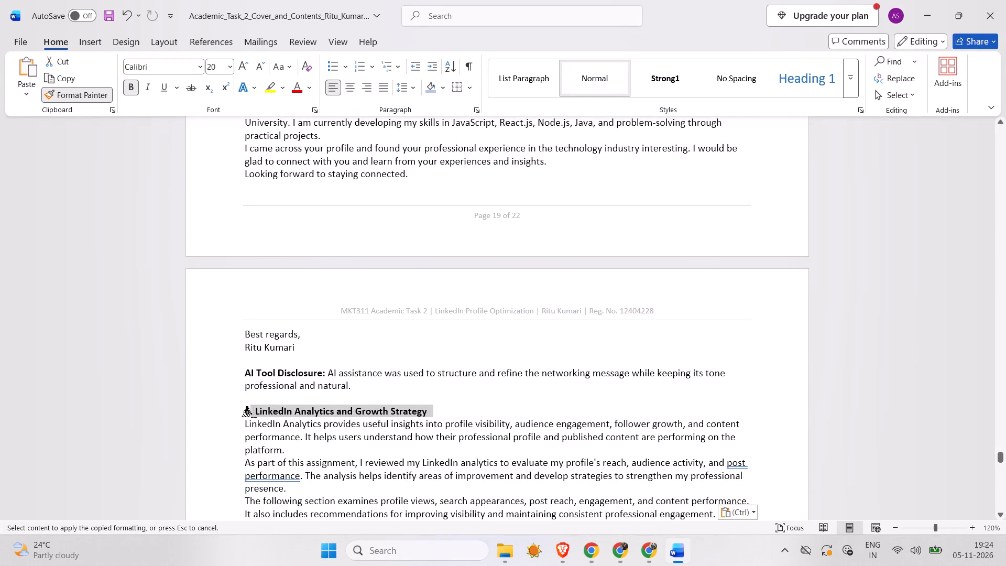
drag(254, 412, 244, 412)
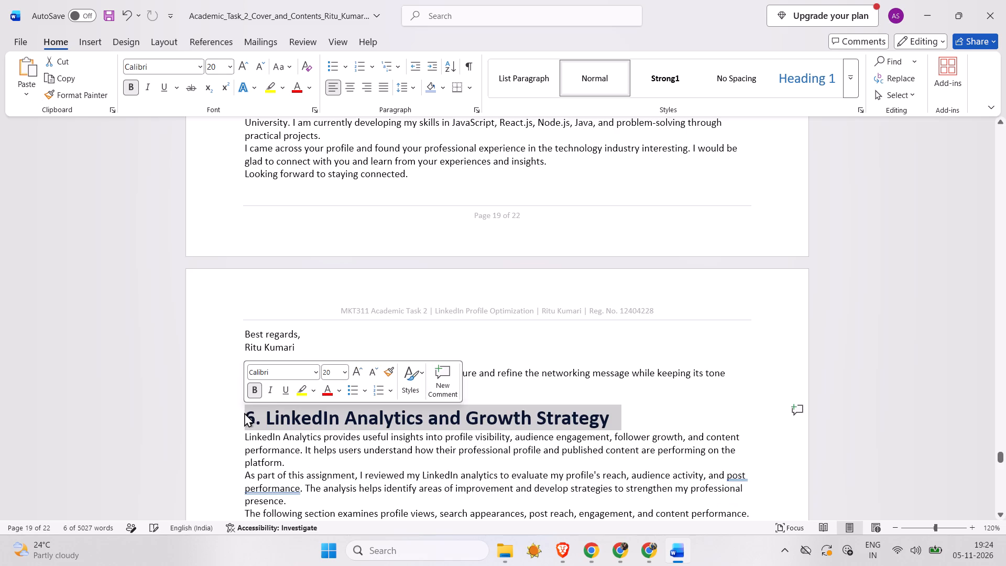
click(517, 398)
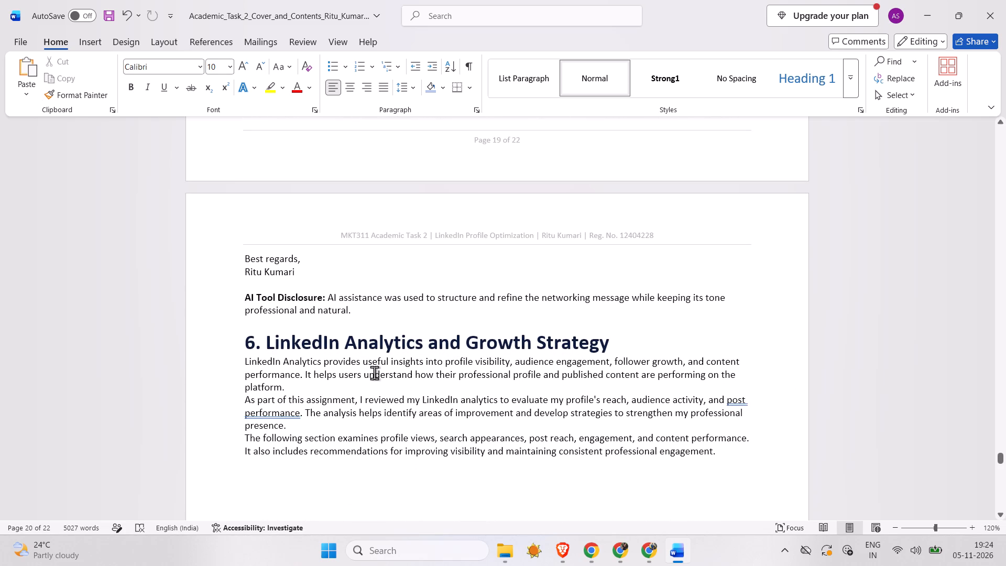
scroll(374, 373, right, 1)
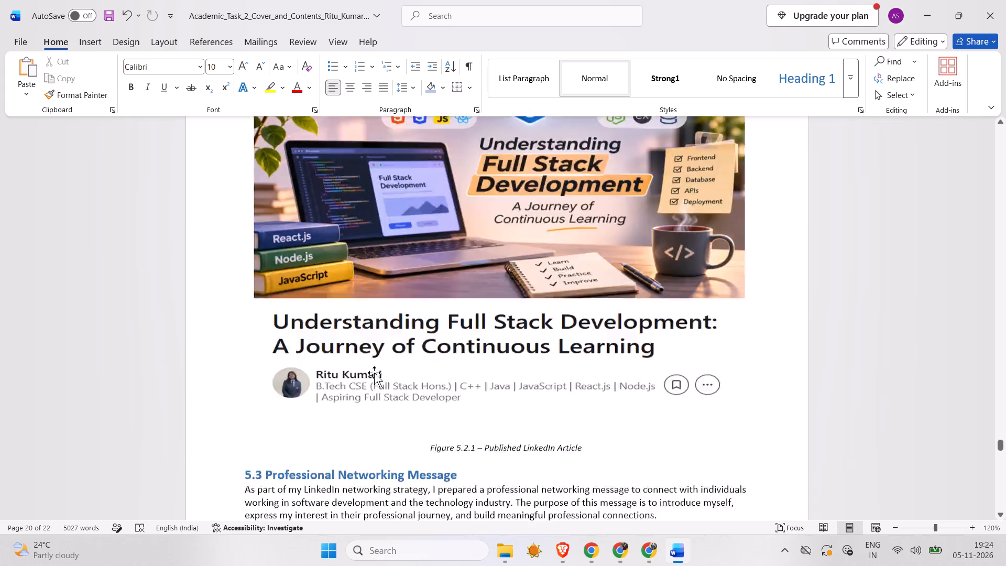
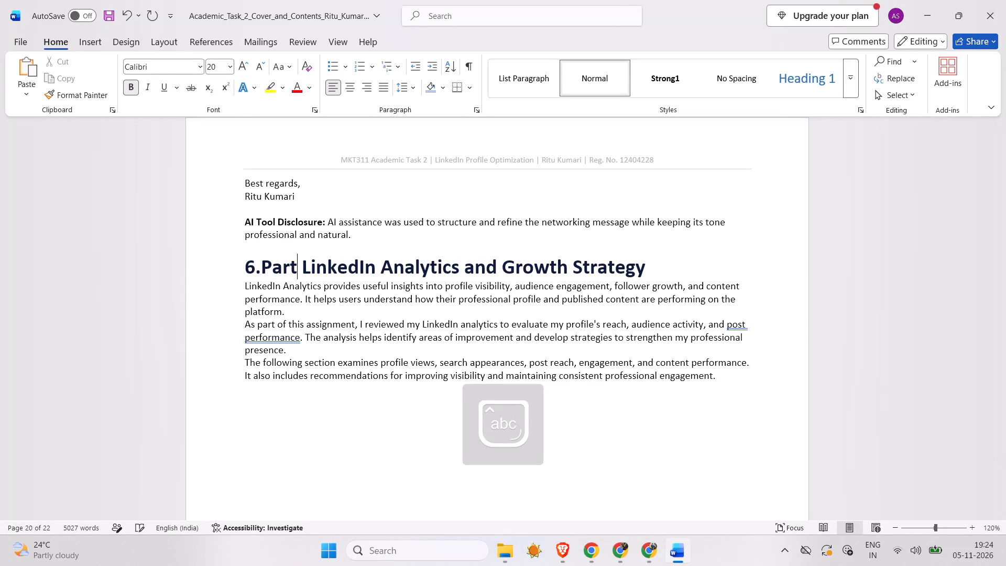
Complete the section 6 heading's part label so it reads "6.Part E: LinkedIn Analytics and Growth Strategy".
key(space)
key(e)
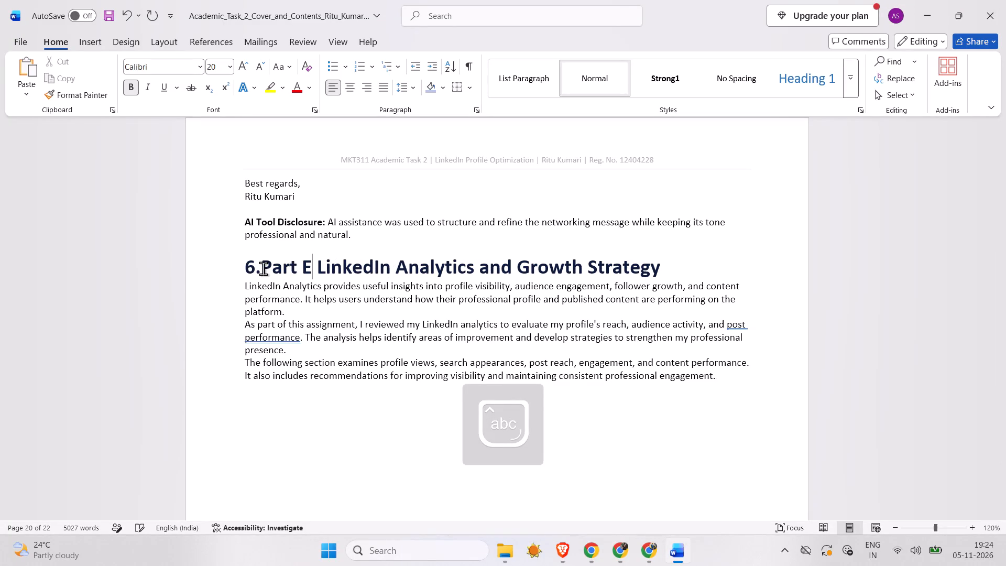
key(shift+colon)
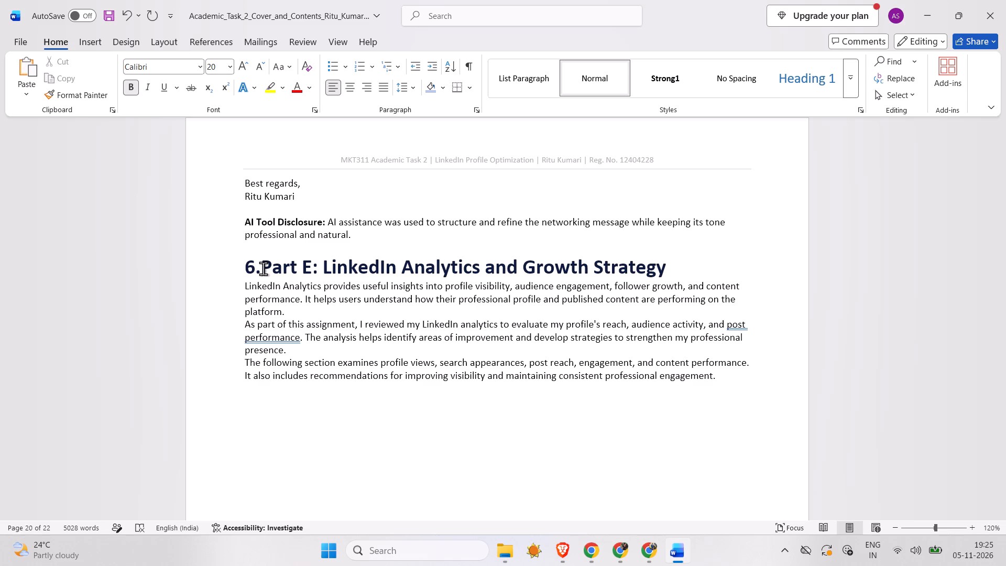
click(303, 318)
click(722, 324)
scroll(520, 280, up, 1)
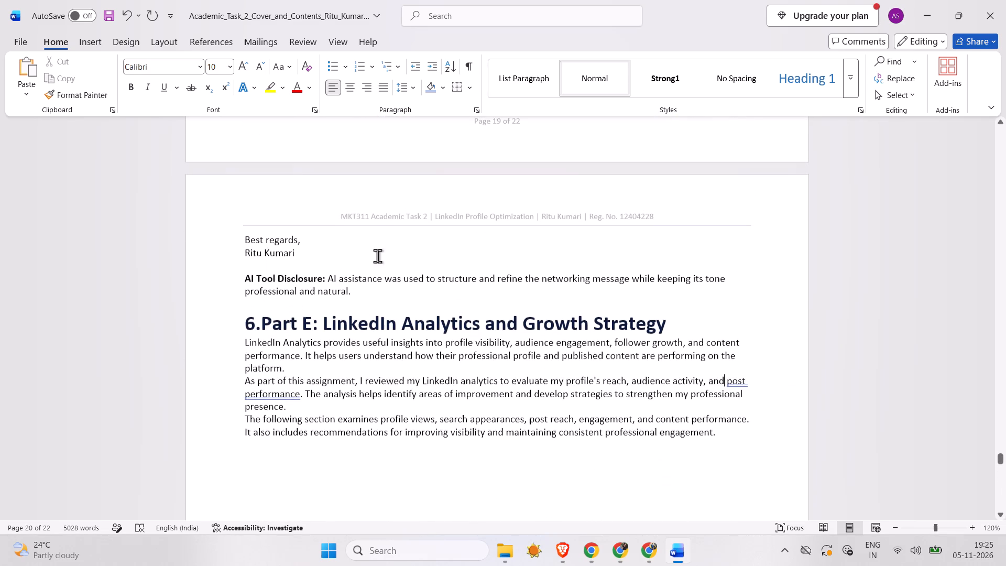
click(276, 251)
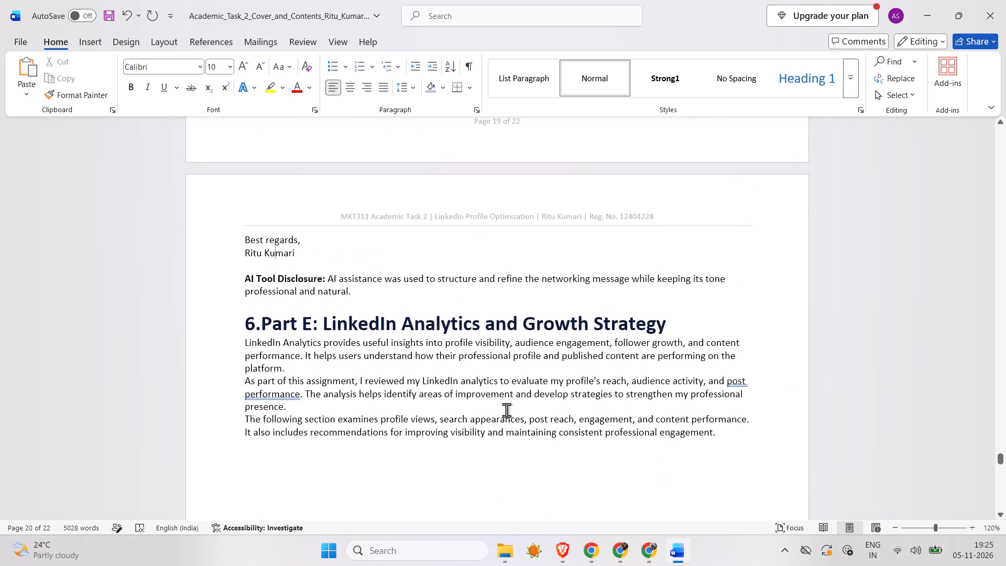
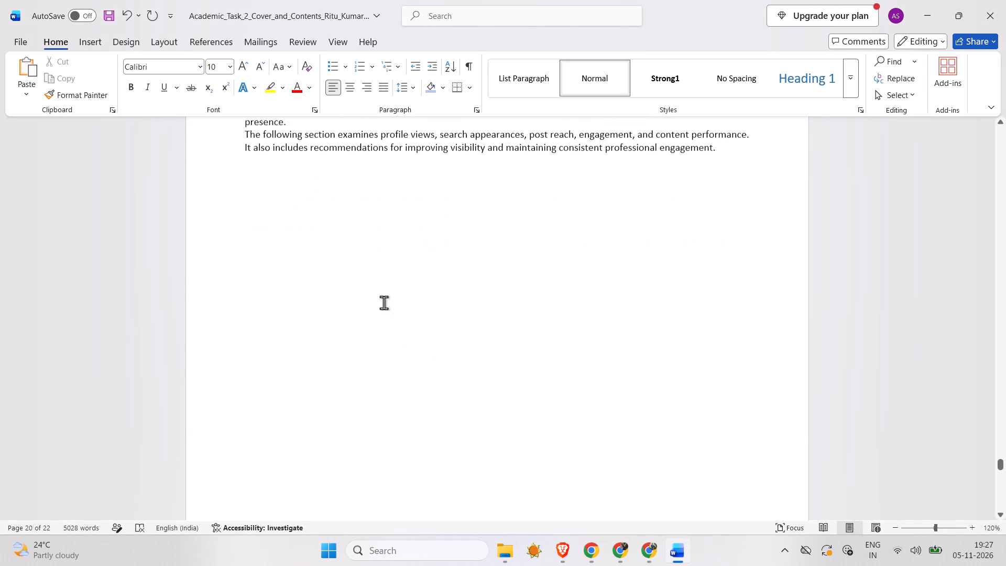
click(298, 176)
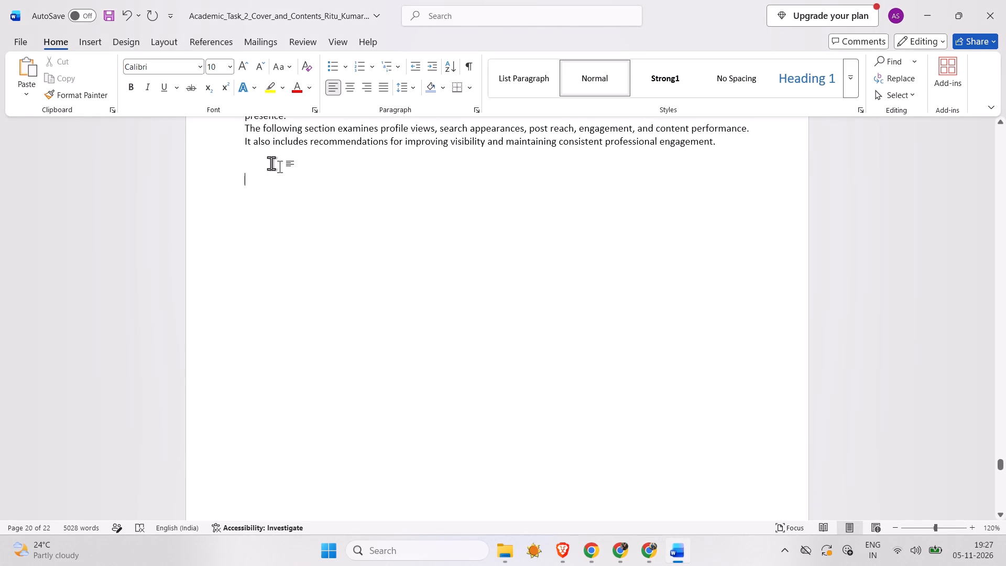
click(258, 159)
key(ctrl+v)
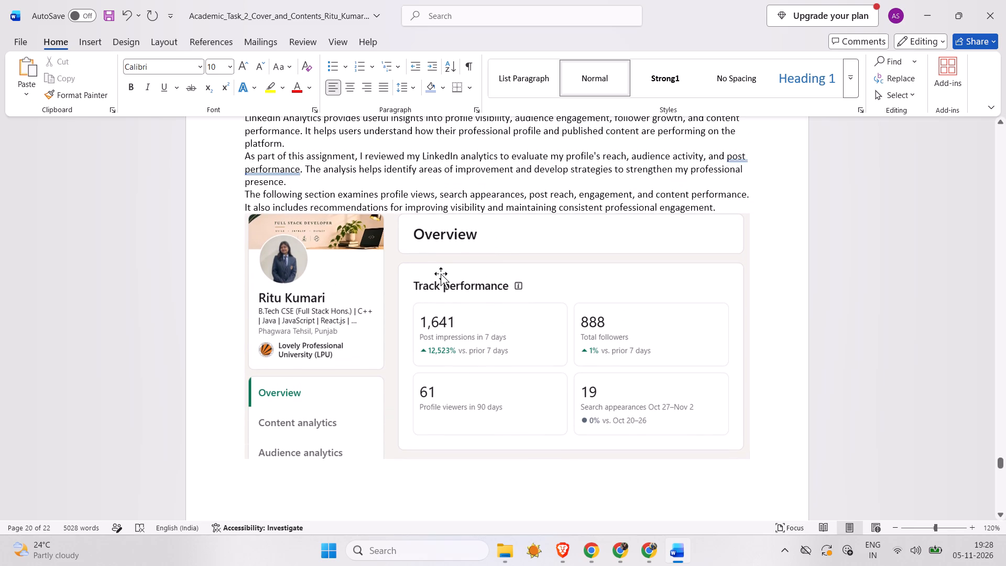
Set the pasted analytics image to Top and Bottom text wrapping and move it slightly down, aligned with the text margins.
drag(441, 274, 450, 296)
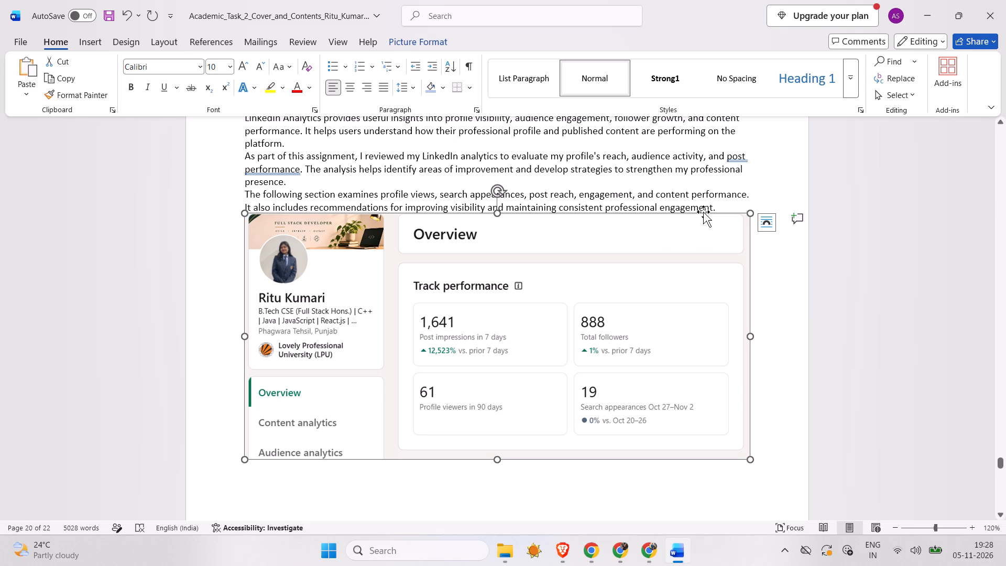
click(766, 223)
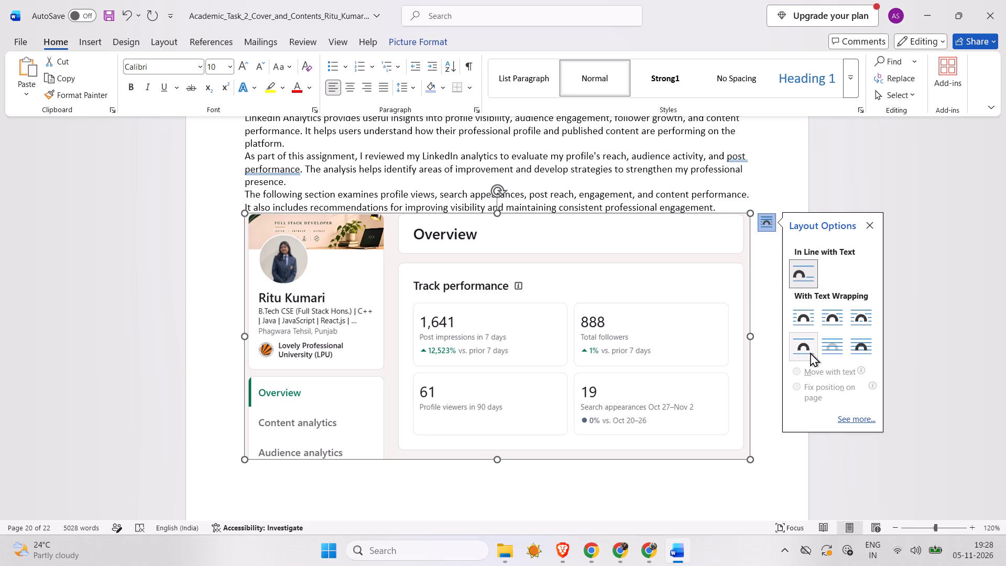
click(810, 352)
drag(620, 313, 627, 335)
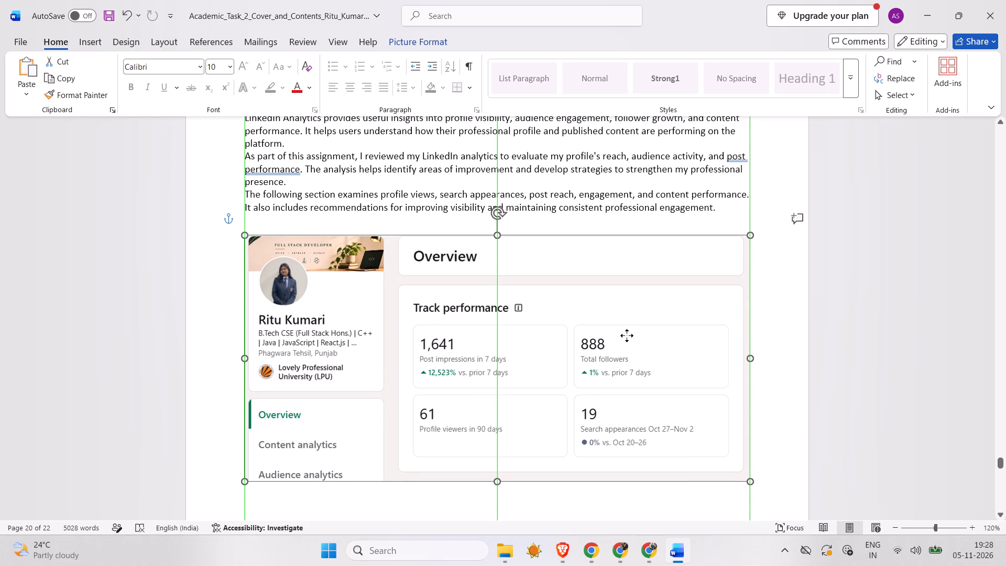
drag(627, 335, 627, 337)
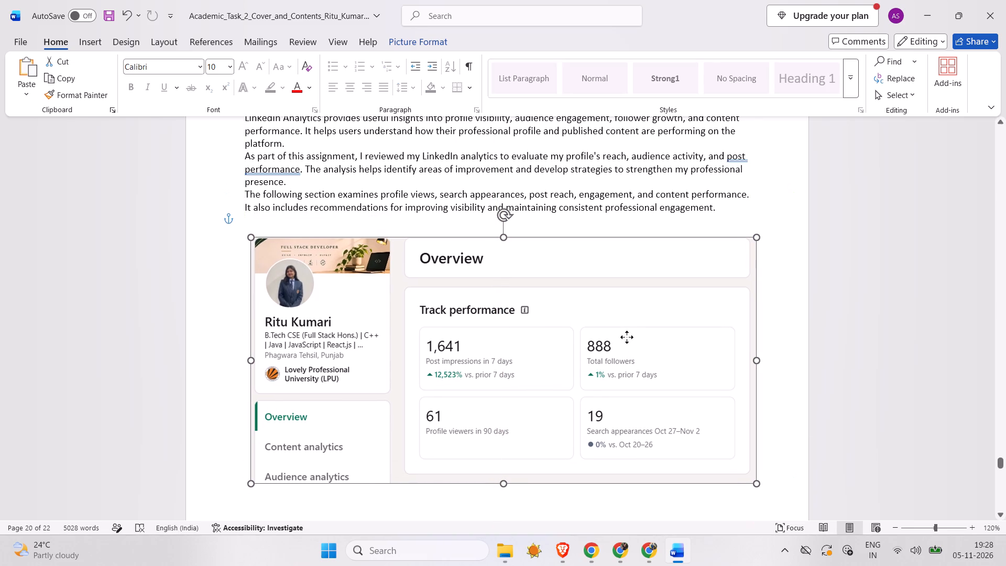
drag(627, 337, 618, 337)
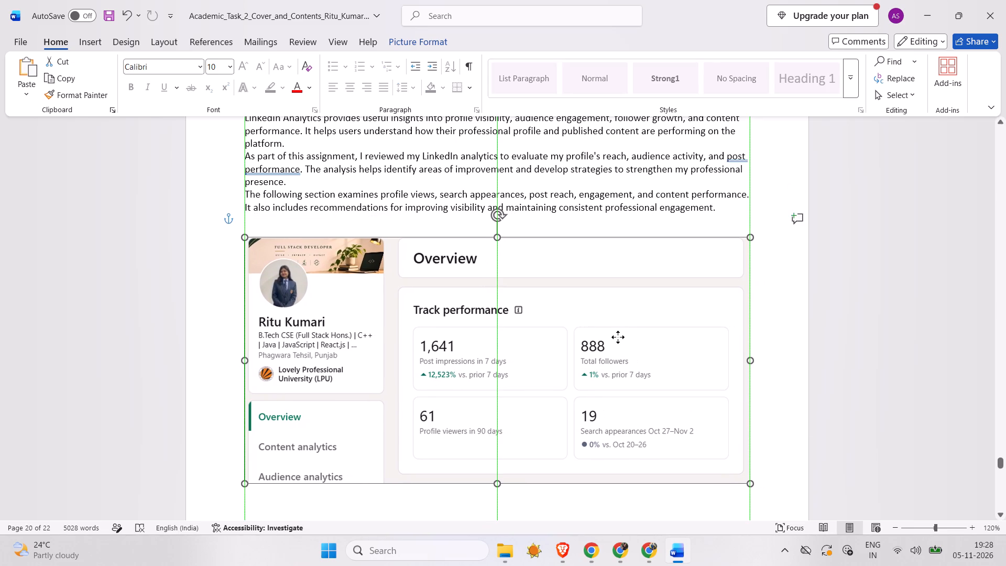
drag(618, 337, 620, 337)
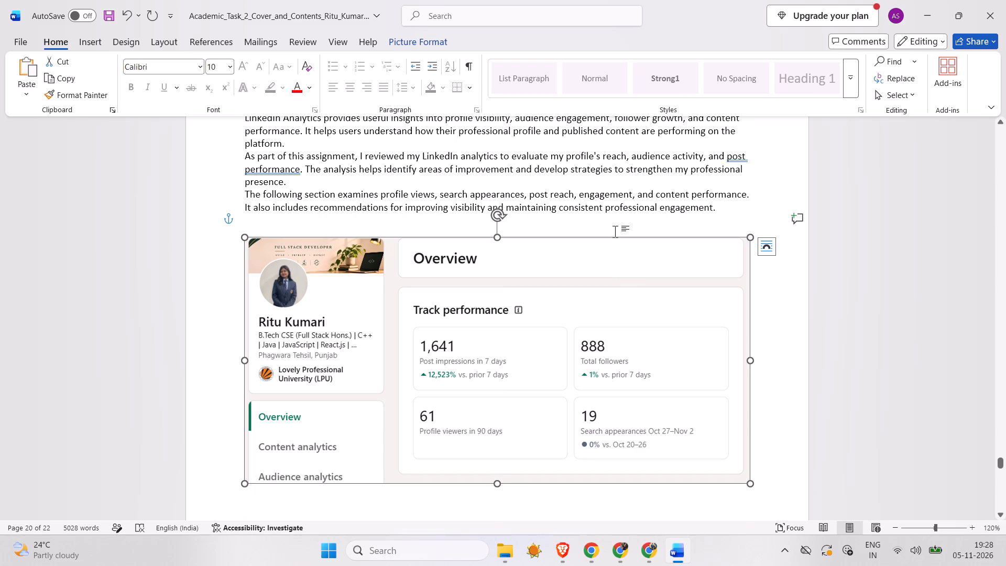
click(616, 231)
scroll(577, 384, up, 2)
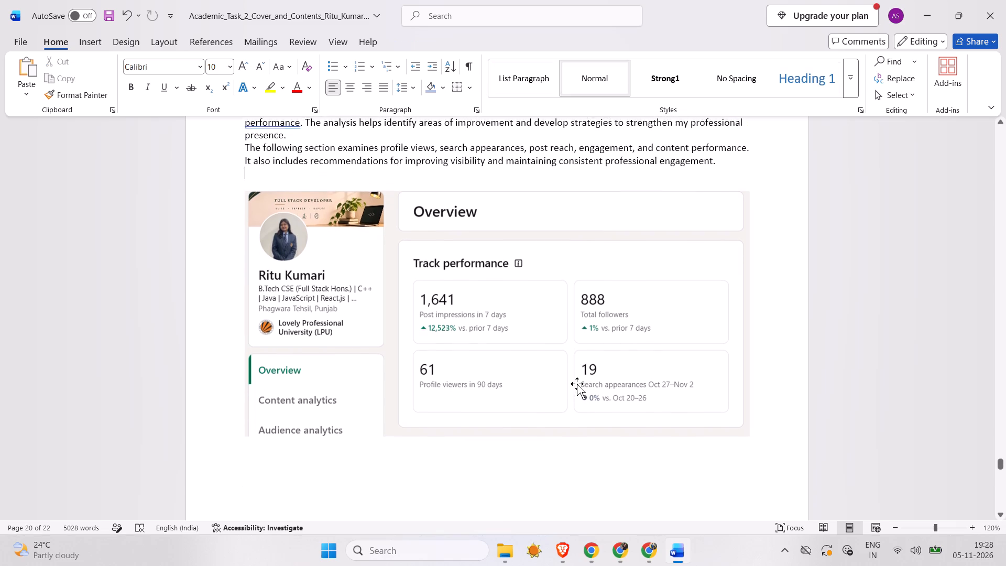
Look through the report's earlier pages, from section 2.6 Certifications to the section 4.3 influencer analyses, checking tables and images.
scroll(577, 384, up, 6)
scroll(577, 384, down, 2)
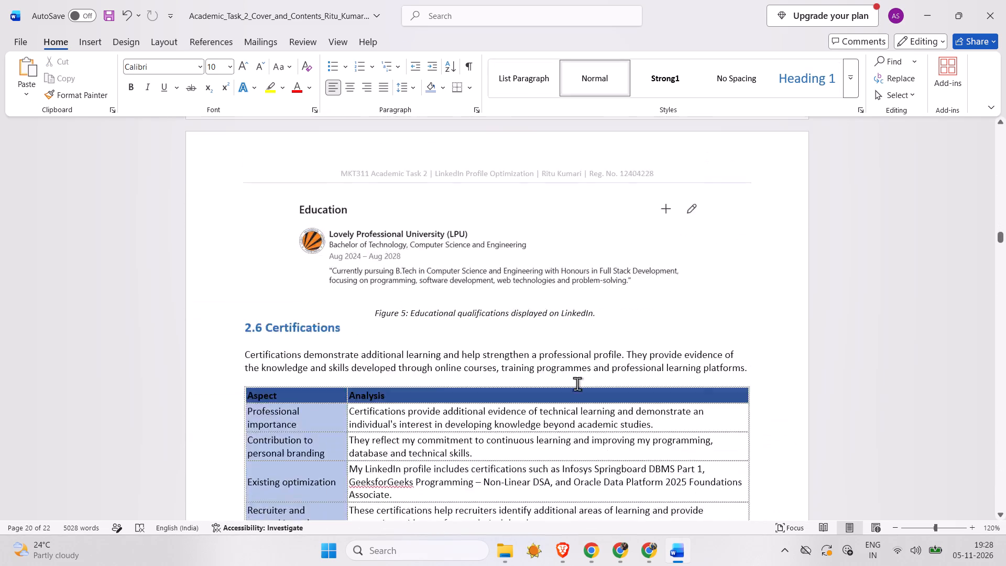
scroll(577, 384, down, 2)
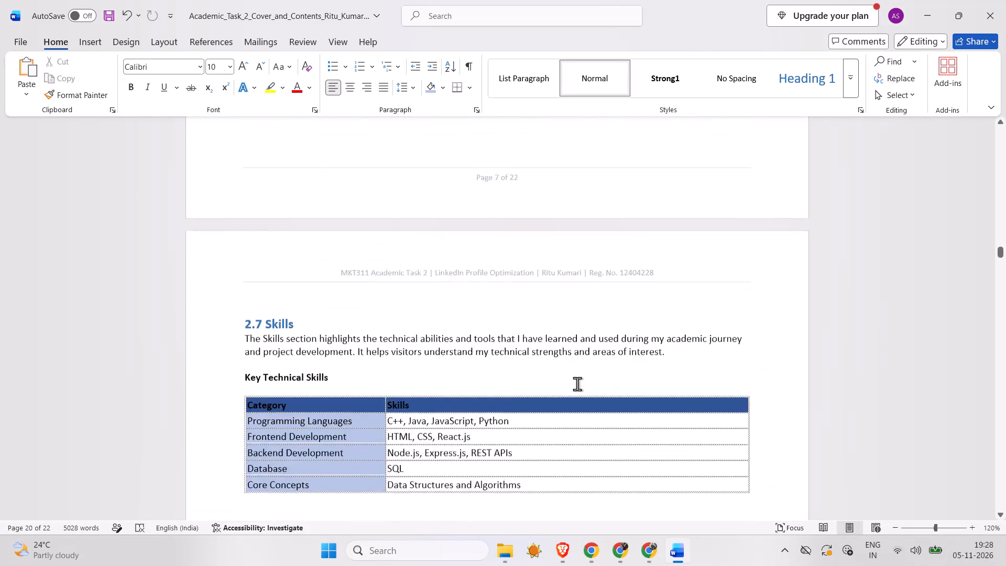
scroll(577, 384, down, 3)
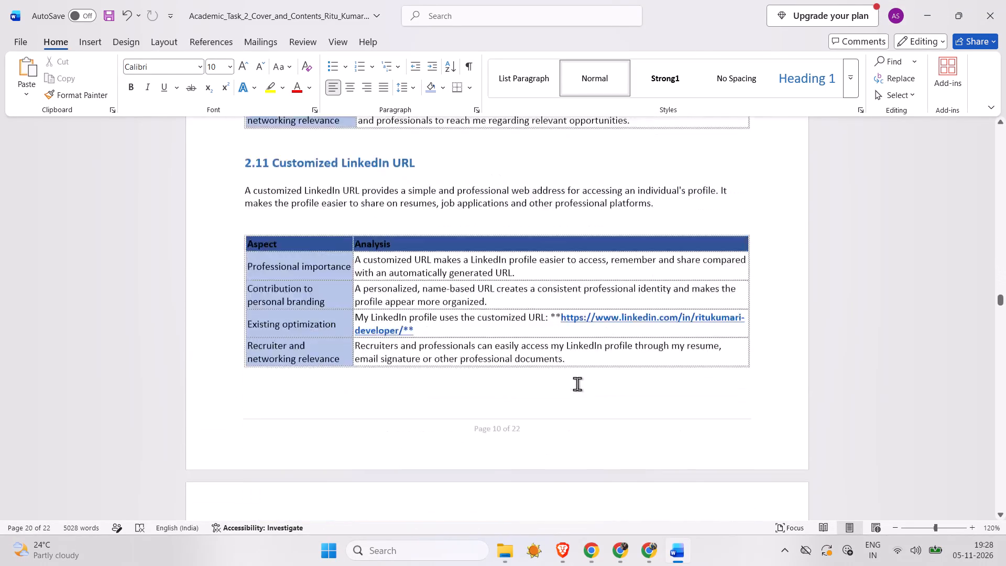
scroll(577, 384, down, 1)
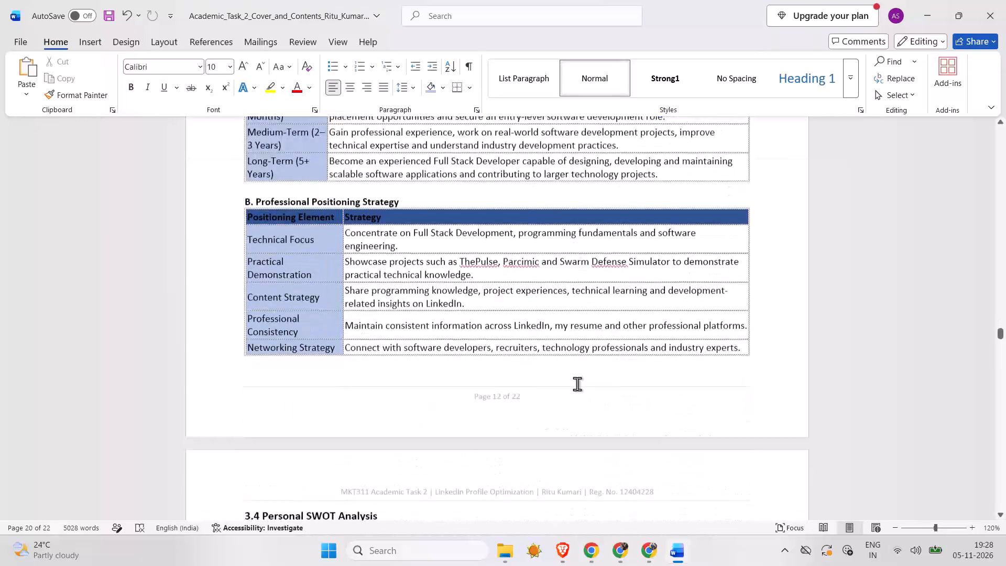
scroll(577, 384, down, 2)
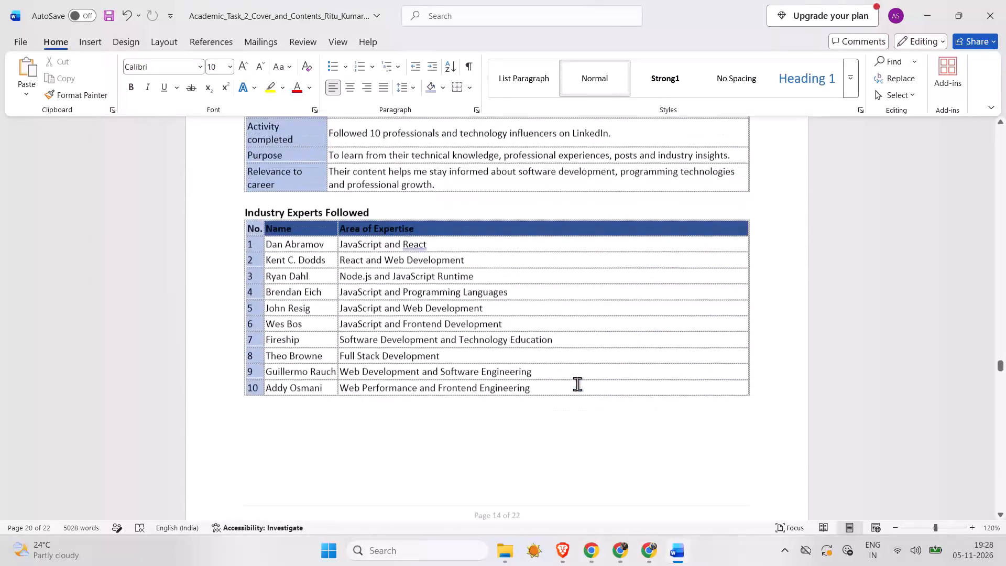
scroll(577, 384, down, 1)
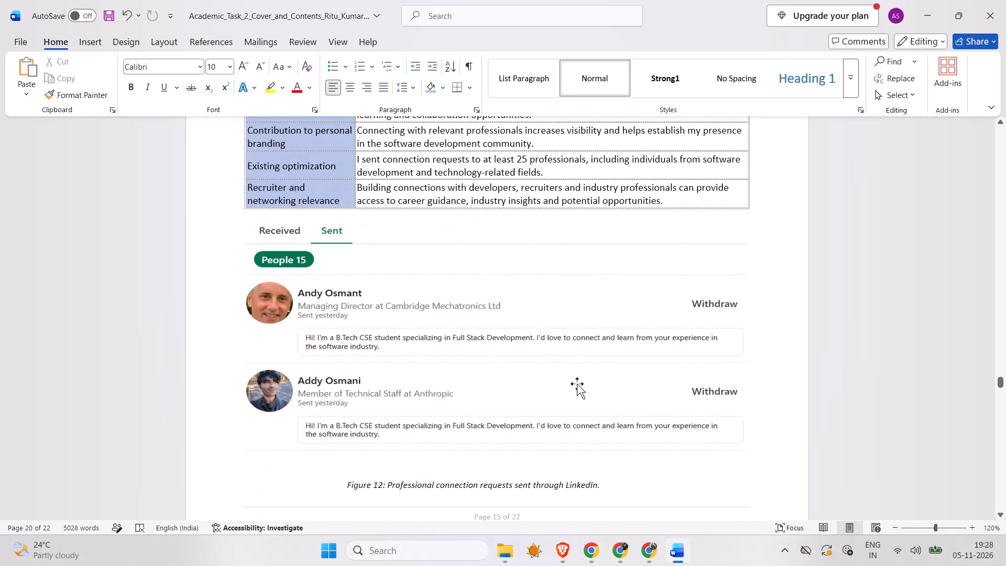
scroll(577, 384, down, 1)
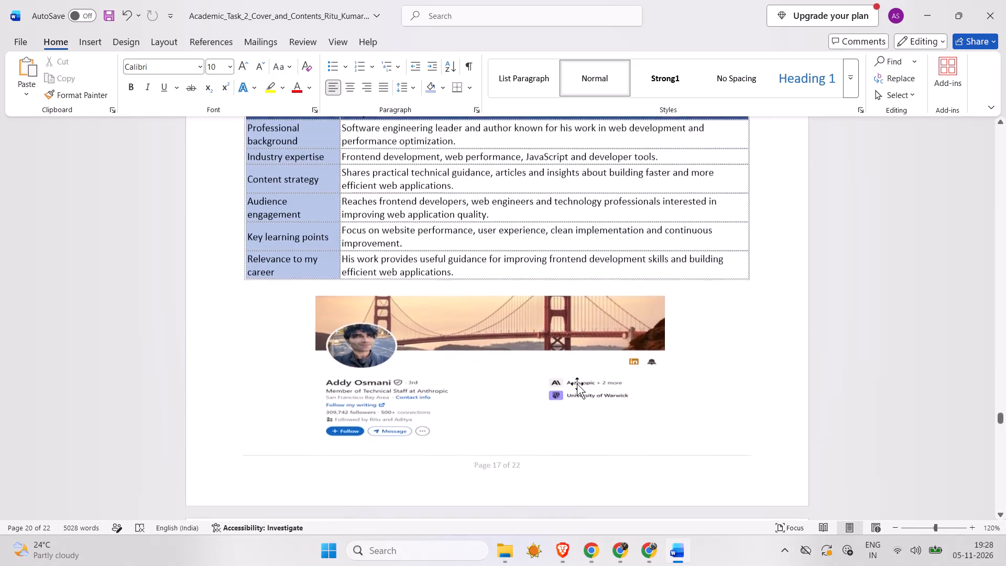
Widen the Ryan Dahl profile screenshot above section 4.3.3 on both sides, keeping its height, so it sits centred between the text margins.
scroll(577, 384, down, 1)
click(509, 342)
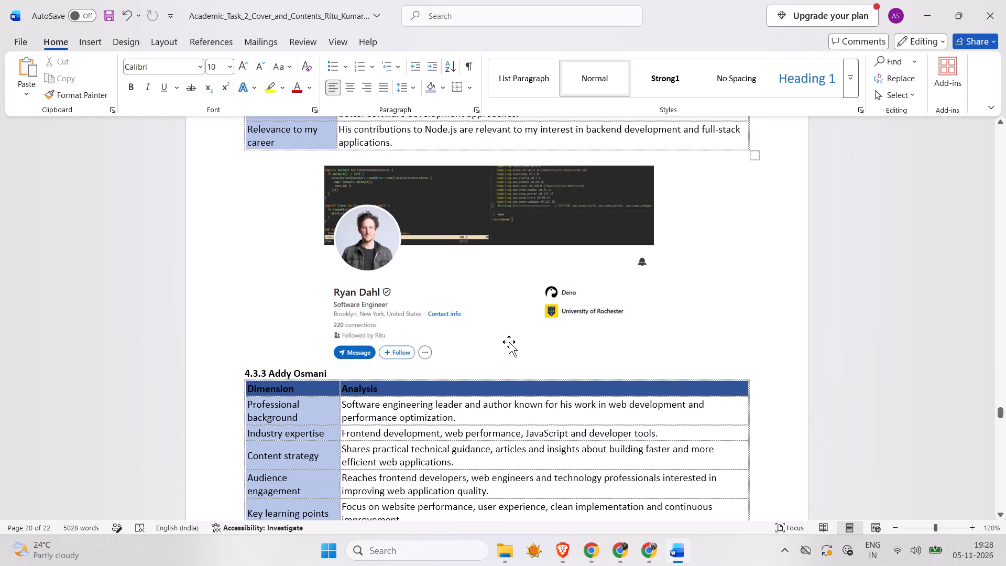
drag(322, 264, 294, 261)
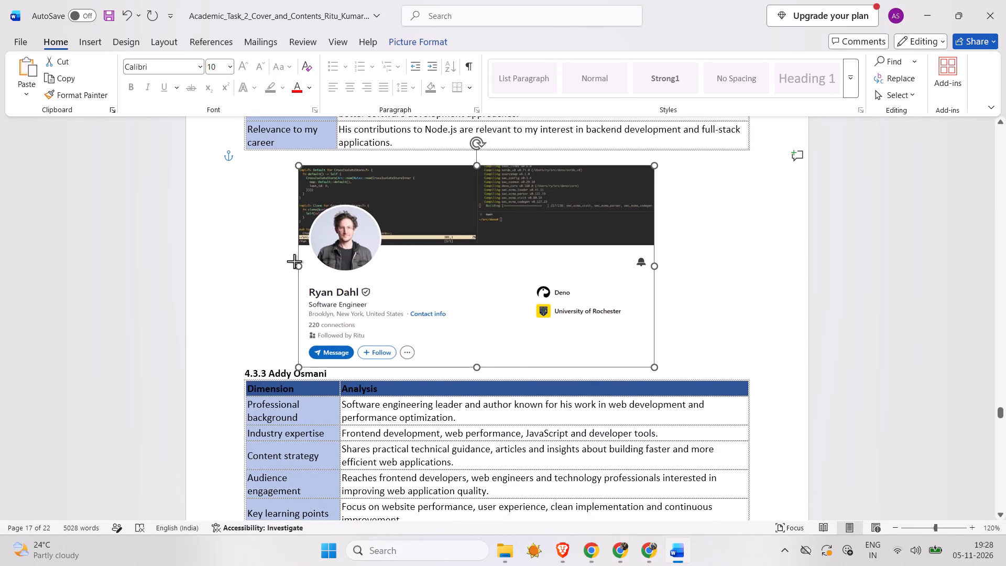
drag(294, 261, 291, 260)
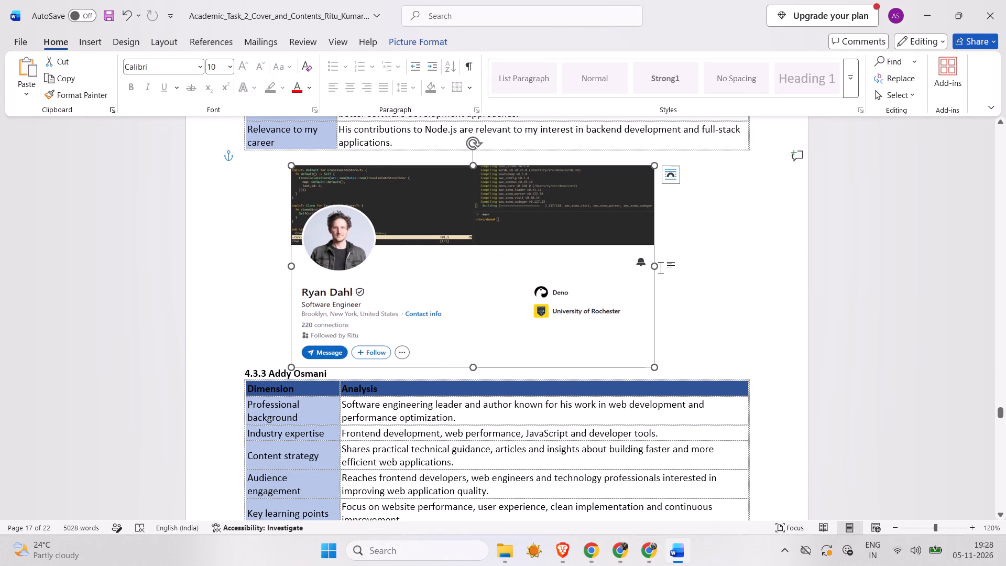
drag(653, 266, 685, 263)
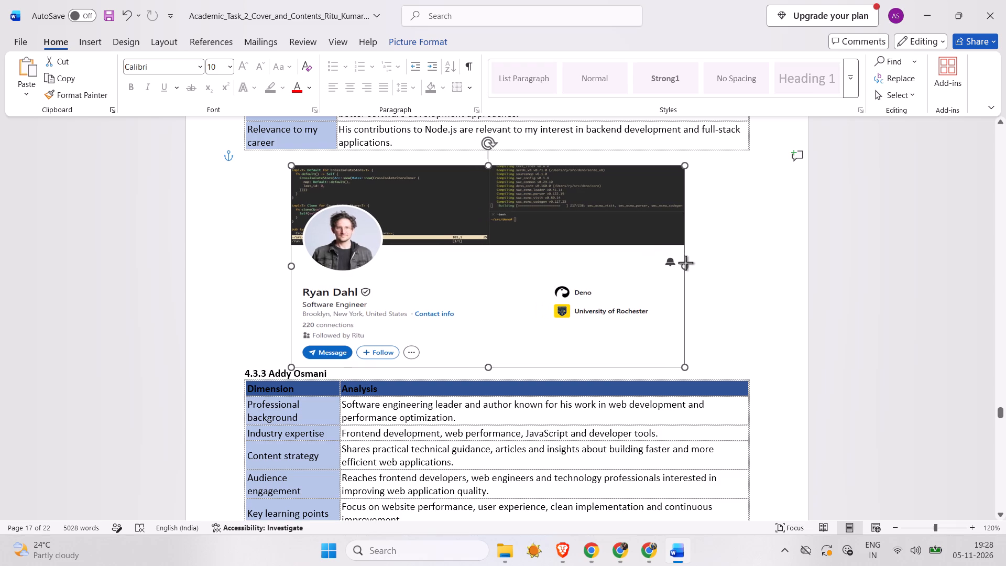
drag(685, 263, 688, 263)
click(757, 247)
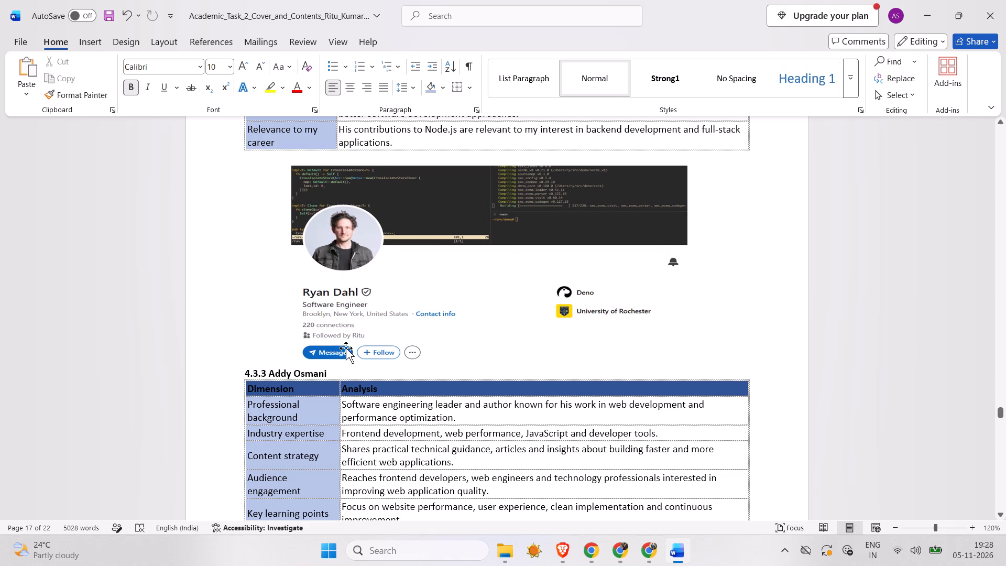
Make the analytics overview image in section 6 slightly shorter while spanning the full text width, with Top and Bottom wrapping.
scroll(297, 346, down, 1)
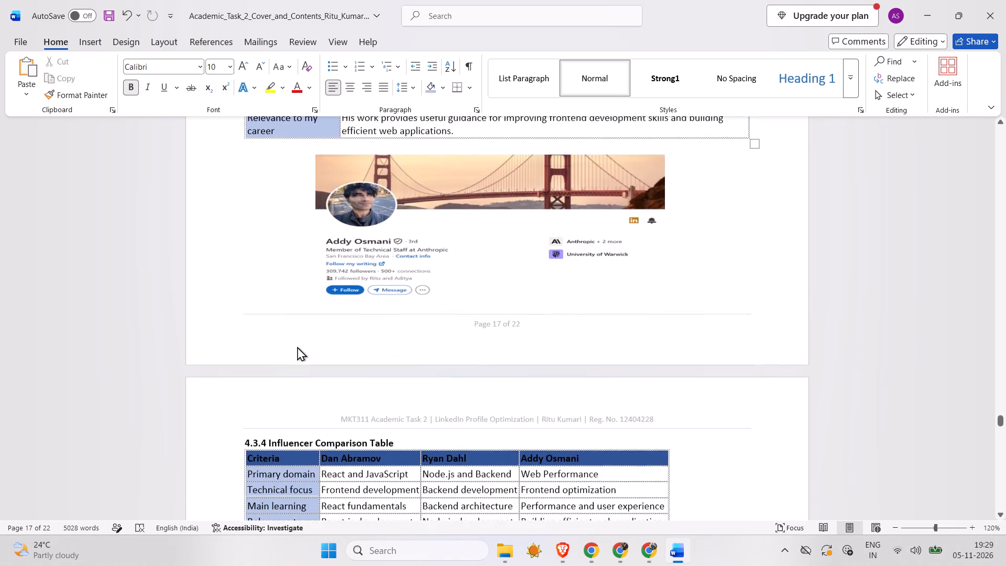
scroll(297, 346, down, 2)
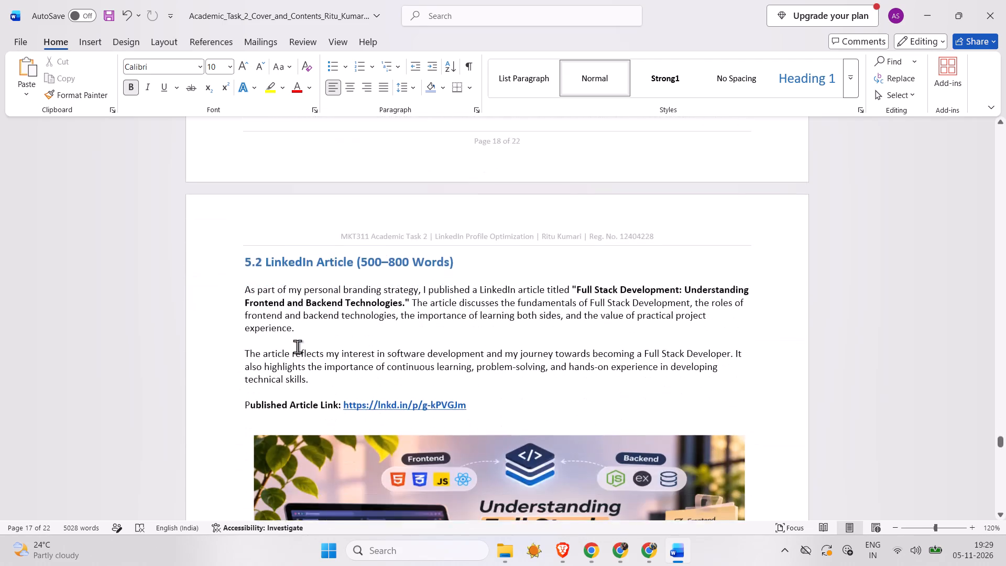
scroll(297, 346, down, 1)
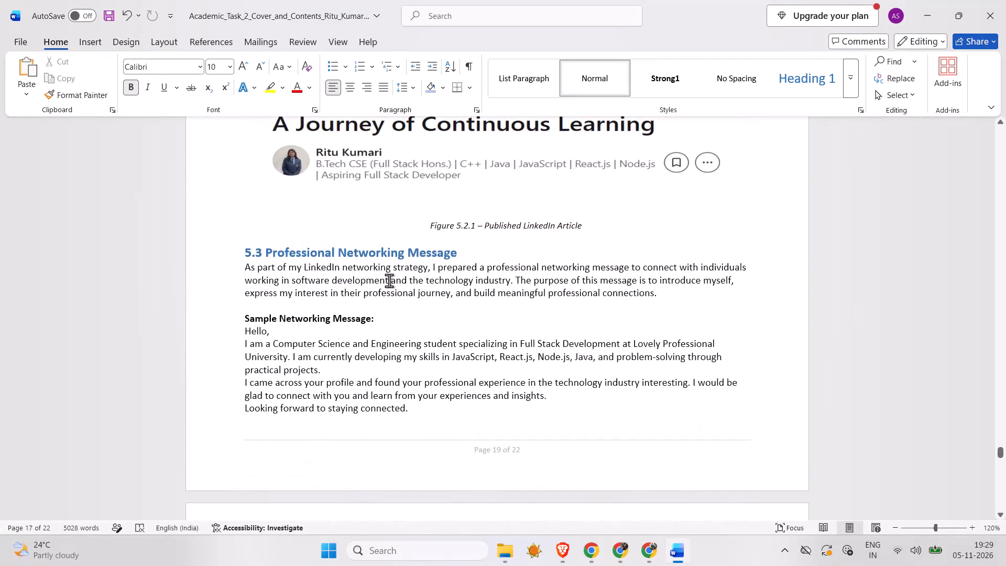
scroll(389, 280, down, 1)
scroll(343, 311, down, 1)
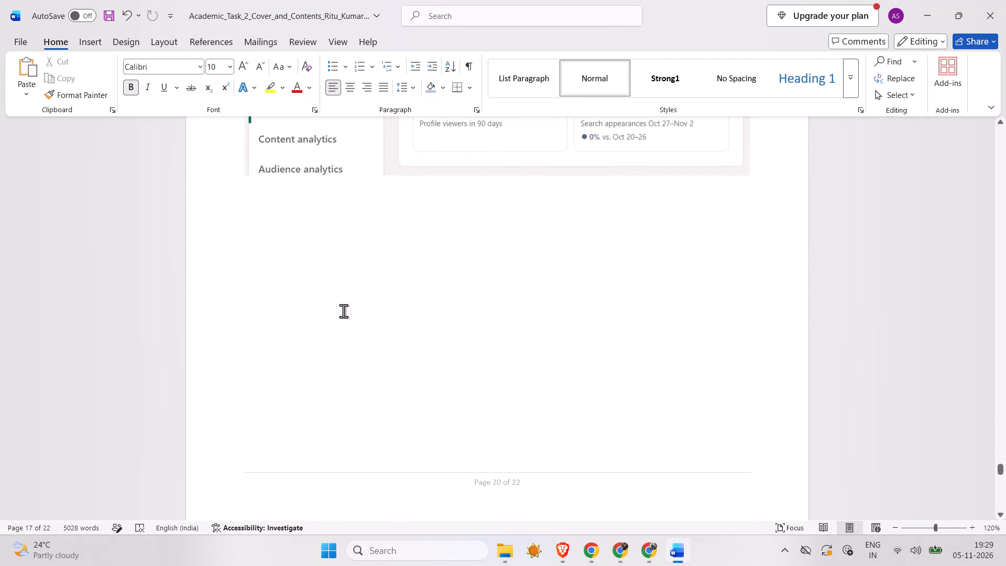
scroll(343, 311, up, 1)
scroll(357, 287, down, 1)
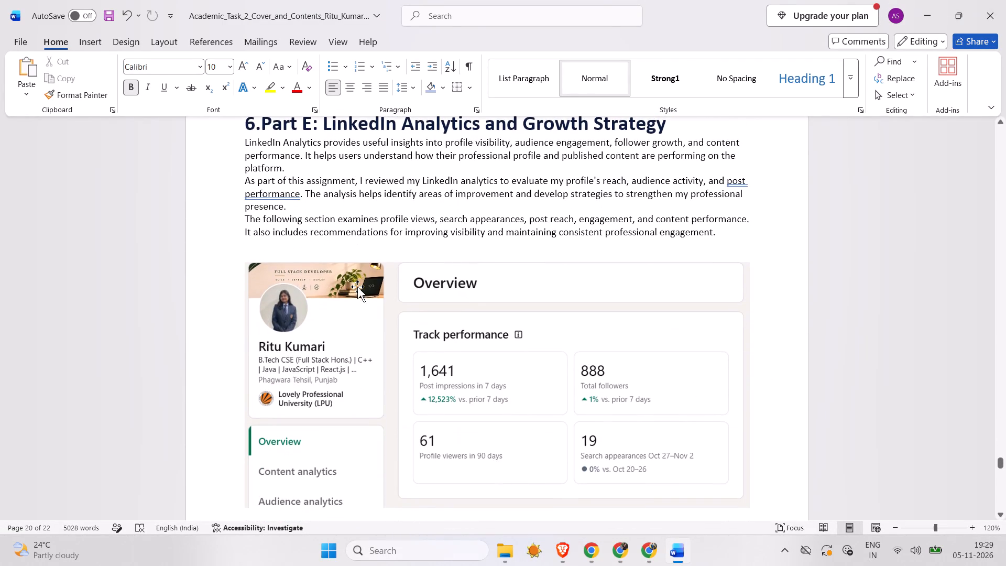
click(362, 321)
scroll(362, 321, down, 1)
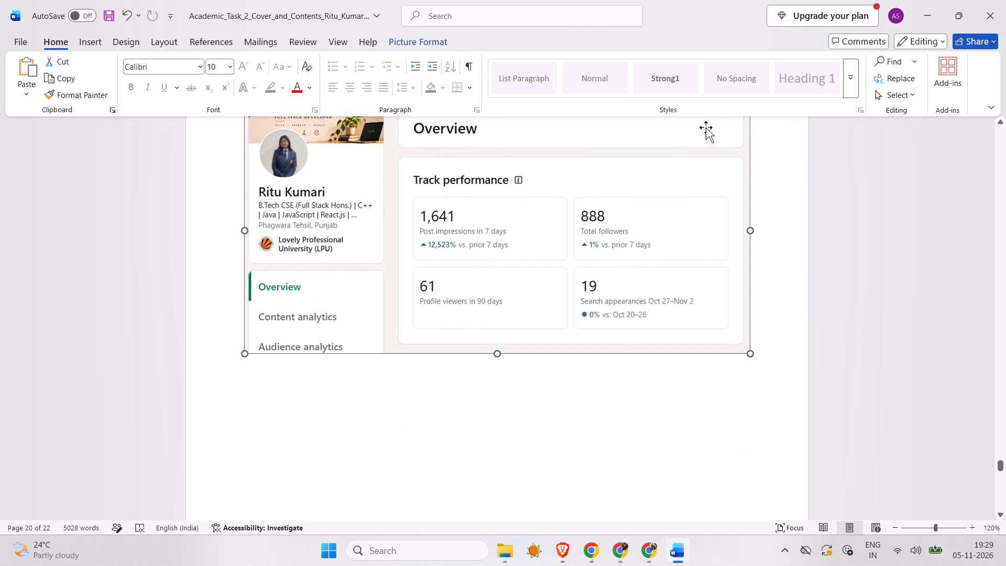
click(697, 177)
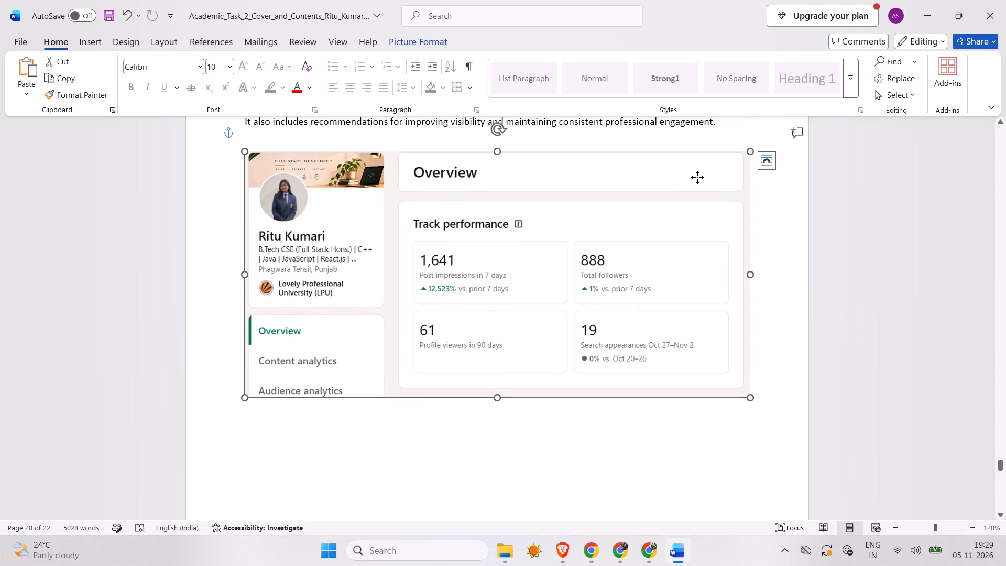
click(697, 177)
click(768, 159)
click(801, 282)
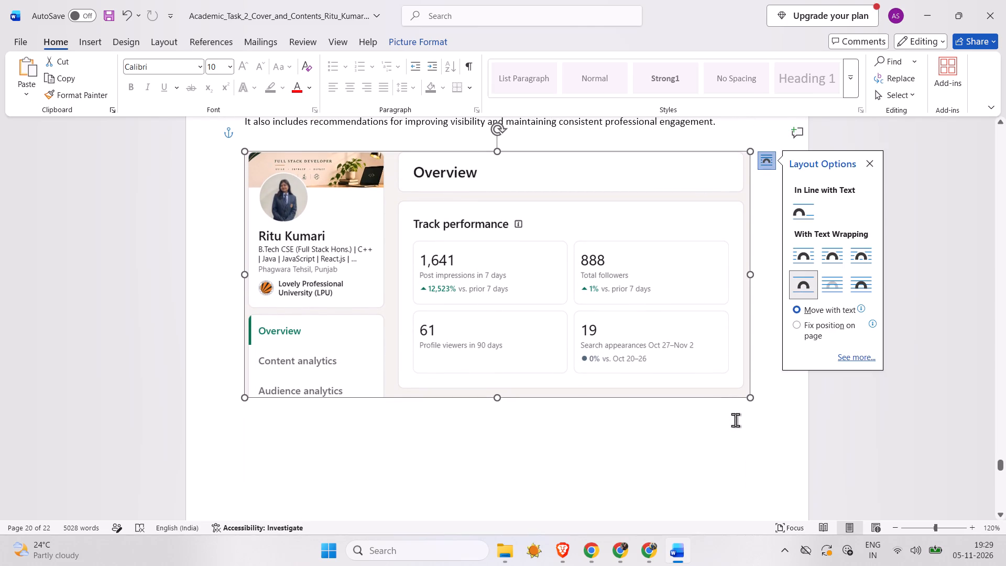
drag(751, 397, 724, 387)
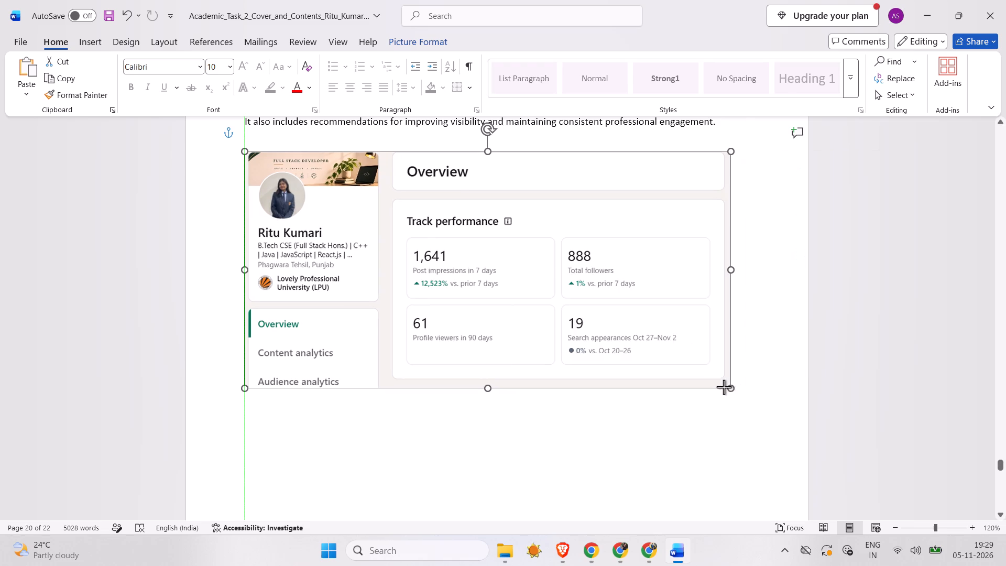
drag(724, 387, 709, 381)
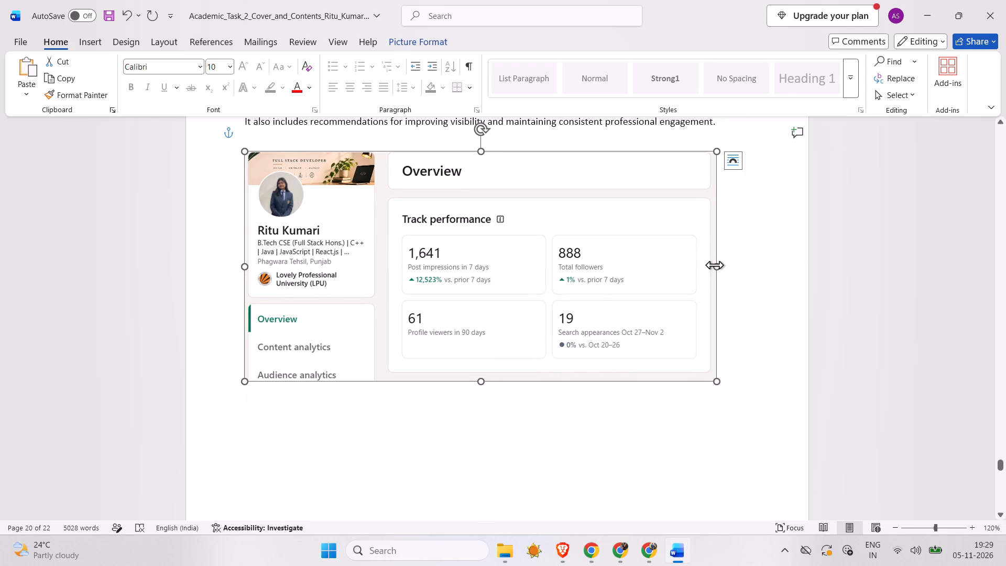
drag(715, 265, 758, 254)
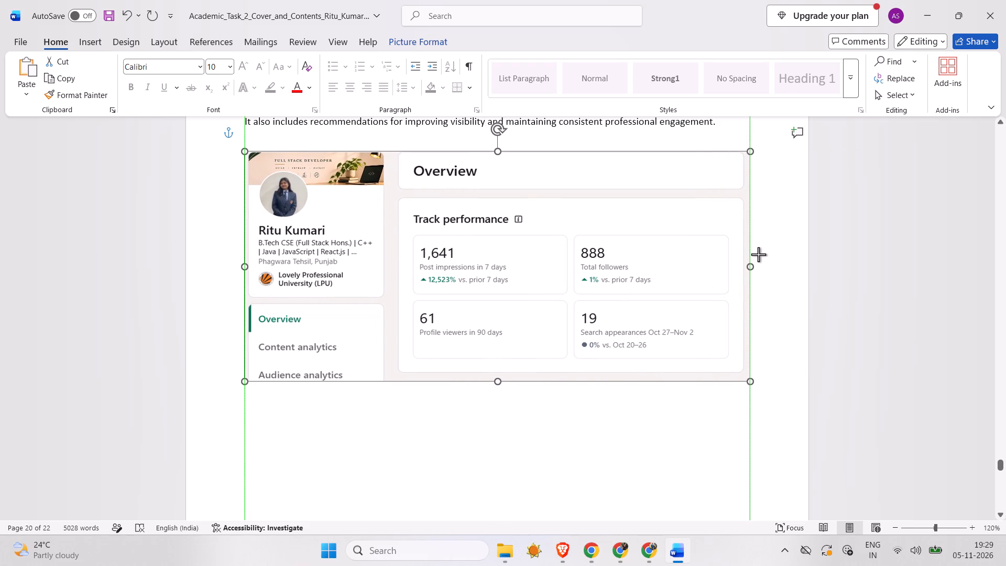
drag(758, 254, 759, 254)
click(406, 481)
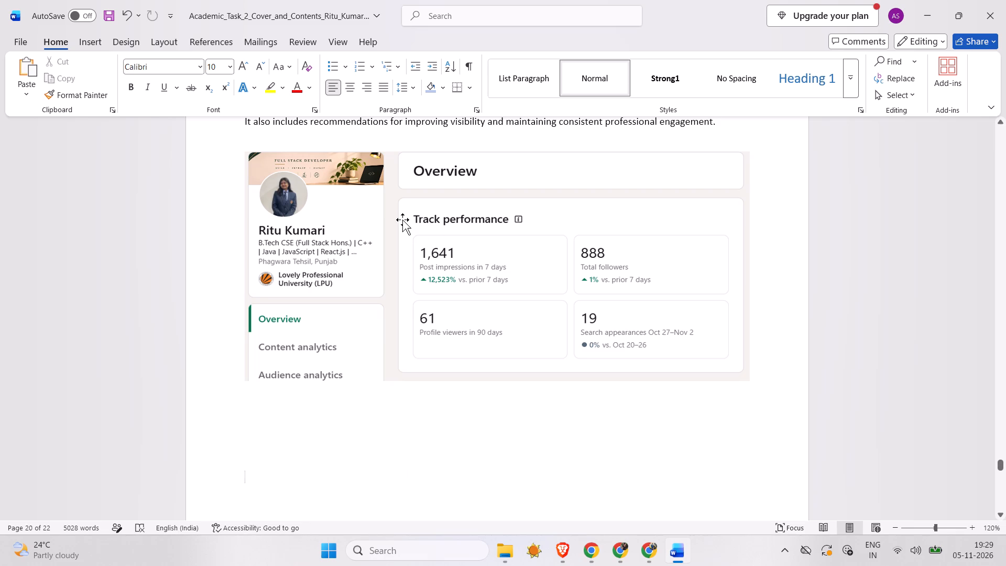
scroll(402, 220, up, 1)
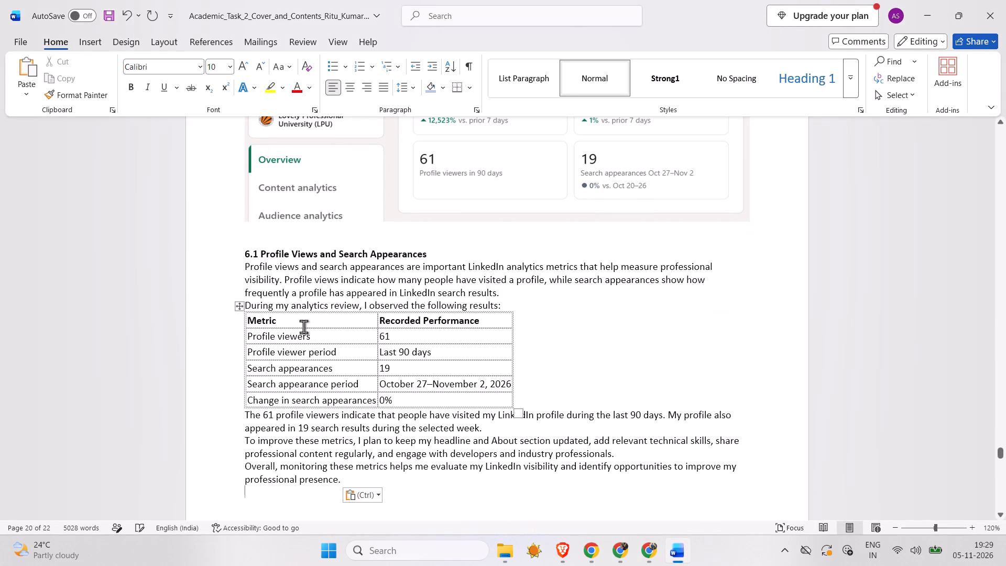
Apply the Heading 2 style and bold to the "6.1 Profile Views and Search Appearances" heading.
drag(431, 257, 236, 254)
click(411, 221)
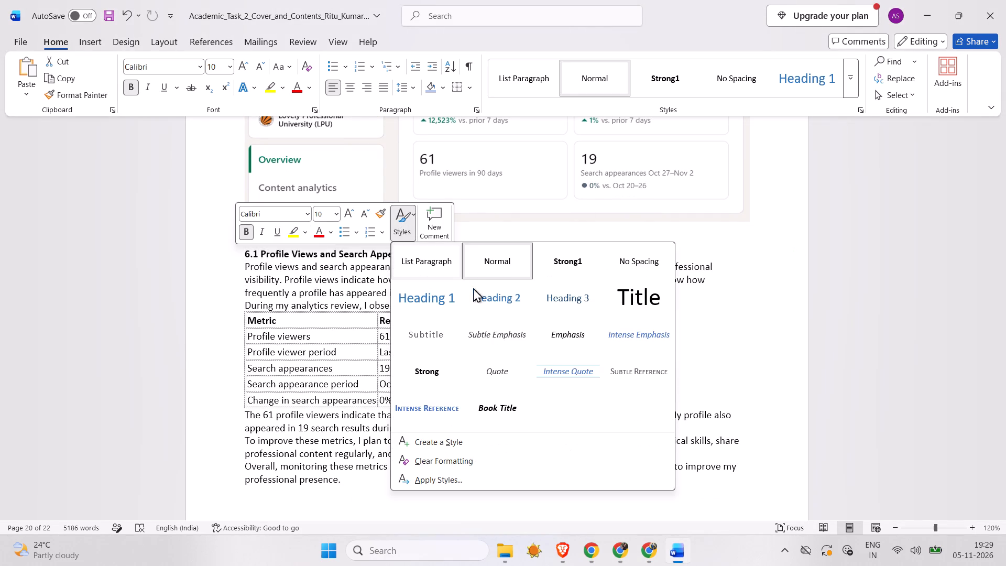
click(482, 292)
click(250, 227)
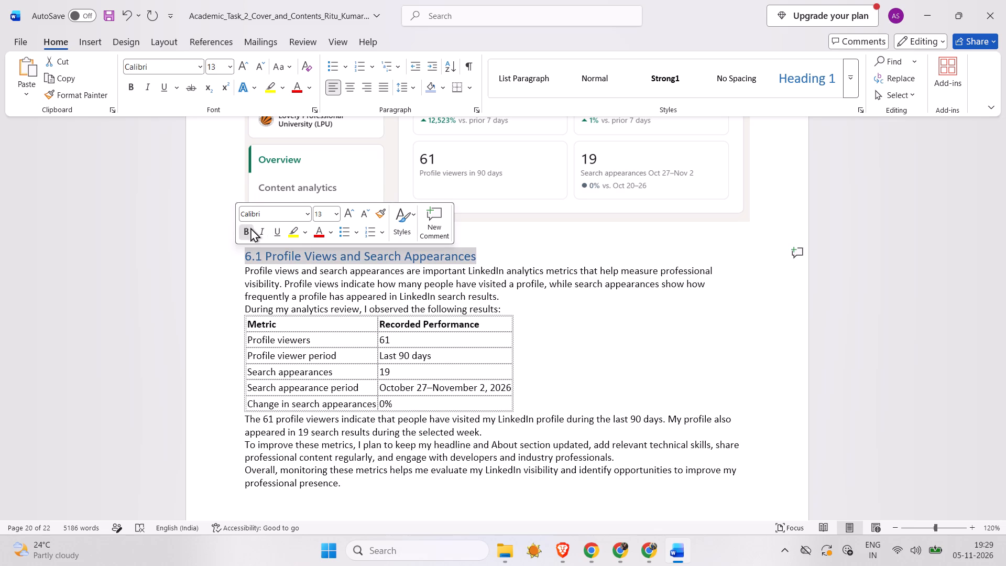
click(530, 232)
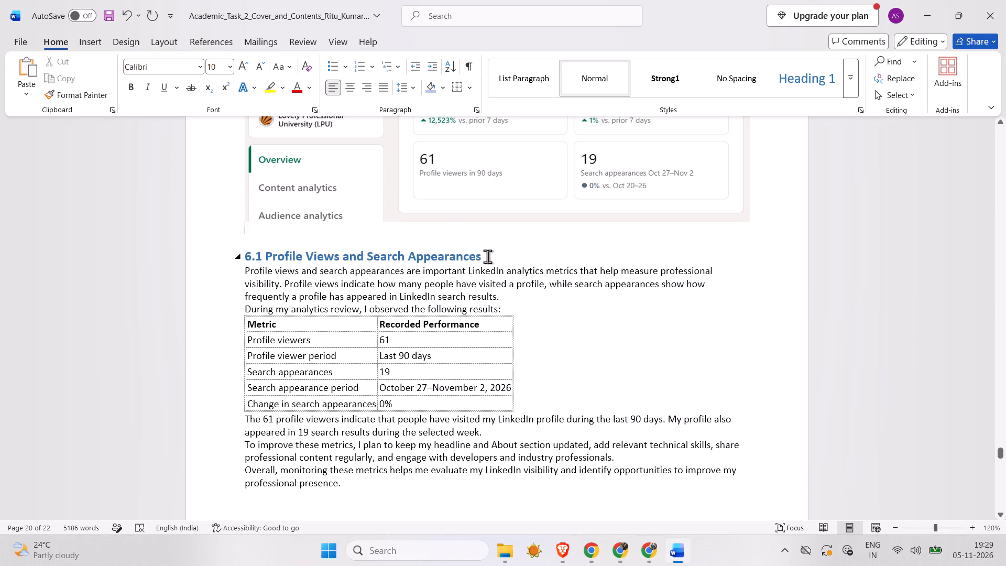
Insert a blank line above the sentence "During my analytics review, I observed the following results:".
click(516, 299)
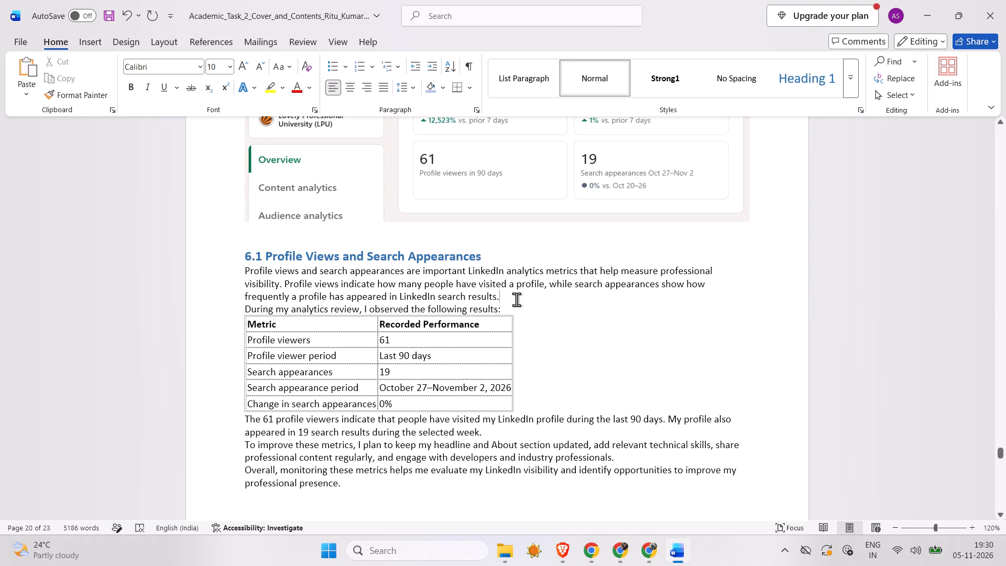
key(Return)
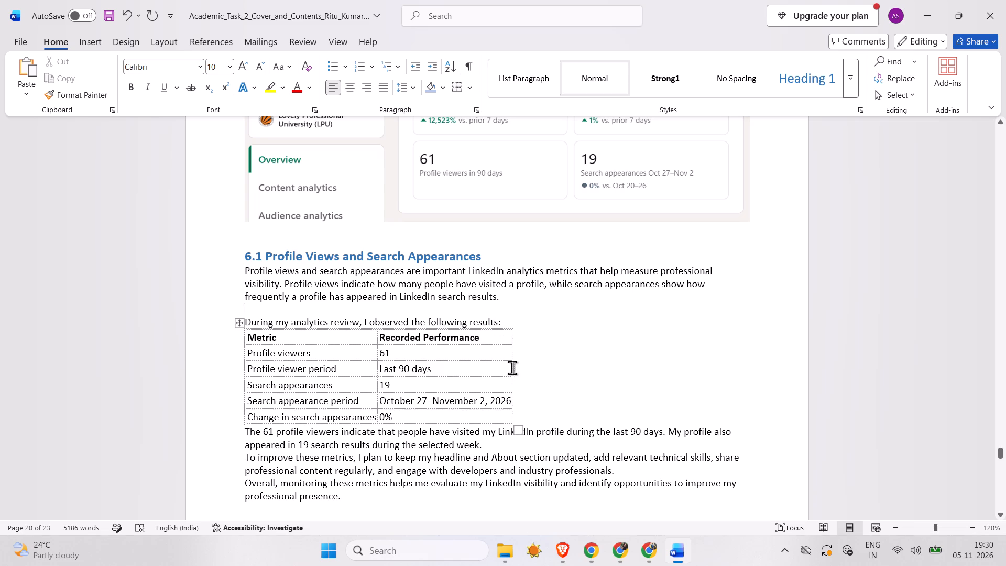
Widen the second column of the 6.1 metrics table so the table spans the full text width.
drag(512, 366, 747, 365)
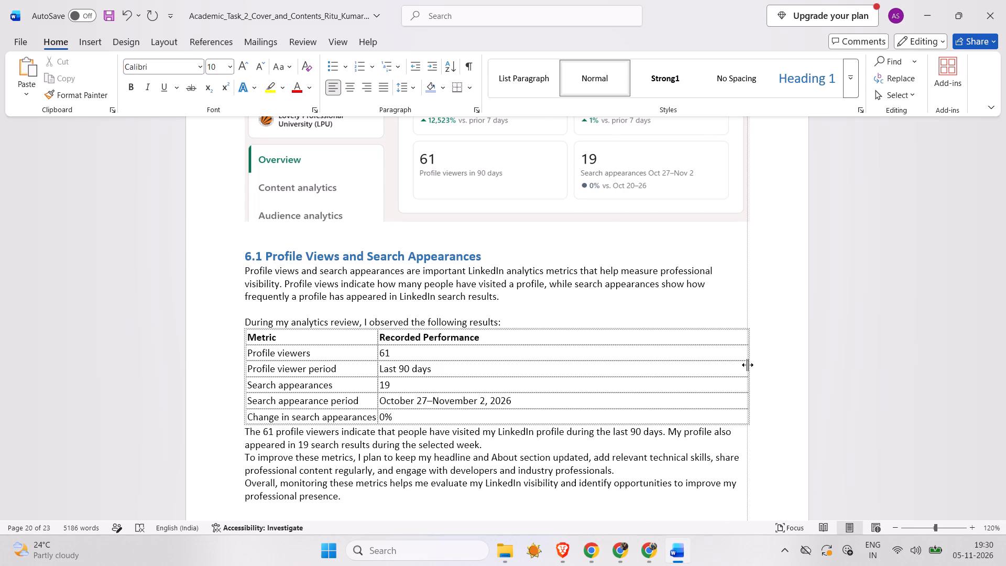
drag(747, 365, 782, 361)
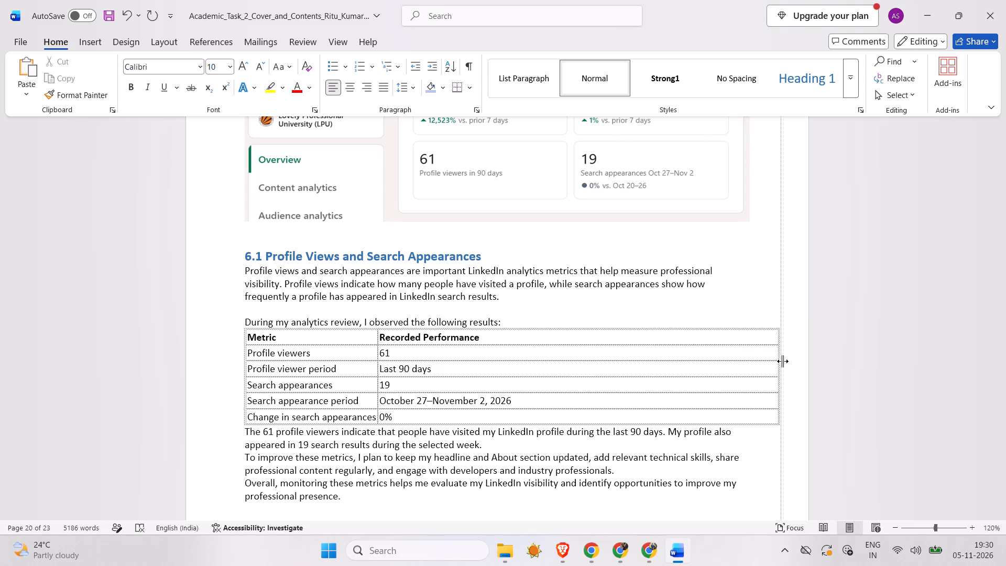
drag(782, 361, 755, 368)
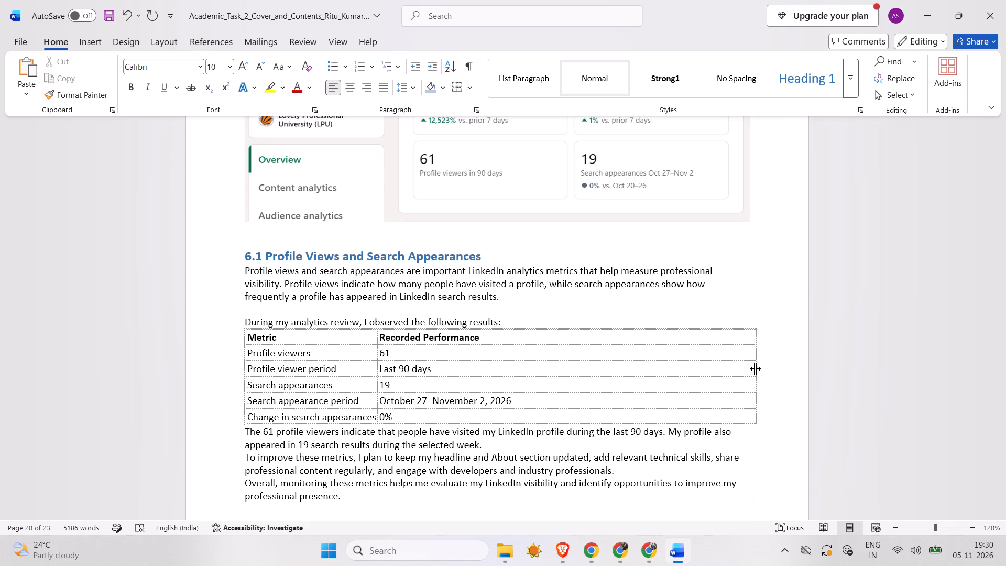
drag(755, 368, 753, 369)
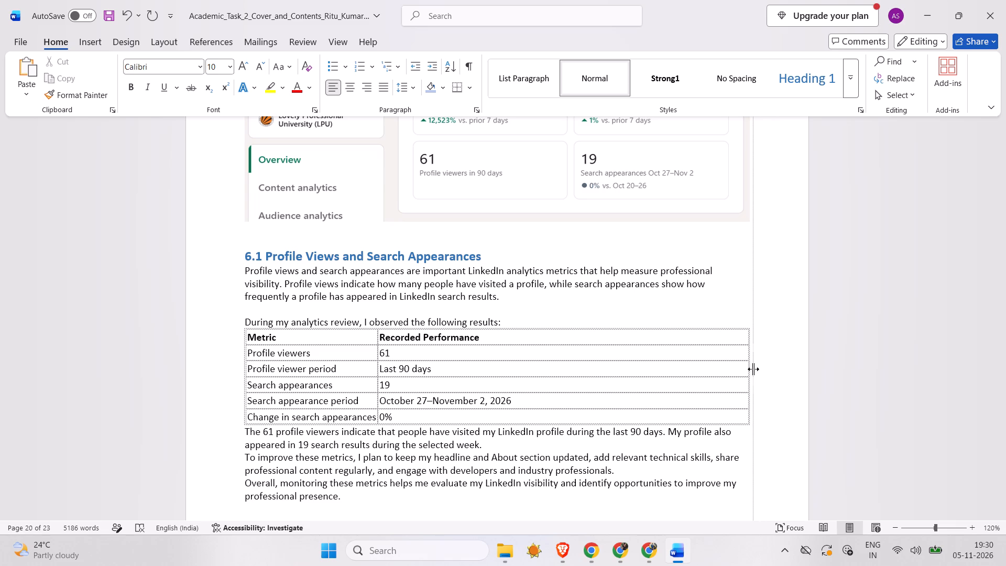
drag(753, 369, 752, 369)
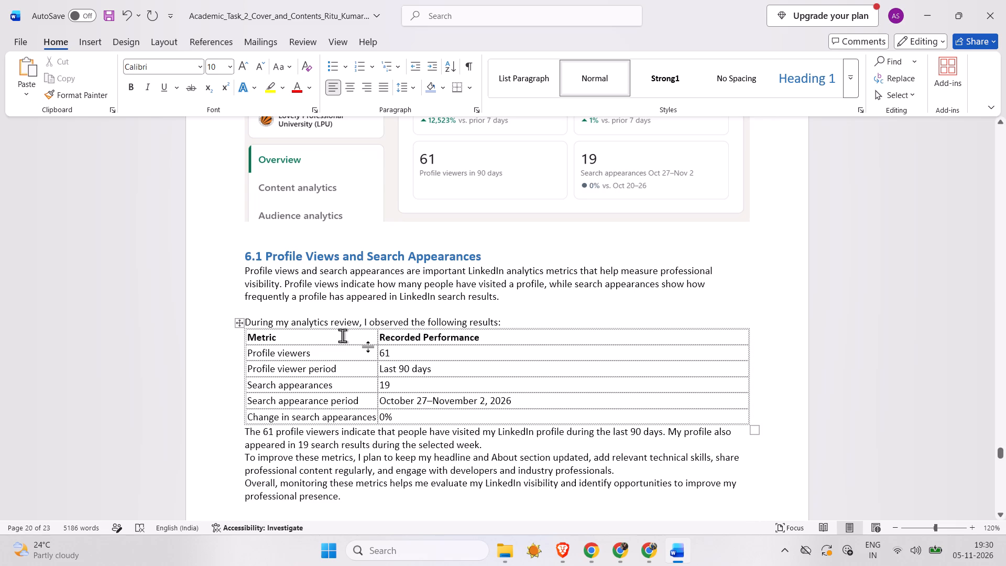
Shade the Metric / Recorded Performance header row of the 6.1 table dark blue.
drag(333, 333, 404, 333)
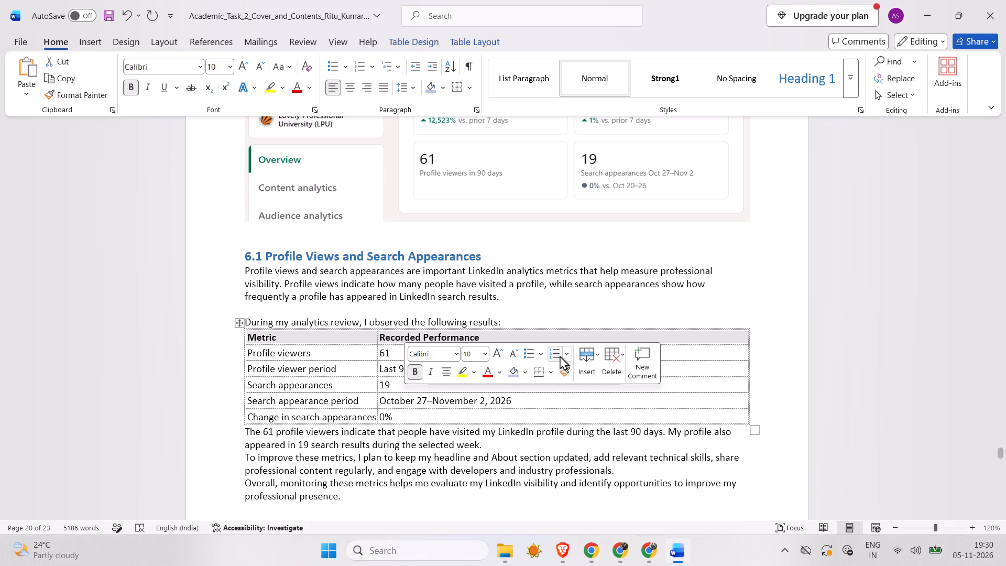
click(528, 373)
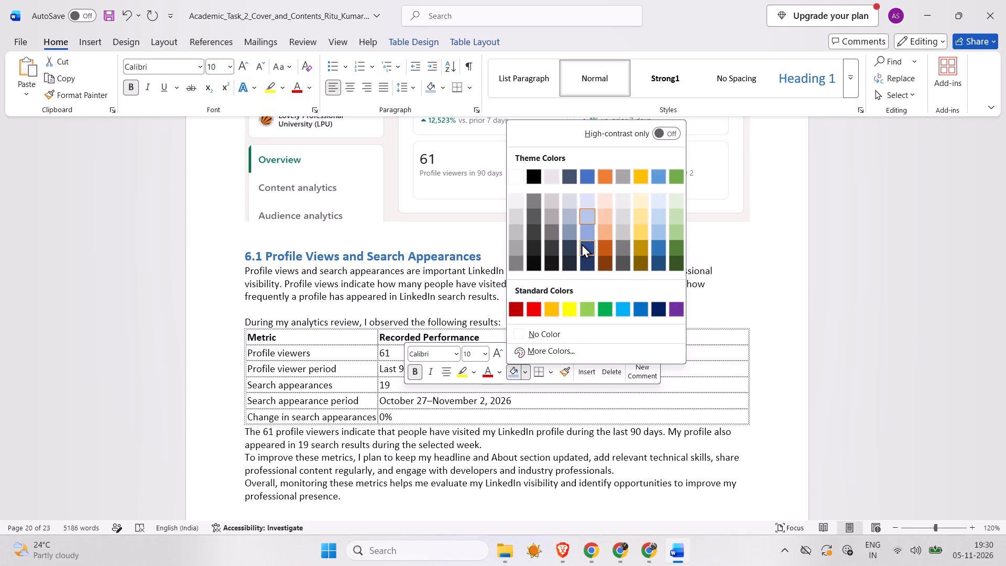
click(582, 244)
Shade the first-column cells below the header light blue, from Profile viewers to Change in search appearances.
drag(289, 349, 316, 390)
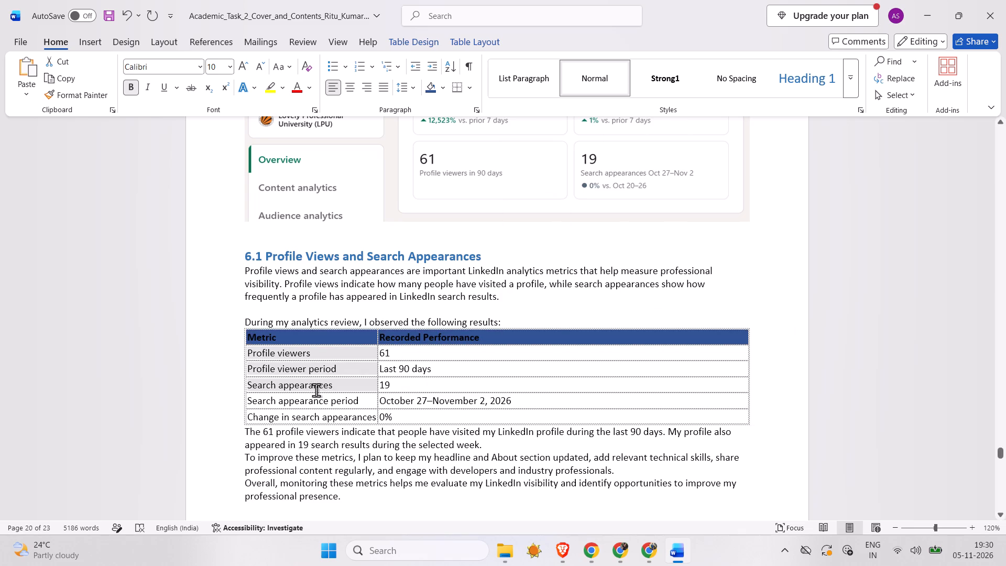
drag(316, 390, 318, 398)
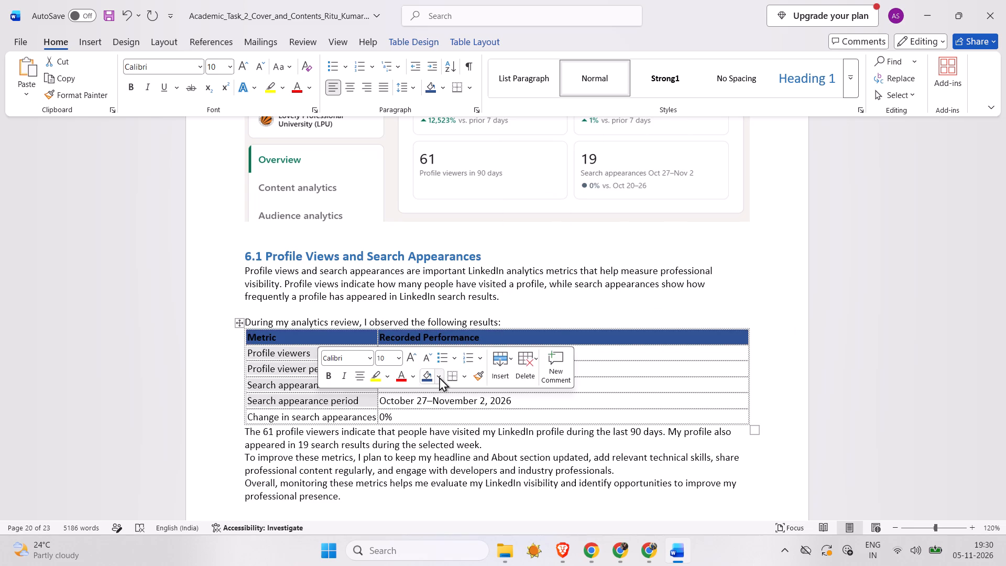
click(439, 377)
click(505, 226)
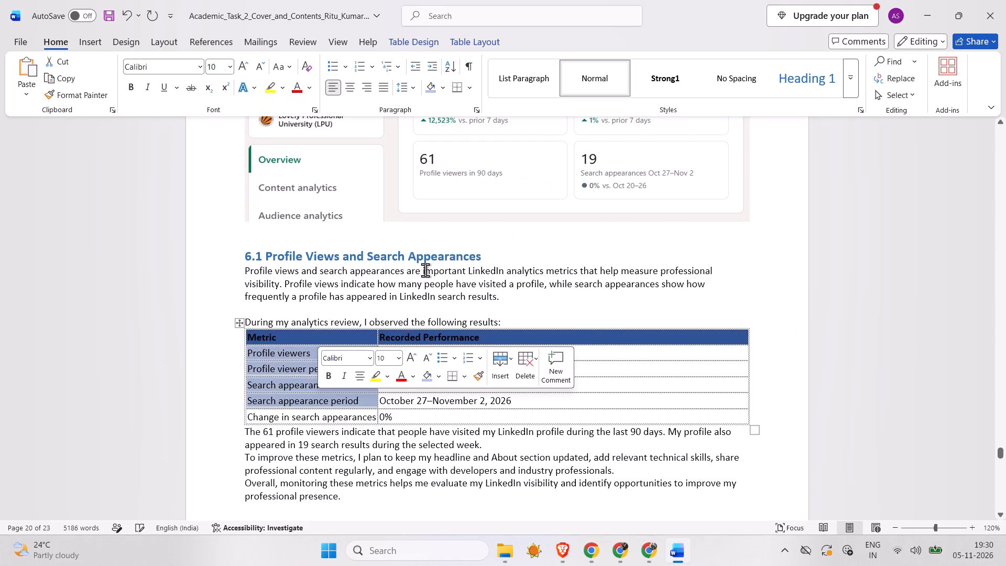
click(91, 431)
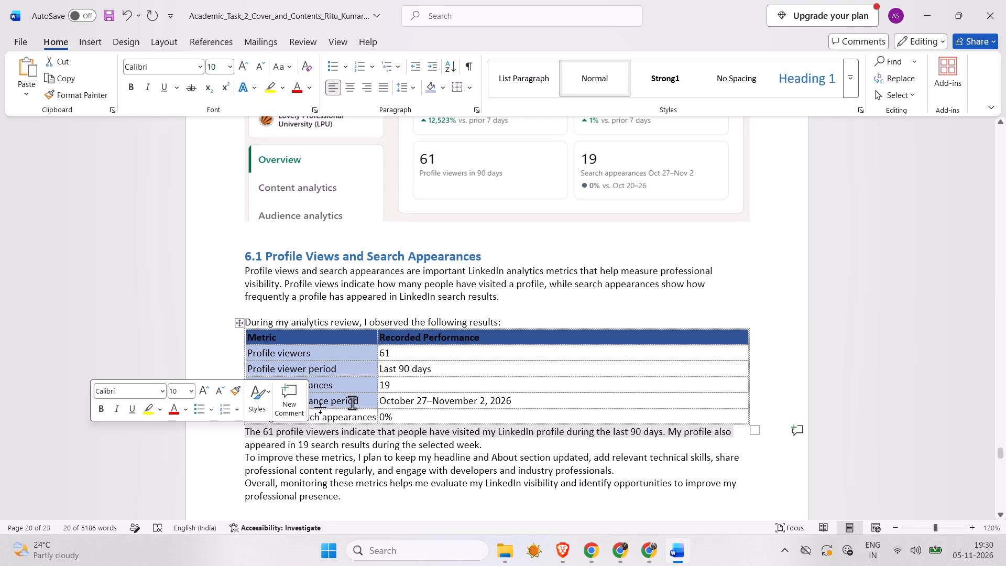
drag(346, 411, 296, 408)
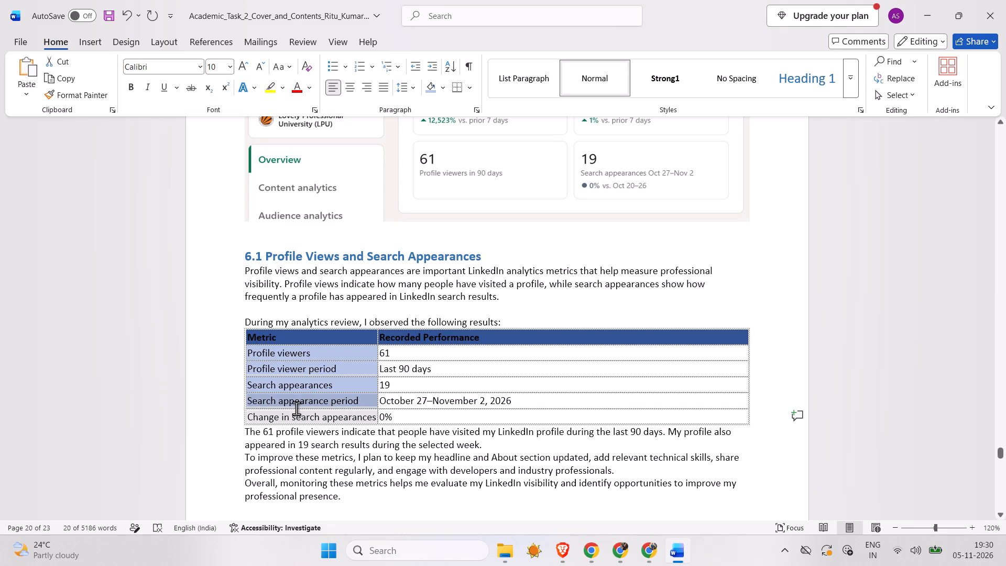
drag(296, 408, 315, 411)
click(439, 385)
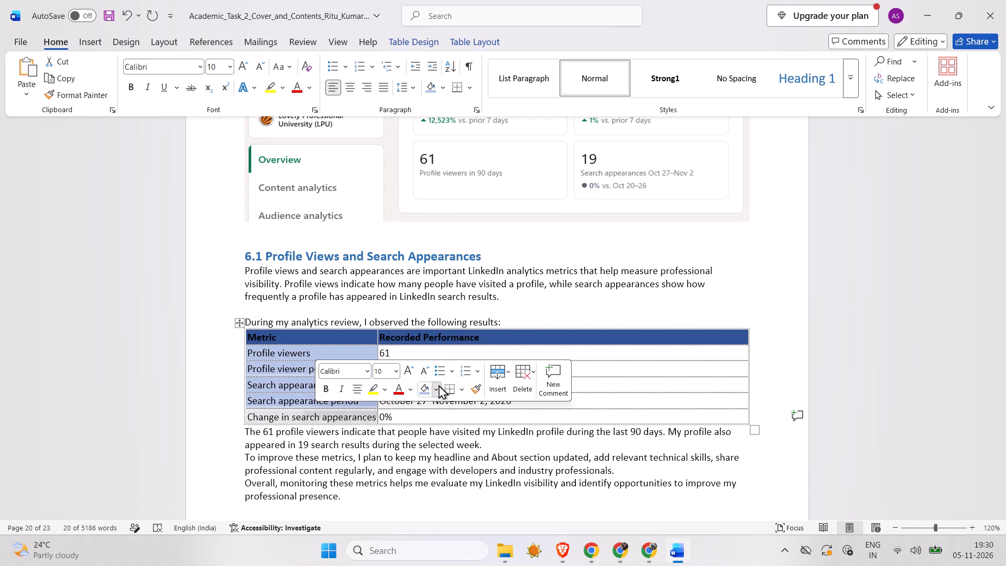
click(503, 233)
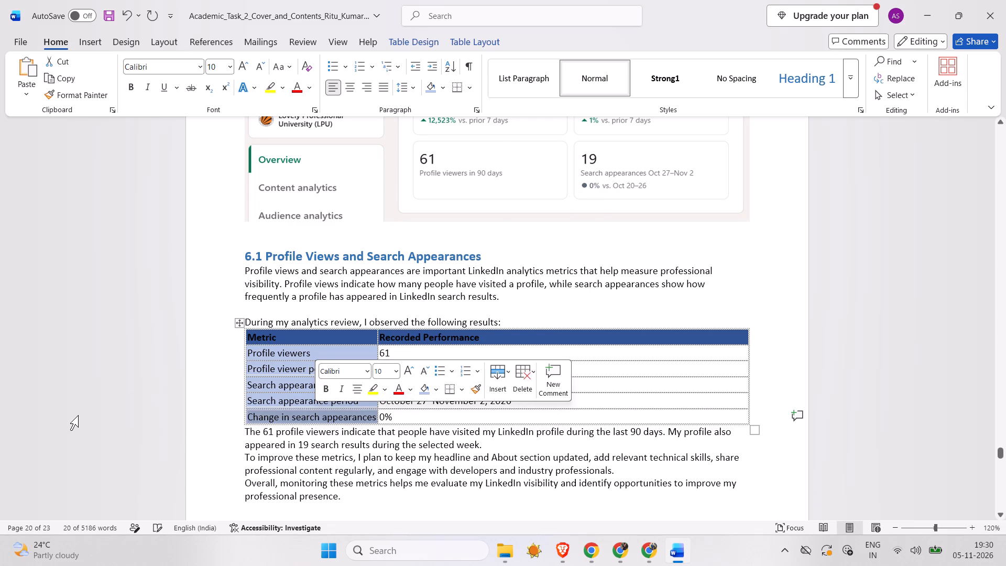
click(78, 415)
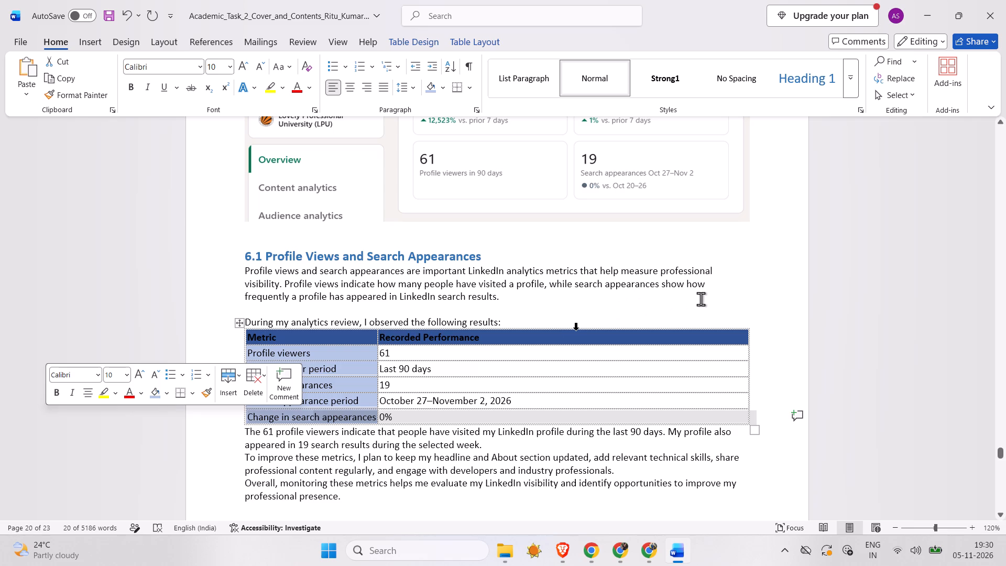
click(701, 299)
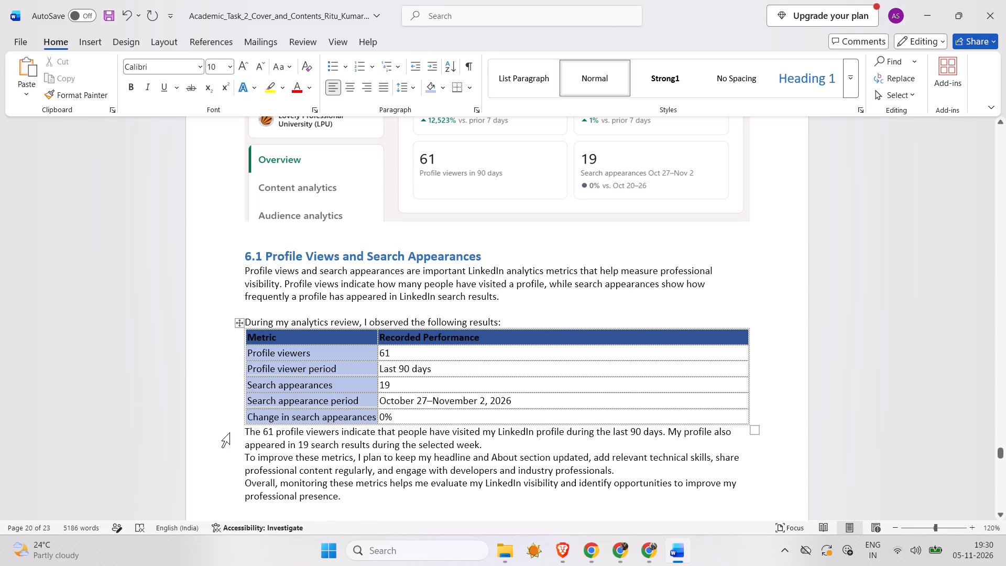
Insert a blank line between the 6.1 table and the paragraph beginning "The 61 profile viewers indicate".
click(245, 431)
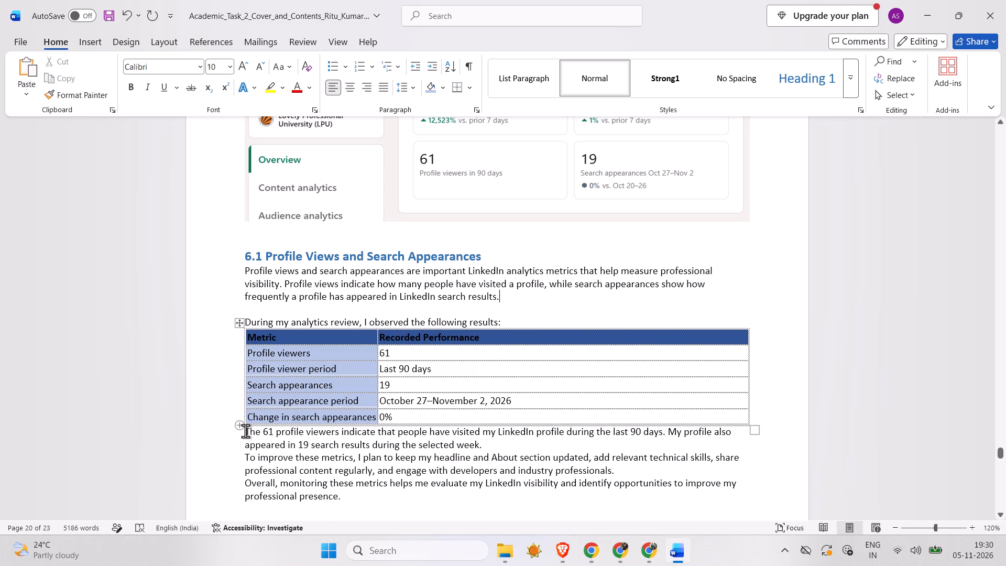
key(Return)
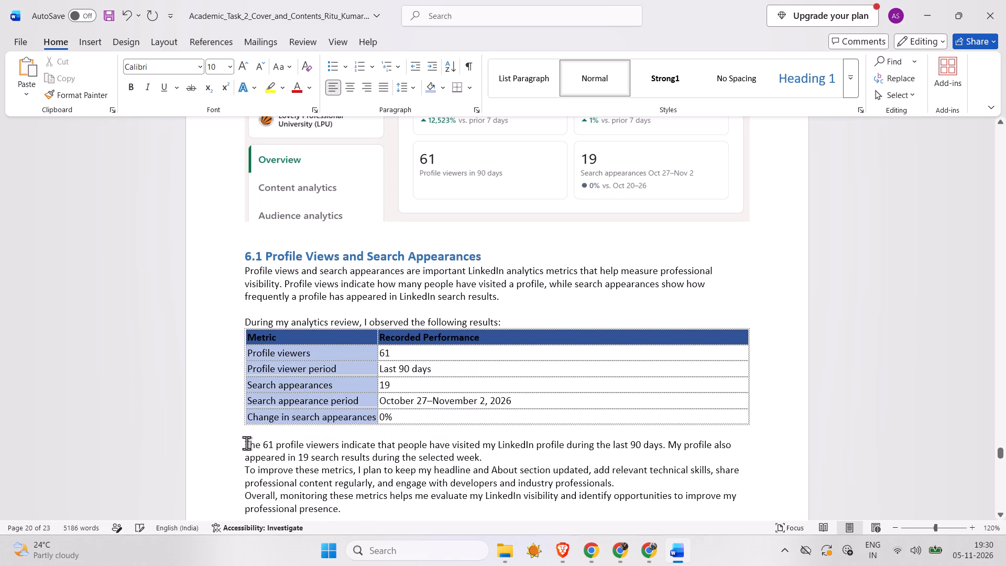
click(246, 470)
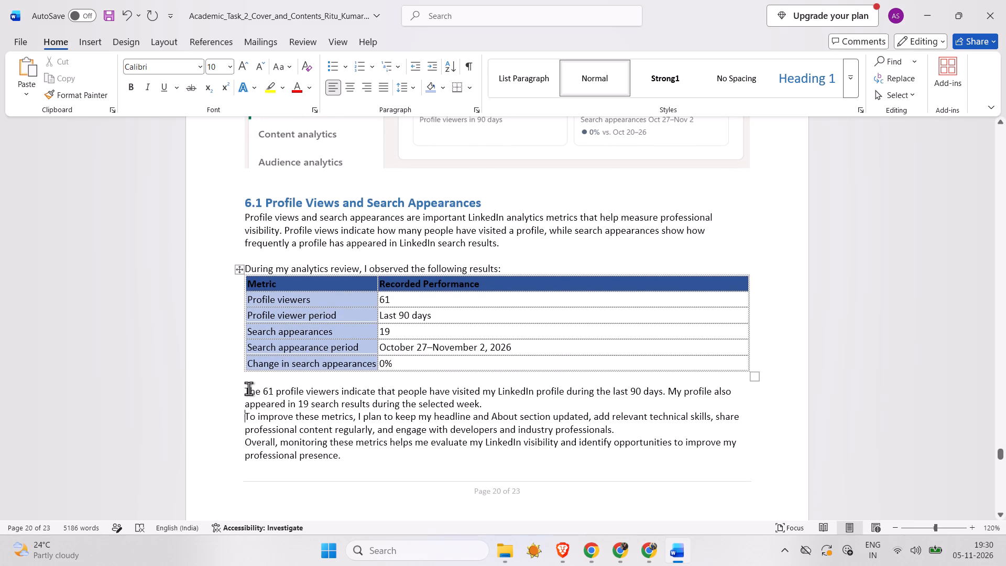
Bold the figures 61, 90 and 19 in the paragraph below the 6.1 table.
drag(258, 387, 271, 388)
click(275, 389)
drag(275, 389, 264, 388)
click(276, 363)
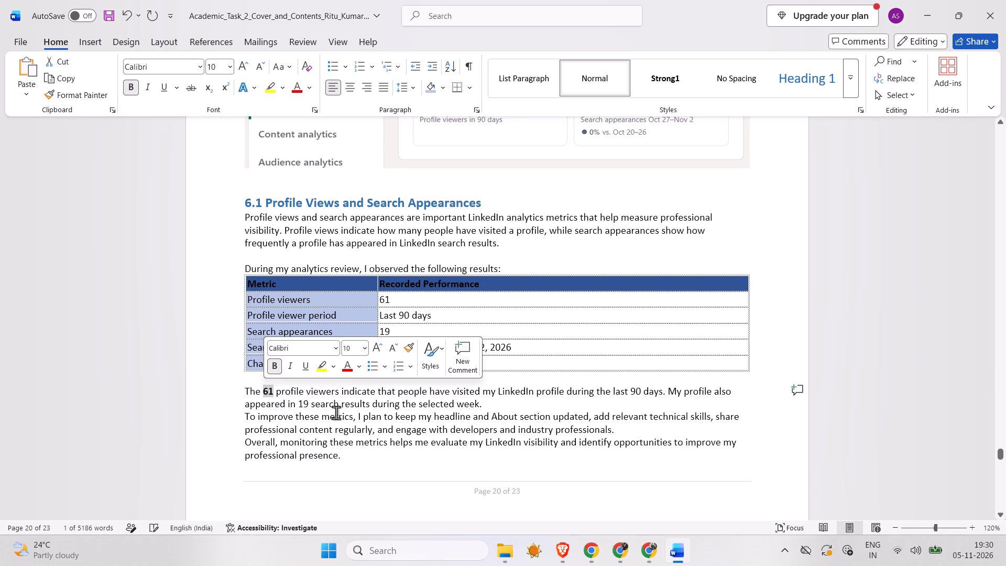
click(336, 412)
drag(630, 391, 639, 391)
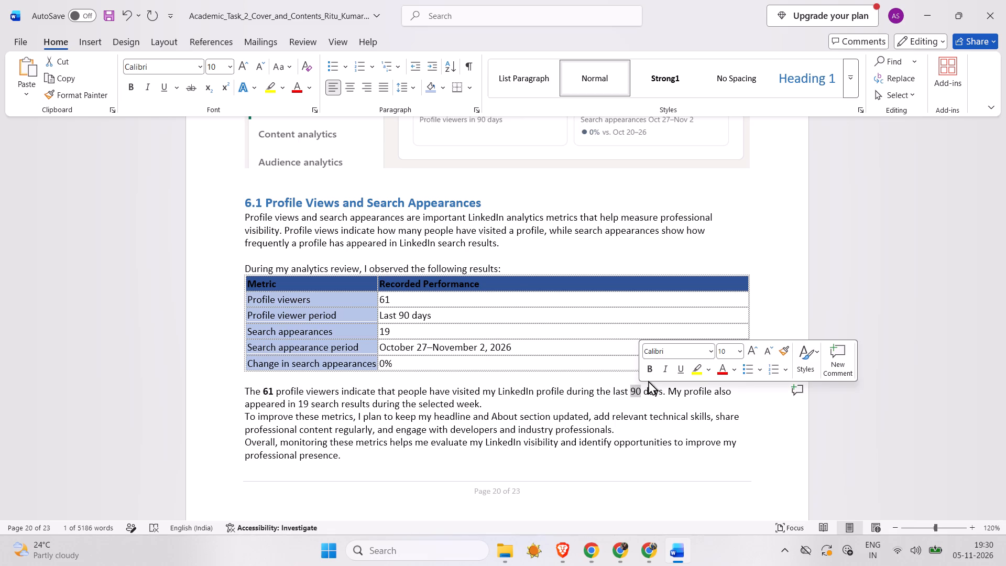
click(649, 376)
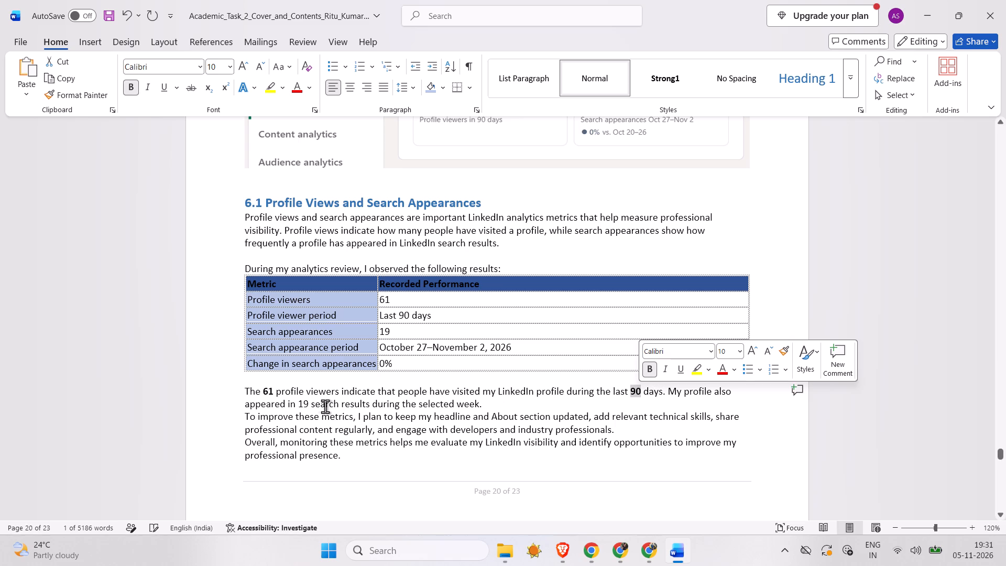
drag(308, 402, 303, 402)
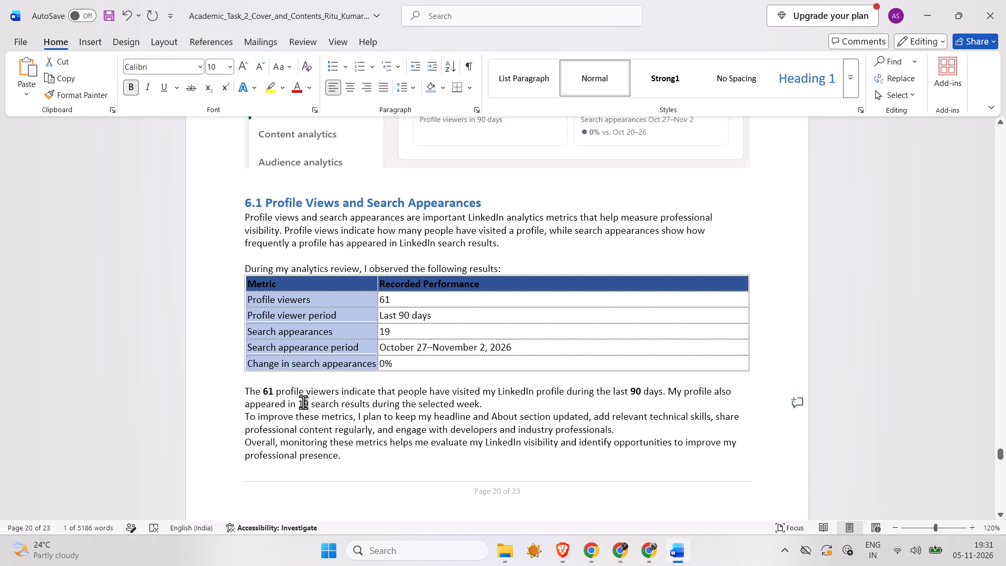
drag(303, 402, 299, 402)
click(312, 383)
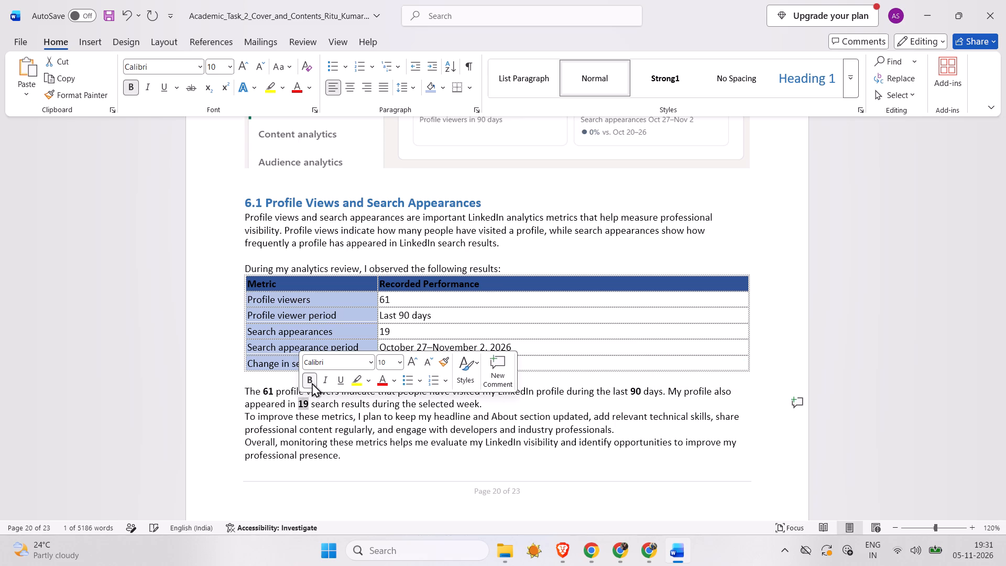
click(334, 444)
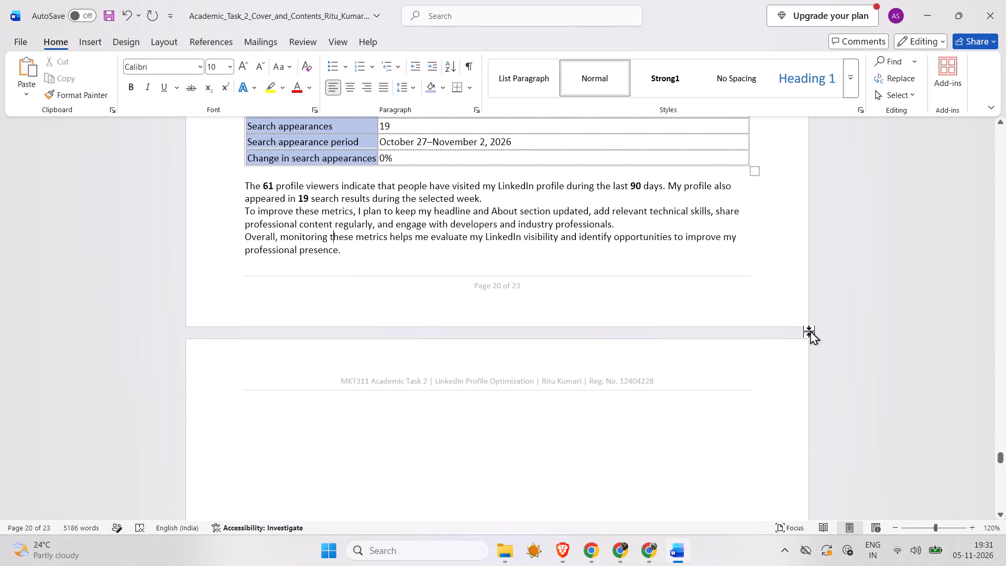
Switch to the ChatGPT conversation in Chrome and send the message "next" to request the following report section.
click(645, 561)
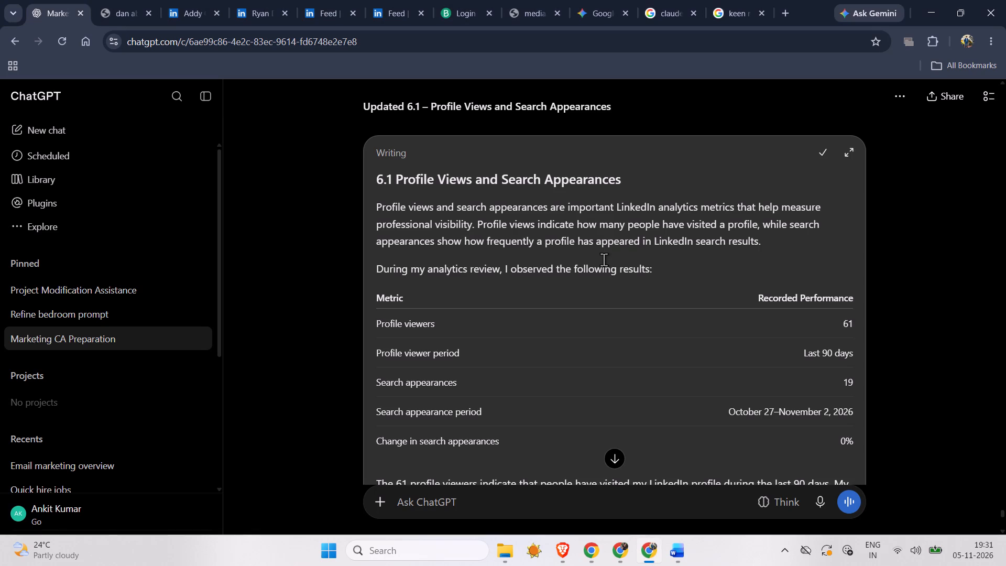
scroll(604, 259, down, 6)
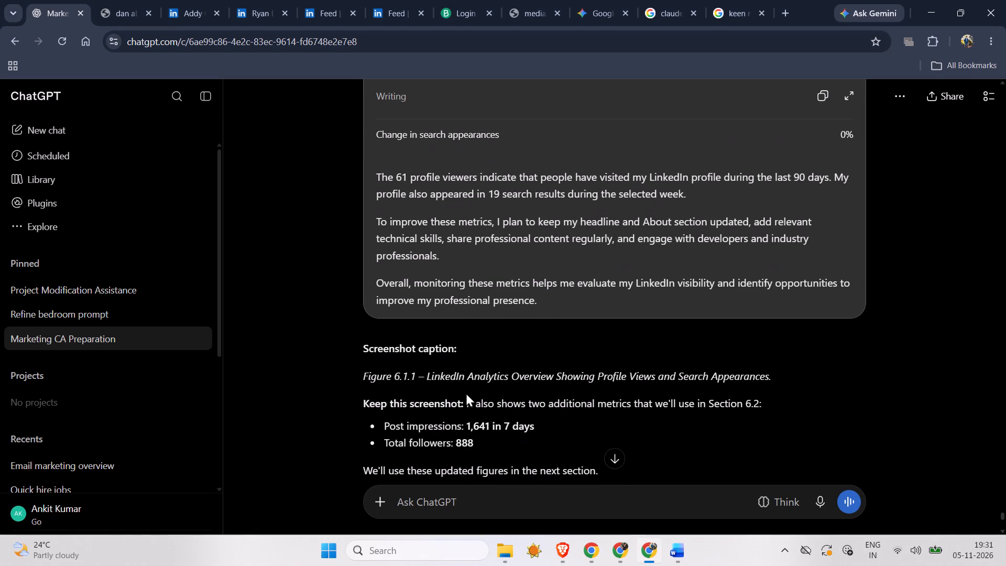
scroll(466, 393, down, 1)
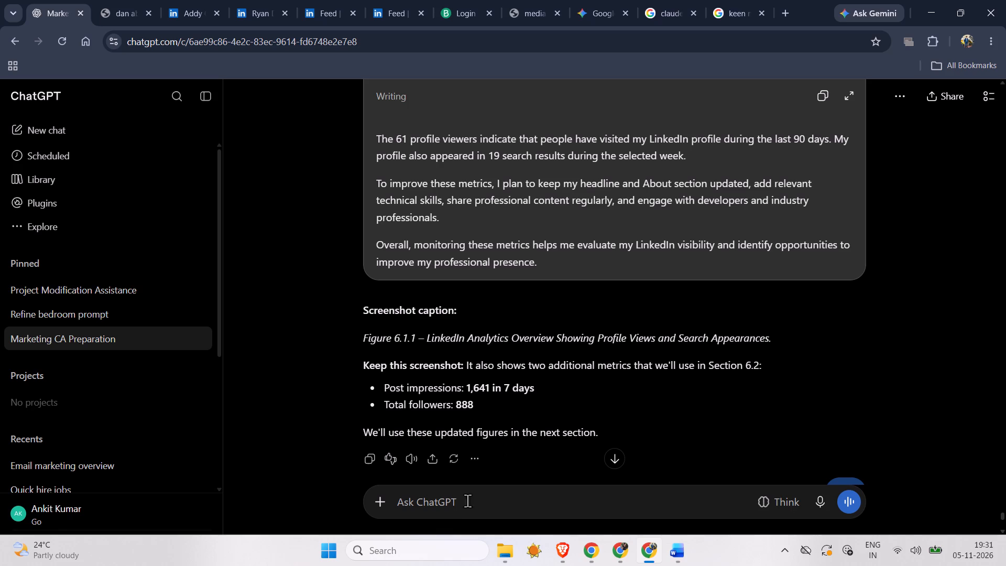
click(478, 493)
text(next)
key(Return)
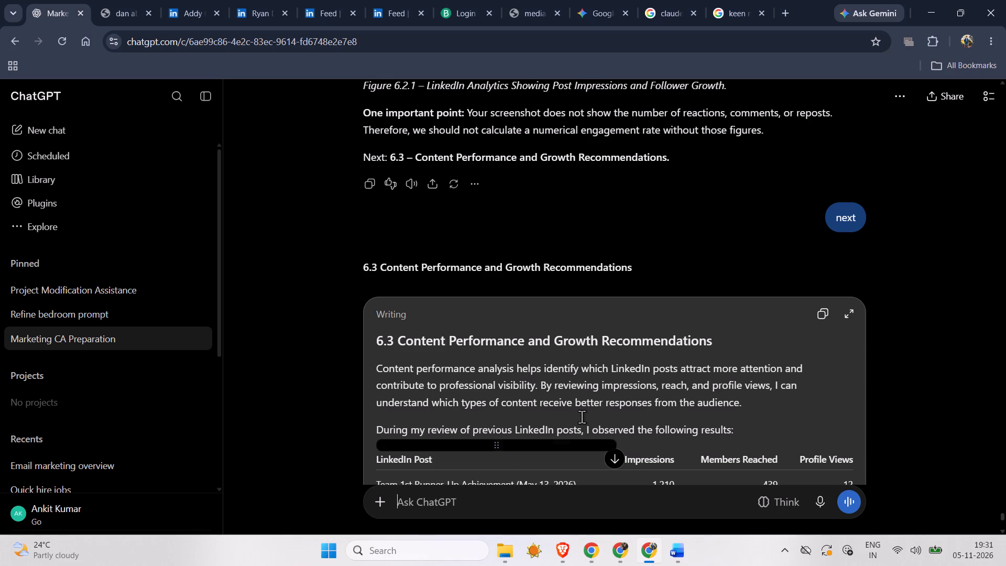
Check the 6.2 and 6.3 replies in ChatGPT against where section 6.1 ends in the Word report.
scroll(582, 416, up, 5)
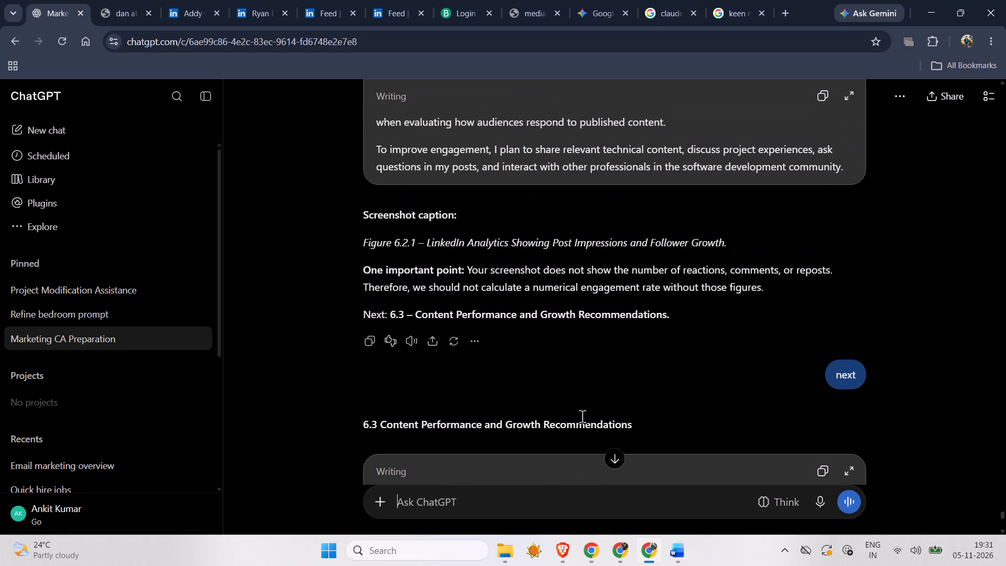
scroll(582, 416, up, 1)
scroll(582, 416, down, 1)
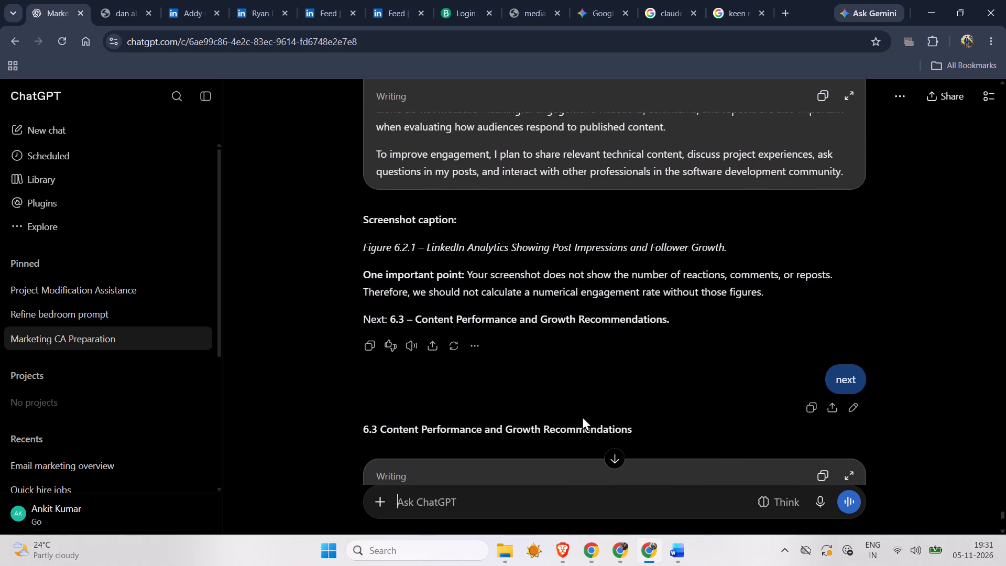
scroll(582, 416, down, 1)
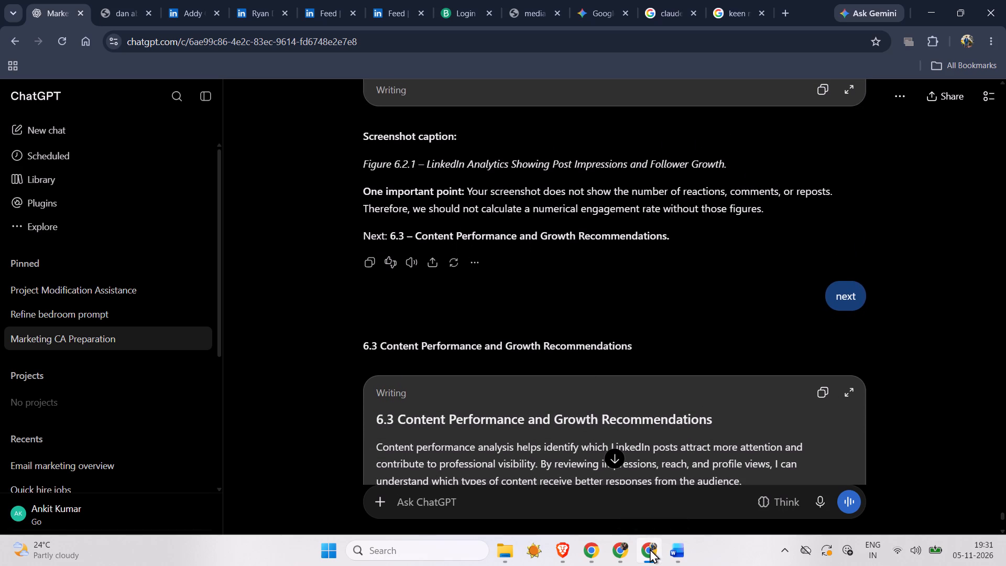
click(675, 549)
scroll(568, 271, up, 1)
scroll(568, 271, down, 1)
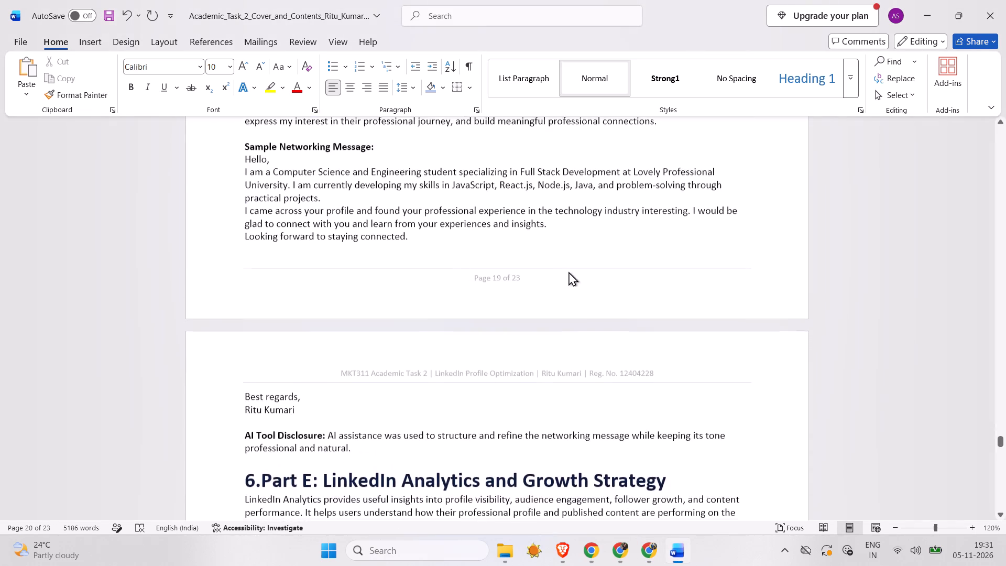
scroll(568, 271, down, 1)
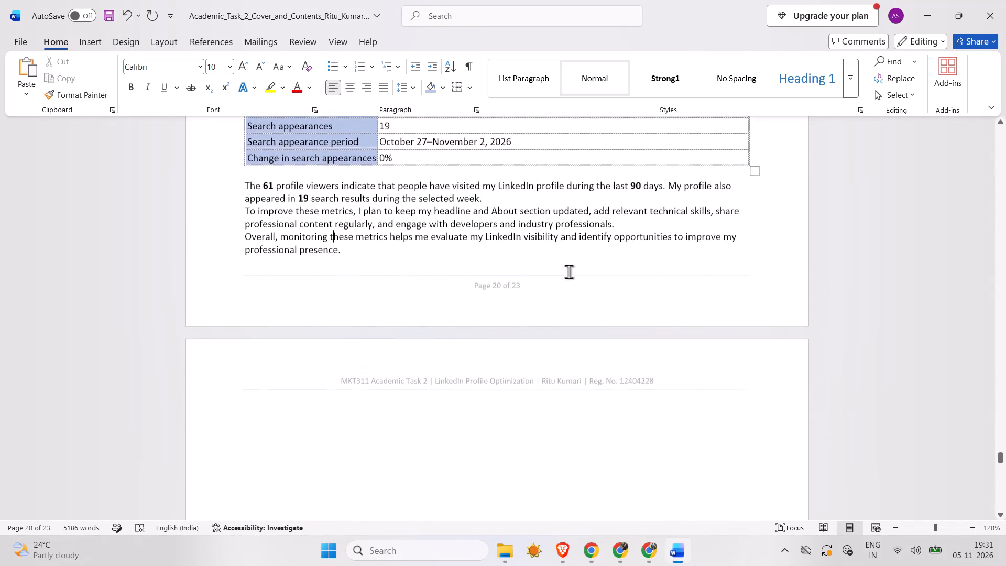
scroll(568, 271, down, 1)
Review the 6.1 and 6.2 replies in the ChatGPT conversation to find the section that follows 6.1.
click(651, 552)
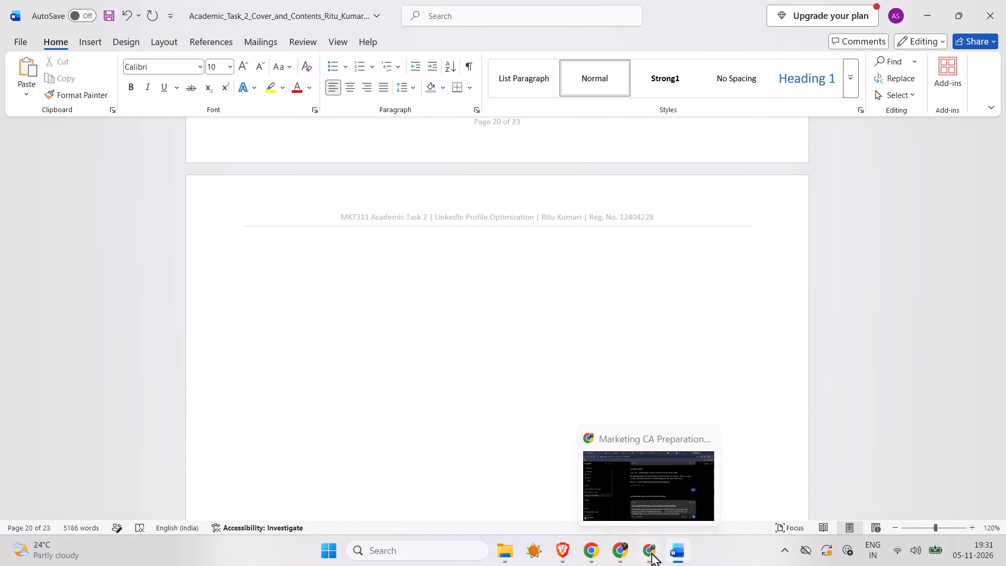
scroll(468, 334, up, 3)
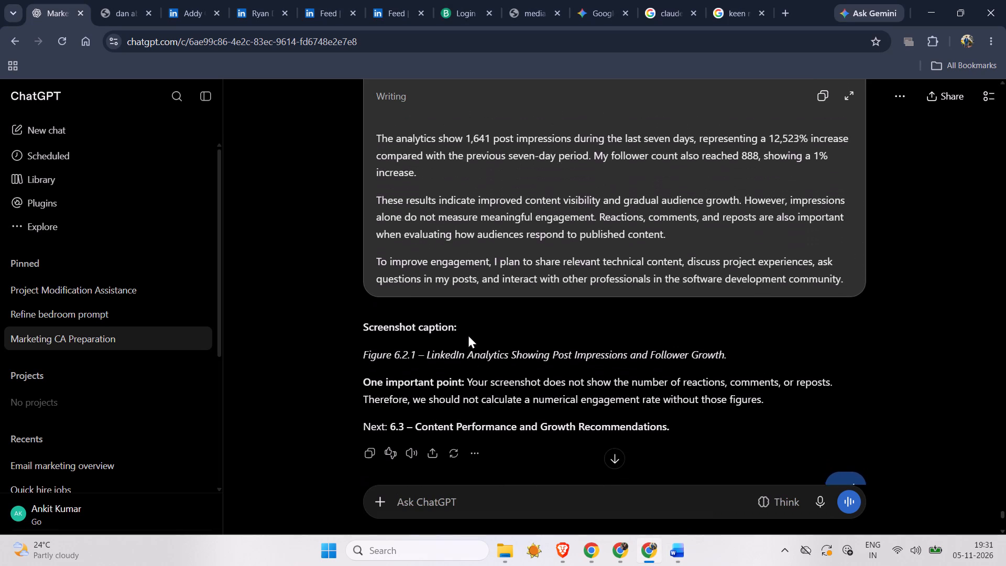
scroll(468, 334, up, 6)
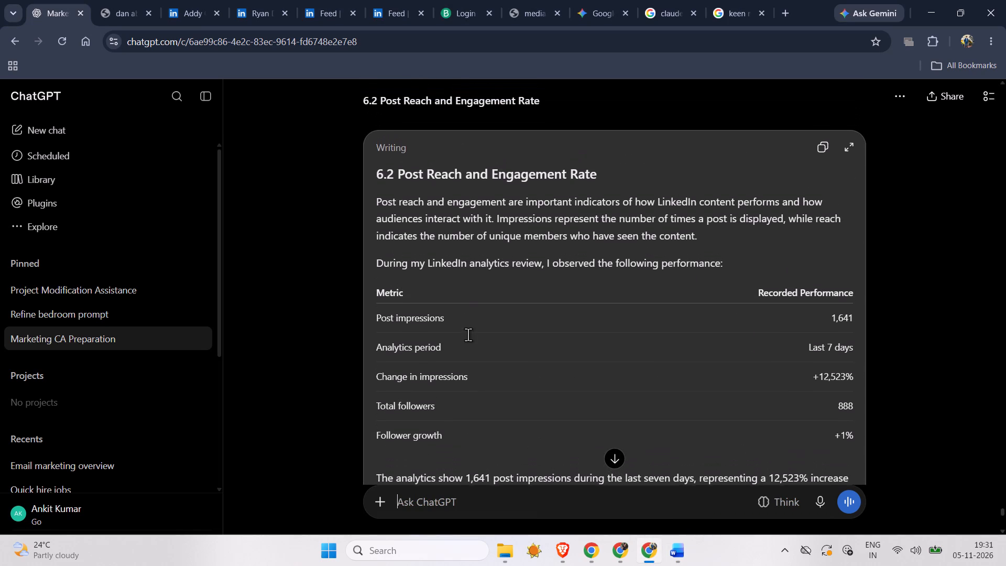
scroll(468, 334, up, 6)
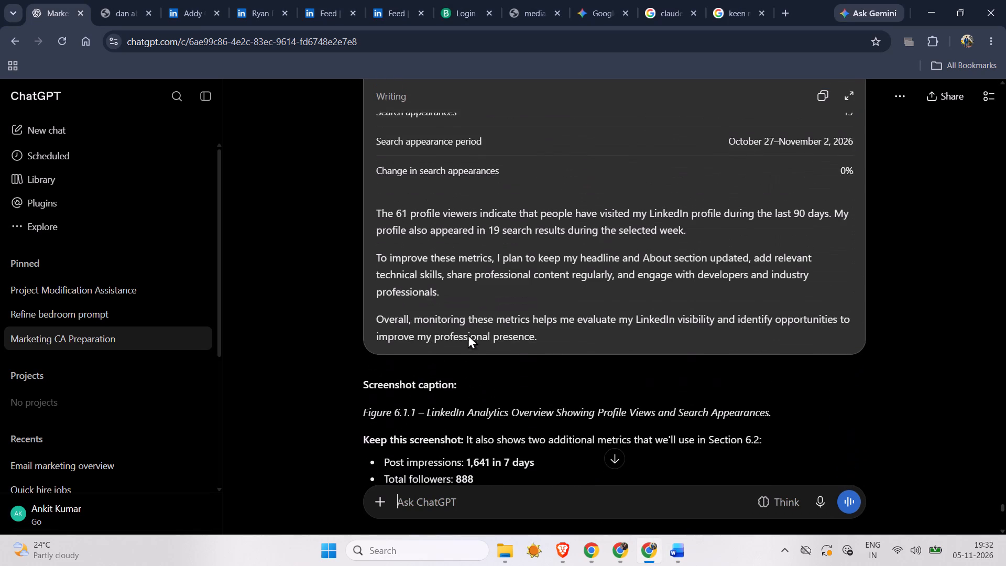
scroll(468, 334, up, 5)
scroll(468, 334, down, 6)
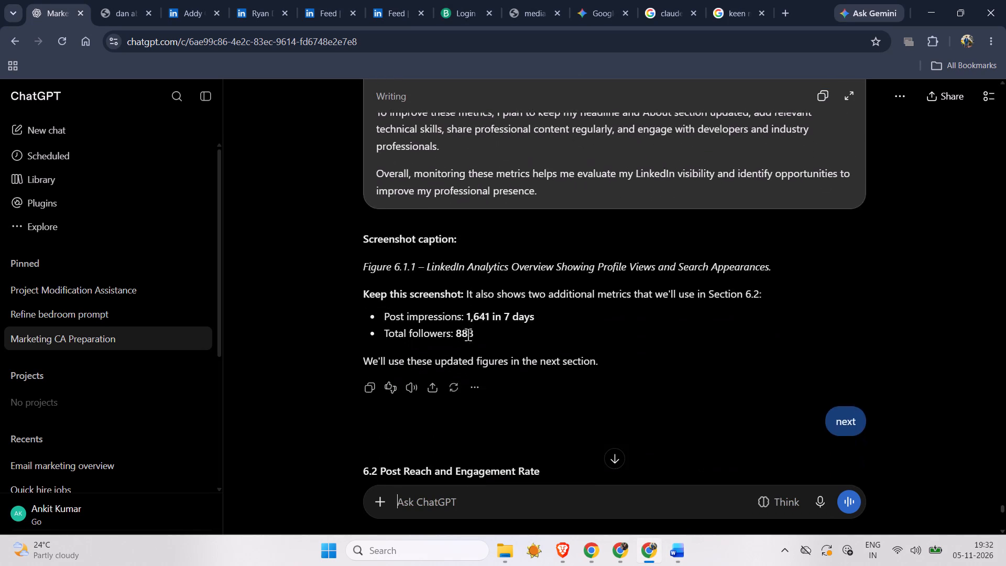
scroll(468, 334, down, 3)
scroll(623, 255, down, 1)
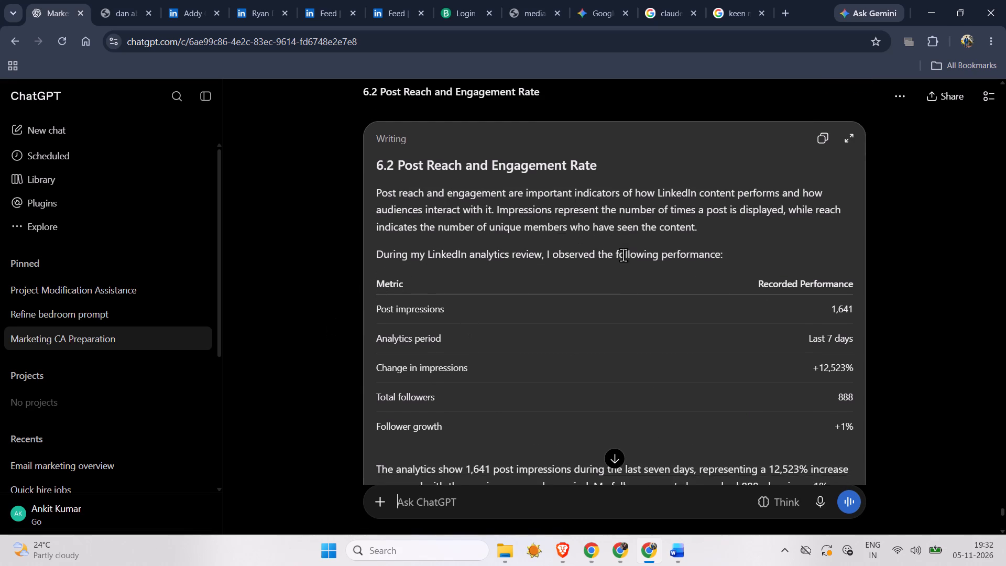
scroll(623, 255, down, 3)
scroll(623, 255, up, 4)
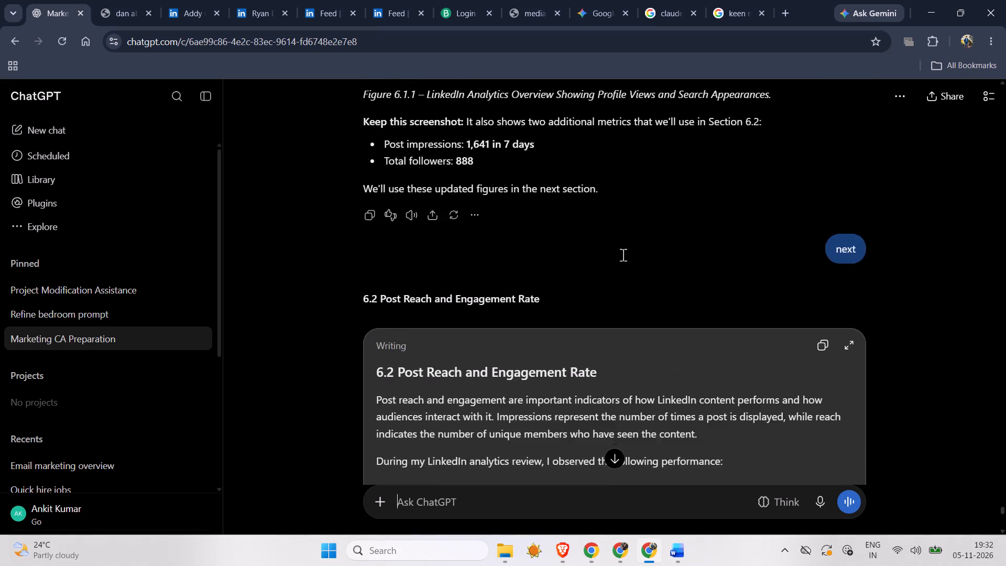
scroll(623, 255, up, 8)
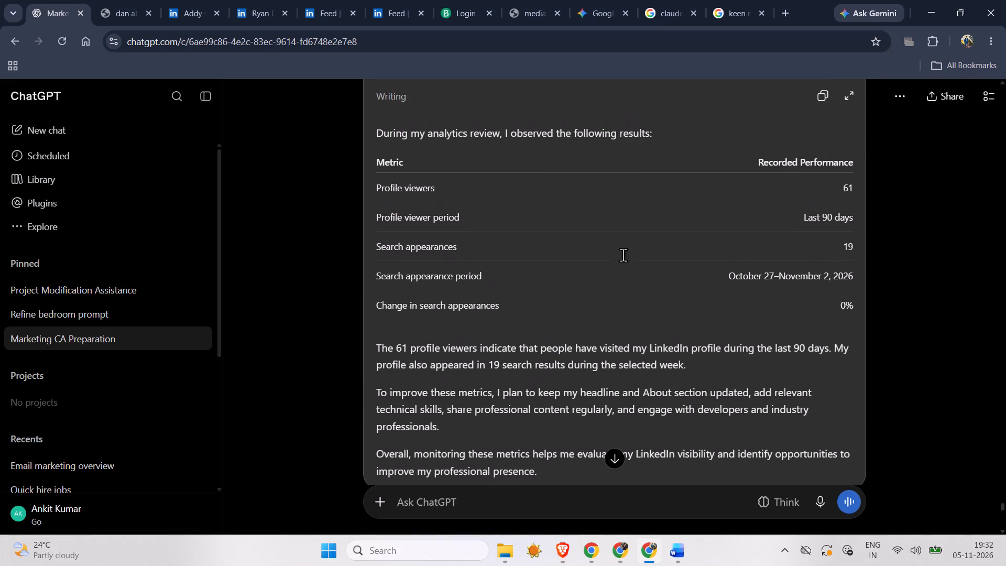
scroll(623, 255, up, 2)
scroll(461, 353, down, 2)
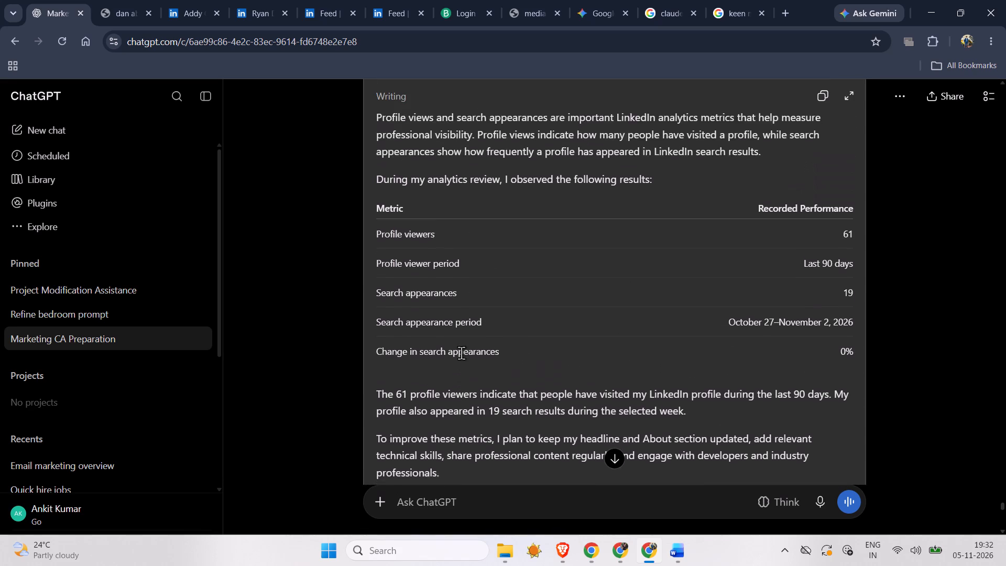
scroll(461, 353, down, 4)
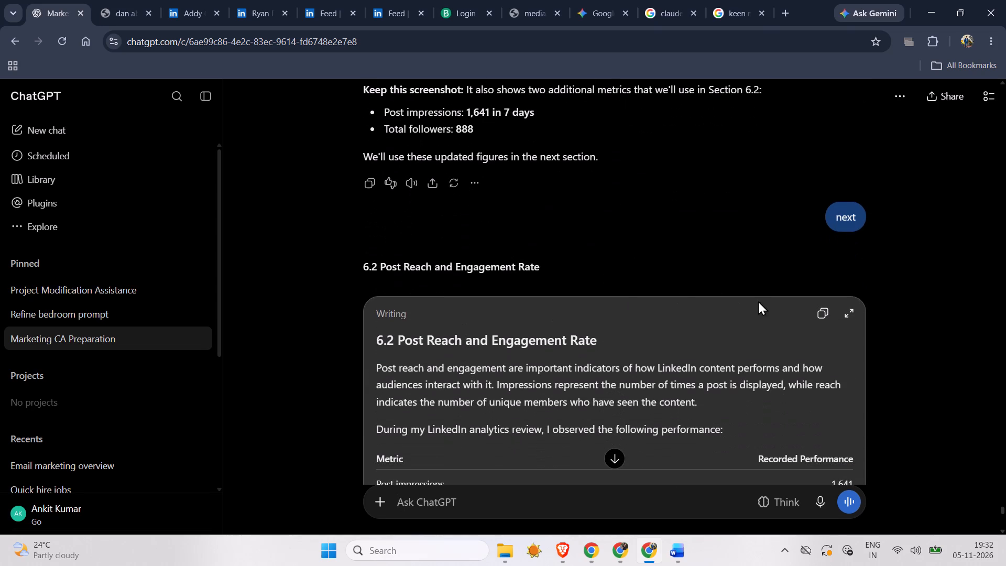
Copy the full 6.2 Post Reach and Engagement Rate text from ChatGPT and paste it into Word atop the blank page after 6.1.
click(813, 320)
scroll(646, 343, down, 1)
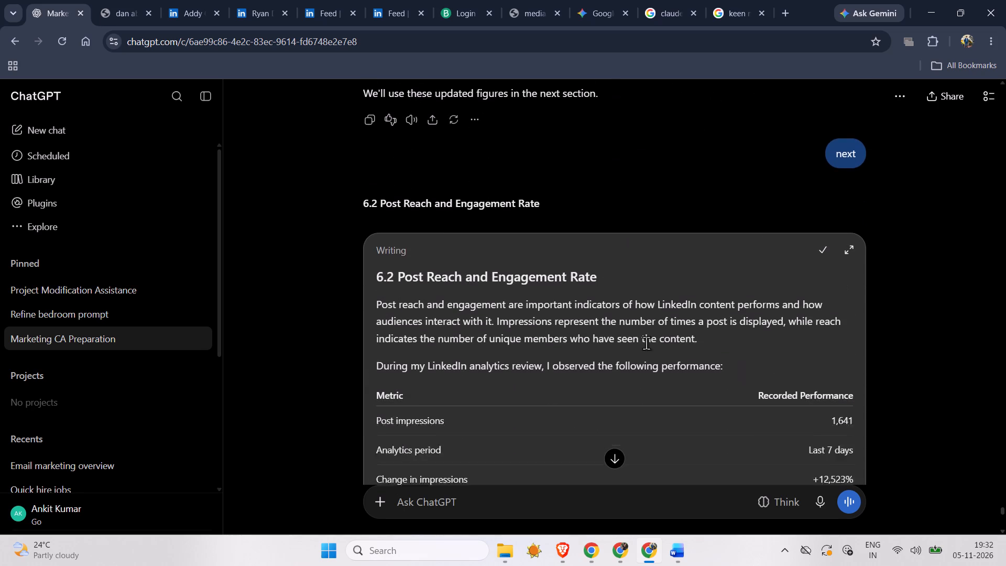
scroll(646, 343, down, 5)
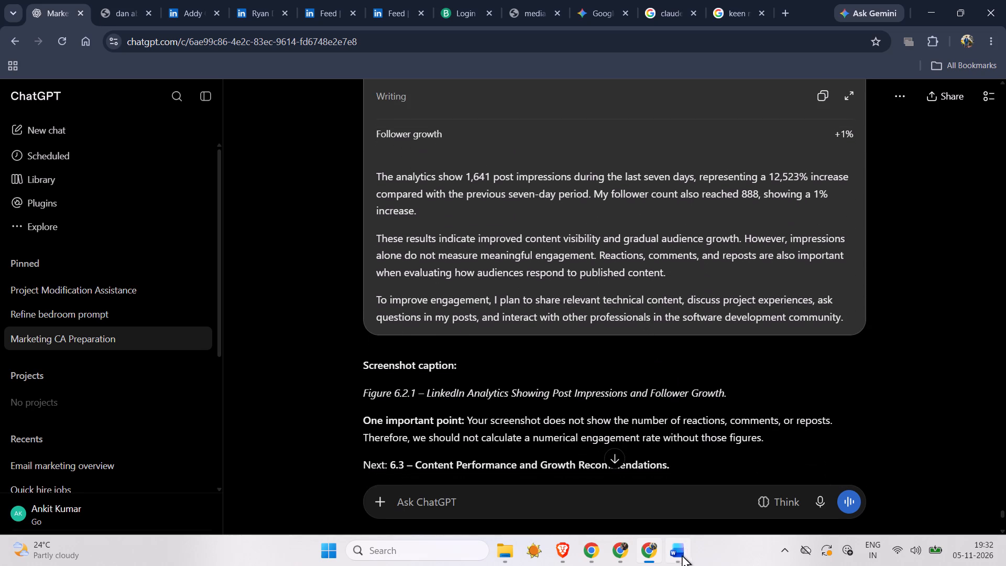
click(679, 558)
scroll(568, 277, up, 1)
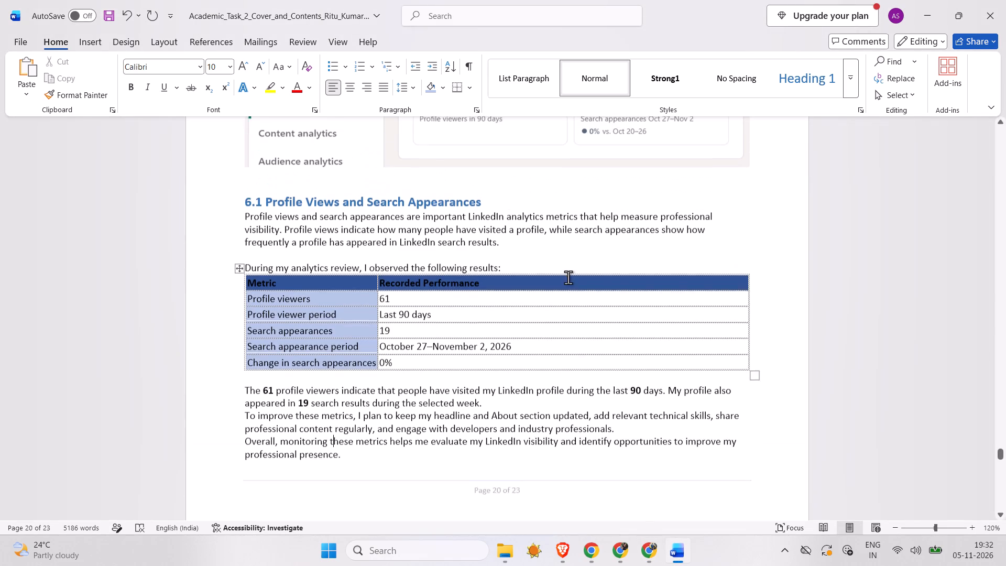
scroll(568, 277, up, 1)
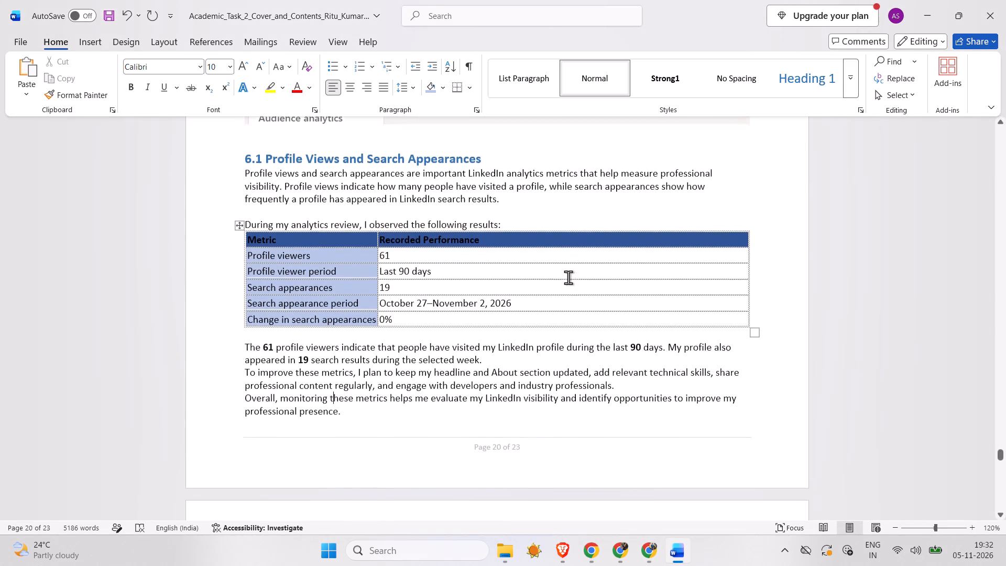
scroll(568, 277, up, 1)
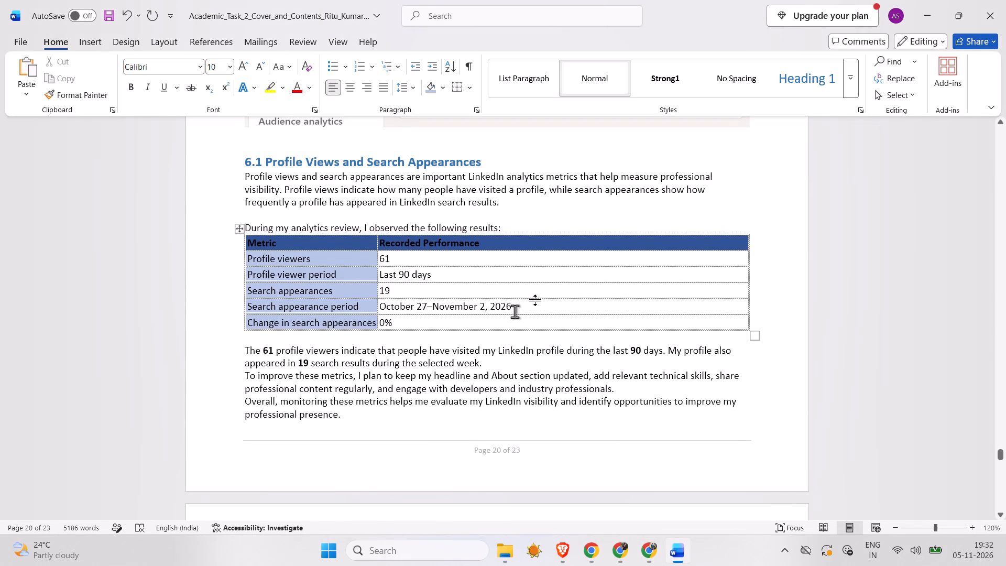
scroll(425, 349, down, 1)
scroll(425, 349, up, 1)
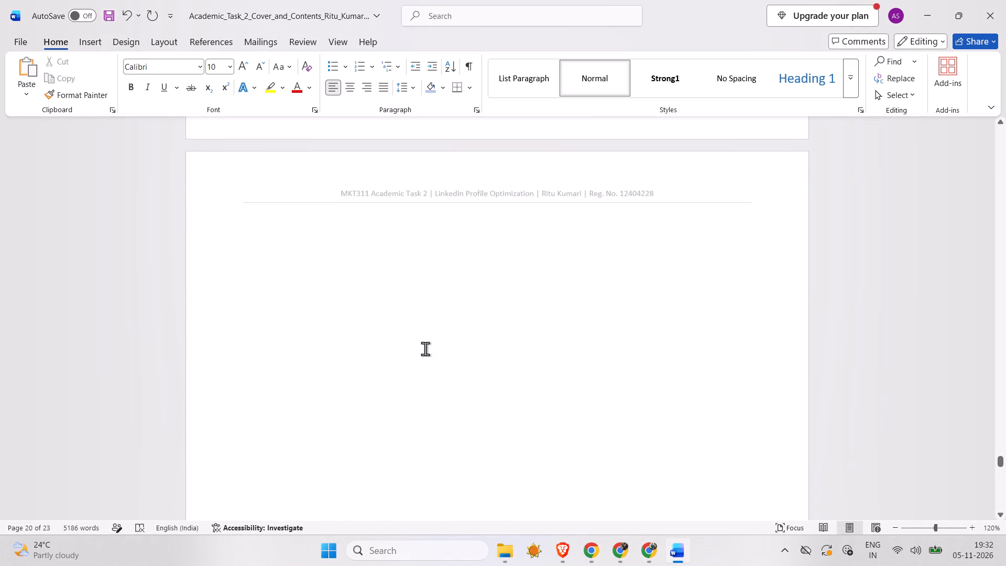
scroll(425, 349, up, 1)
click(250, 223)
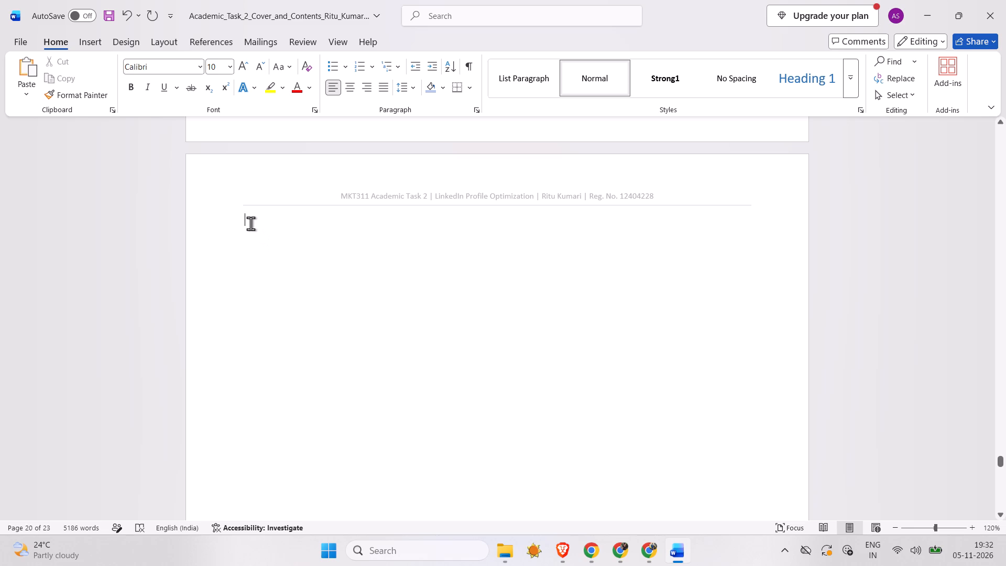
key(ctrl+v)
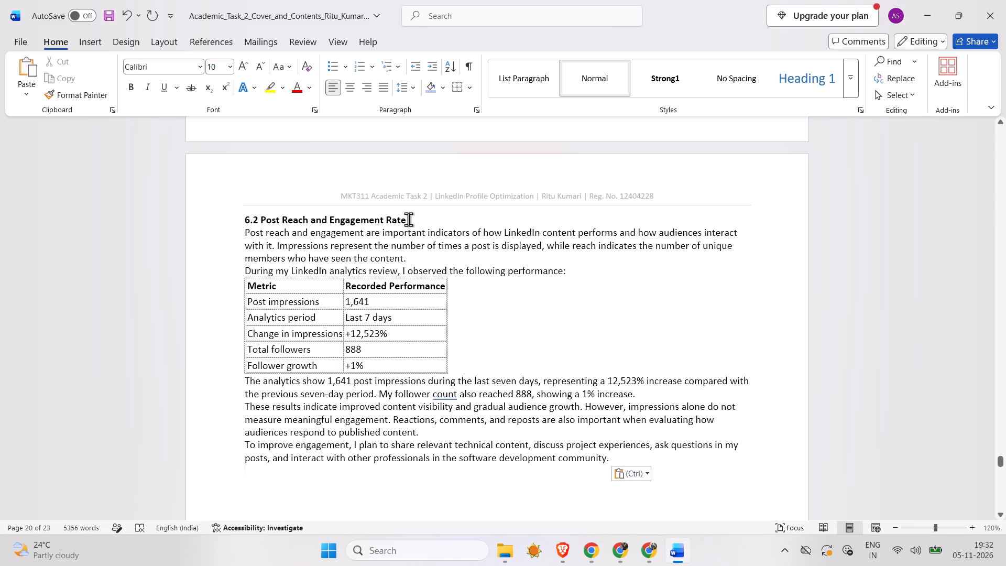
Apply the Heading 2 style and bold to the title "6.2 Post Reach and Engagement Rate".
drag(408, 220, 240, 221)
click(412, 190)
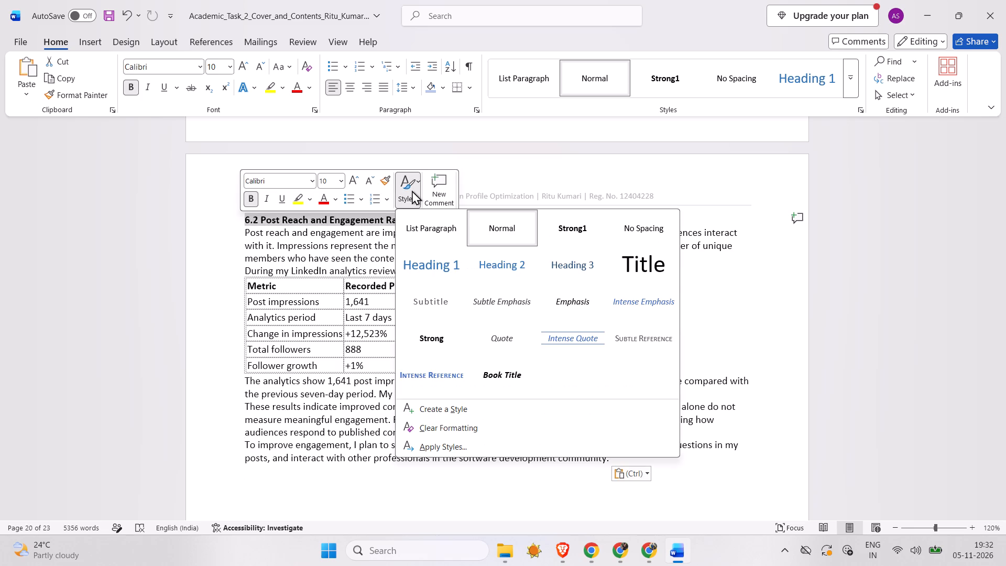
click(487, 258)
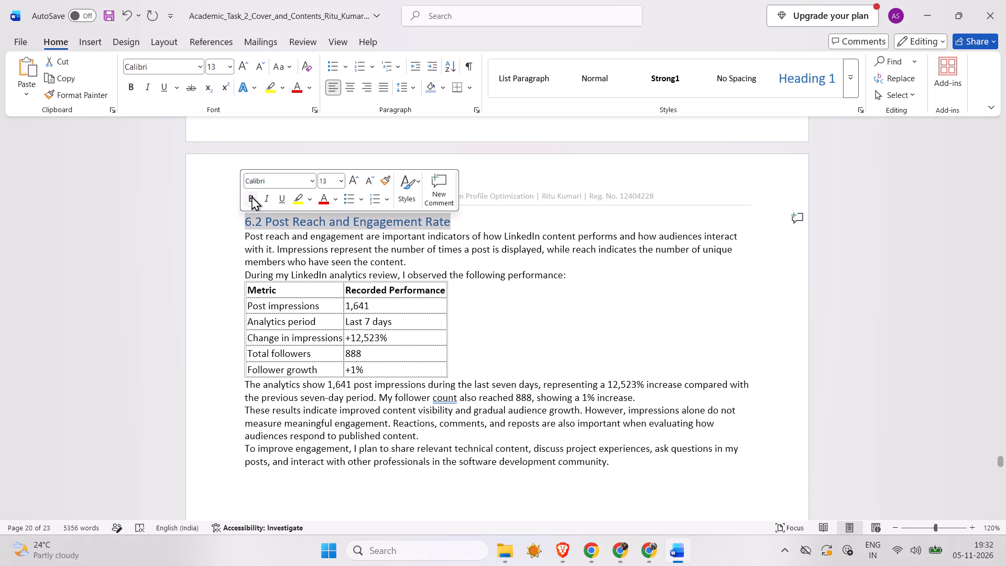
click(252, 196)
click(215, 233)
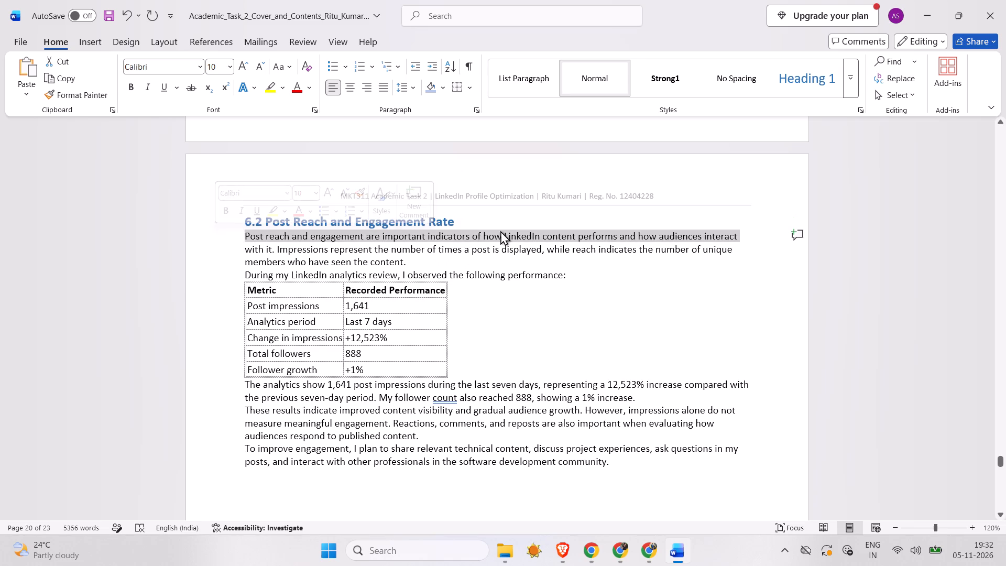
click(515, 222)
Widen the Recorded Performance column of the 6.2 table to the page's text margin, matching the 6.1 table's width.
scroll(422, 270, up, 1)
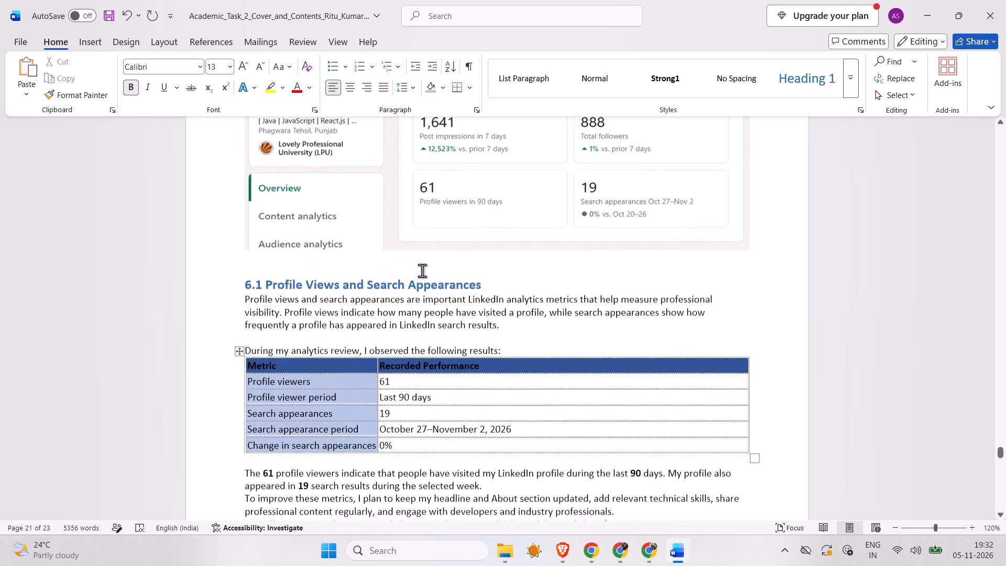
scroll(422, 270, up, 1)
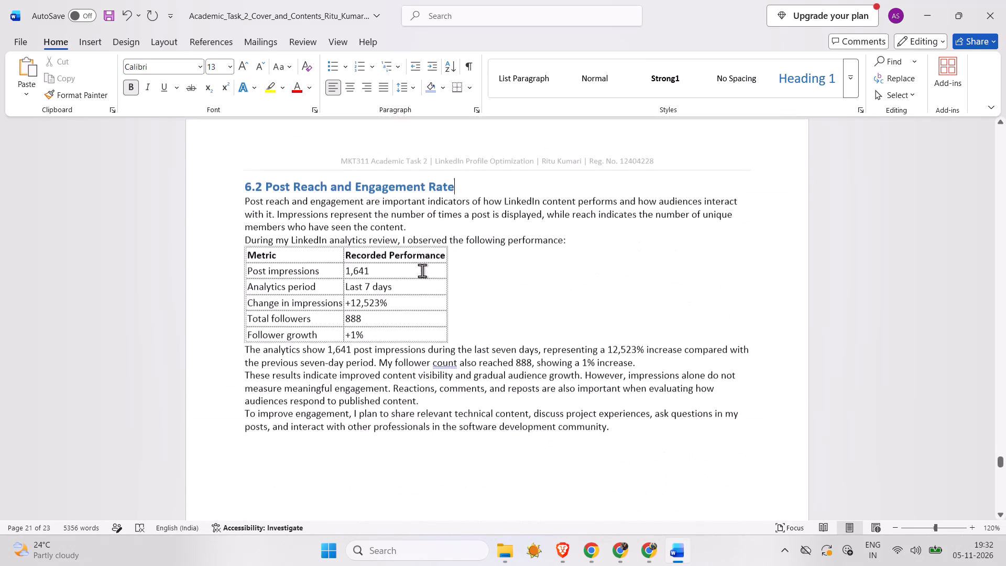
scroll(422, 270, up, 1)
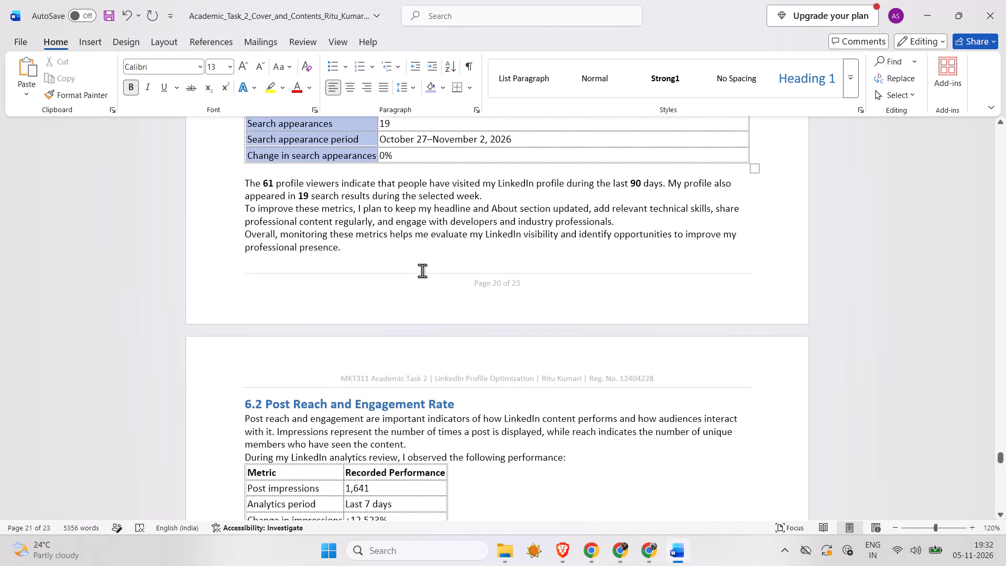
scroll(422, 270, up, 1)
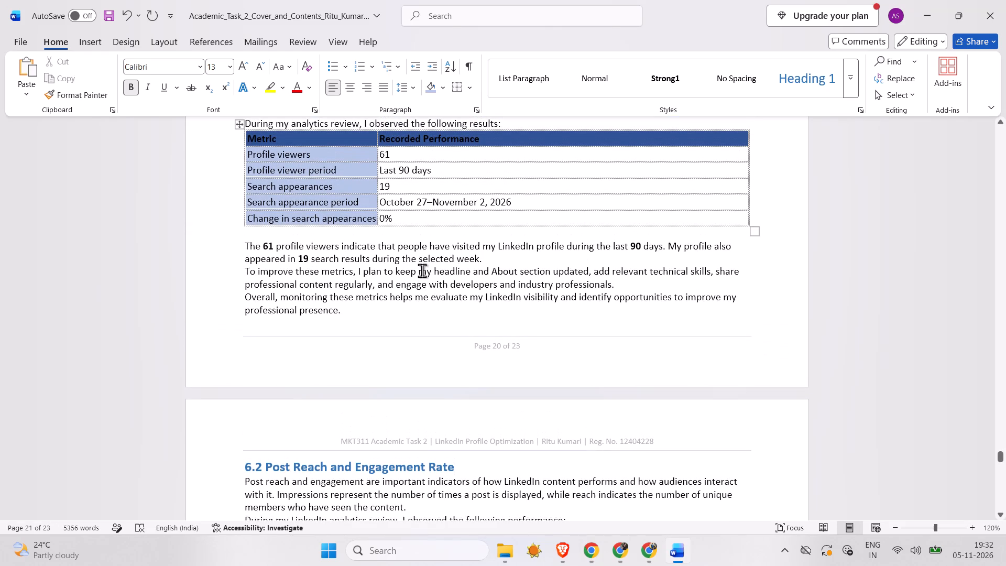
scroll(422, 270, down, 1)
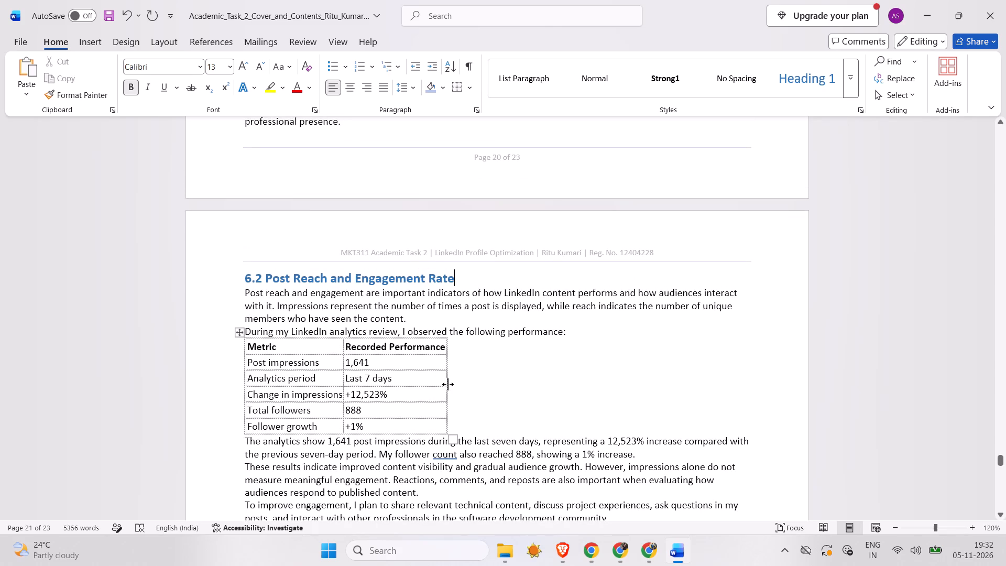
drag(447, 384, 677, 374)
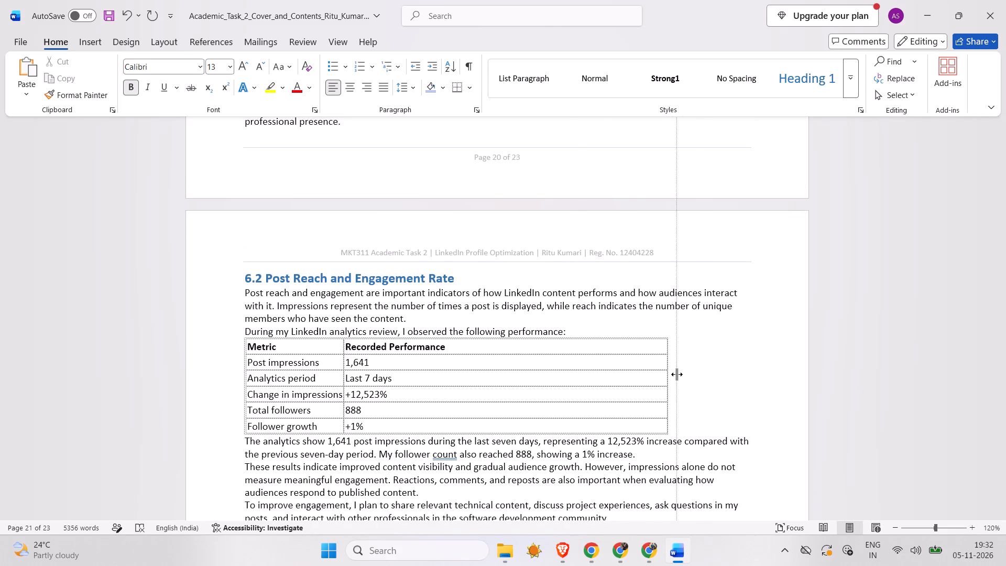
drag(677, 374, 710, 374)
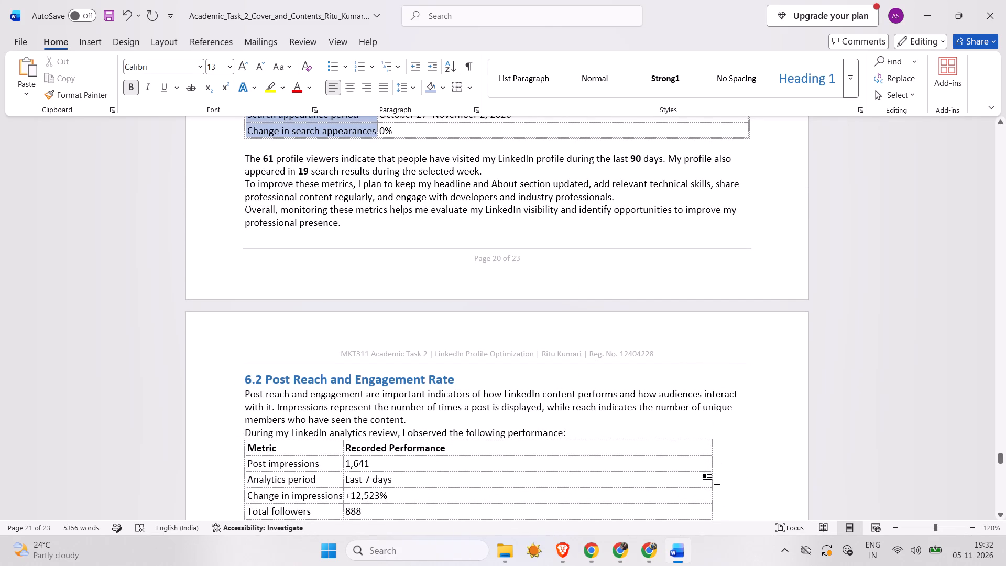
drag(711, 480, 726, 478)
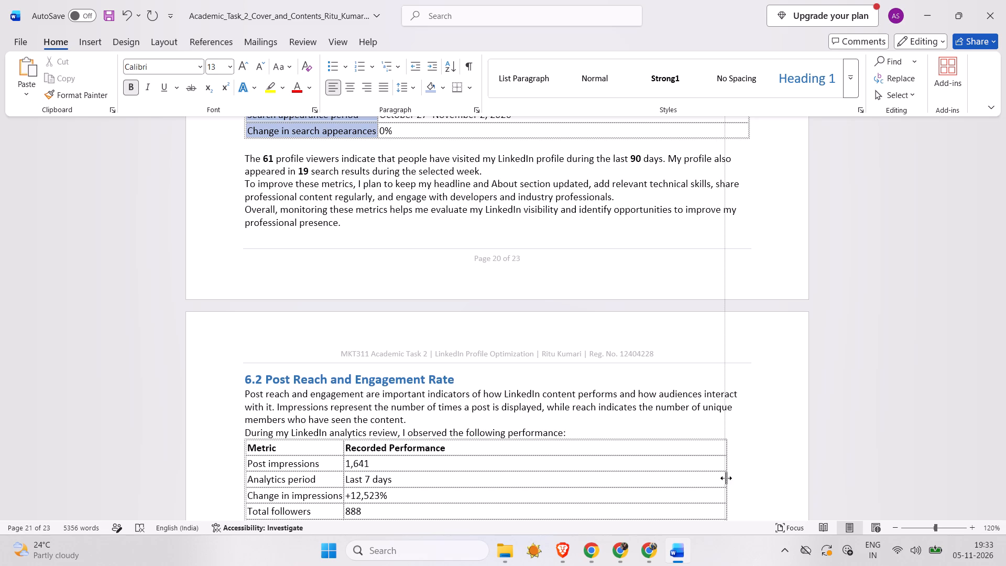
drag(726, 478, 748, 471)
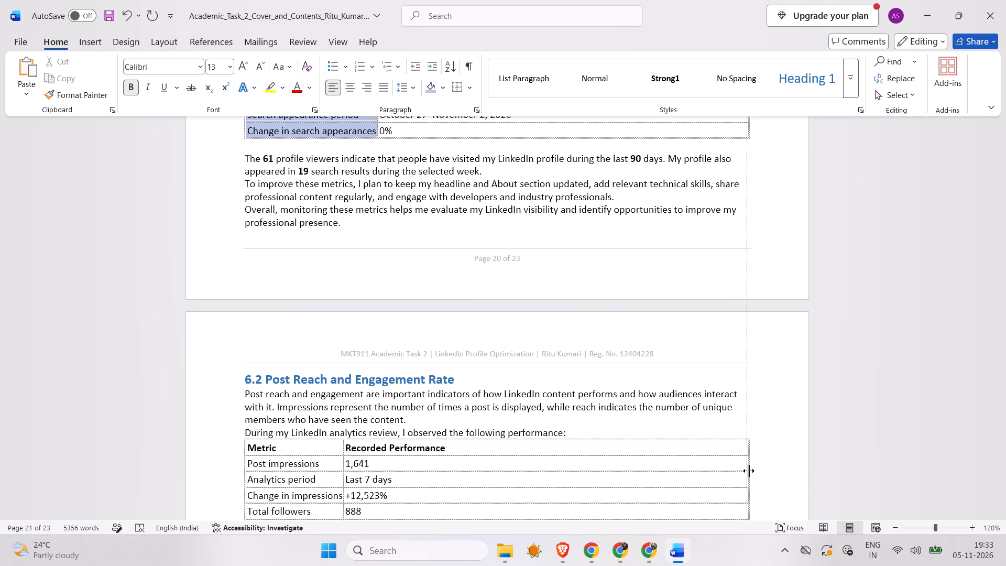
Fine-tune the outer edge of the 6.2 table's Recorded Performance column so it aligns with the page's text margin.
drag(748, 471, 751, 469)
drag(751, 469, 750, 467)
drag(750, 467, 748, 470)
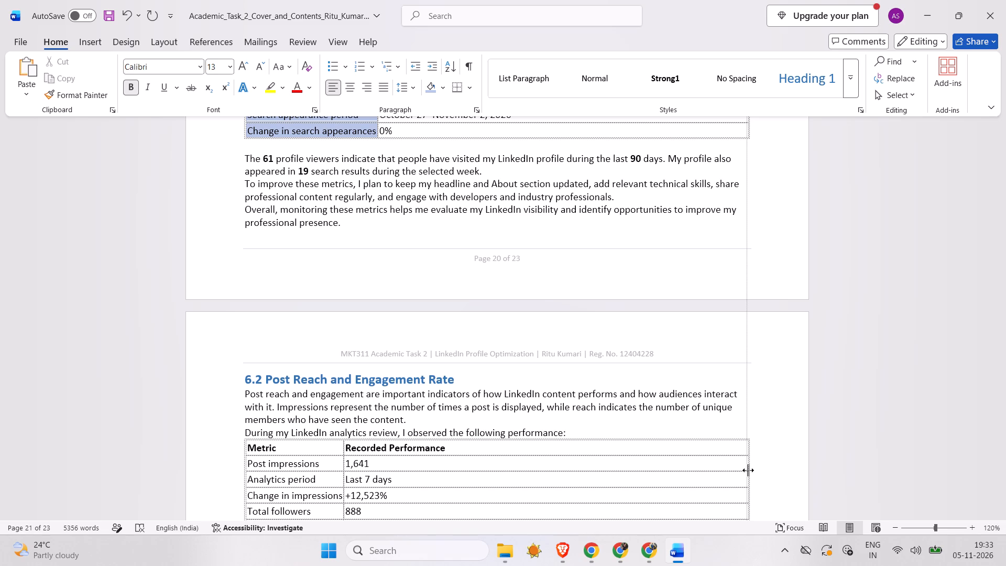
drag(748, 470, 747, 470)
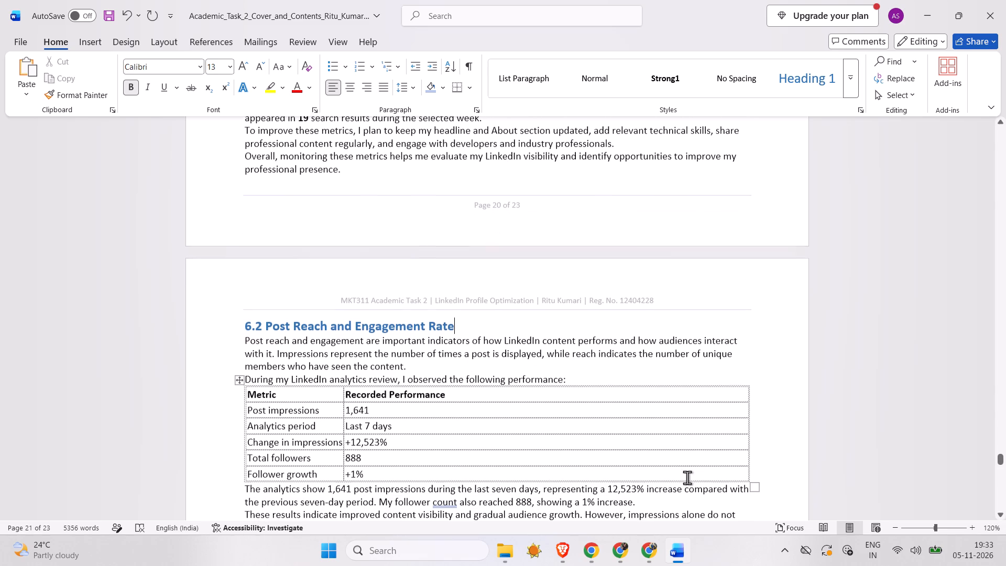
Insert a blank line between the 6.2 introduction and the sentence "During my LinkedIn analytics review, I observed the following performance:".
click(479, 362)
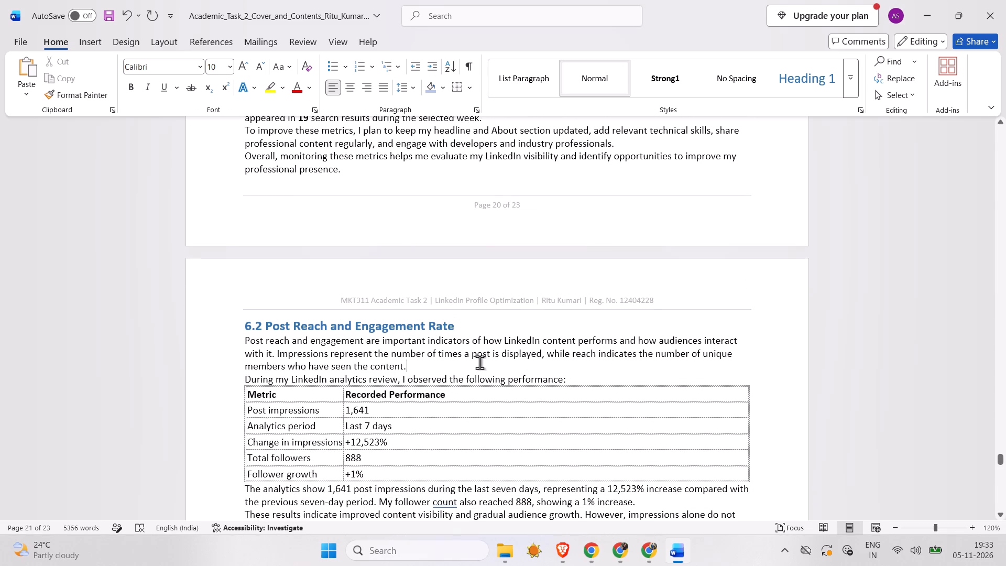
key(Return)
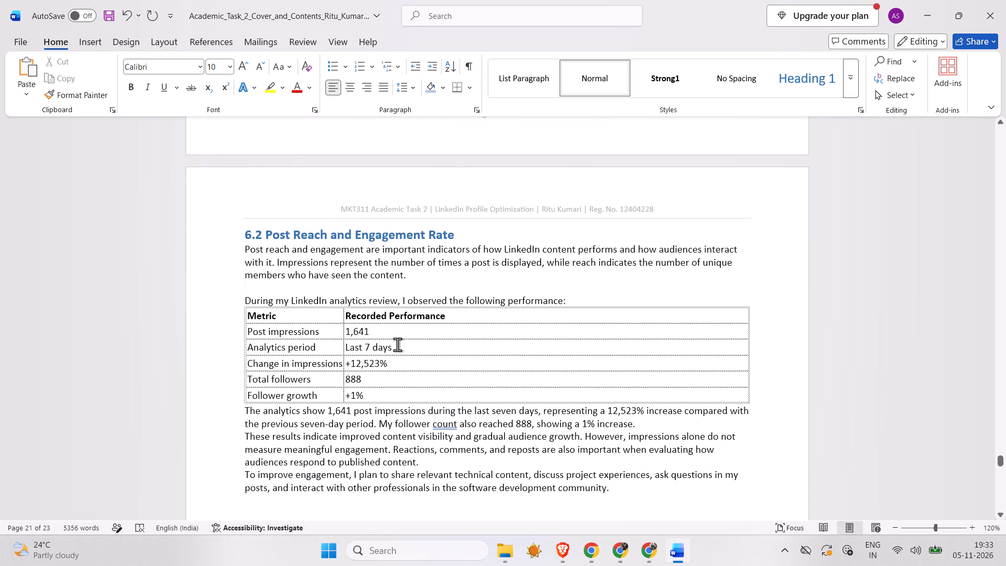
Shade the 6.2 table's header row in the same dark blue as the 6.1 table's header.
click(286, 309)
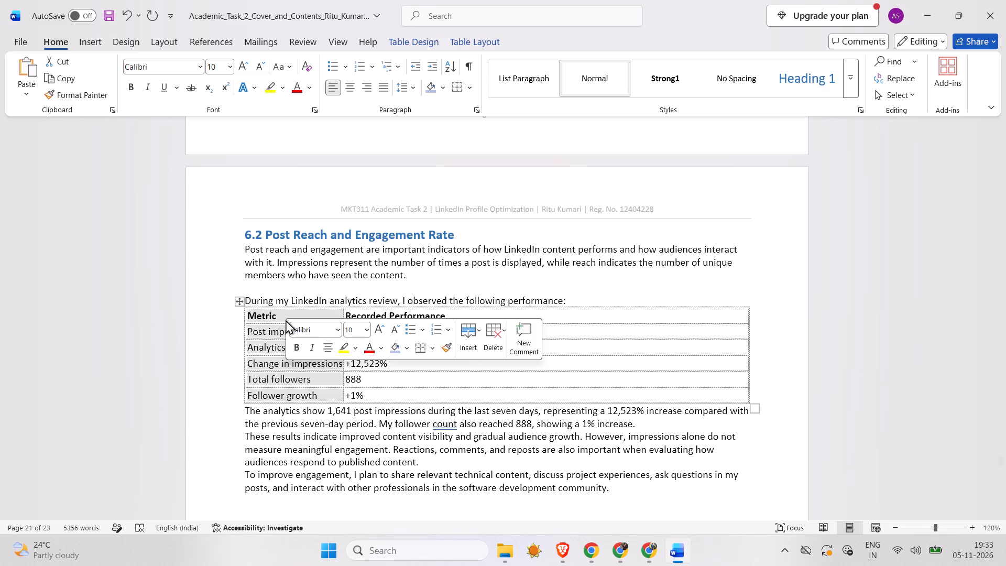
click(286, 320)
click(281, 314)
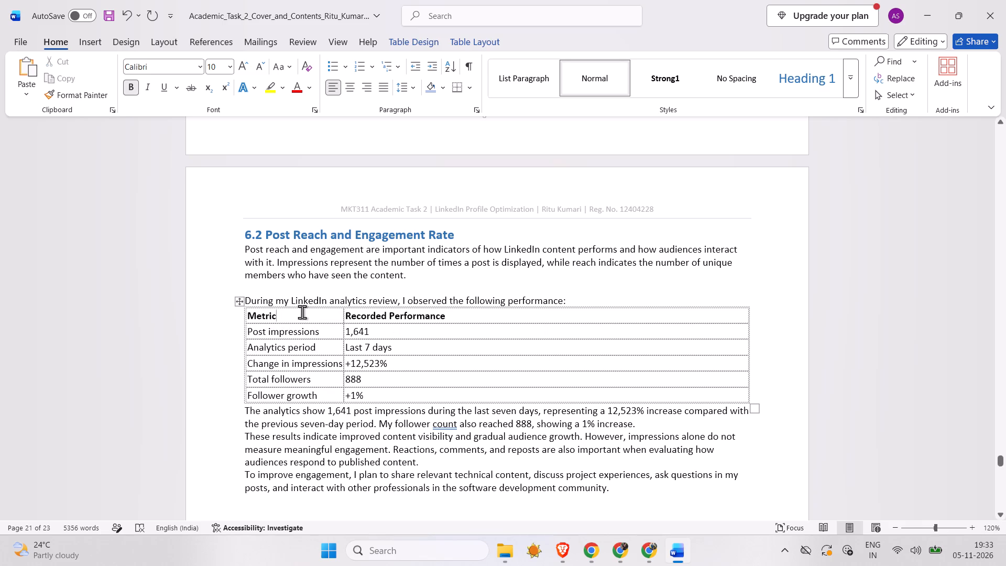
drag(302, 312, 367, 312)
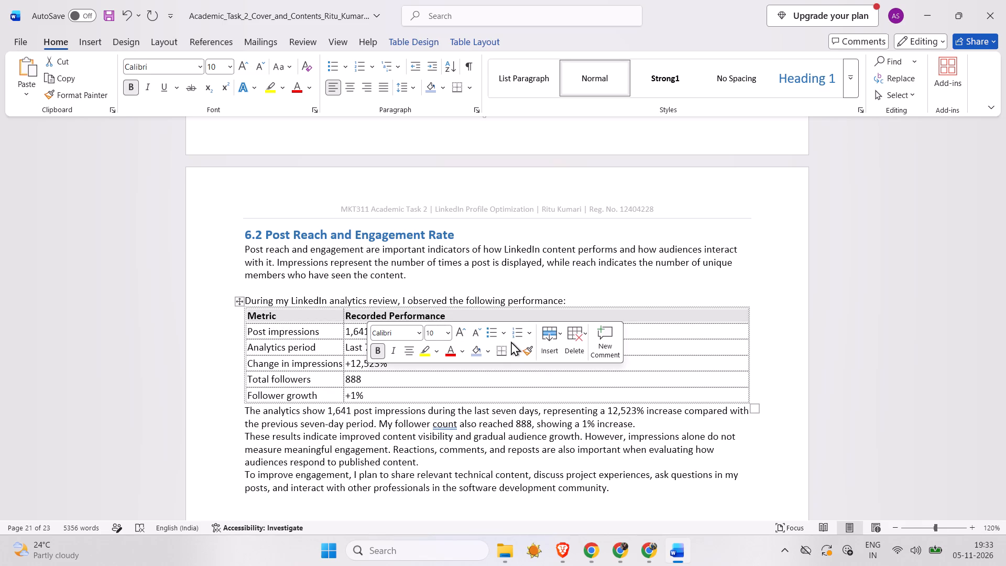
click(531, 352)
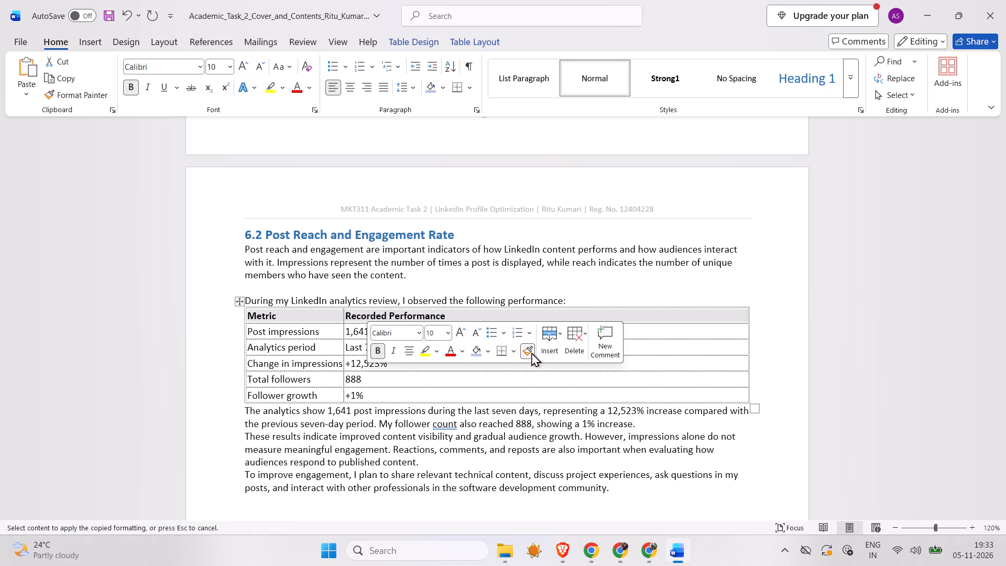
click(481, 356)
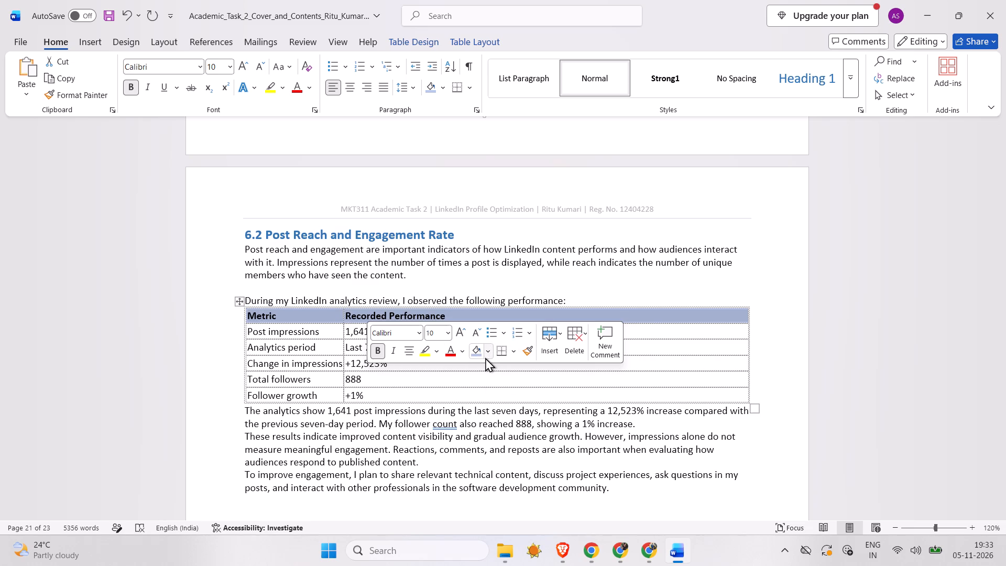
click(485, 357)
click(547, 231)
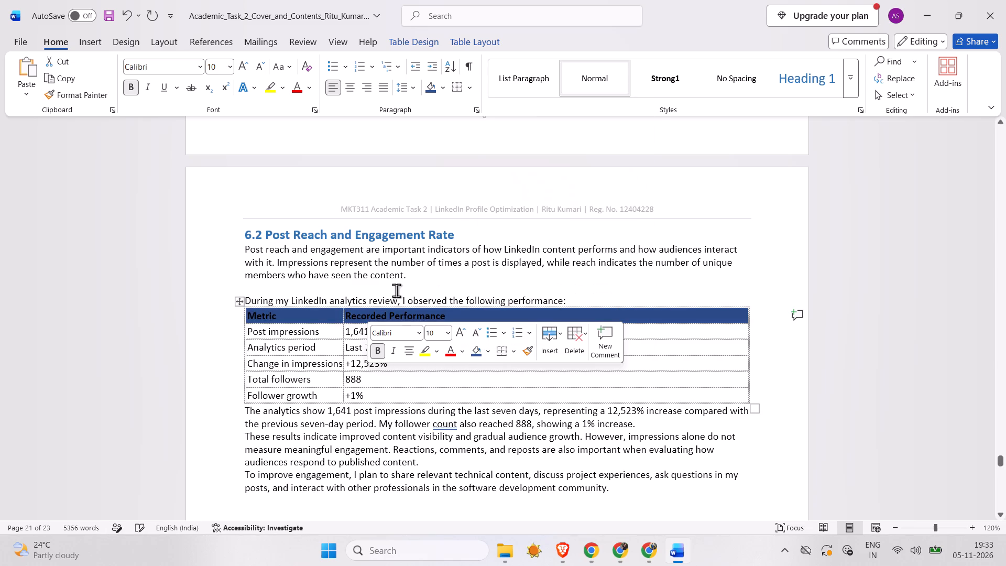
Shade the metric name cells from Post impressions to Follower growth in the 6.2 table light blue.
drag(311, 334, 317, 380)
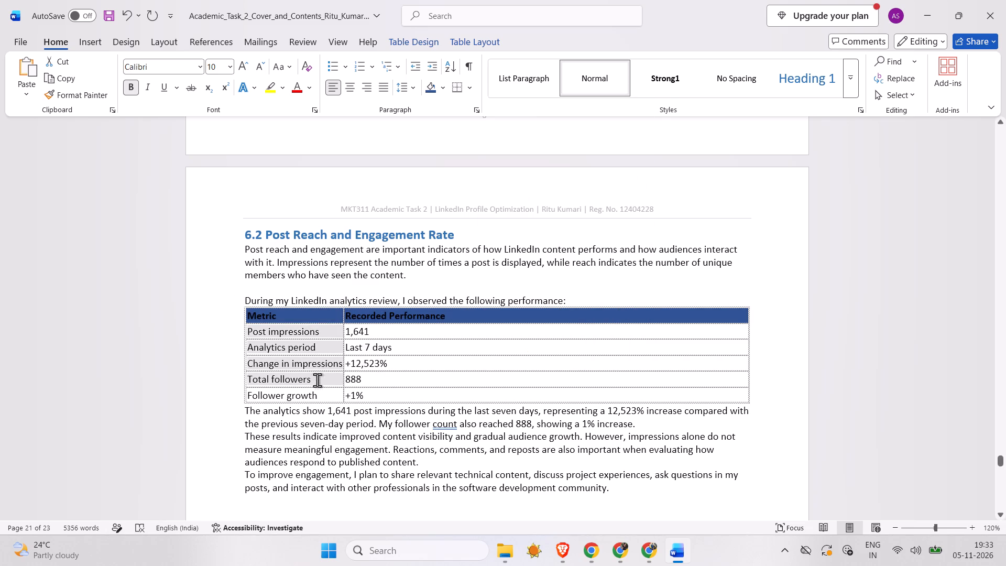
drag(317, 380, 318, 388)
click(434, 364)
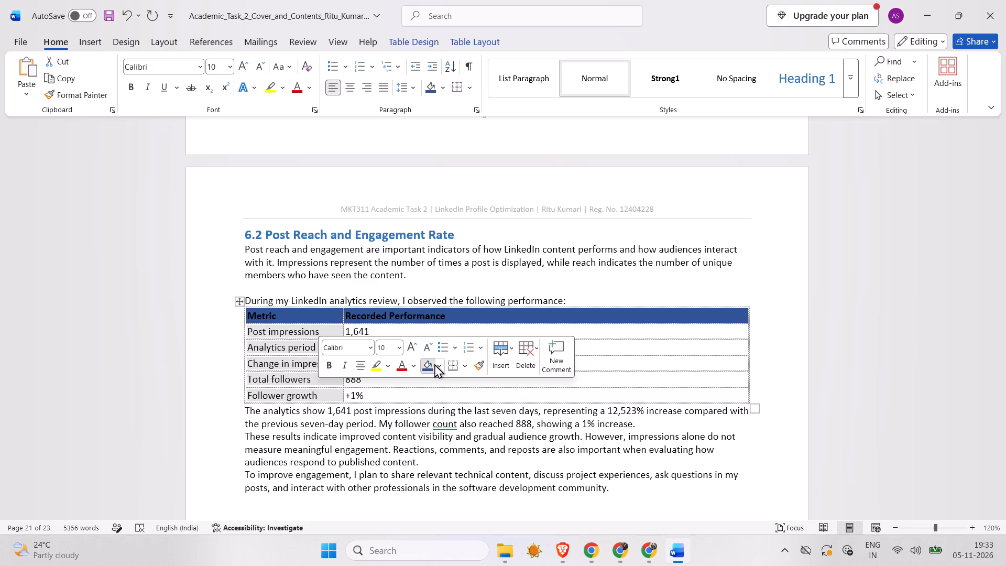
click(439, 364)
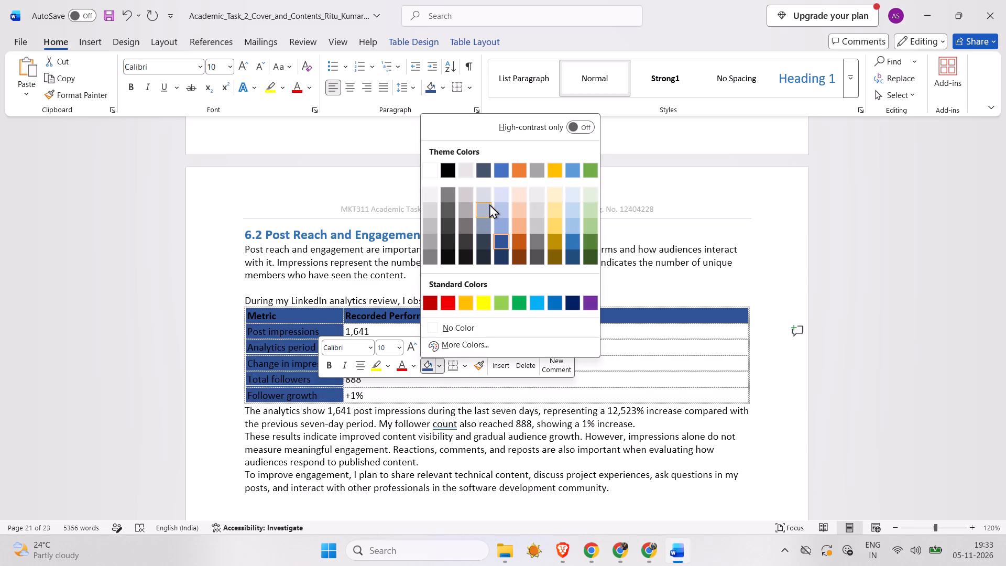
click(501, 209)
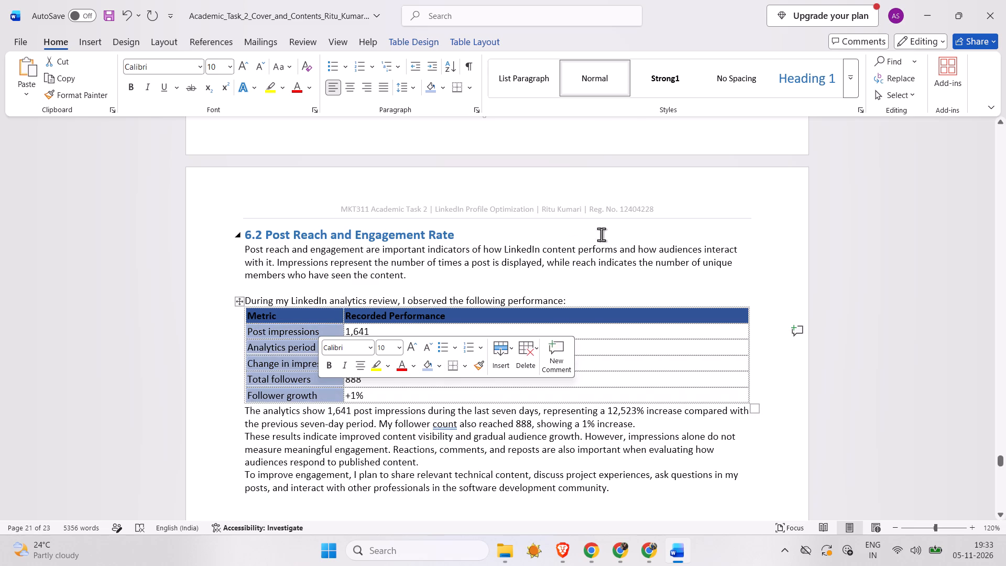
click(665, 294)
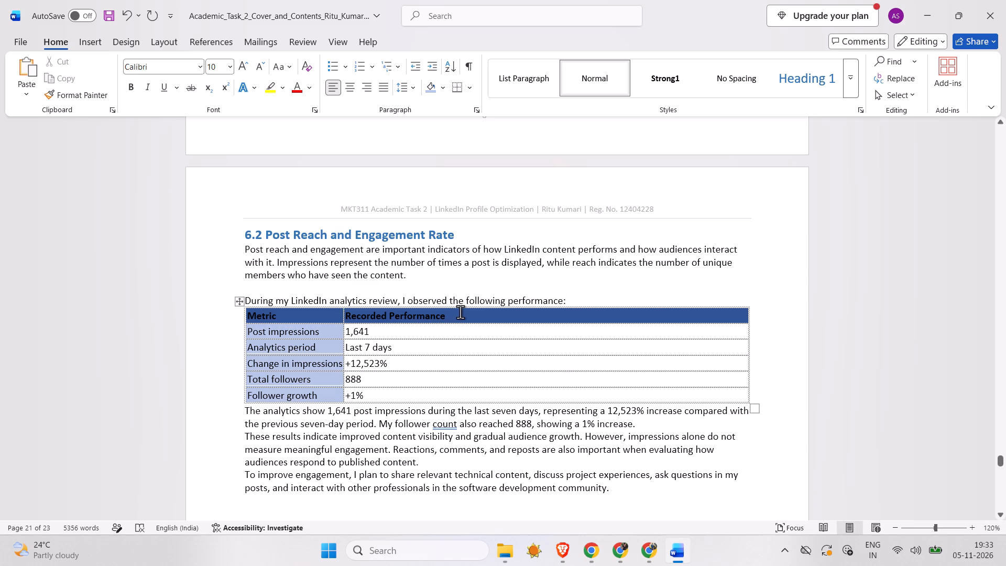
Set the shading of the 6.2 table's header row to the darkest shade of the theme blue.
drag(460, 312, 288, 315)
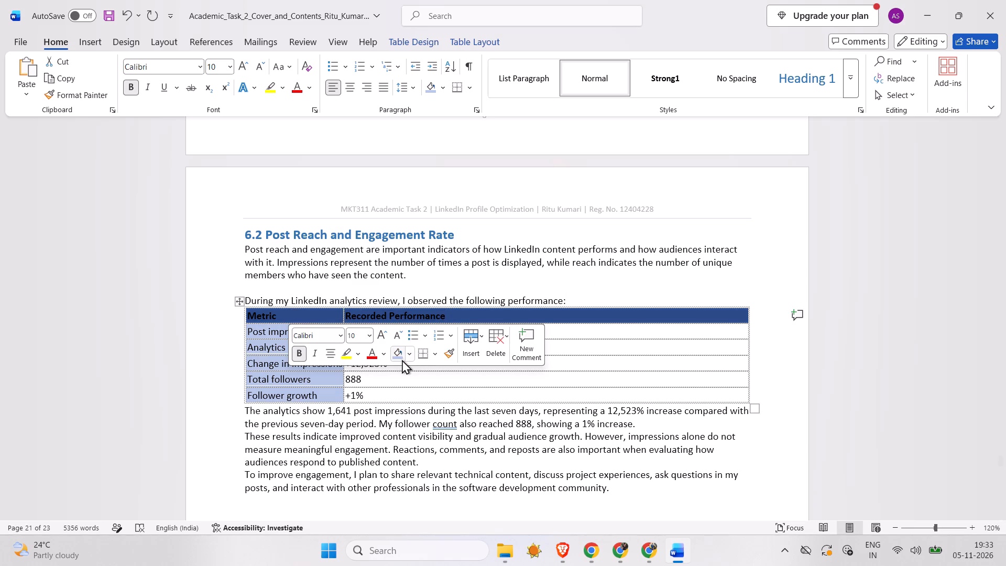
click(411, 356)
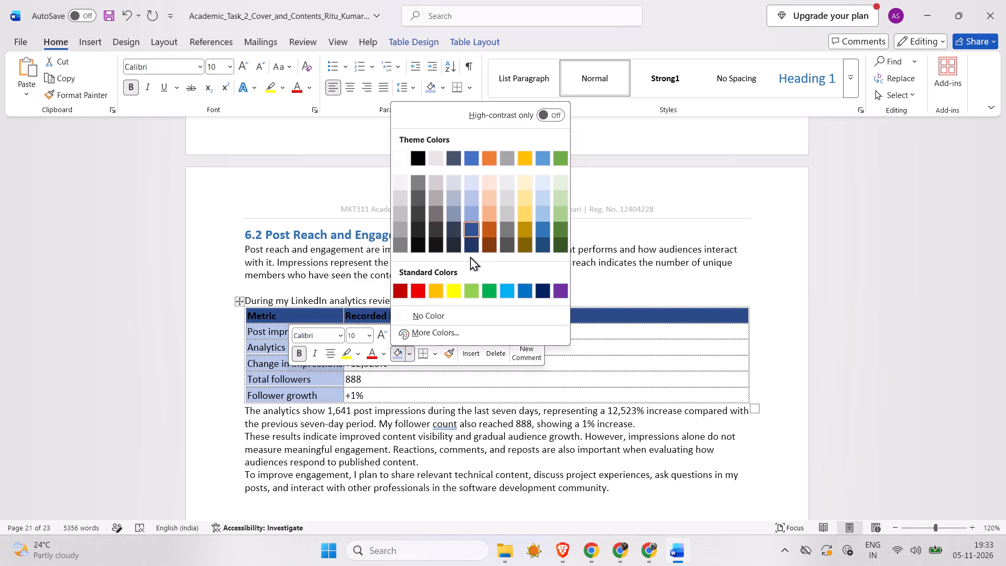
click(470, 249)
click(143, 361)
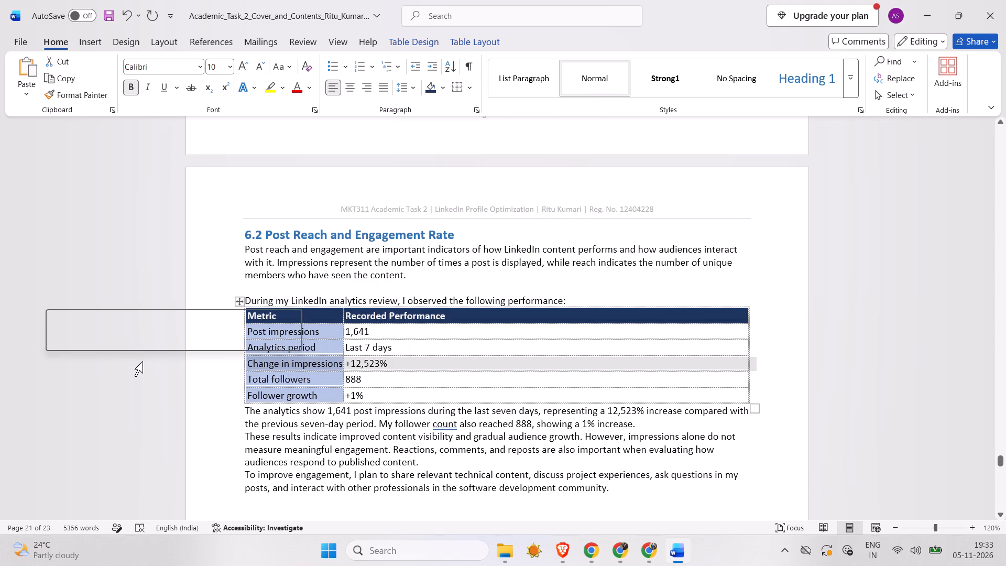
click(176, 428)
click(226, 463)
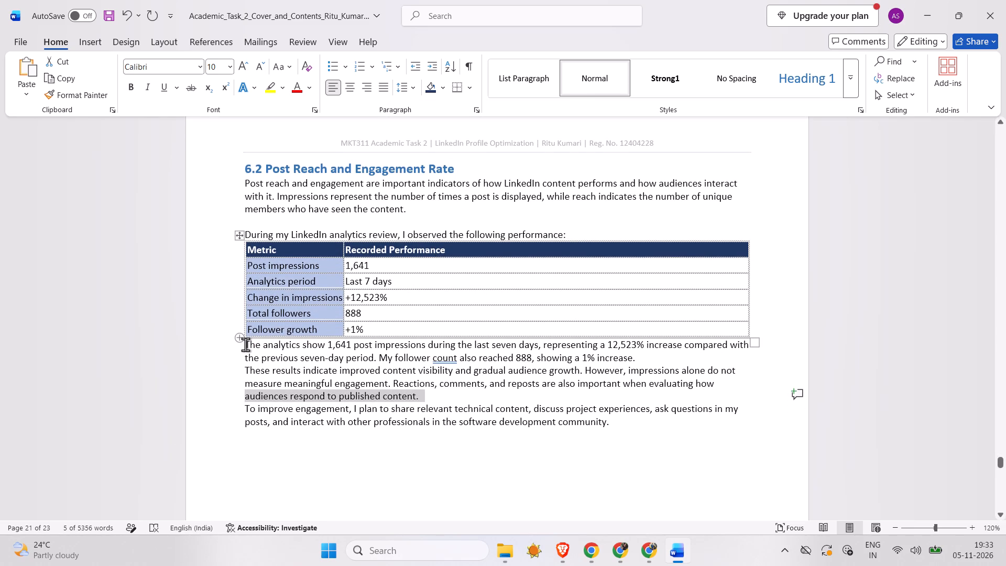
Insert a blank line between the 6.2 table and the paragraph starting "The analytics show".
click(245, 344)
key(Return)
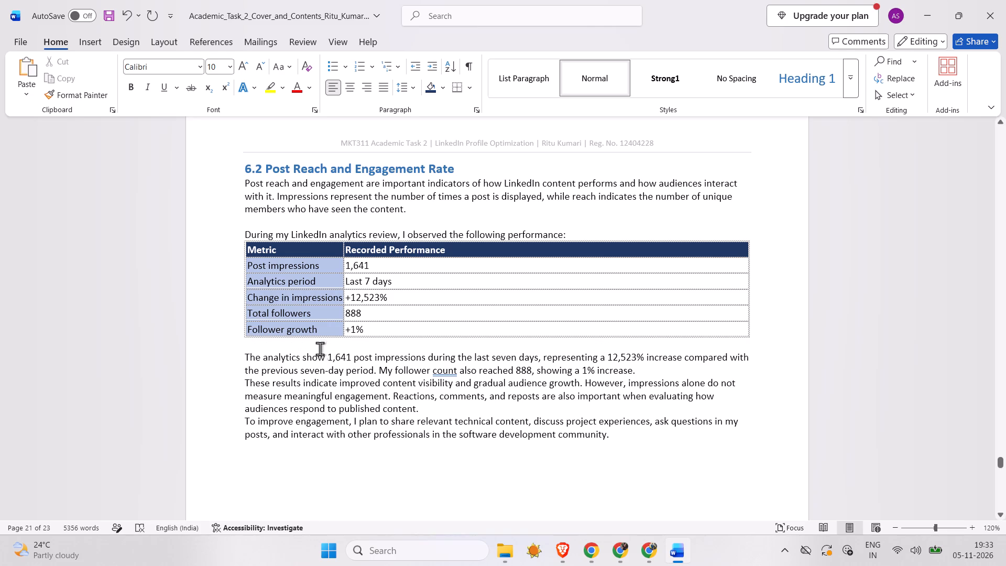
Bold the figures 1,641, 12,523%, 888 and 1% in the paragraph below the 6.2 table.
drag(327, 358, 349, 360)
drag(349, 360, 349, 359)
click(366, 337)
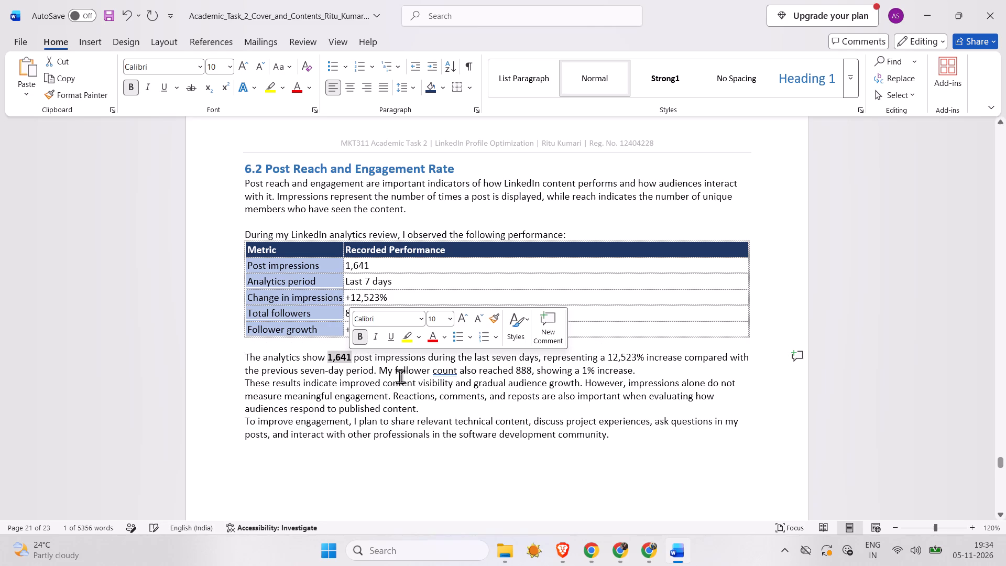
click(605, 356)
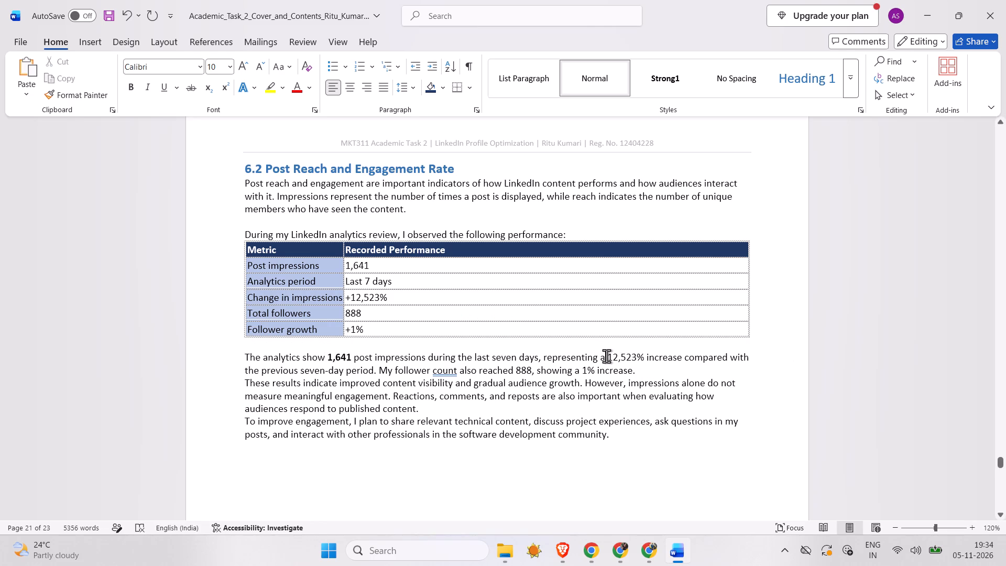
drag(609, 356, 646, 356)
click(653, 337)
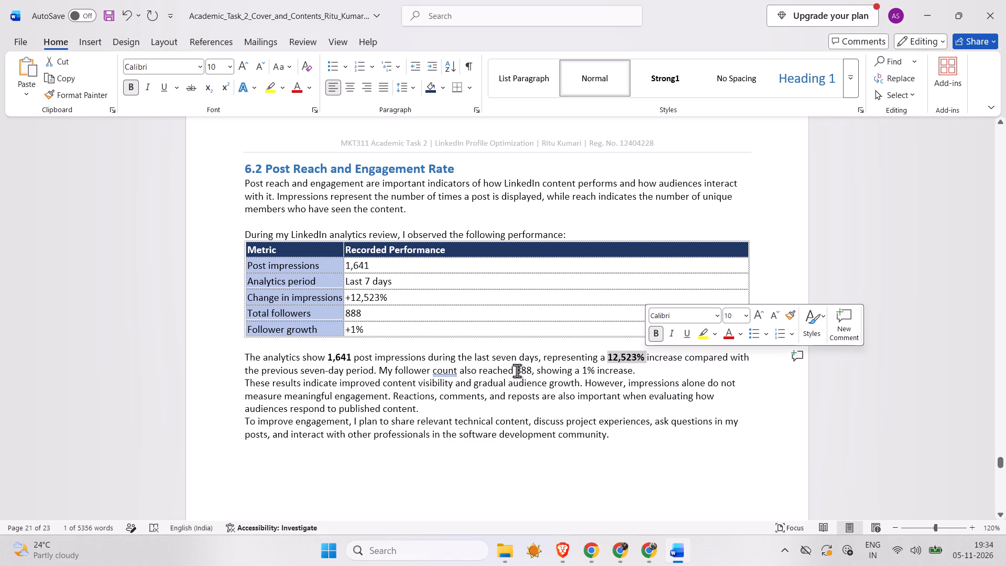
drag(516, 370, 533, 370)
click(549, 348)
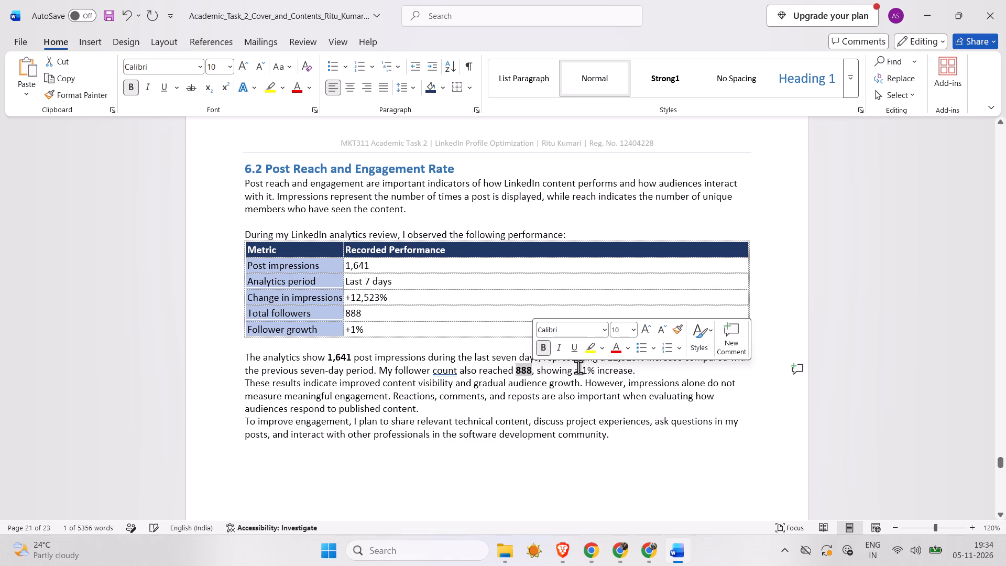
drag(581, 371, 592, 370)
click(601, 349)
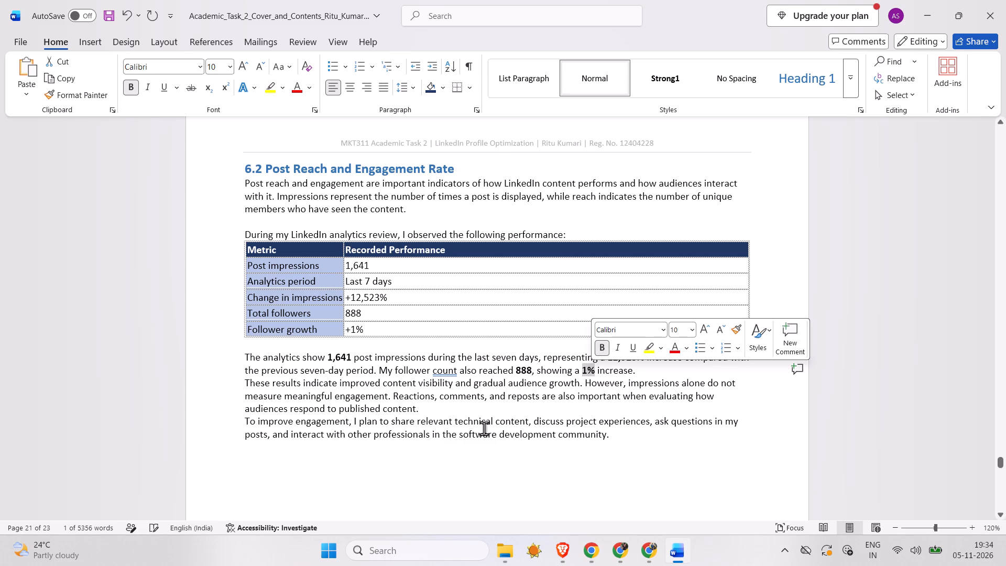
click(522, 429)
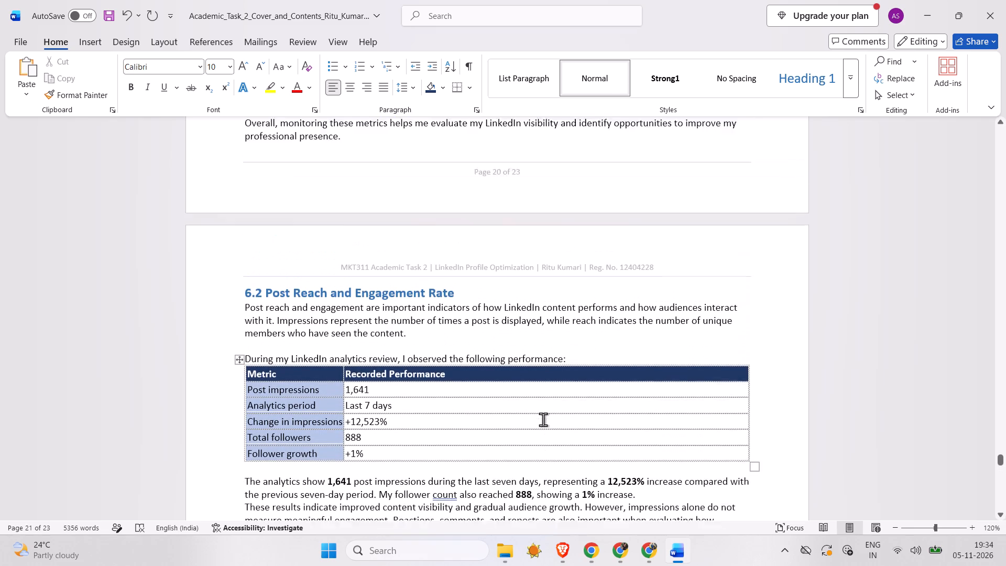
Review the Part E opening page, the 6.1 section and the end of the 6.2 section for layout consistency.
scroll(543, 419, up, 1)
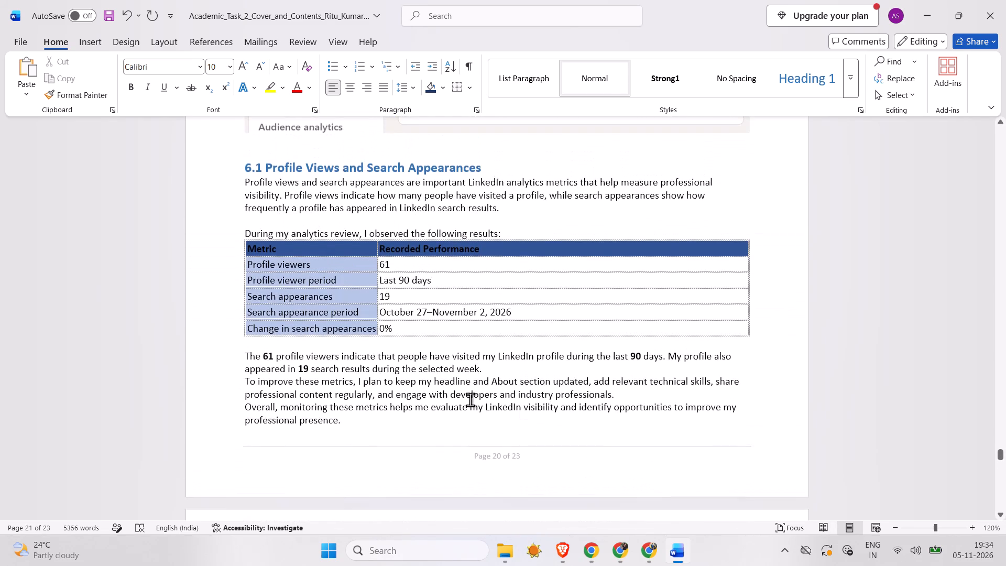
scroll(470, 399, up, 1)
scroll(470, 399, right, 1)
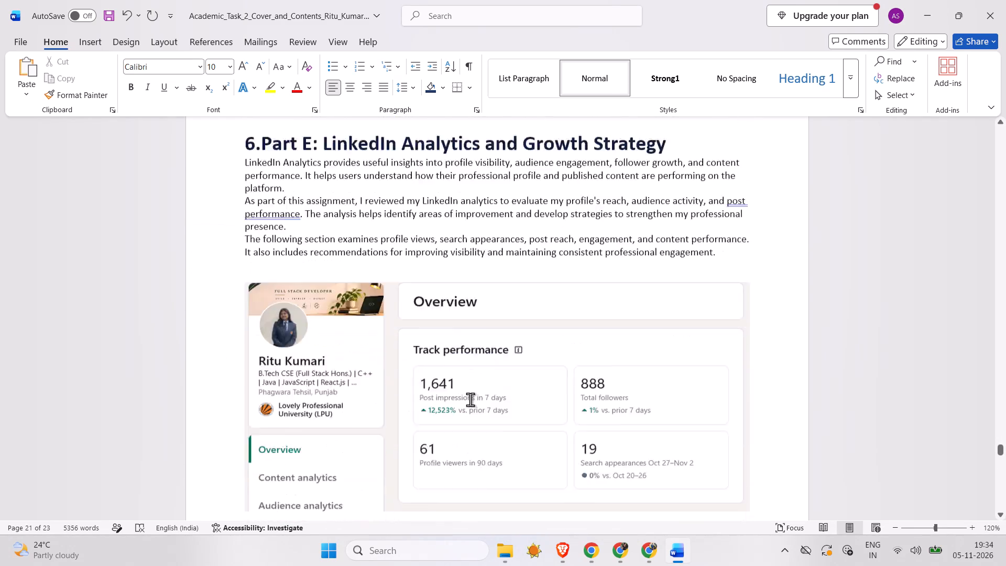
scroll(470, 399, right, 1)
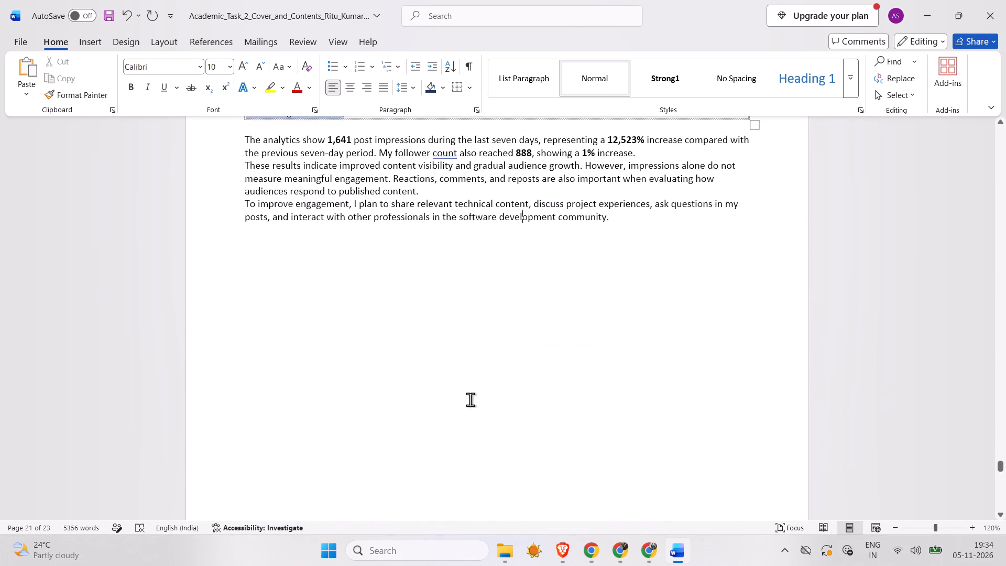
scroll(470, 399, right, 1)
click(265, 253)
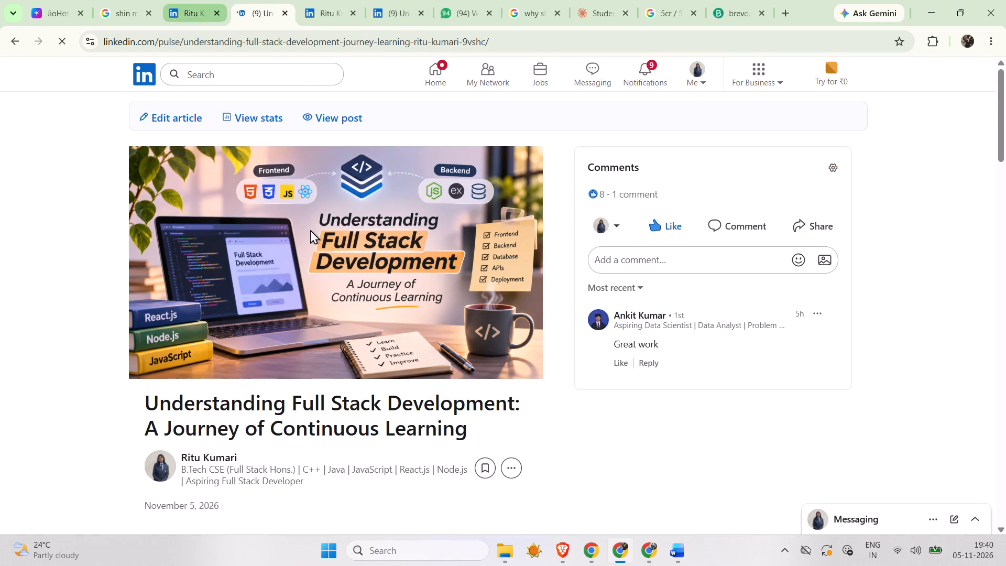
scroll(310, 230, down, 4)
scroll(310, 230, up, 6)
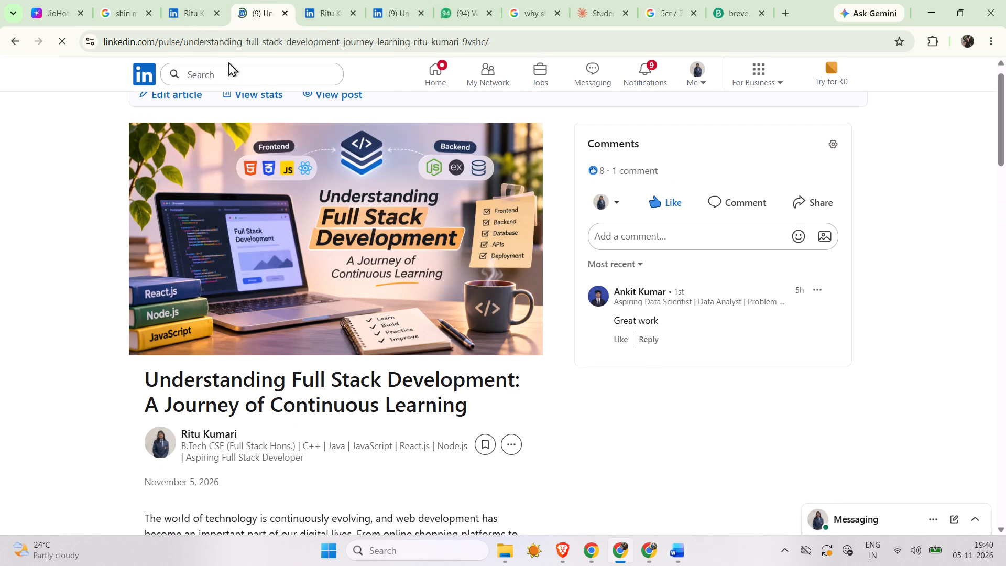
click(183, 0)
scroll(247, 272, down, 1)
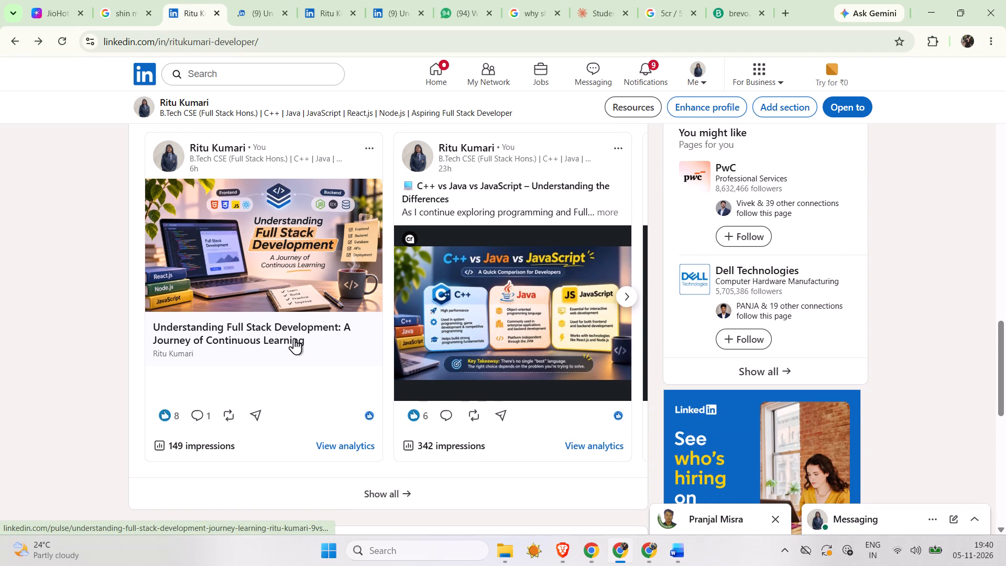
click(343, 447)
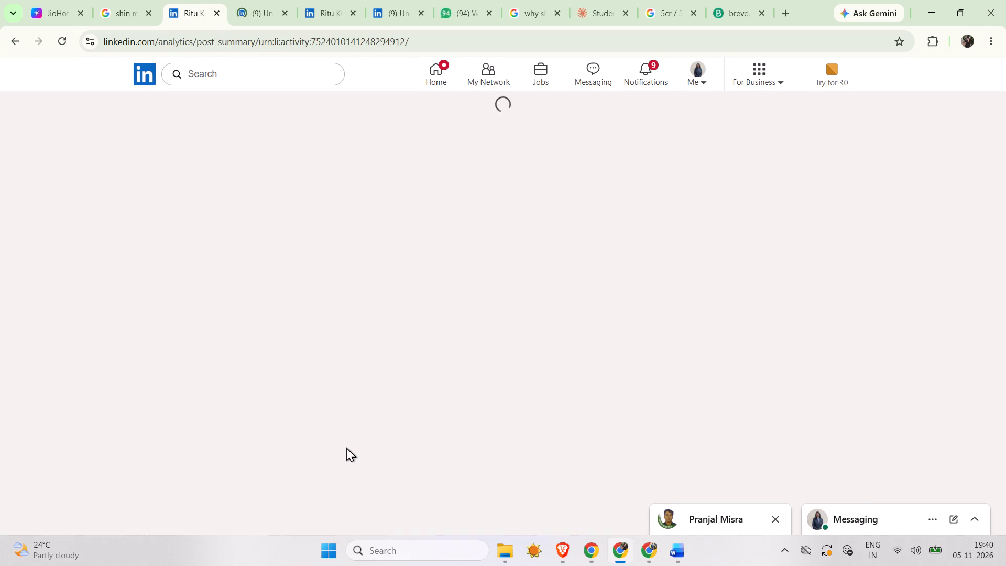
scroll(388, 394, down, 2)
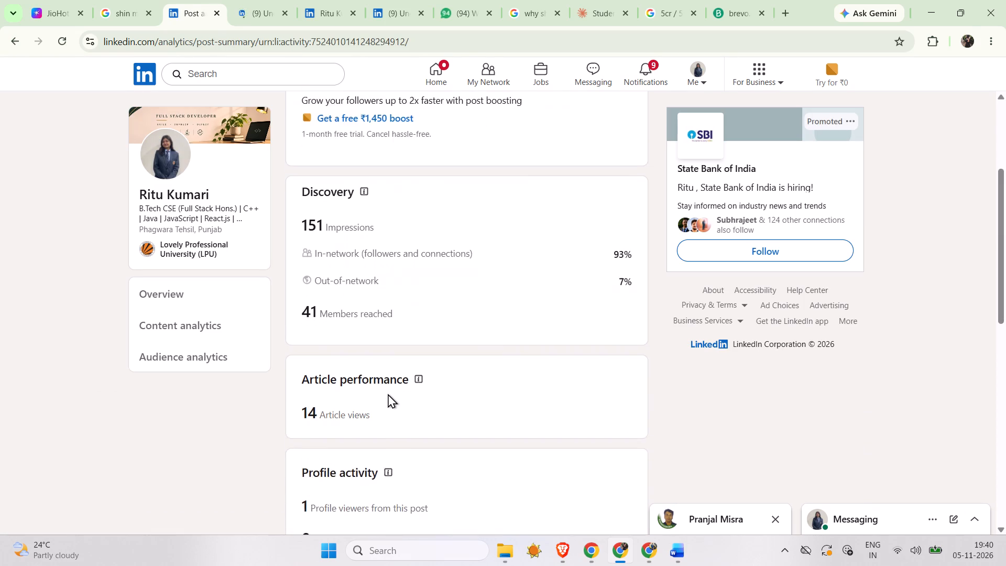
scroll(388, 394, down, 1)
scroll(310, 458, down, 1)
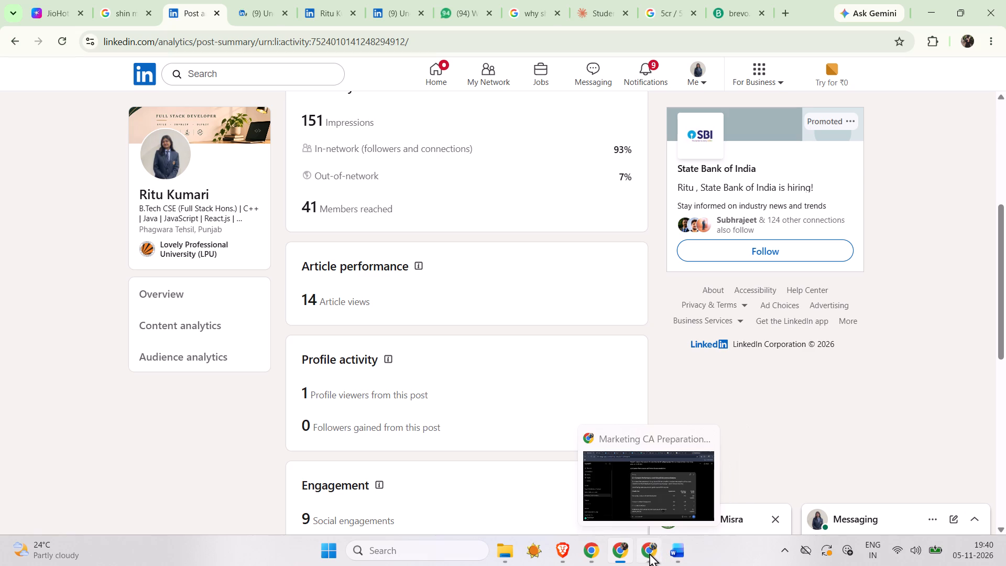
Back in the Word report, set Profile Views for the Starting My Journey in Full Stack Development row to 8.
click(681, 547)
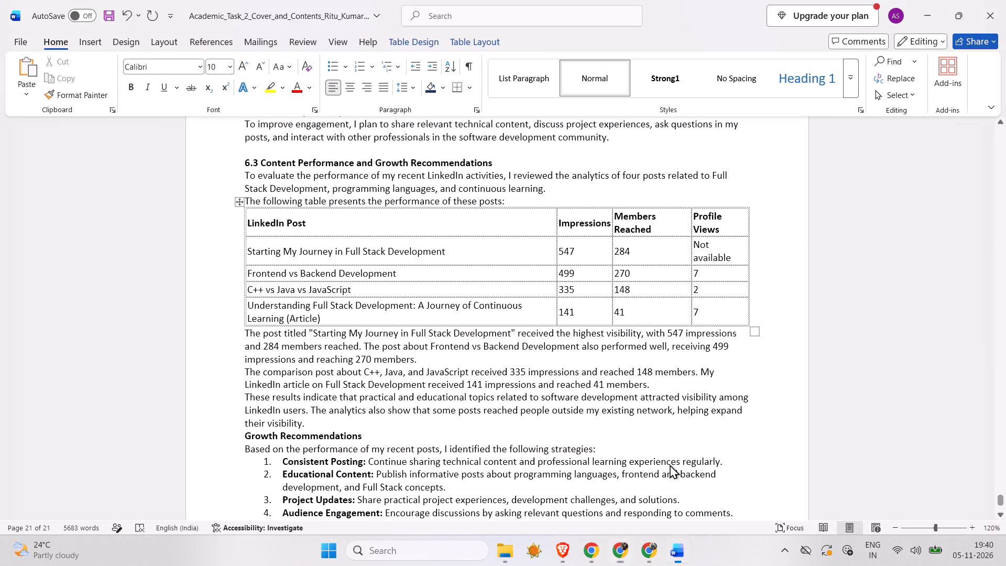
click(729, 251)
key(BackSpace)
key(BackSpace)
key(BackSpace)
key(BackSpace)
key(BackSpace)
key(BackSpace)
key(BackSpace)
key(BackSpace)
key(BackSpace)
key(BackSpace)
key(BackSpace)
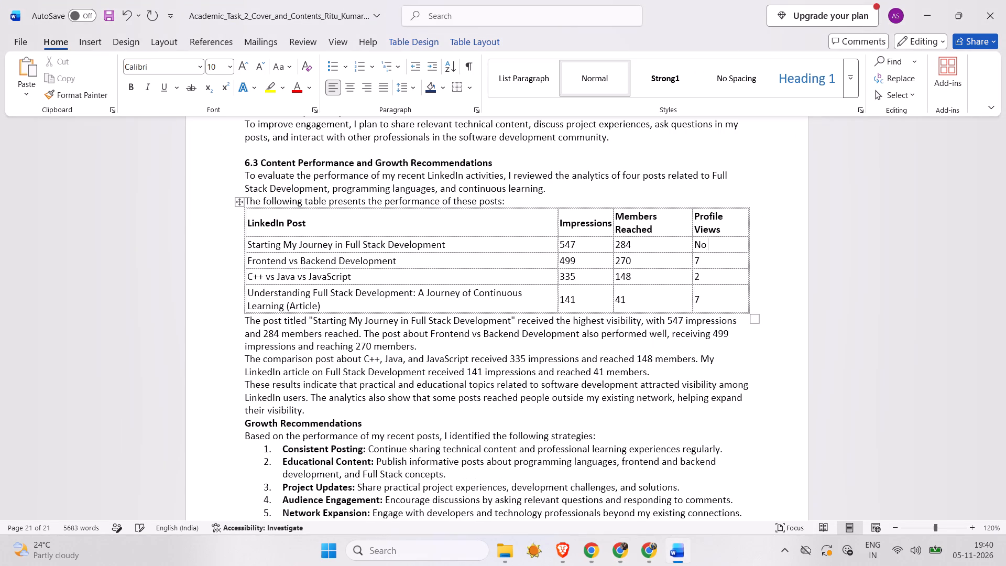
key(BackSpace)
key(BackSpace)
key(8)
Format the 6.3 Content Performance and Growth Recommendations title with the blue 13 pt heading style and make it bold.
drag(525, 162, 377, 125)
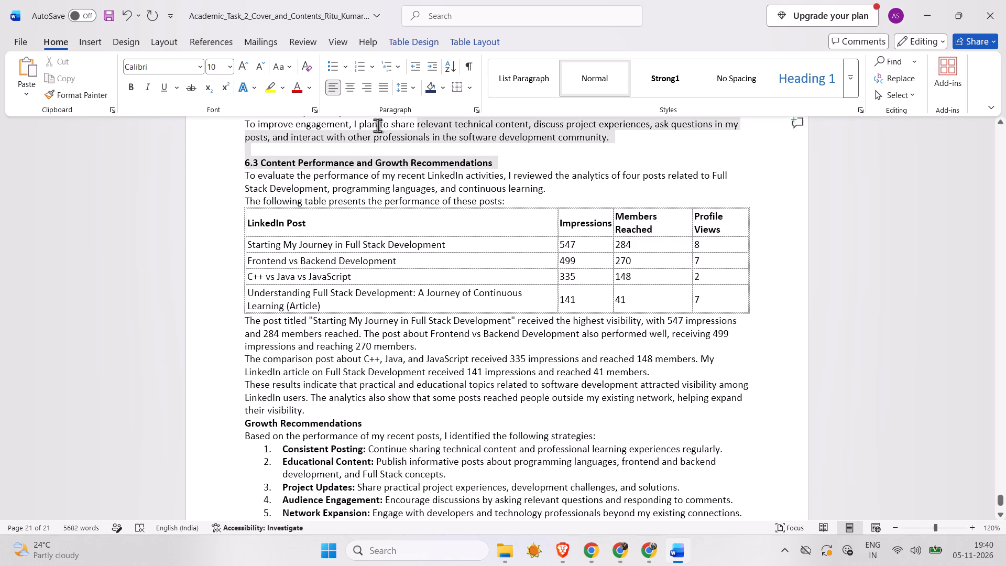
drag(377, 125, 244, 163)
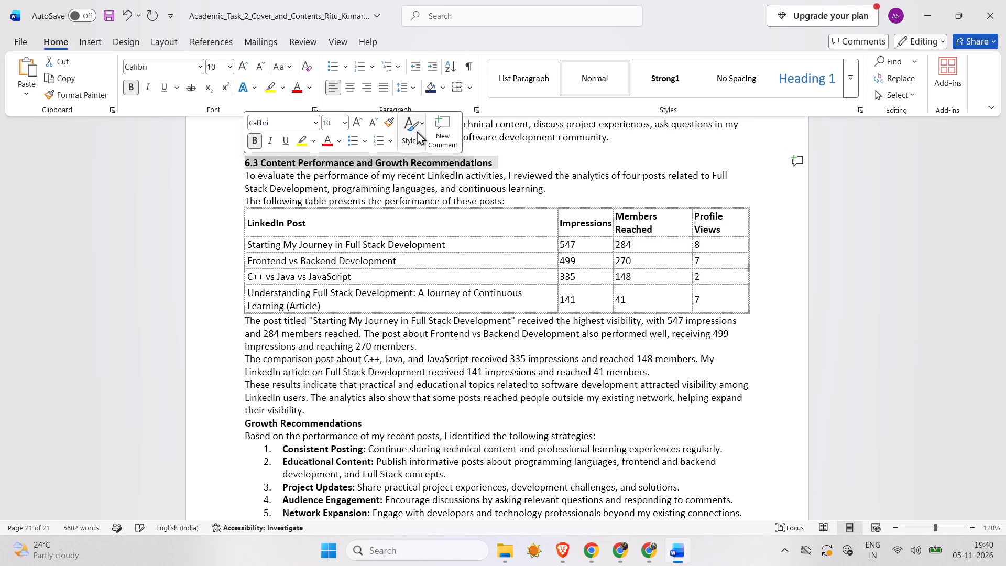
click(417, 130)
click(508, 199)
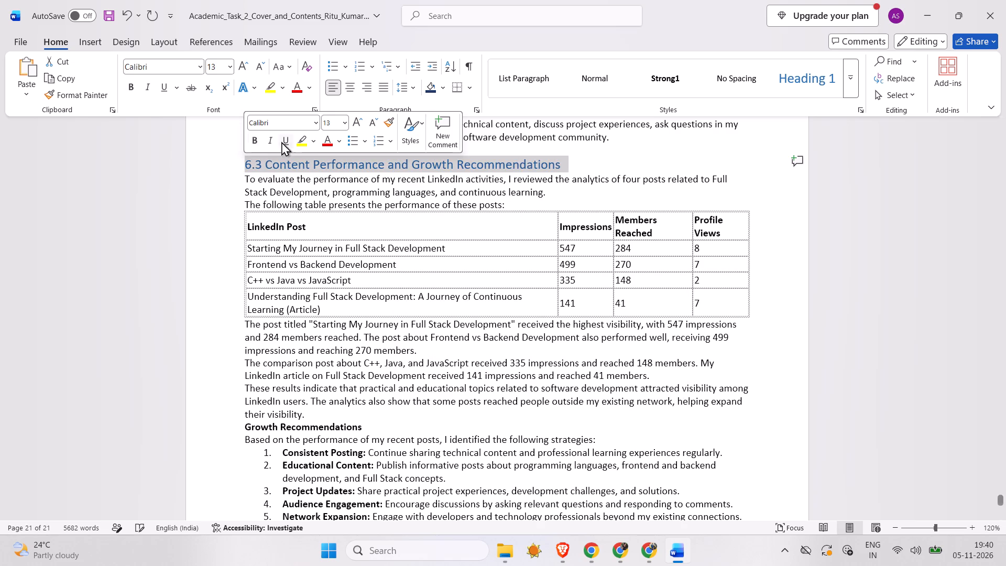
click(256, 135)
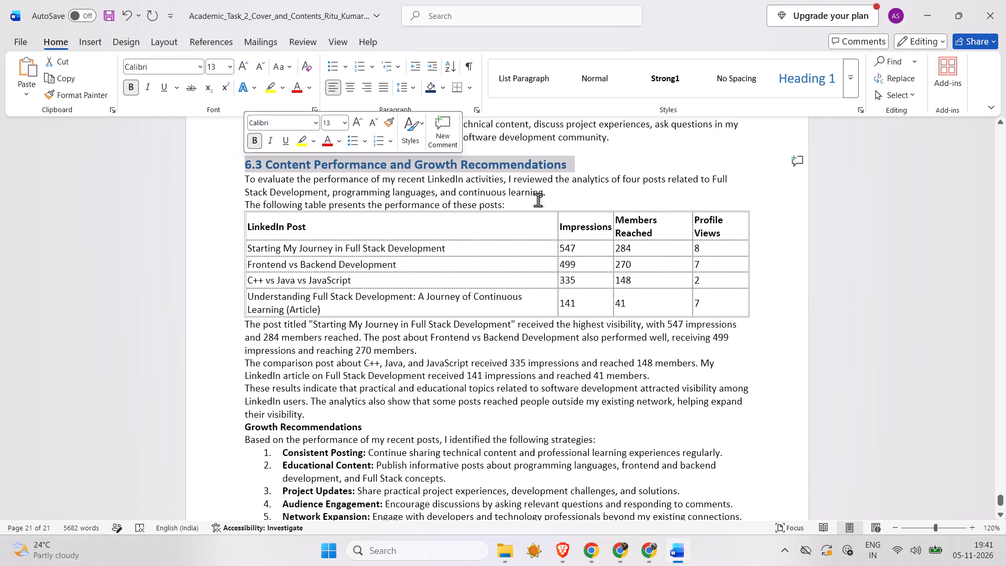
Insert a blank line after section 6.3's opening paragraph, before "The following table presents the performance of these posts:".
click(561, 193)
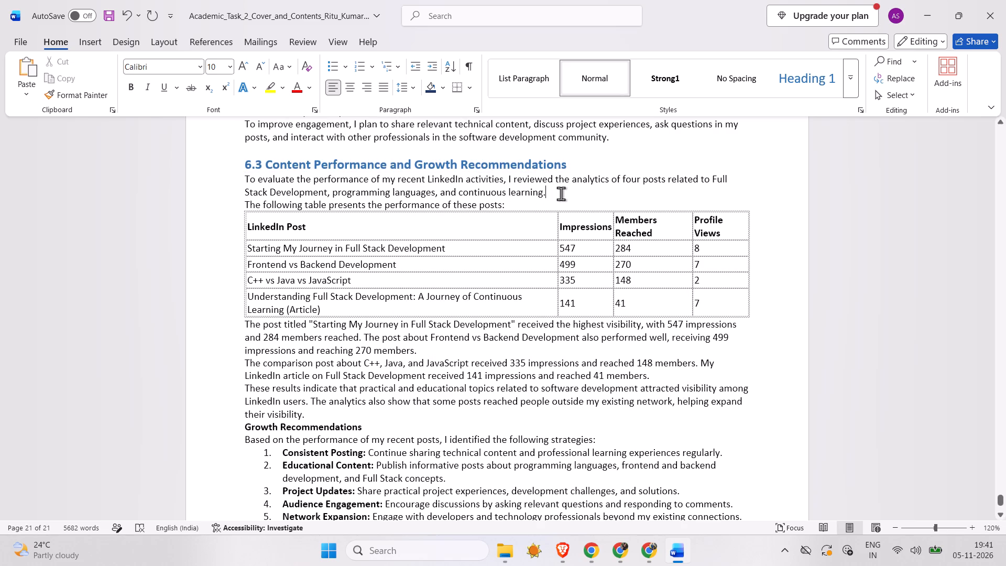
key(Return)
Shade the header row of the LinkedIn post performance table dark blue.
drag(323, 242, 603, 230)
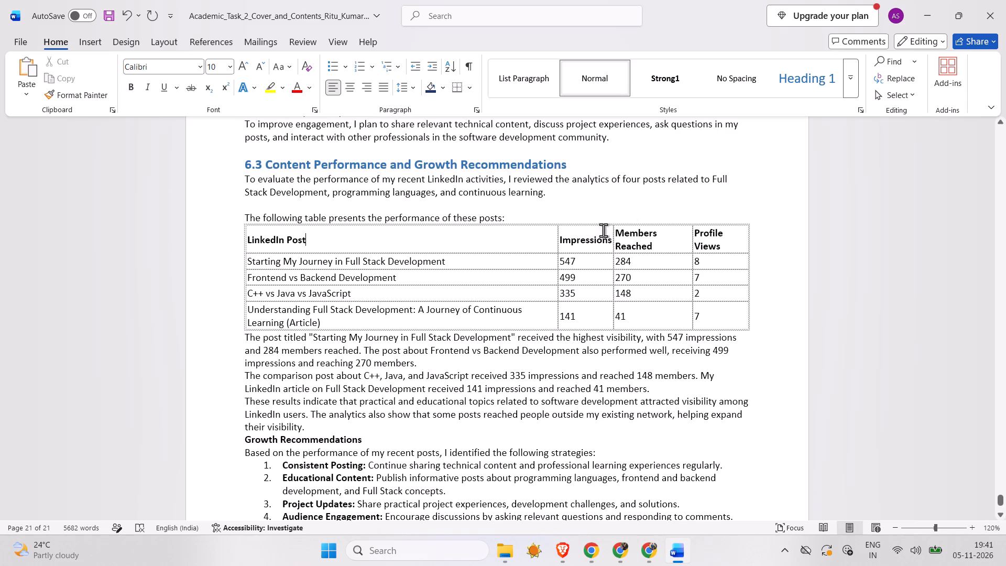
drag(603, 230, 715, 240)
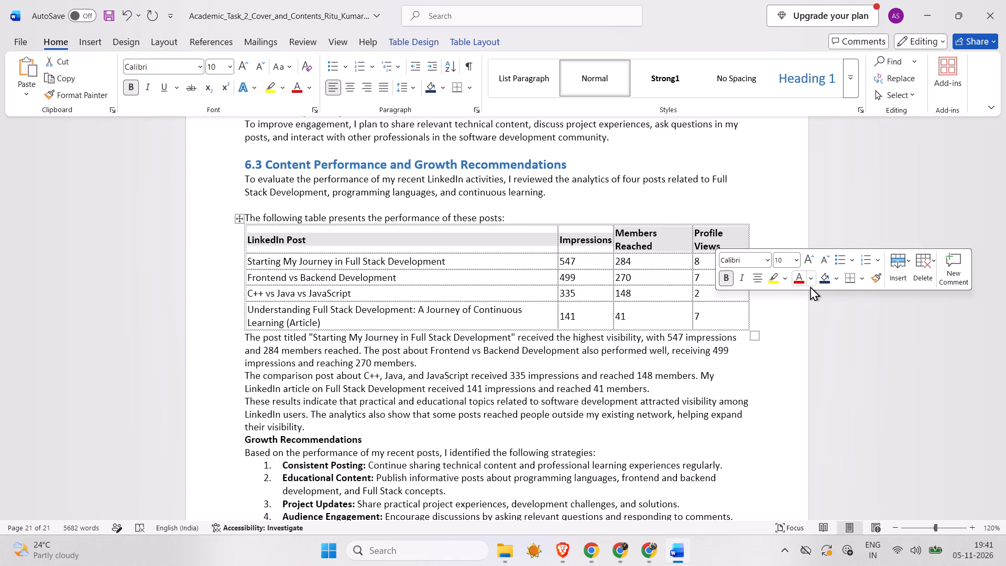
click(836, 278)
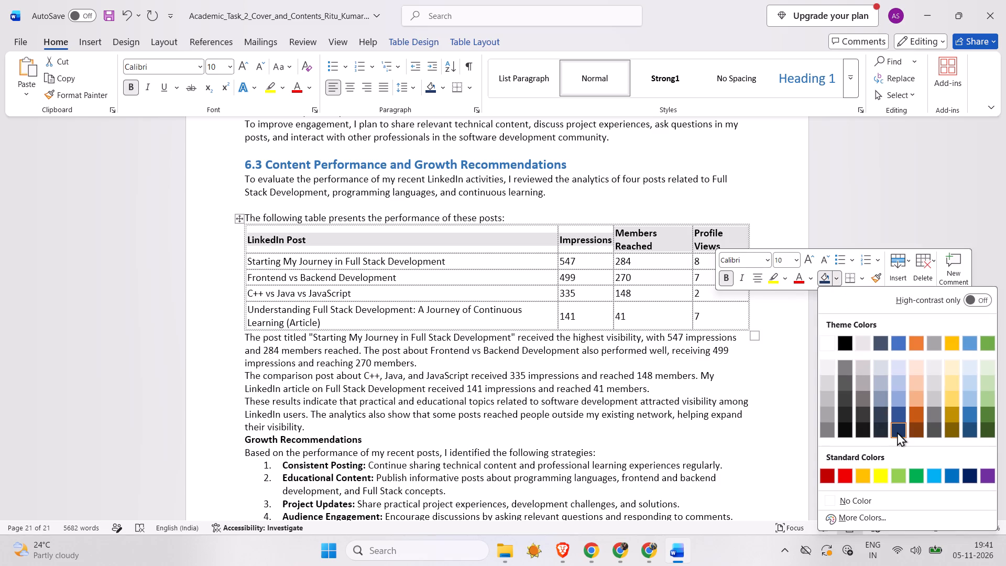
click(897, 427)
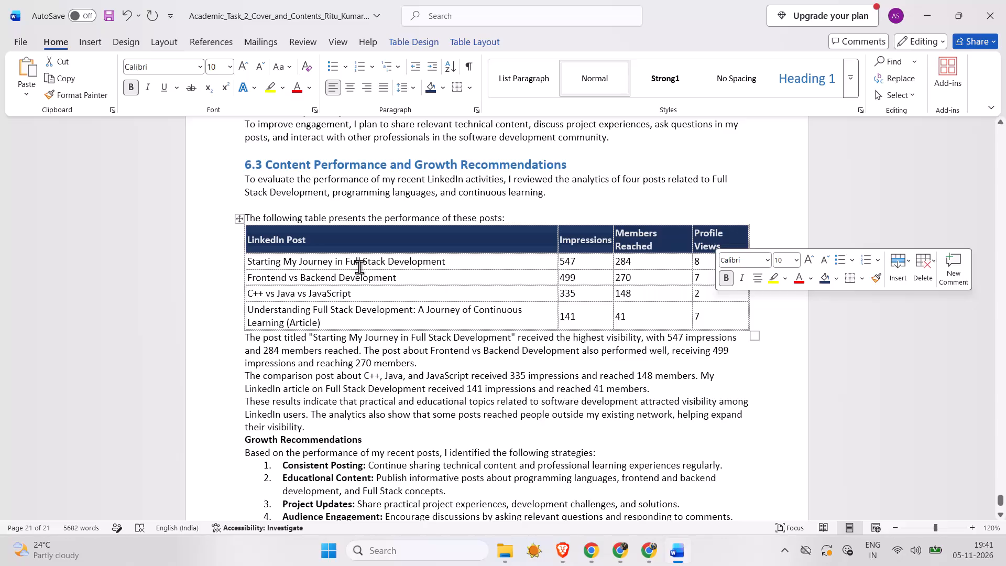
Shade the four post-title cells in the performance table's LinkedIn Post column light blue.
drag(359, 268, 417, 319)
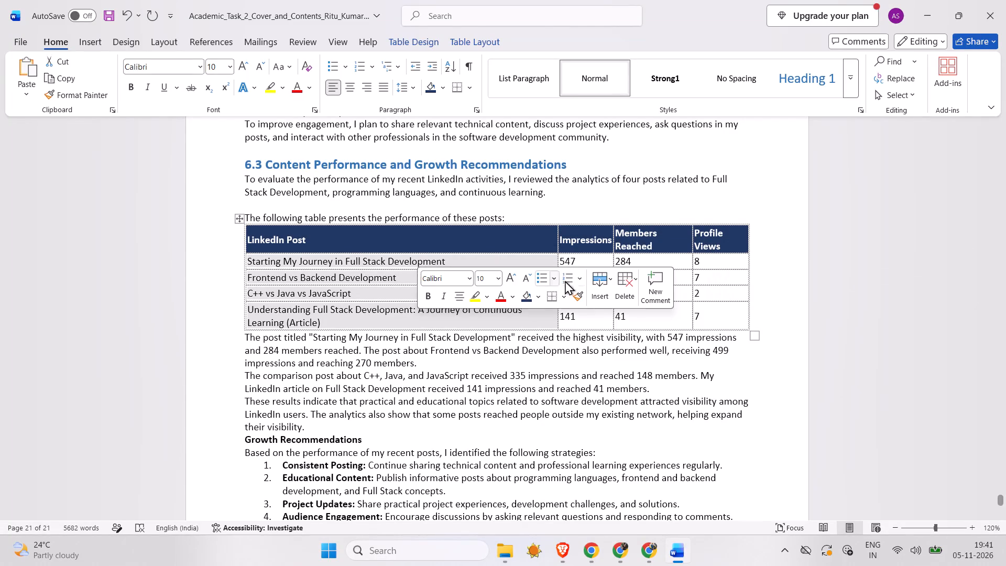
click(541, 297)
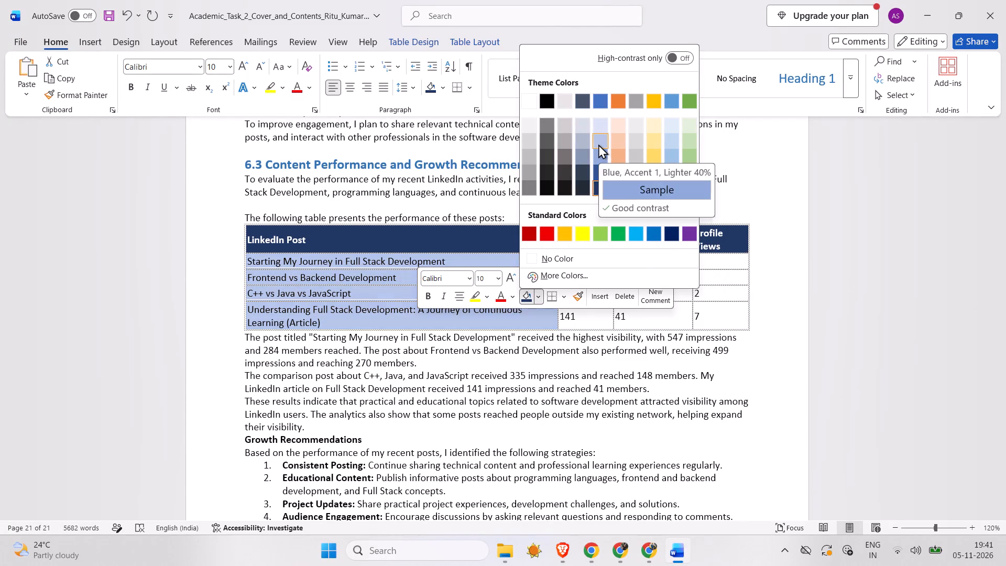
click(598, 144)
click(380, 264)
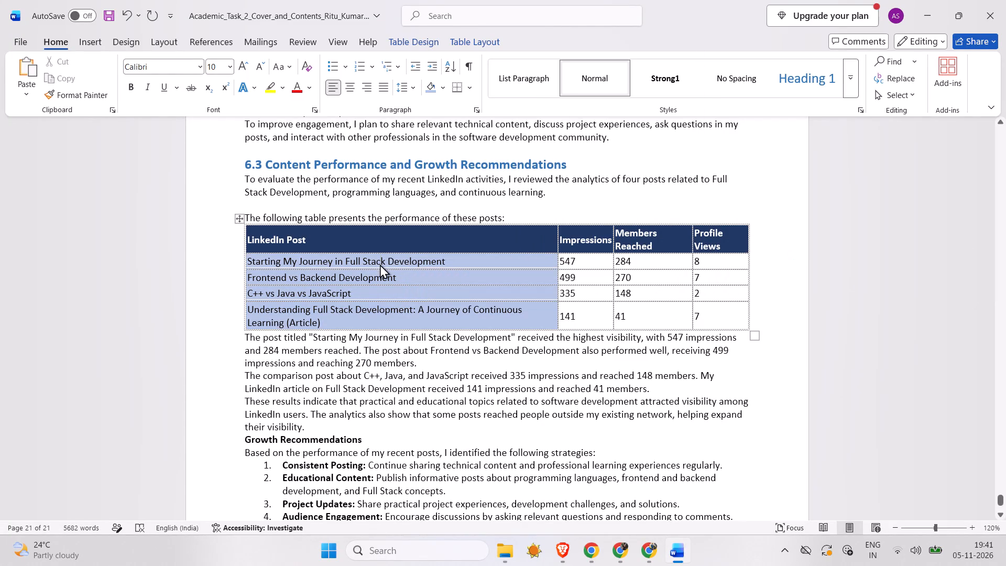
Insert a blank line between the LinkedIn post performance table and the paragraph beginning "The post titled".
click(126, 295)
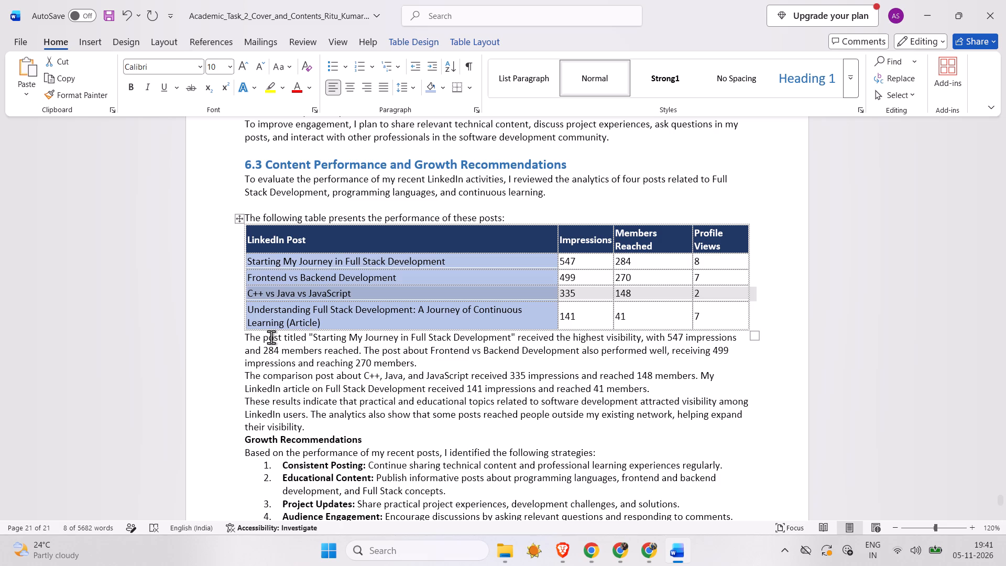
click(244, 339)
key(Return)
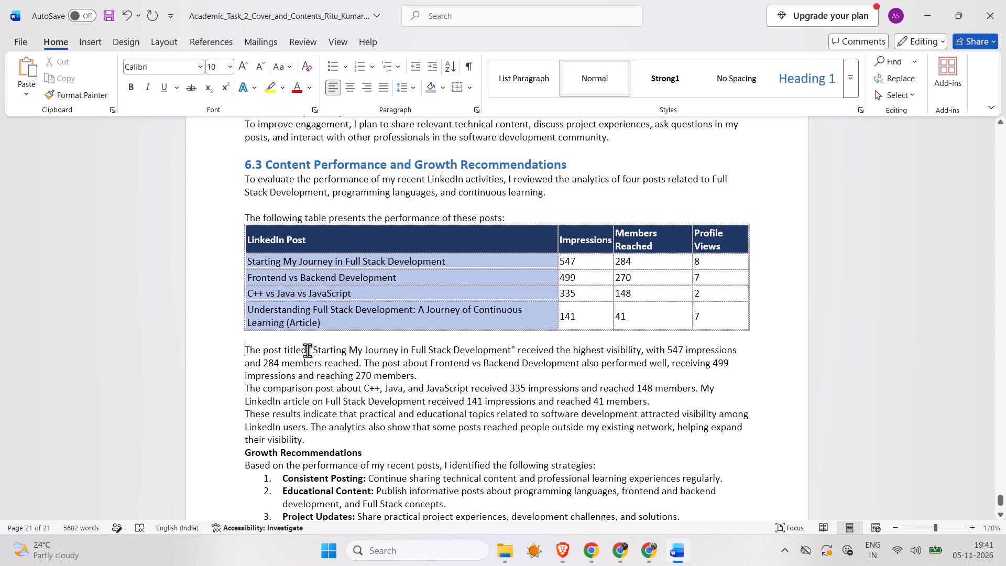
Bold the quoted title "Starting My Journey in Full Stack Development" and its figures 547 and 284 in the paragraph below the table.
drag(307, 350, 419, 351)
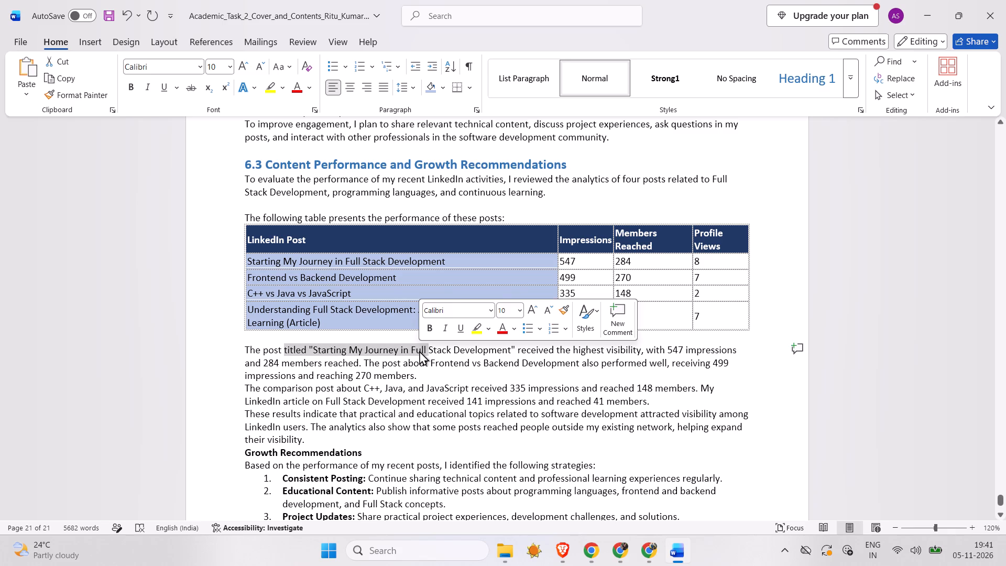
click(419, 351)
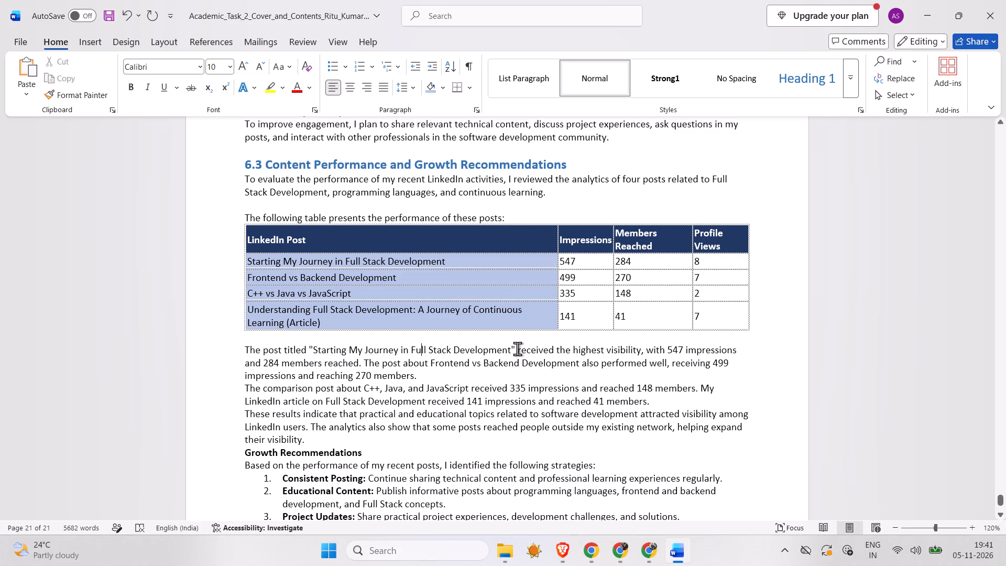
drag(517, 349, 329, 342)
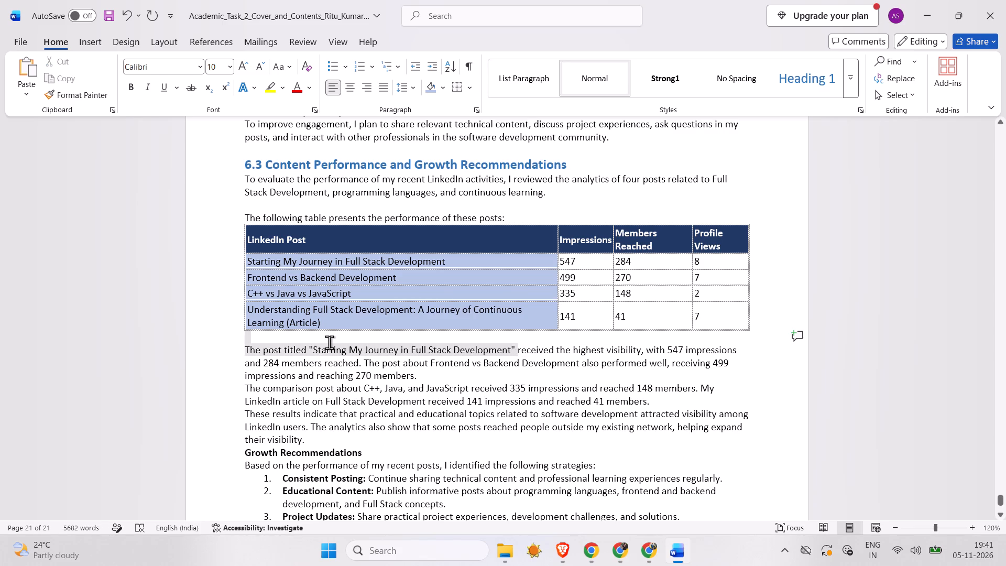
drag(329, 342, 310, 349)
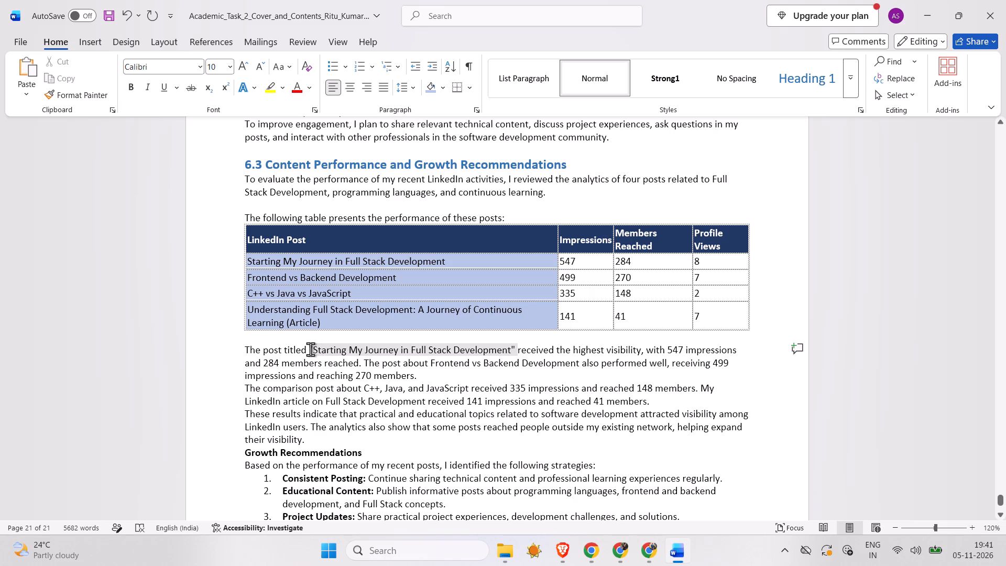
drag(310, 349, 309, 349)
click(323, 329)
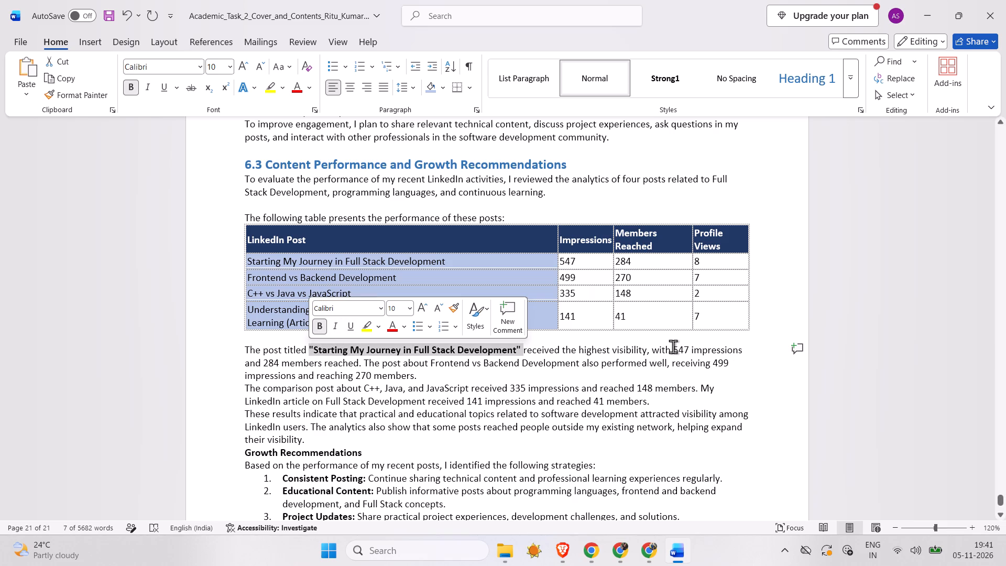
drag(672, 350, 691, 349)
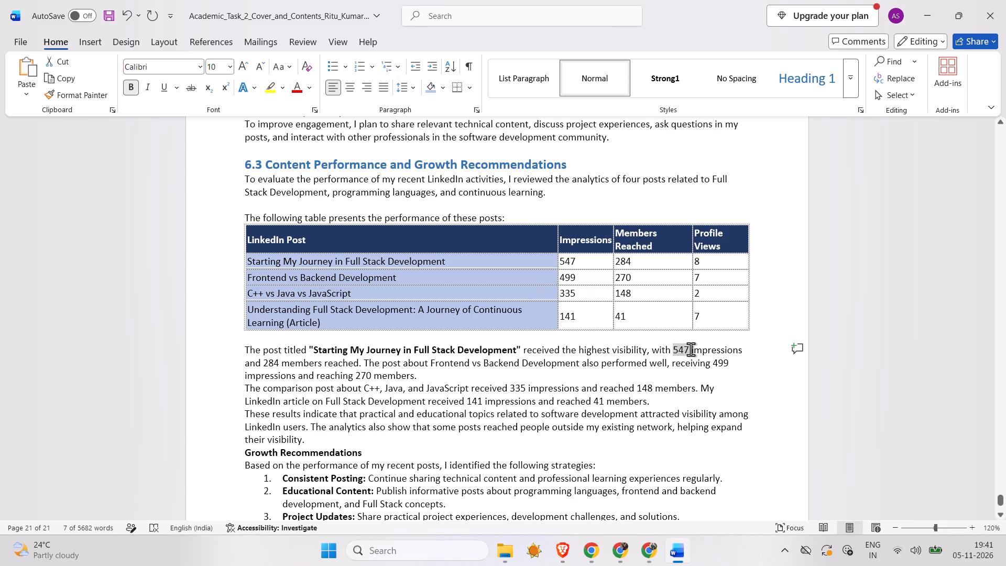
drag(691, 349, 688, 349)
click(701, 325)
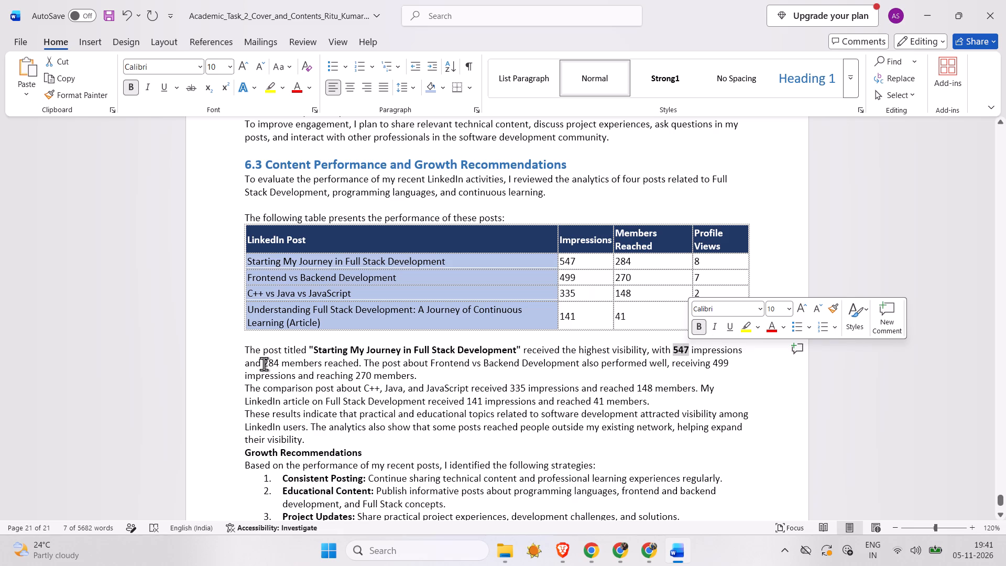
drag(263, 364, 279, 363)
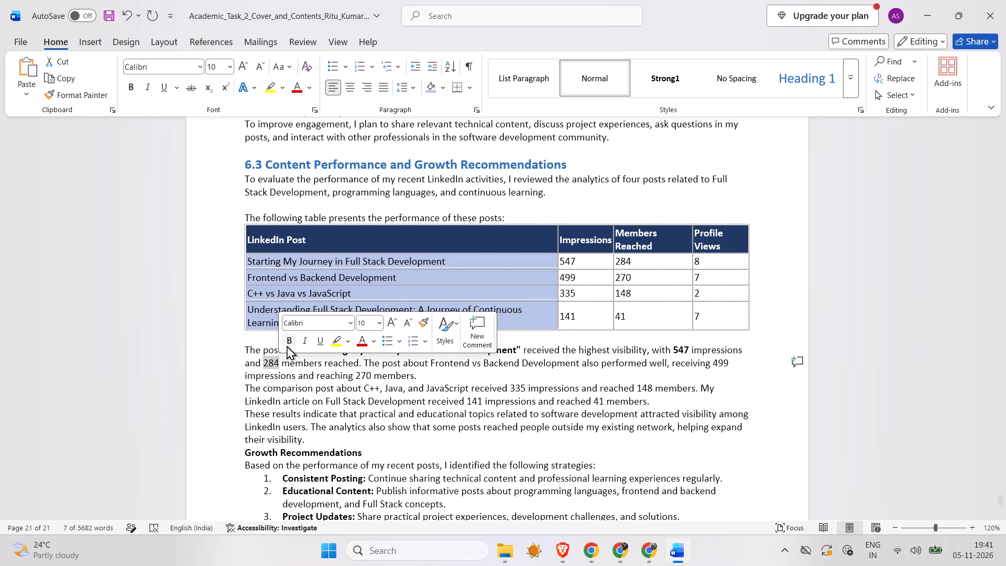
click(287, 345)
Bold "Frontend vs Backend Development" and its figures 499 and 270 in the same paragraph.
drag(429, 364, 569, 361)
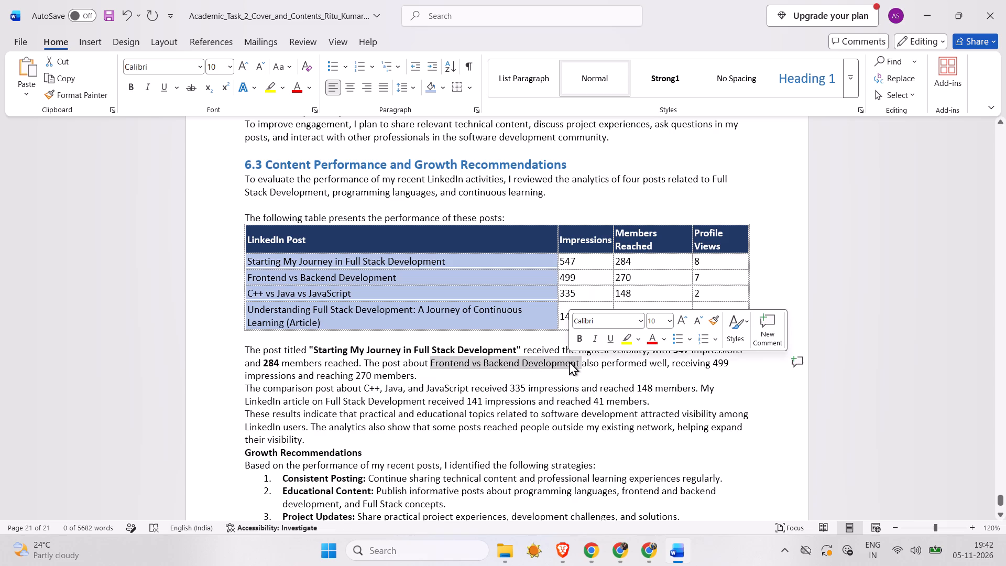
click(576, 343)
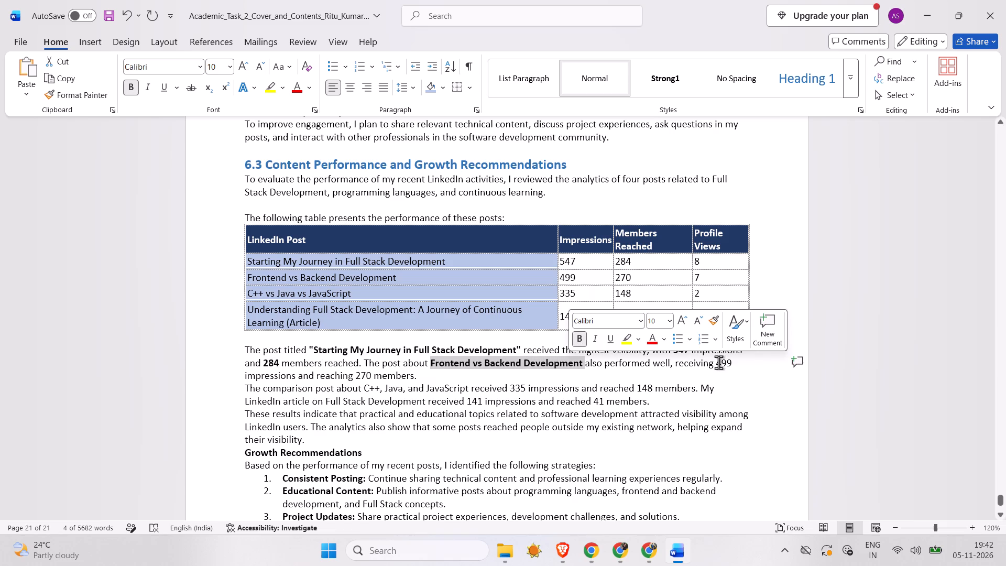
click(718, 362)
drag(718, 362, 732, 362)
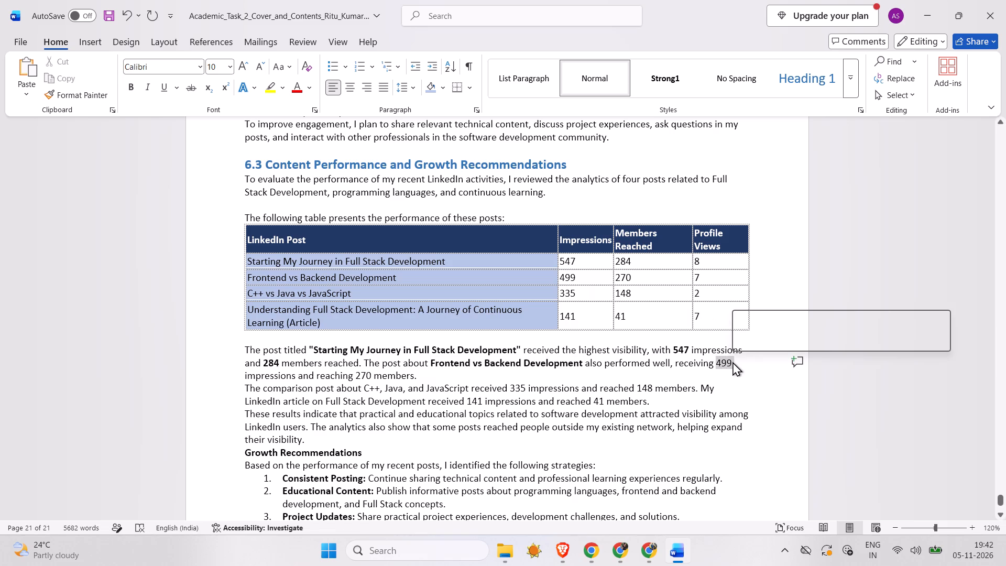
click(747, 335)
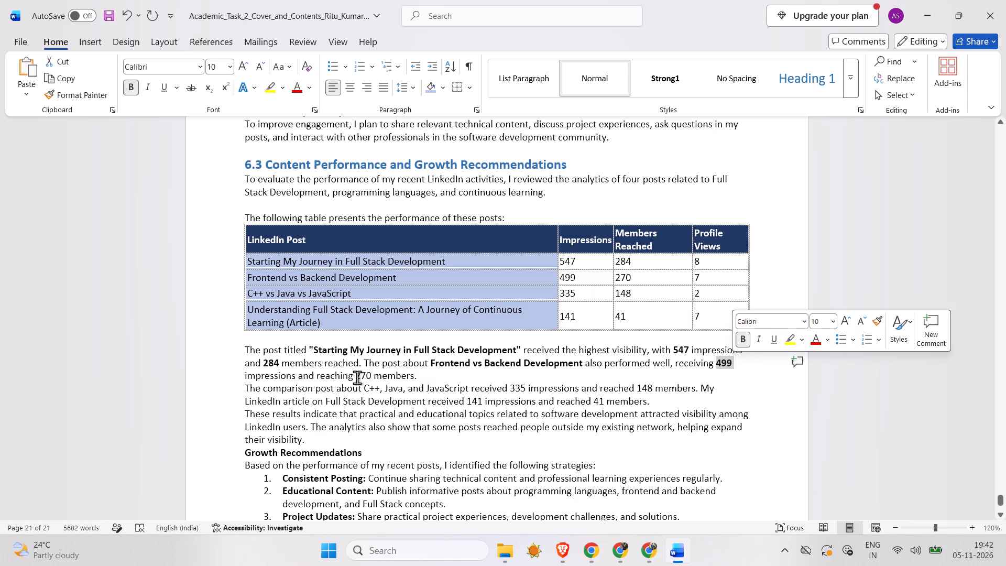
drag(354, 376, 369, 375)
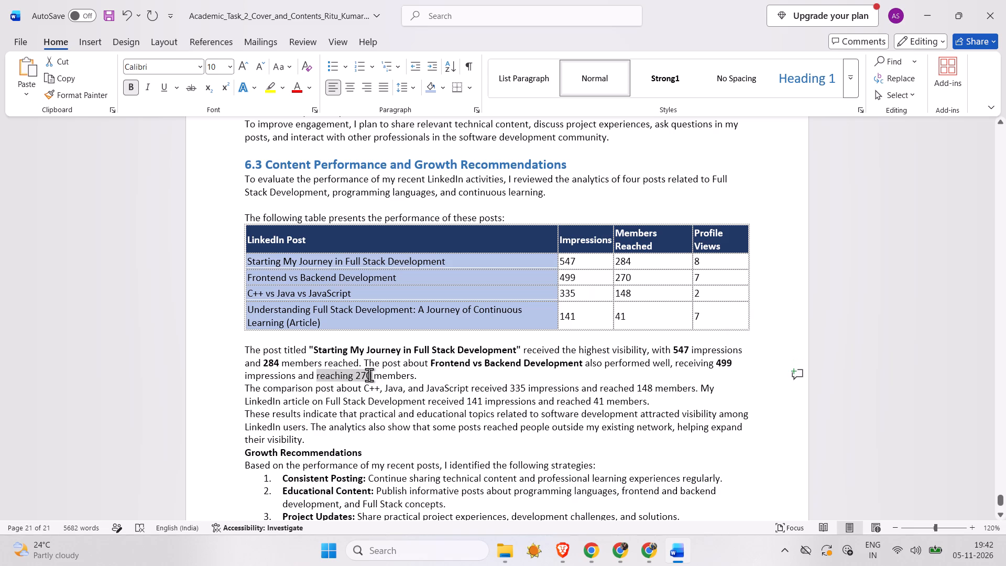
drag(369, 375, 367, 375)
click(367, 375)
click(371, 373)
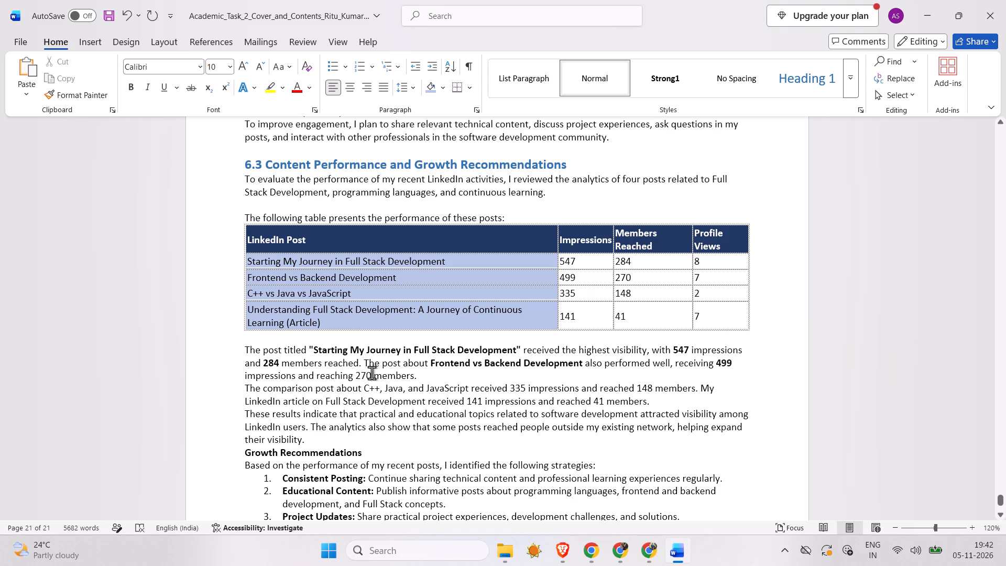
drag(371, 373, 356, 373)
click(361, 353)
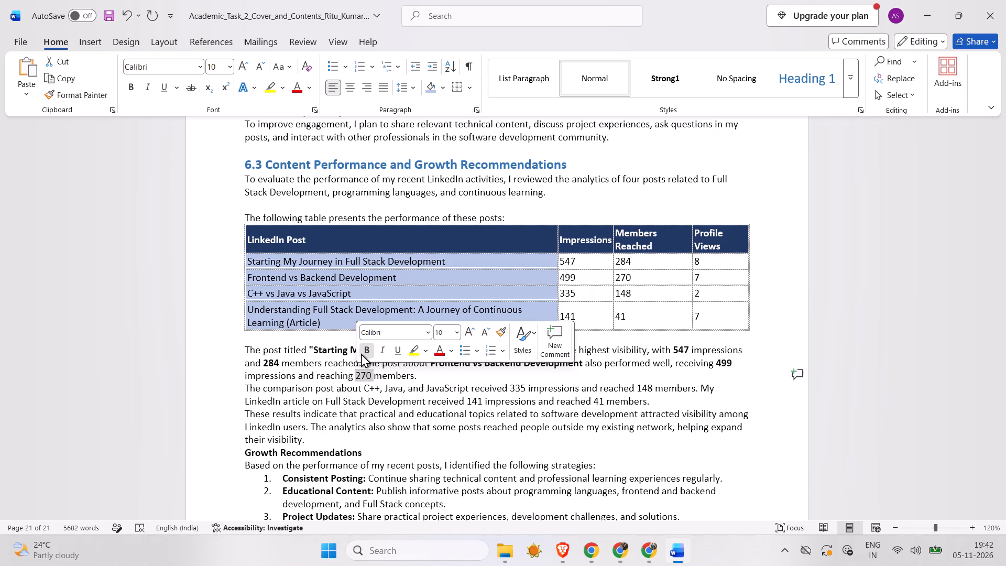
click(358, 403)
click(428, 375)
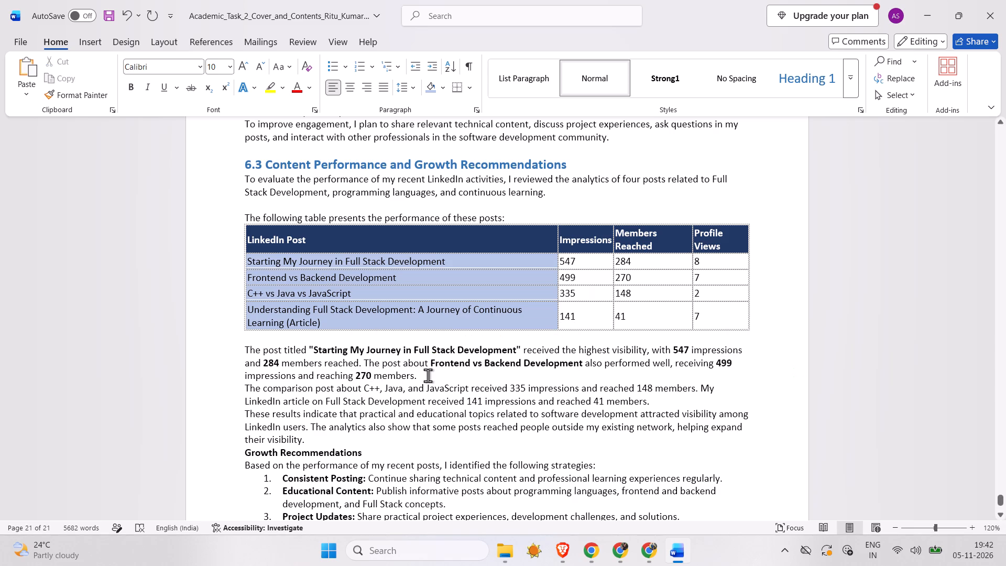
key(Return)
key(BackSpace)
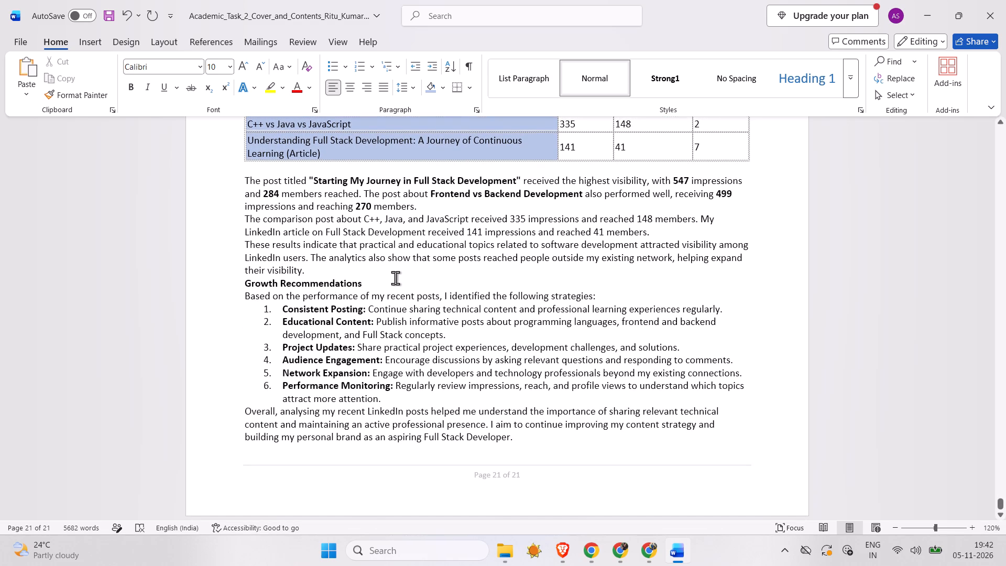
Insert a blank line before the paragraph beginning "The comparison post about C++, Java, and JavaScript".
scroll(386, 279, down, 1)
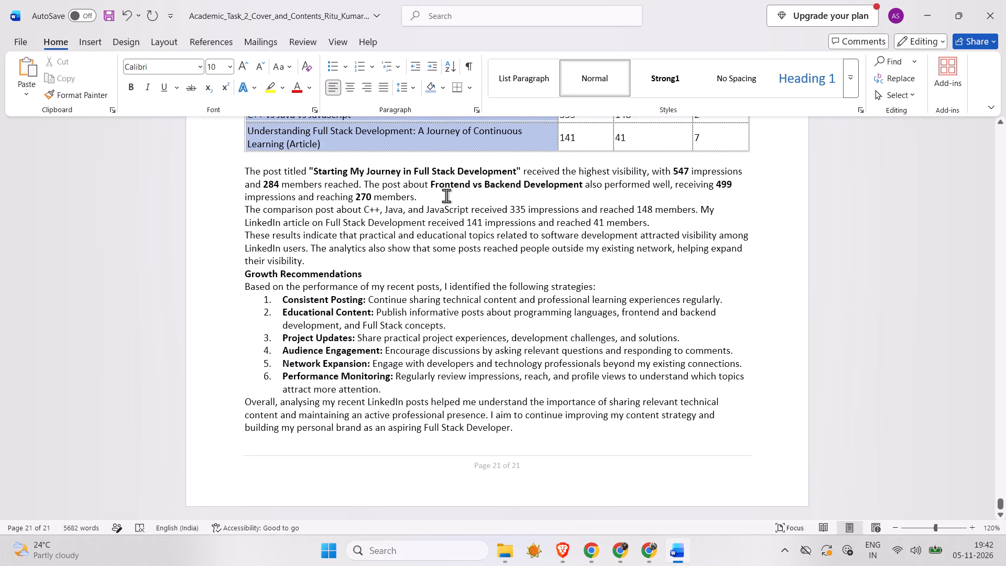
scroll(412, 195, right, 1)
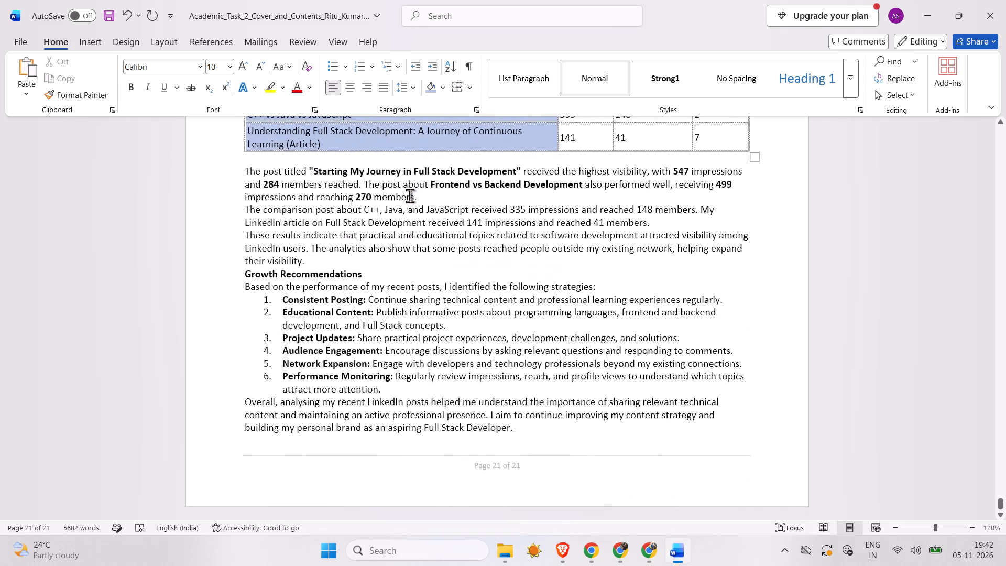
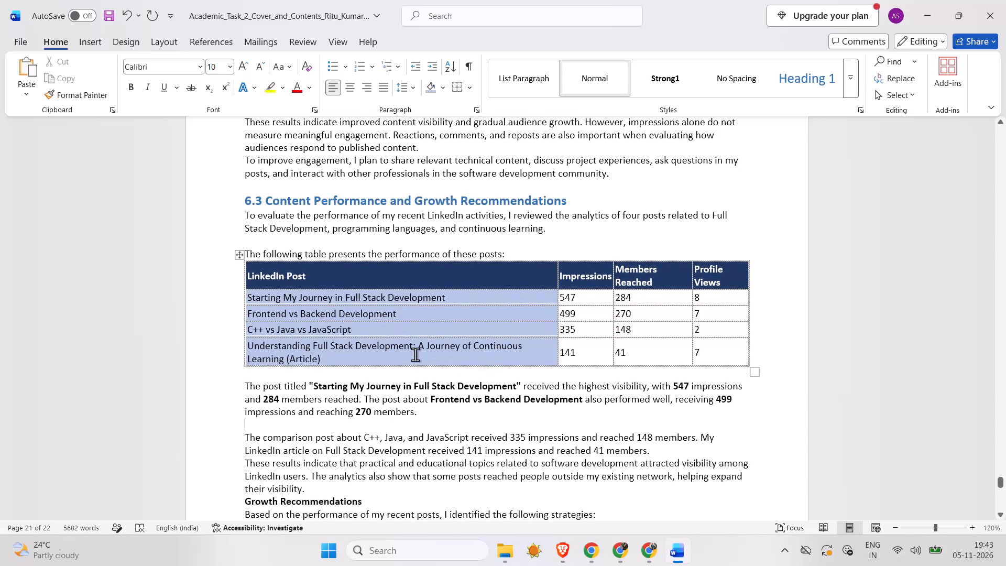
Paste the copied "7. Learning Reflection" section onto the blank last page of the Word report, after section 6.3.
scroll(513, 252, down, 2)
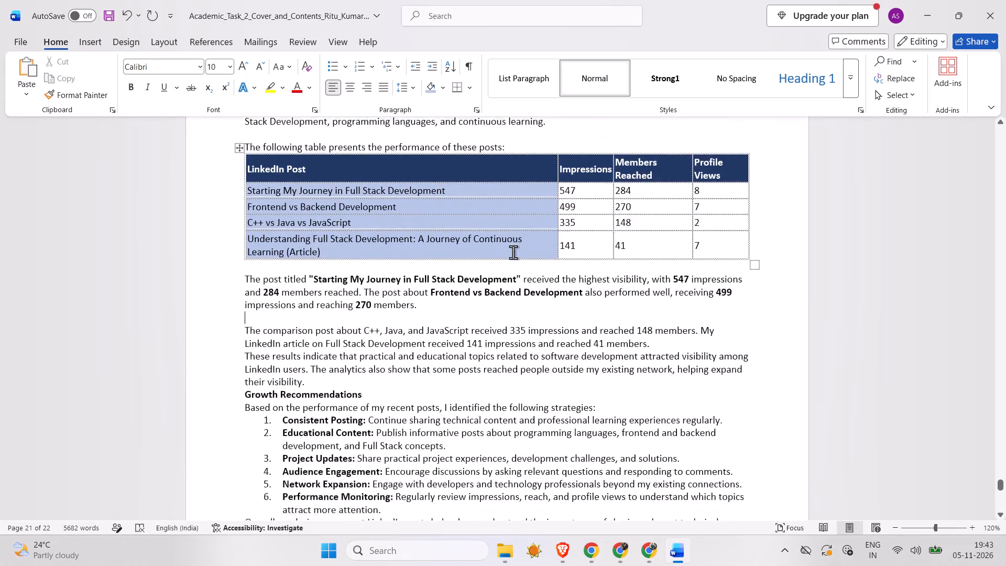
scroll(513, 252, down, 1)
click(268, 387)
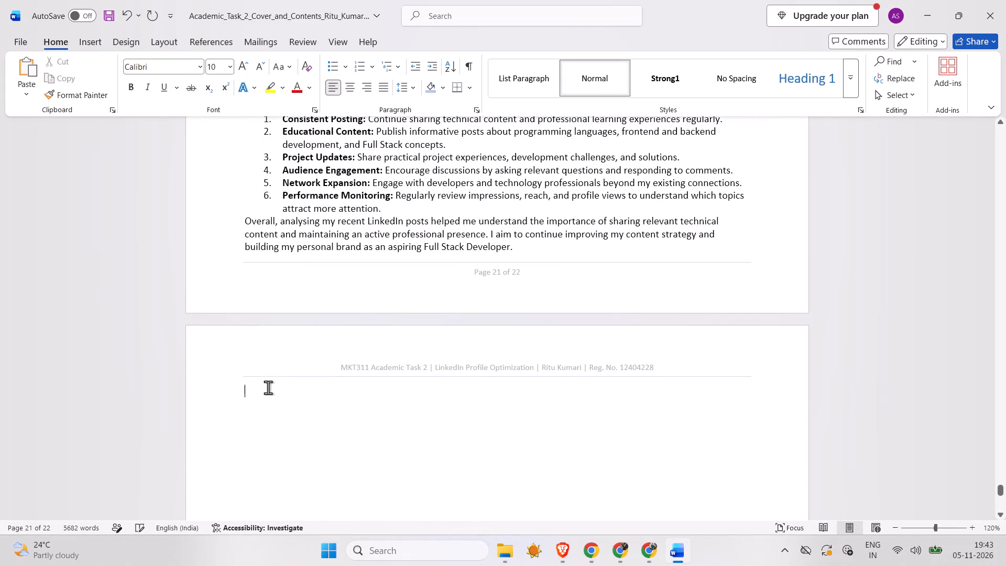
key(ctrl+v)
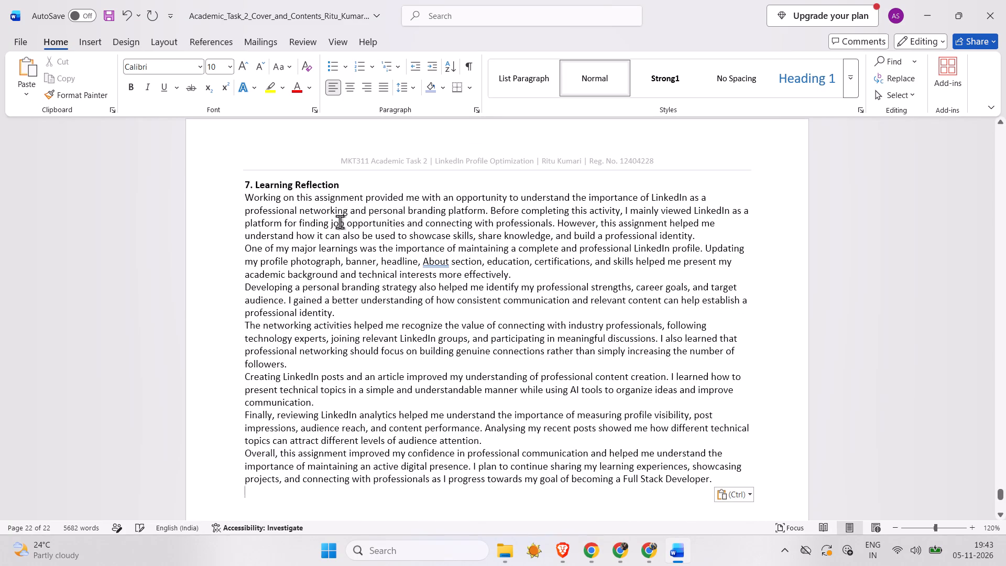
Copy the formatting of the "6.Part E: LinkedIn Analytics and Growth Strategy" heading onto the "7. Learning Reflection" heading with Format Painter.
drag(354, 175, 271, 187)
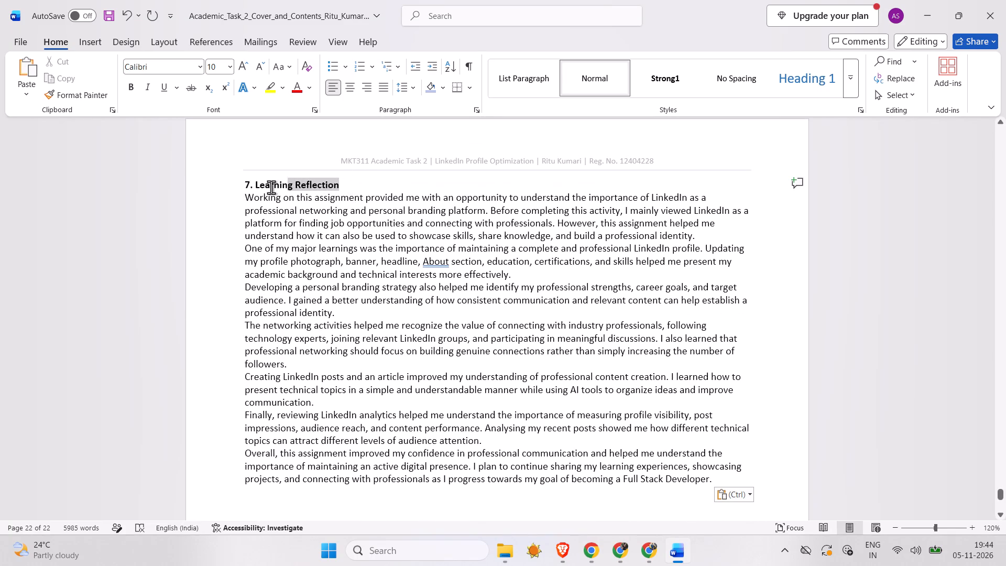
drag(271, 187, 246, 187)
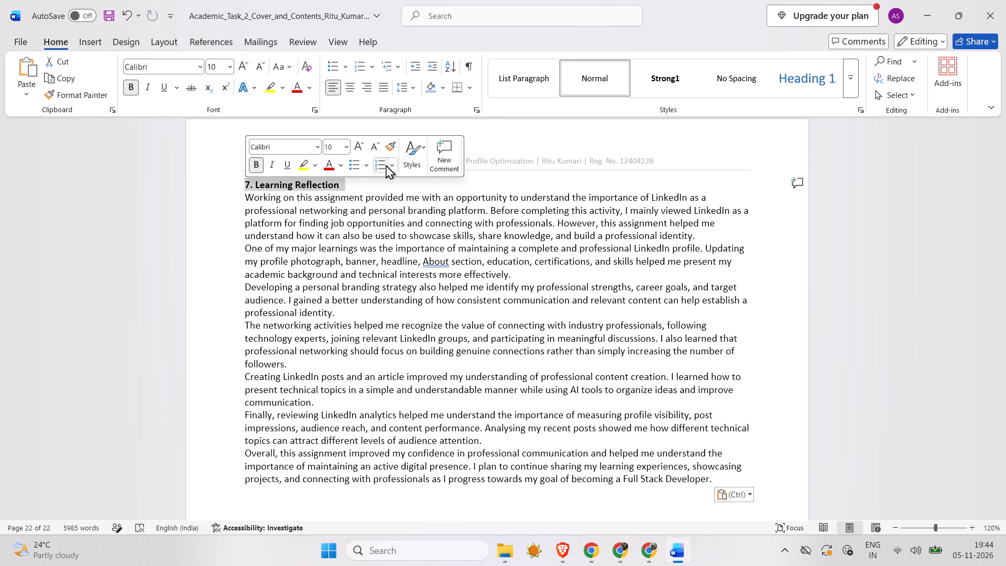
click(363, 183)
scroll(363, 183, up, 1)
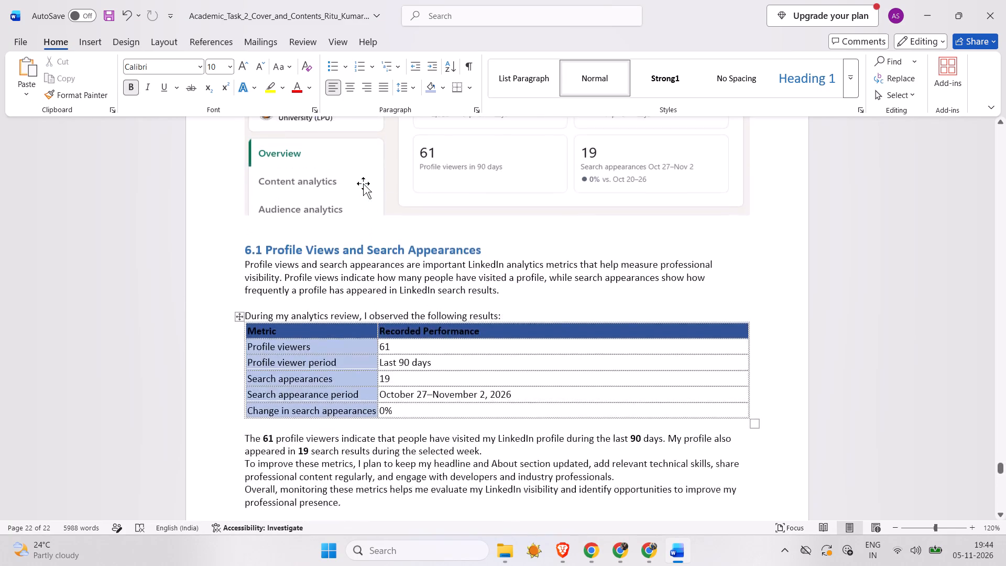
scroll(363, 183, up, 1)
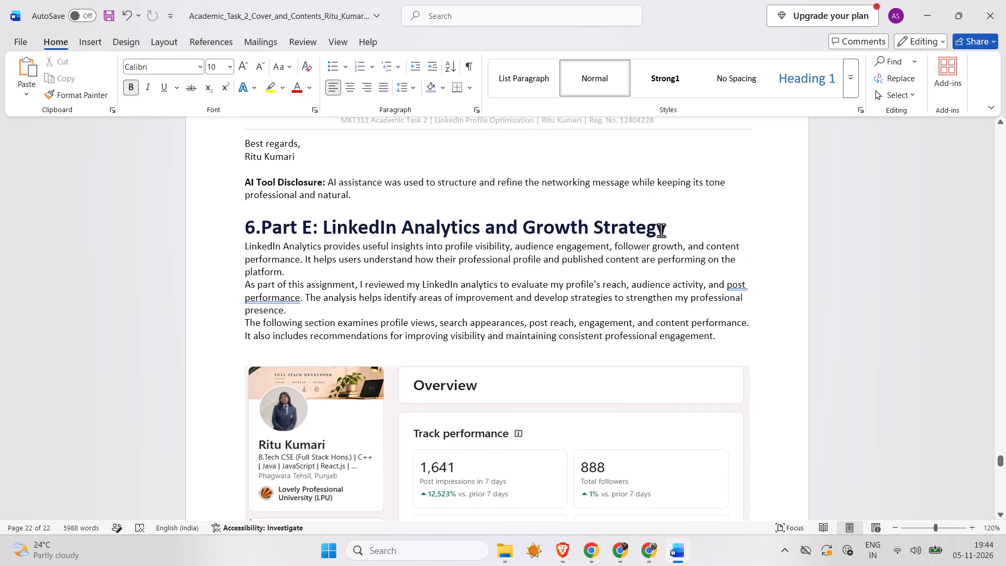
drag(675, 230, 599, 226)
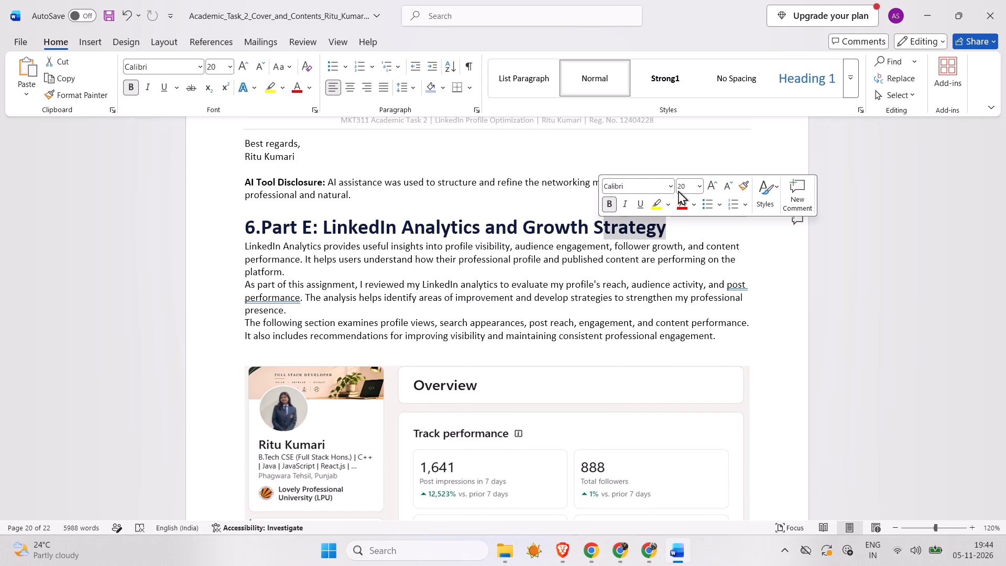
click(743, 188)
scroll(527, 306, down, 1)
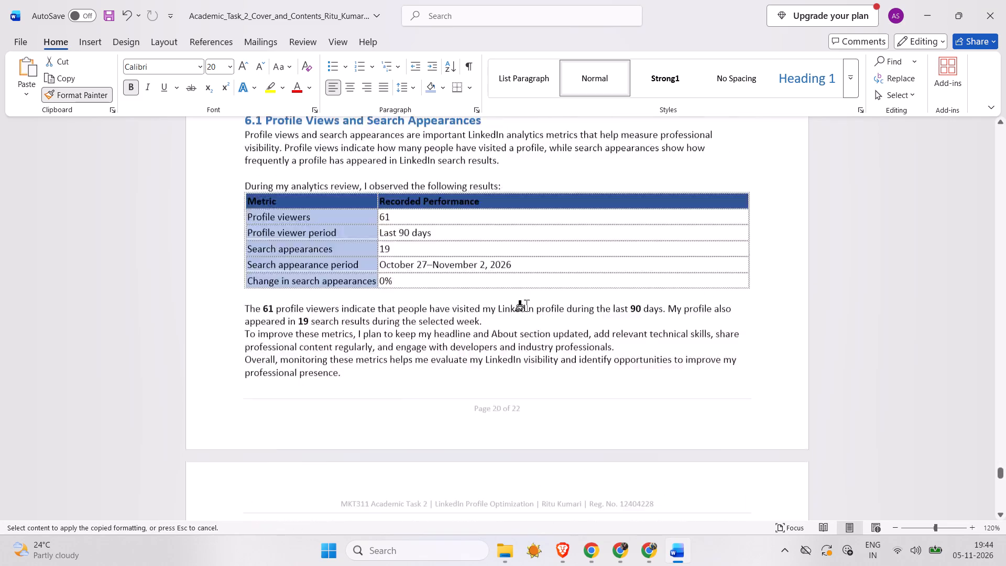
scroll(527, 306, down, 2)
scroll(527, 306, up, 1)
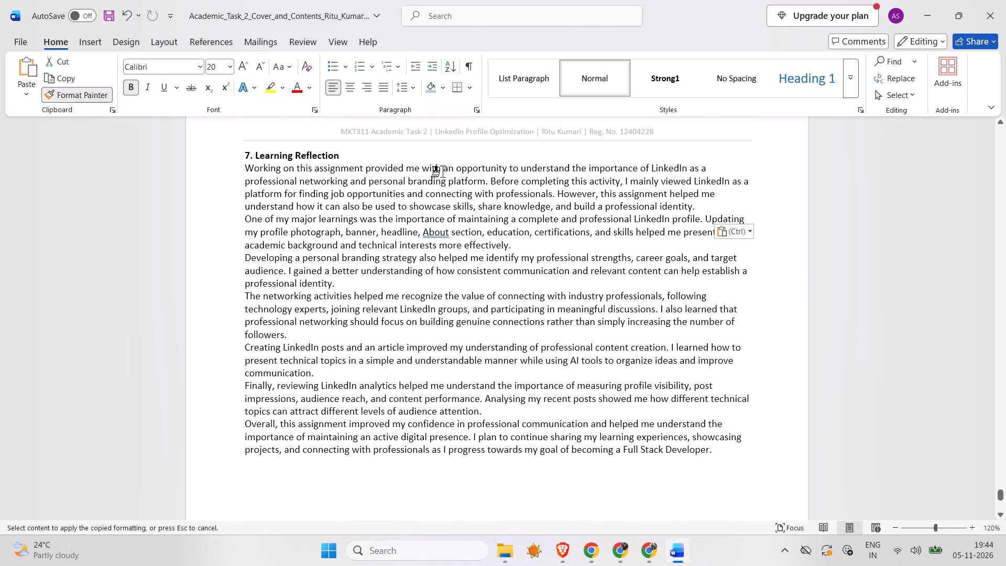
drag(356, 151, 245, 151)
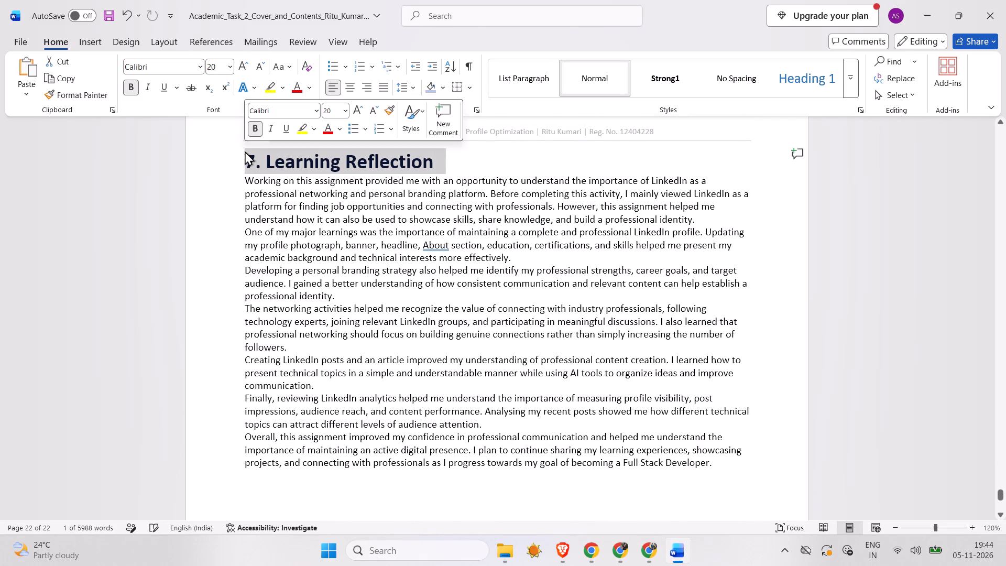
click(485, 169)
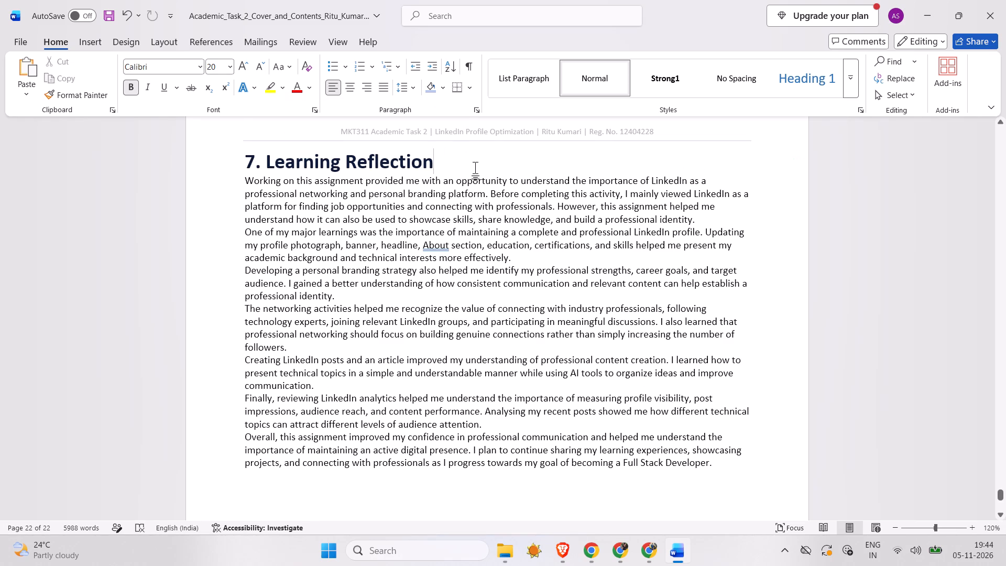
Insert a blank line after each of the first two paragraphs of the Learning Reflection section.
click(704, 218)
key(Return)
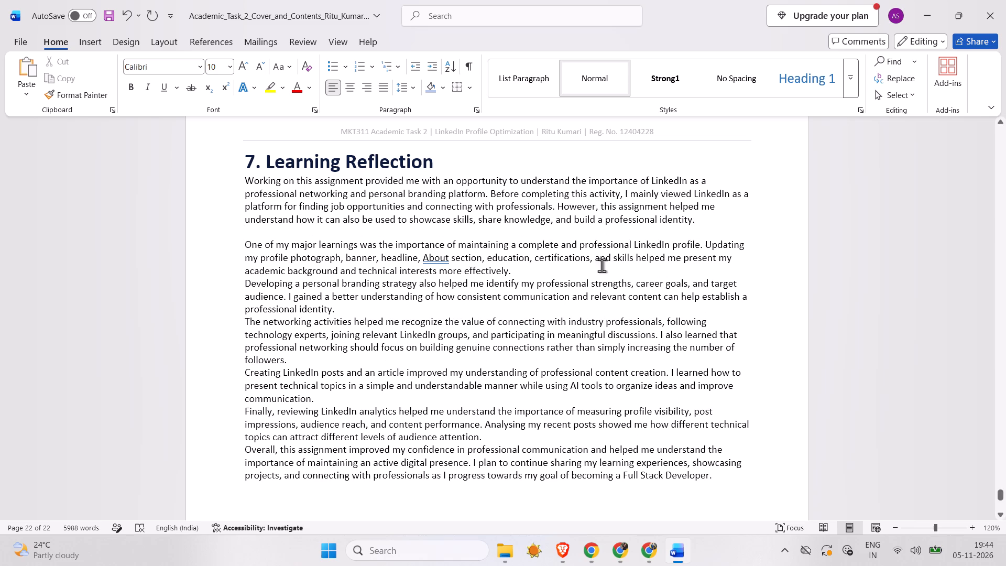
click(585, 270)
key(Return)
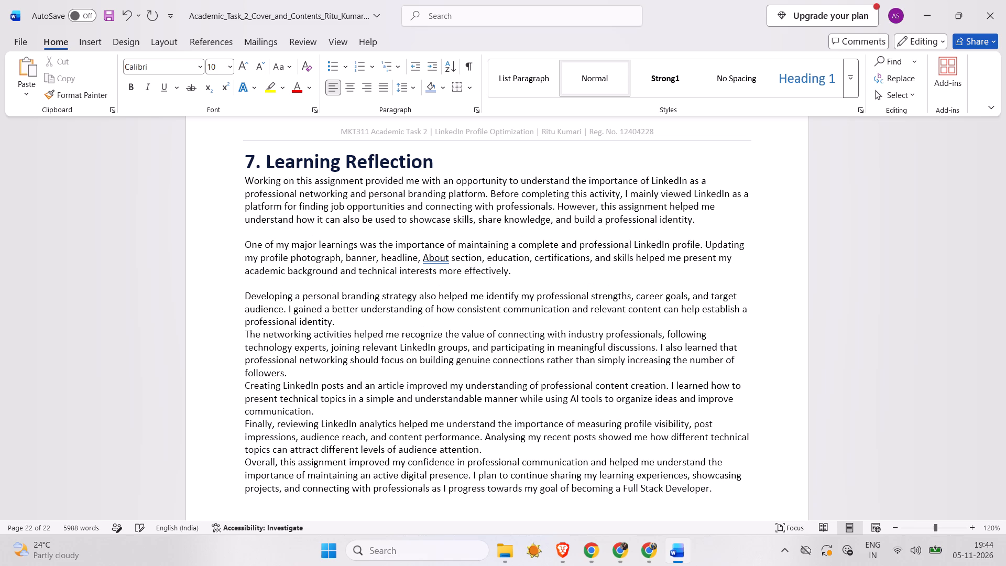
Review the layout of the report from section 7 back through 6.3, 6.2 and 6.1 to the Part E heading.
scroll(399, 304, up, 1)
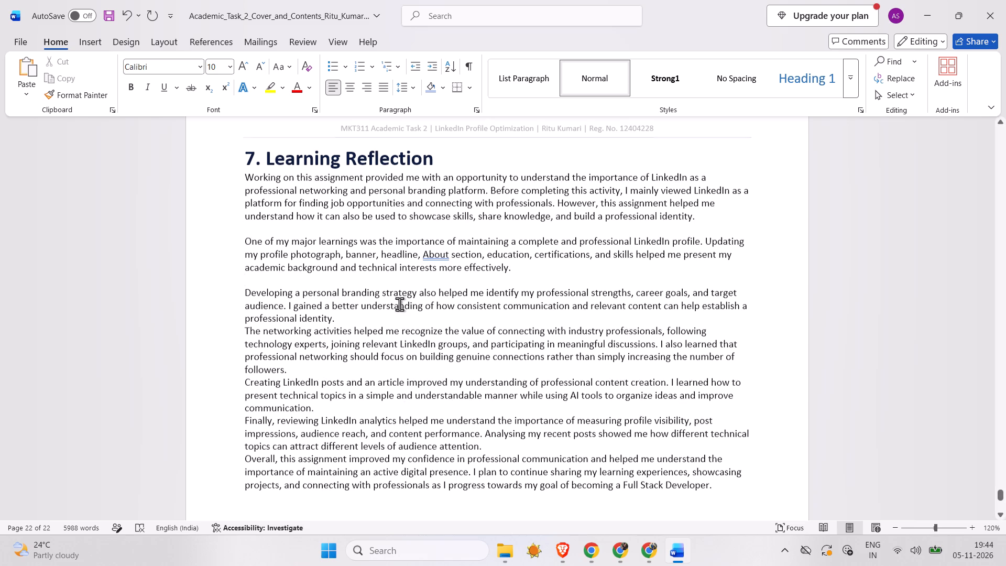
scroll(399, 304, up, 1)
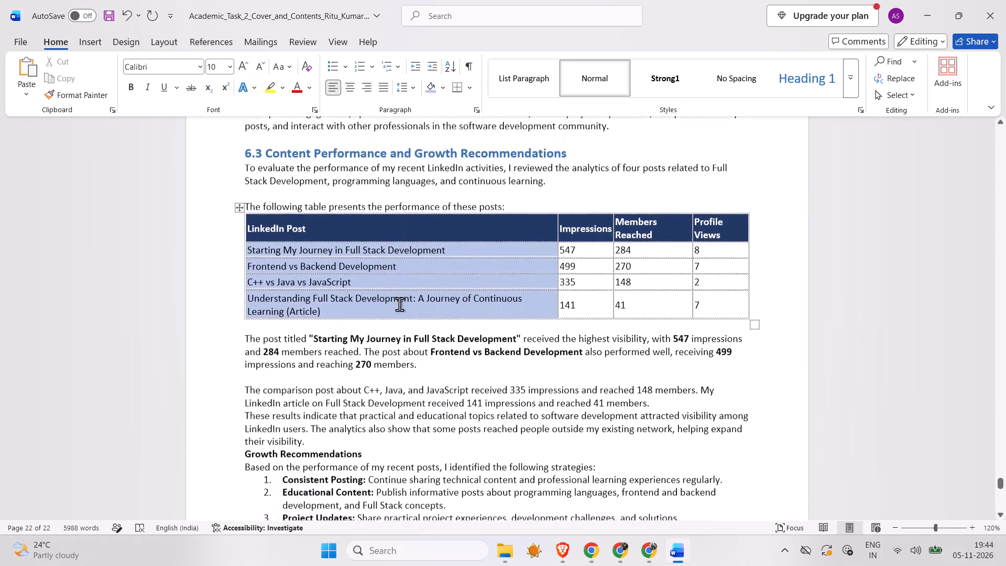
scroll(399, 304, up, 2)
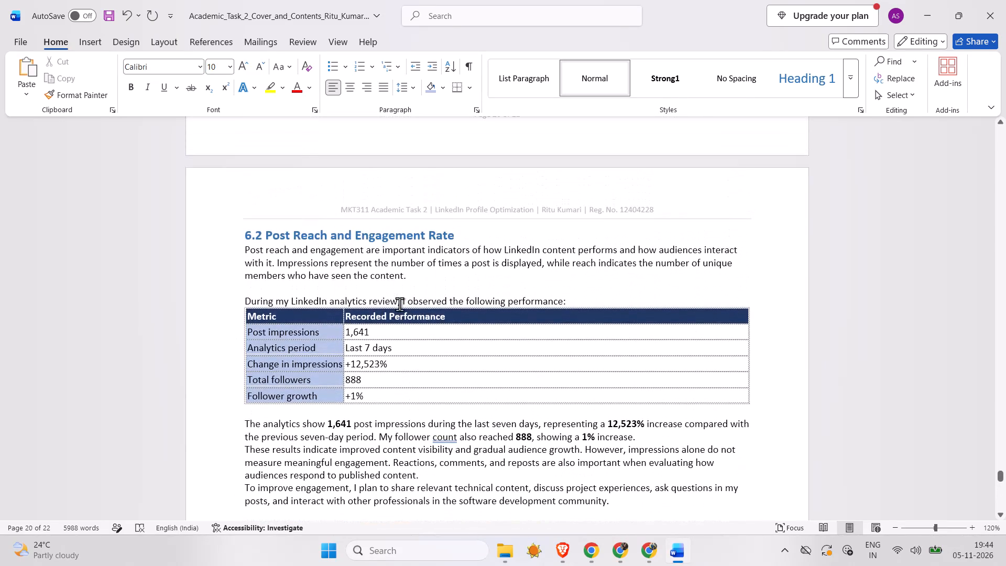
scroll(399, 304, up, 1)
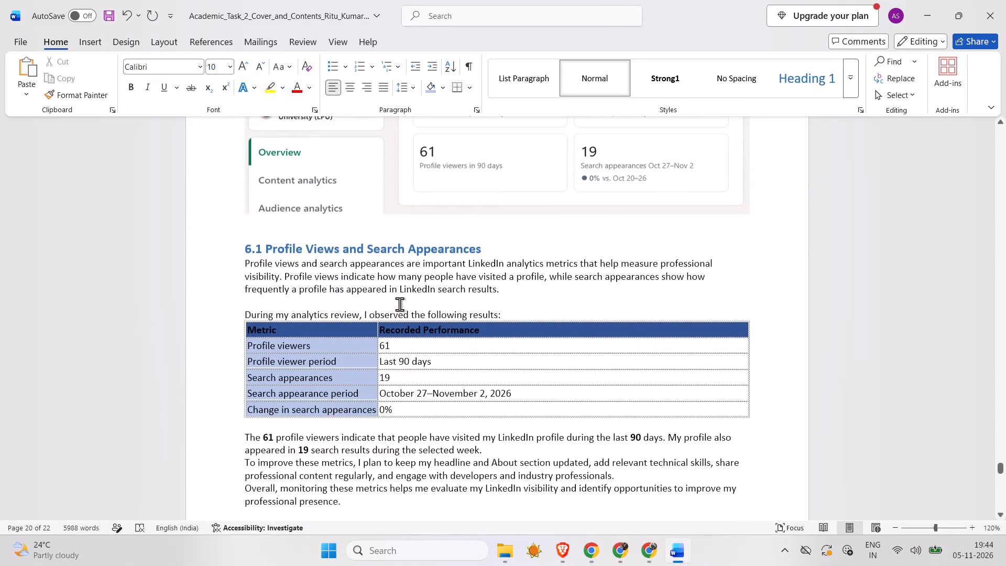
scroll(399, 304, up, 1)
scroll(329, 315, up, 1)
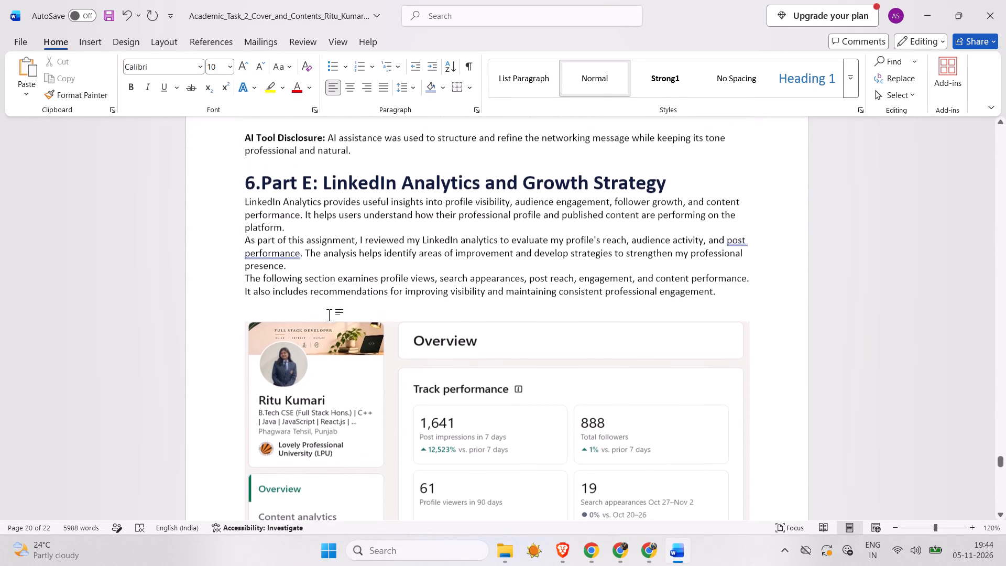
scroll(329, 315, up, 1)
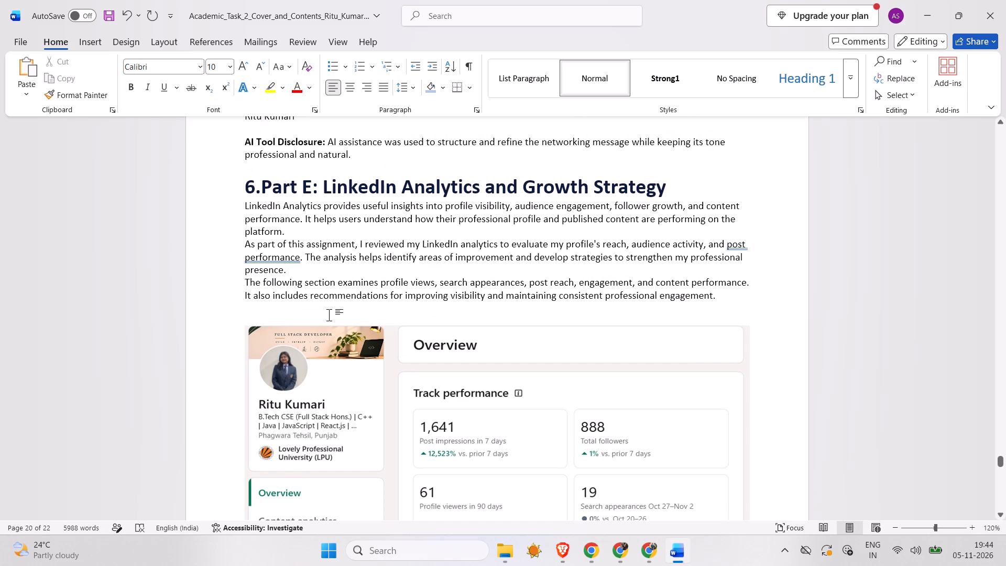
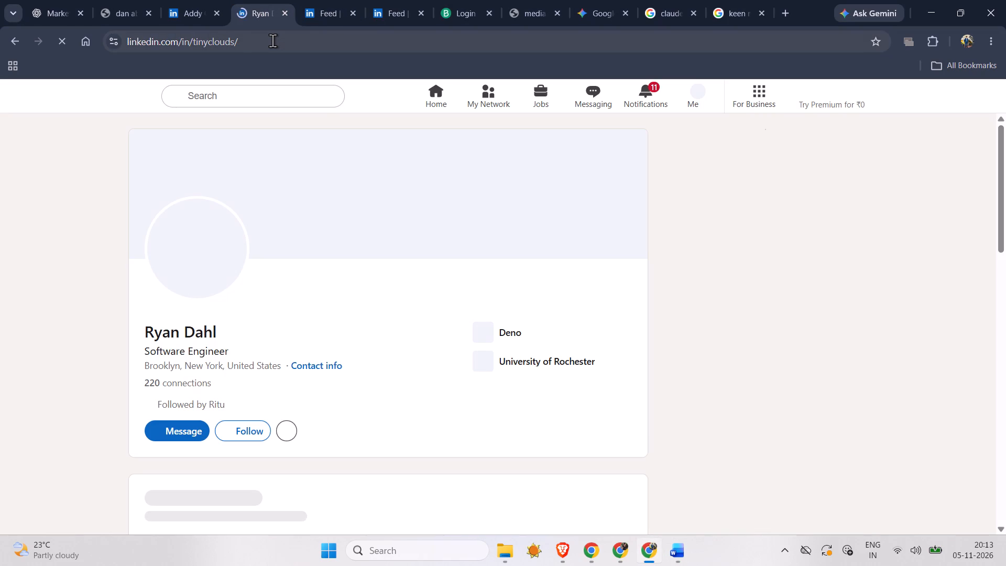
drag(272, 40, 124, 42)
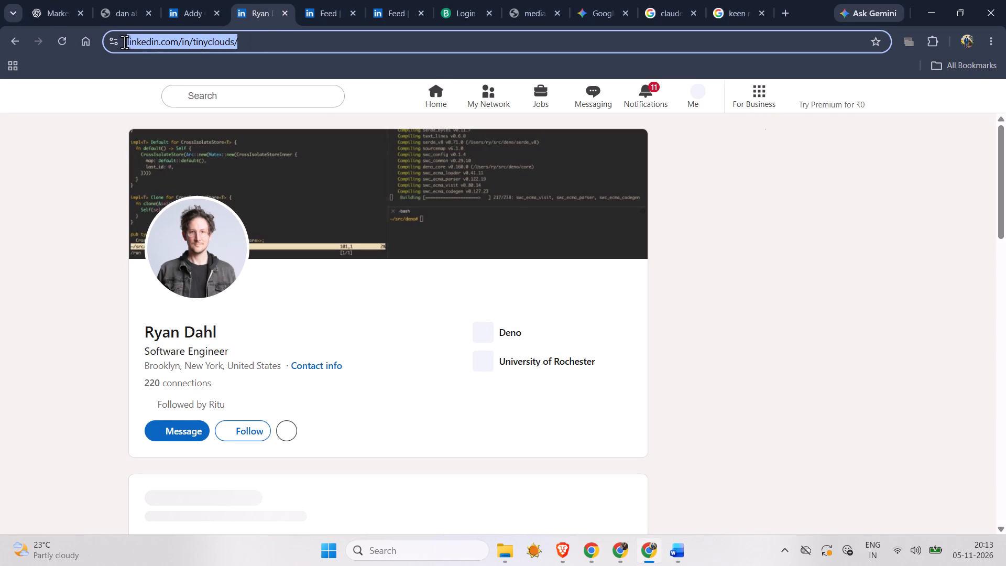
drag(124, 42, 123, 43)
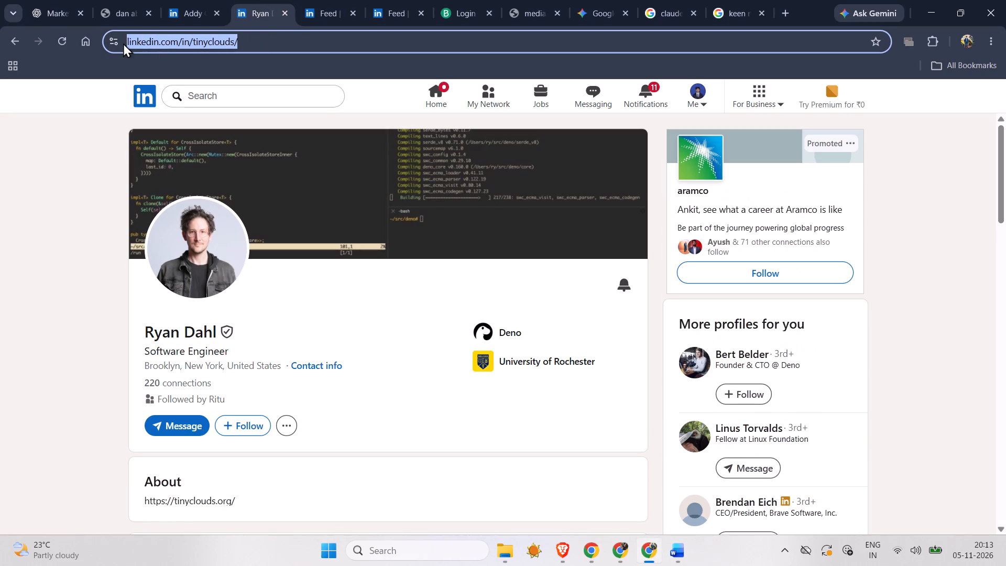
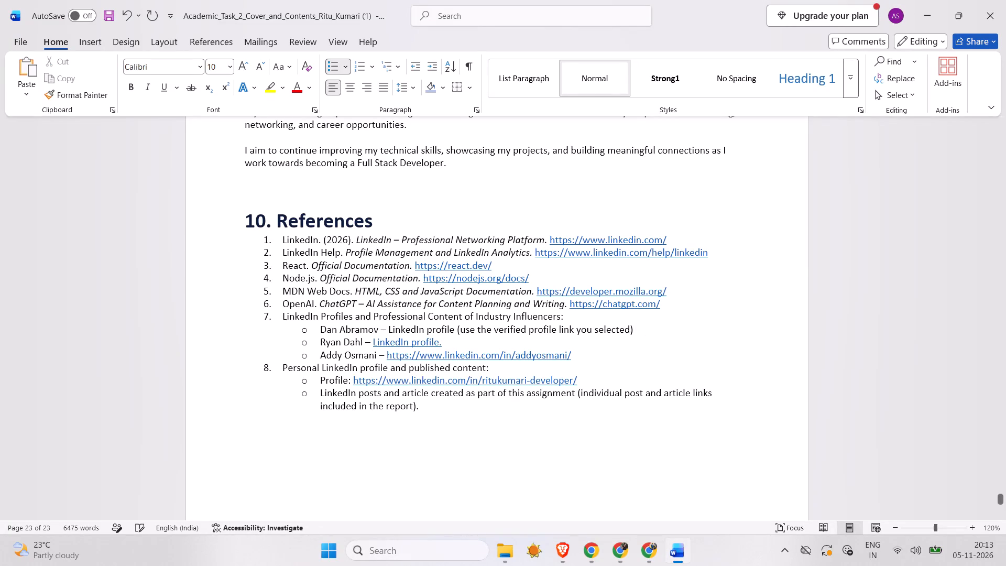
Delete most of the "LinkedIn profile (use the verified profile link you selected)" placeholder after Dan Abramov's name in reference 7.
key(BackSpace)
key(BackSpace)
key(BackSpace)
key(BackSpace)
key(BackSpace)
key(BackSpace)
key(BackSpace)
key(BackSpace)
key(BackSpace)
key(BackSpace)
key(BackSpace)
key(BackSpace)
key(BackSpace)
key(BackSpace)
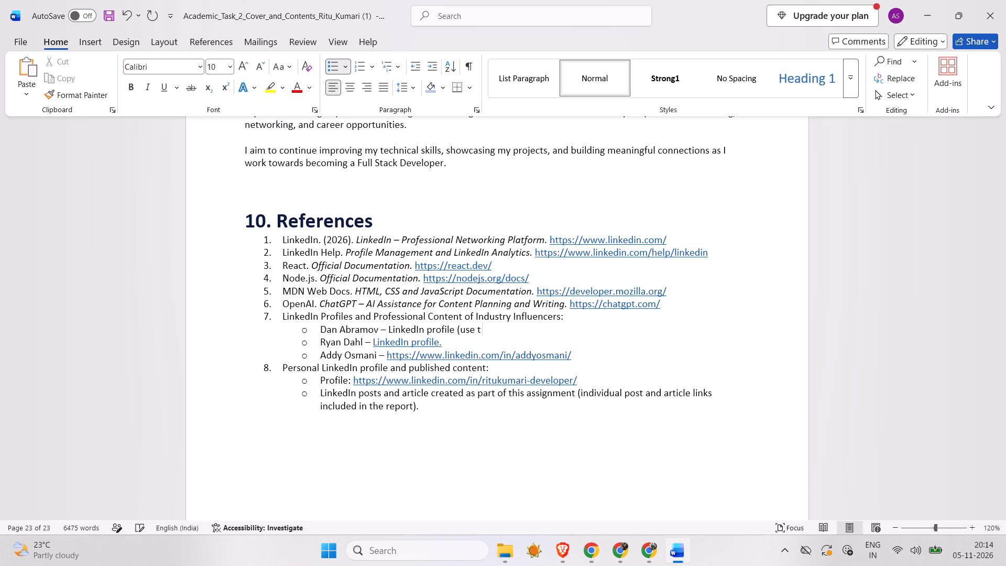
key(BackSpace)
key(BackSpace)
key(BackSpace)
key(BackSpace)
key(BackSpace)
key(BackSpace)
key(BackSpace)
click(503, 341)
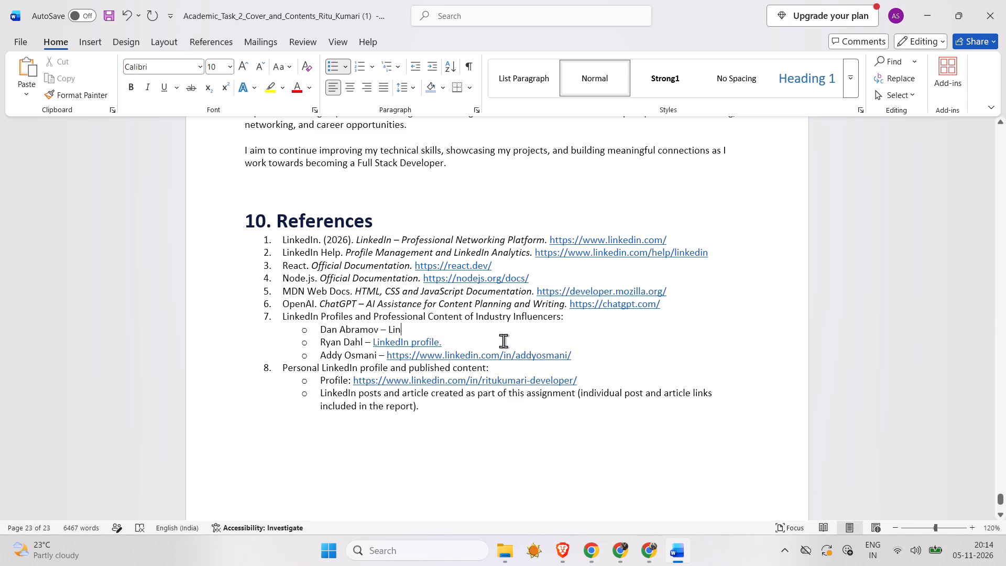
key(ctrl+v)
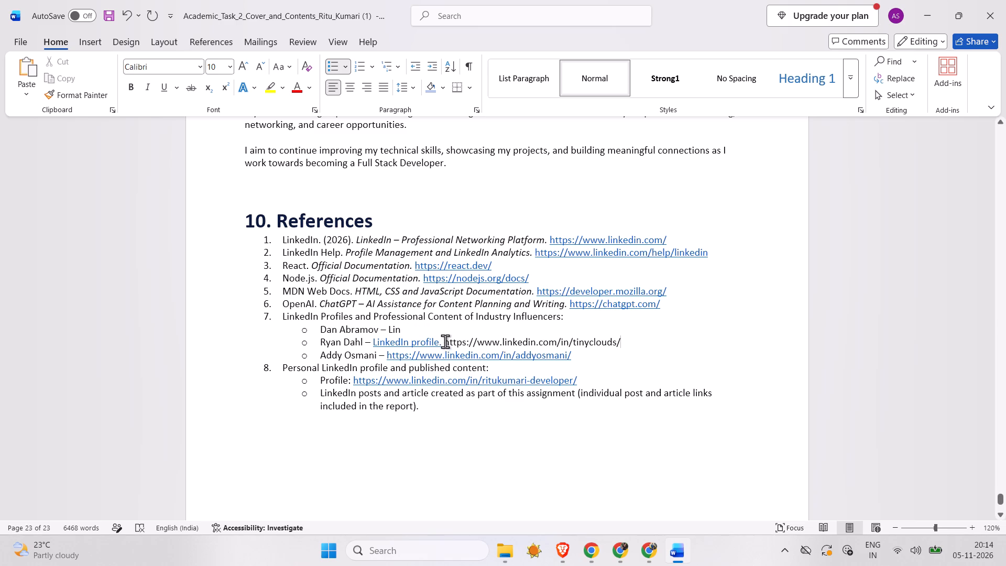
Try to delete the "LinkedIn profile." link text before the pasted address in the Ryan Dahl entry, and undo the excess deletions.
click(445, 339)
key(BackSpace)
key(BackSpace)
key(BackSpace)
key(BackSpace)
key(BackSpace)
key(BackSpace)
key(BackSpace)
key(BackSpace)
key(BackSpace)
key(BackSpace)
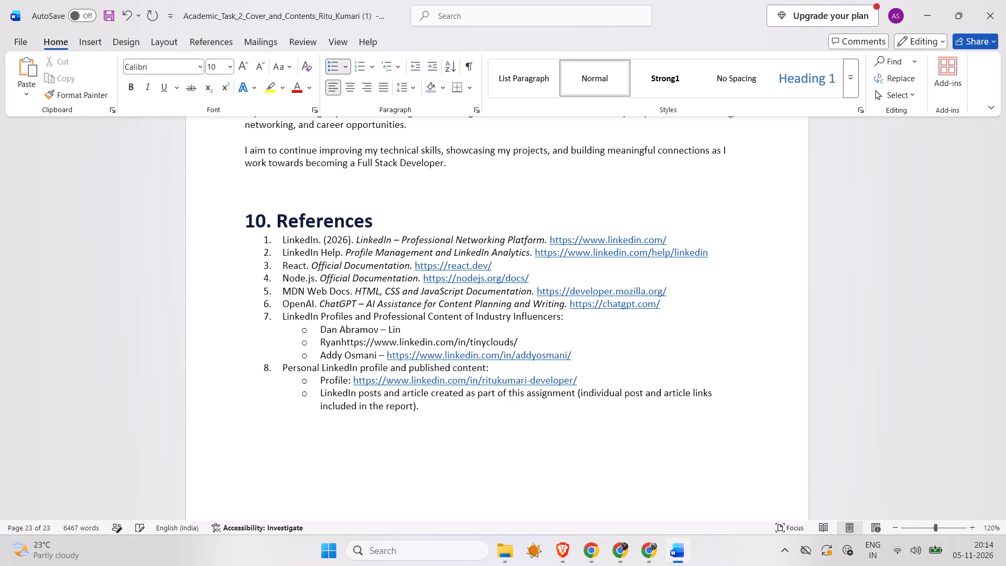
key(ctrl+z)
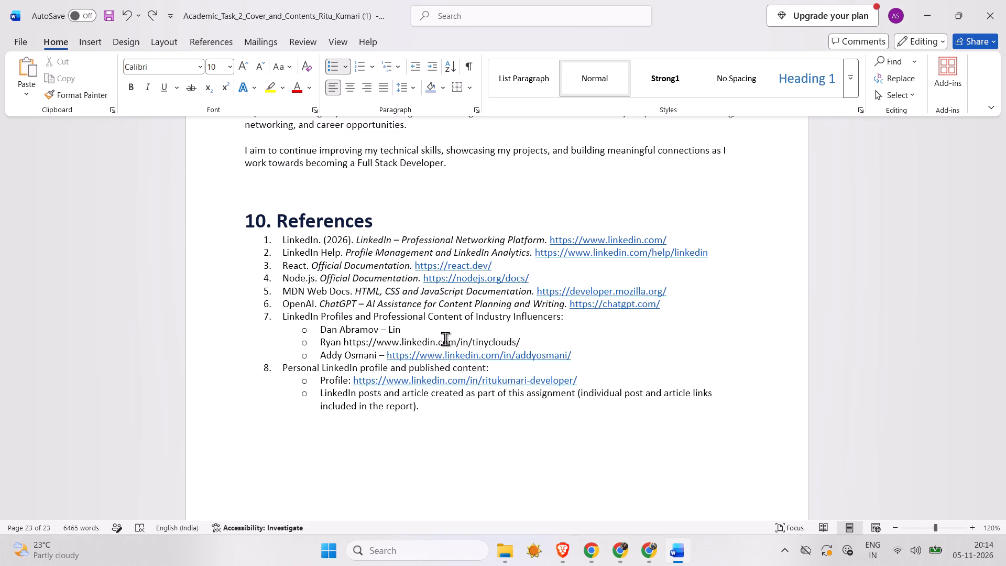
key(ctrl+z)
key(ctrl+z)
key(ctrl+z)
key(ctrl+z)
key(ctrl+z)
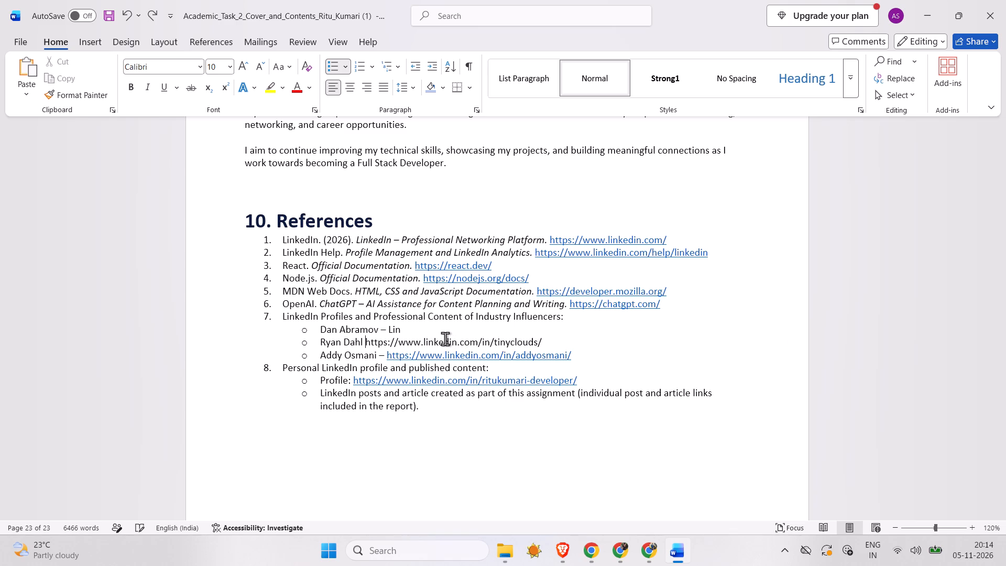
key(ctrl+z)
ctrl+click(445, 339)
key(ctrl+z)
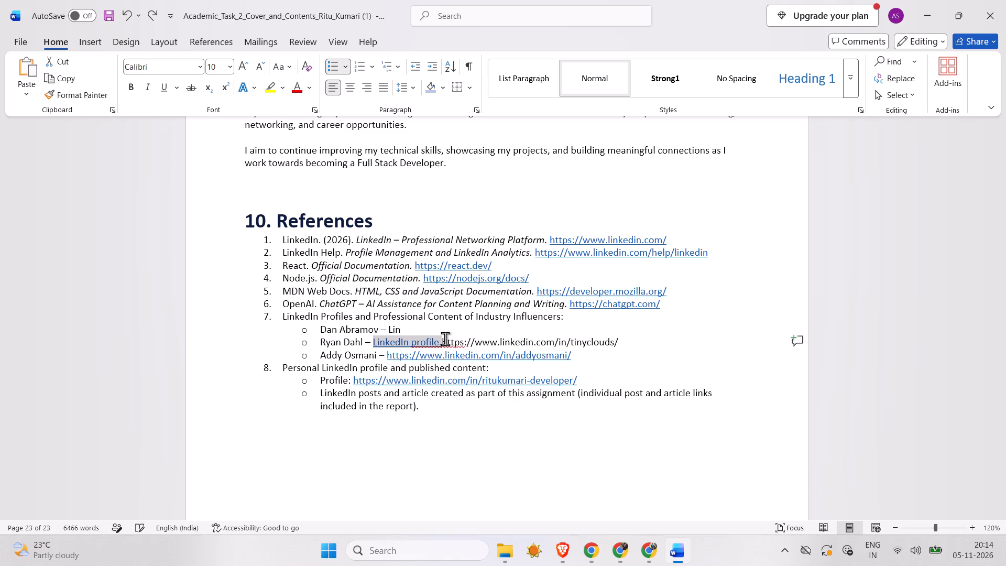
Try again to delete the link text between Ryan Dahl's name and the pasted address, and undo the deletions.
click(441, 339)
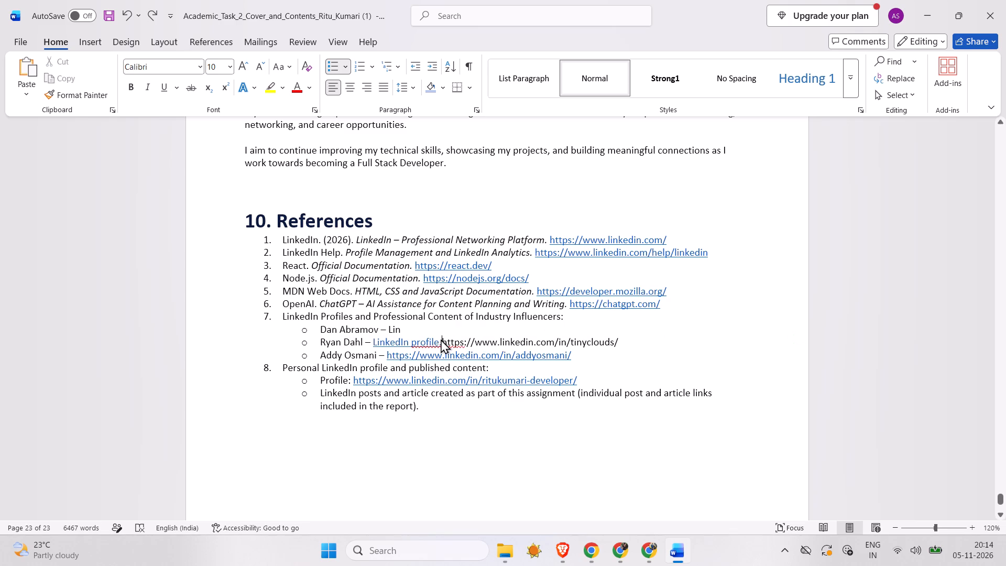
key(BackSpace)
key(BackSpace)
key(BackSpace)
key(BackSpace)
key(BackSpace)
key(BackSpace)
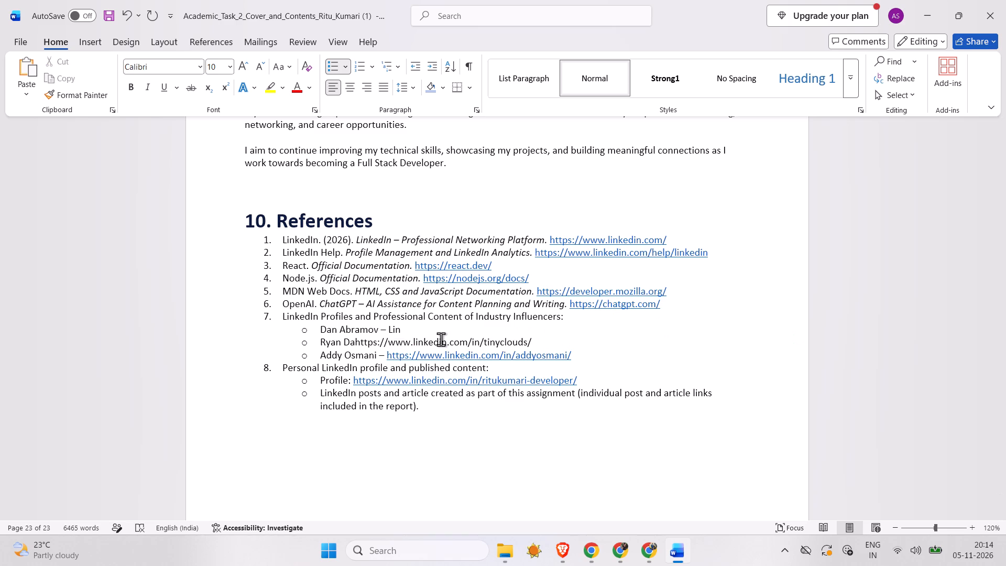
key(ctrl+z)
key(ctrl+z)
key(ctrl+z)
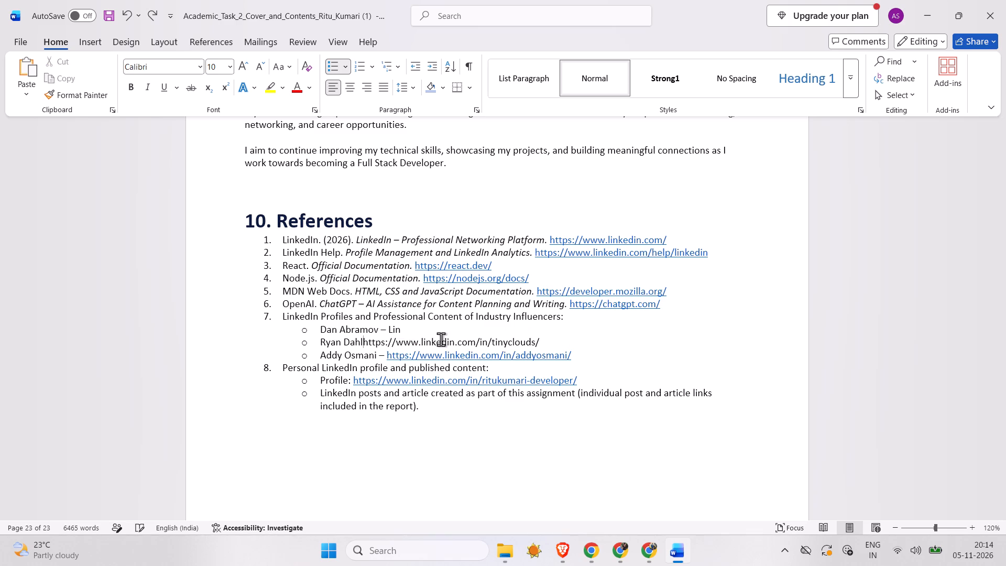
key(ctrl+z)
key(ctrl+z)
Delete the "LinkedIn profile" link text from the Ryan Dahl entry, keeping only the dash and the pasted address.
key(BackSpace)
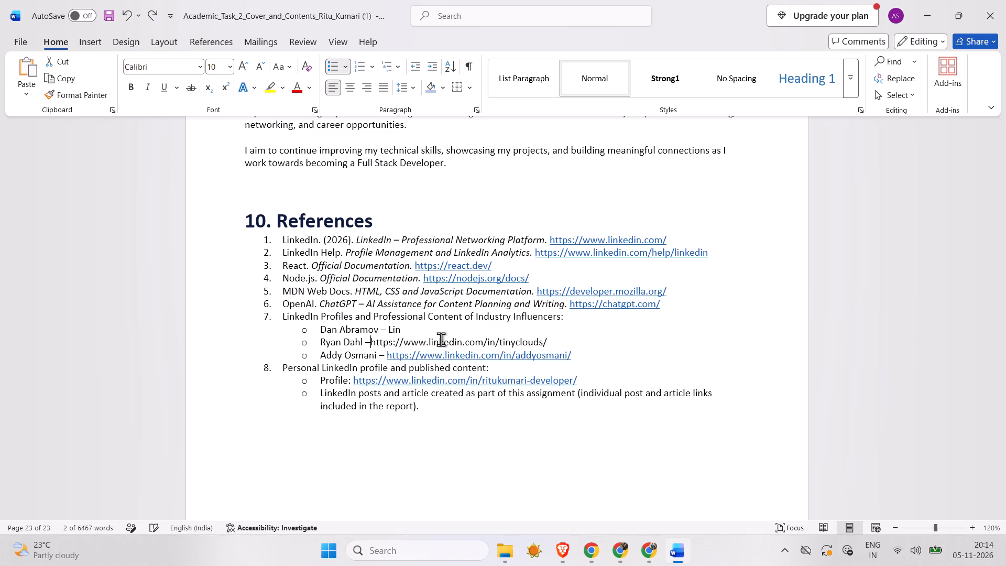
click(539, 389)
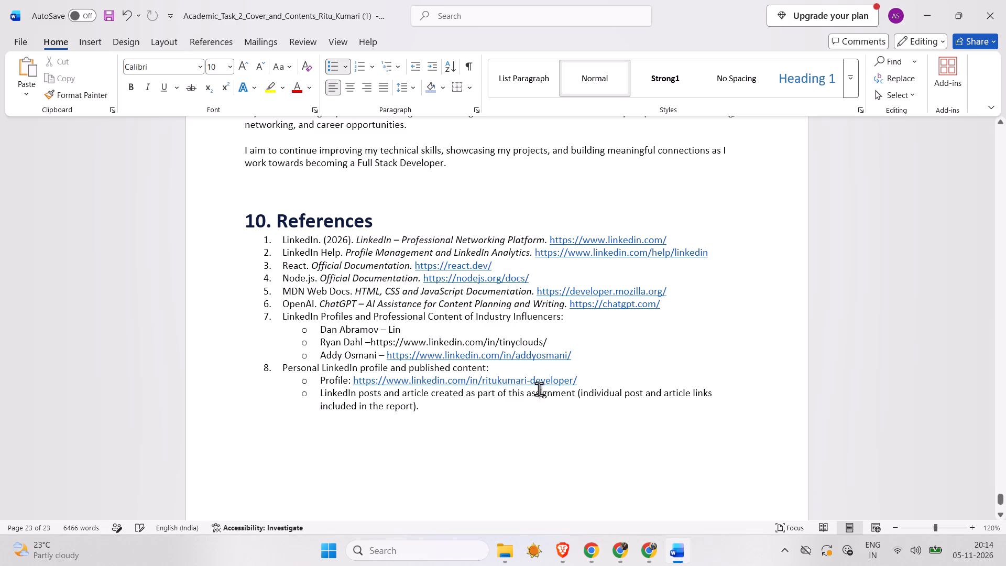
click(487, 438)
double_click(487, 438)
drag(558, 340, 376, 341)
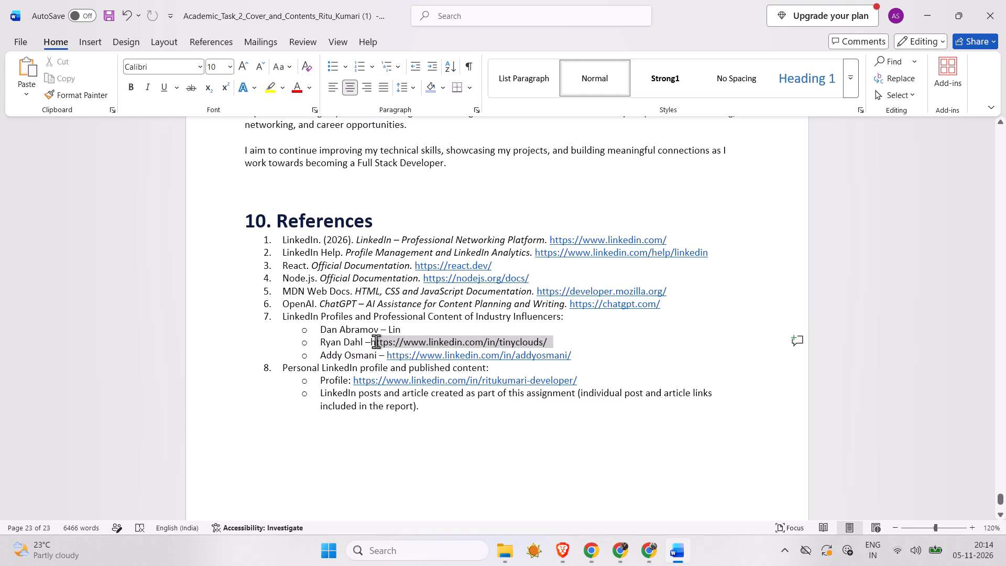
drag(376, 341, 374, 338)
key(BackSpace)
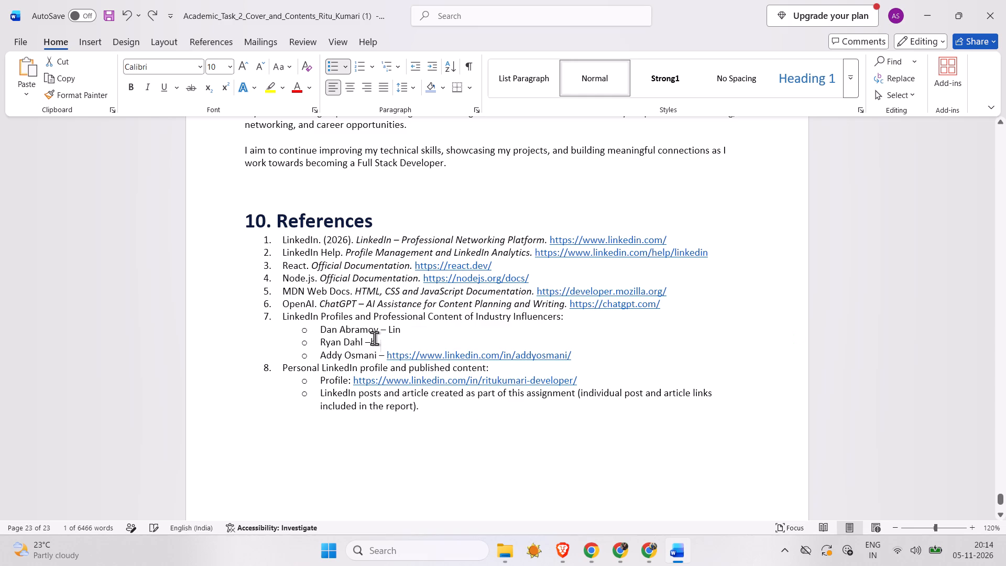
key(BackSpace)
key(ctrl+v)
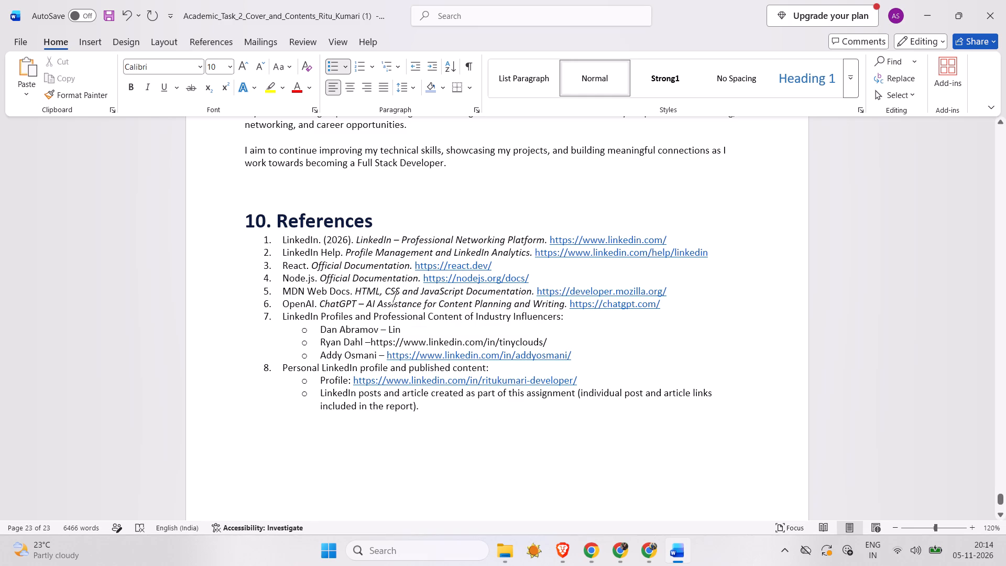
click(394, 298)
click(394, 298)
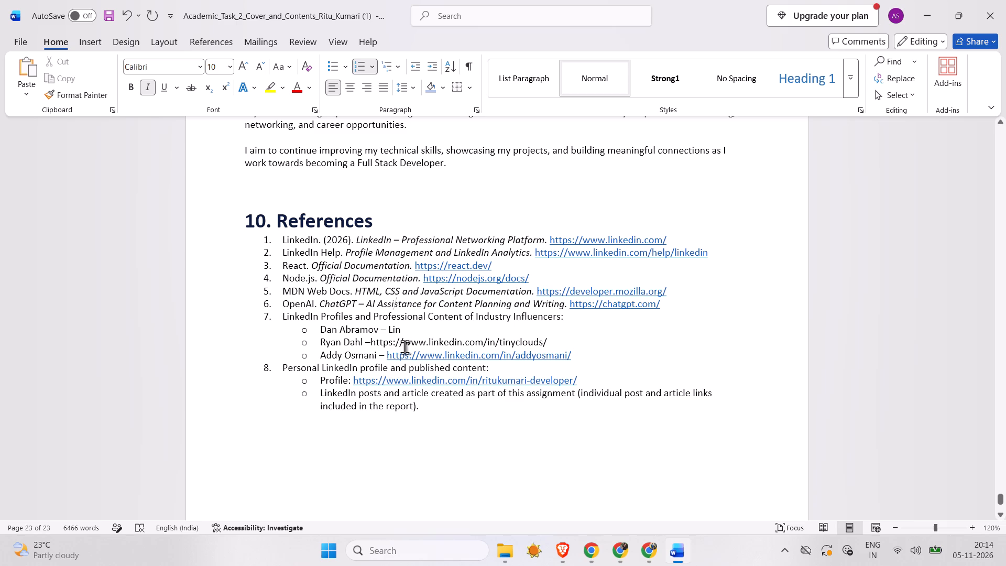
Insert a space between the dash and the profile address in the Ryan Dahl entry.
click(396, 342)
click(370, 342)
key(space)
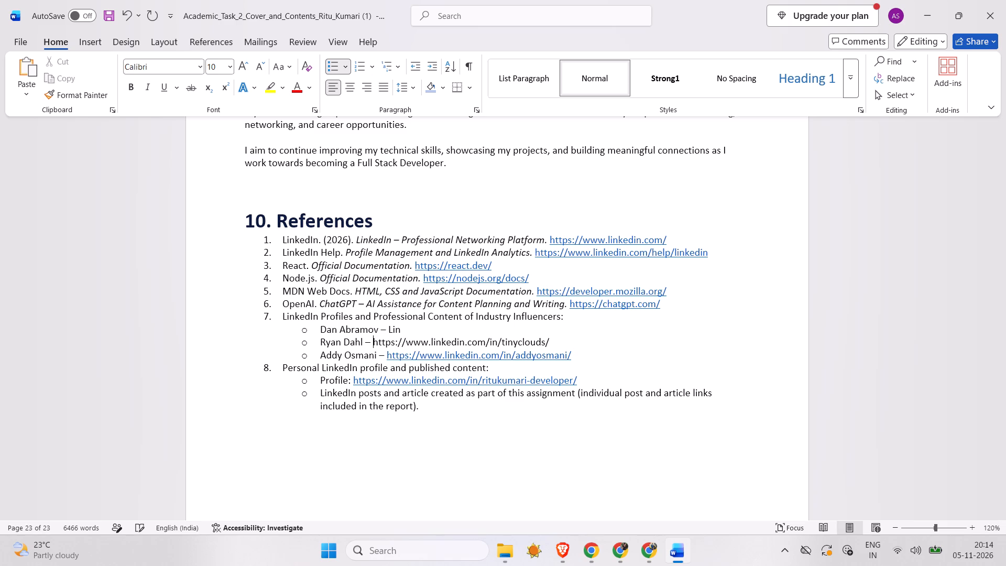
click(408, 330)
key(BackSpace)
key(BackSpace)
key(BackSpace)
key(ctrl+v)
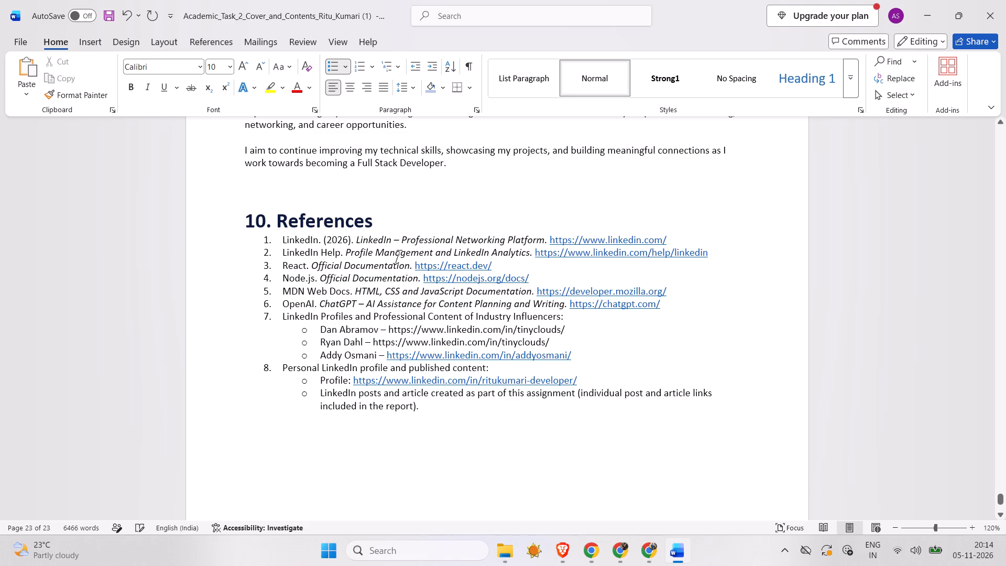
click(398, 255)
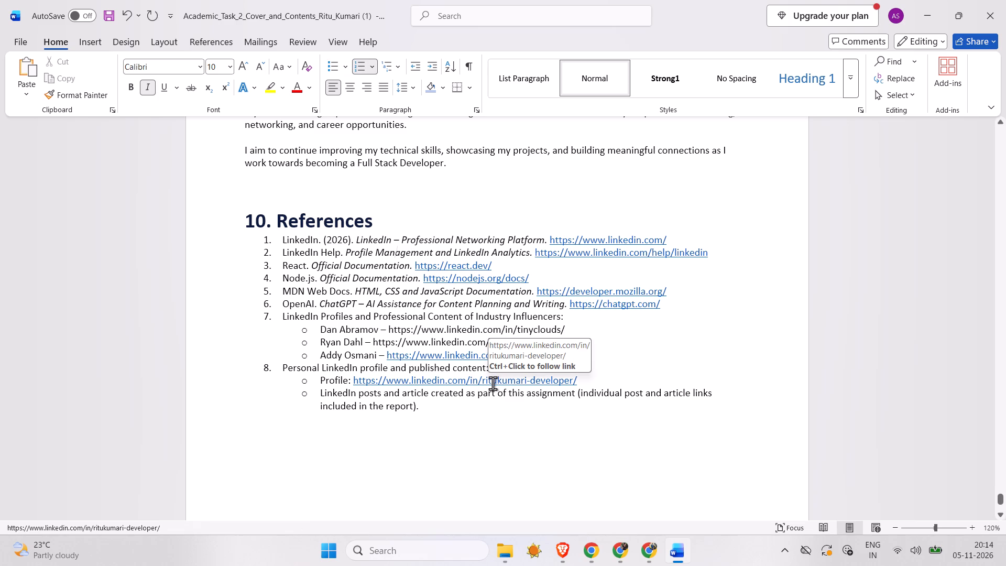
click(656, 557)
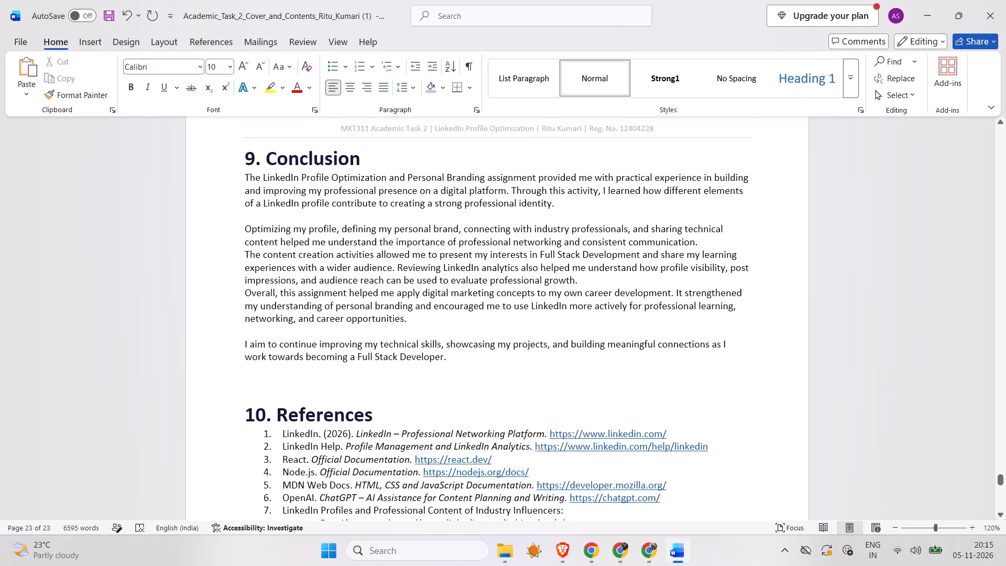
drag(378, 406, 323, 413)
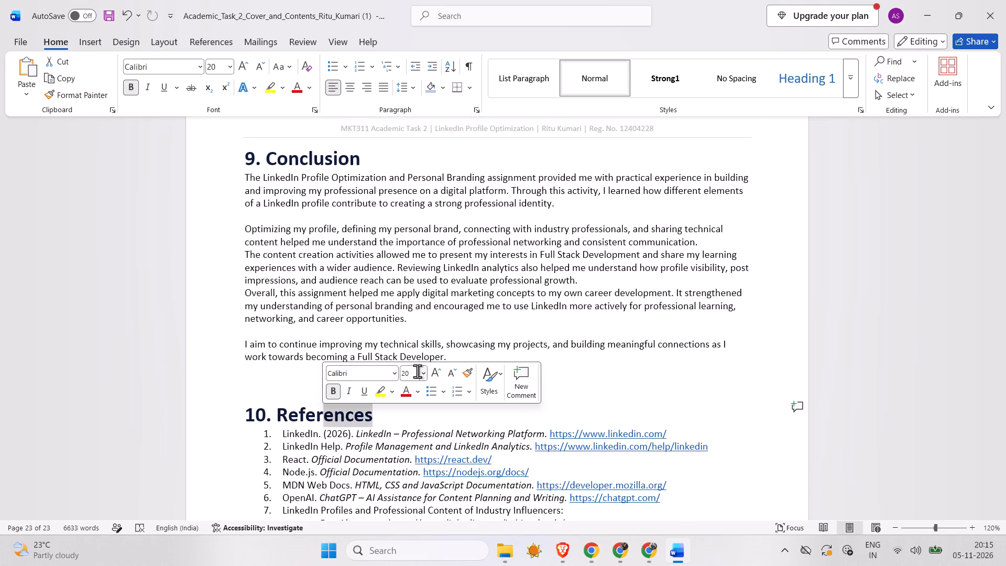
click(463, 375)
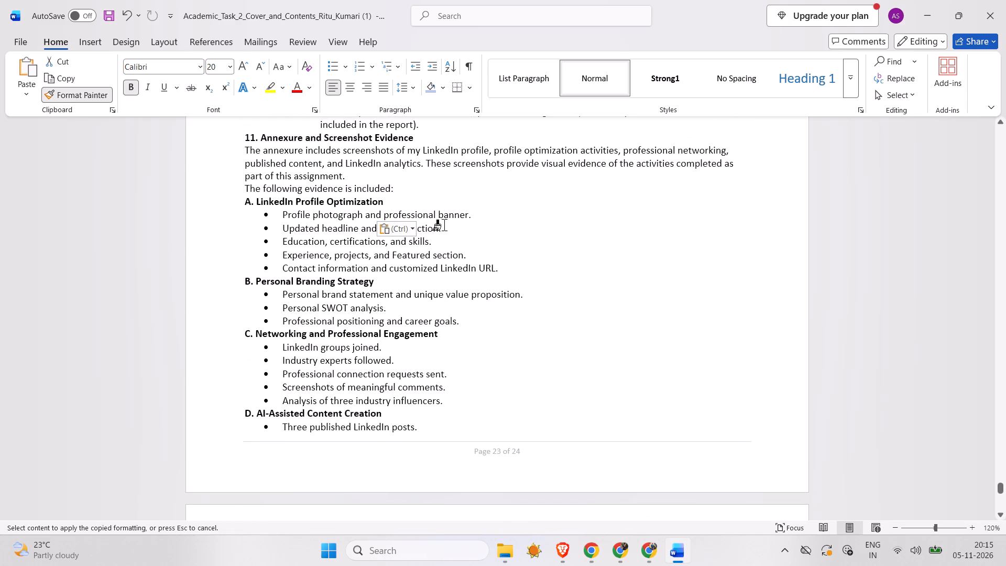
drag(428, 169, 287, 156)
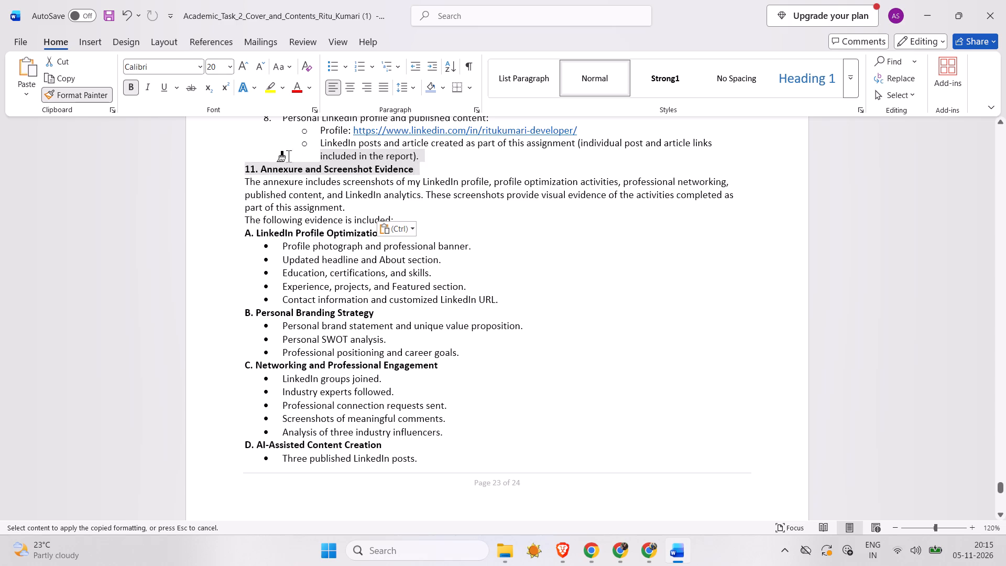
drag(287, 156, 246, 168)
click(463, 231)
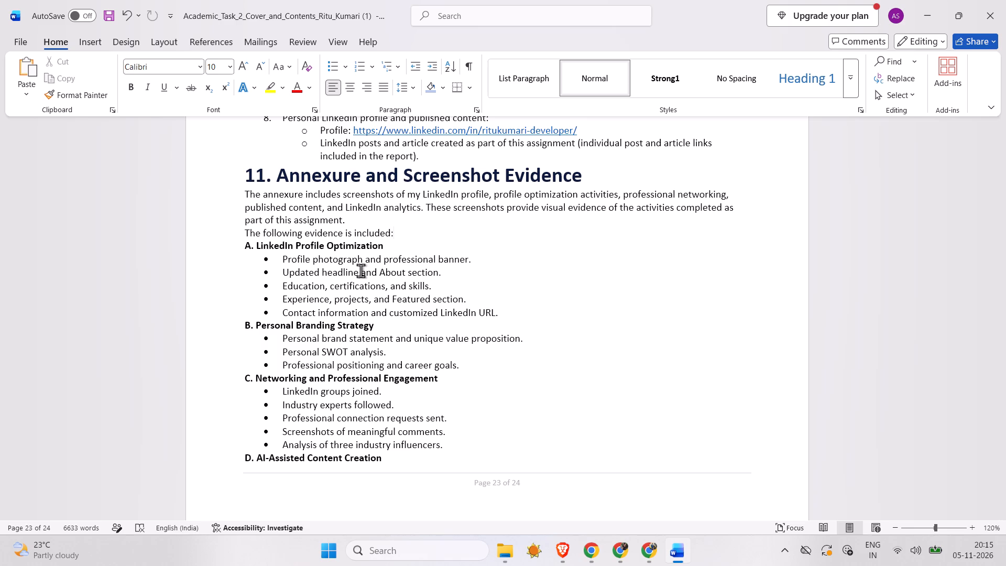
Insert an empty unbulleted line after "Analysis of three industry influencers." so "D. AI-Assisted Content Creation" starts on the next page.
click(452, 442)
key(Return)
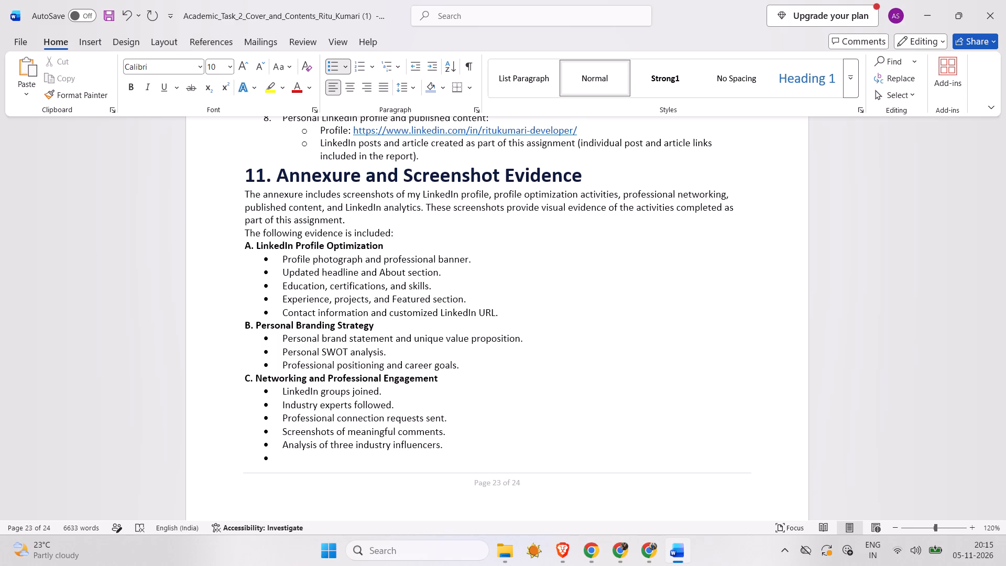
key(BackSpace)
Place the insertion point on the empty line below the Annexure's closing paragraph at the end of the report.
scroll(452, 442, down, 1)
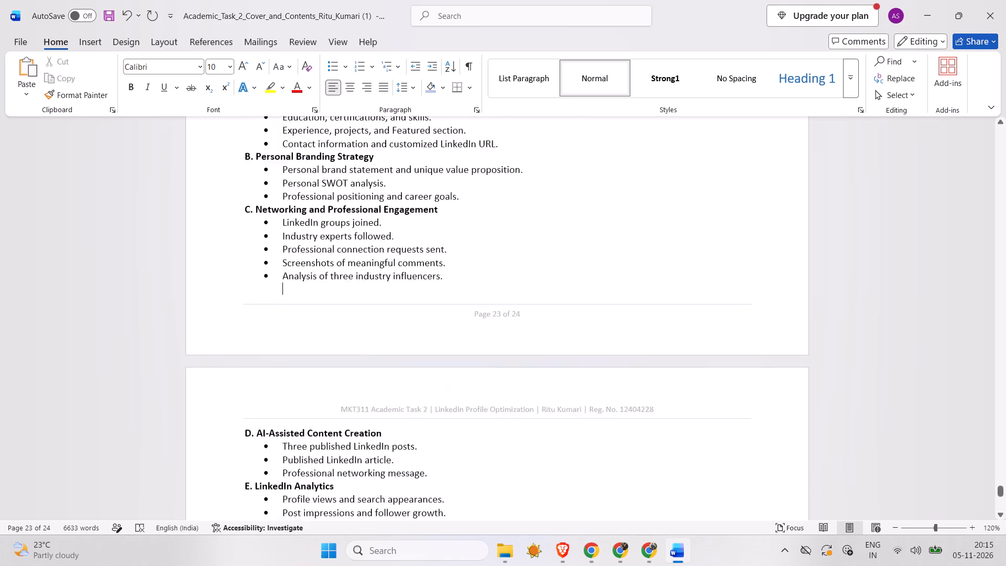
scroll(452, 442, down, 1)
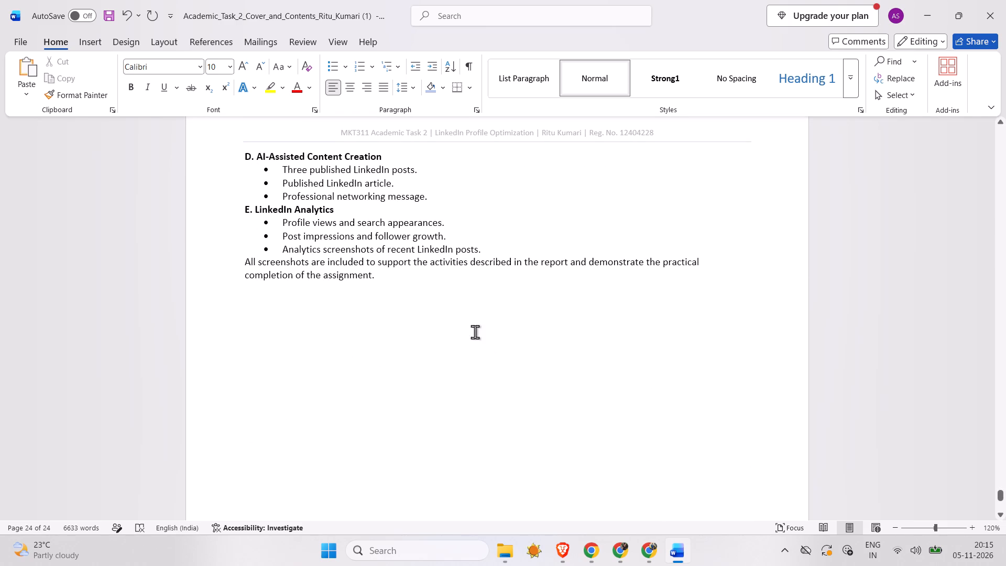
click(227, 305)
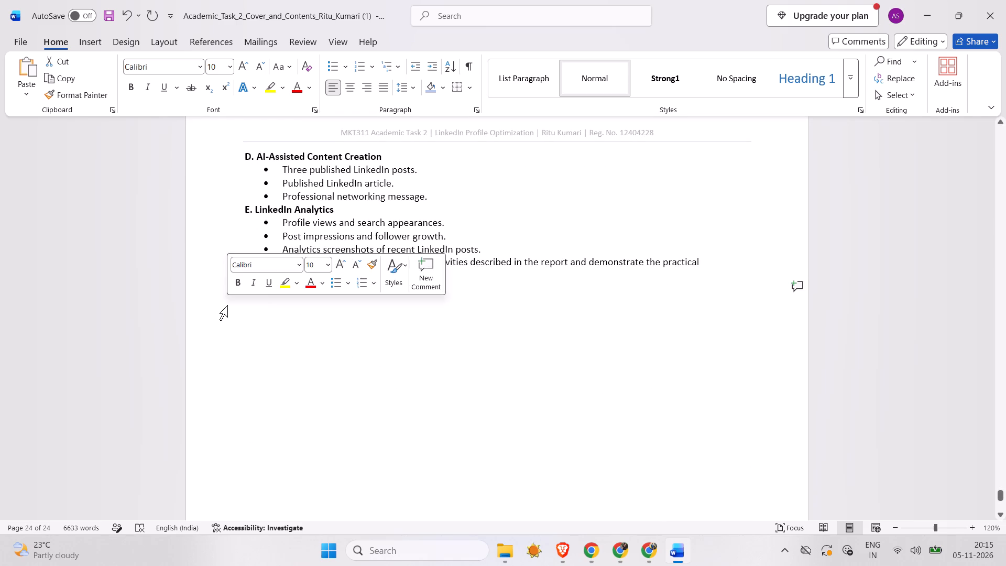
click(244, 353)
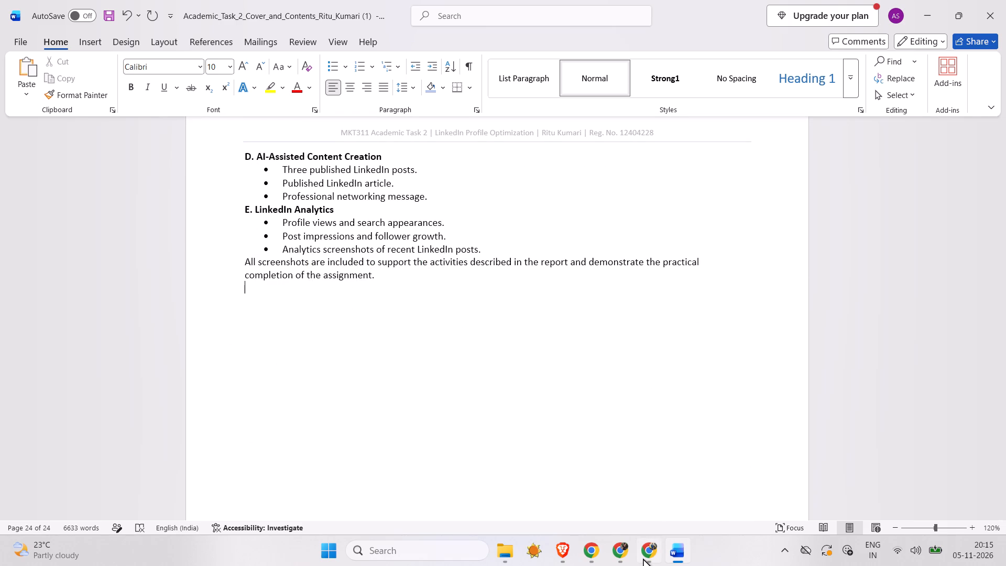
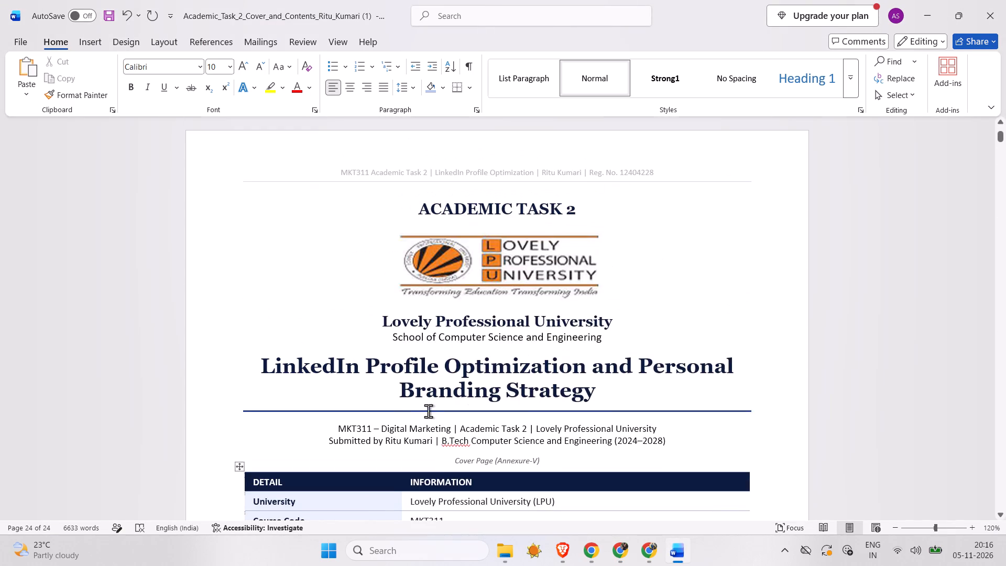
Copy the "Figure 1: Overview of LinkedIn Profile" picture and paste it below the Annexure's closing paragraph at the end of the report.
scroll(428, 411, down, 1)
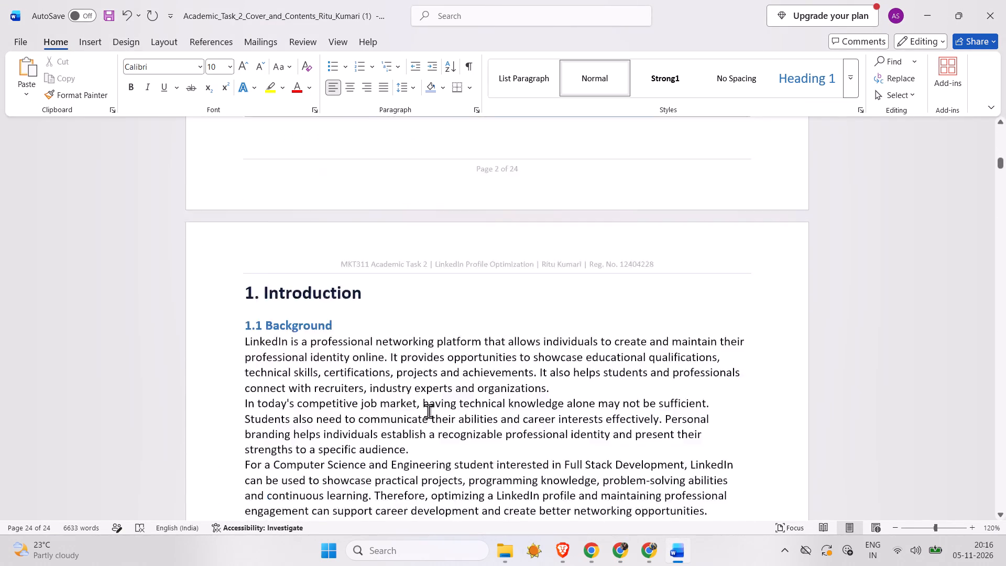
scroll(428, 411, down, 1)
click(432, 223)
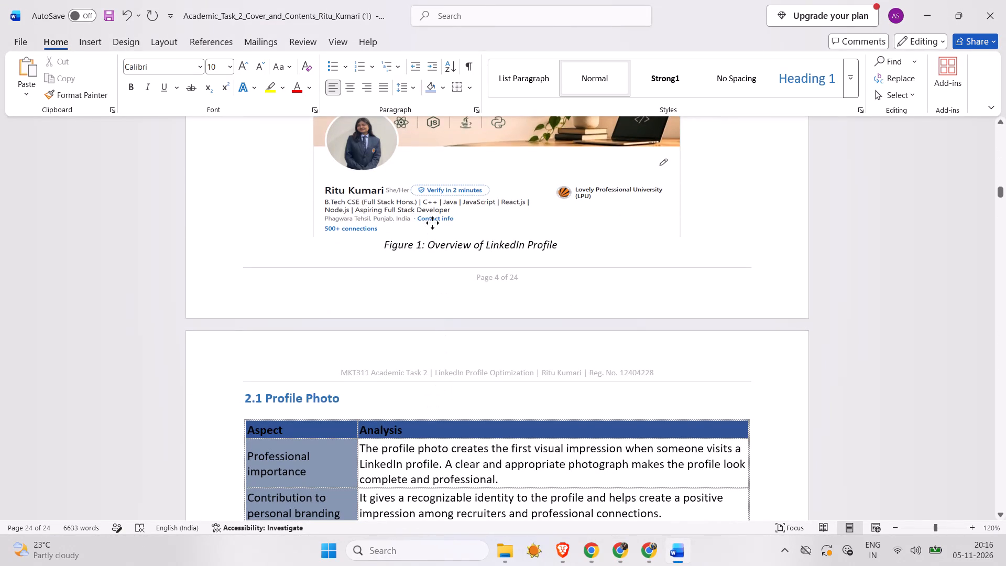
key(ctrl+c)
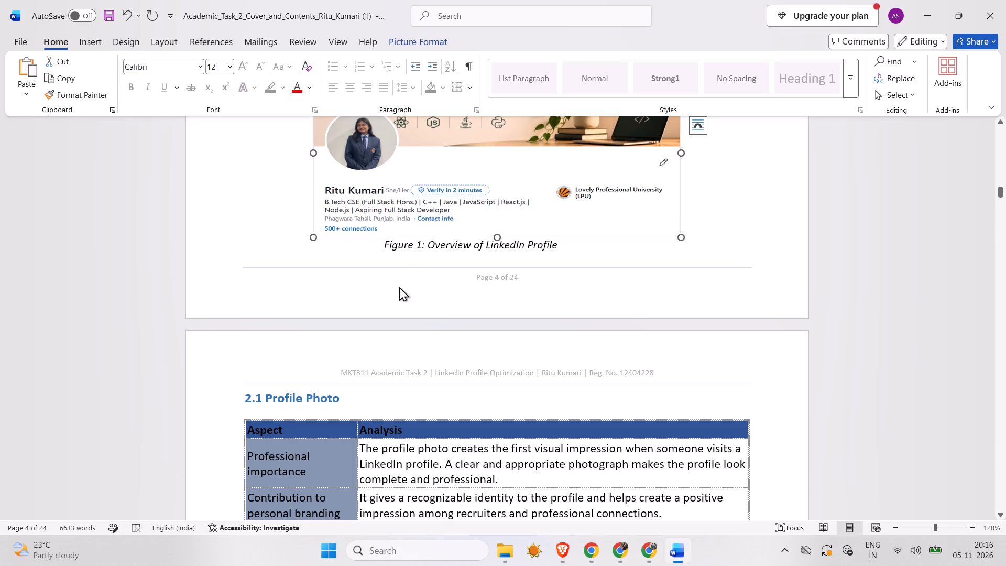
scroll(396, 313, down, 19)
scroll(396, 313, up, 1)
scroll(396, 313, down, 9)
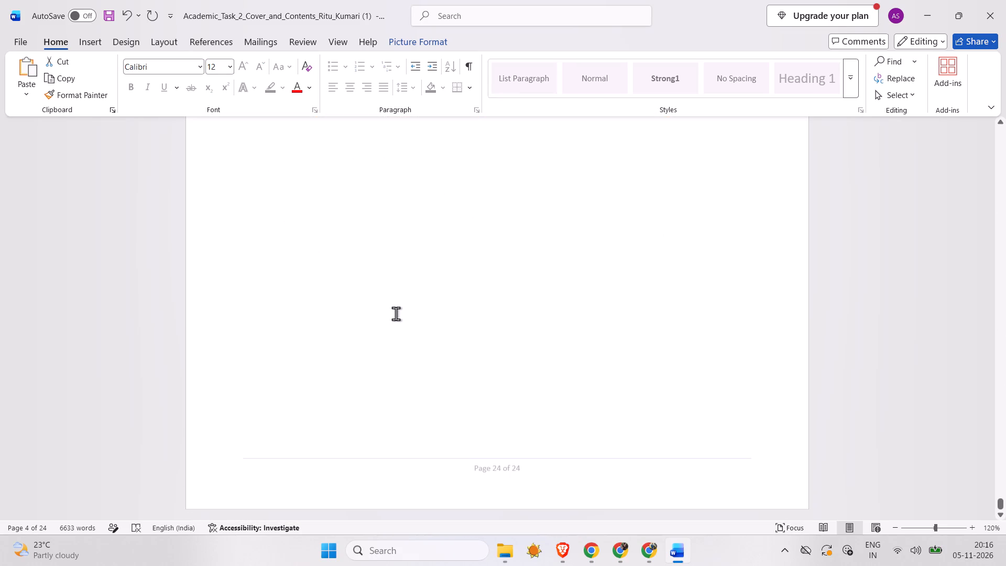
scroll(396, 313, down, 8)
click(212, 348)
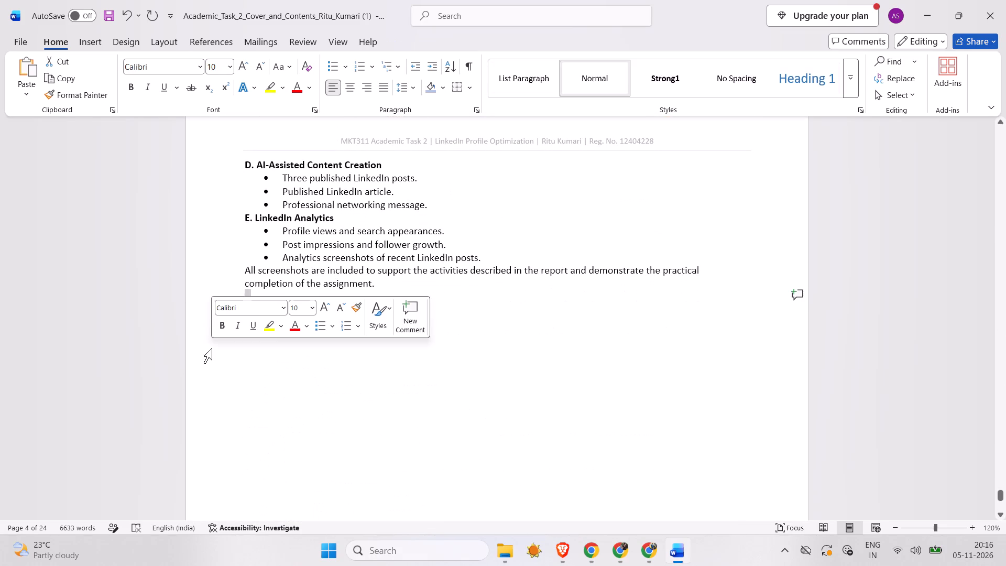
click(237, 366)
key(Down)
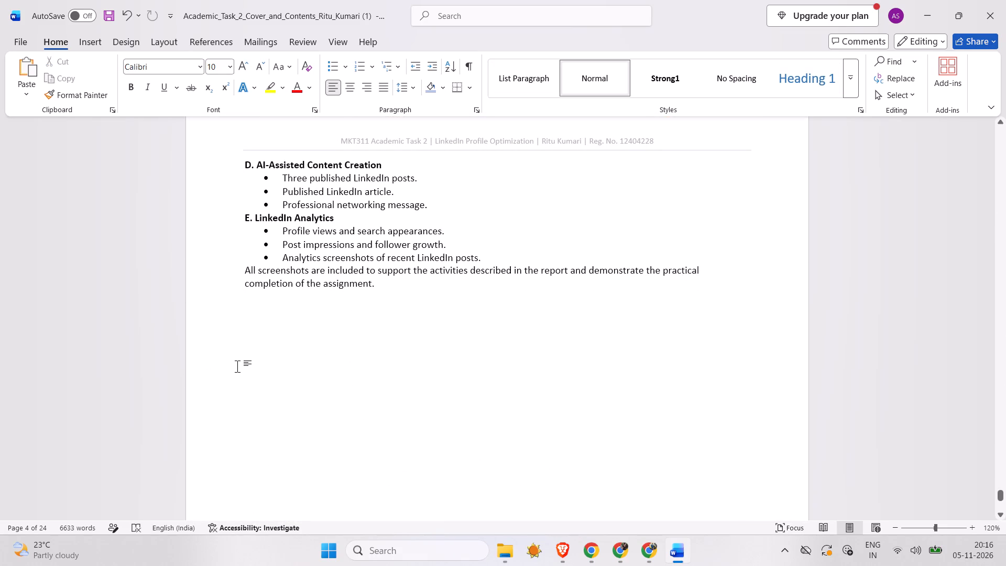
key(ctrl+v)
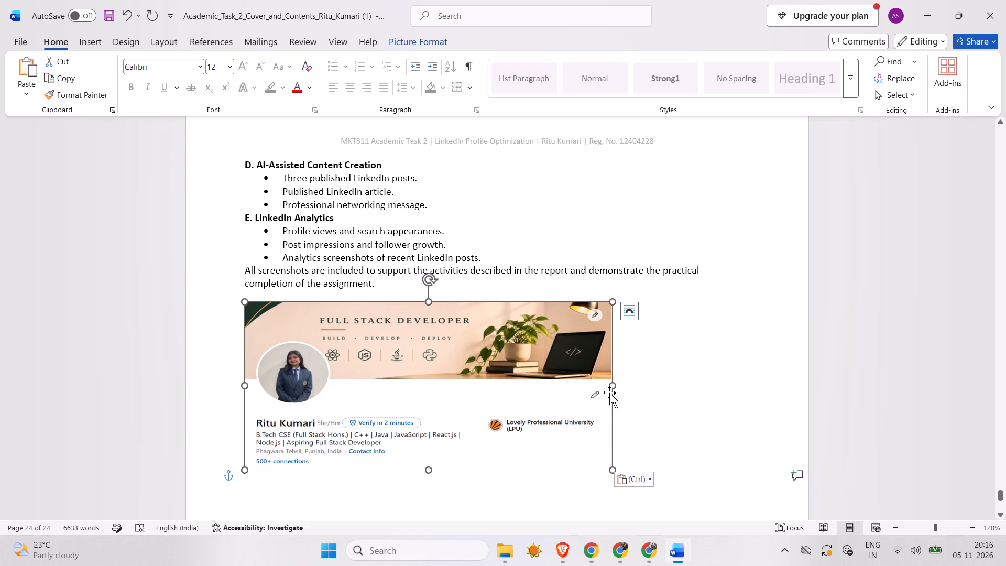
Shrink the pasted profile picture to about 10.6 cm by 4.83 cm and shift it slightly down and past the left text margin.
drag(611, 470, 505, 447)
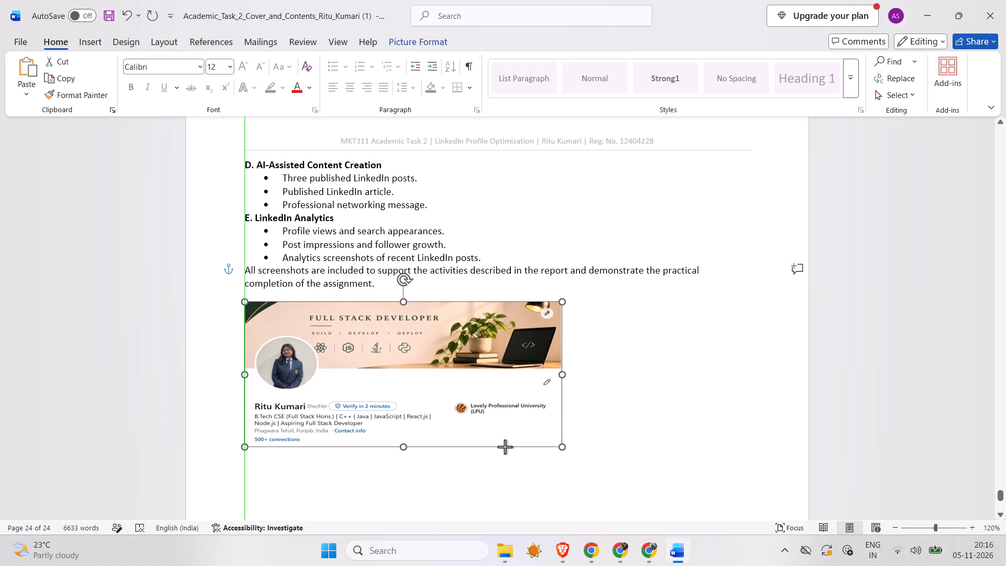
drag(505, 447, 482, 445)
drag(431, 369, 399, 387)
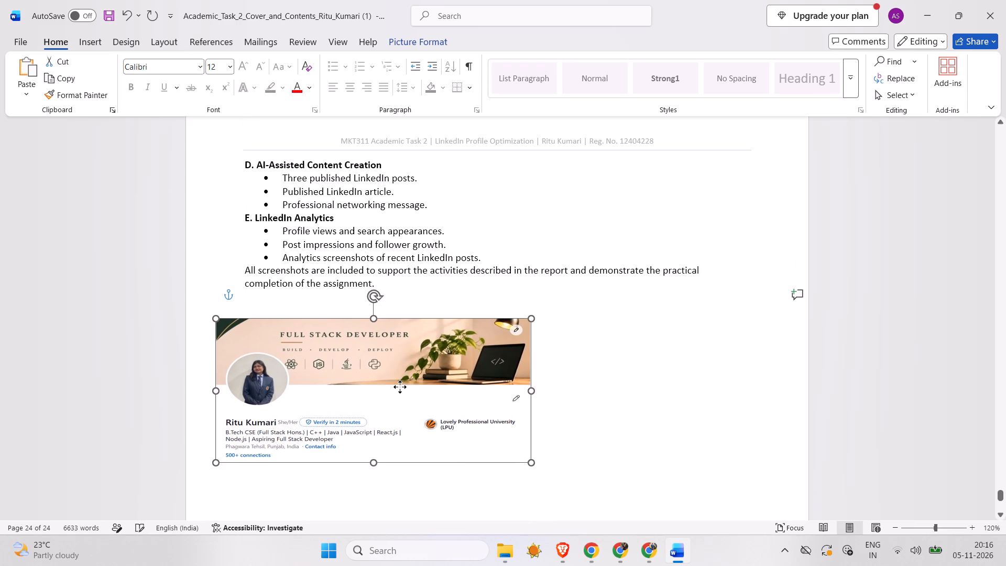
drag(399, 387, 393, 386)
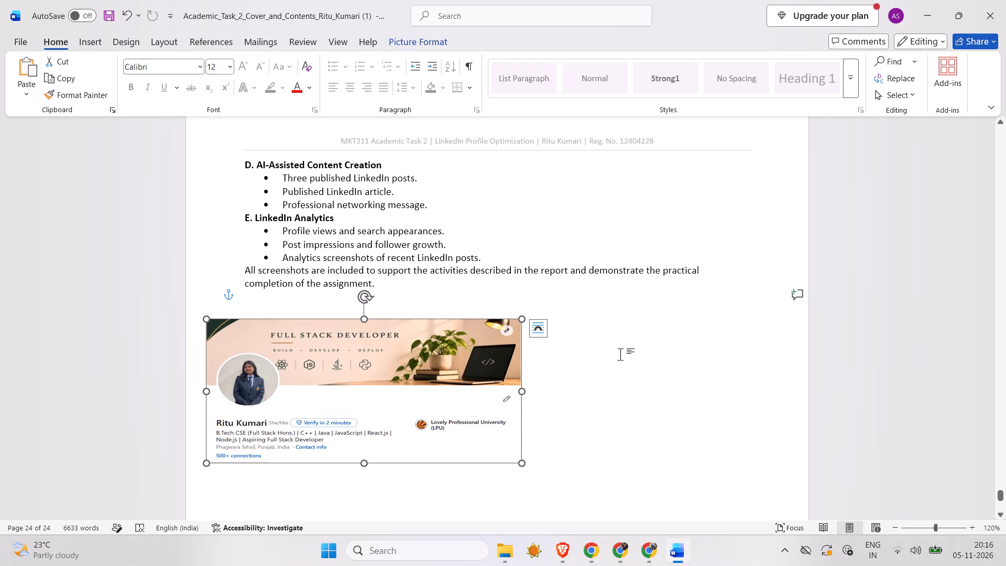
click(559, 227)
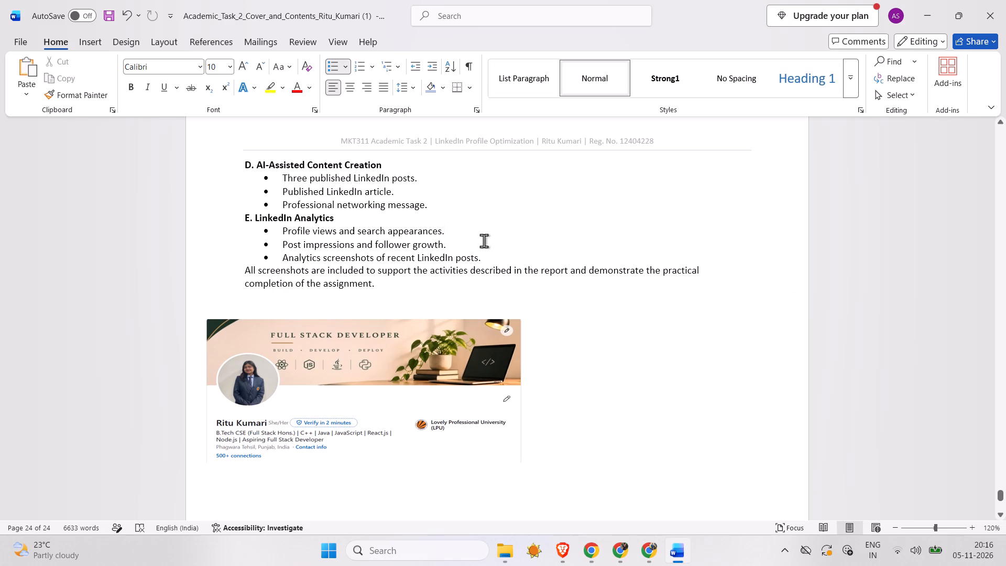
Look back through the report from Learning Outcomes up to Part A, examining its existing LinkedIn screenshots.
scroll(486, 248, up, 3)
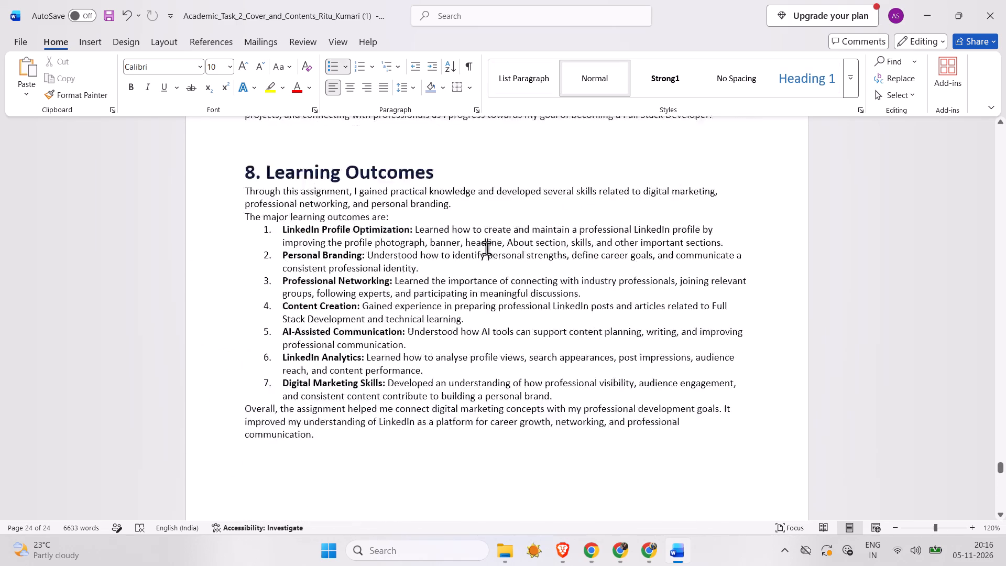
scroll(486, 248, up, 4)
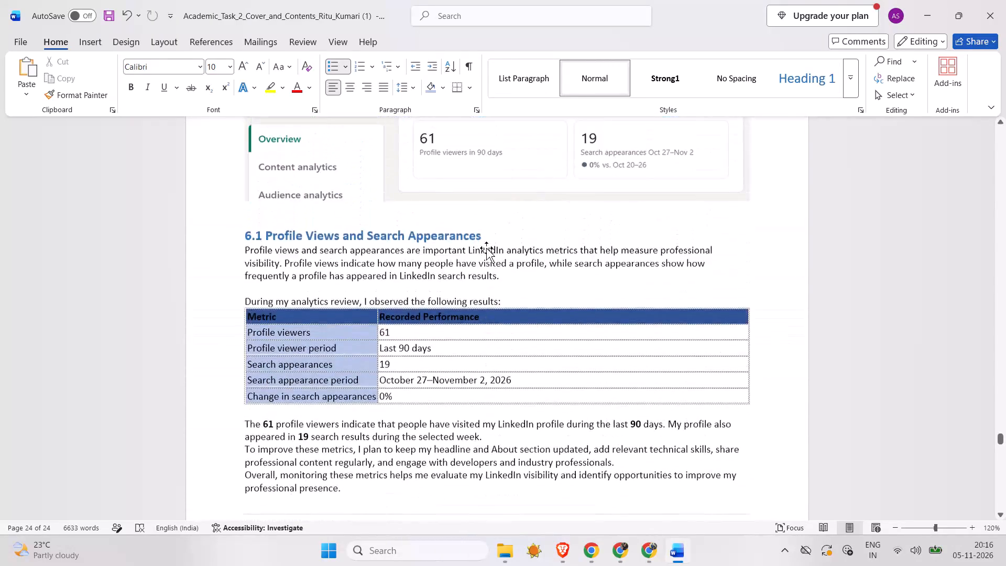
scroll(486, 248, up, 4)
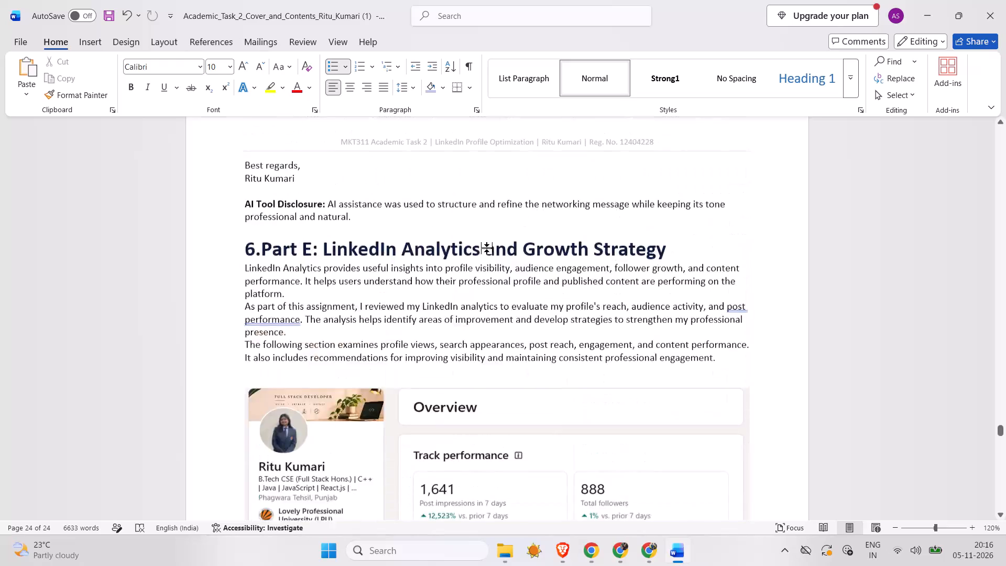
scroll(486, 248, up, 4)
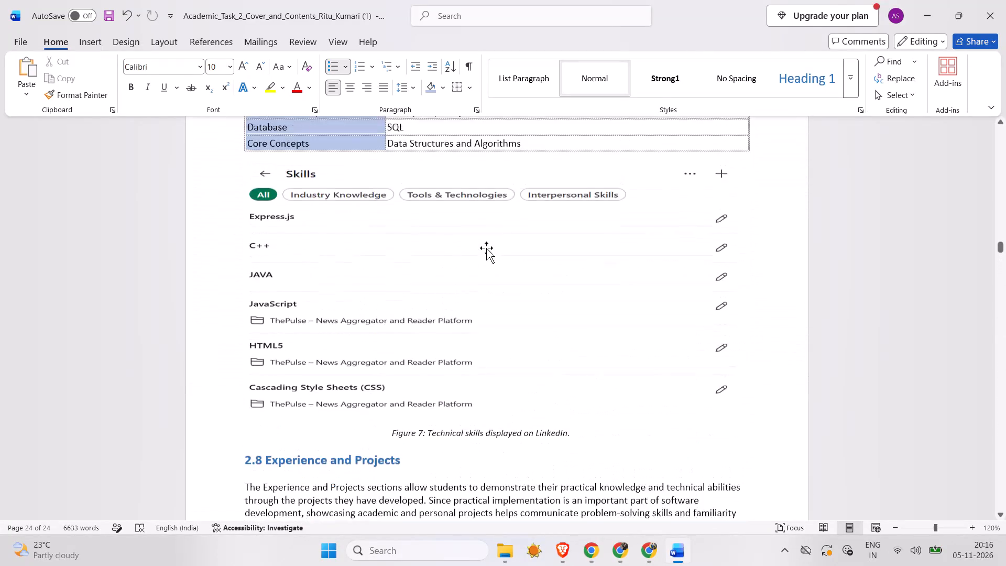
scroll(486, 248, up, 3)
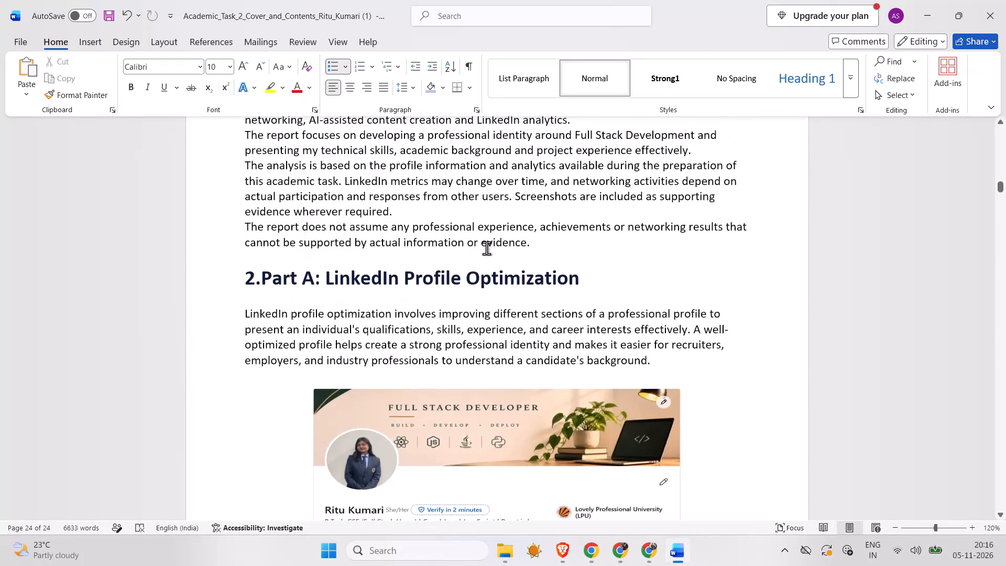
scroll(486, 248, down, 1)
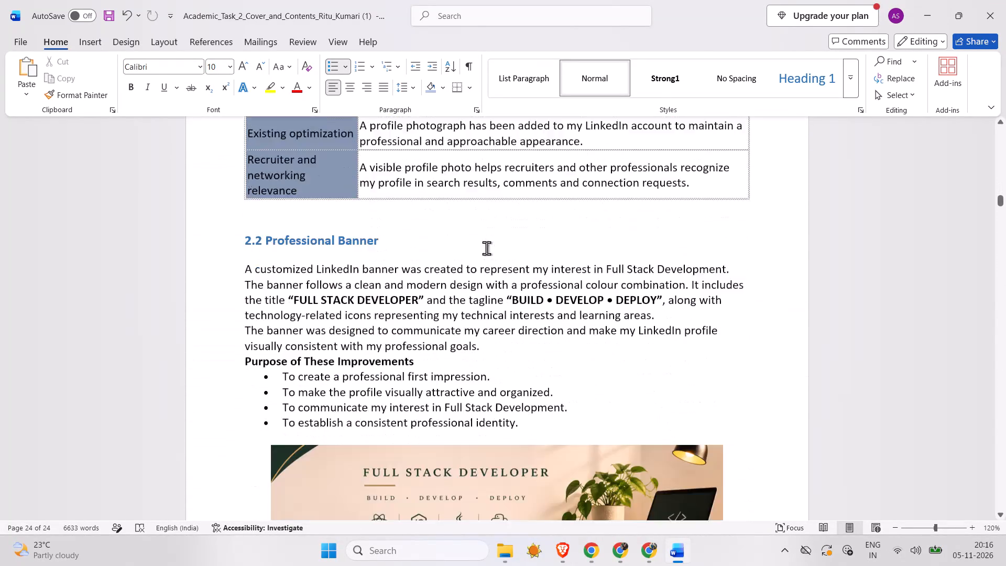
scroll(486, 248, down, 1)
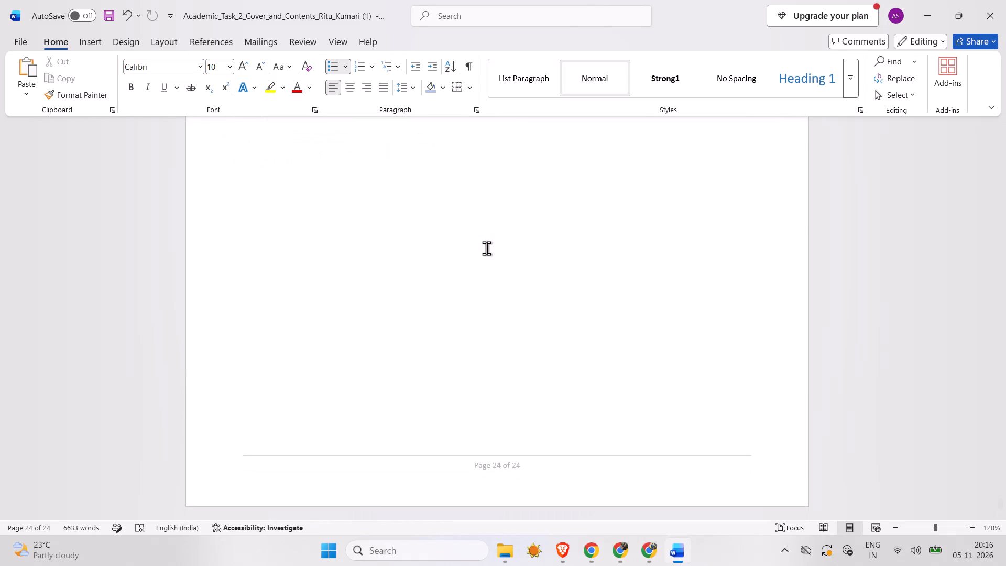
Examine the networking, comments and influencer figures in section 4 and the start of Part D as possible Annexure evidence.
scroll(486, 248, up, 6)
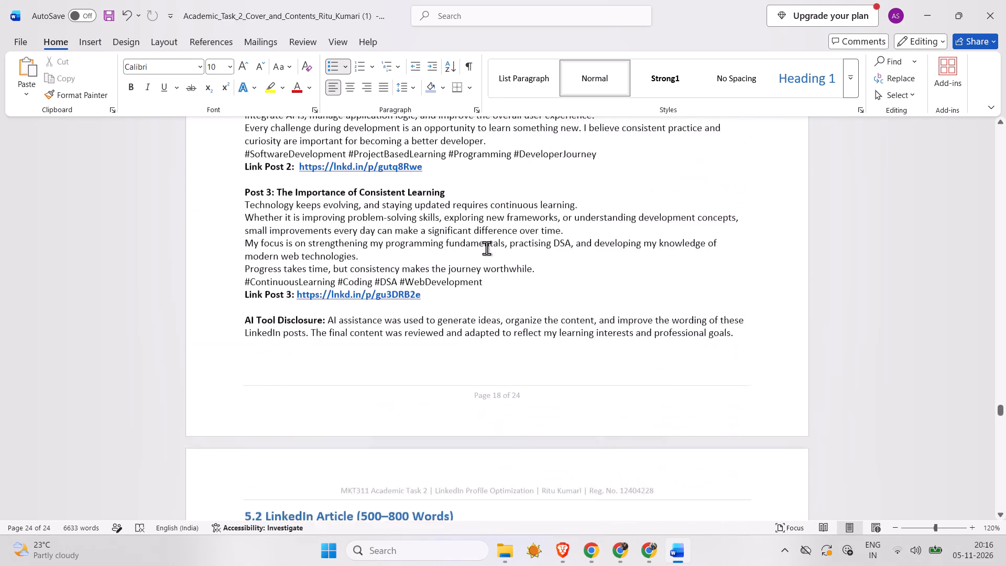
scroll(486, 248, up, 1)
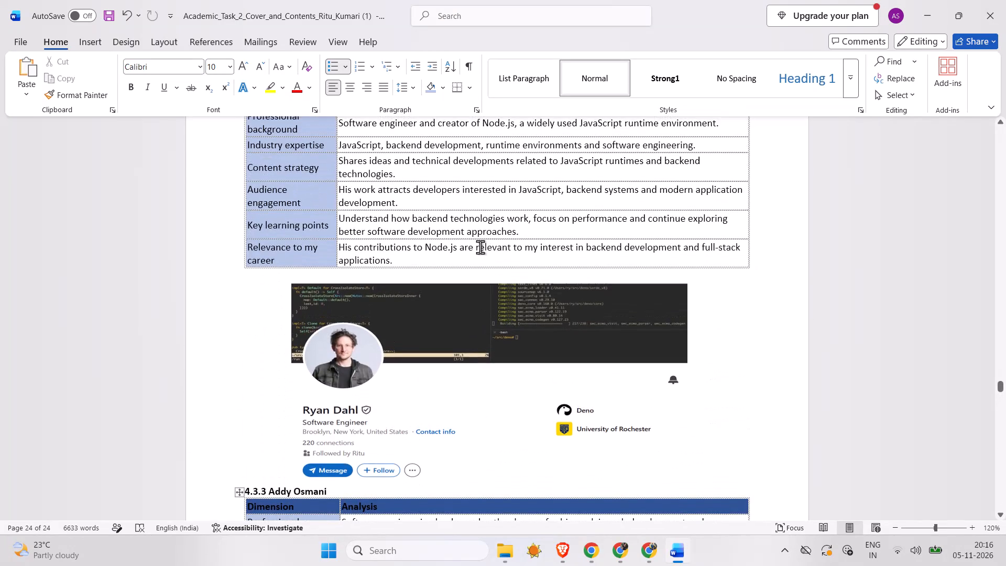
scroll(463, 245, up, 1)
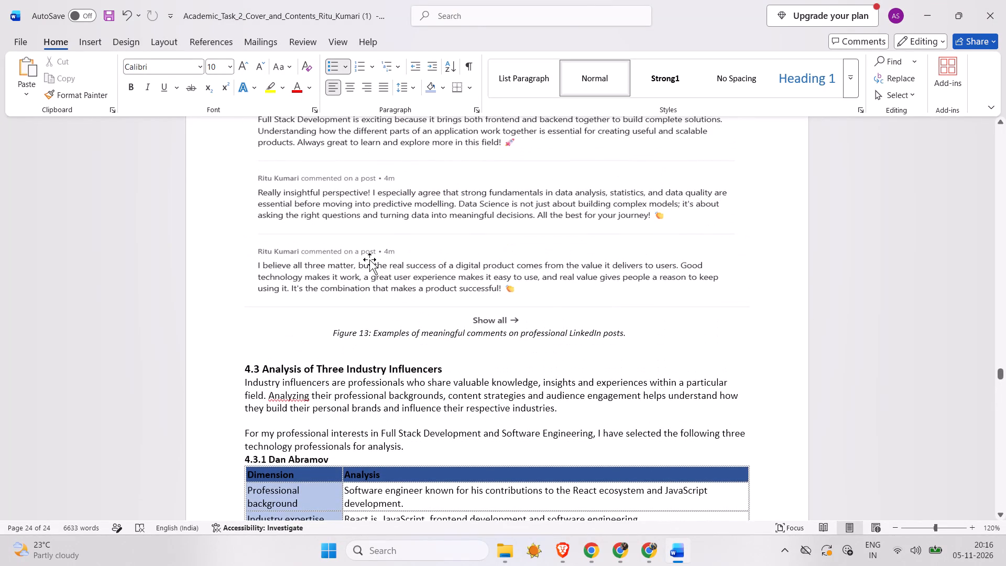
scroll(454, 244, down, 1)
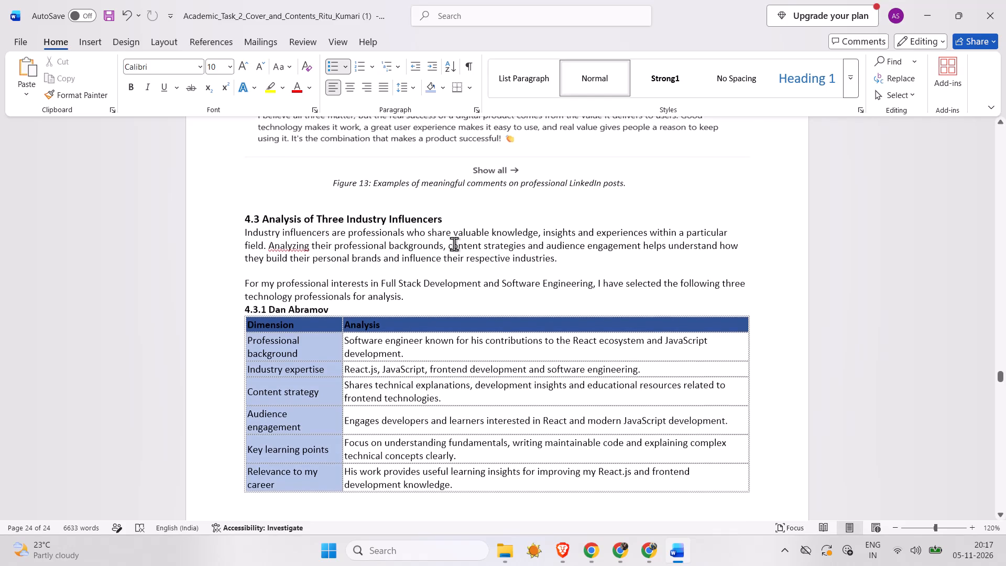
scroll(454, 244, down, 1)
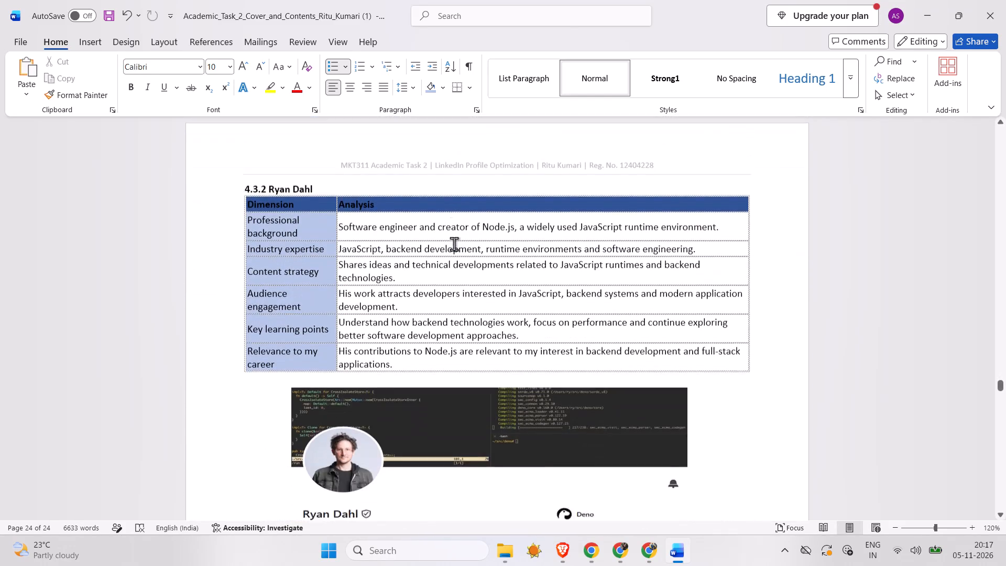
scroll(454, 244, down, 2)
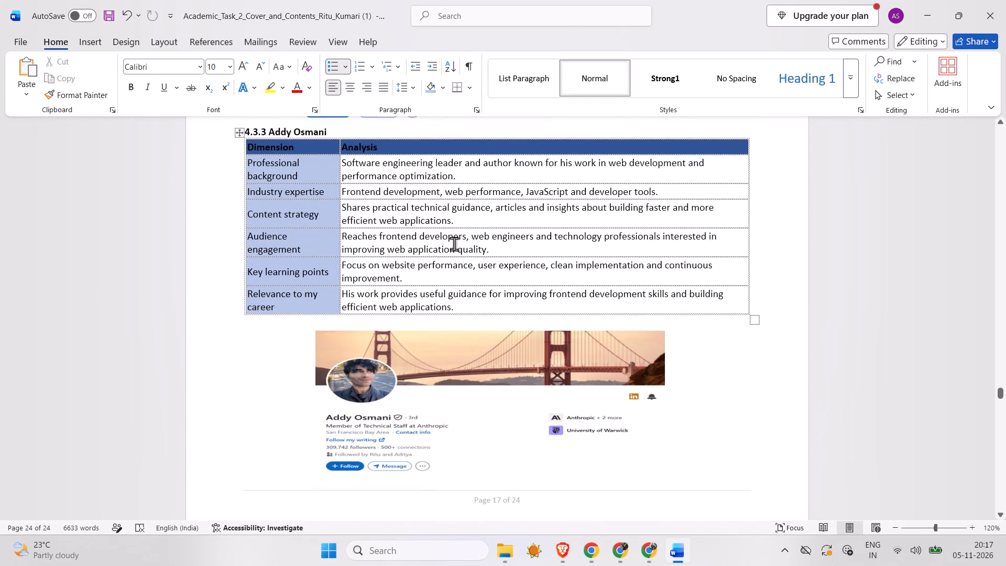
scroll(407, 276, down, 2)
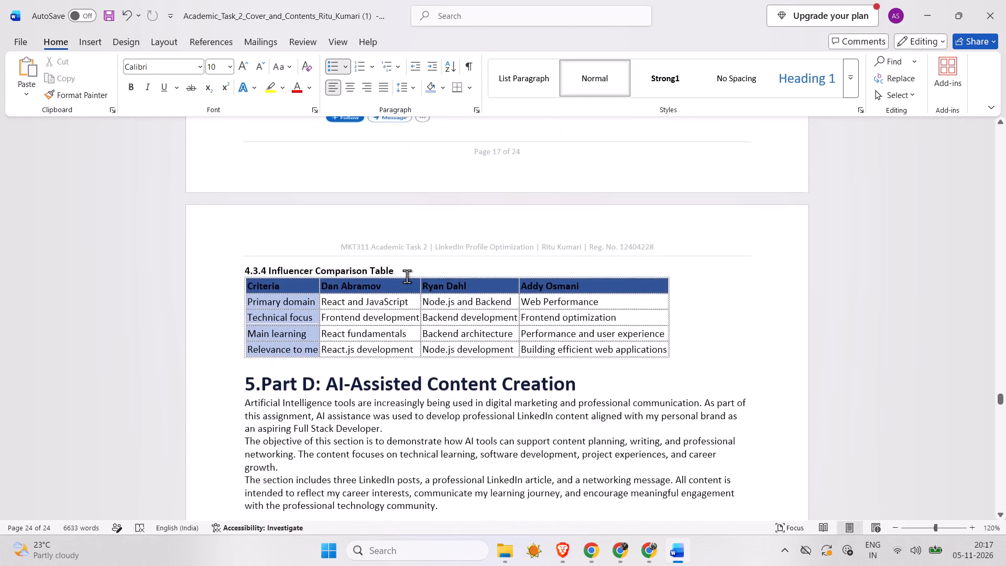
scroll(407, 276, down, 1)
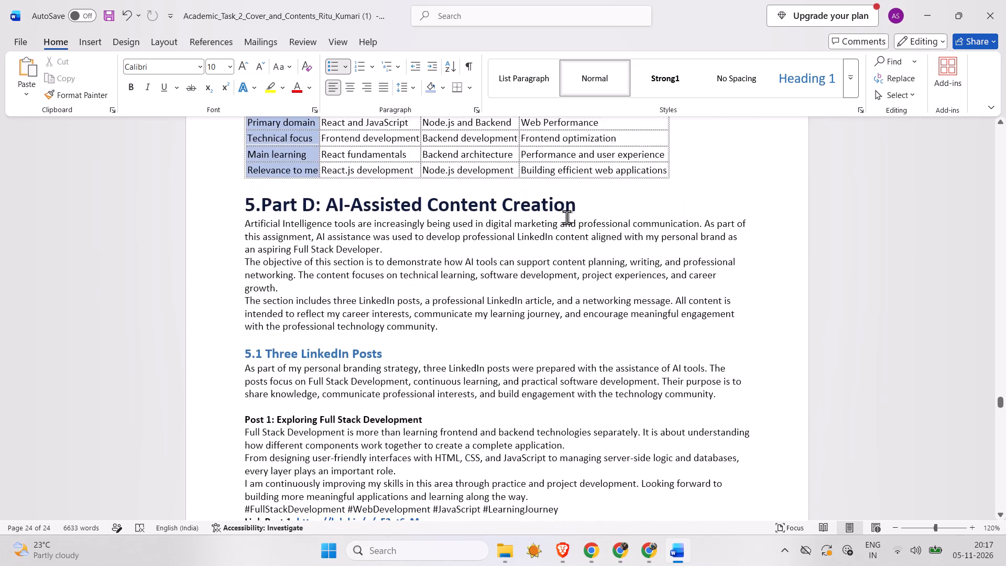
scroll(697, 178, up, 1)
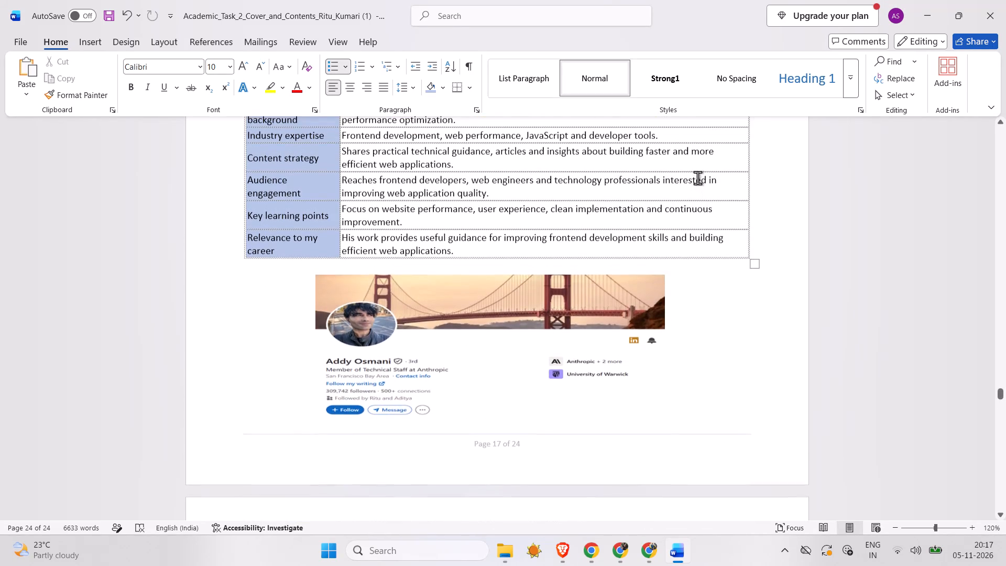
scroll(499, 248, up, 1)
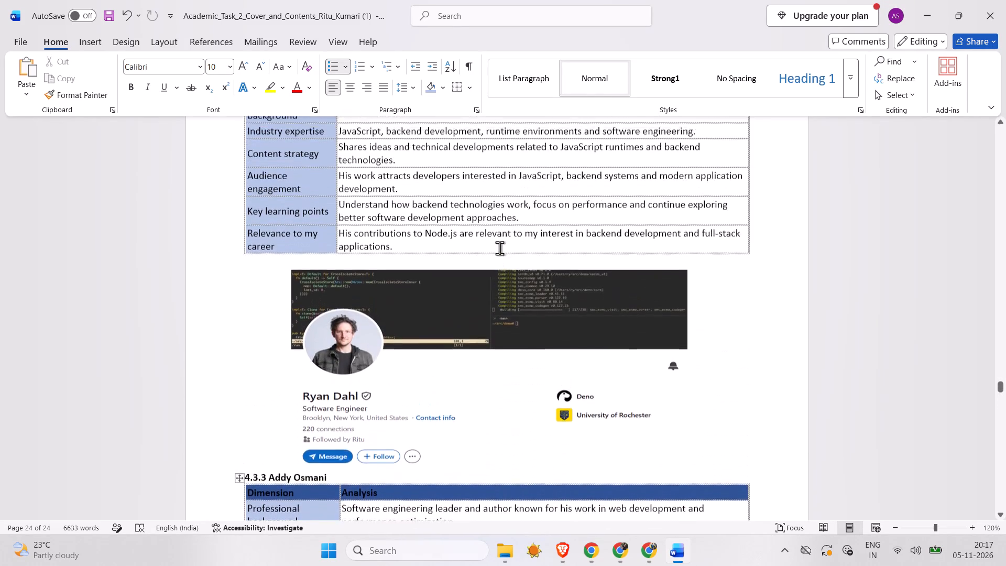
scroll(499, 248, up, 2)
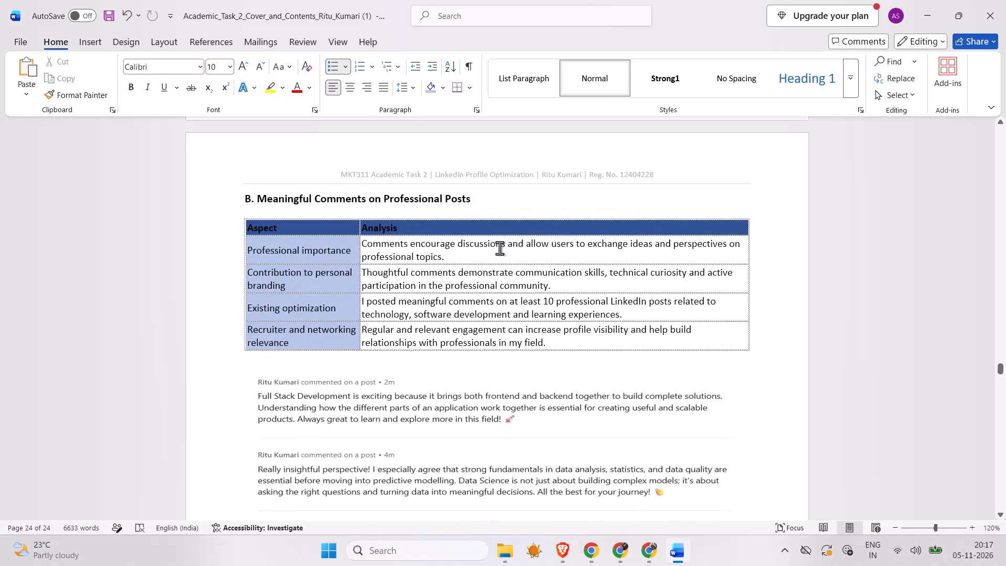
scroll(499, 248, up, 1)
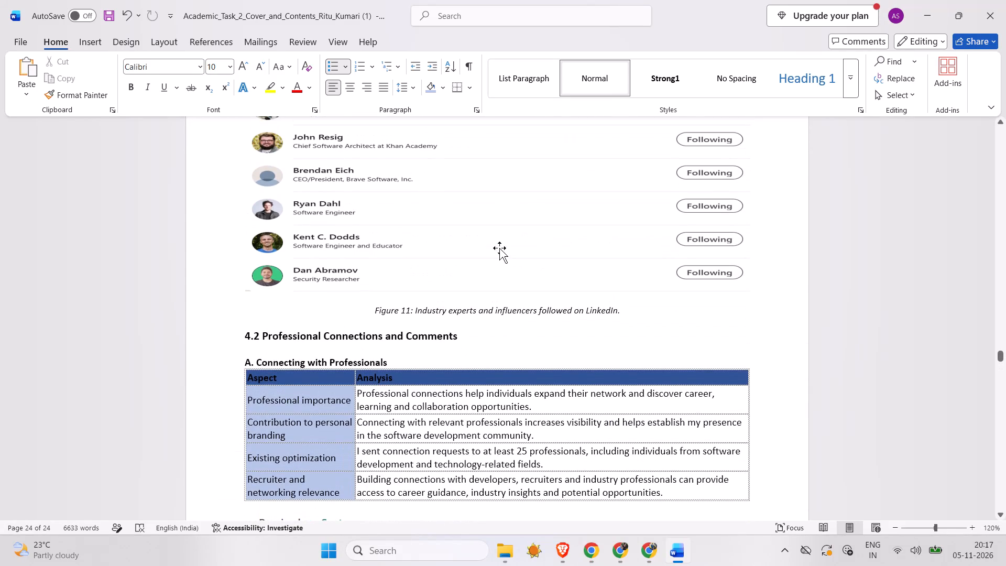
scroll(567, 428, down, 20)
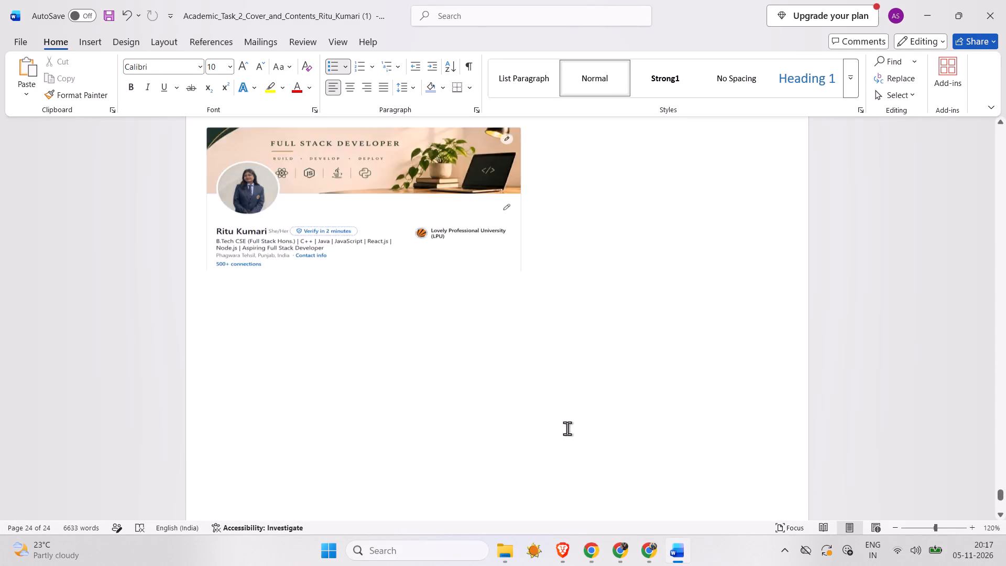
scroll(327, 135, right, 1)
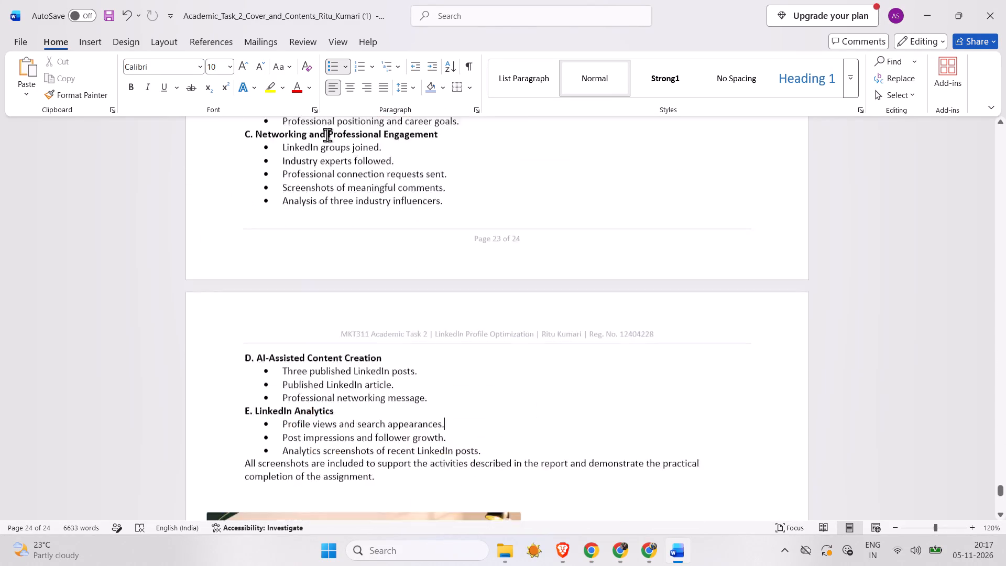
scroll(327, 135, right, 1)
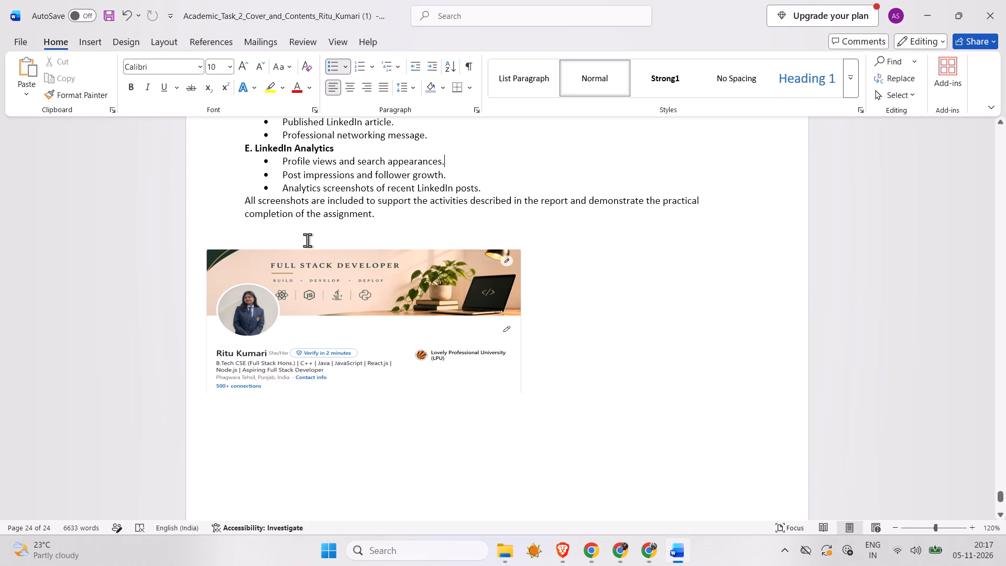
click(307, 240)
click(308, 259)
drag(308, 259, 437, 268)
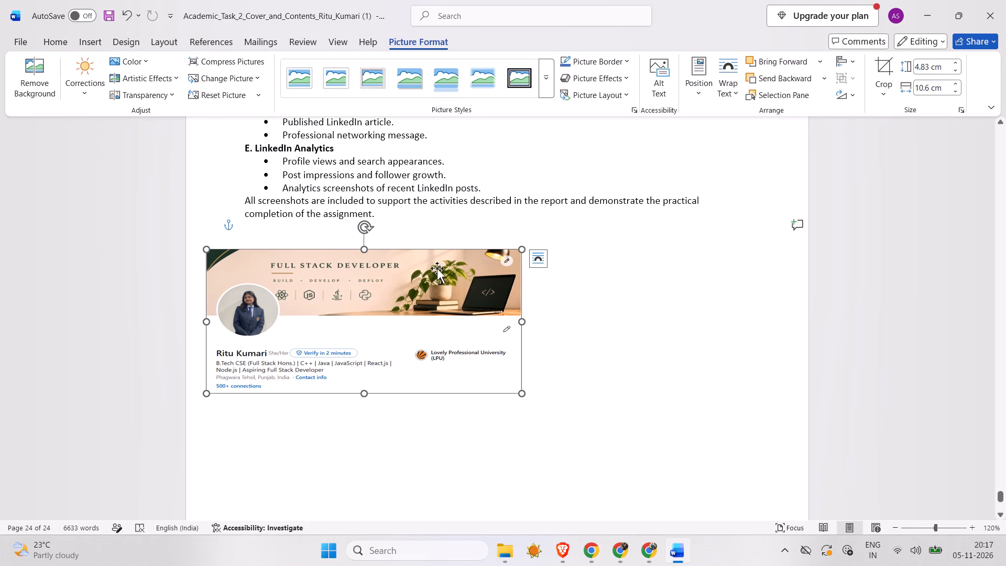
drag(437, 268, 555, 270)
click(539, 256)
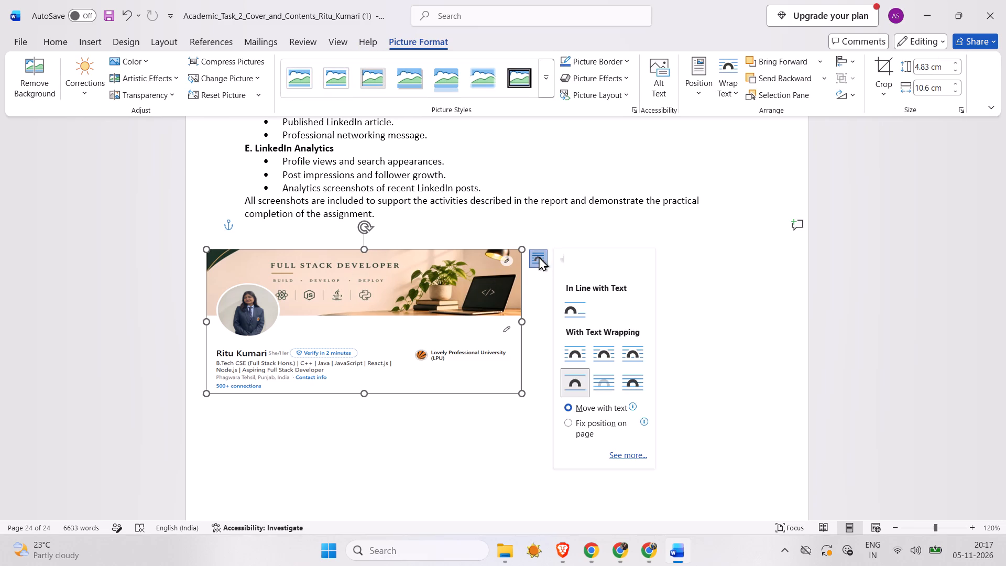
click(567, 387)
drag(352, 314, 420, 313)
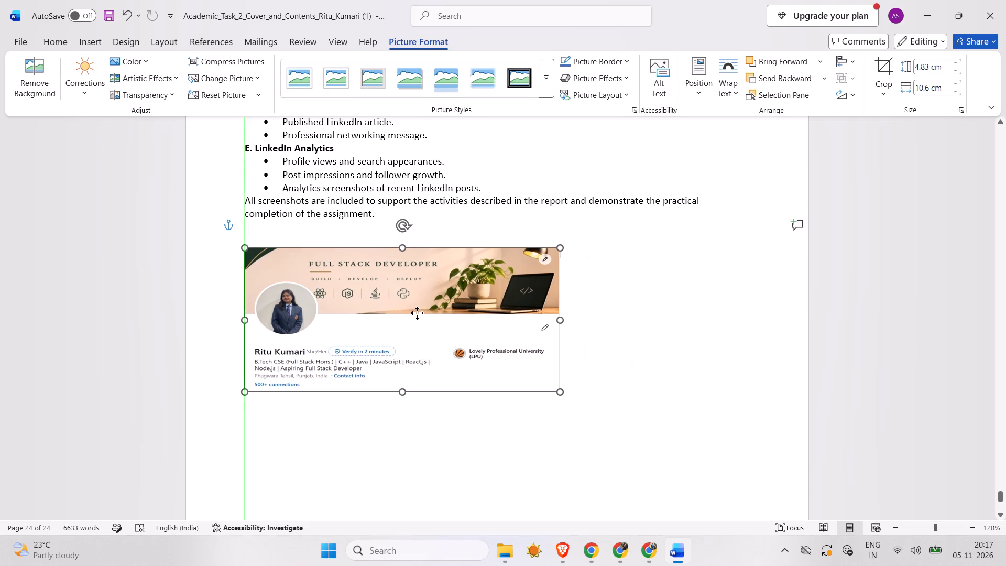
drag(420, 313, 466, 311)
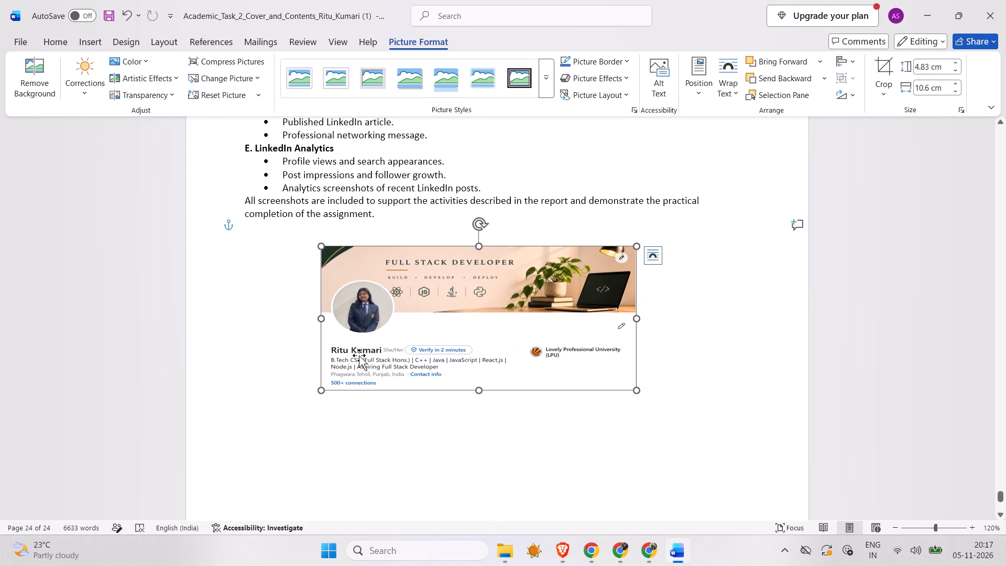
drag(321, 388, 278, 423)
drag(405, 334, 458, 336)
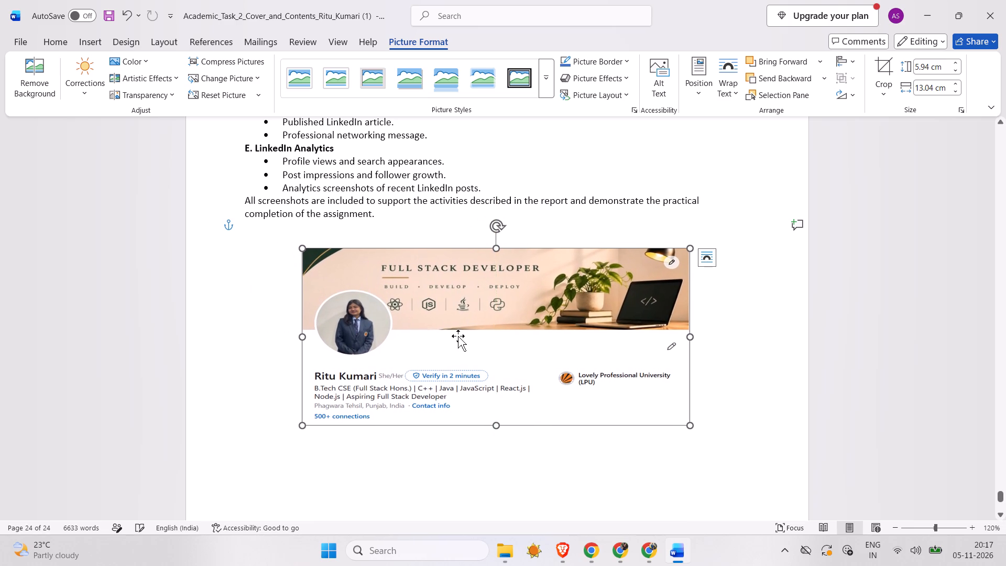
click(423, 472)
Look back from the Annexure to the cover page, examining the cover details, evaluation parameters, table of contents and early Part A sections.
scroll(469, 297, up, 3)
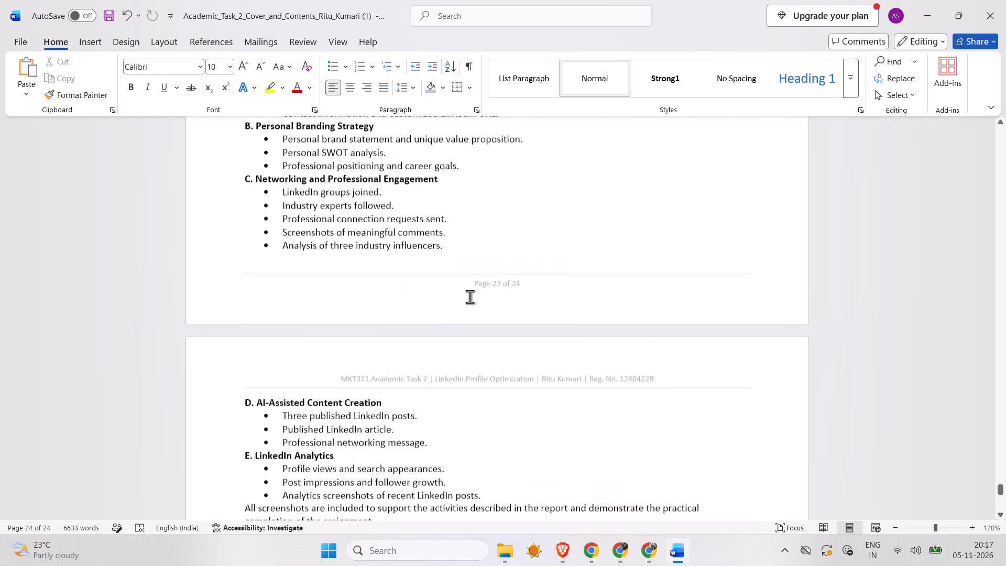
scroll(469, 297, up, 13)
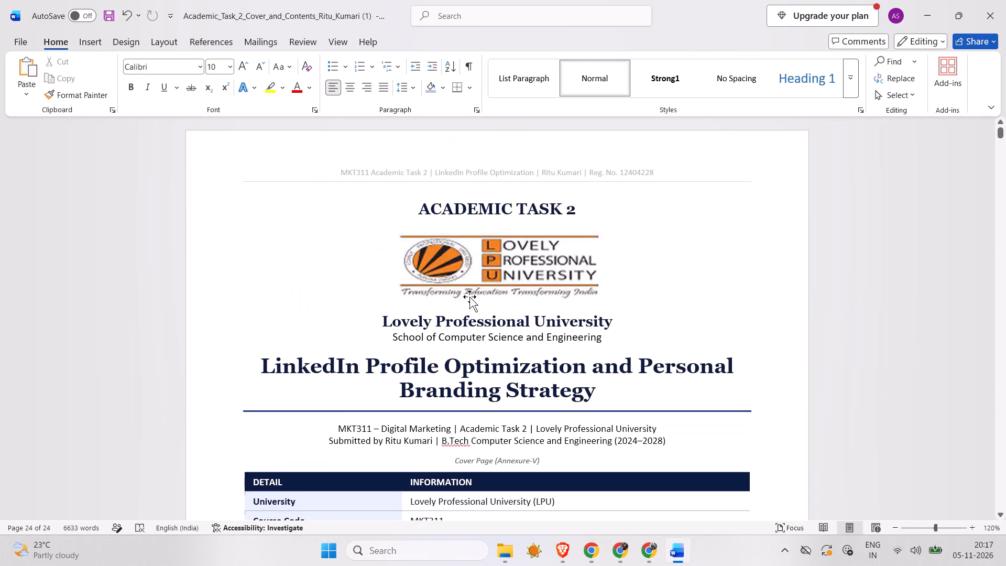
scroll(469, 297, up, 1)
scroll(469, 297, down, 15)
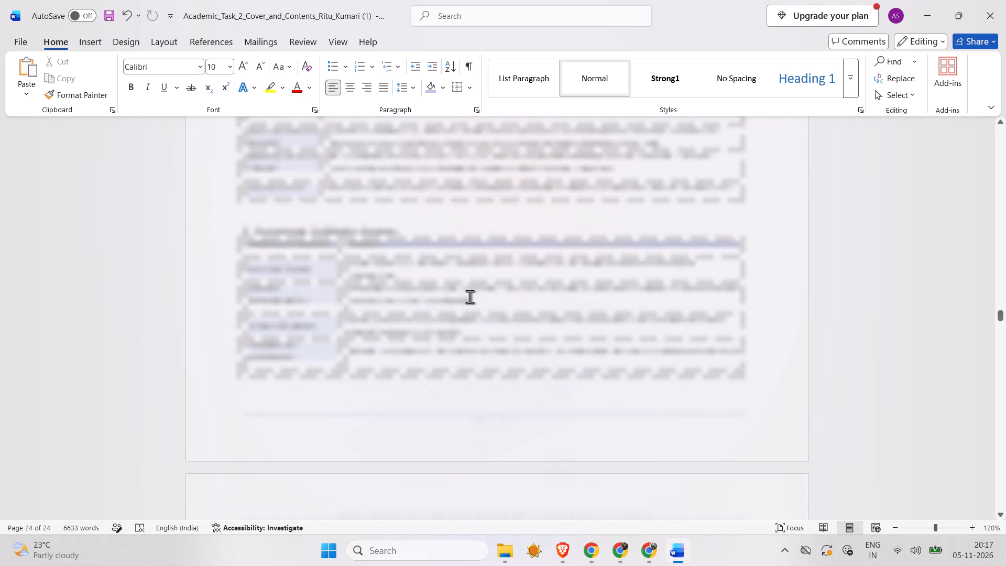
scroll(469, 297, up, 6)
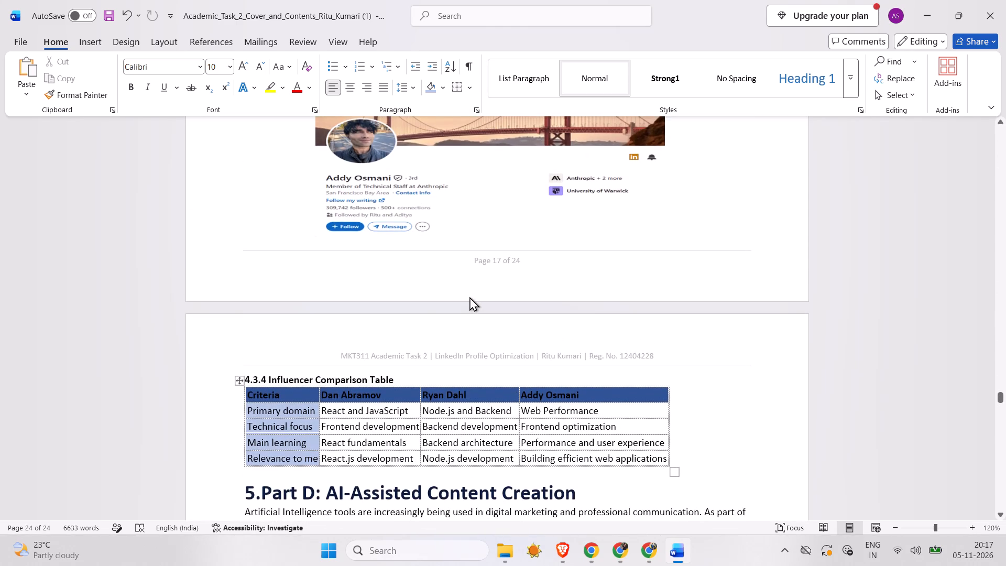
scroll(469, 297, up, 20)
scroll(469, 297, up, 20)
scroll(469, 297, up, 2)
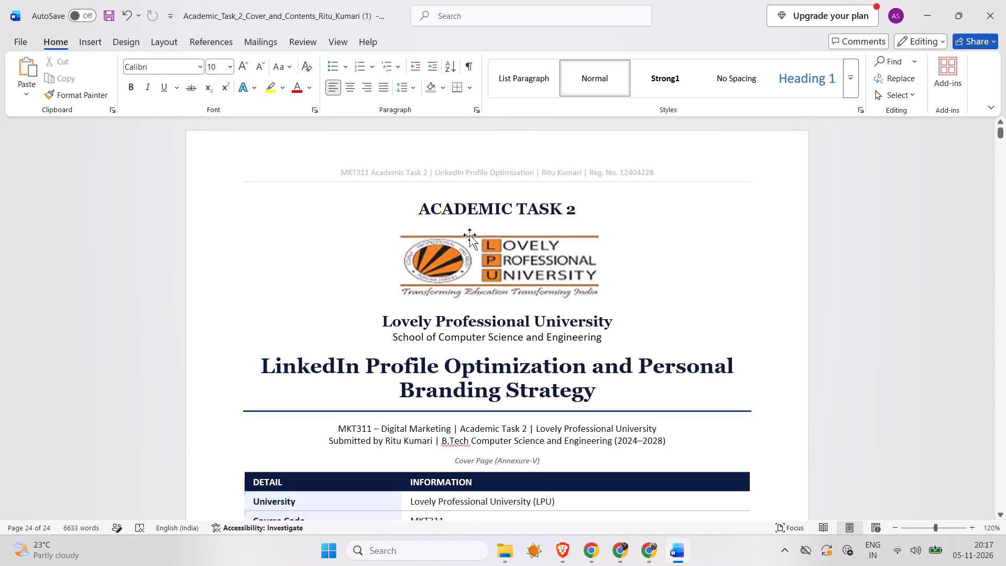
scroll(469, 235, down, 1)
scroll(469, 235, up, 1)
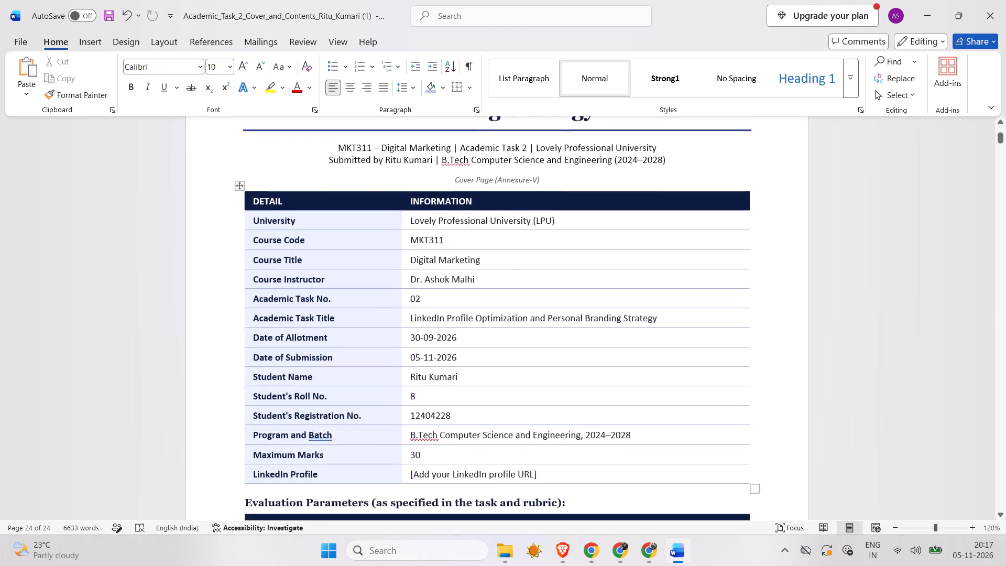
scroll(469, 235, up, 1)
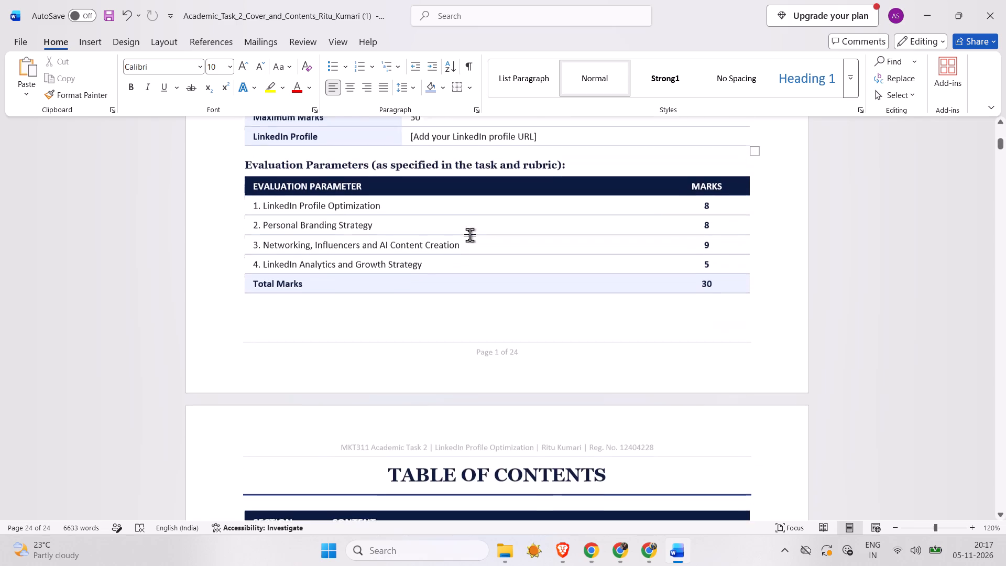
scroll(469, 235, up, 1)
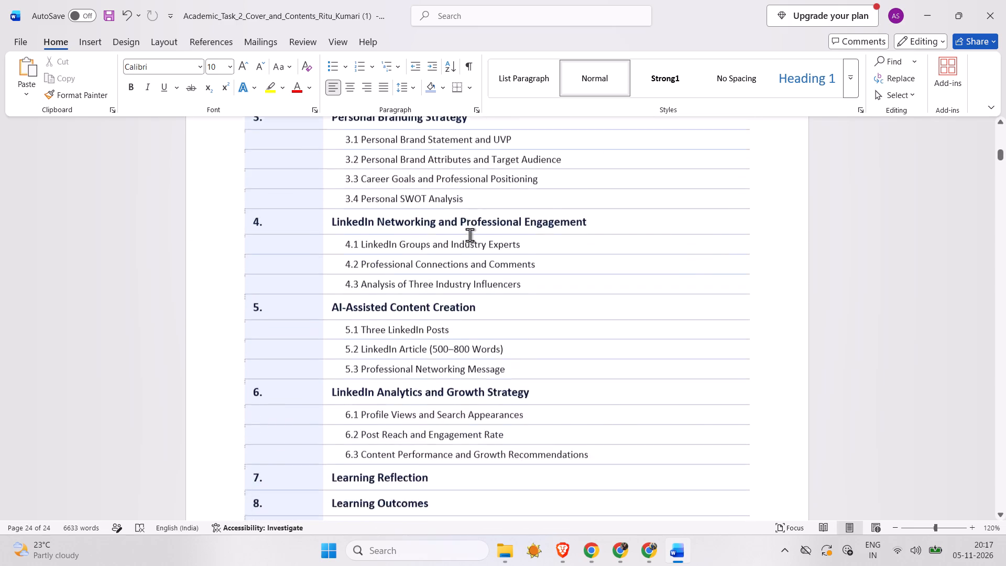
scroll(469, 235, up, 1)
scroll(469, 235, down, 1)
scroll(469, 235, up, 1)
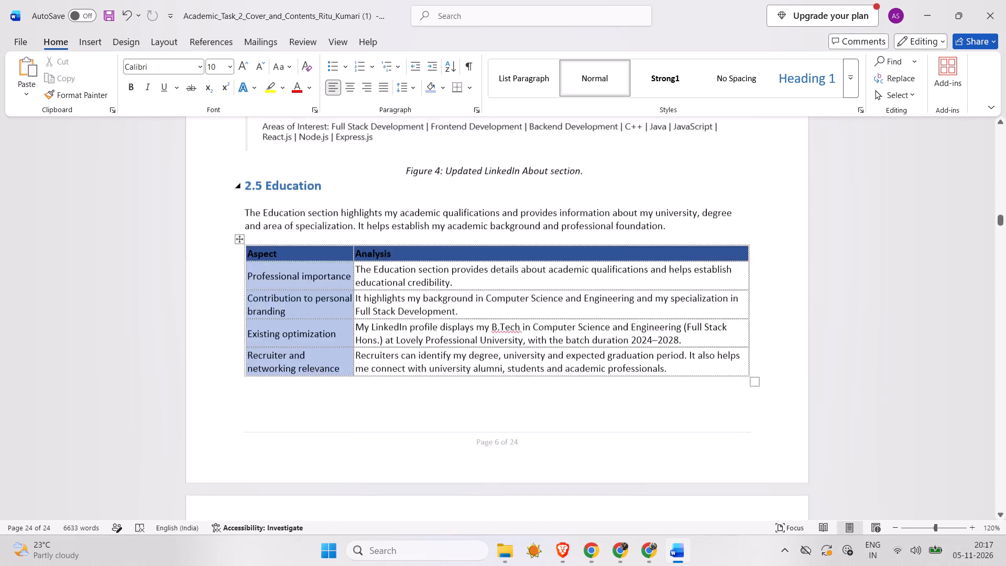
scroll(469, 235, up, 1)
Review the report from the table of contents through the Introduction and Part A up to Projects Highlighted, then return to 1.4 Methodology.
scroll(510, 224, down, 1)
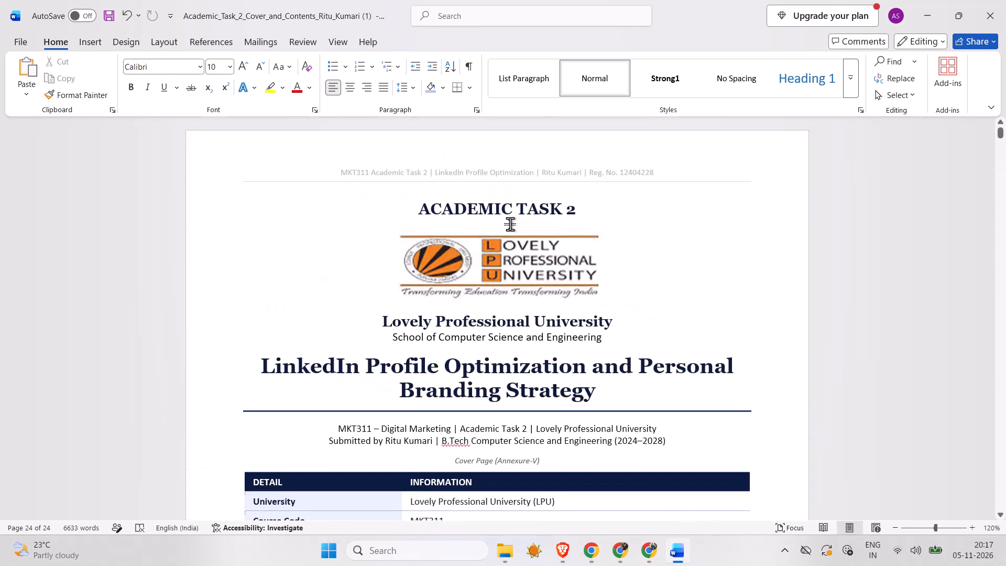
scroll(510, 224, down, 1)
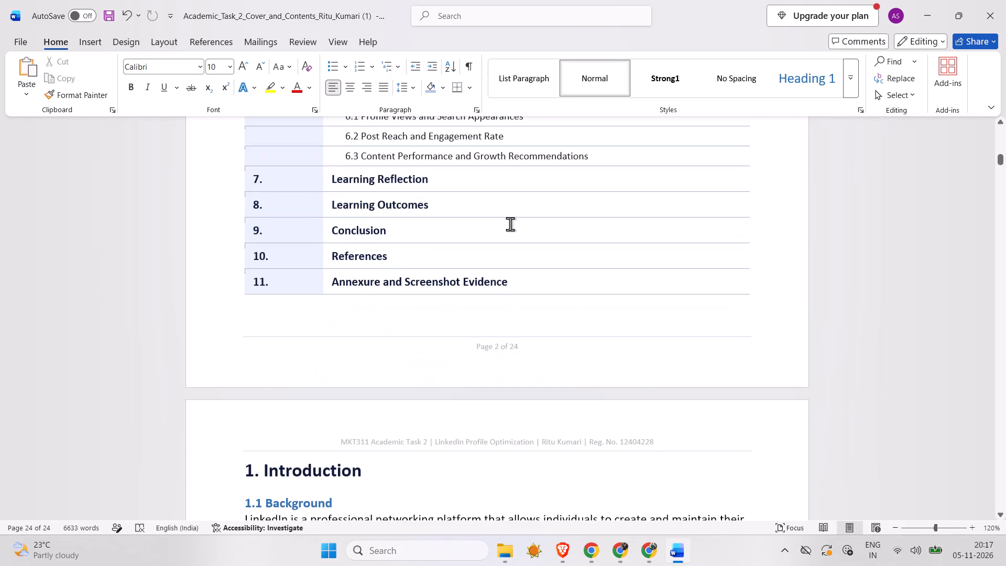
scroll(510, 224, down, 1)
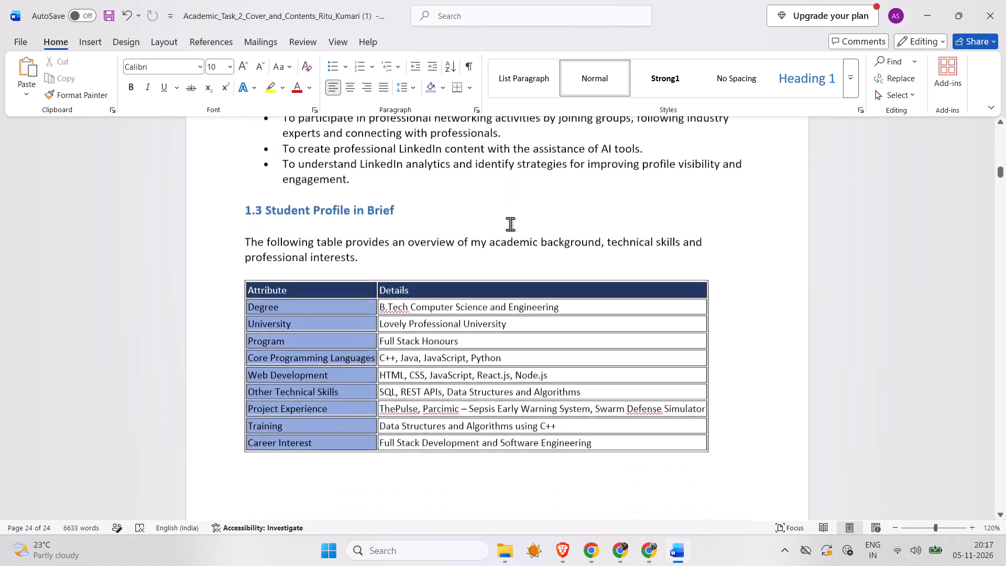
scroll(510, 224, down, 1)
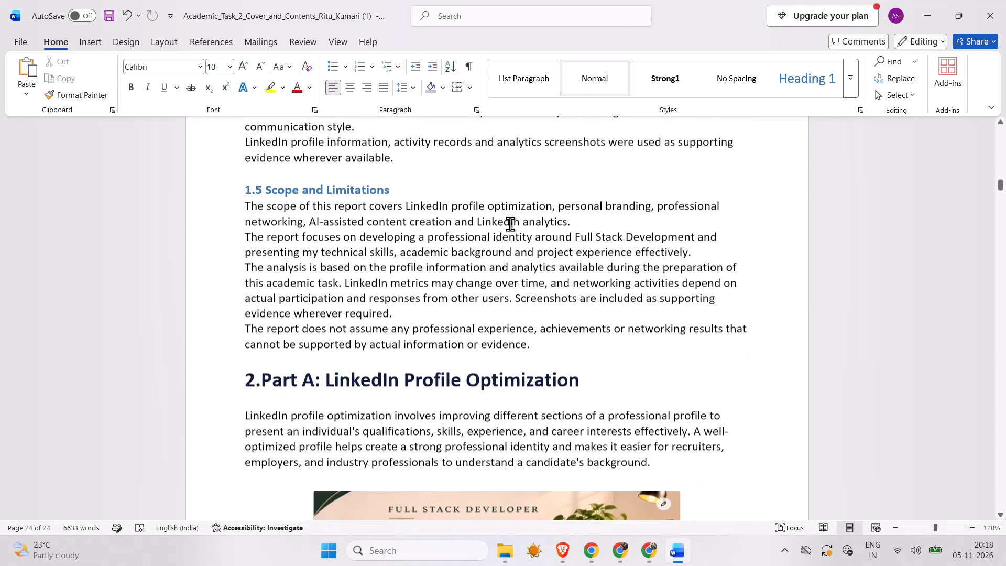
scroll(510, 224, down, 1)
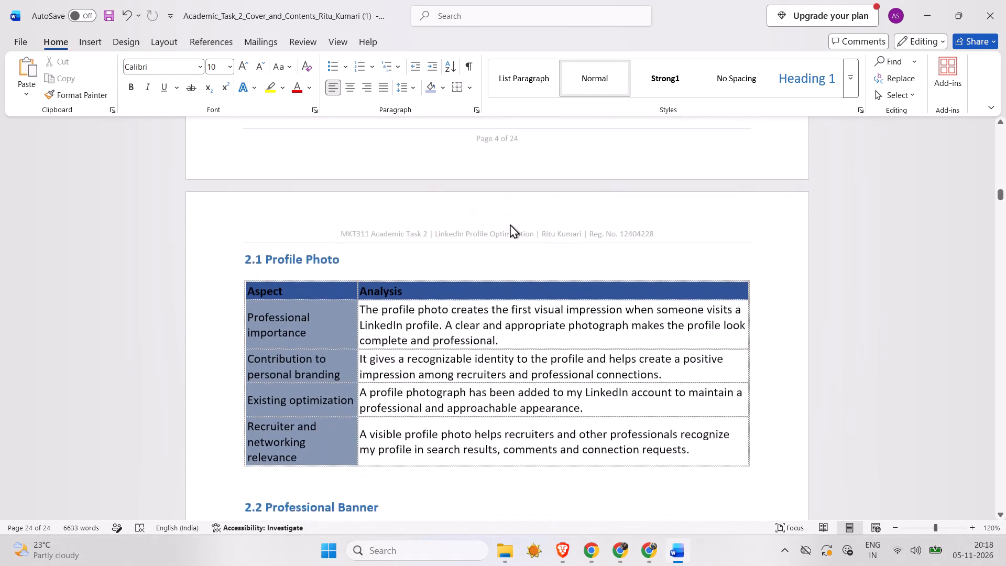
scroll(510, 224, down, 1)
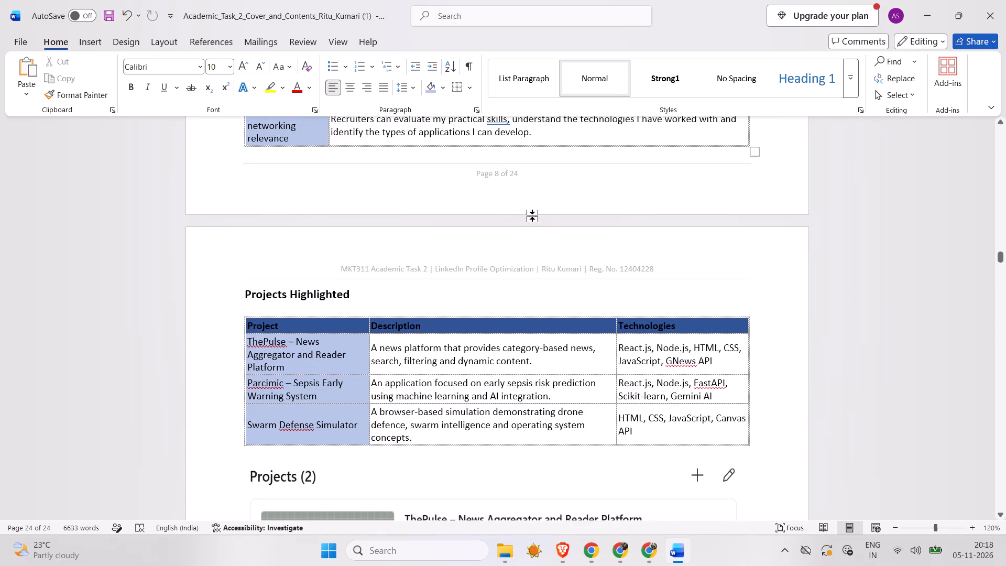
click(1005, 179)
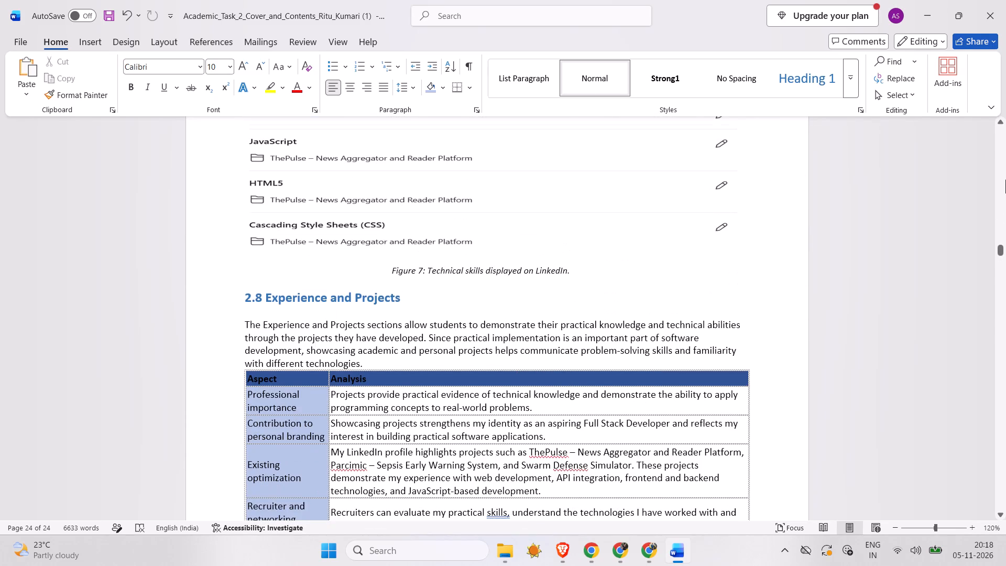
triple_click(999, 179)
triple_click(999, 179)
triple_click(999, 179)
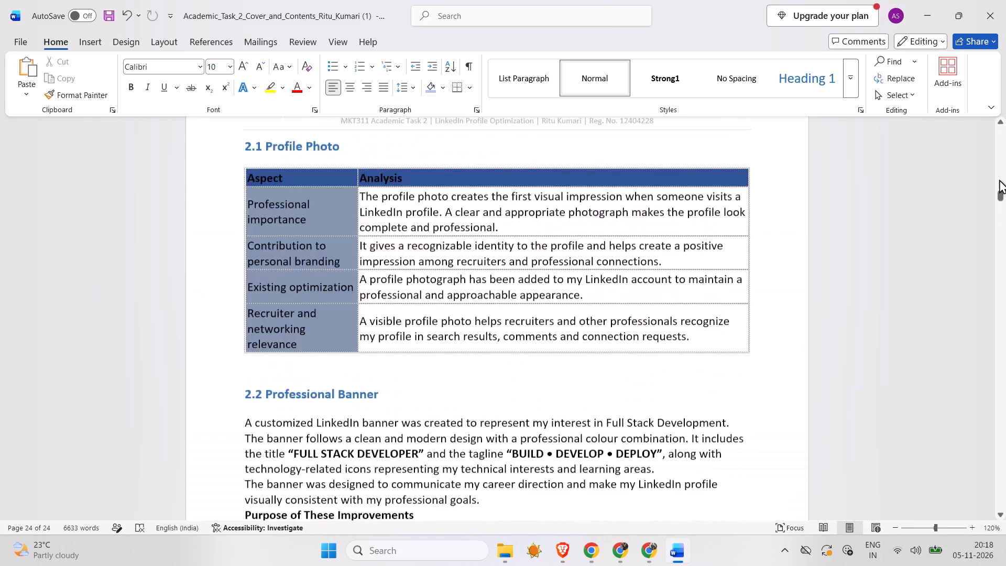
triple_click(999, 179)
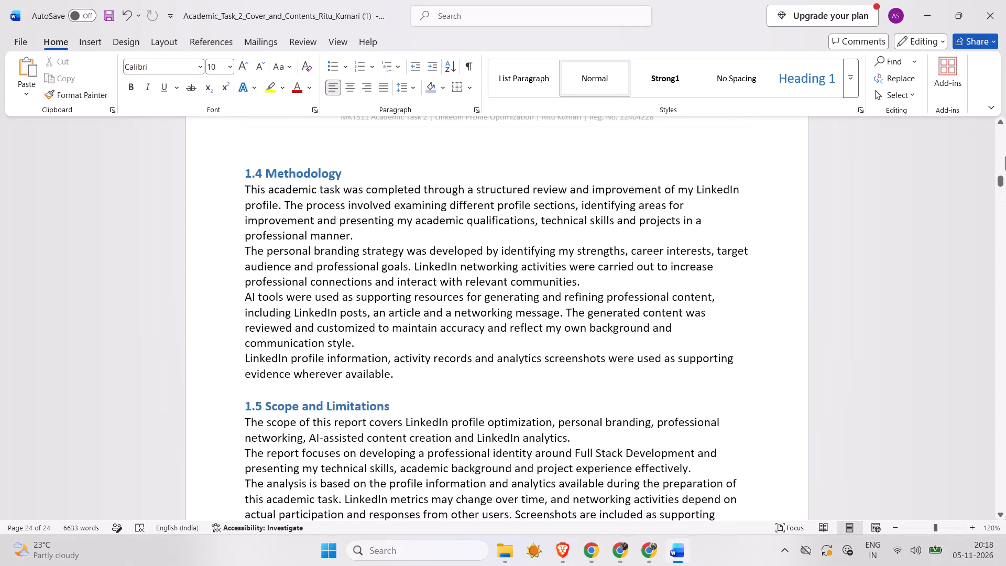
Review the Part A profile sections and their figures from 2.1 Profile Photo through Skills to the Projects Highlighted table.
click(1000, 191)
click(1000, 198)
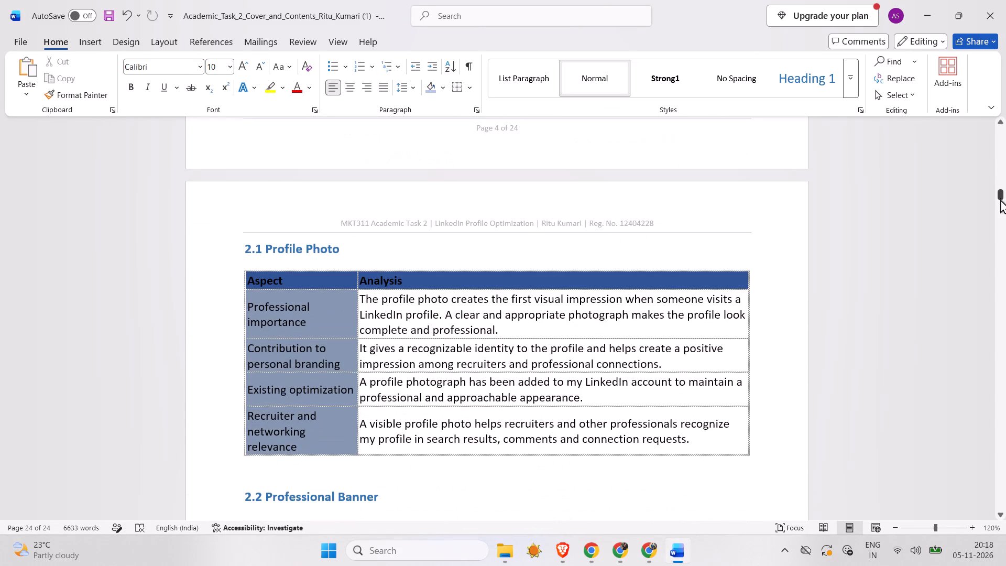
click(1001, 204)
click(1001, 210)
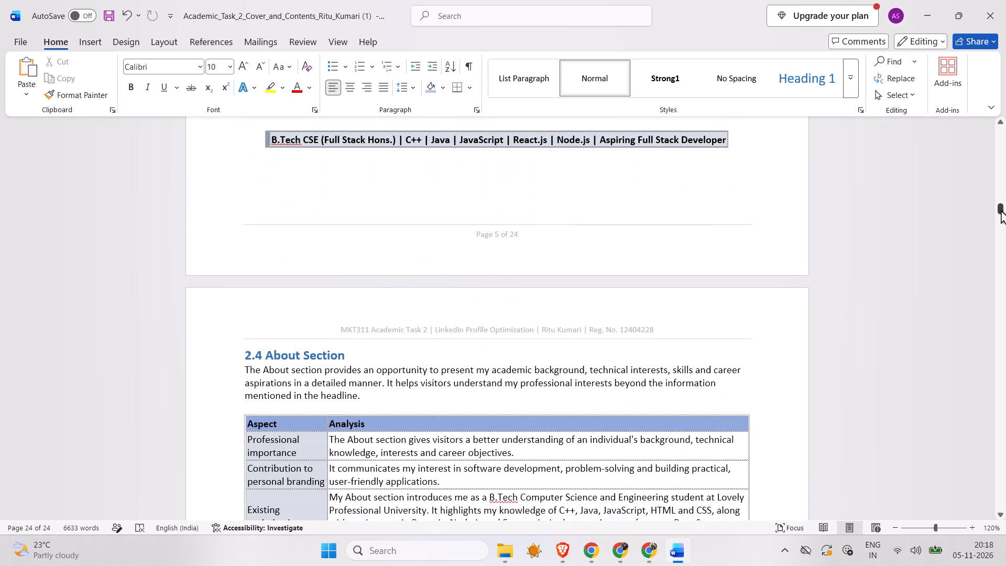
click(1001, 226)
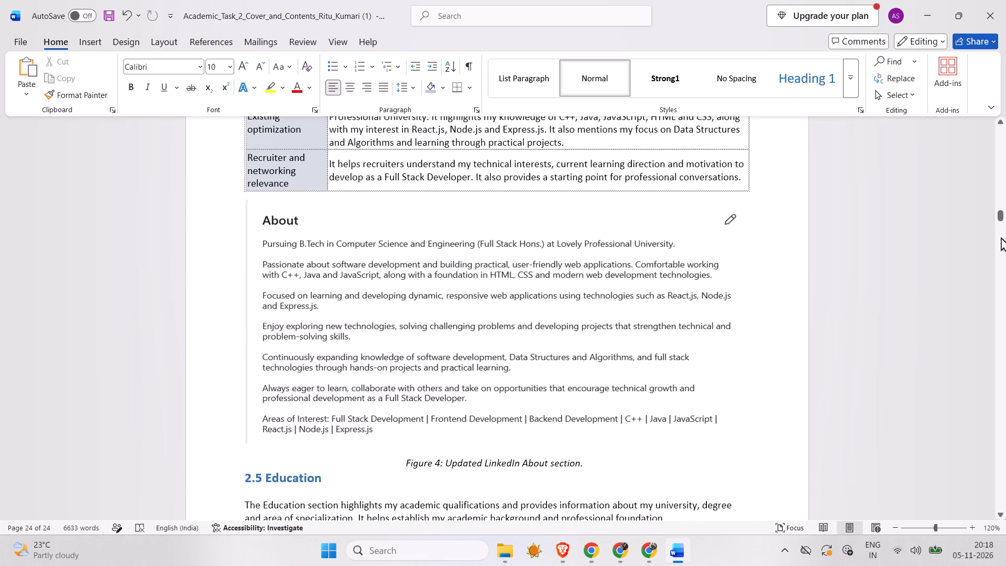
click(1001, 237)
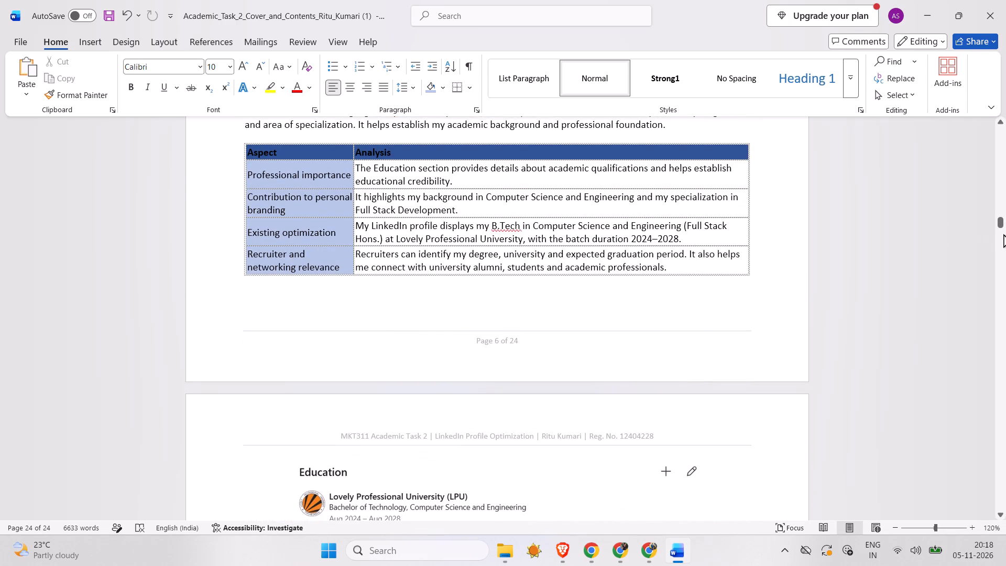
click(1001, 231)
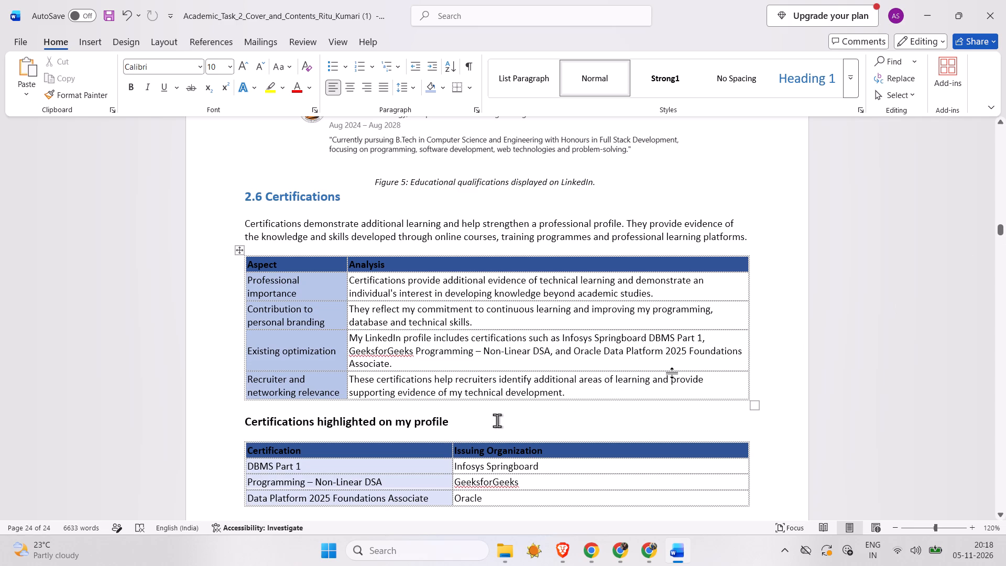
click(1001, 241)
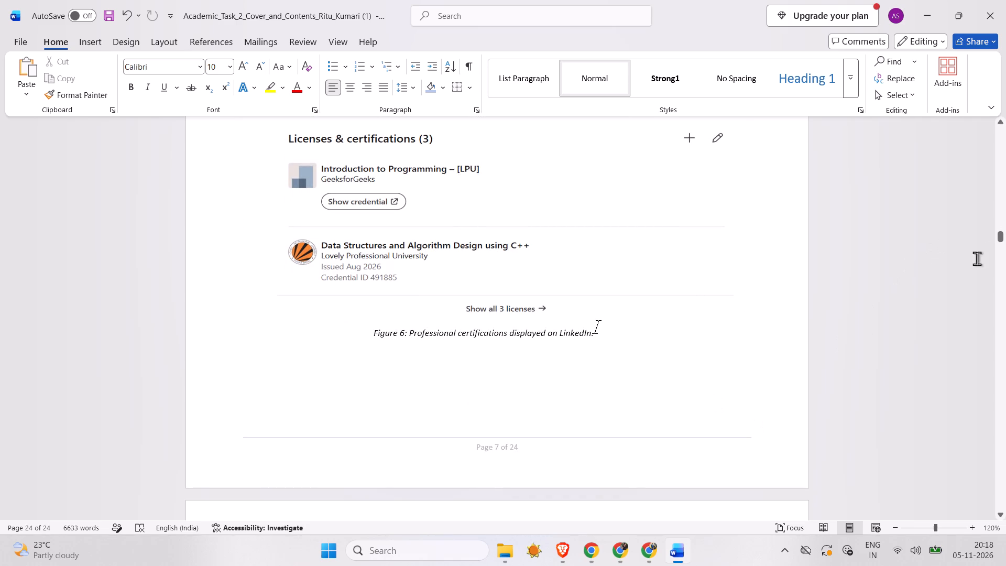
click(999, 246)
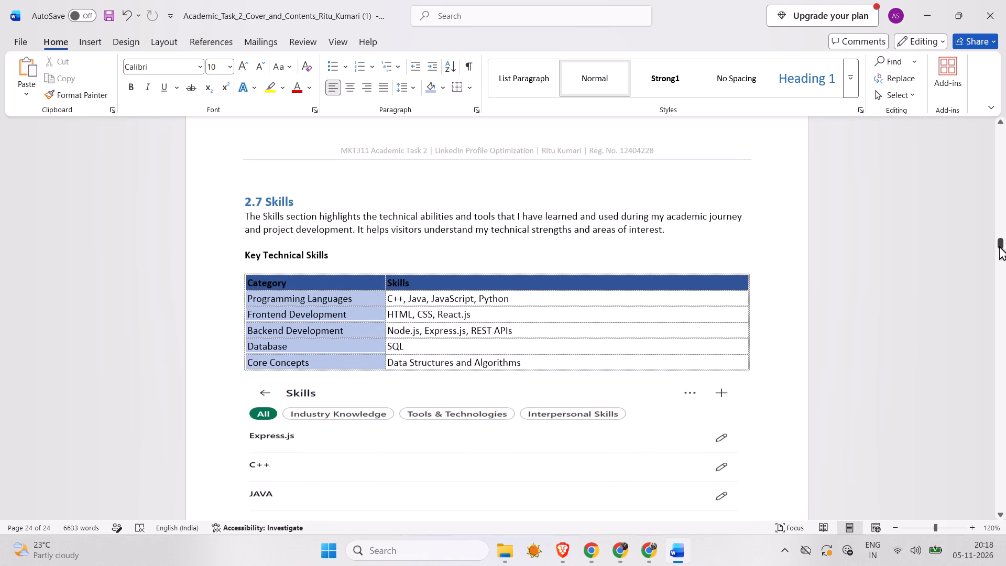
click(1002, 252)
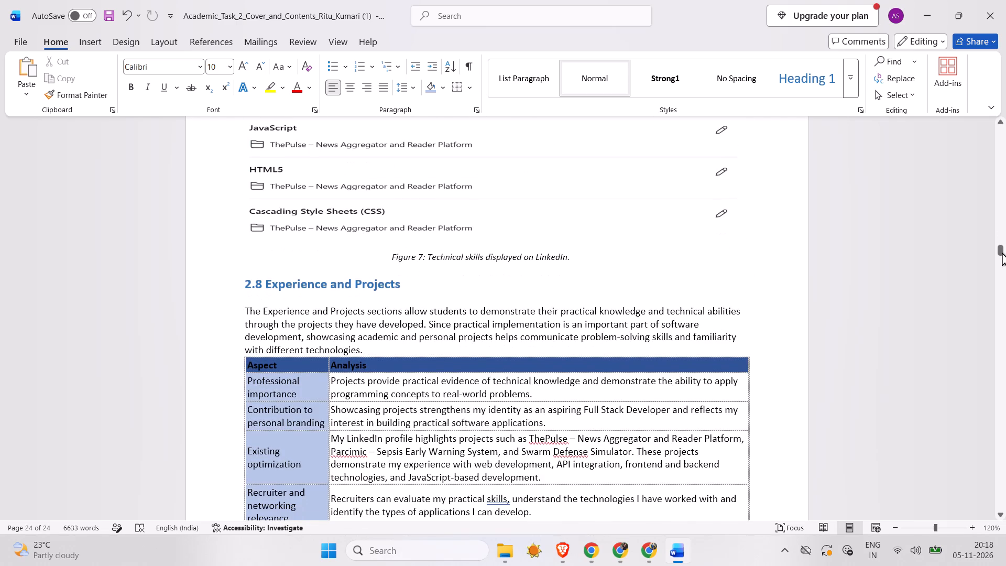
click(1002, 257)
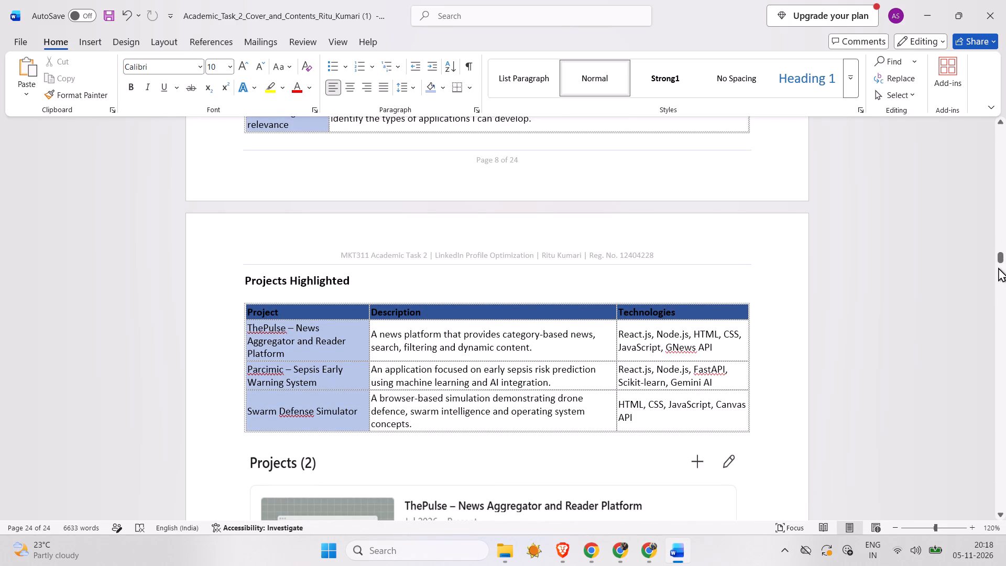
Review the rest of Part A, from the project figure to the customized URL, and the Part B personal branding tables.
click(1000, 267)
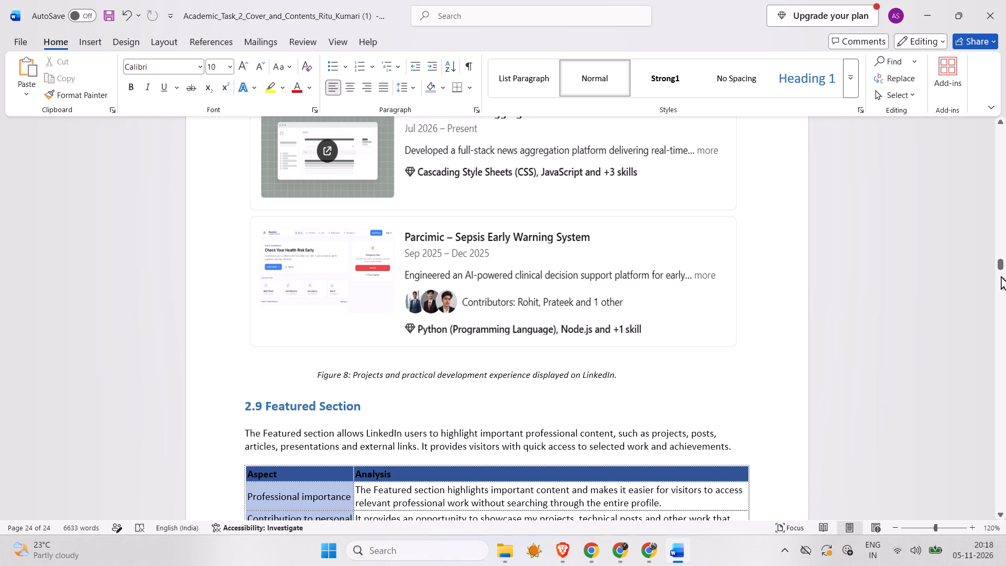
click(1001, 276)
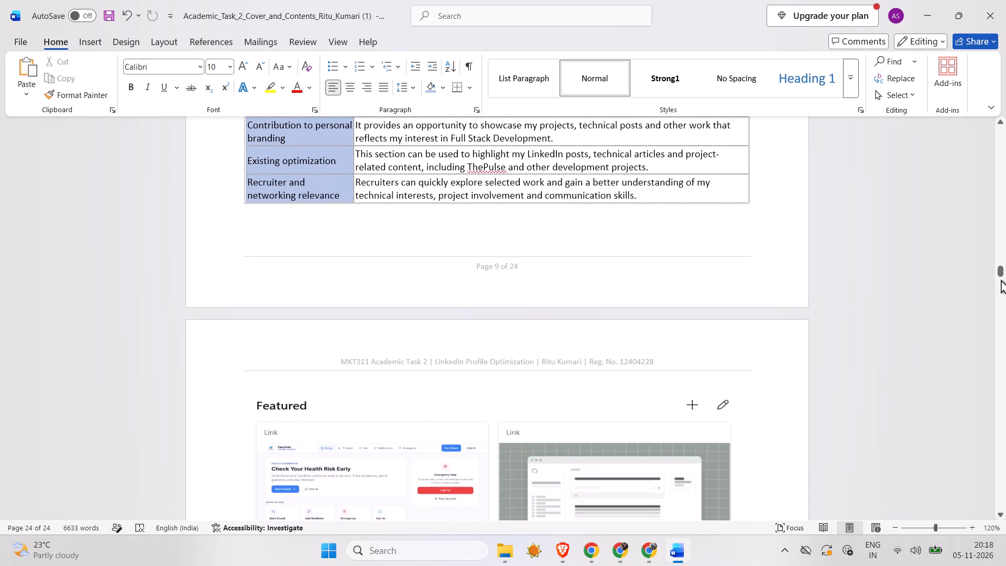
click(1001, 279)
click(1002, 291)
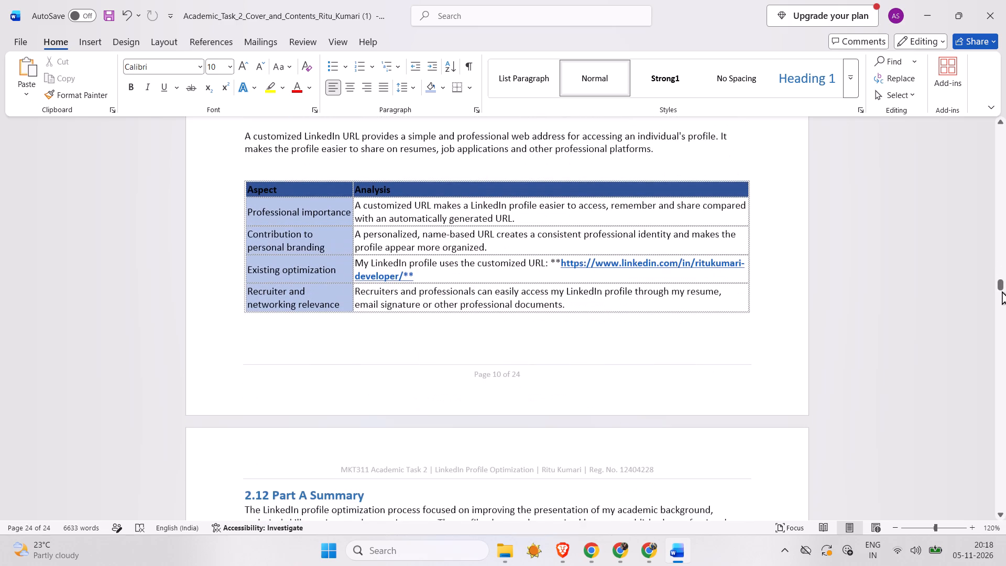
click(1003, 274)
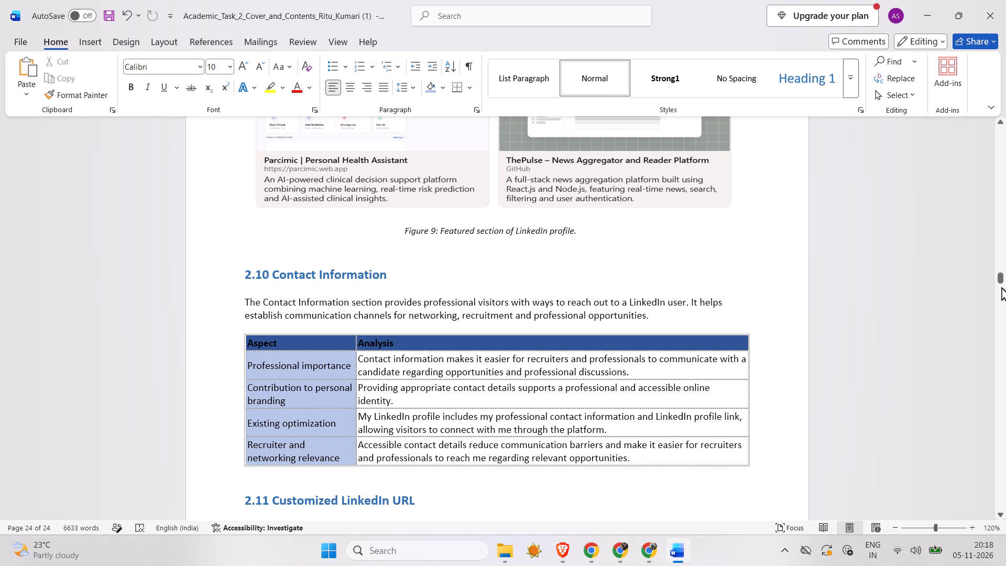
click(1001, 284)
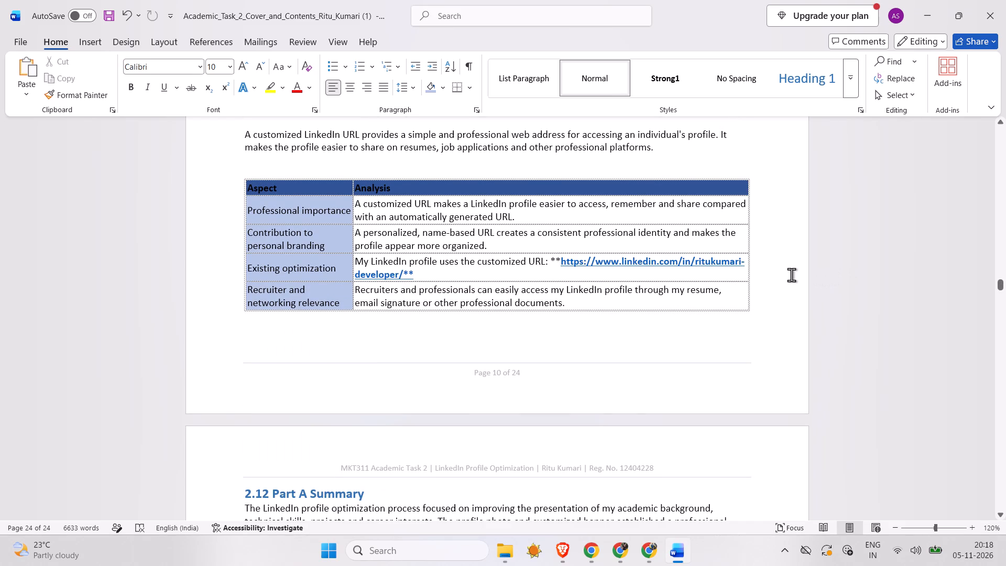
click(1002, 293)
click(1003, 300)
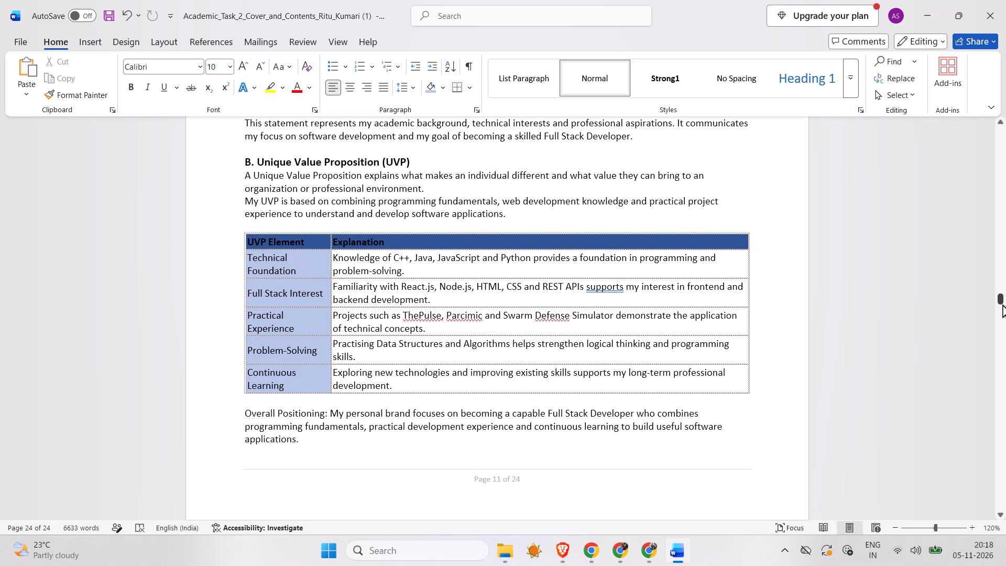
click(1001, 306)
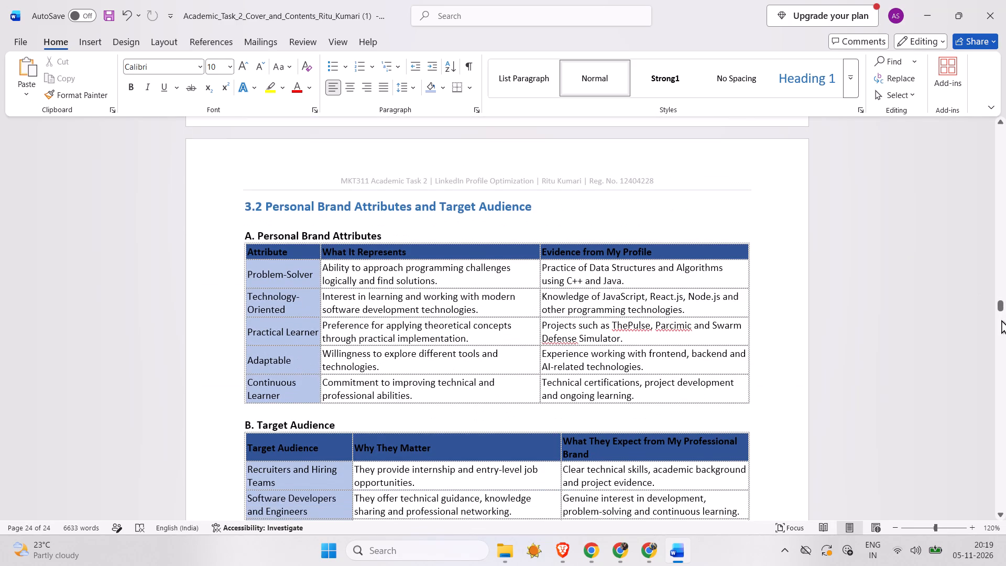
click(1000, 315)
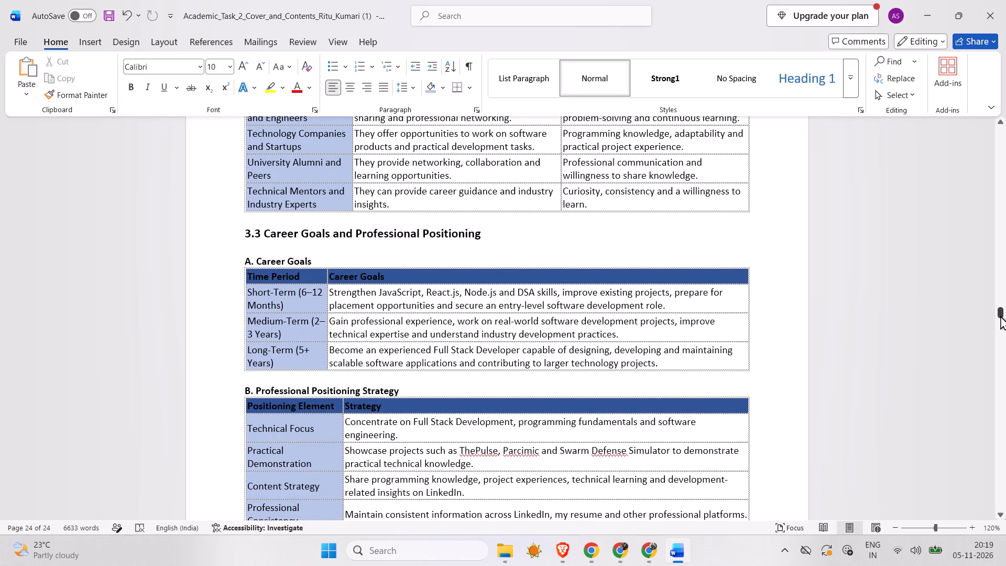
click(1001, 320)
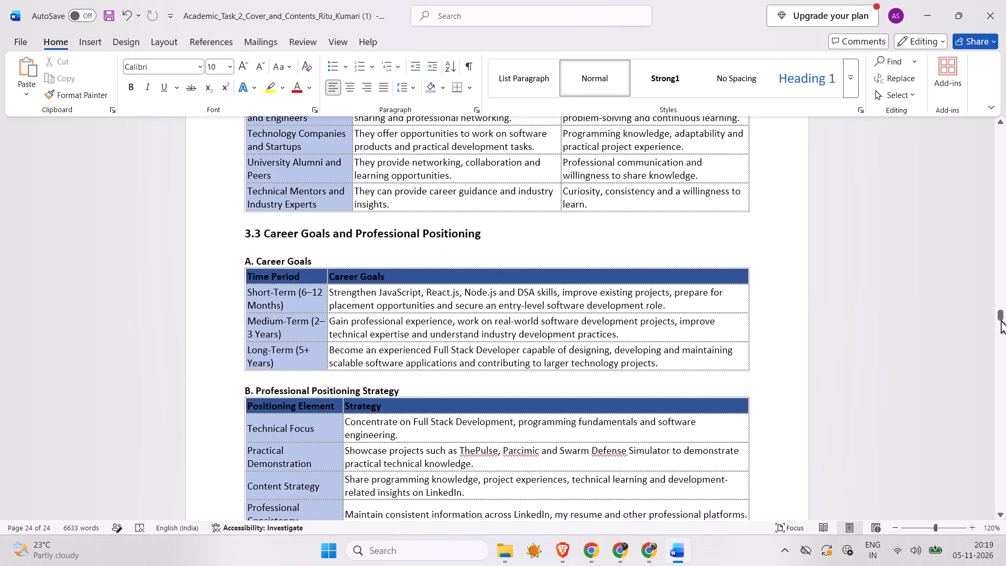
click(1001, 328)
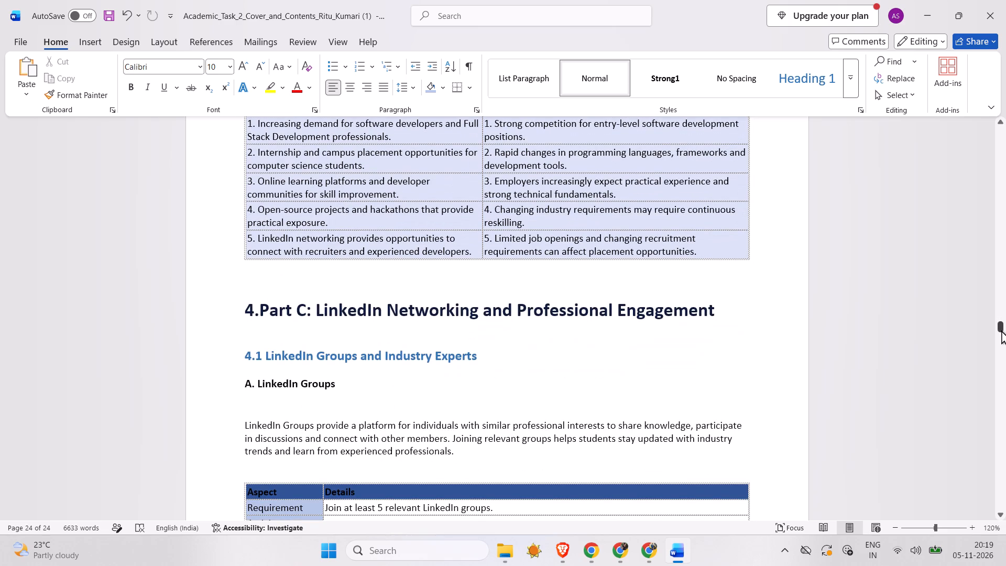
Review Part C's groups, industry experts, connection requests, comments and influencer analyses with their screenshot figures up to the comparison table.
click(1001, 334)
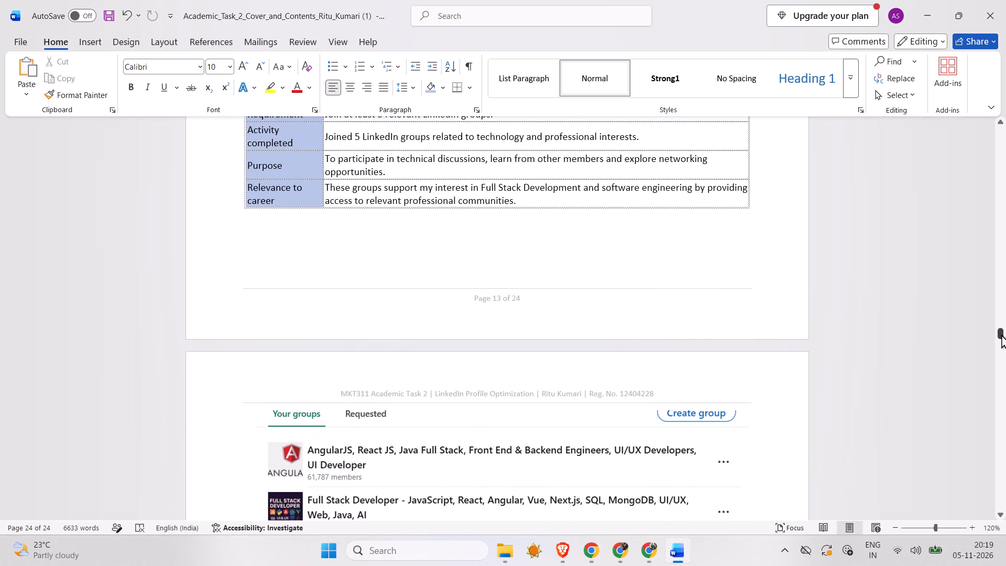
click(1001, 342)
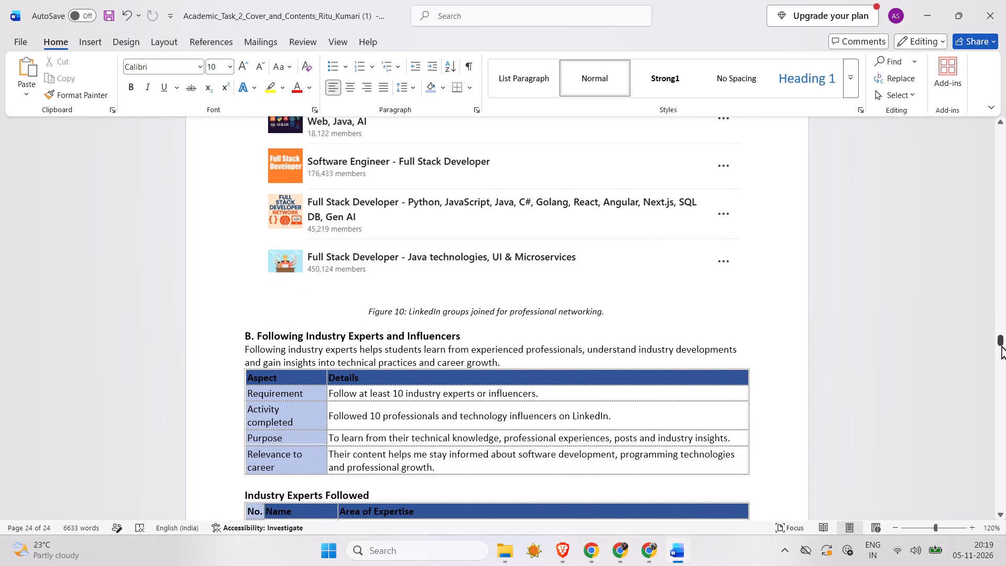
click(1000, 348)
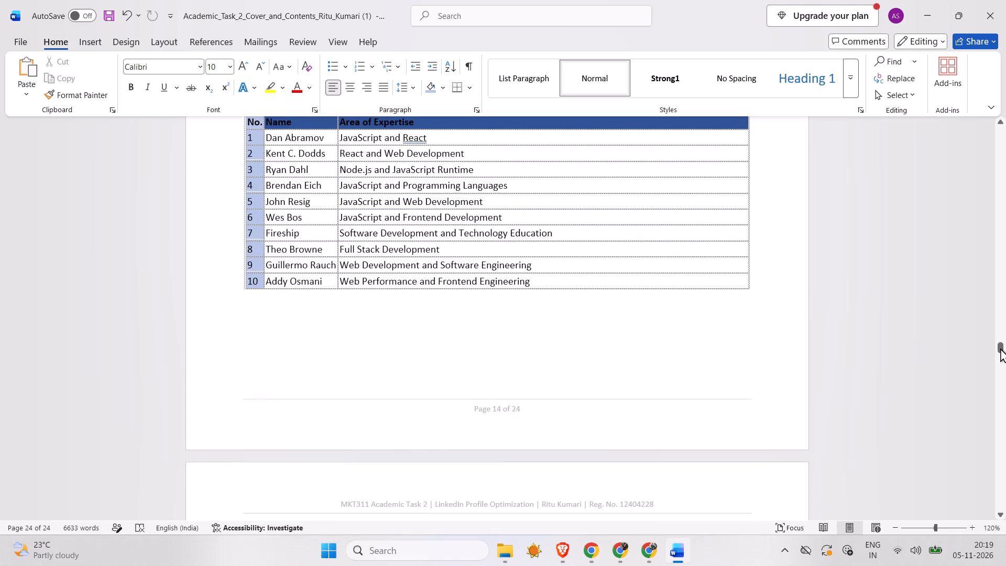
click(1001, 358)
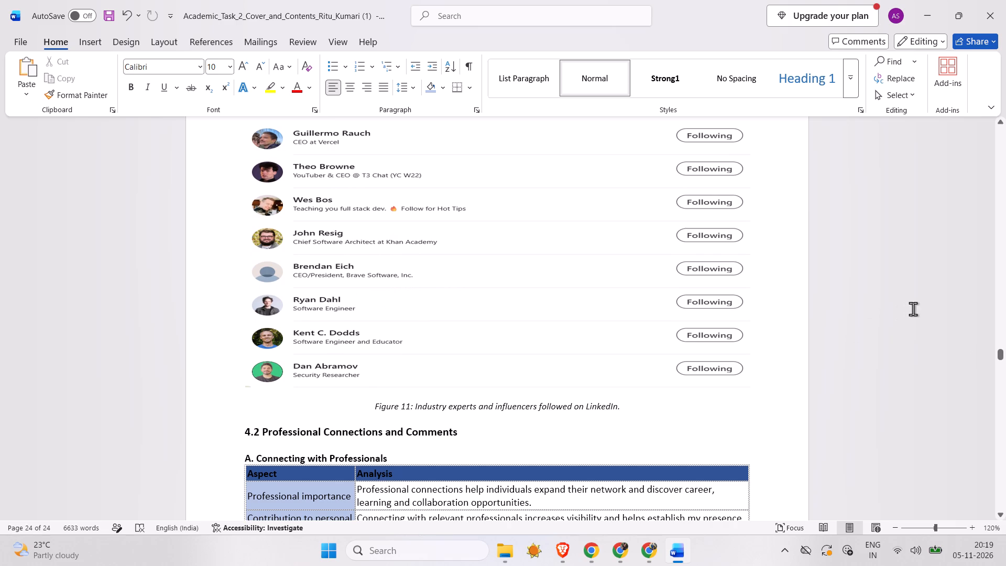
click(1002, 362)
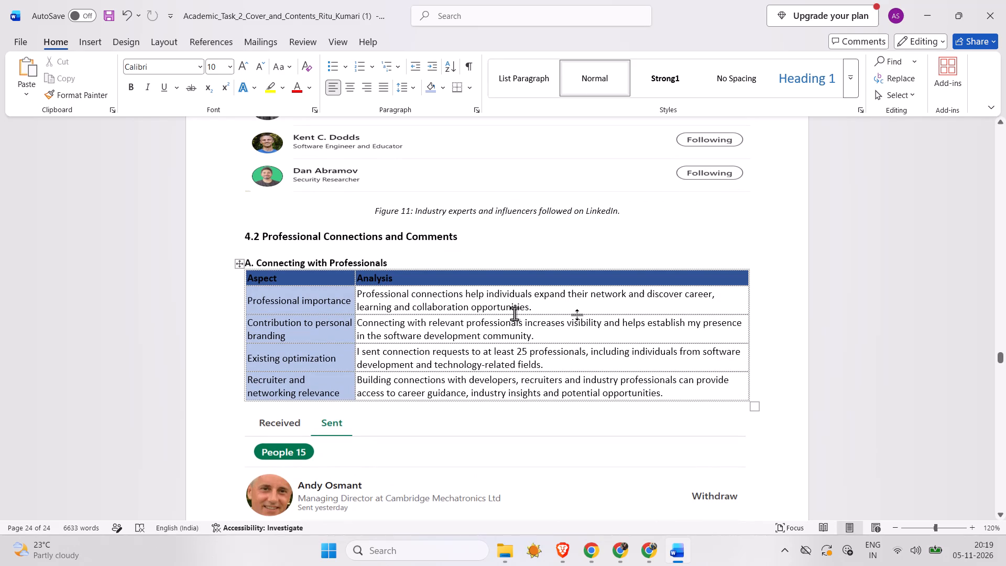
scroll(514, 313, down, 1)
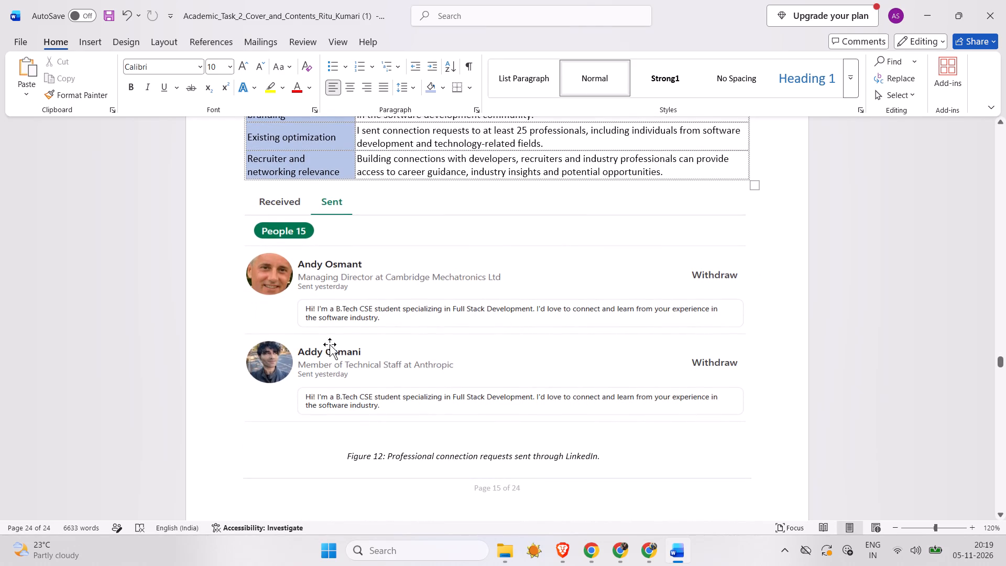
scroll(452, 330, down, 1)
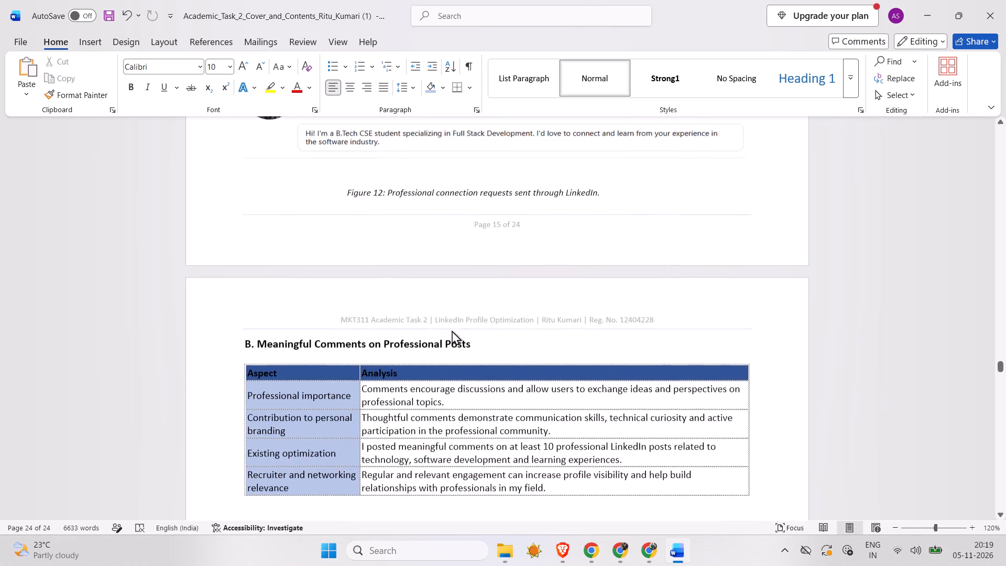
scroll(452, 330, down, 2)
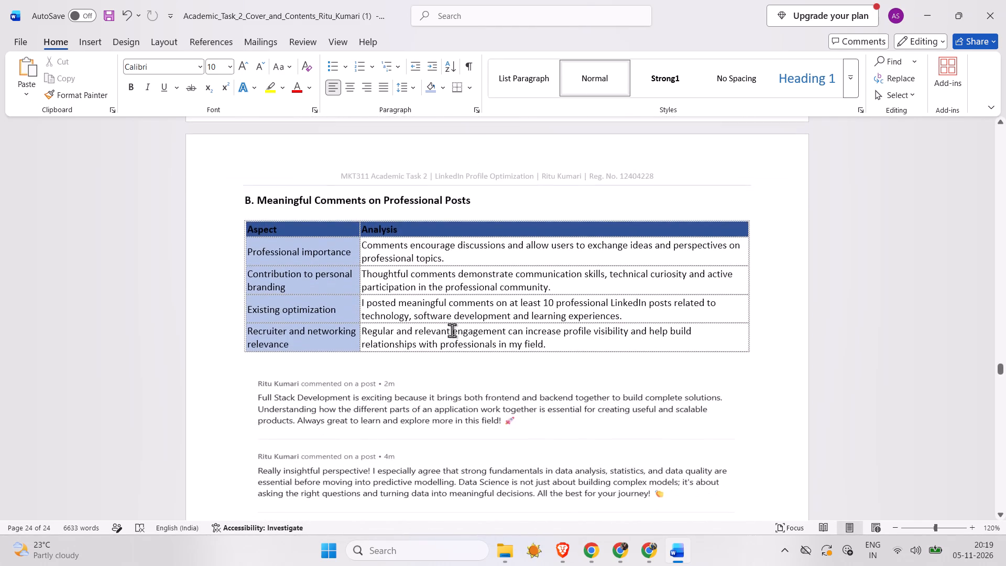
scroll(452, 330, down, 1)
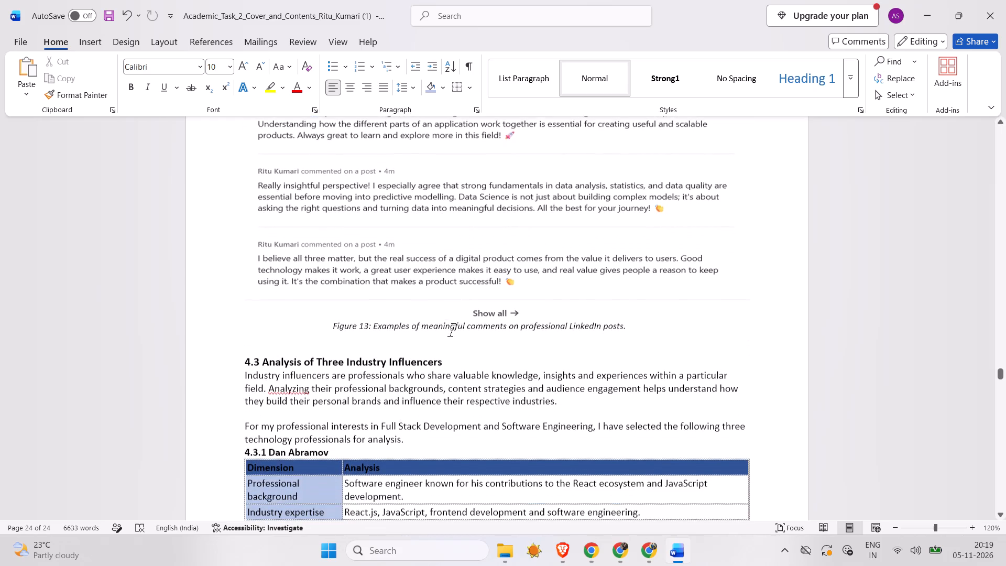
scroll(452, 330, down, 2)
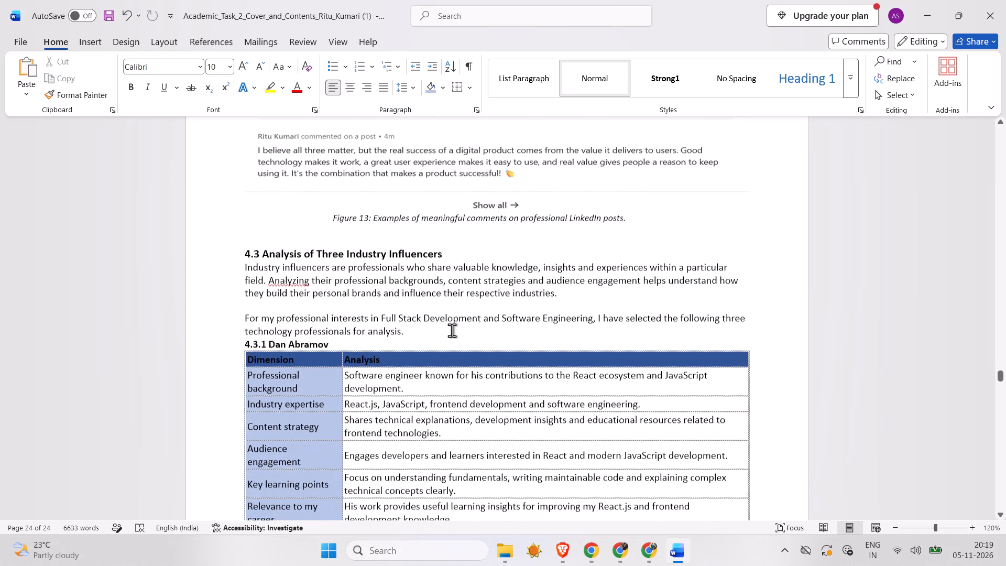
scroll(452, 330, down, 2)
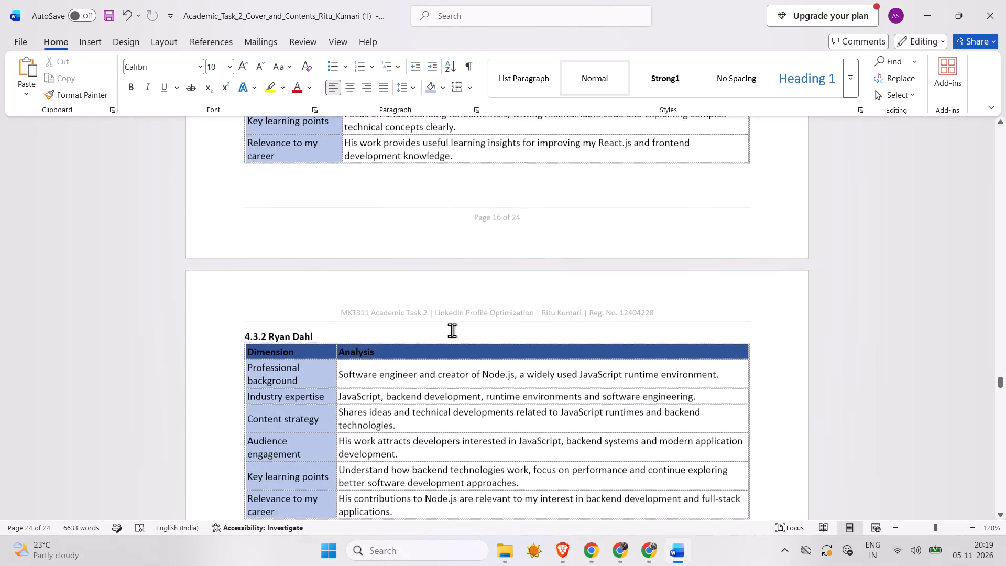
scroll(452, 330, down, 1)
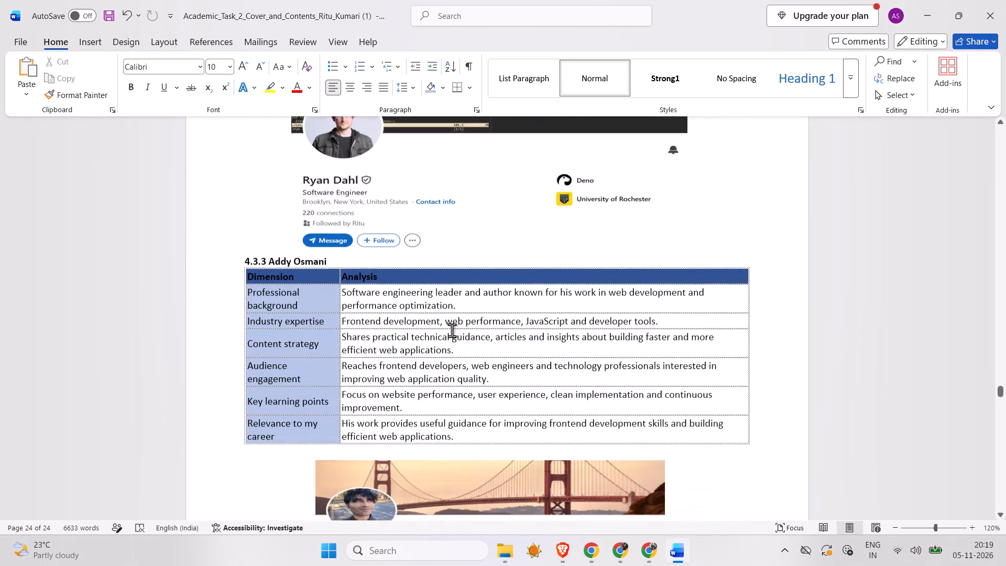
scroll(452, 330, down, 1)
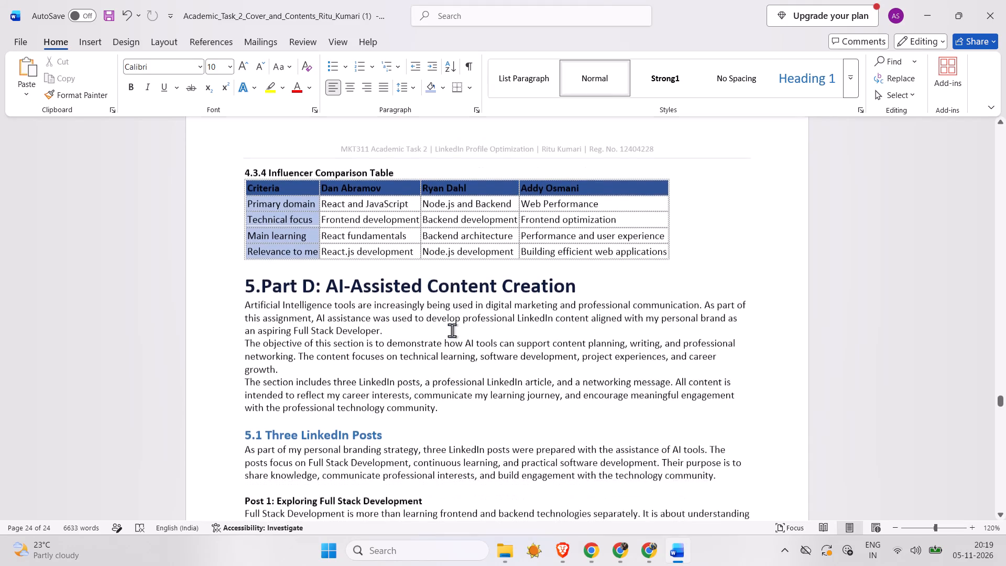
Insert two blank lines below the Post 1 link in section 5.1 Three LinkedIn Posts.
scroll(452, 330, down, 1)
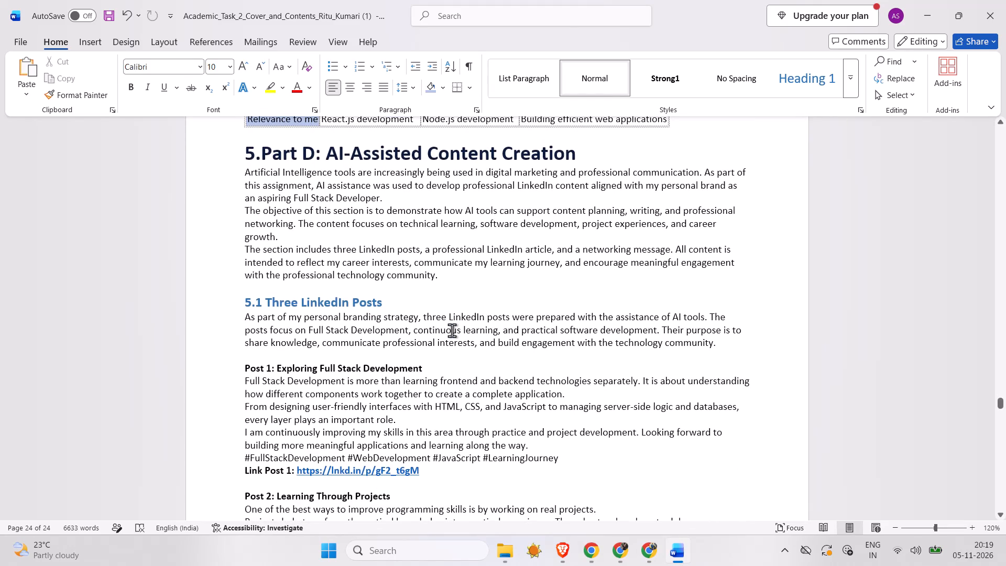
scroll(452, 330, down, 1)
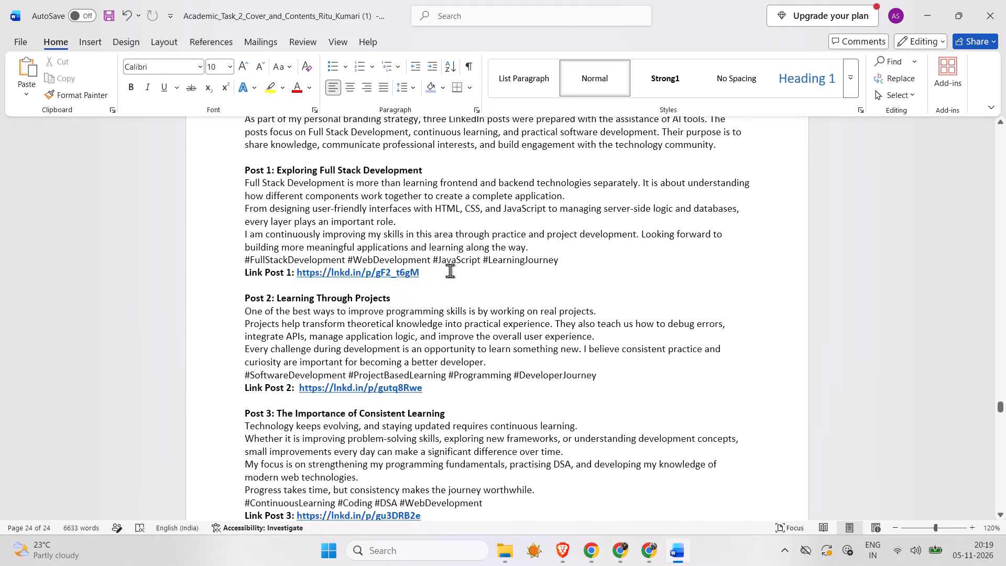
click(450, 270)
key(Return)
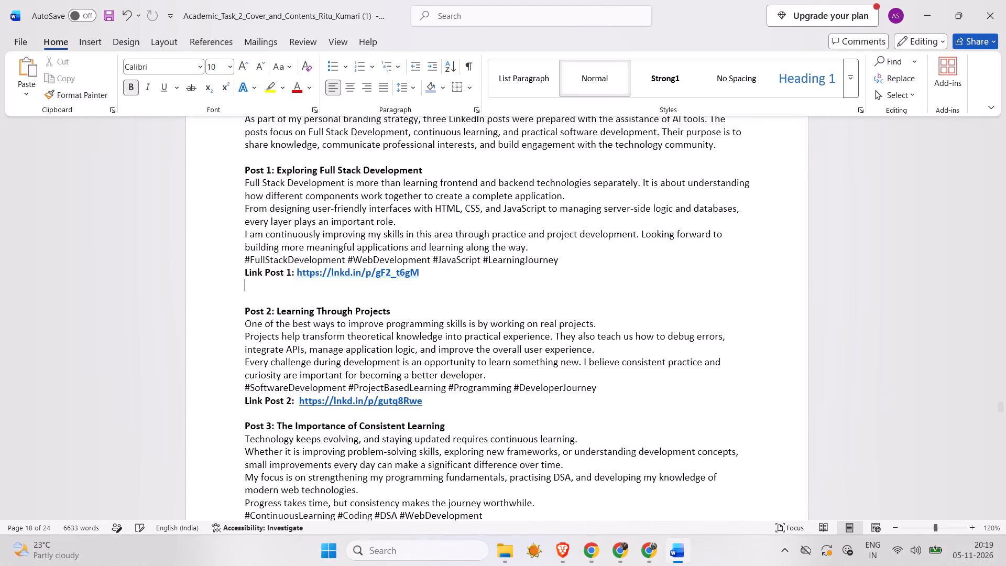
key(Return)
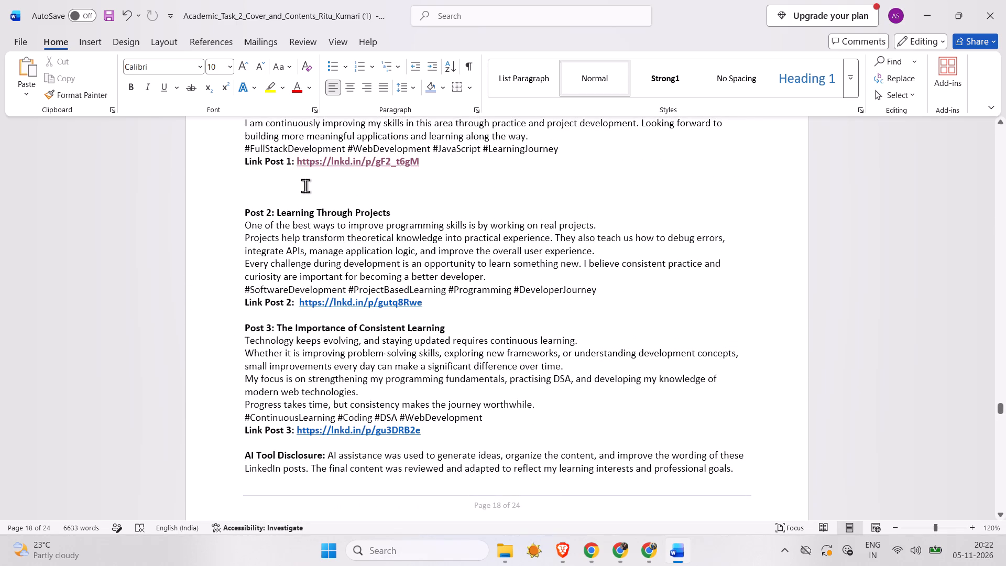
click(301, 180)
click(425, 162)
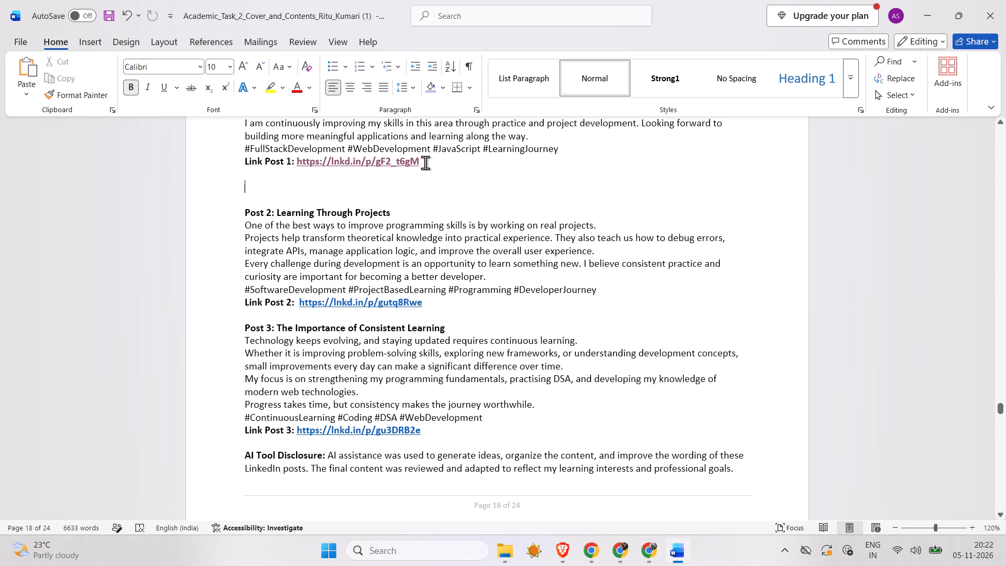
drag(425, 299, 417, 301)
click(561, 265)
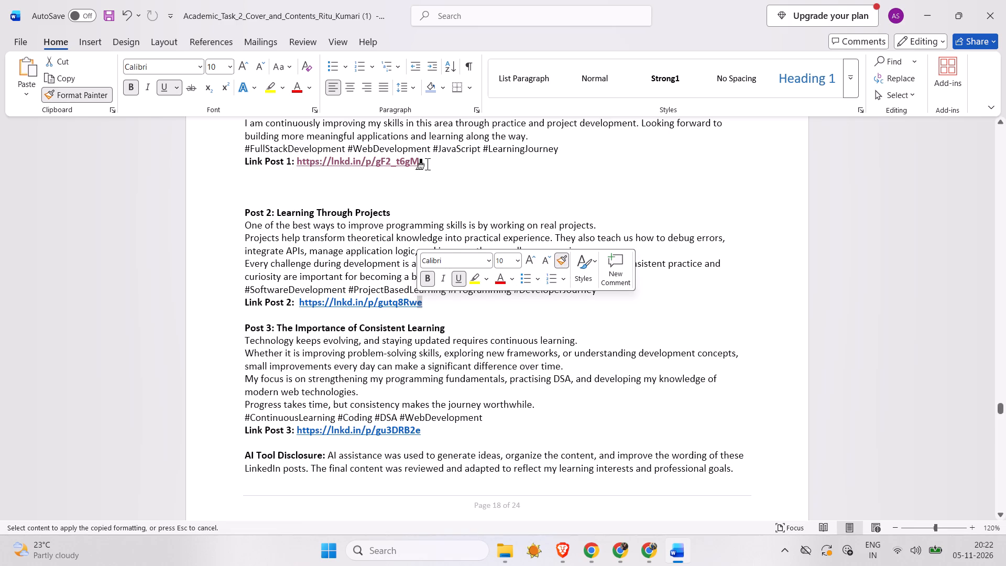
drag(428, 164, 308, 162)
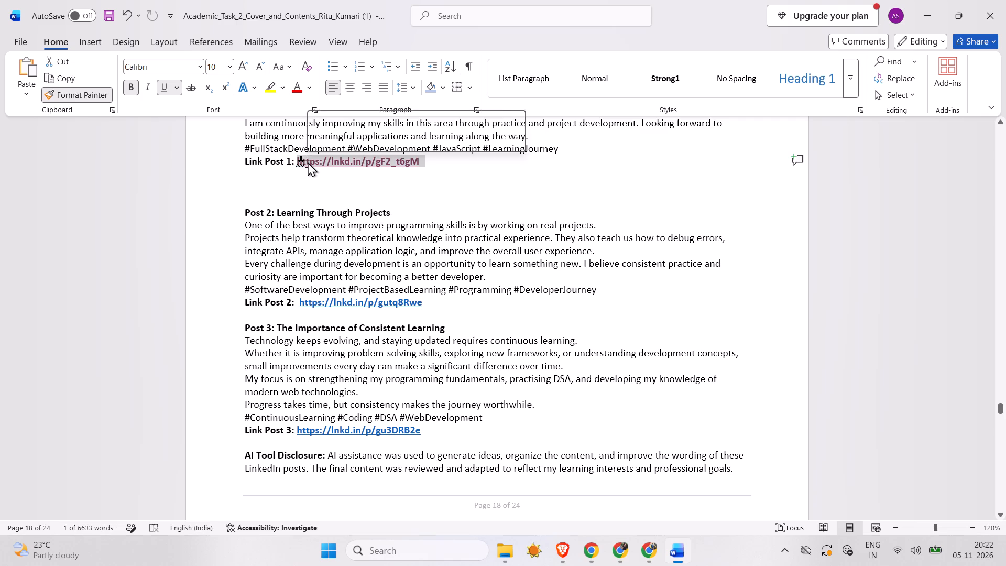
click(336, 184)
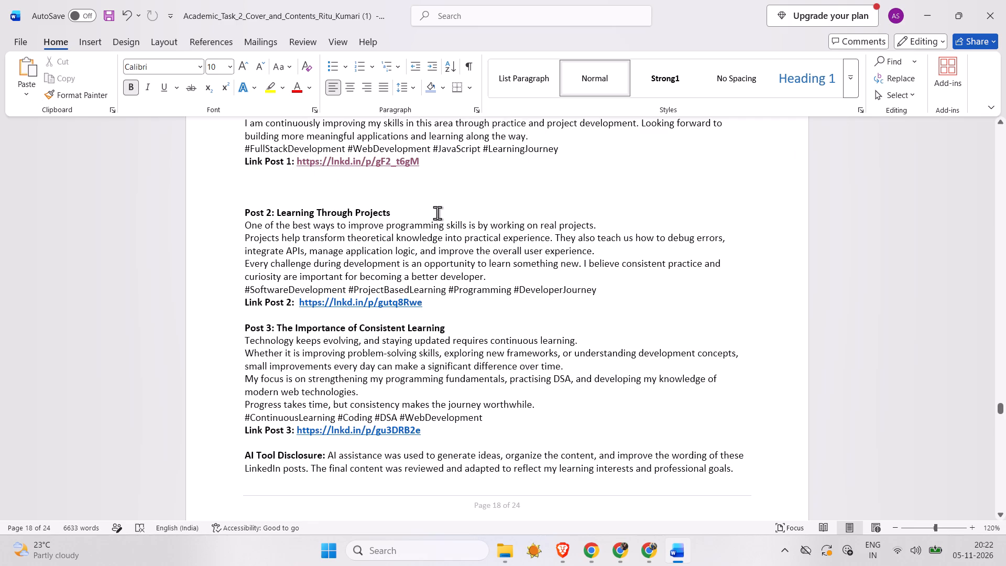
Switch to the published Post 1 on LinkedIn and examine its text, enlarged image and engagement.
click(618, 554)
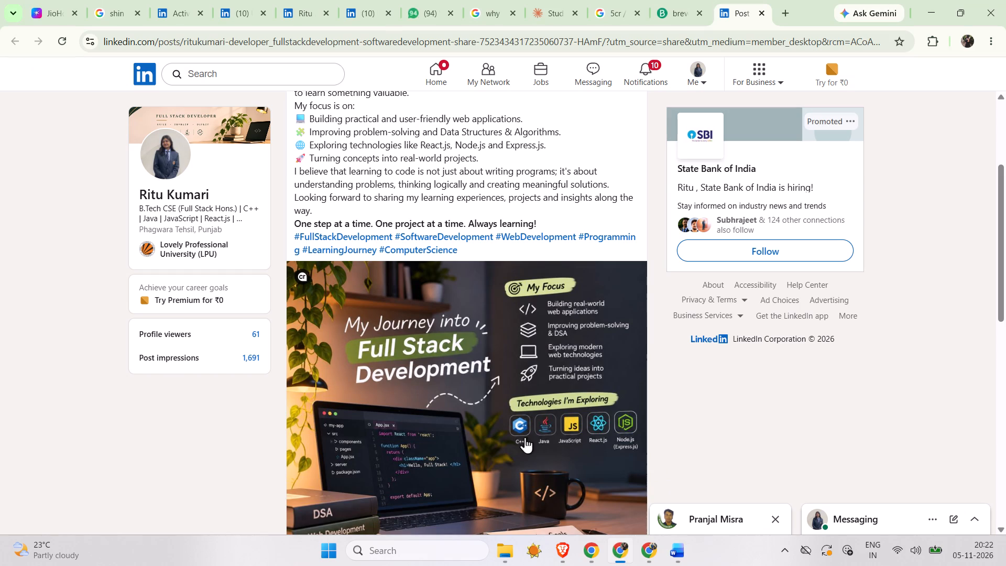
scroll(481, 390, up, 4)
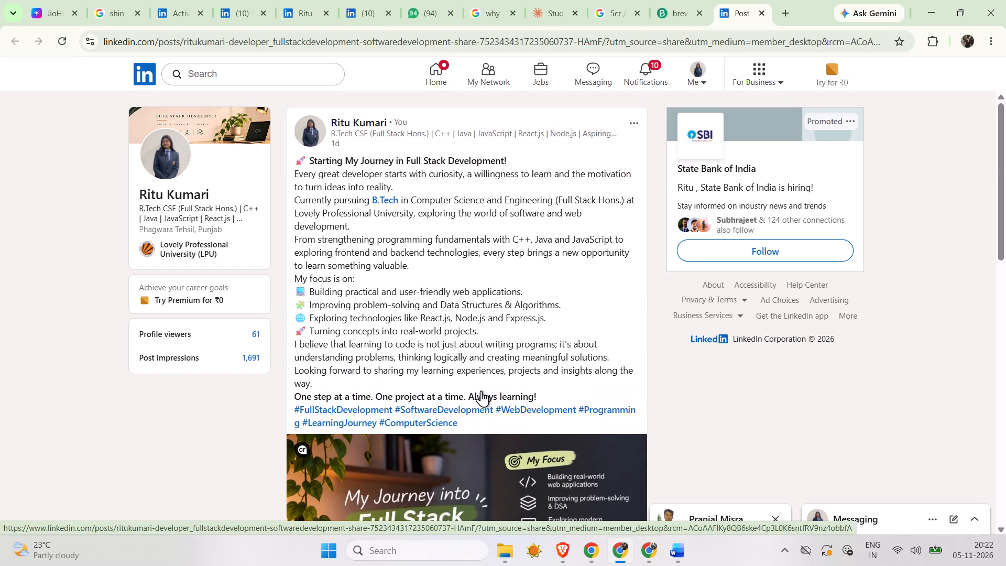
scroll(481, 390, up, 1)
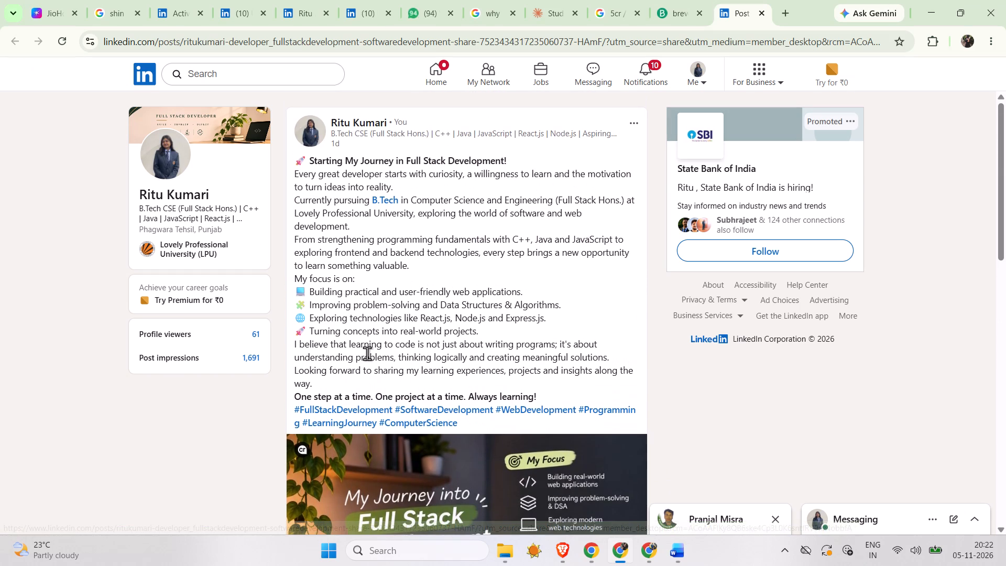
click(430, 455)
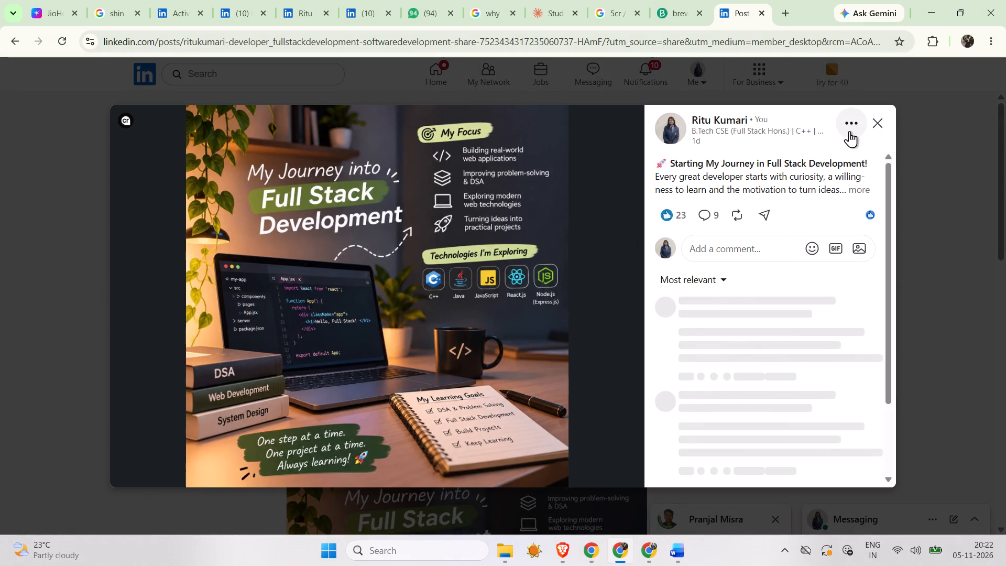
click(868, 126)
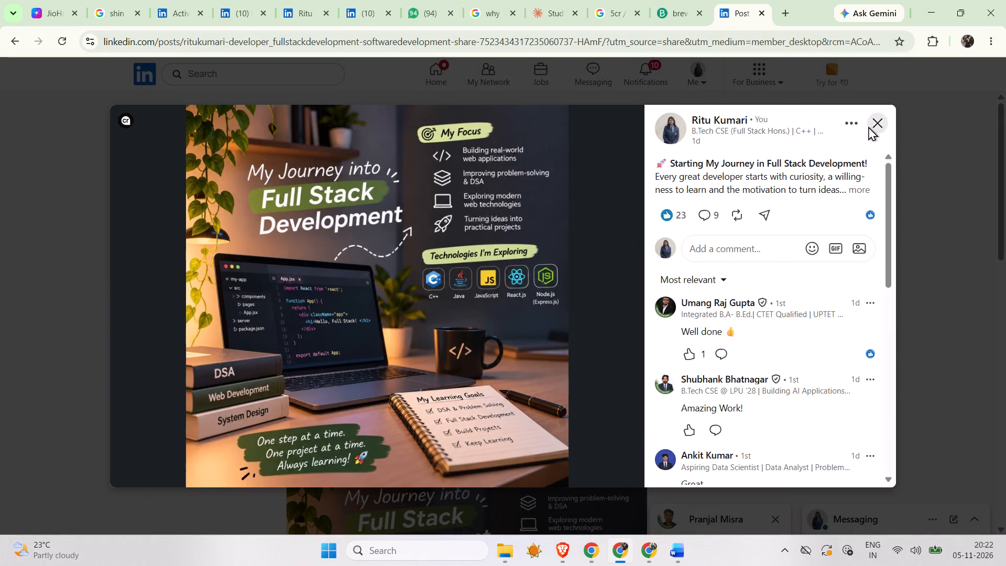
scroll(453, 292, up, 6)
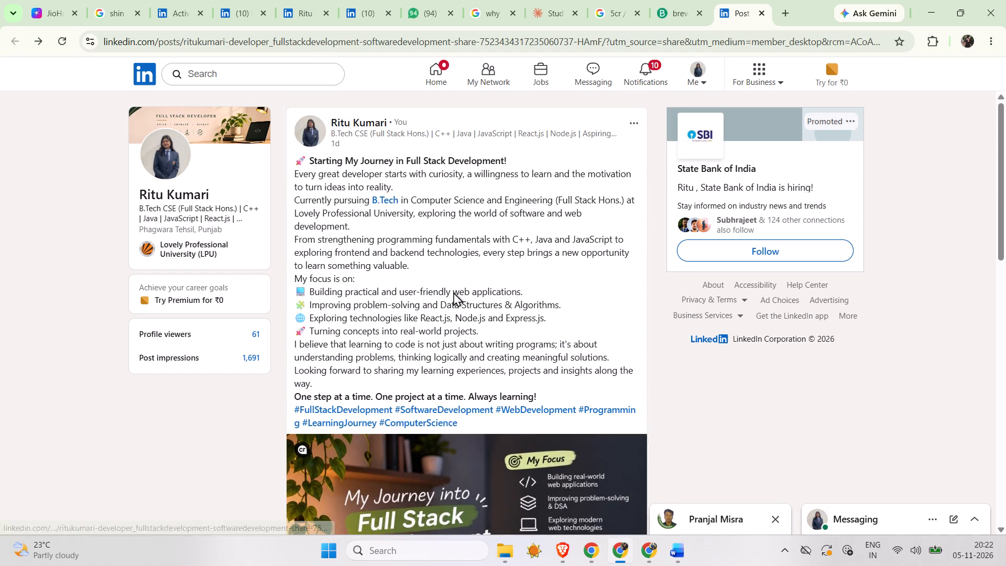
scroll(491, 318, down, 4)
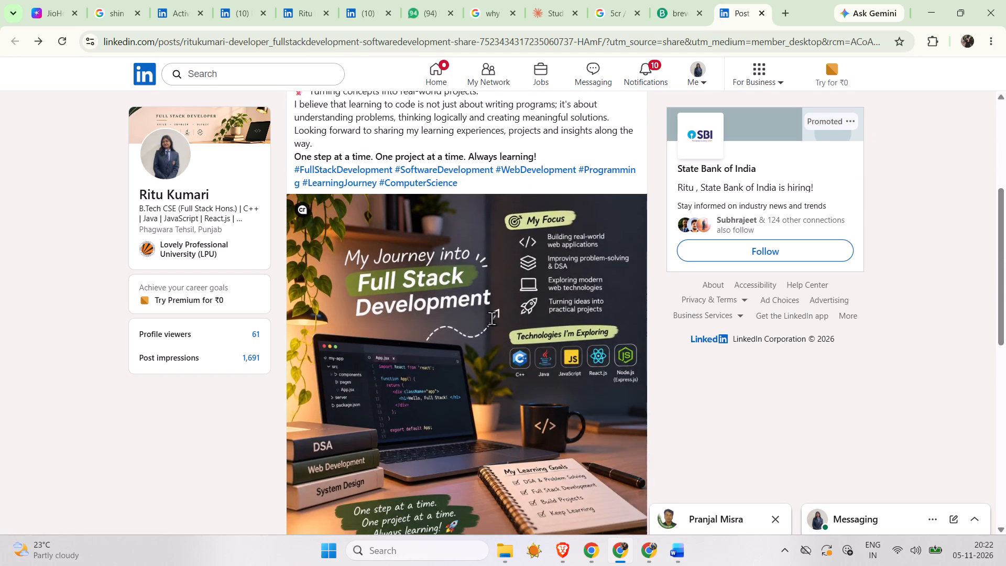
scroll(491, 318, down, 4)
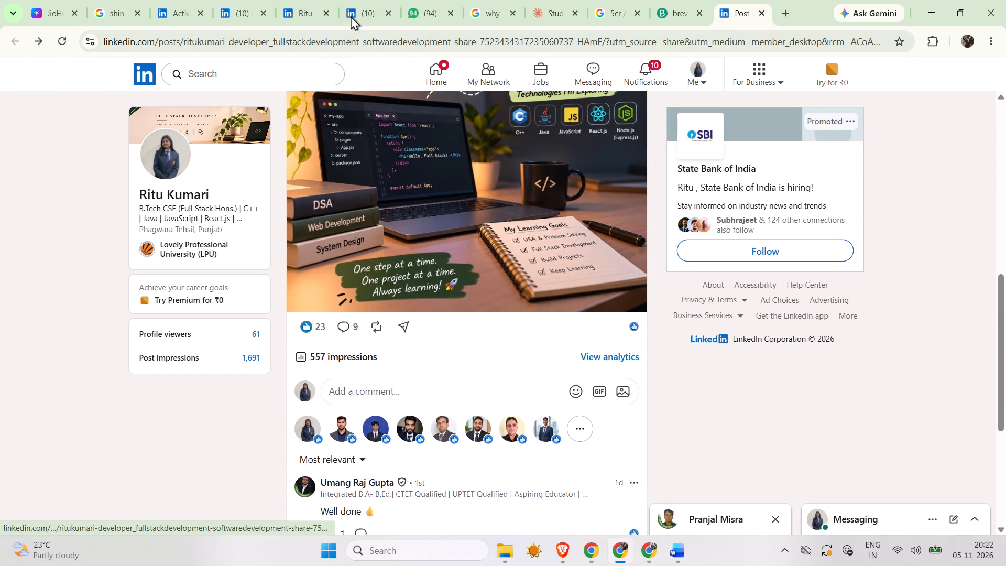
Open the LinkedIn profile, look through the posts in its Activity section and show all activity.
click(304, 10)
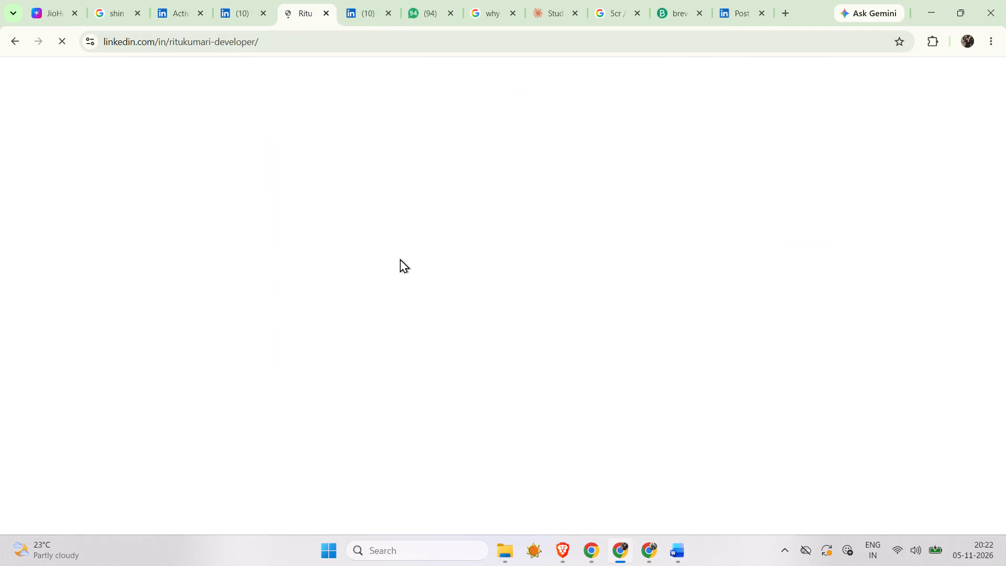
scroll(331, 337, down, 2)
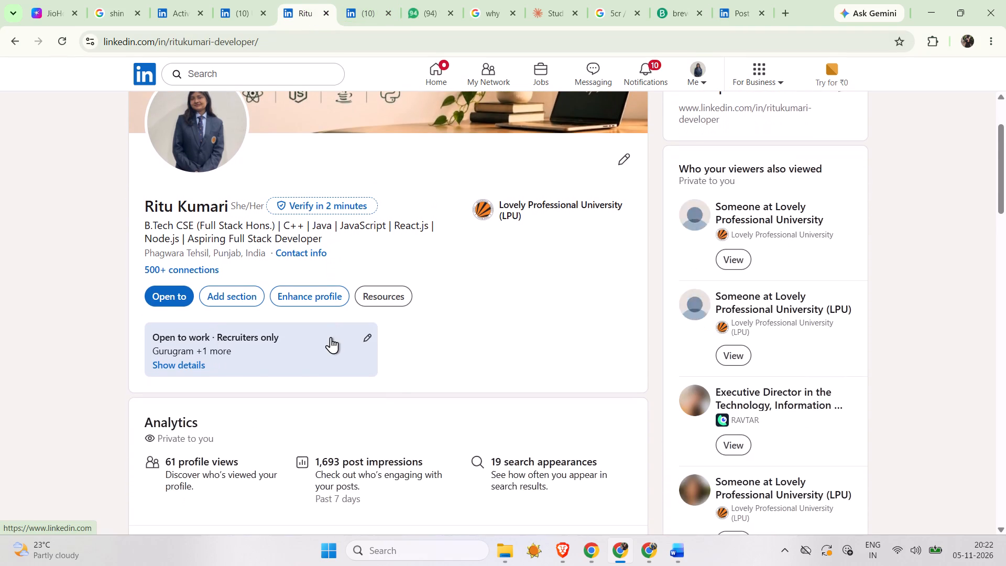
scroll(331, 337, down, 6)
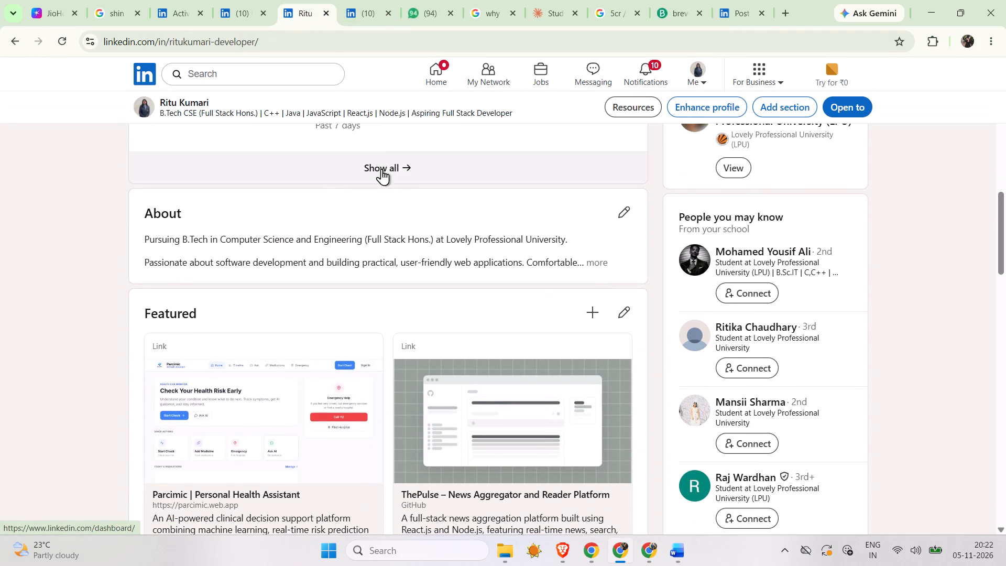
scroll(401, 215, down, 6)
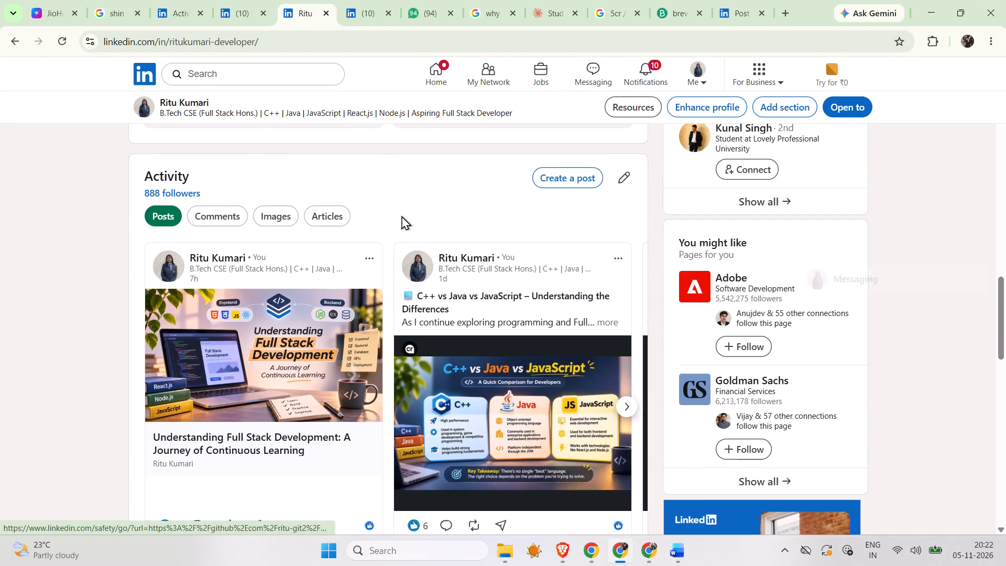
scroll(401, 215, down, 1)
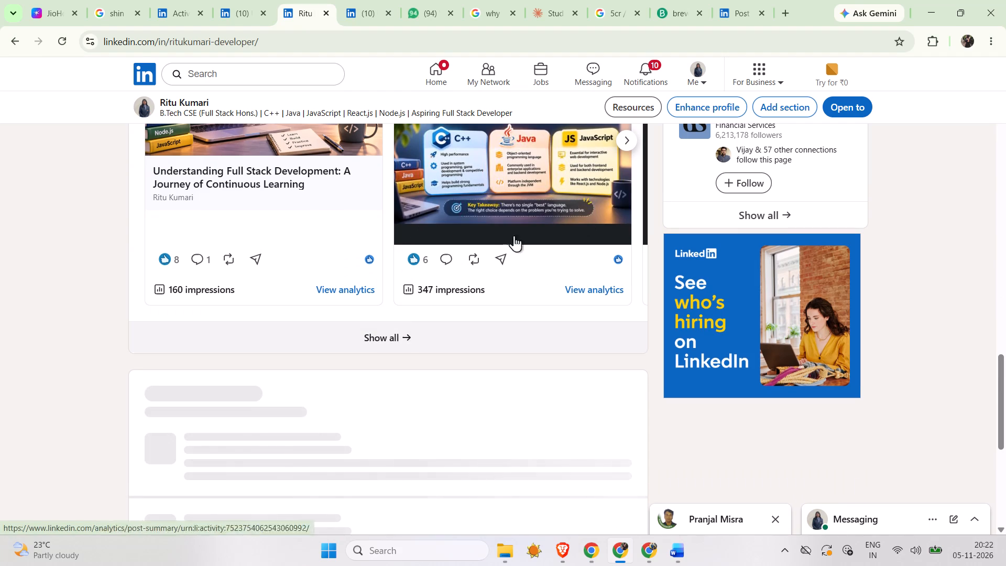
scroll(519, 225, left, 1)
scroll(434, 245, up, 1)
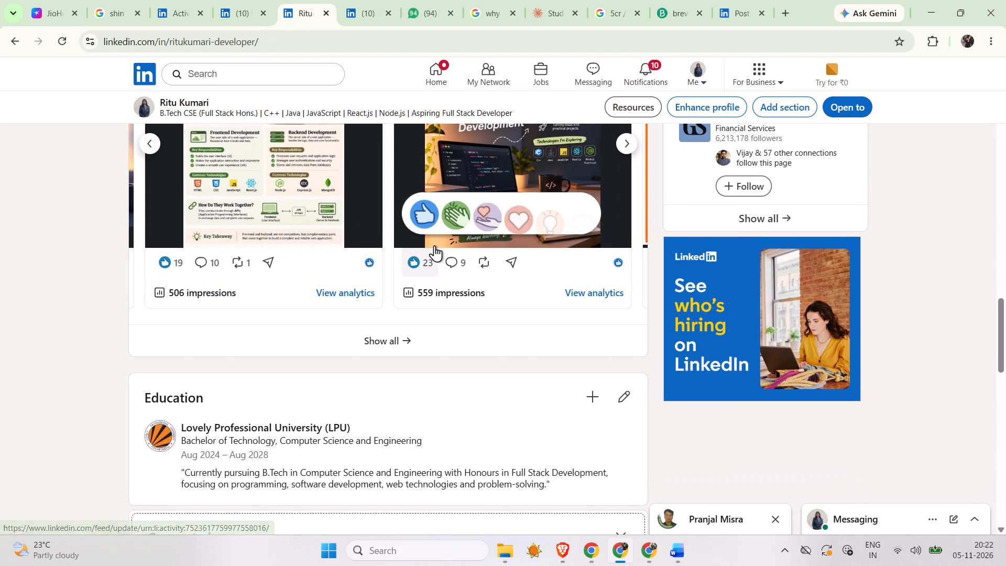
scroll(434, 245, up, 2)
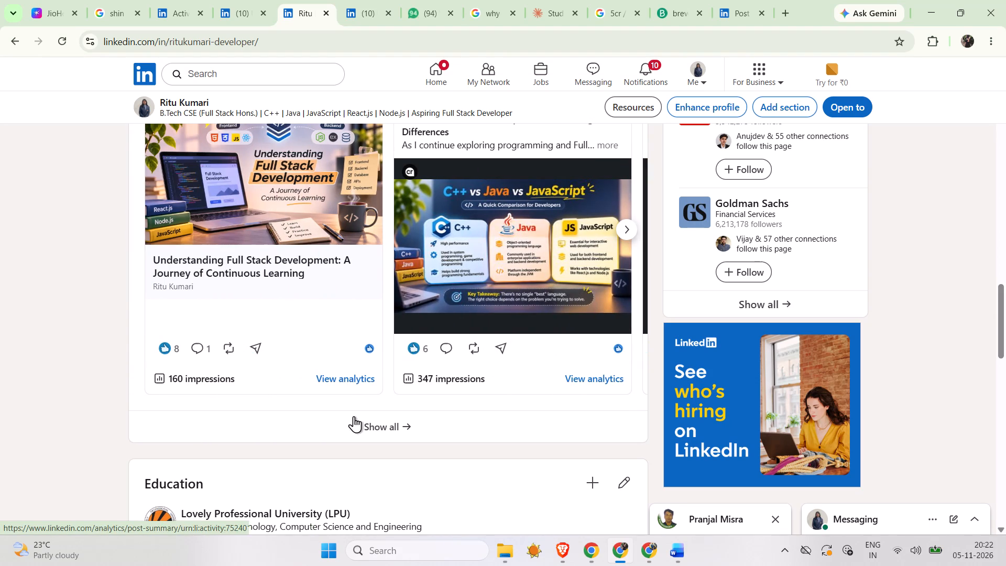
click(354, 416)
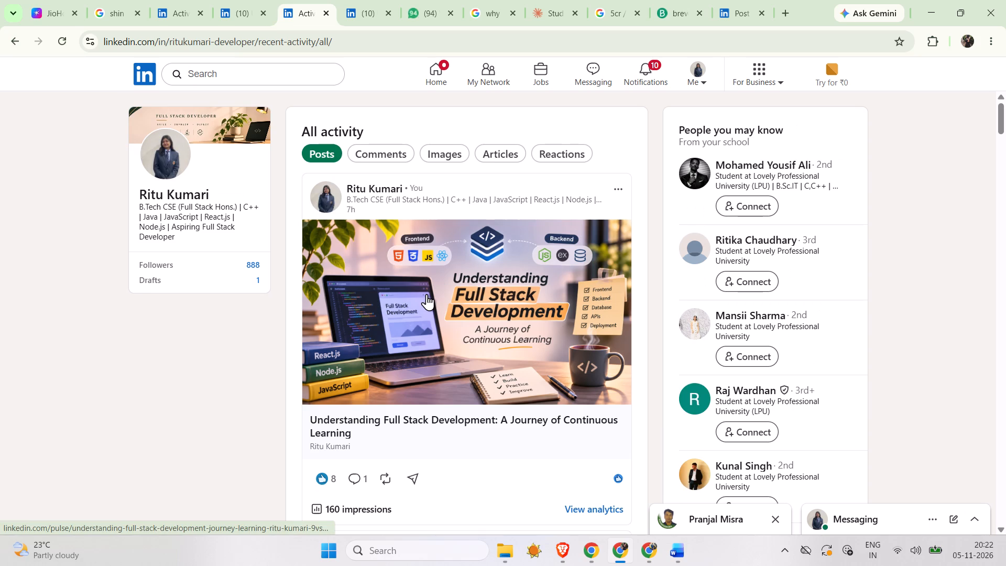
Find the "Starting My Journey in Full Stack Development!" post in the activity feed and capture a screenshot of it from author header to reactions.
scroll(427, 294, down, 2)
scroll(366, 458, down, 3)
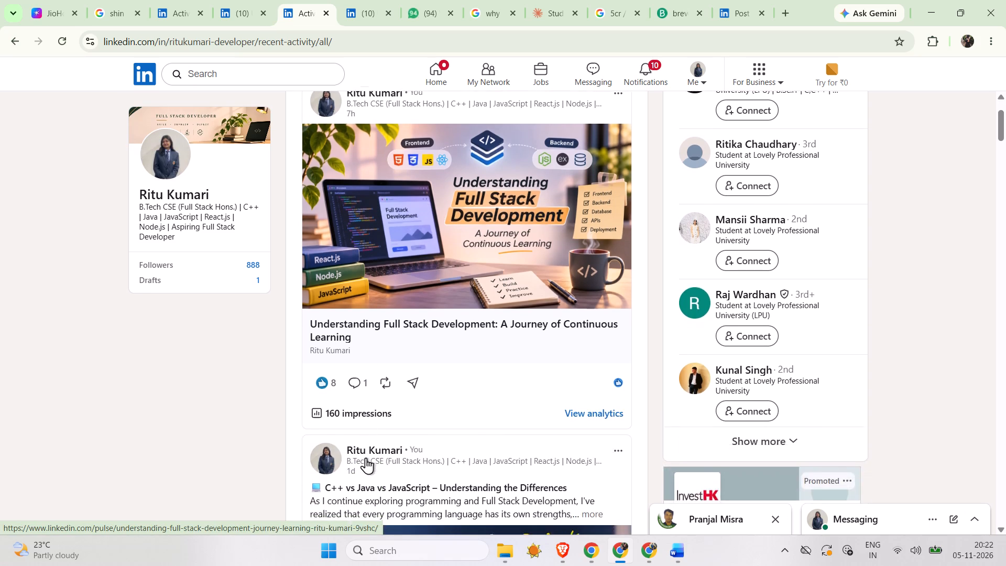
scroll(366, 458, down, 8)
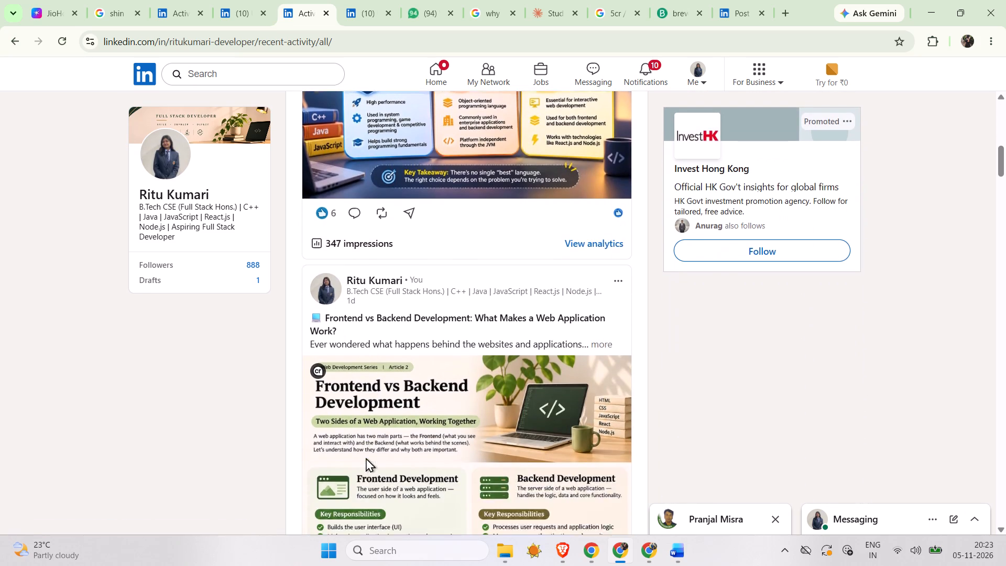
scroll(366, 458, down, 7)
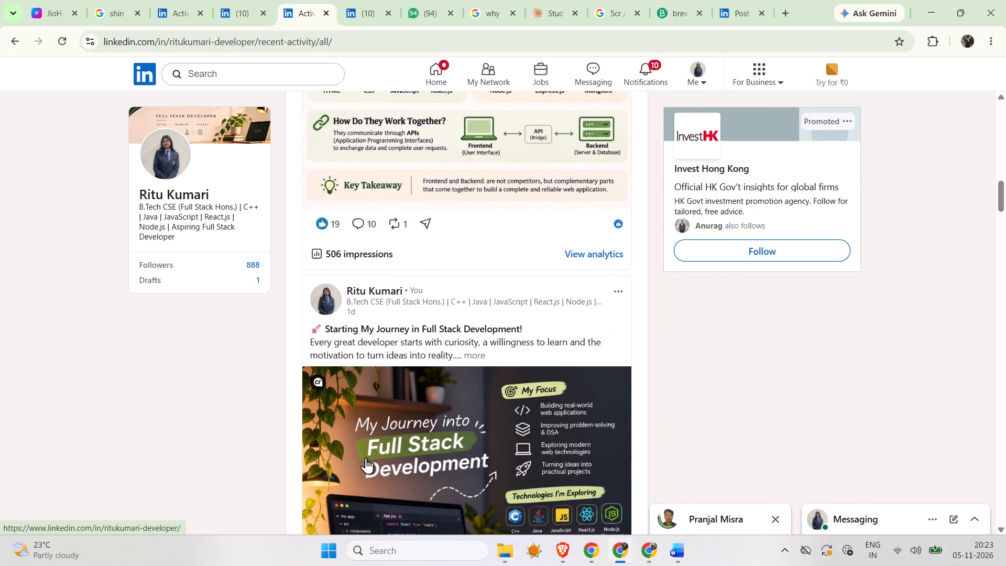
scroll(366, 458, down, 2)
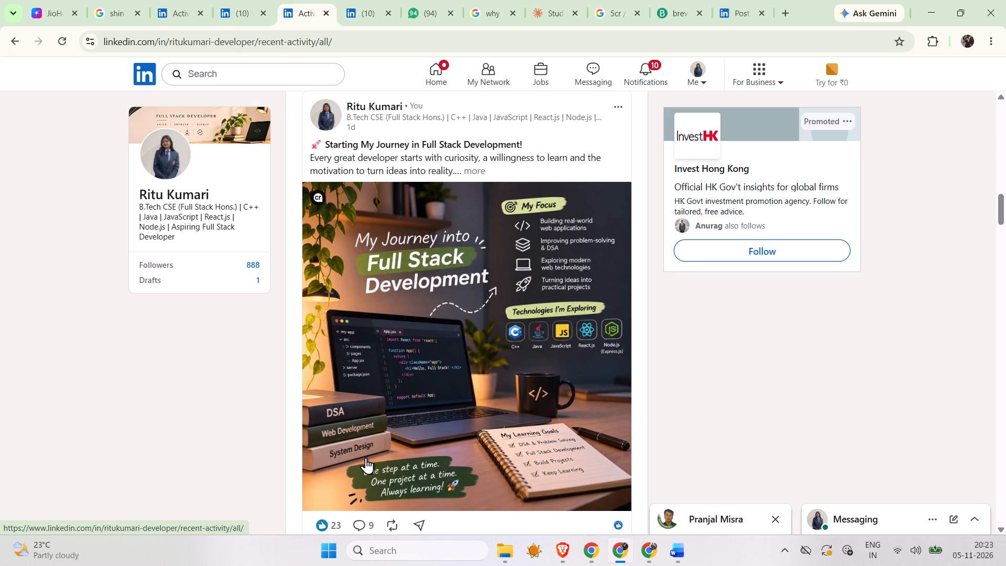
key(shift+super+s)
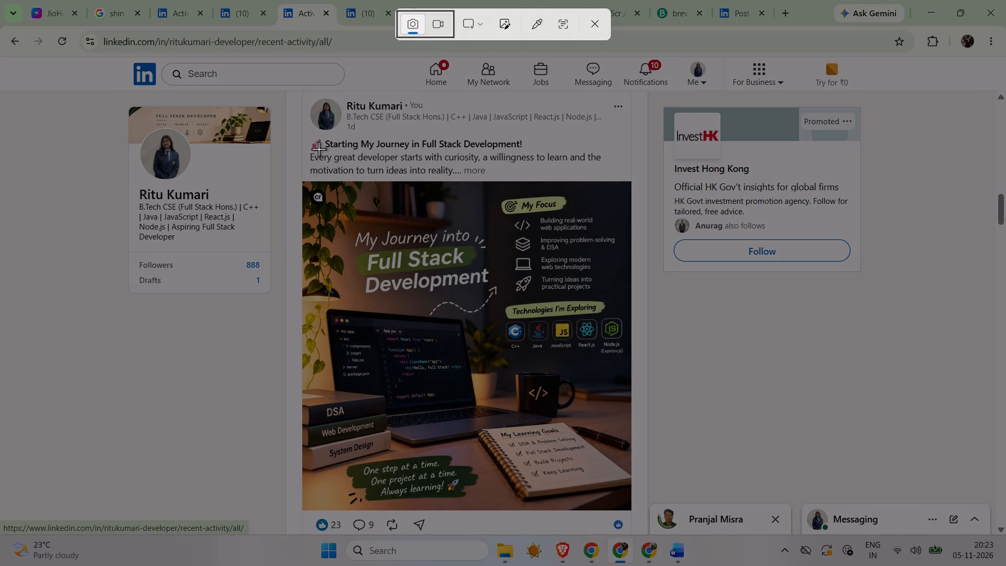
drag(303, 98, 523, 383)
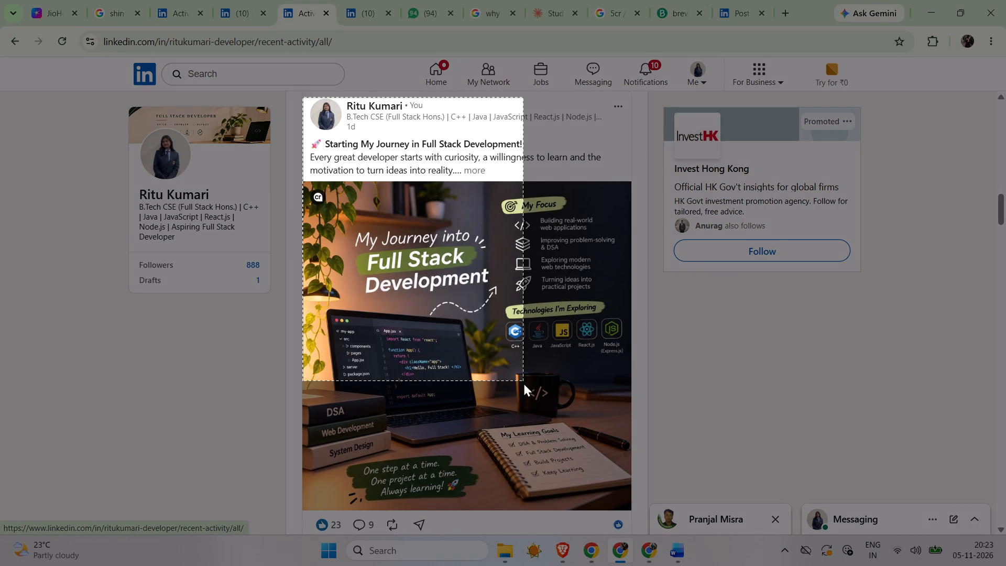
drag(523, 383, 614, 528)
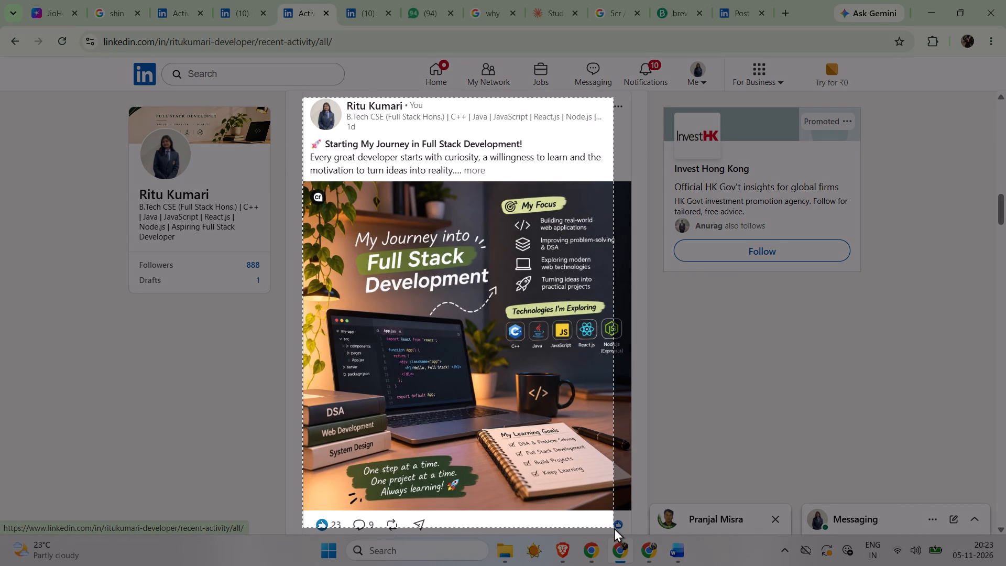
drag(614, 528, 627, 530)
click(655, 560)
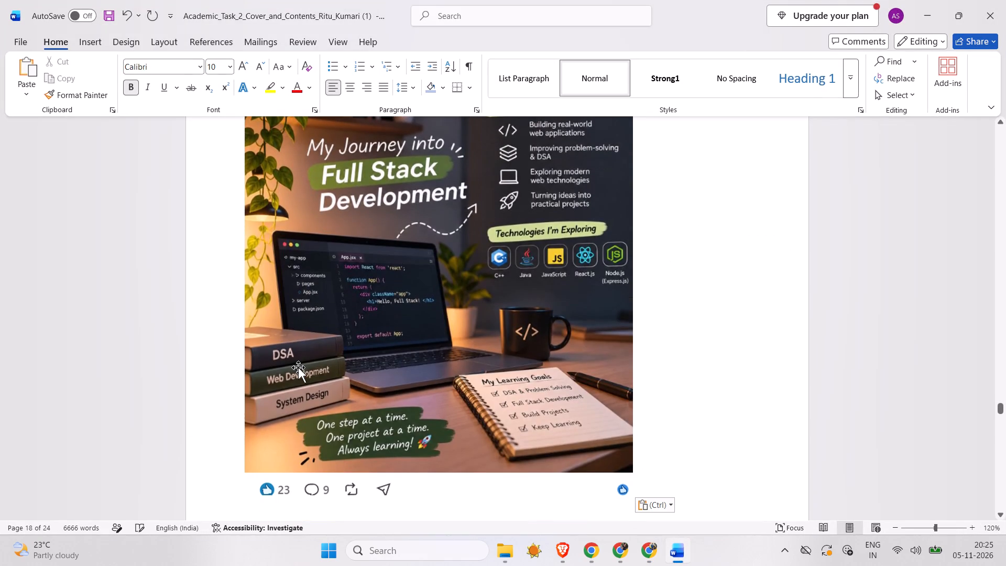
Set the pasted post screenshot's text wrapping to Top and Bottom and shrink it proportionally to just under half the text width.
click(476, 377)
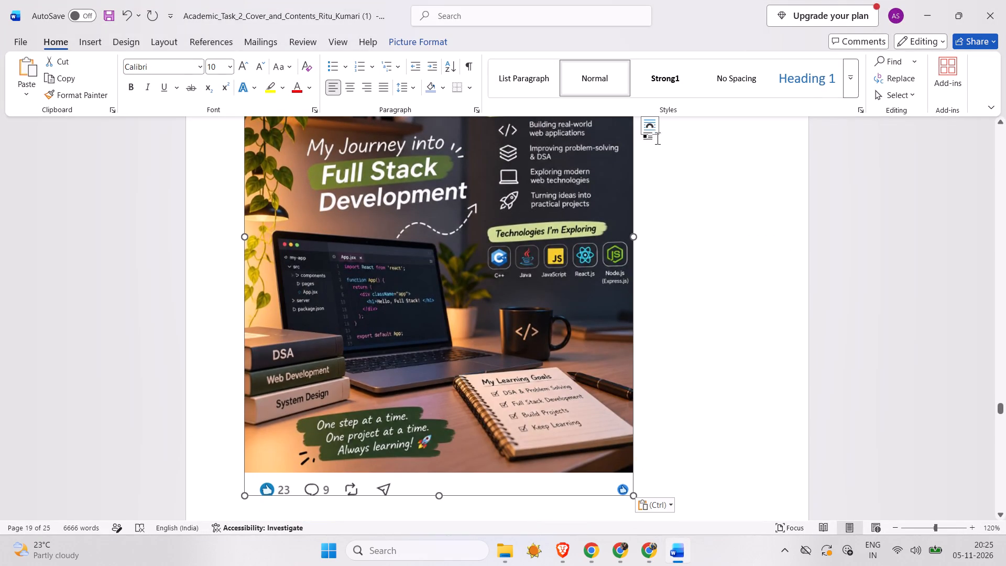
click(657, 132)
click(700, 256)
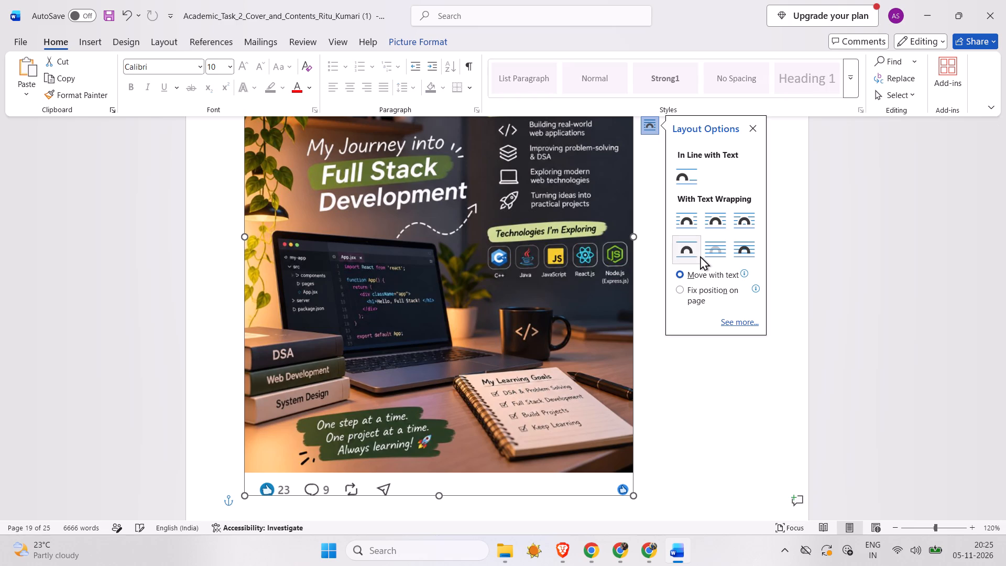
drag(630, 492, 476, 163)
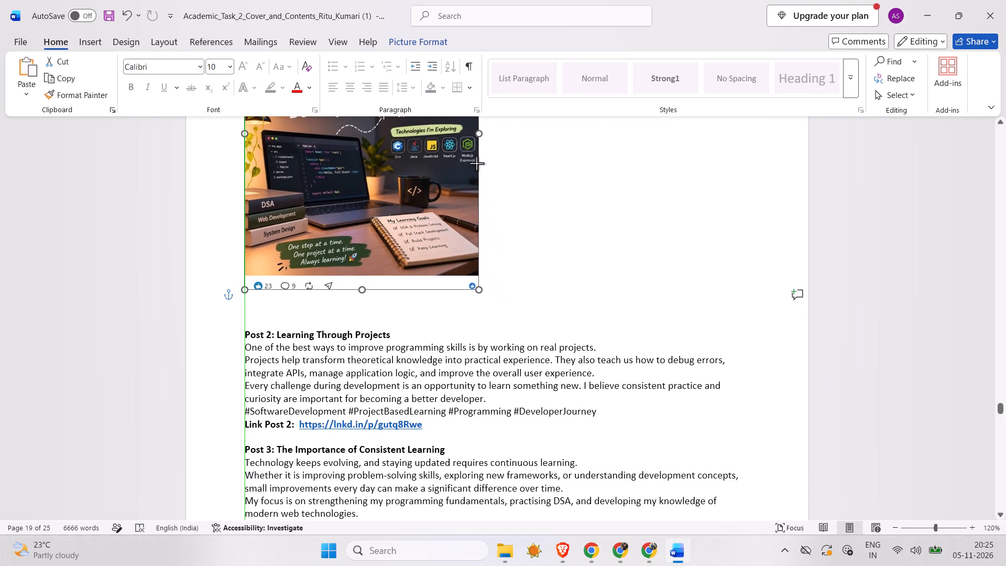
drag(476, 163, 472, 153)
Move the post screenshot up to page 18 directly below the Post 1 hashtags and reduce its height so the link line fits beneath it.
scroll(553, 178, up, 1)
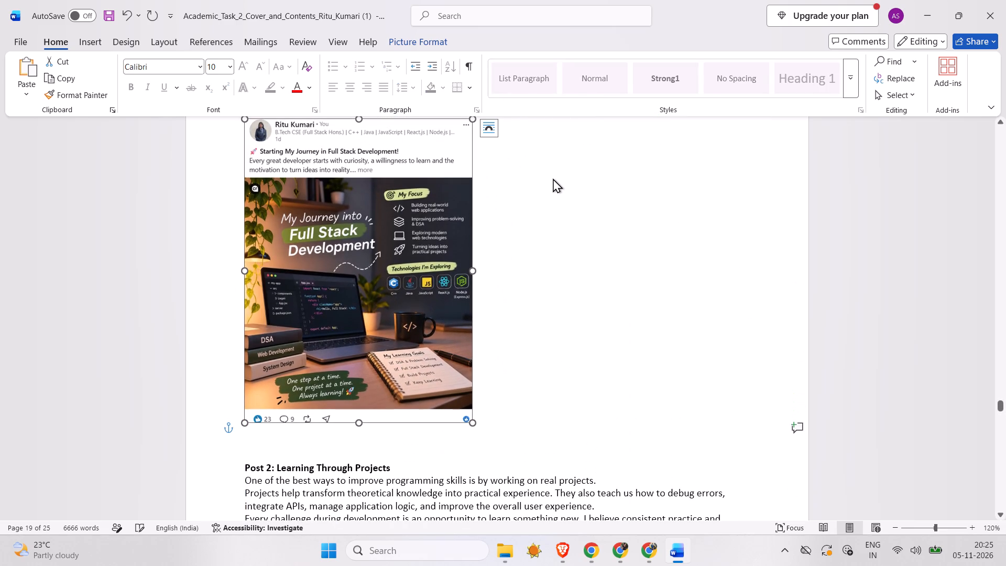
scroll(553, 178, up, 1)
scroll(544, 230, up, 1)
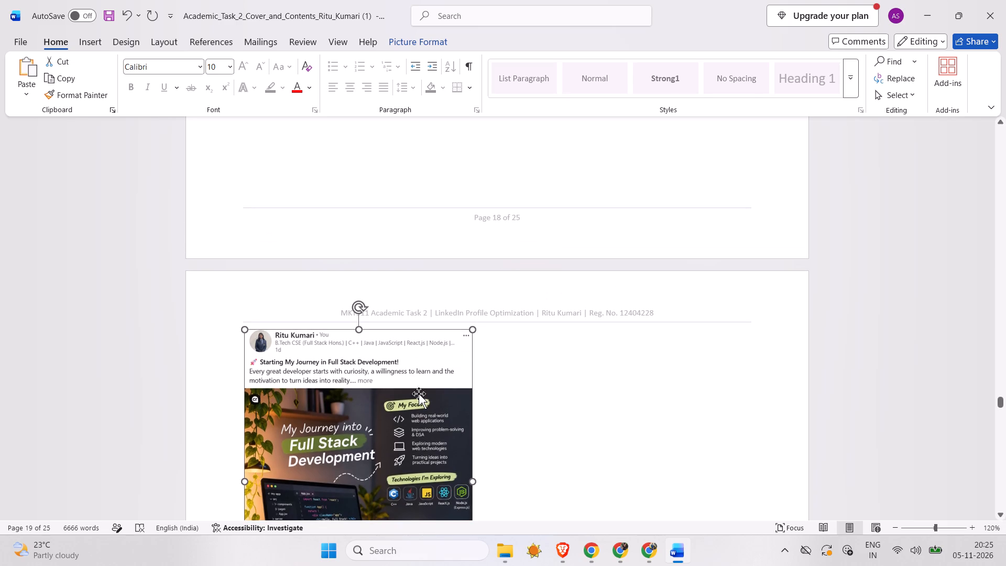
drag(382, 431, 396, 158)
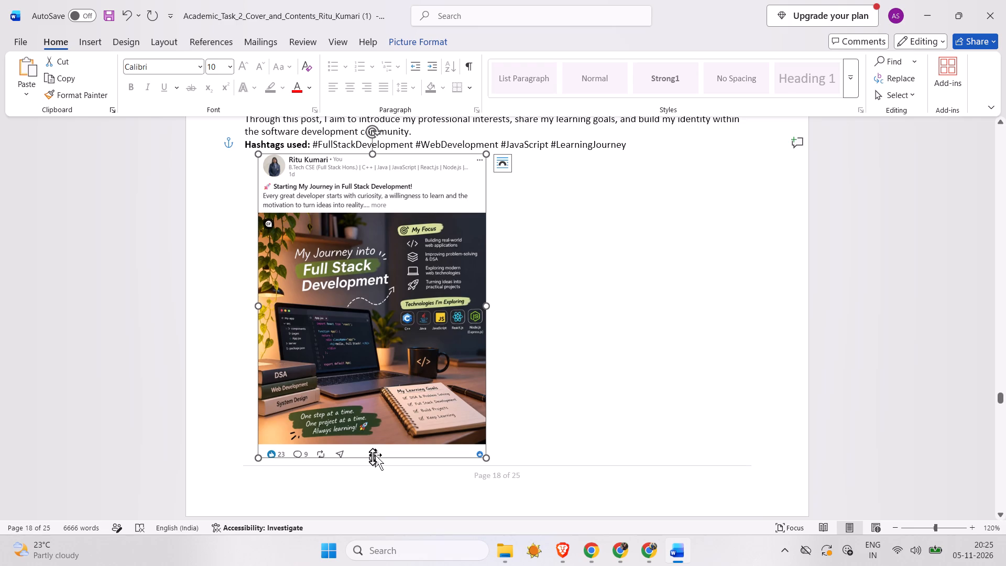
drag(373, 456, 373, 405)
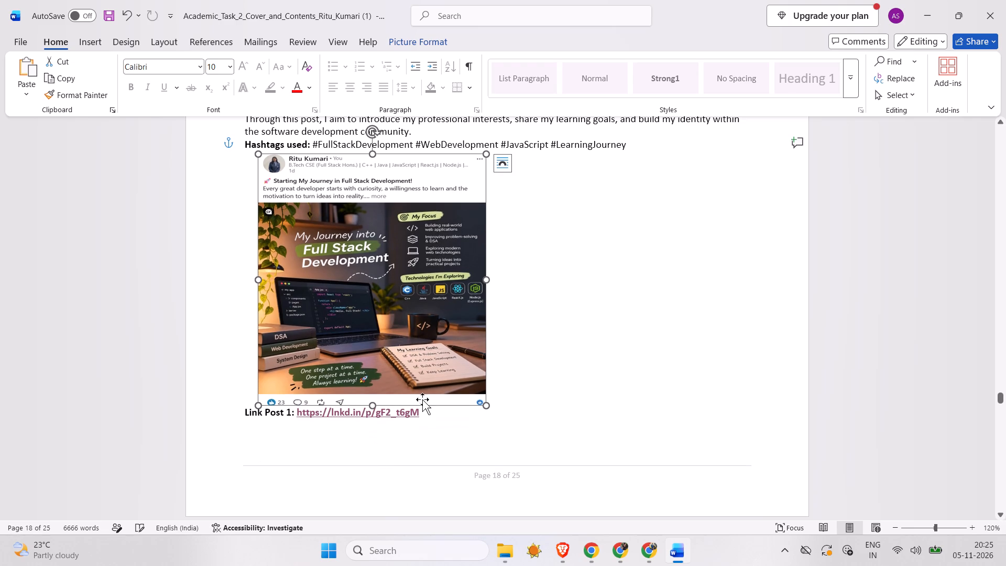
click(486, 401)
Resize the post screenshot to about 40% of the text width and place it roughly centred directly below the Post 1 link line.
drag(486, 406, 427, 366)
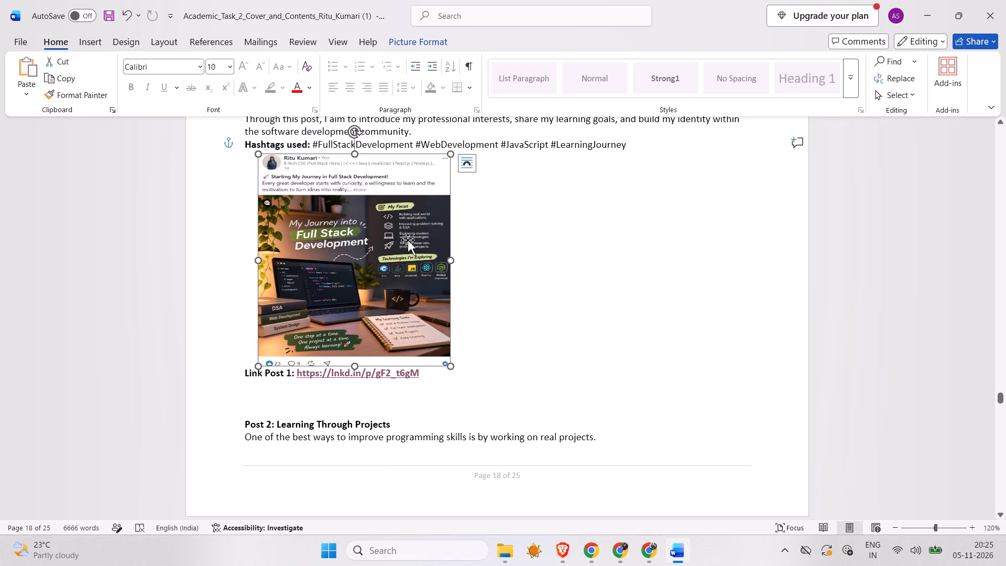
drag(407, 242, 533, 245)
click(691, 190)
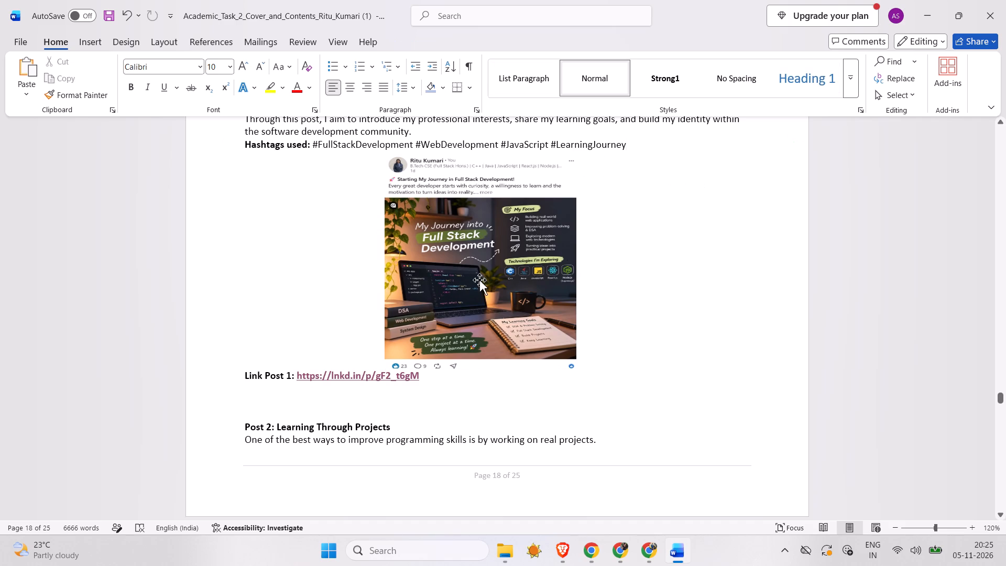
drag(461, 284, 455, 320)
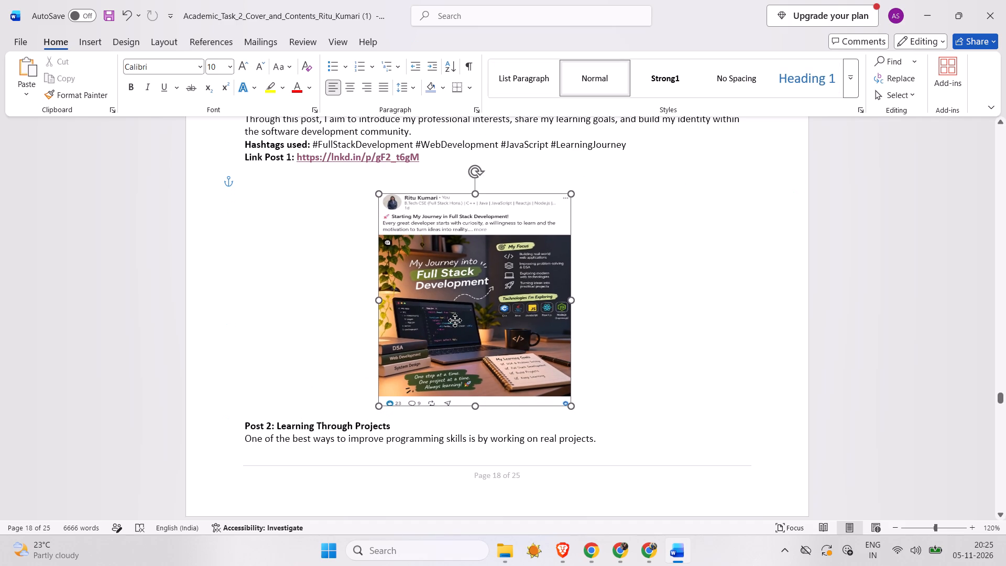
drag(455, 320, 455, 311)
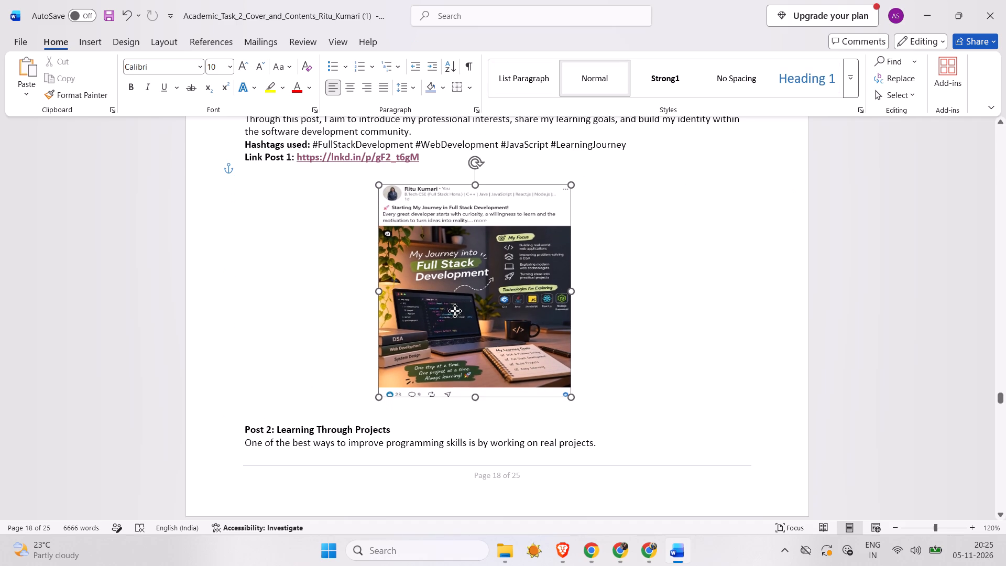
drag(455, 311, 455, 310)
click(589, 302)
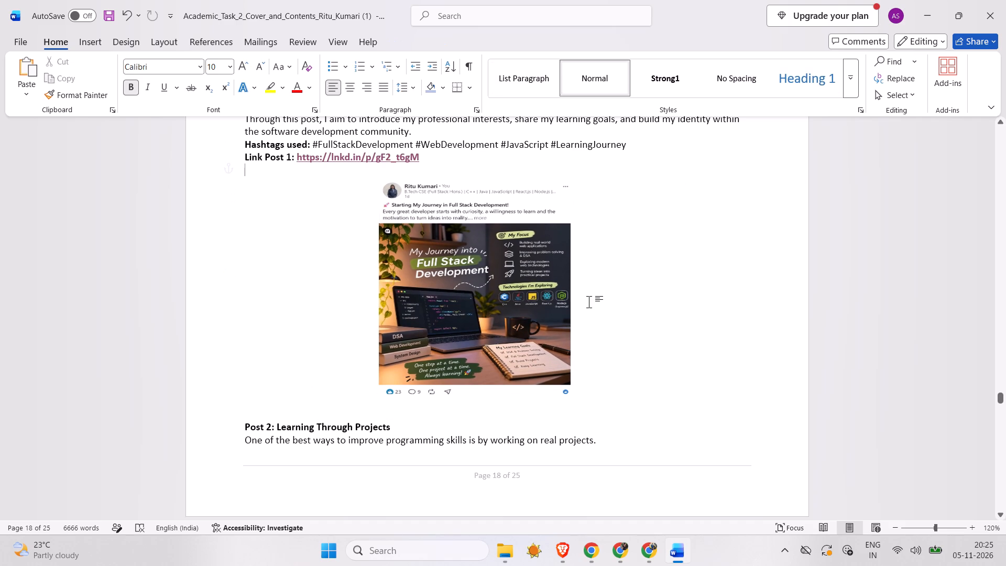
click(480, 285)
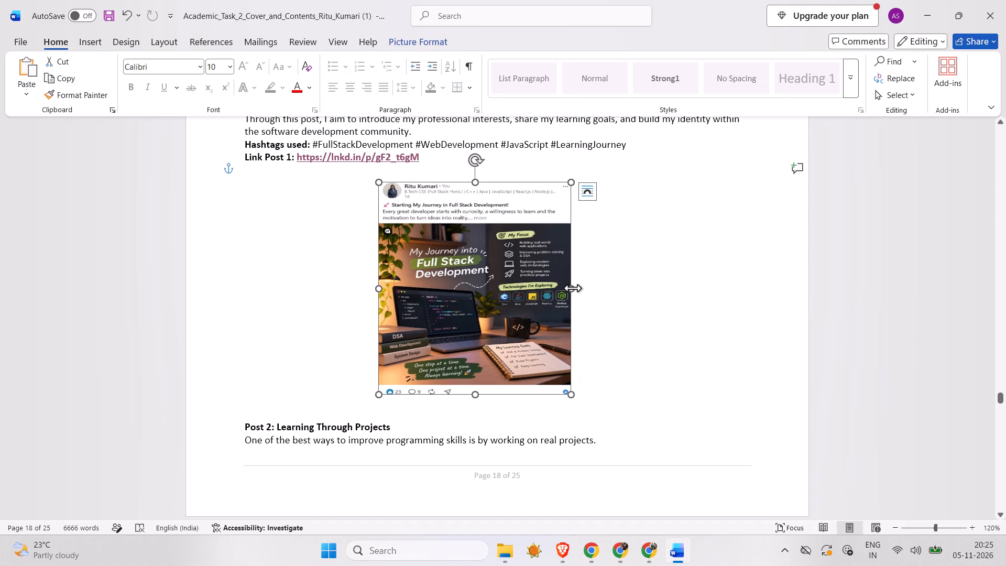
click(572, 288)
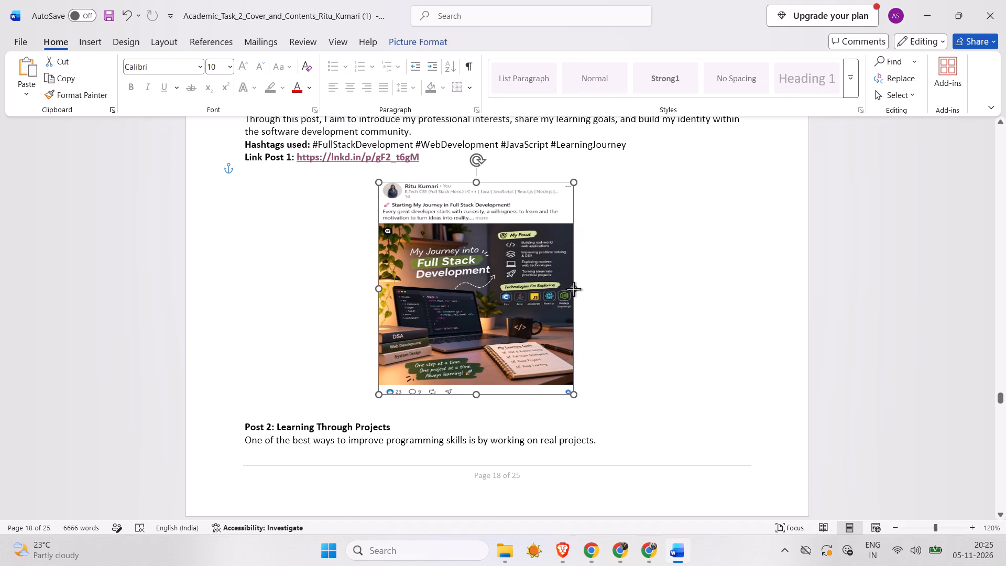
drag(572, 396, 585, 402)
drag(511, 332, 513, 332)
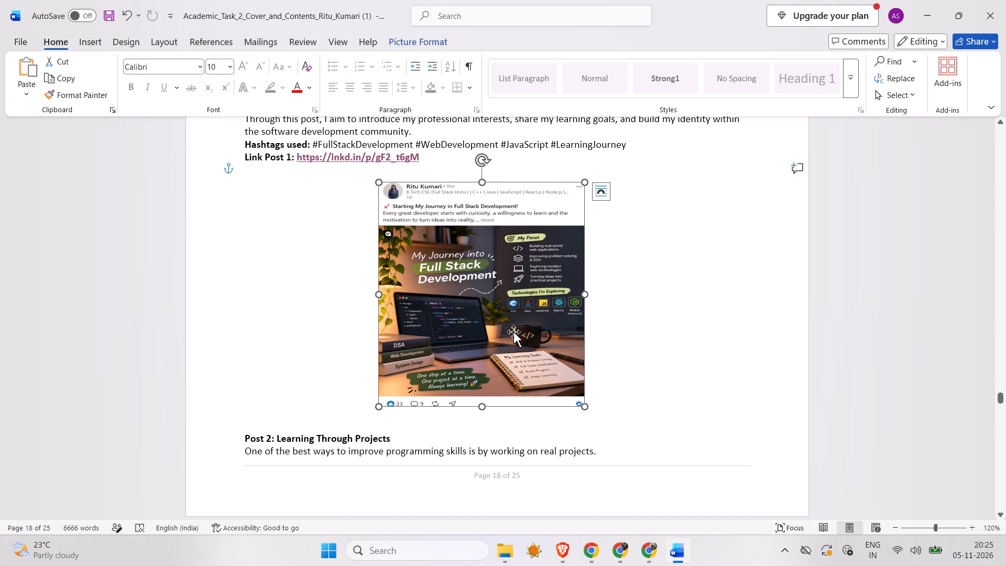
drag(513, 332, 502, 319)
click(650, 307)
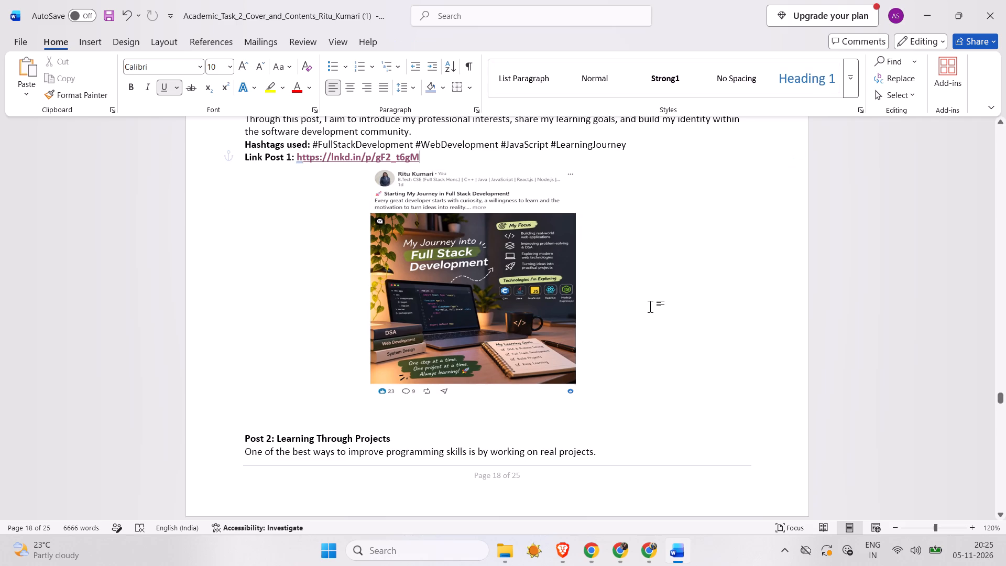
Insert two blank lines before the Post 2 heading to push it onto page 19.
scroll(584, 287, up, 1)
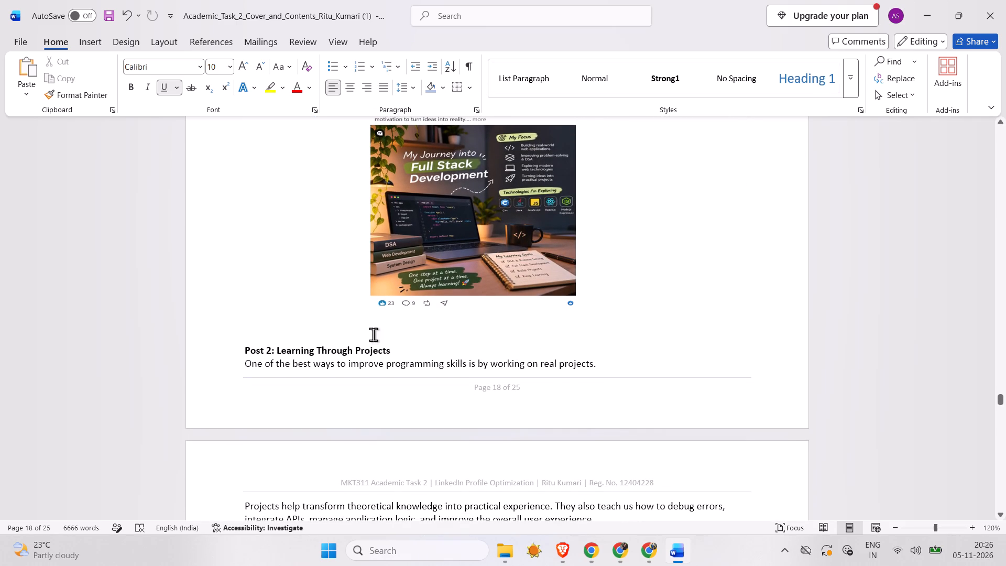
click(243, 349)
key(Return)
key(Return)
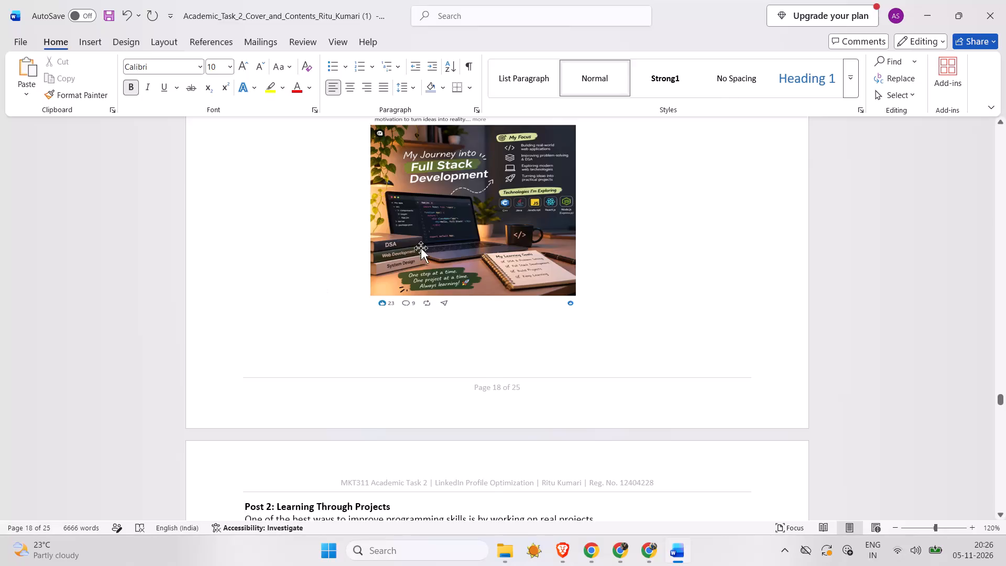
Enlarge the post screenshot proportionally to about 55% of the text width and centre it beneath the Post 1 hashtags.
click(473, 216)
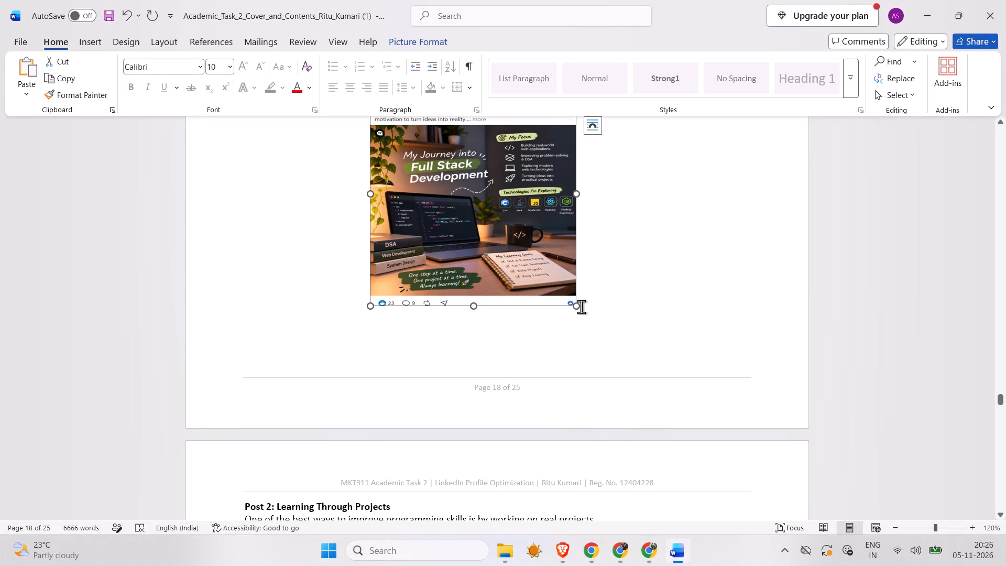
drag(577, 304, 647, 345)
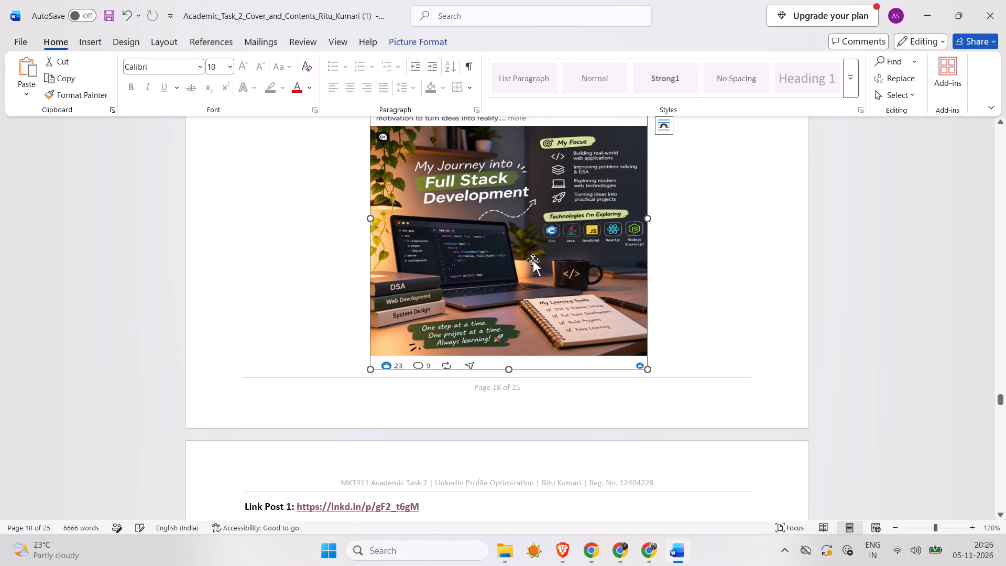
scroll(533, 260, up, 1)
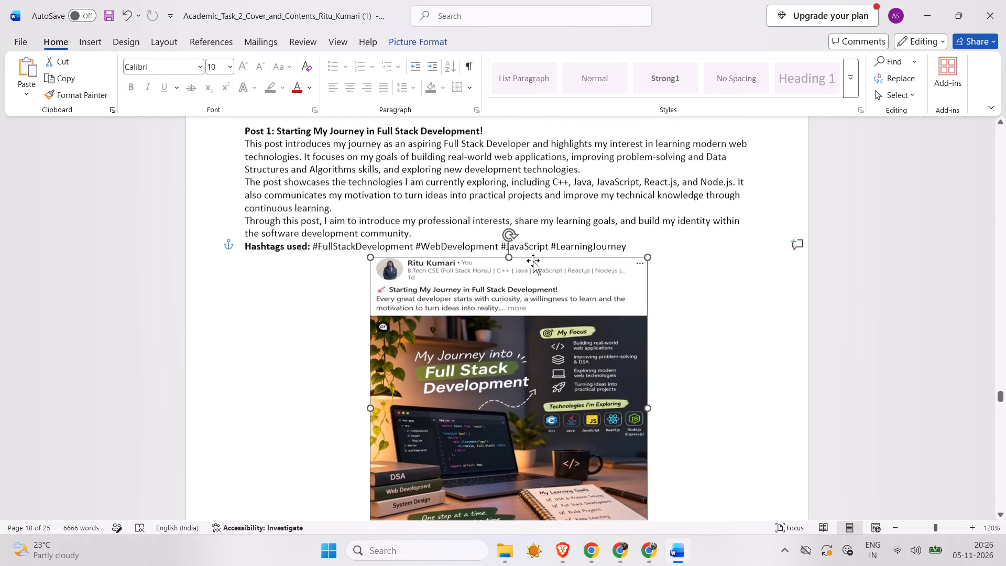
drag(496, 333, 493, 328)
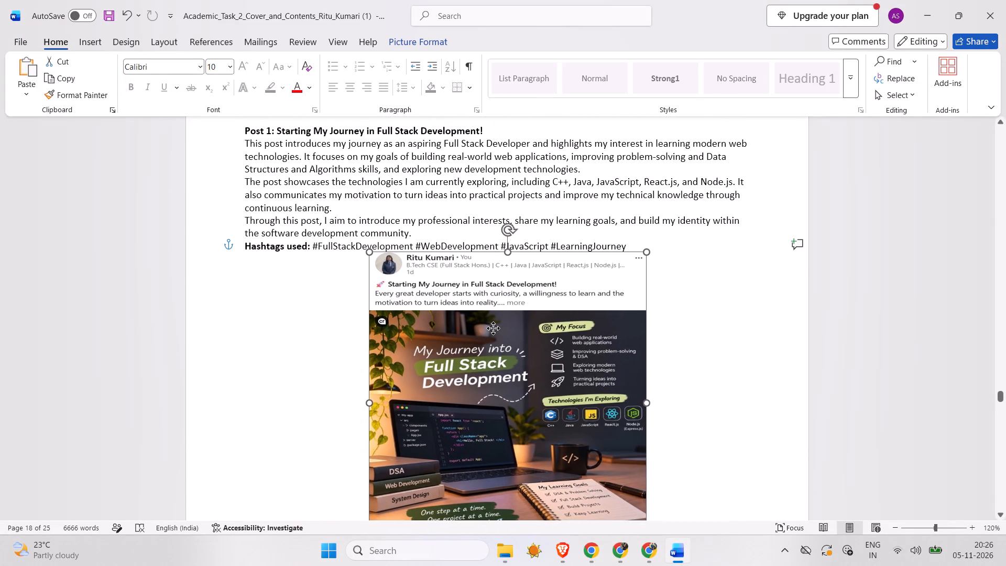
drag(493, 328, 479, 336)
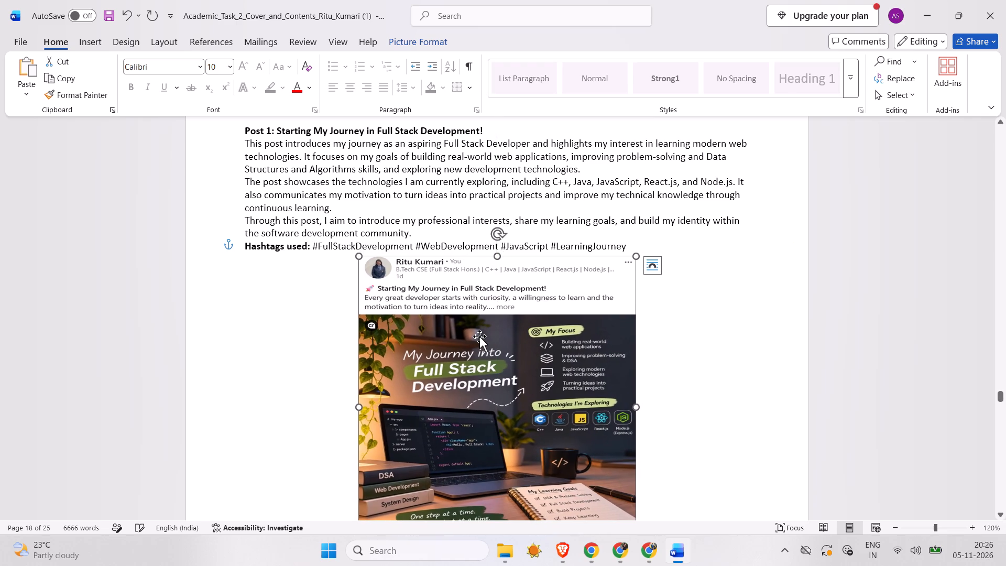
click(720, 309)
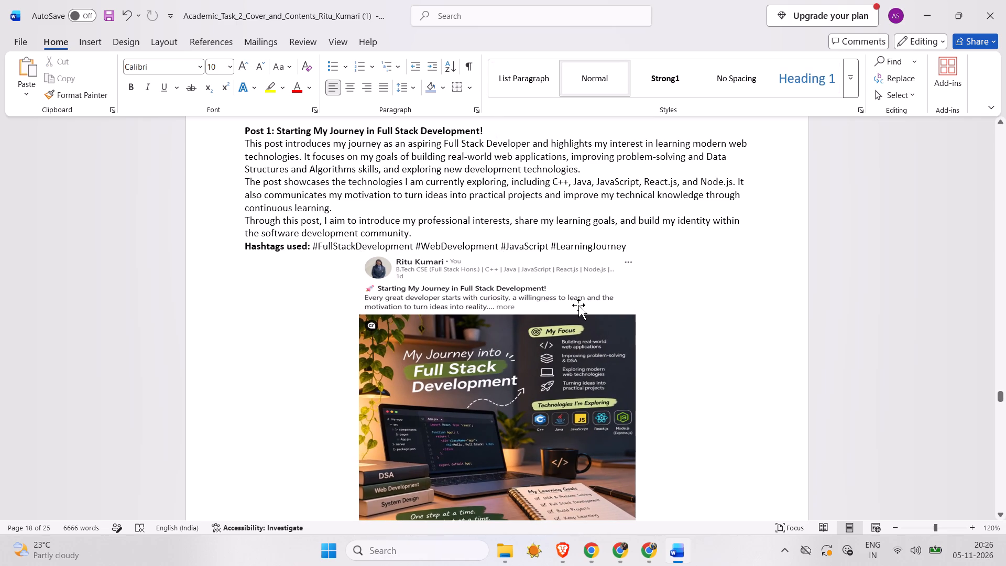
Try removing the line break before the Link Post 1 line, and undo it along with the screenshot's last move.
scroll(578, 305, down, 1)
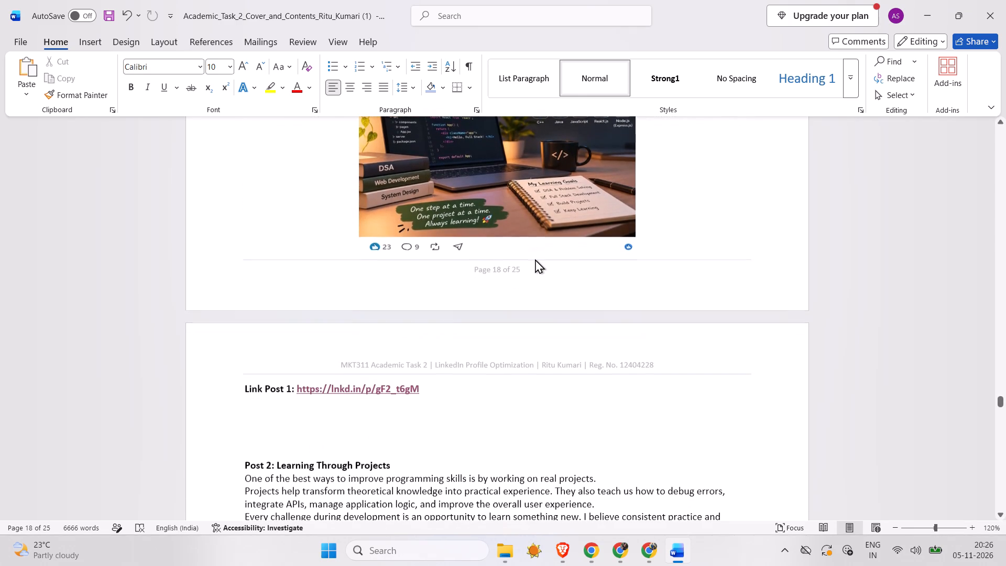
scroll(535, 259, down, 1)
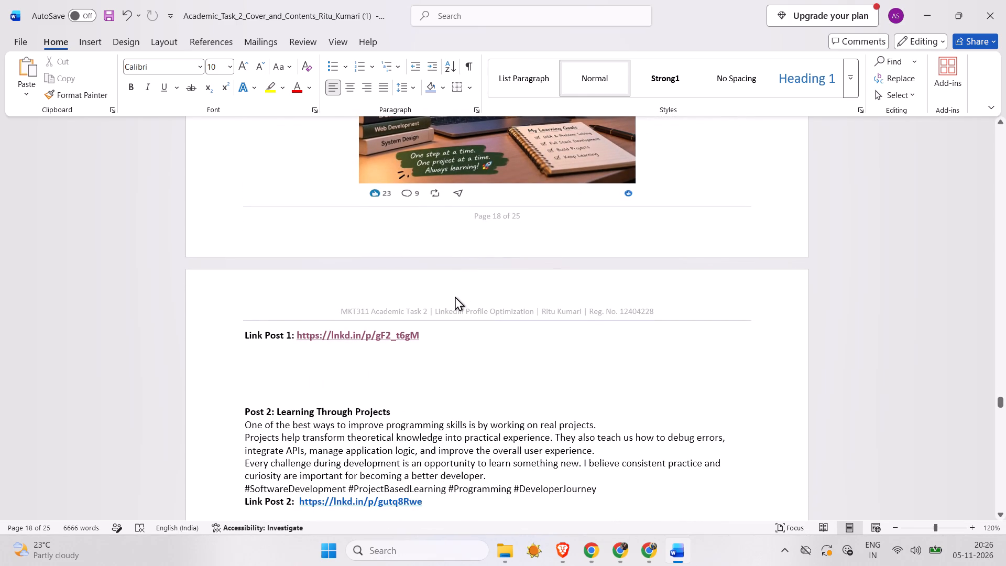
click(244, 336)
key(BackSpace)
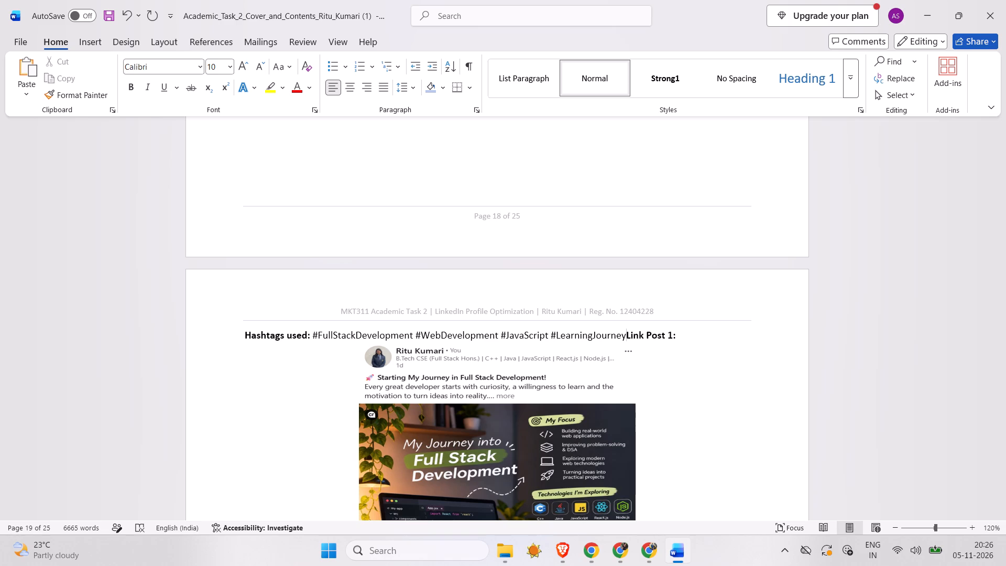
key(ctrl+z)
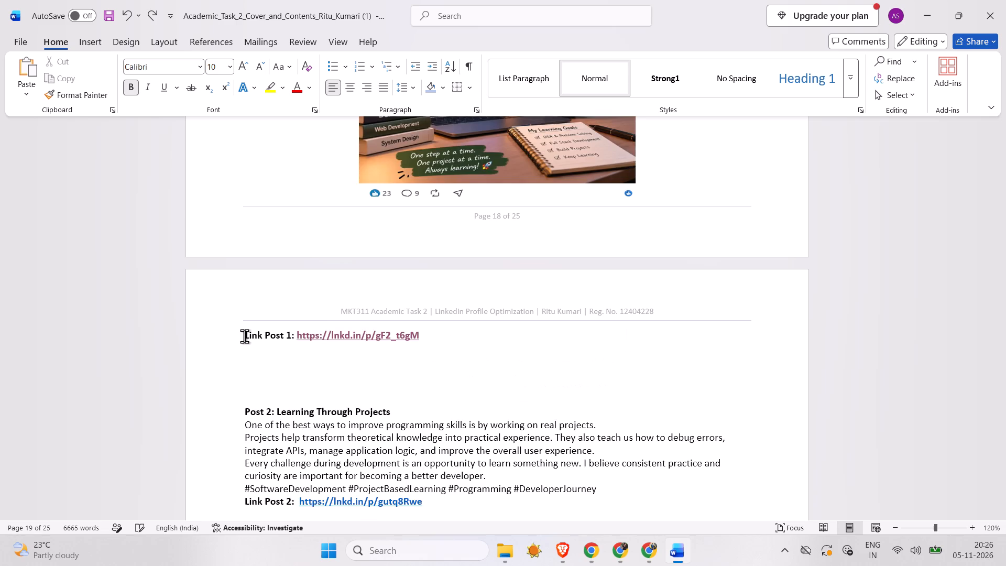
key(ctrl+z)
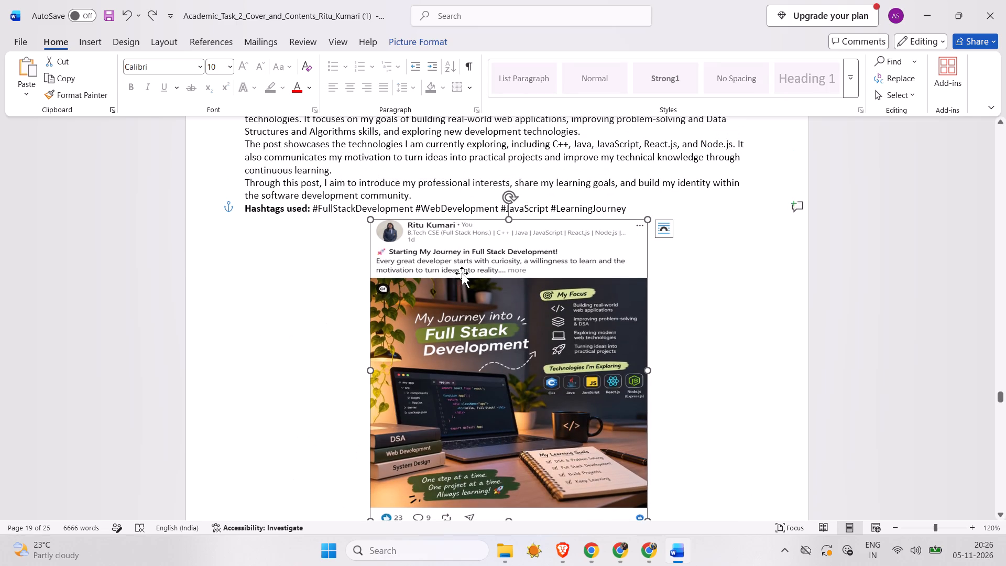
Shrink the post screenshot slightly and centre it on page 18 directly below the Link Post 1 line.
drag(463, 273, 443, 308)
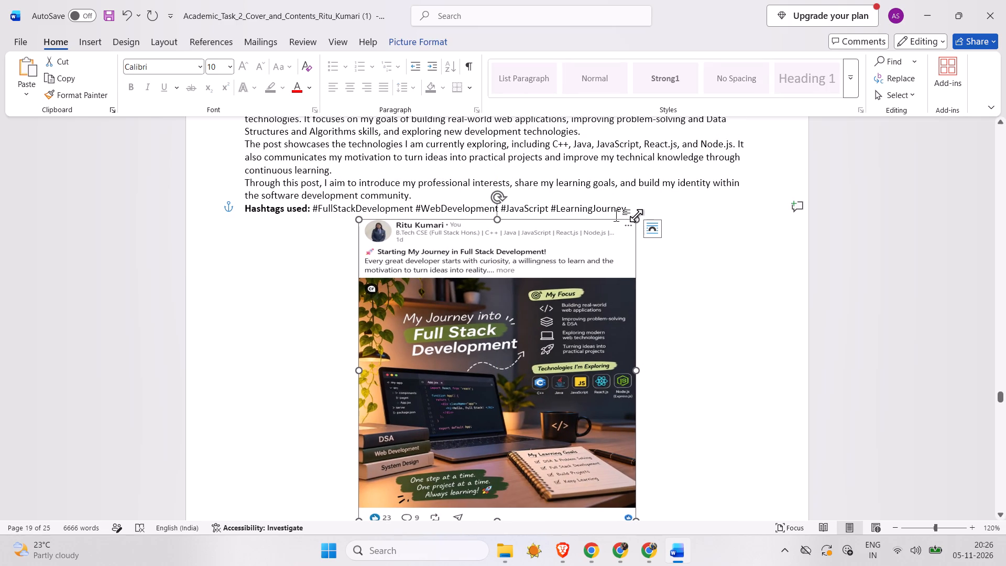
drag(636, 222, 628, 239)
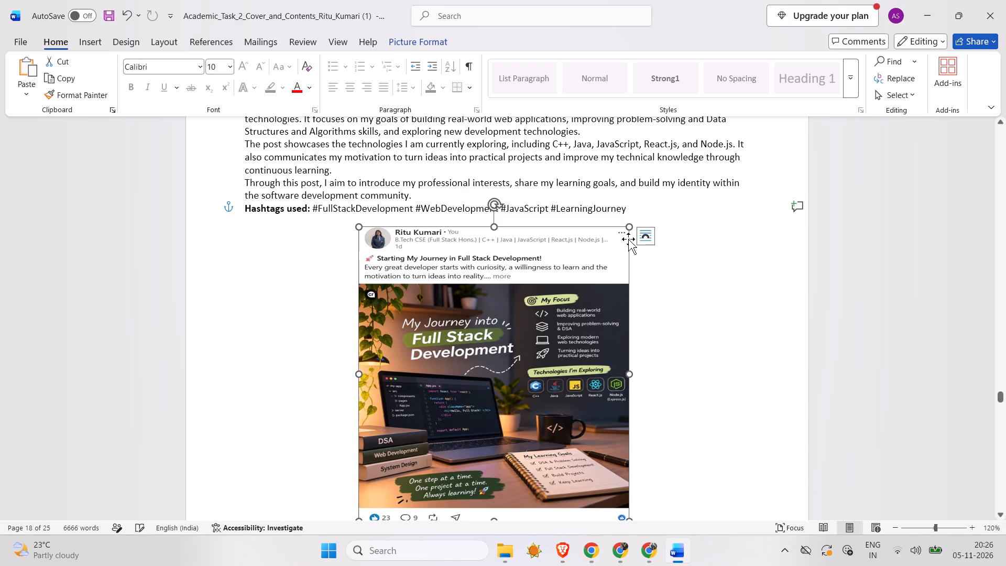
drag(504, 298, 502, 355)
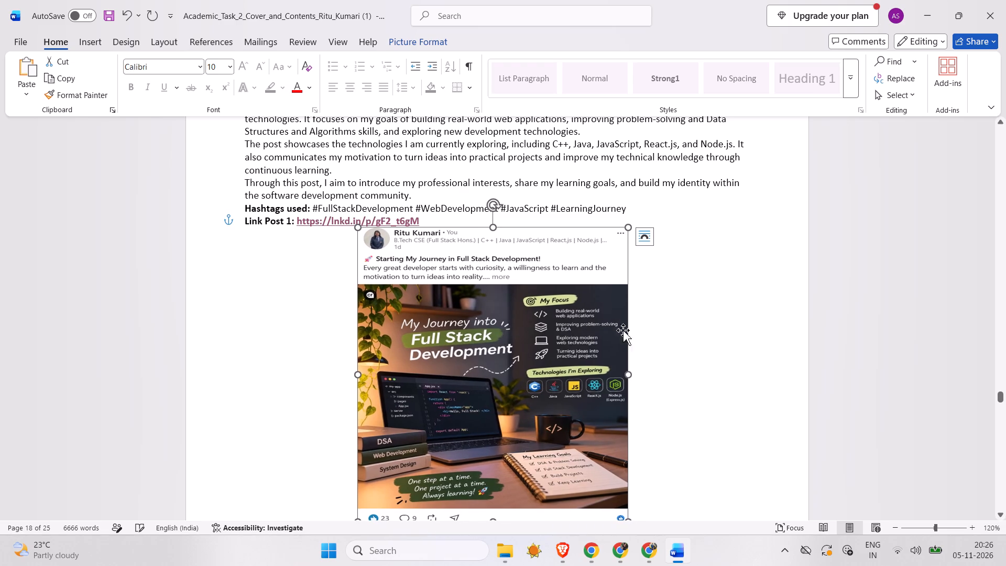
click(658, 332)
scroll(550, 323, down, 1)
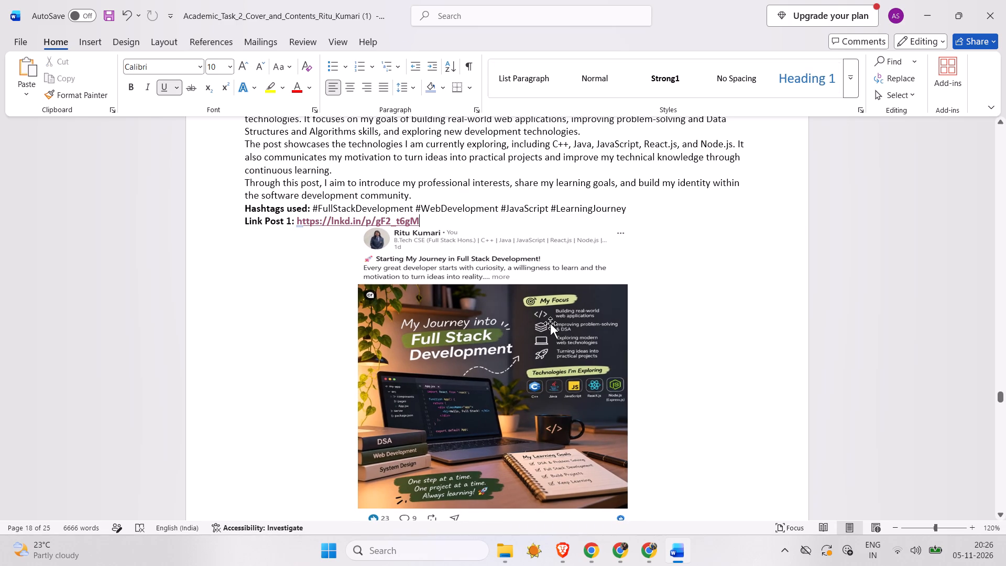
scroll(550, 323, down, 1)
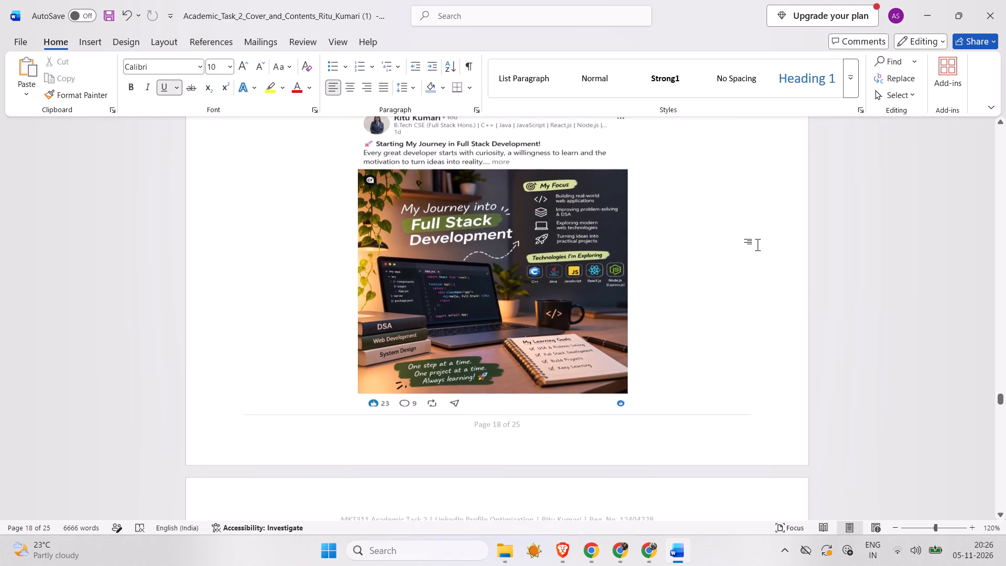
drag(597, 257, 592, 269)
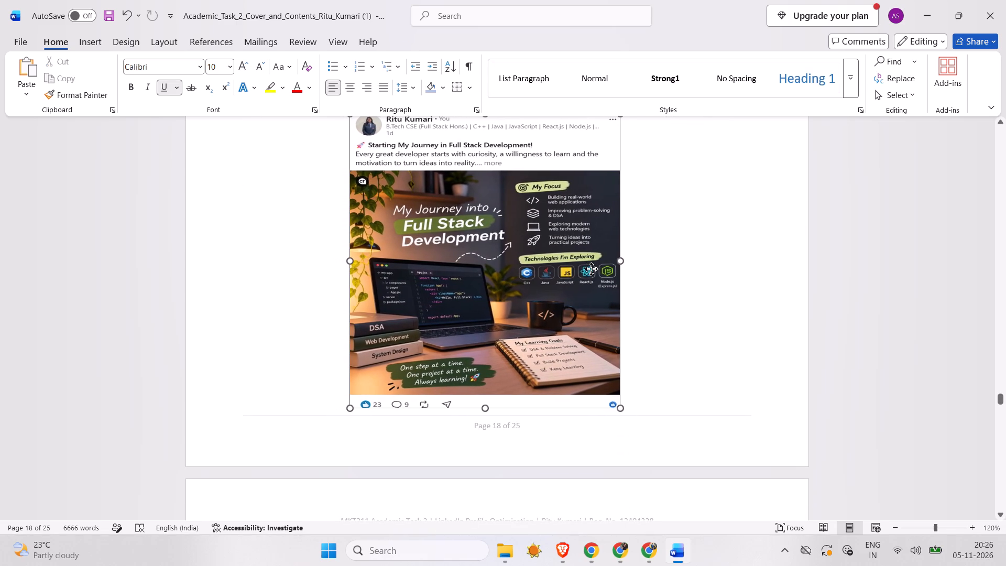
drag(592, 269, 605, 269)
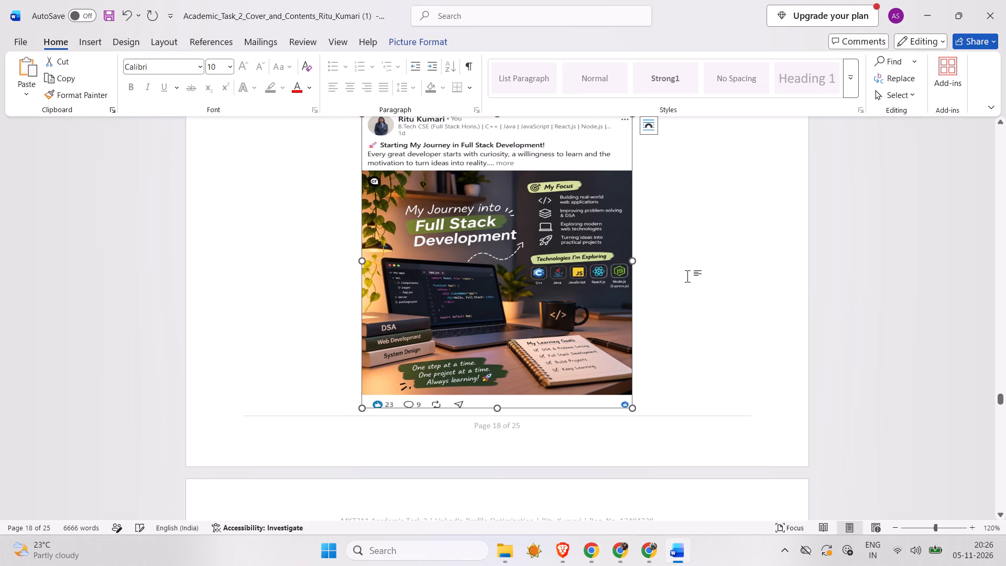
click(692, 277)
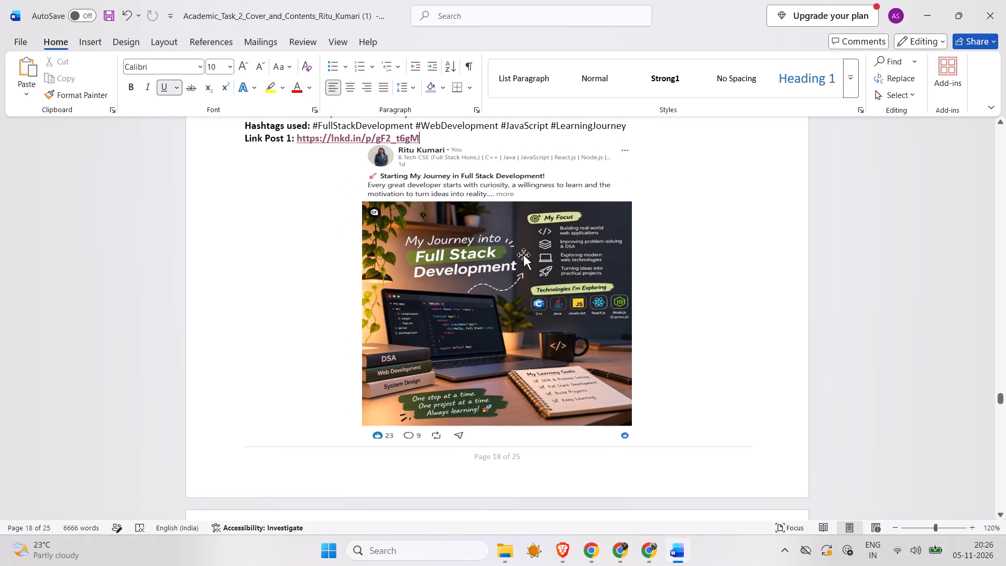
Delete four of the blank lines above the Post 2 heading on page 19, leaving a single one.
scroll(277, 270, down, 1)
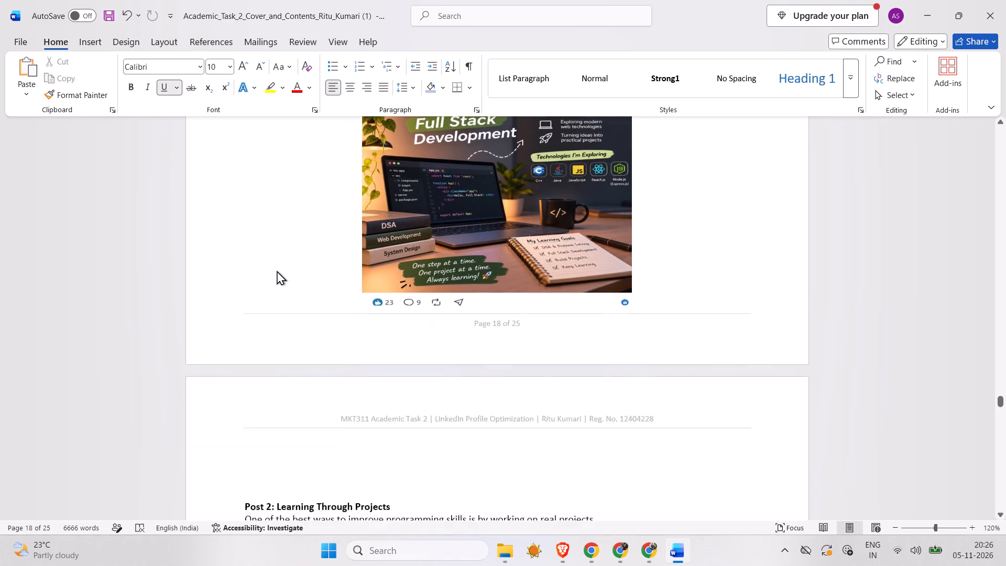
scroll(362, 317, down, 1)
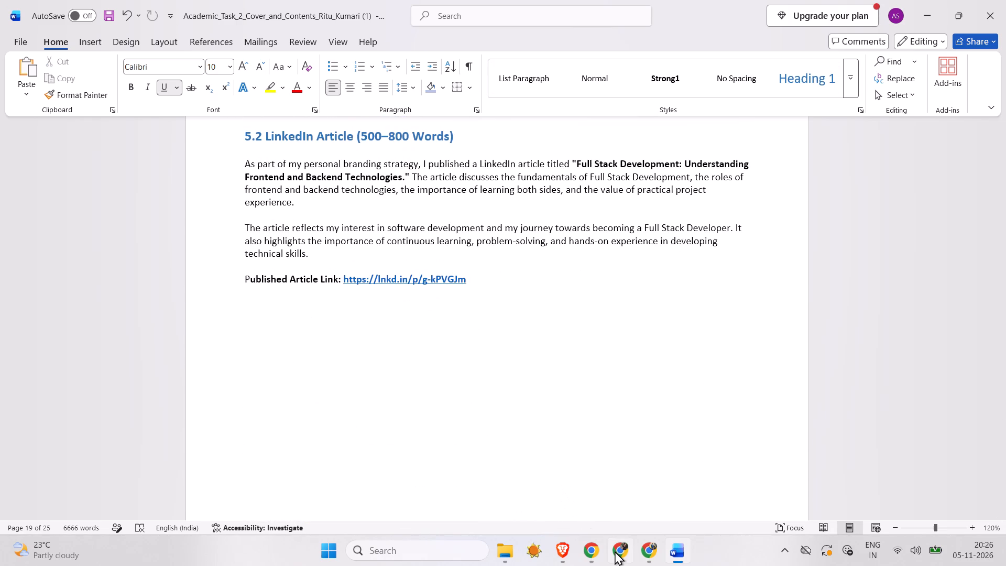
scroll(433, 346, up, 1)
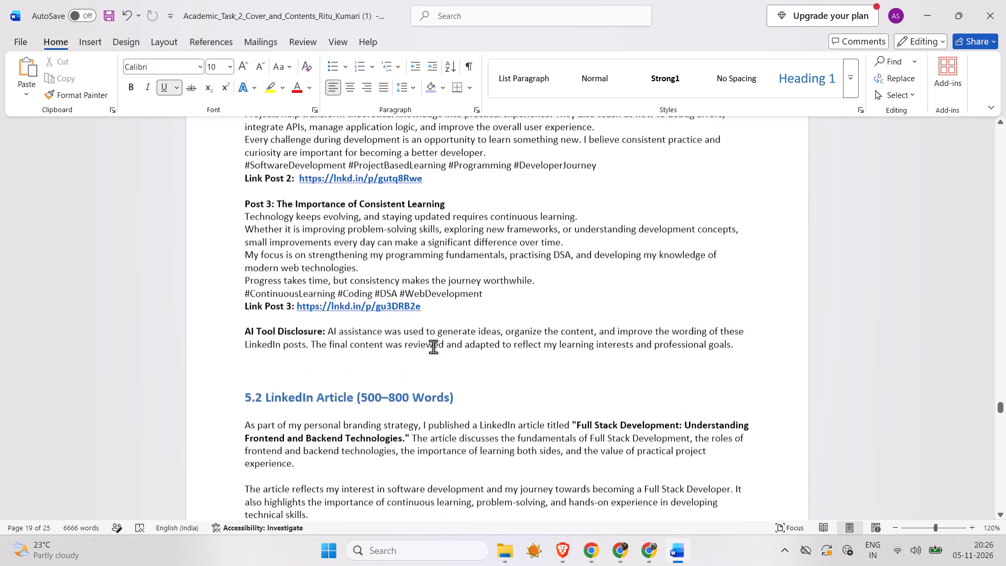
scroll(433, 346, up, 1)
scroll(371, 264, up, 1)
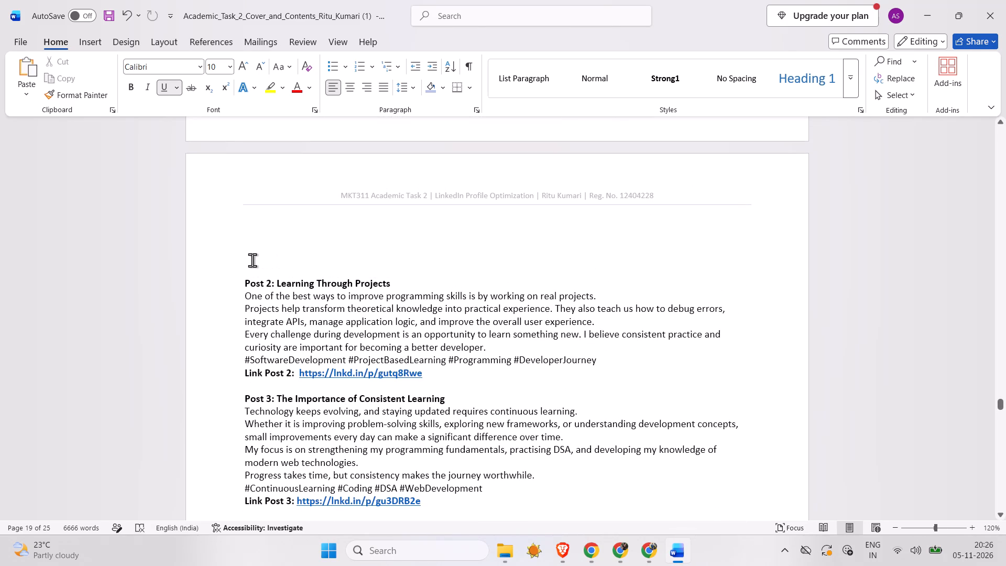
click(247, 265)
key(BackSpace)
key(BackSpace)
key(BackSpace)
key(BackSpace)
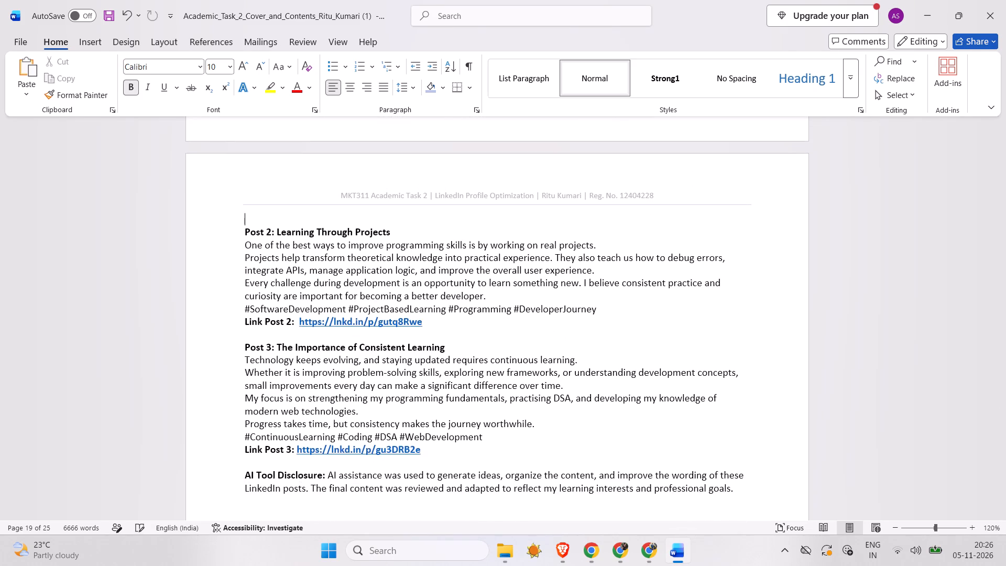
Delete the remaining blank line above the Post 2 heading on page 19.
key(BackSpace)
key(Return)
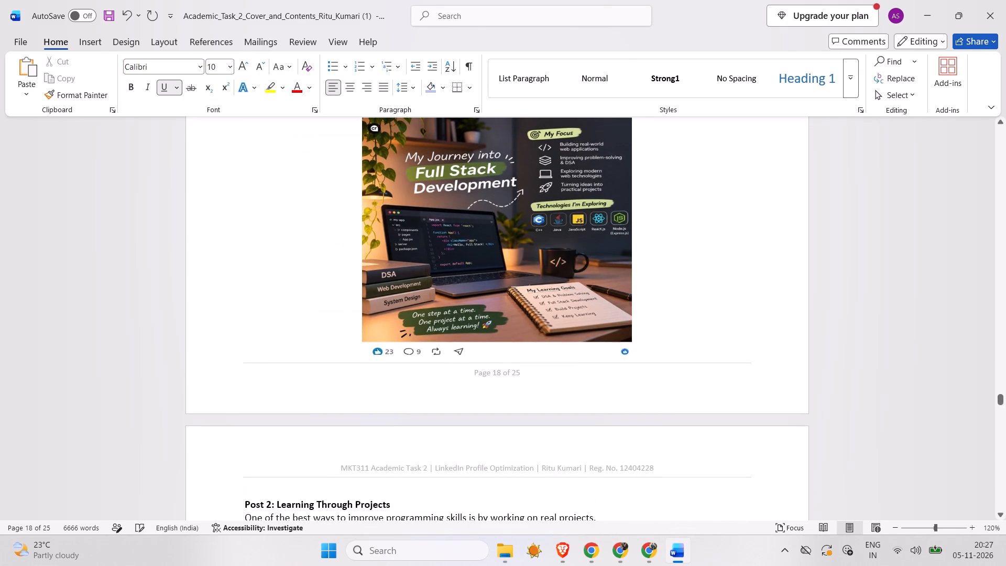
key(BackSpace)
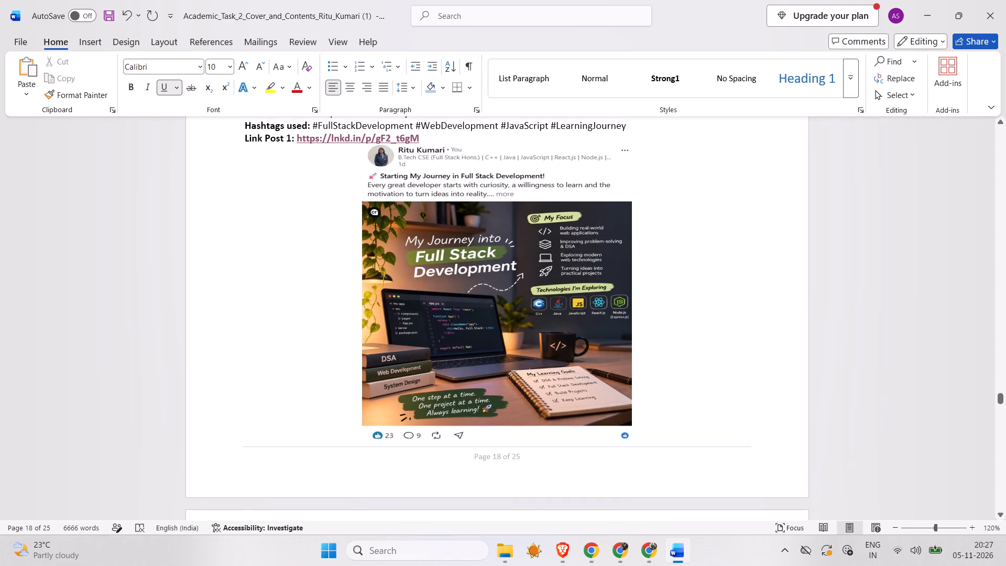
Insert 16 blank lines below the Link Post 2 line to make room for a screenshot.
scroll(305, 376, down, 1)
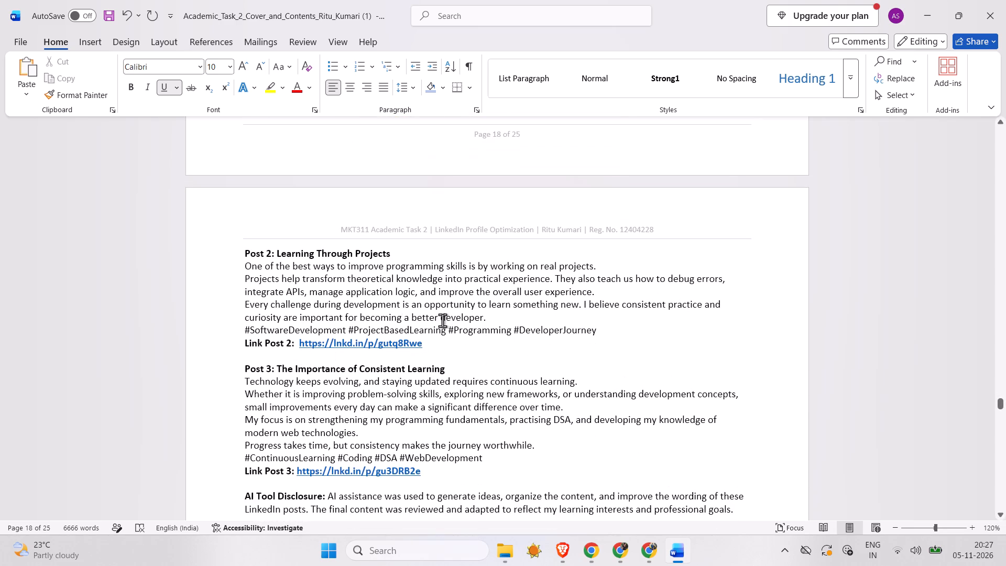
click(443, 341)
key(Return)
key(Return)
key(Return)
key(Return)
key(Return)
key(Return)
key(Return)
key(Return)
key(Return)
key(Return)
key(Return)
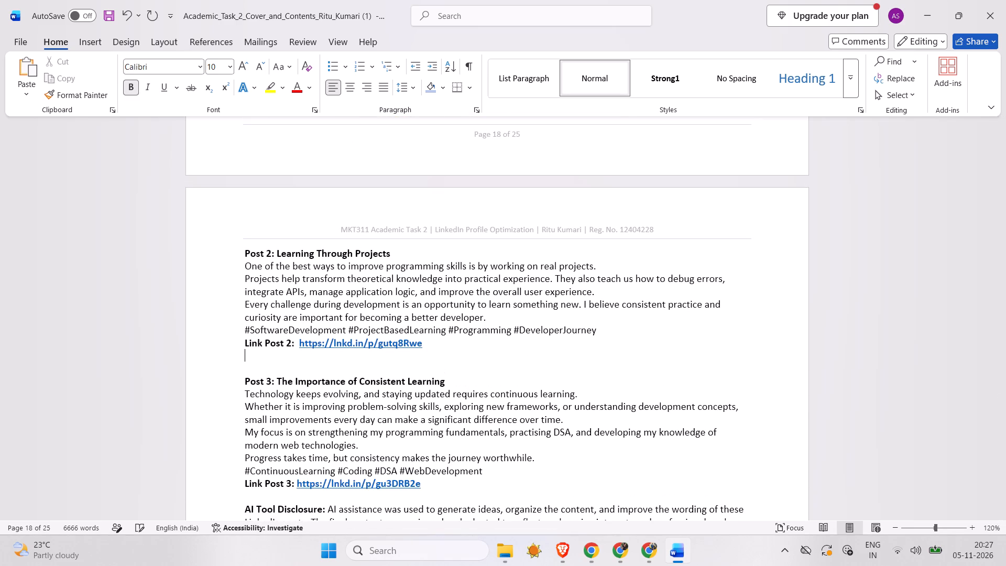
key(Return)
key(Return)
key(Return)
key(Return)
key(Return)
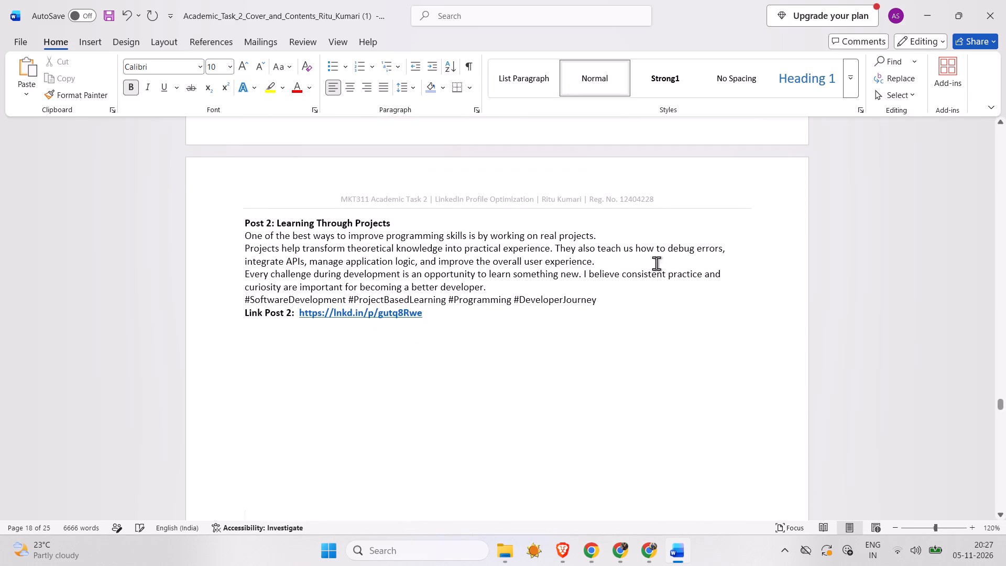
Switch to the LinkedIn activity page in Chrome and capture a rectangular snip of the Frontend vs Backend Development post.
click(625, 552)
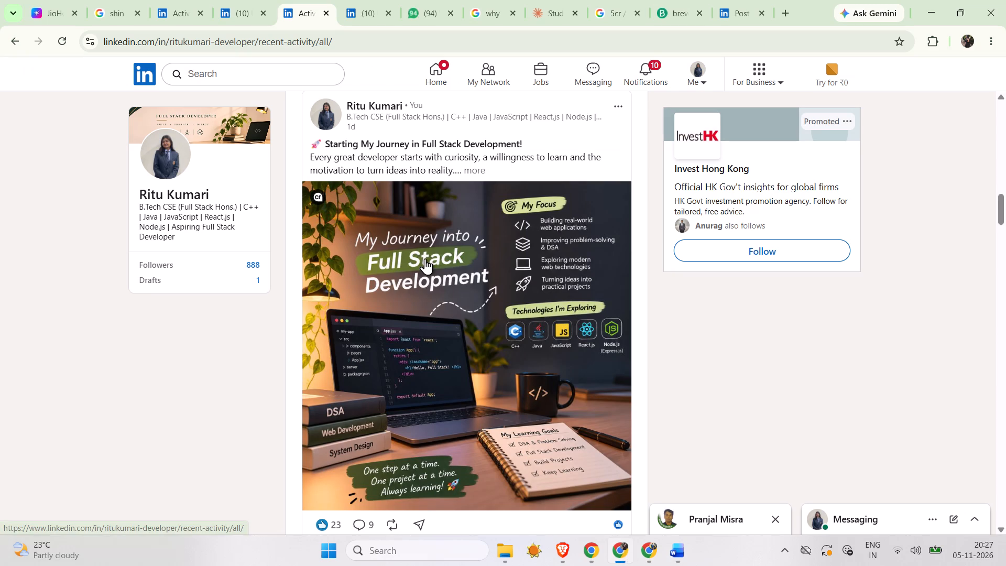
scroll(425, 258, down, 2)
scroll(425, 258, up, 5)
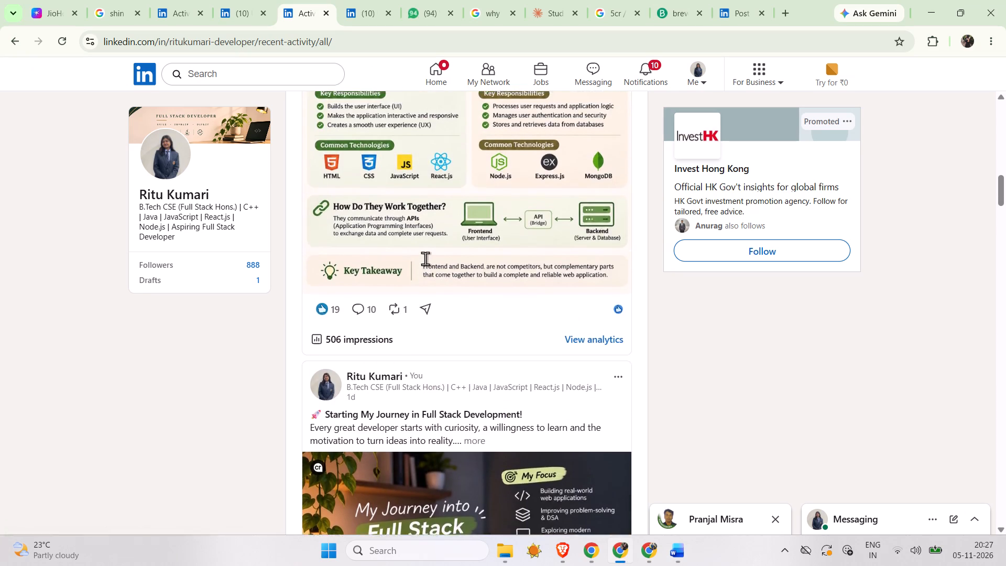
scroll(425, 258, up, 6)
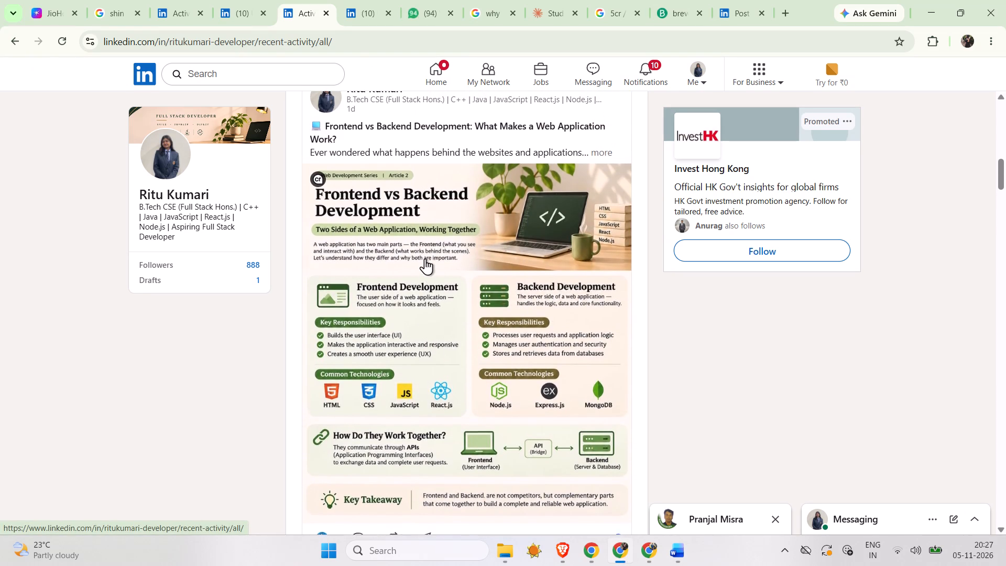
scroll(425, 258, up, 1)
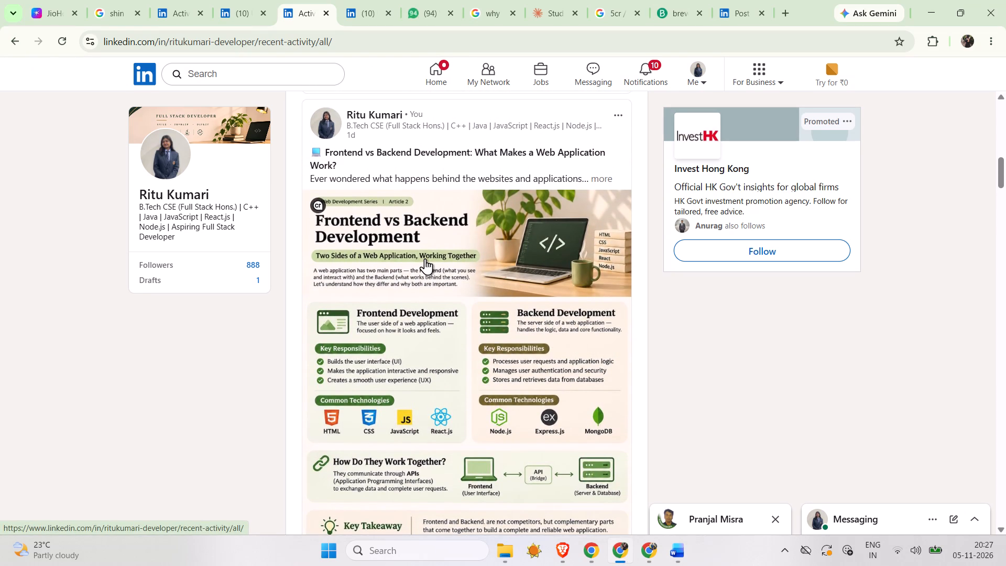
key(shift+super+s)
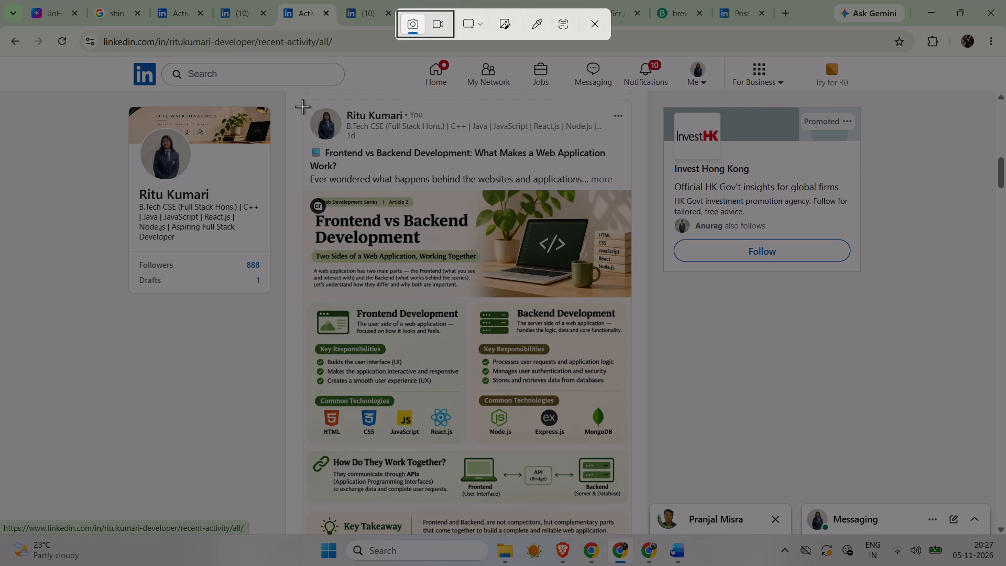
drag(302, 106, 607, 532)
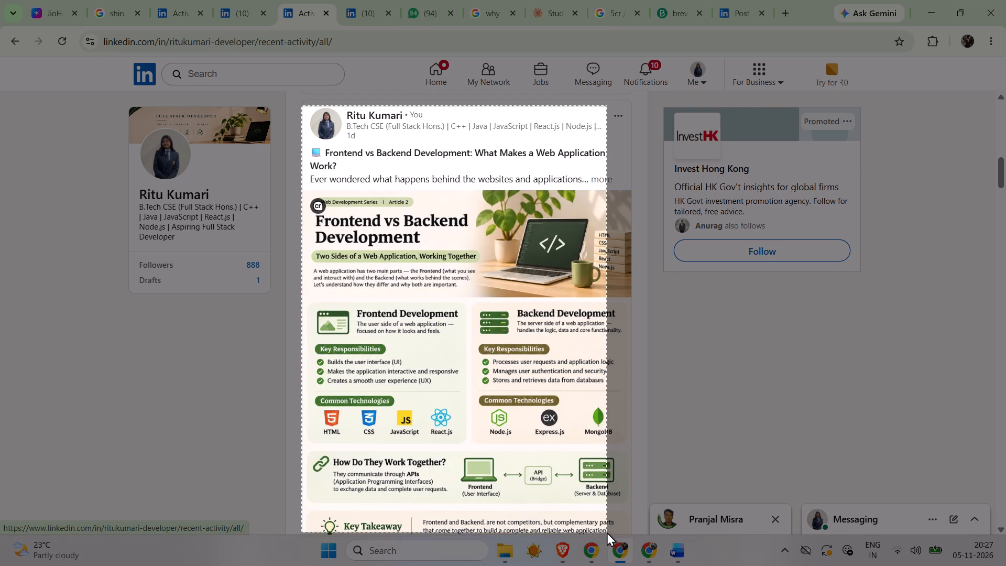
drag(607, 532, 635, 530)
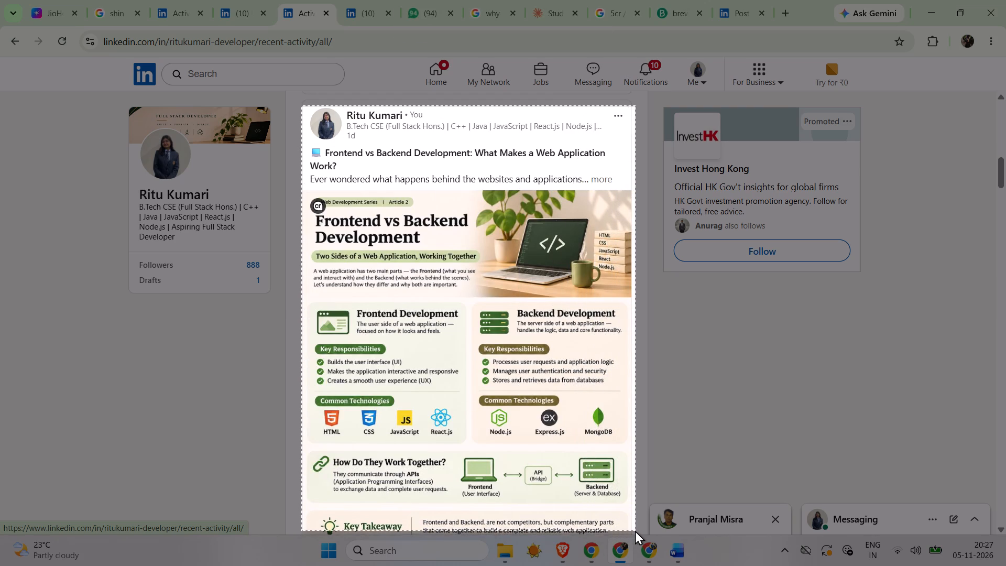
drag(635, 530, 636, 530)
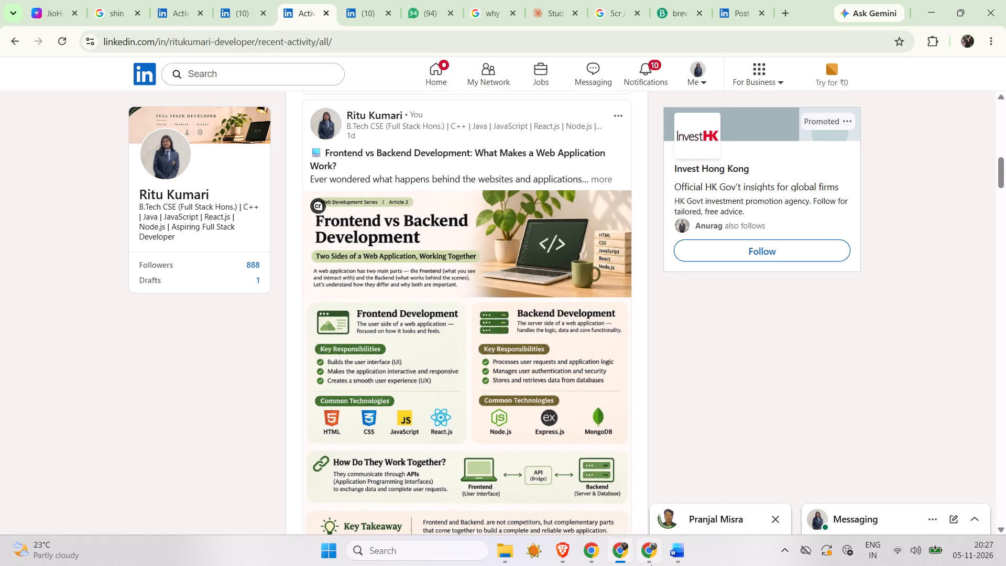
Switch to the Word report and paste the captured post screenshot just below the Link Post 2 line.
click(651, 565)
click(664, 546)
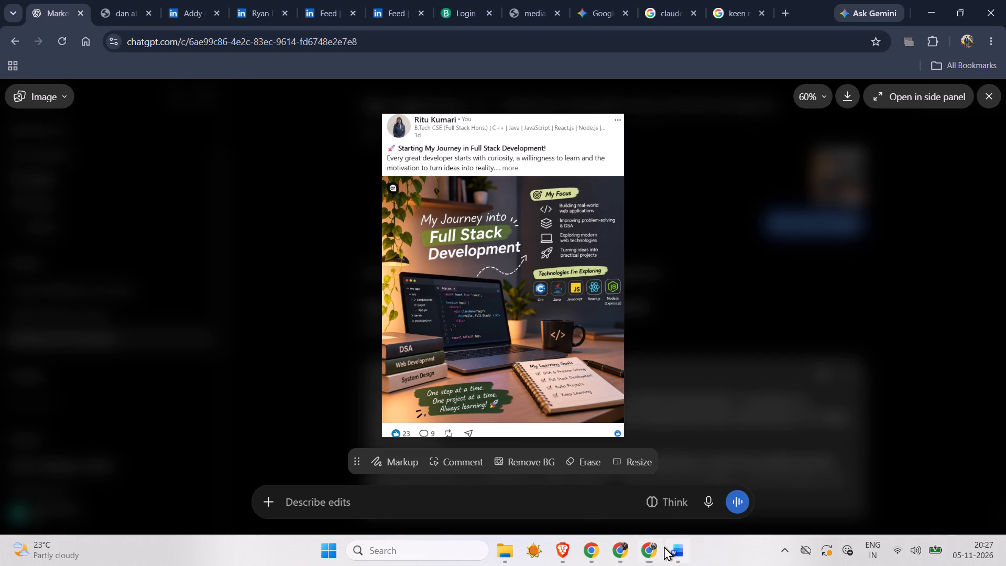
click(255, 335)
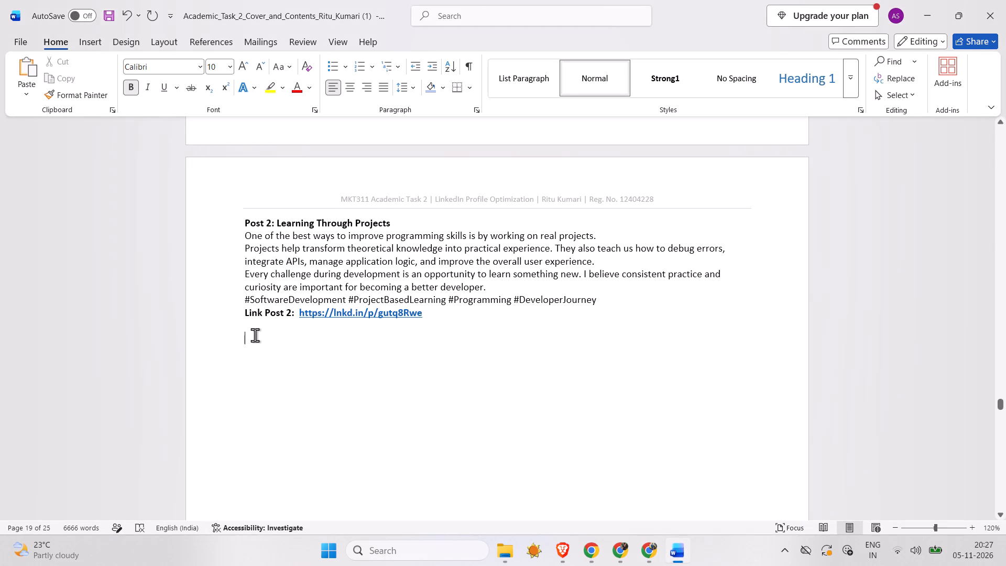
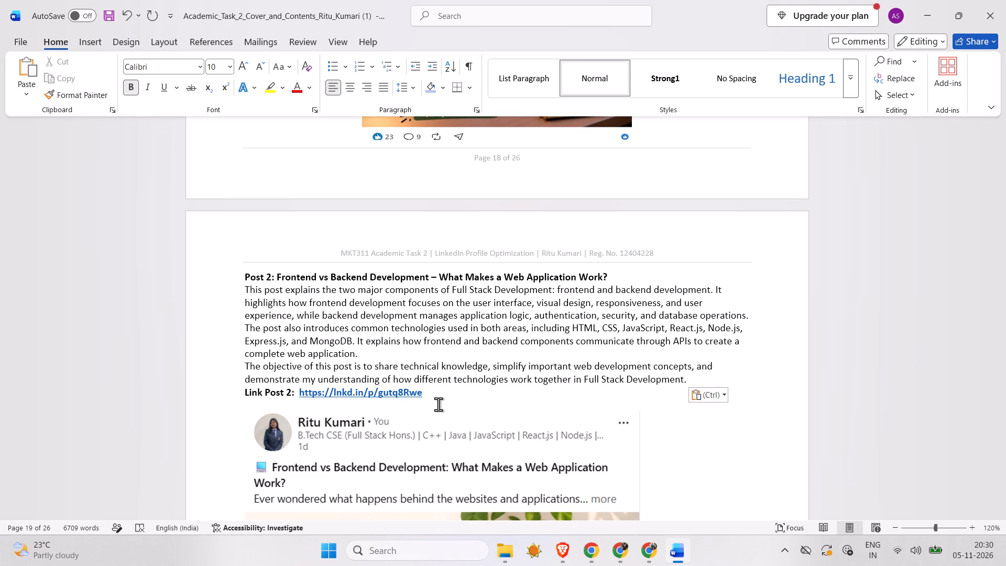
Shrink the Post 2 screenshot proportionally to about 9.93 cm wide and 12.58 cm high.
click(438, 404)
scroll(425, 408, down, 2)
click(509, 380)
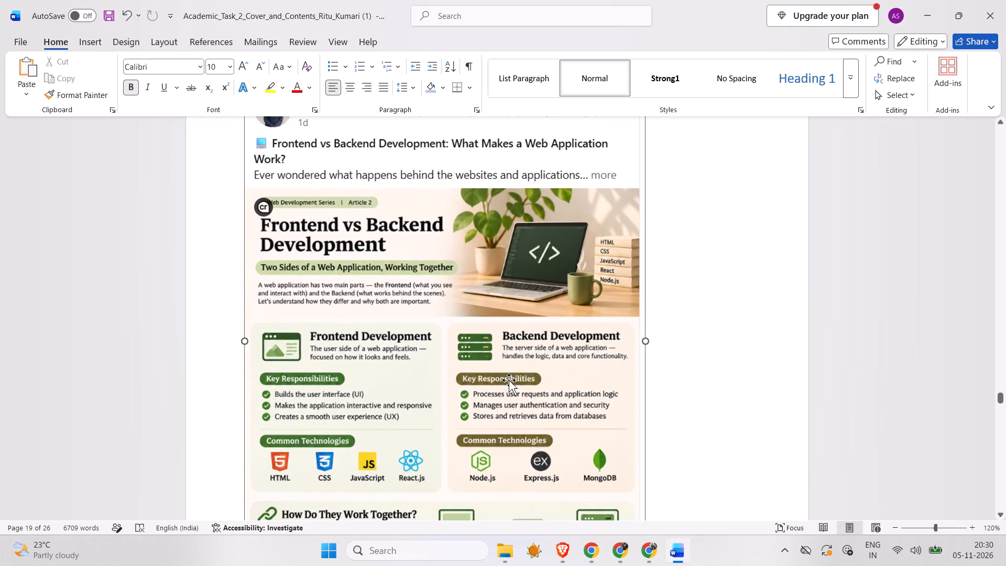
scroll(604, 439, down, 1)
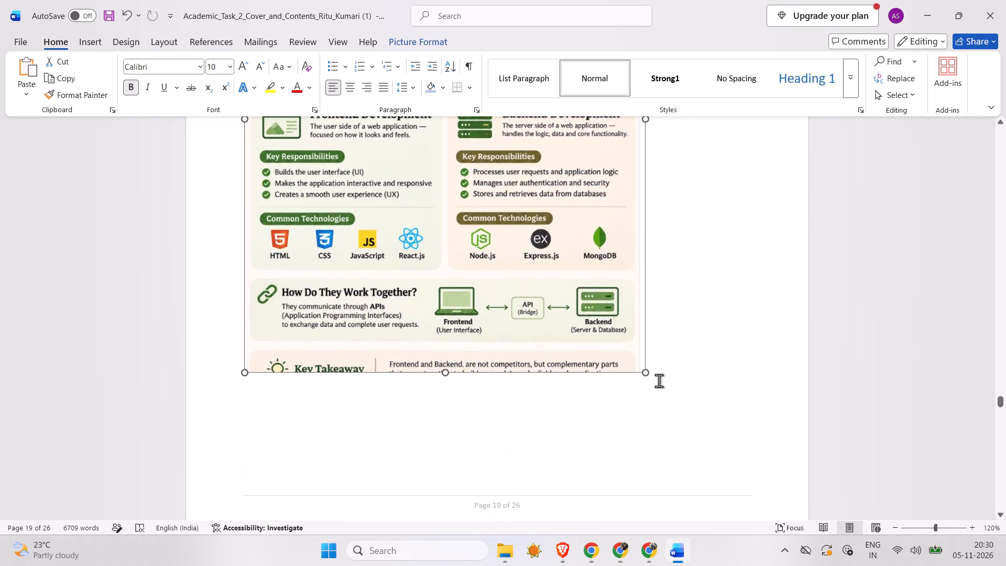
drag(645, 371, 549, 231)
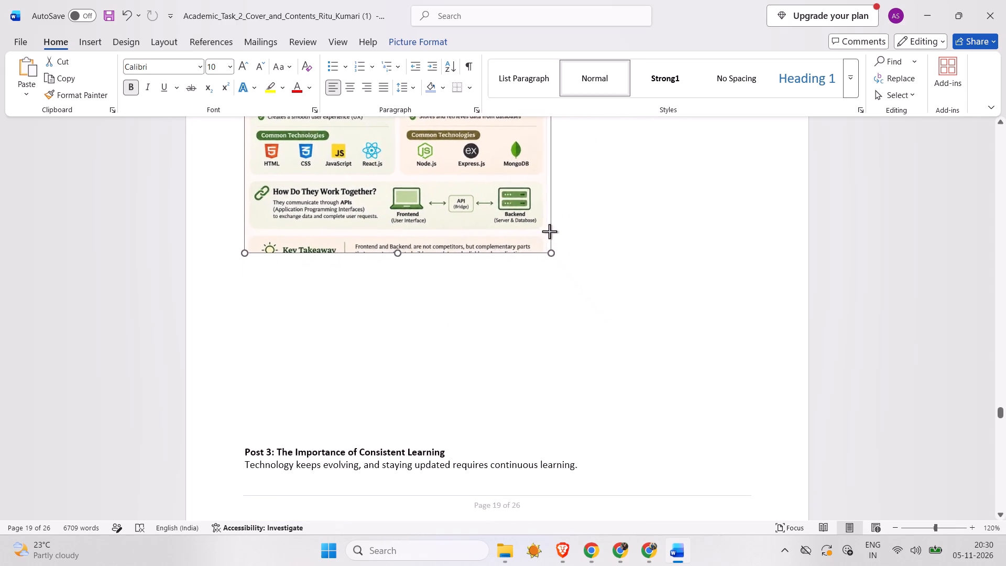
drag(549, 231, 539, 216)
Set the Post 2 screenshot's text wrapping to Top and Bottom and centre it on the page below the Link Post 2 line.
drag(412, 292, 510, 292)
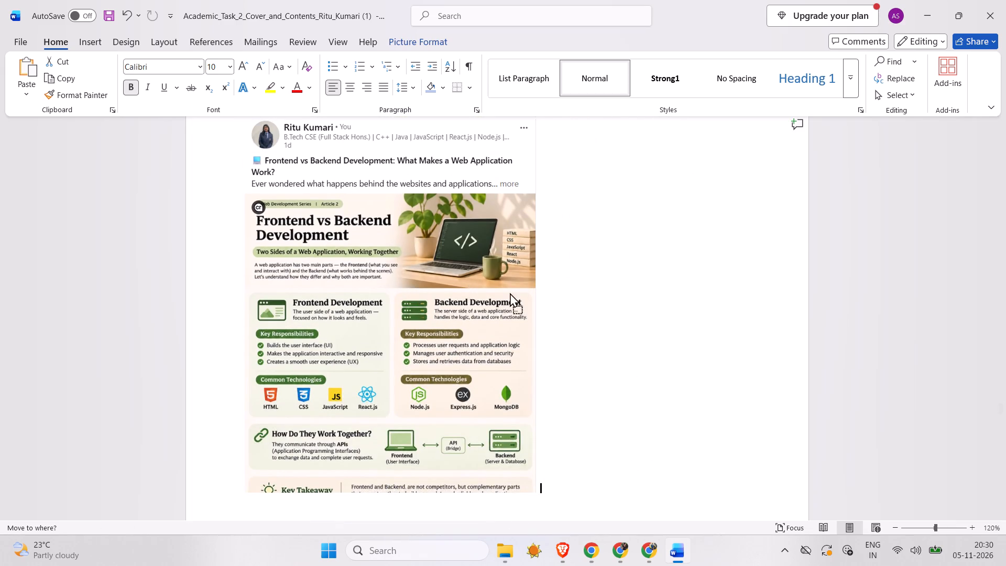
drag(510, 292, 561, 293)
click(439, 265)
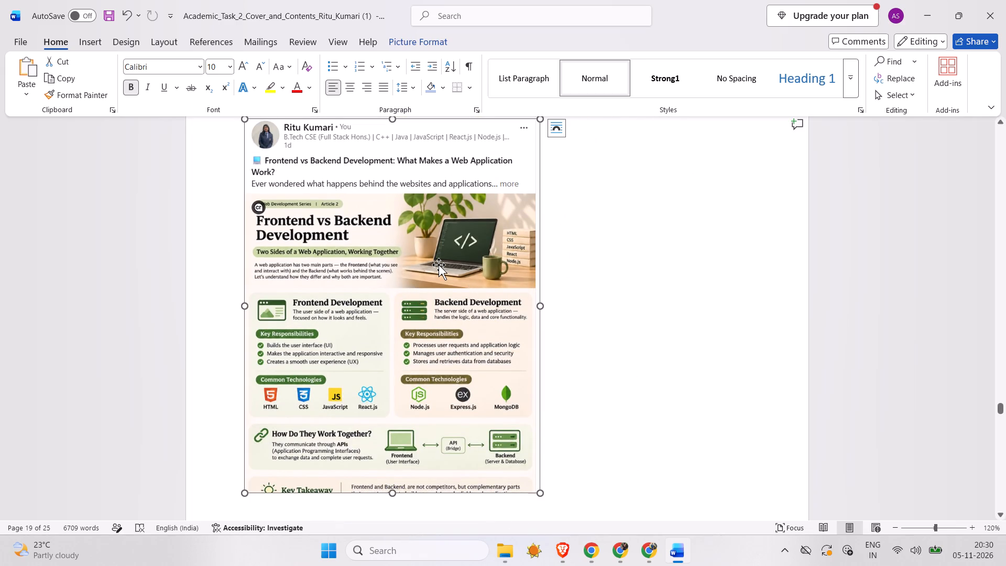
drag(439, 265, 571, 265)
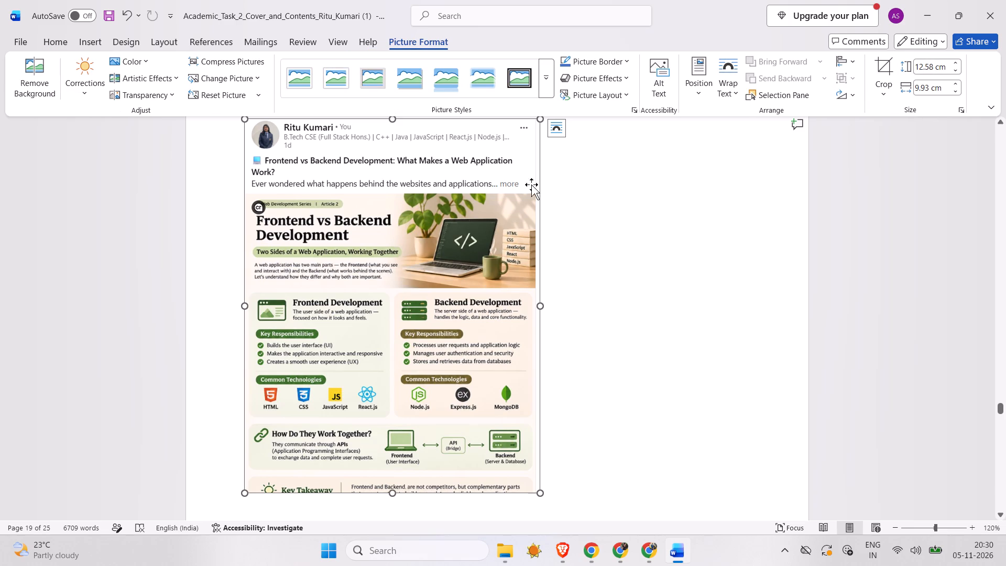
click(553, 125)
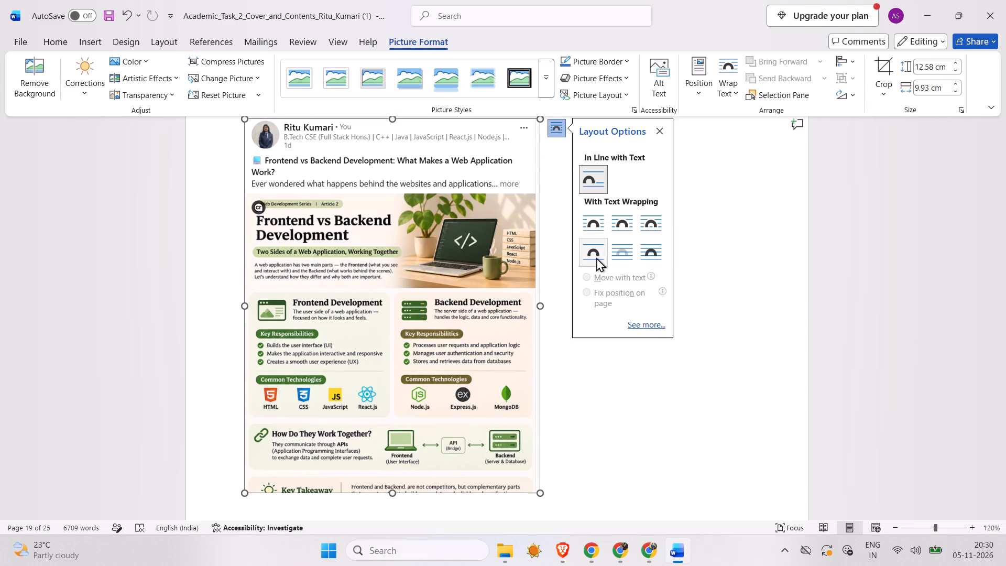
click(596, 257)
drag(436, 297, 532, 299)
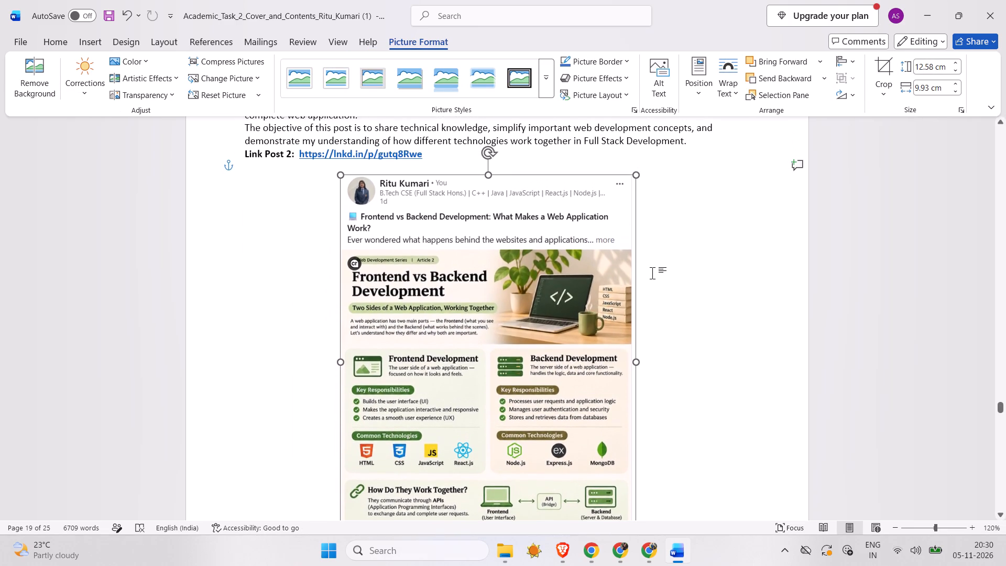
drag(488, 300, 483, 298)
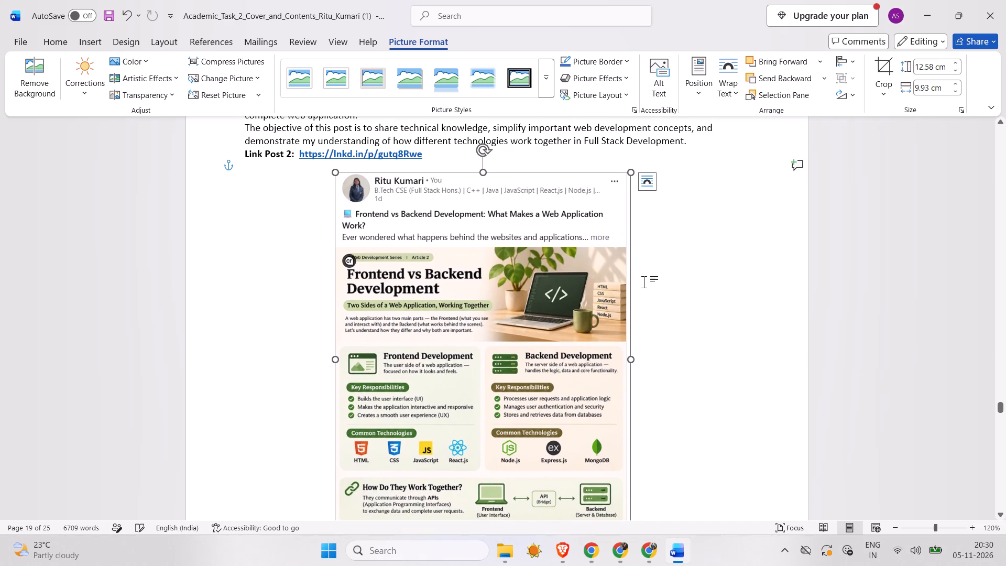
click(647, 282)
Delete the surplus blank lines between the Post 2 screenshot and the Post 3 heading.
scroll(647, 282, up, 1)
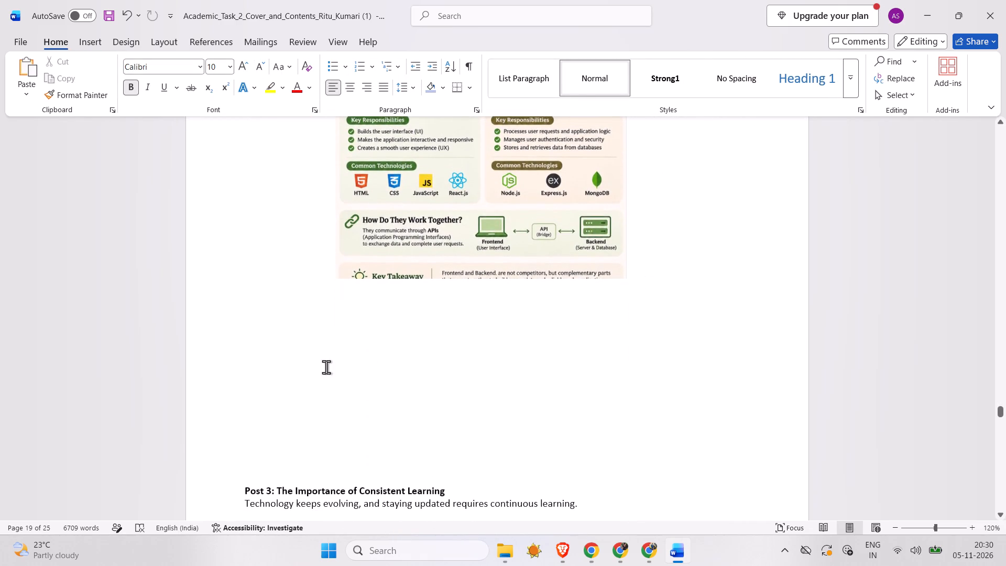
click(252, 459)
key(Down)
key(BackSpace)
key(BackSpace)
key(BackSpace)
key(BackSpace)
key(BackSpace)
key(BackSpace)
key(BackSpace)
key(BackSpace)
key(BackSpace)
key(BackSpace)
key(BackSpace)
key(BackSpace)
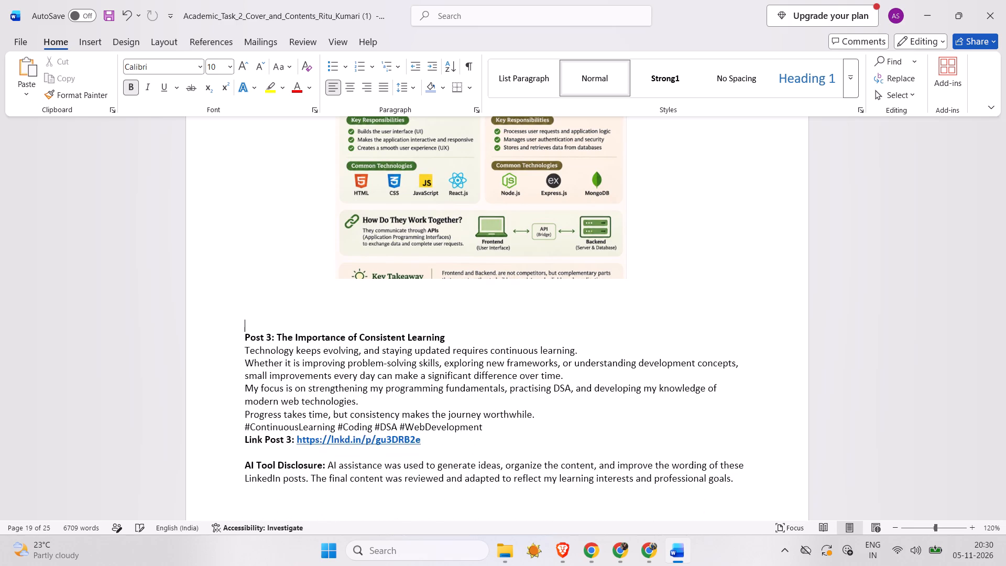
key(BackSpace)
key(BackSpace)
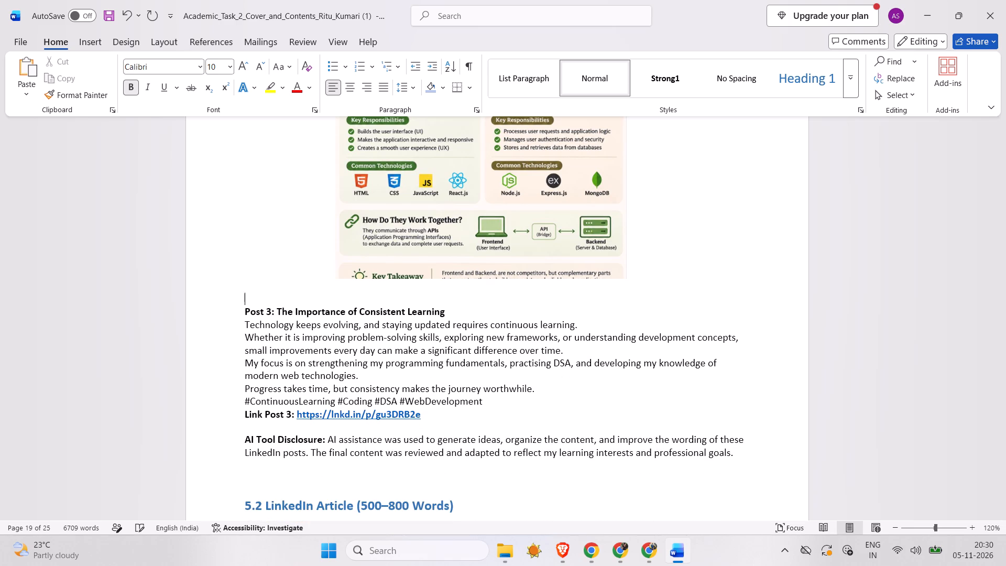
Insert two blank lines after the AI Tool Disclosure paragraph, before section 5.2.
click(252, 459)
key(Return)
key(Return)
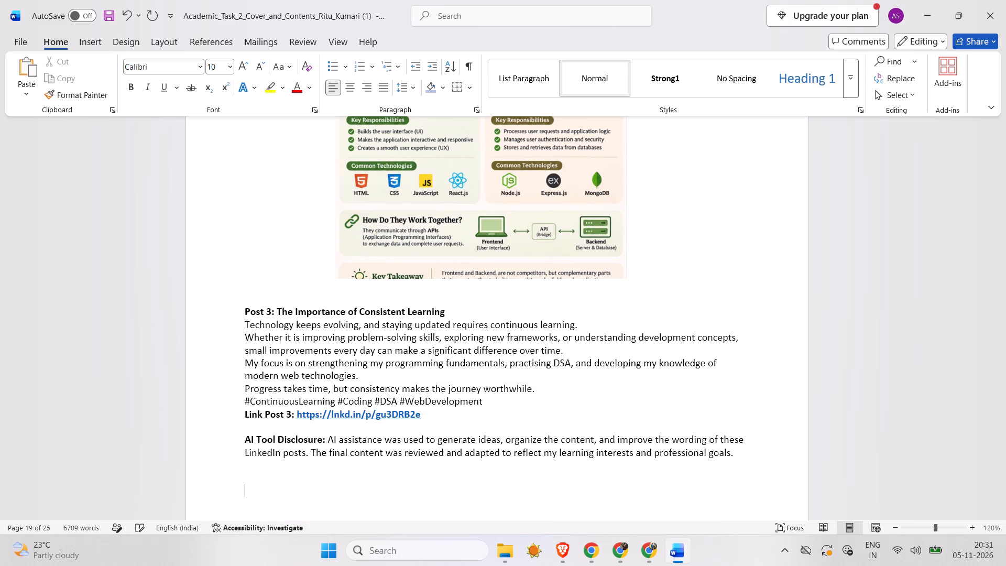
Adjust the spacing above the Post 3 heading to two blank lines below the Post 2 screenshot.
click(250, 297)
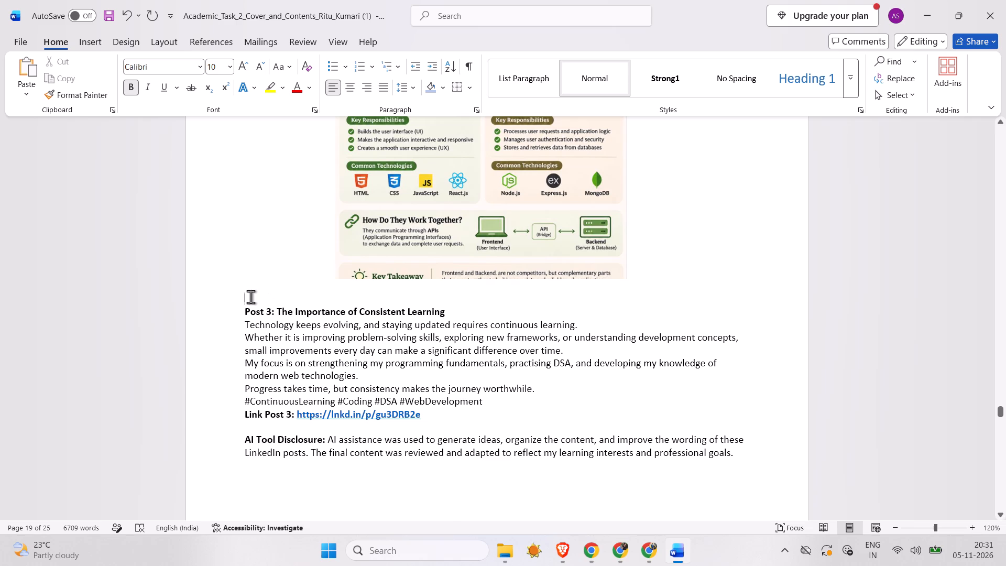
key(BackSpace)
click(247, 274)
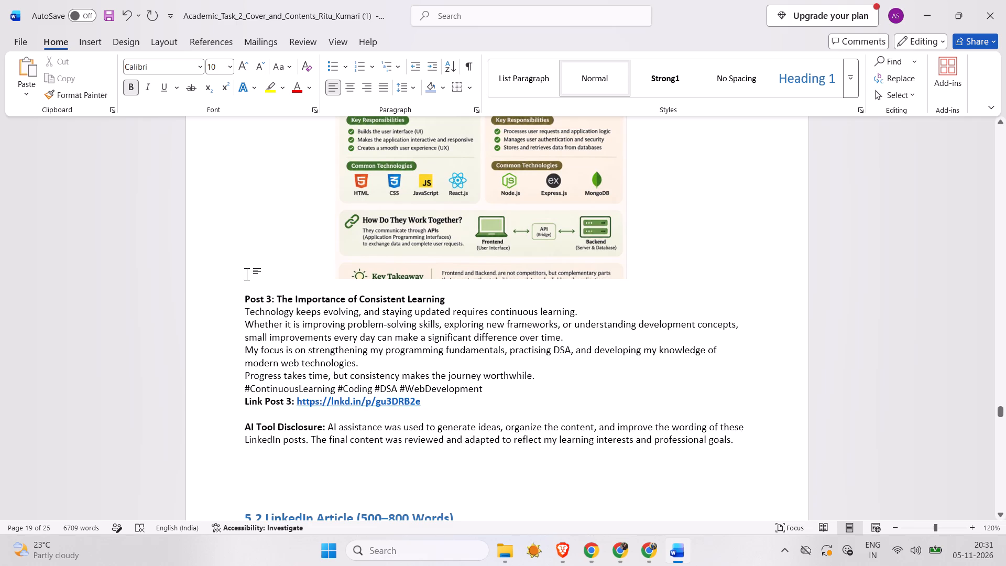
scroll(247, 274, down, 1)
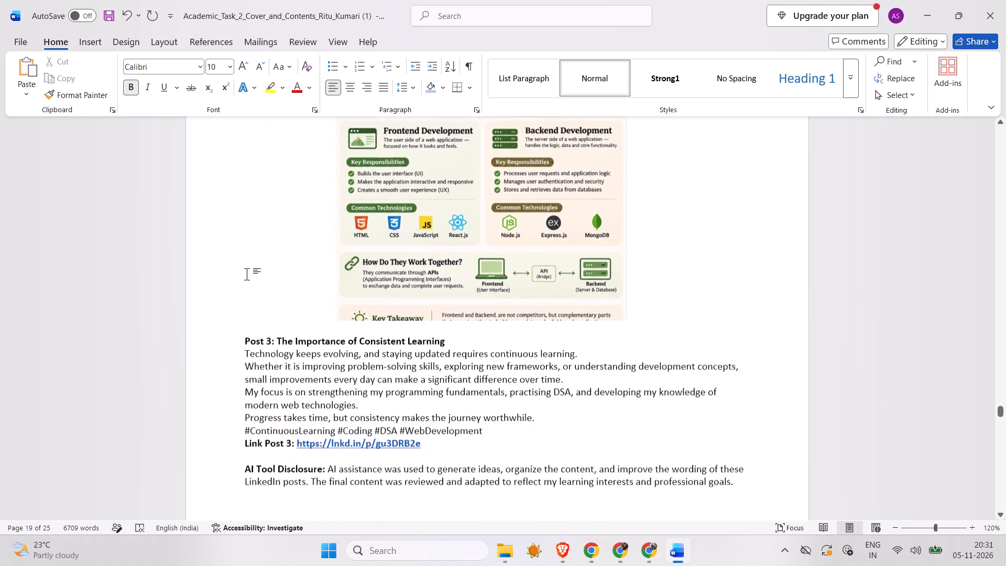
scroll(247, 274, down, 1)
click(240, 292)
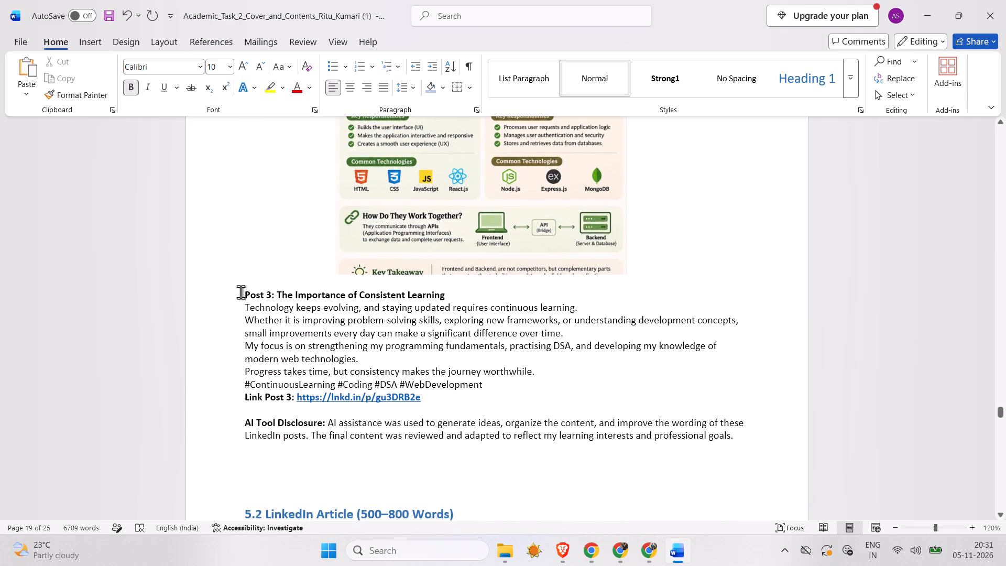
key(Return)
key(Return)
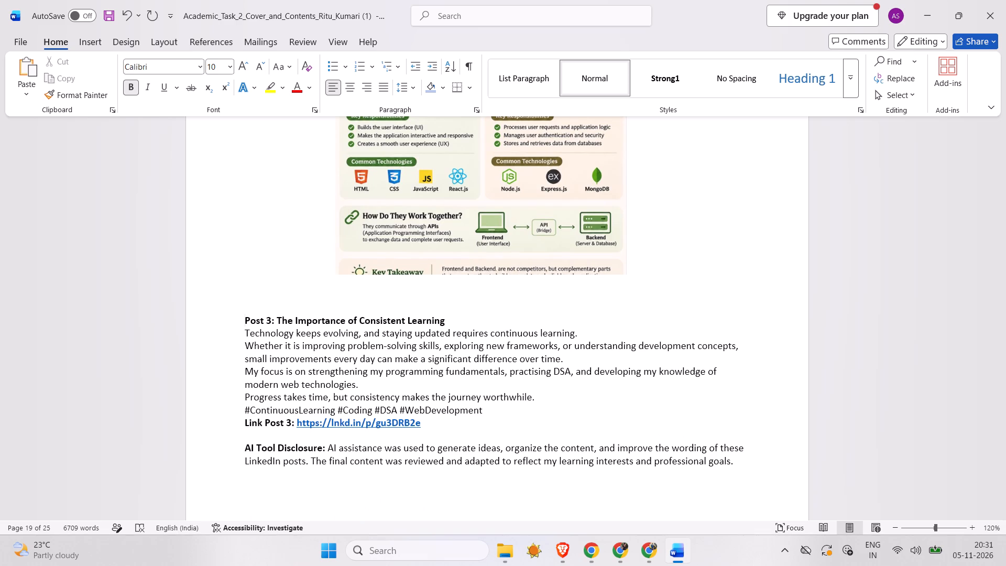
Insert eleven blank lines between the Link Post 3 line and the AI Tool Disclosure paragraph.
click(440, 421)
key(Return)
key(Return)
key(Return)
key(Return)
key(Return)
key(Return)
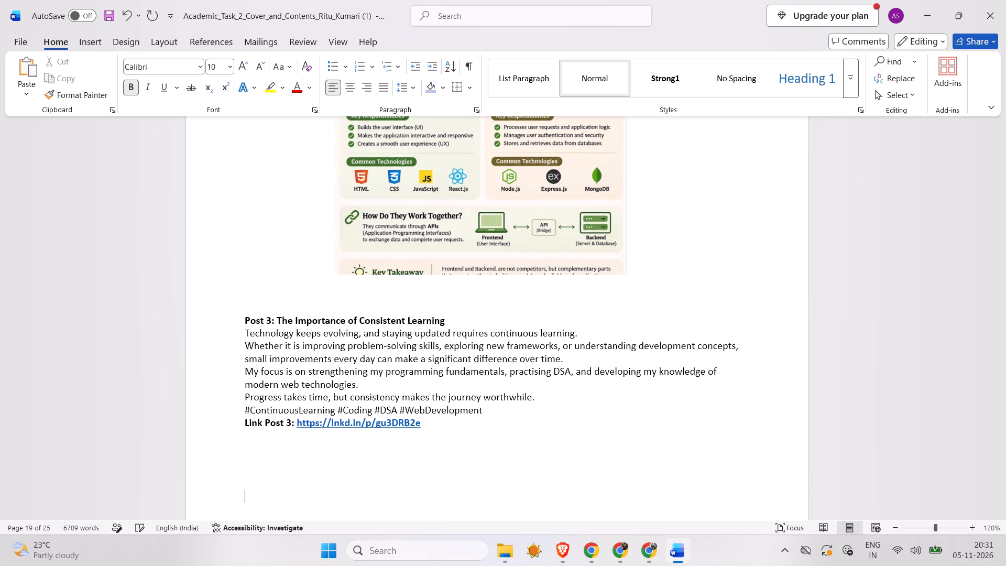
key(Return)
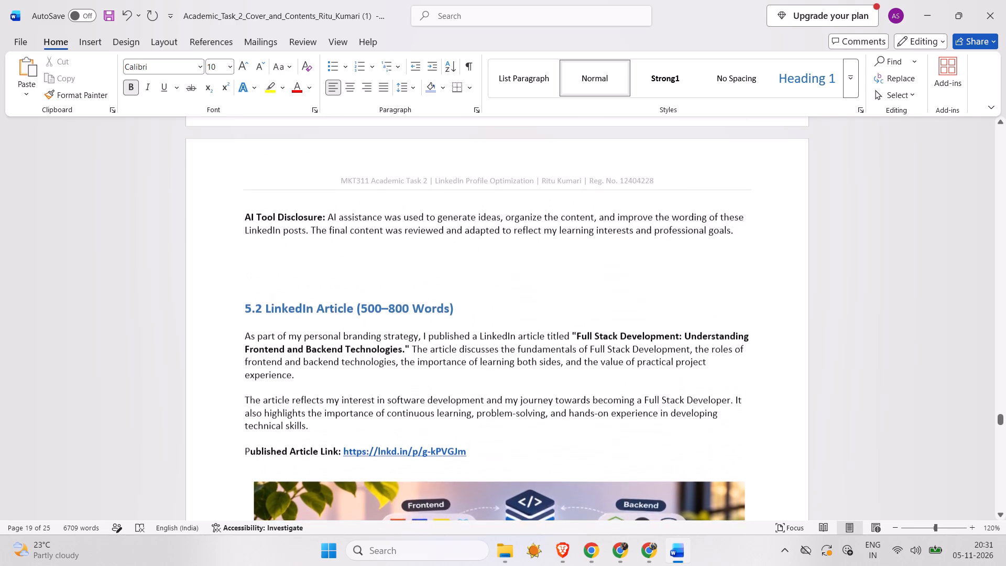
click(266, 233)
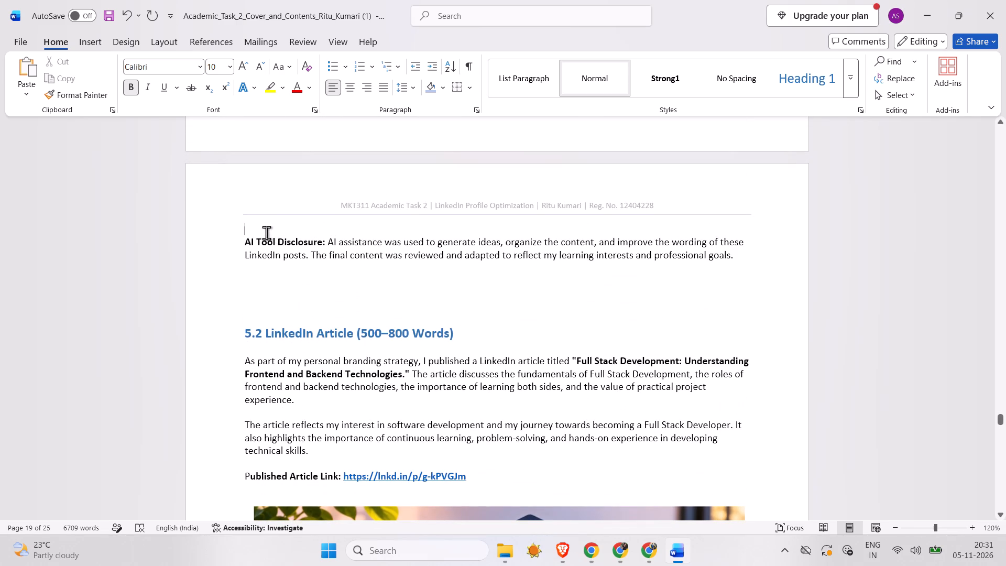
key(Return)
key(Return)
key(Return)
key(Return)
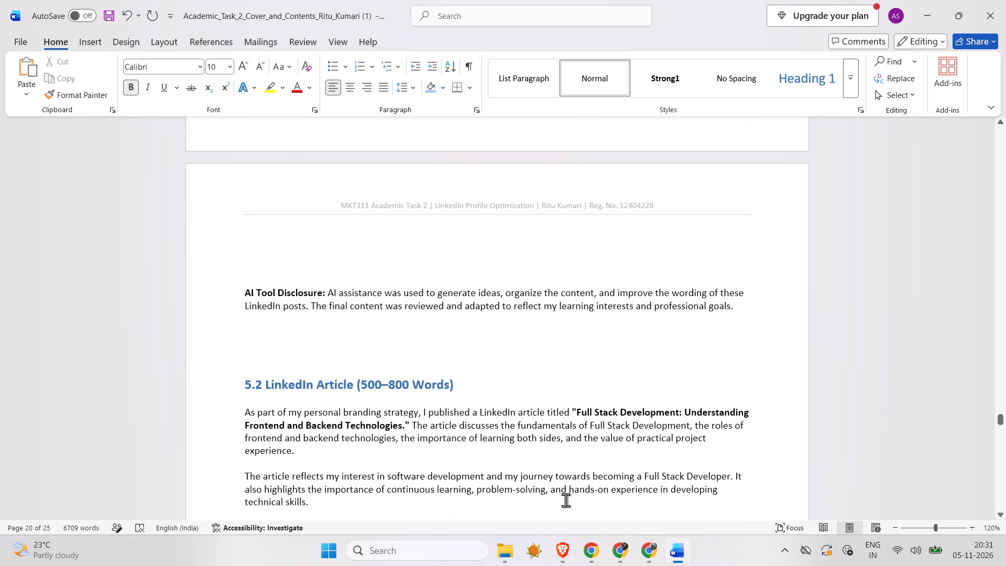
In the LinkedIn activity feed, capture a screenshot of the published "C++ vs Java vs JavaScript – Understanding the Differences" post, from author header to image bottom.
click(619, 544)
scroll(505, 292, down, 1)
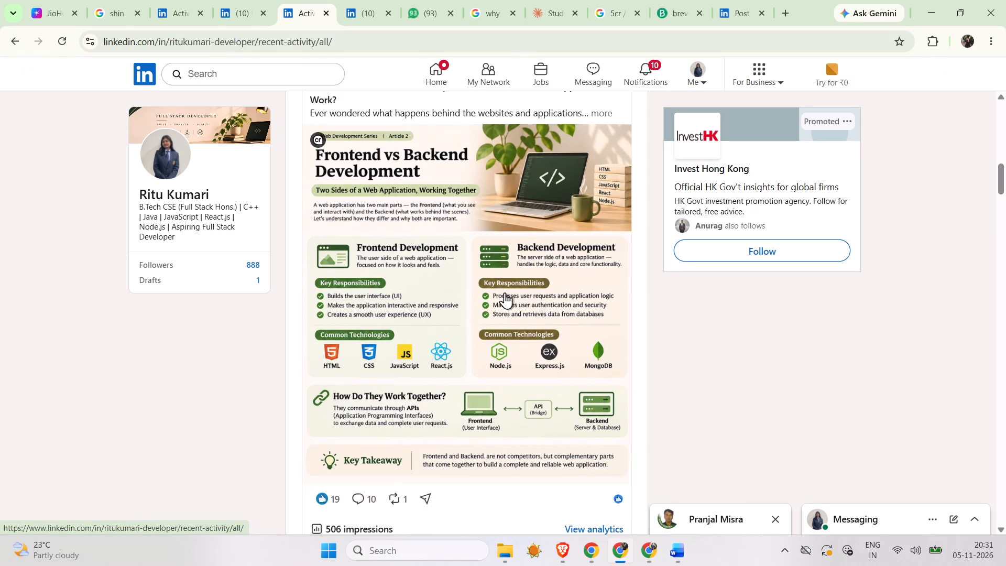
scroll(505, 292, down, 5)
scroll(505, 292, up, 4)
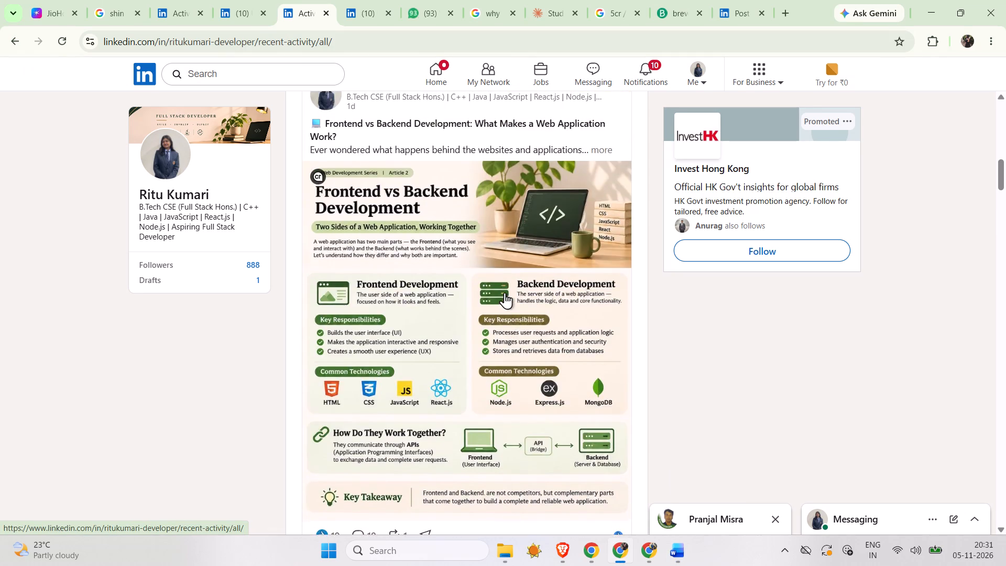
scroll(505, 292, up, 1)
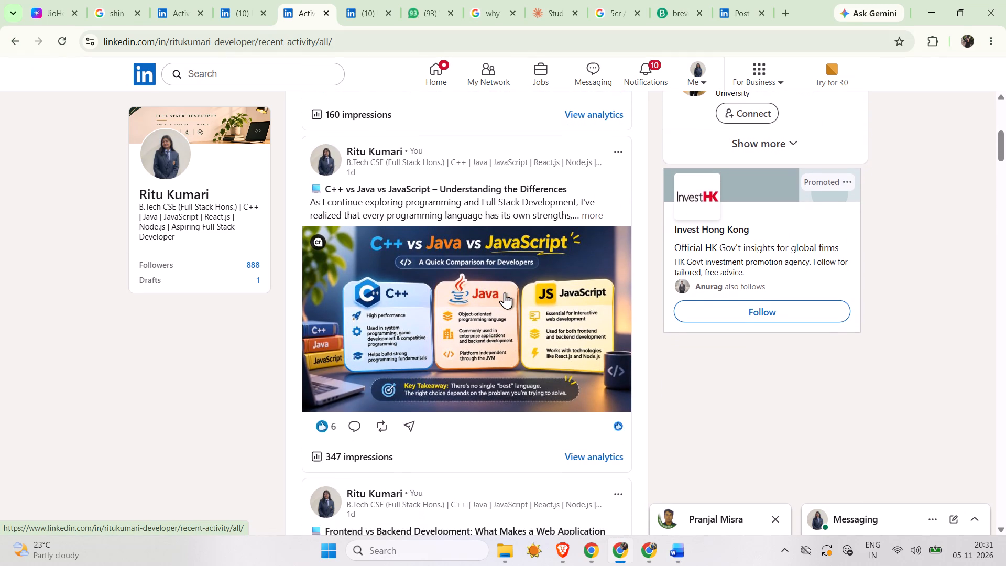
scroll(505, 292, up, 1)
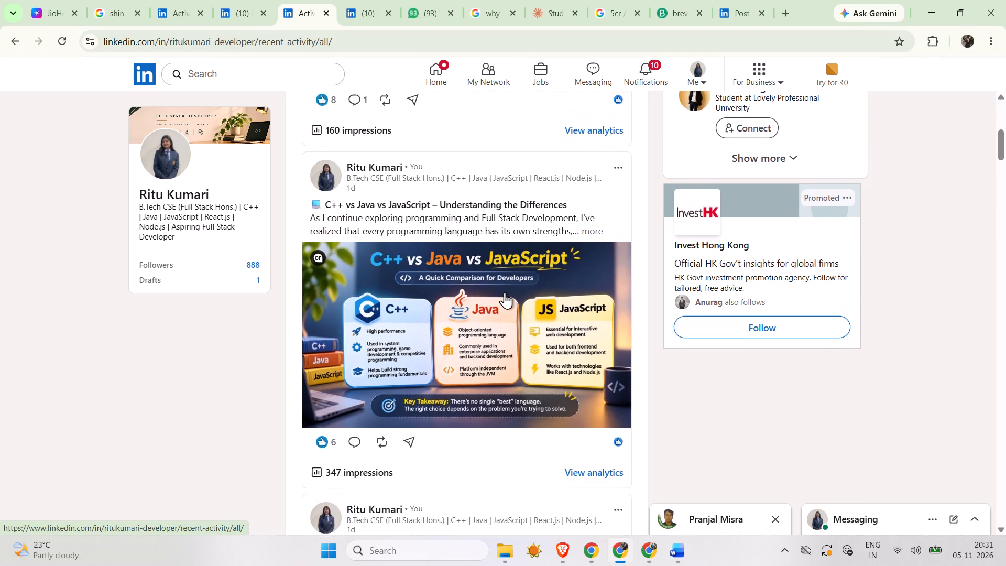
scroll(505, 292, up, 2)
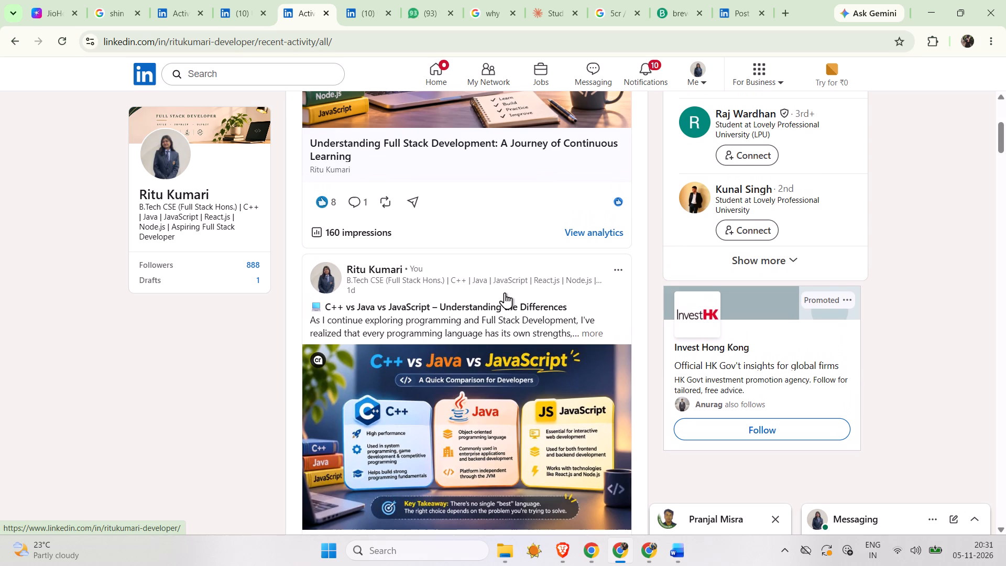
key(shift+super+s)
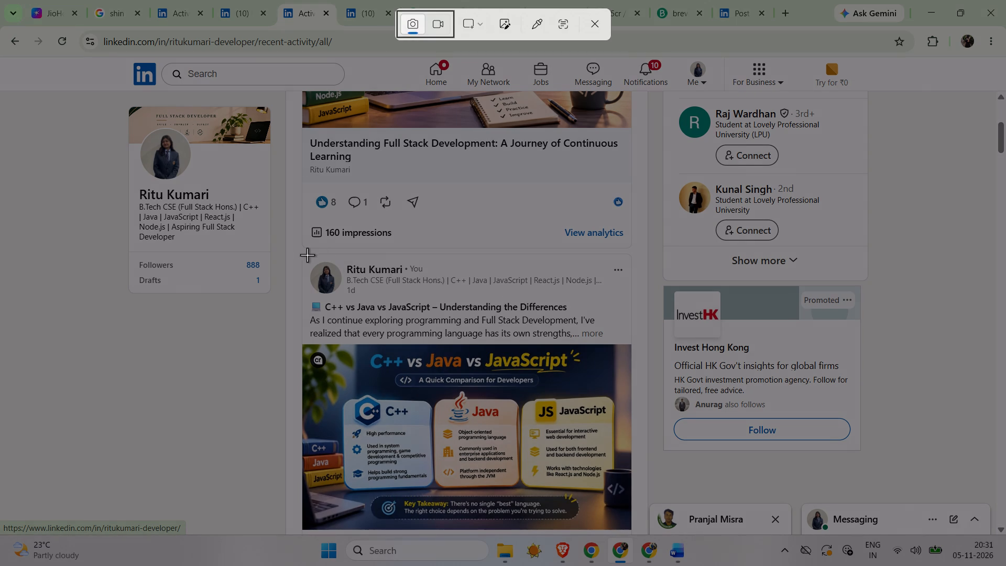
drag(304, 255, 618, 534)
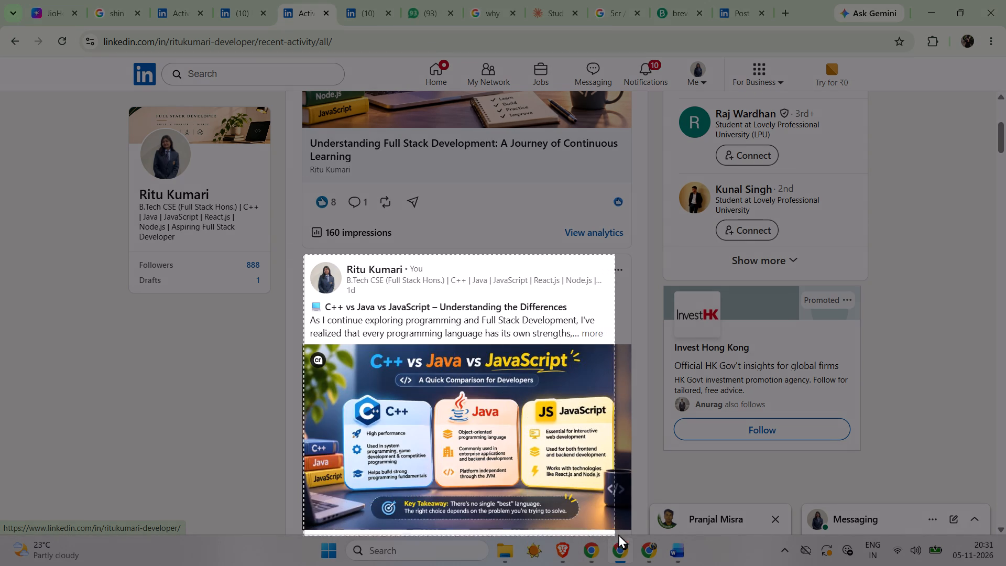
drag(618, 534, 636, 529)
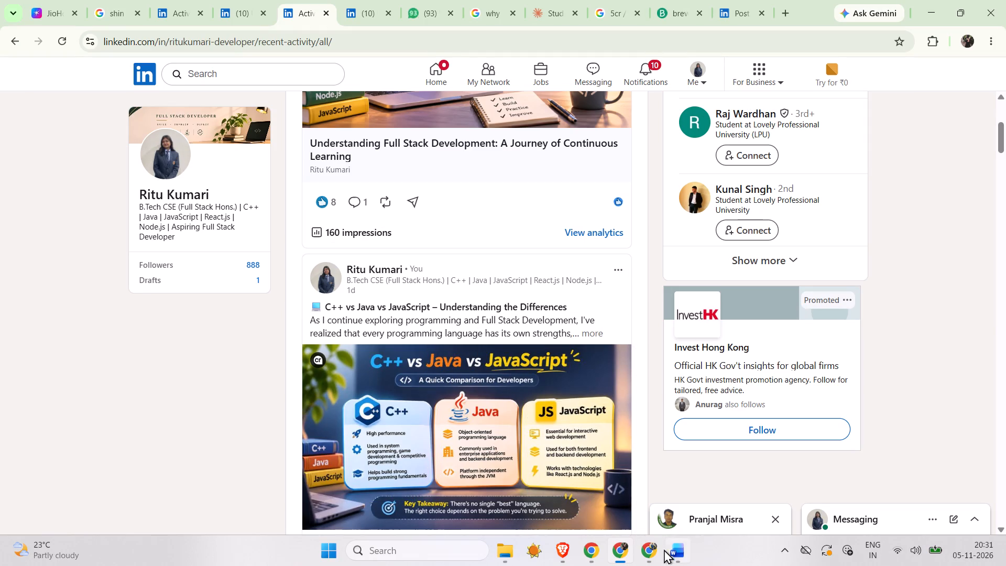
Switch to Word and paste the captured post screenshot on the blank line above the AI Tool Disclosure paragraph.
click(685, 554)
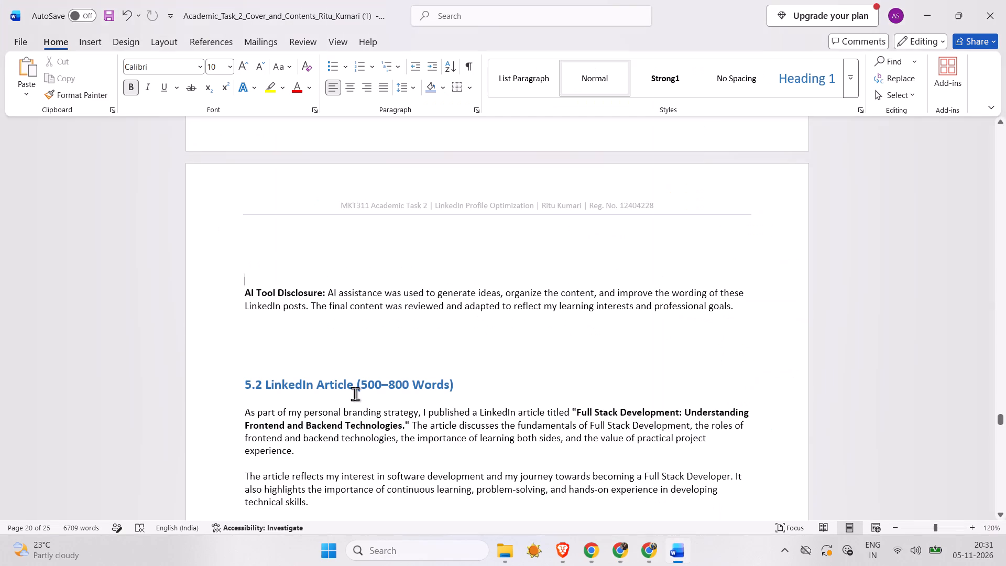
key(ctrl+v)
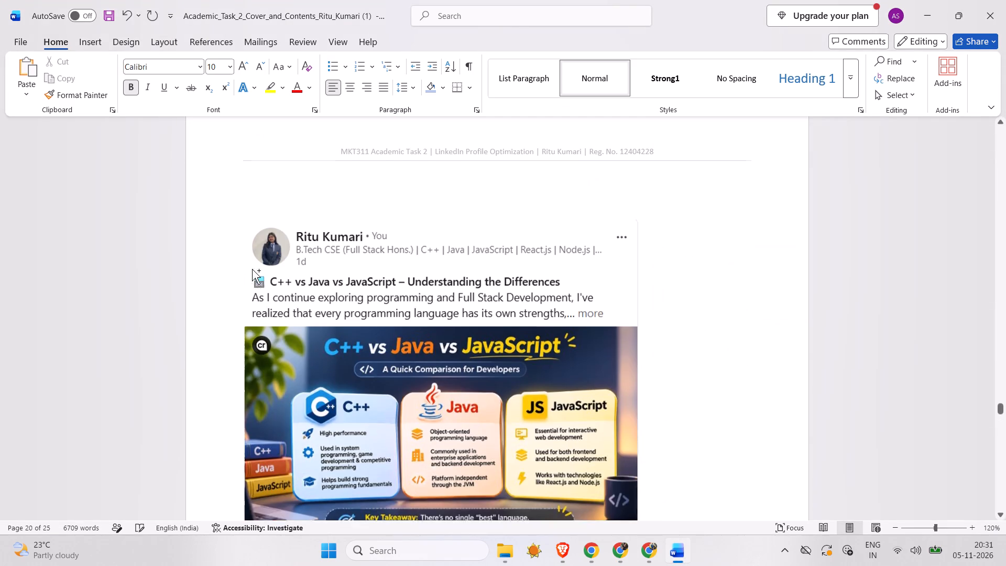
drag(485, 257, 566, 258)
click(658, 557)
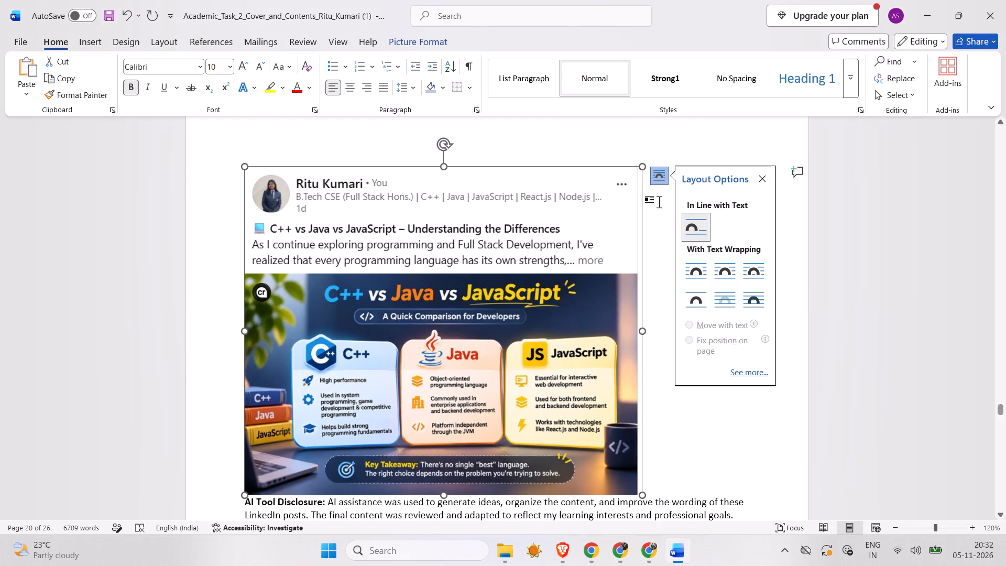
click(707, 306)
drag(524, 292, 569, 291)
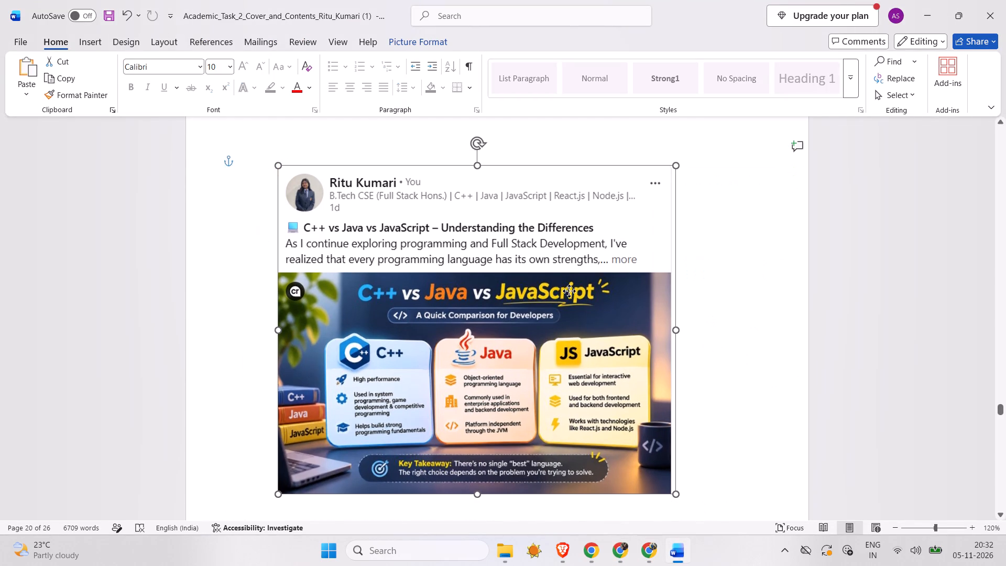
drag(569, 291, 573, 263)
scroll(491, 258, up, 1)
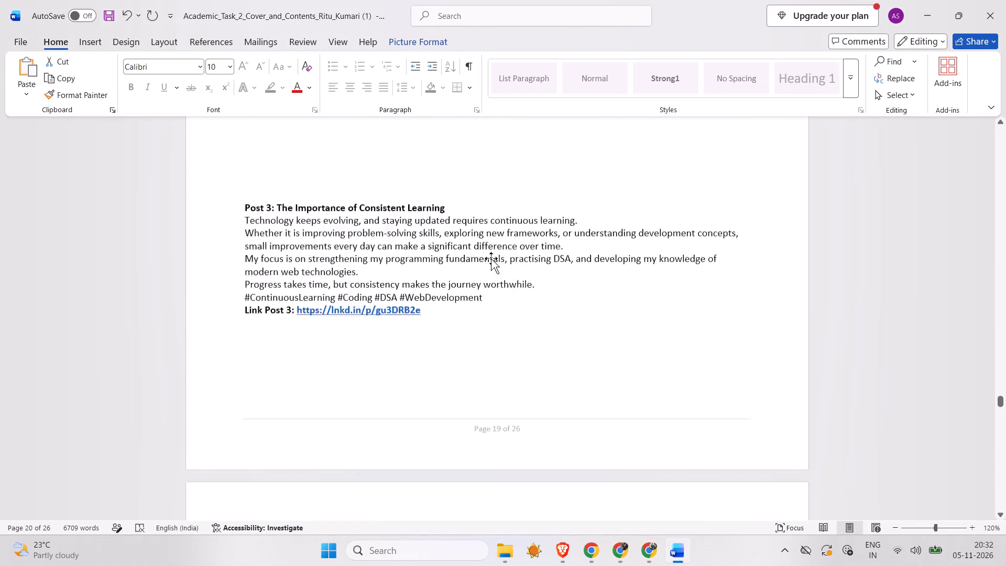
drag(449, 441, 449, 440)
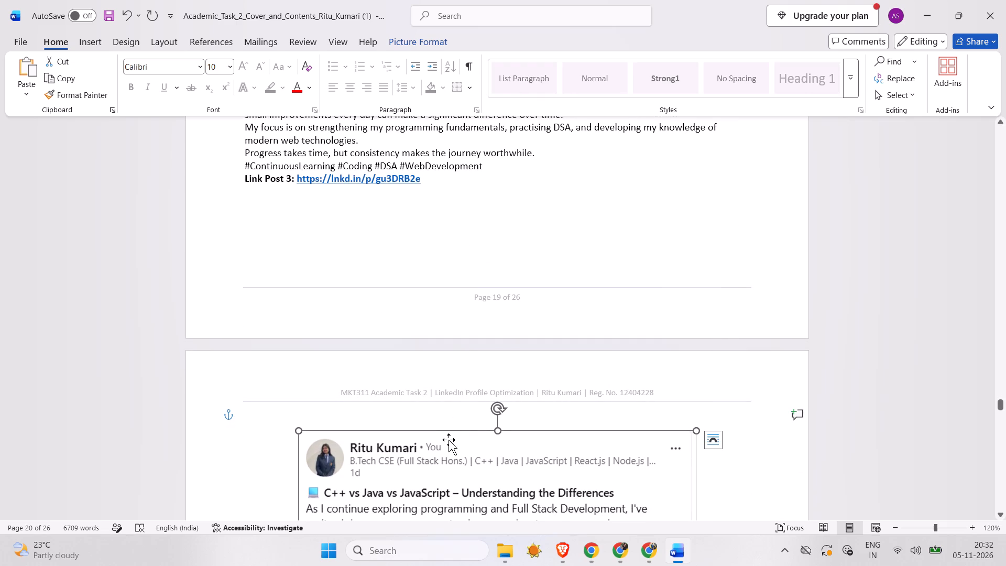
drag(449, 440, 438, 428)
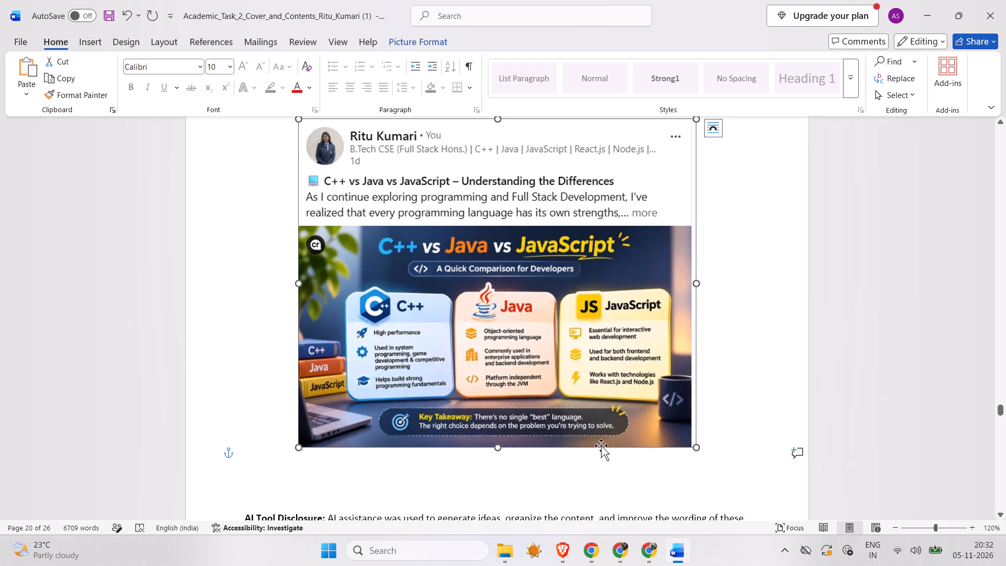
Delete three surplus blank lines between the C++ vs Java vs JavaScript screenshot and the AI Tool Disclosure paragraph.
click(256, 500)
key(BackSpace)
key(BackSpace)
key(BackSpace)
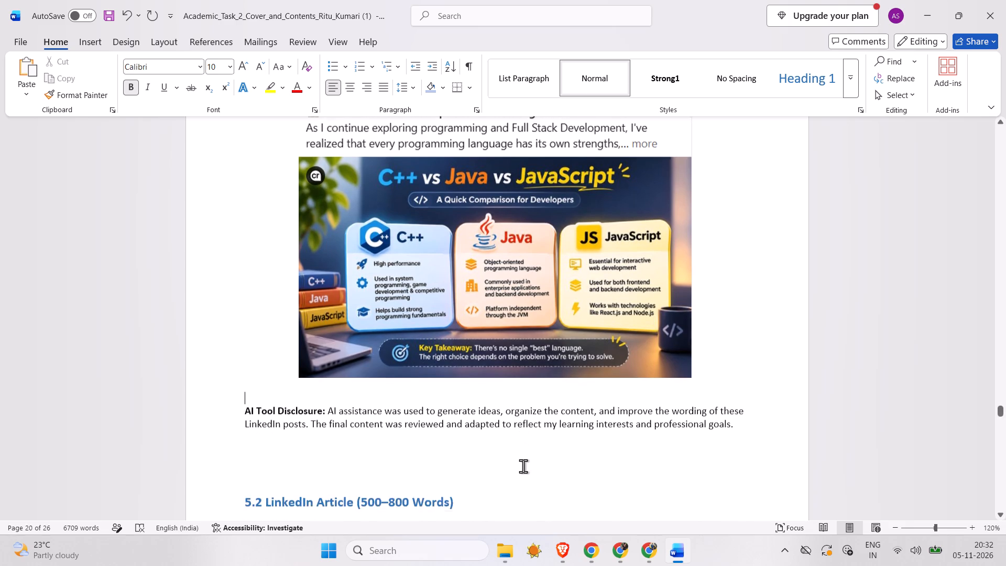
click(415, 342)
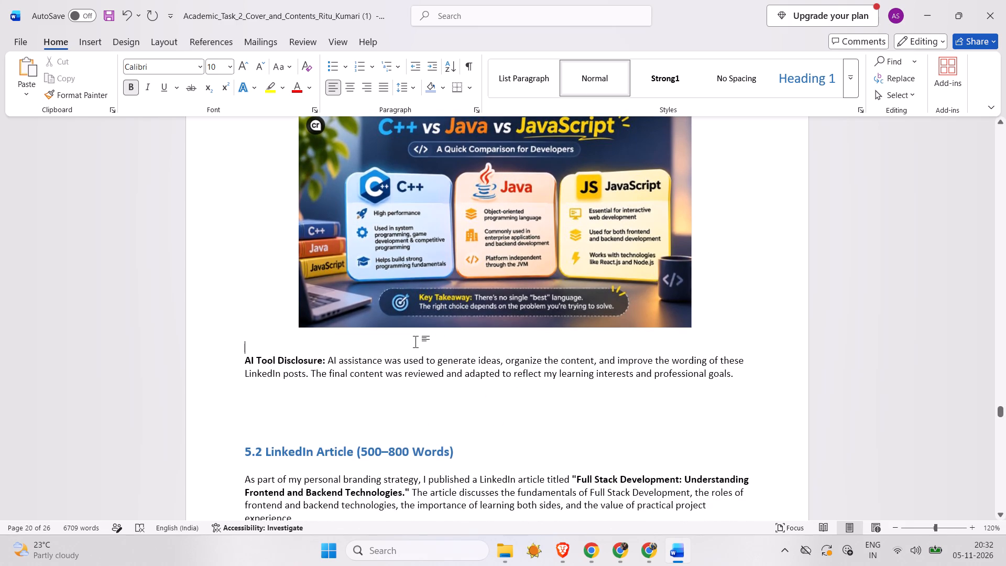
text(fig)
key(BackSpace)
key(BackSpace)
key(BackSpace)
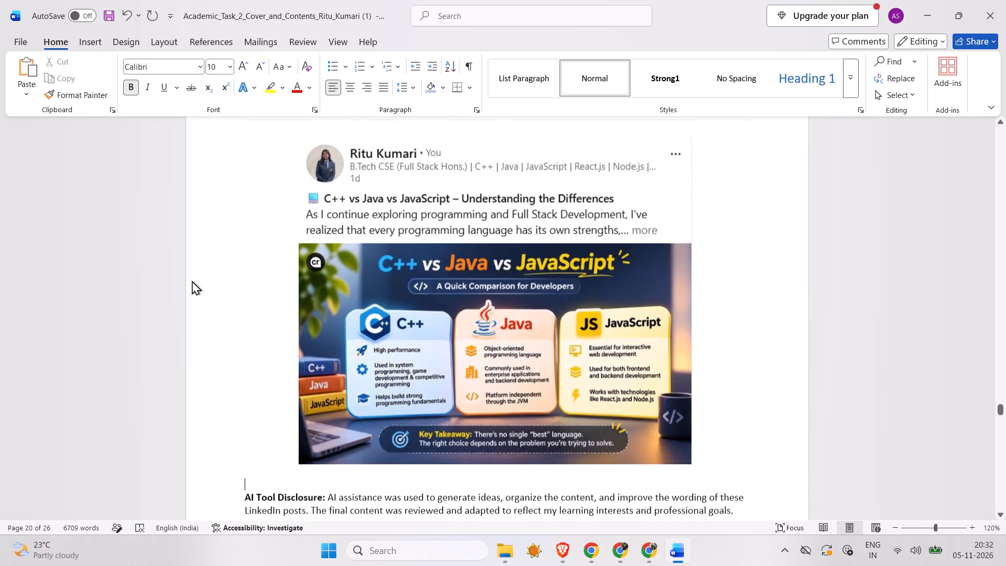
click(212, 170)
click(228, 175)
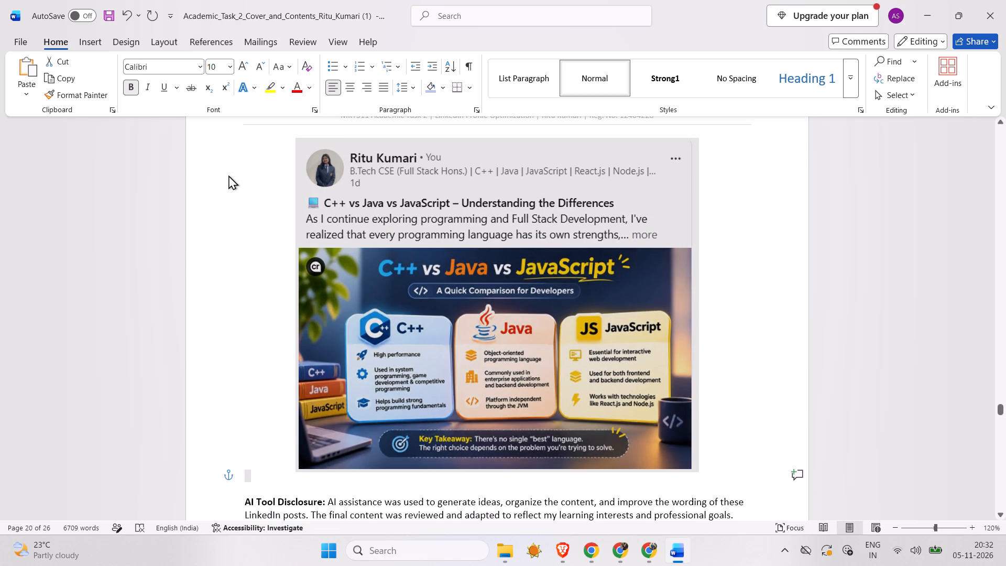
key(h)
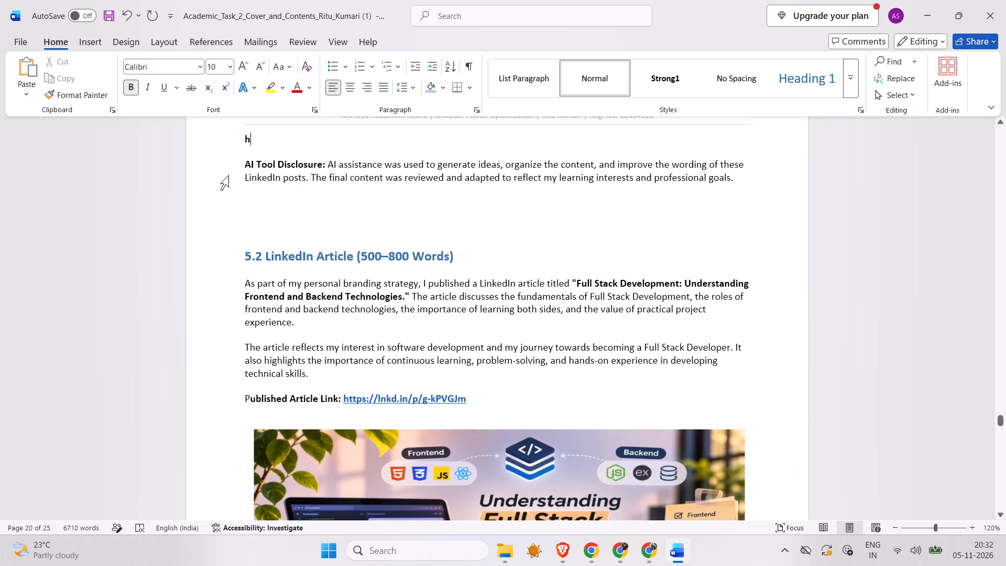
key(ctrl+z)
Insert three blank lines between Post 3's hashtag line and the Link Post 3 line.
scroll(228, 175, up, 1)
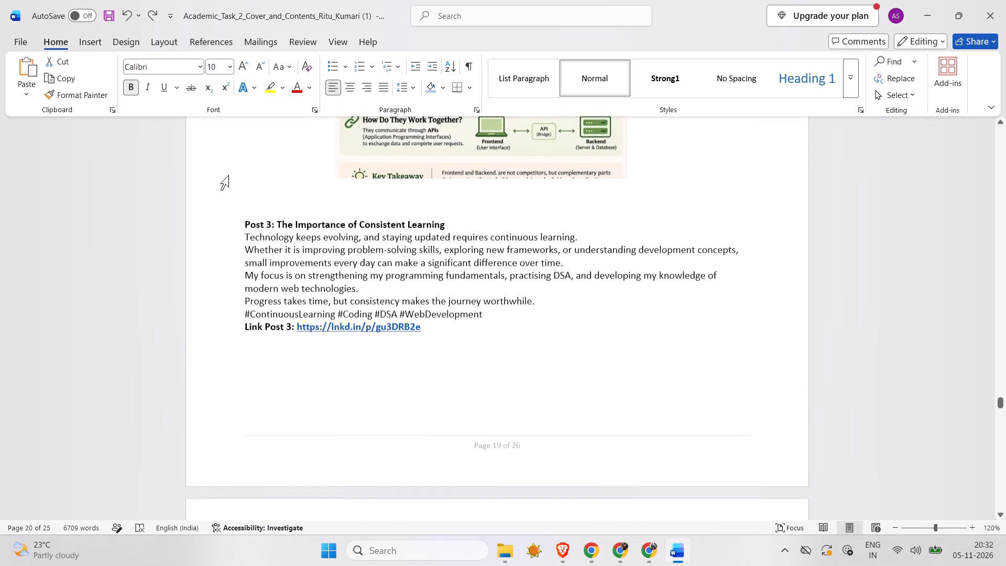
click(489, 319)
key(Return)
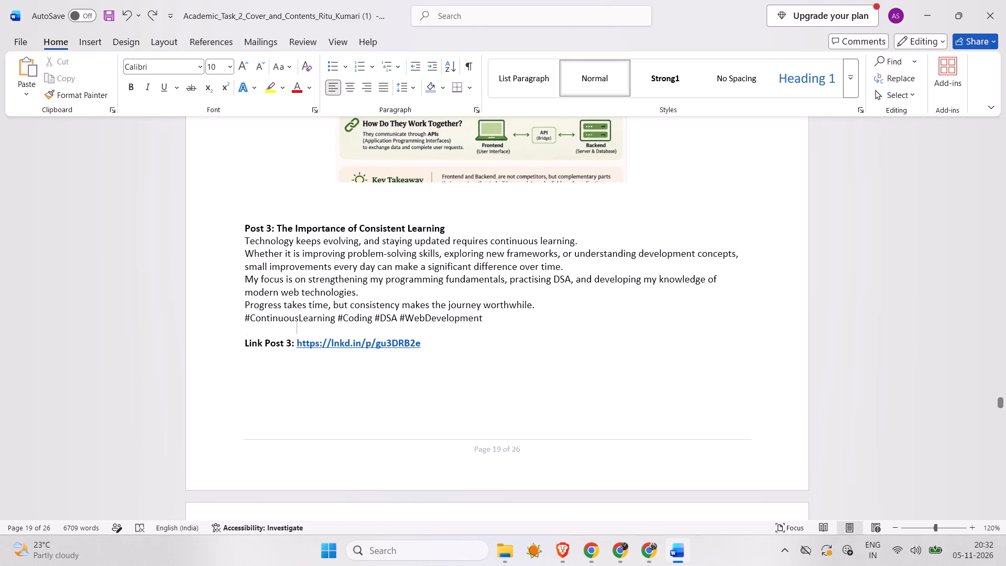
key(Return)
key(Return)
Review the layout of the three posts and their screenshots in section 5.1 through to the start of section 5.2.
scroll(451, 383, right, 1)
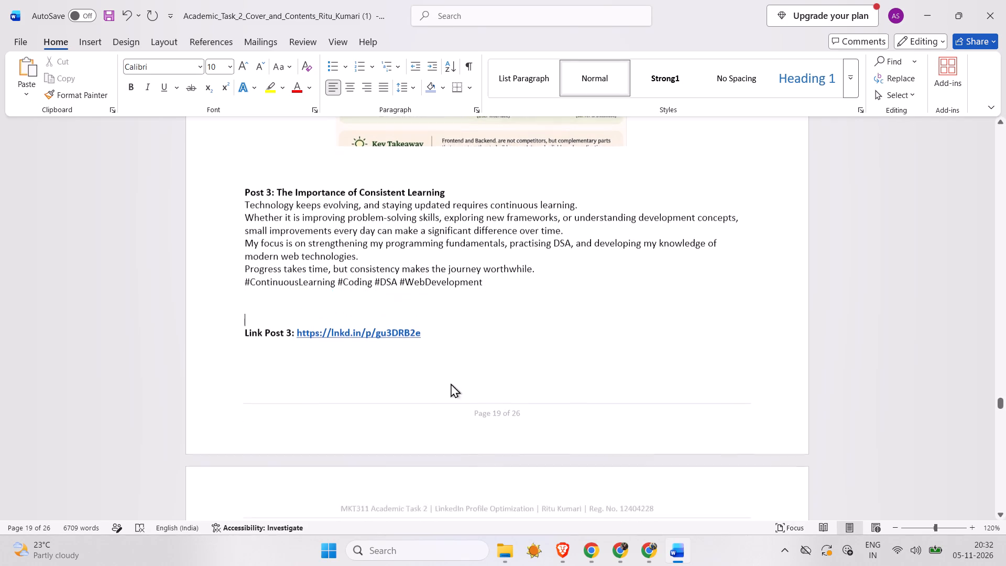
scroll(451, 383, right, 1)
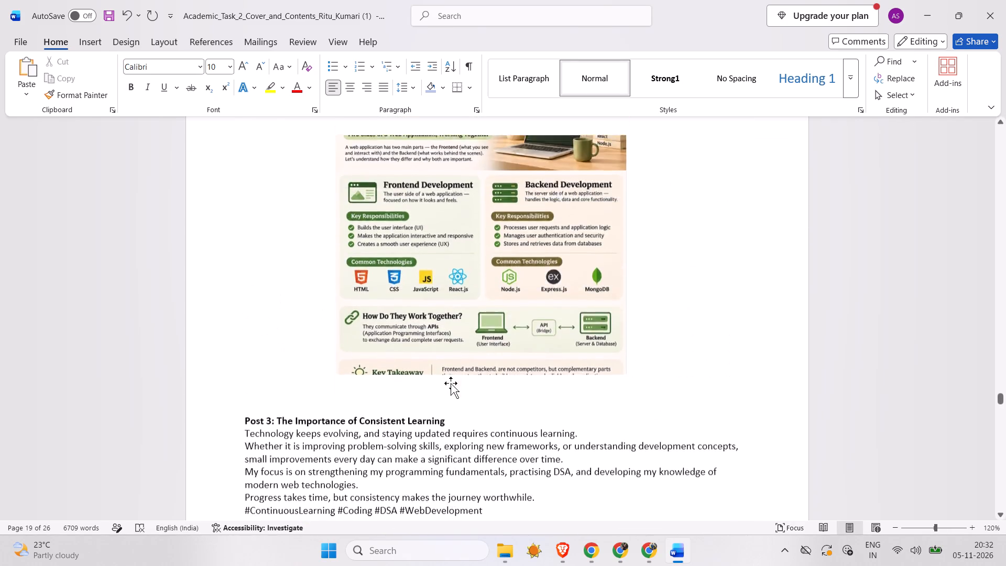
scroll(451, 383, right, 1)
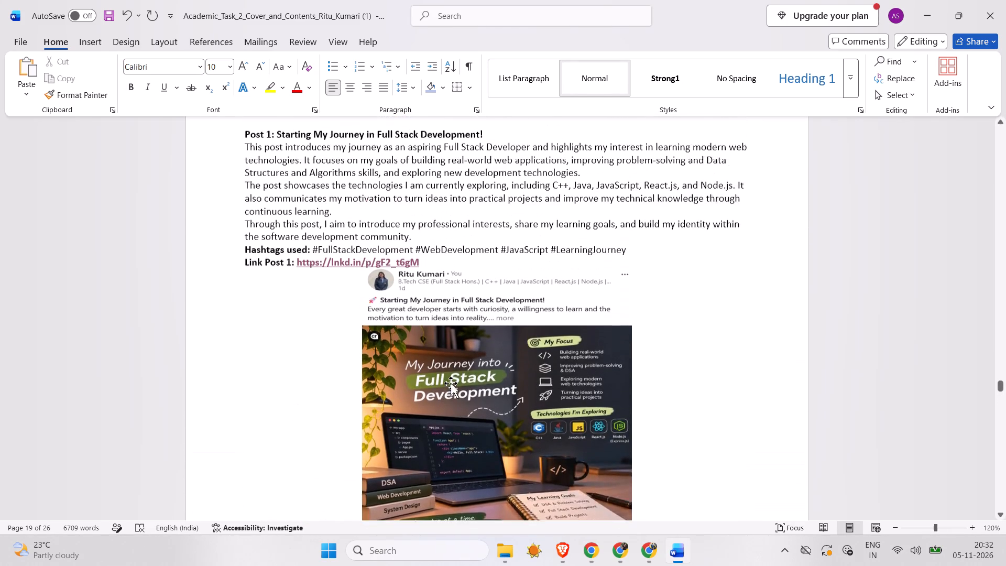
scroll(451, 383, right, 1)
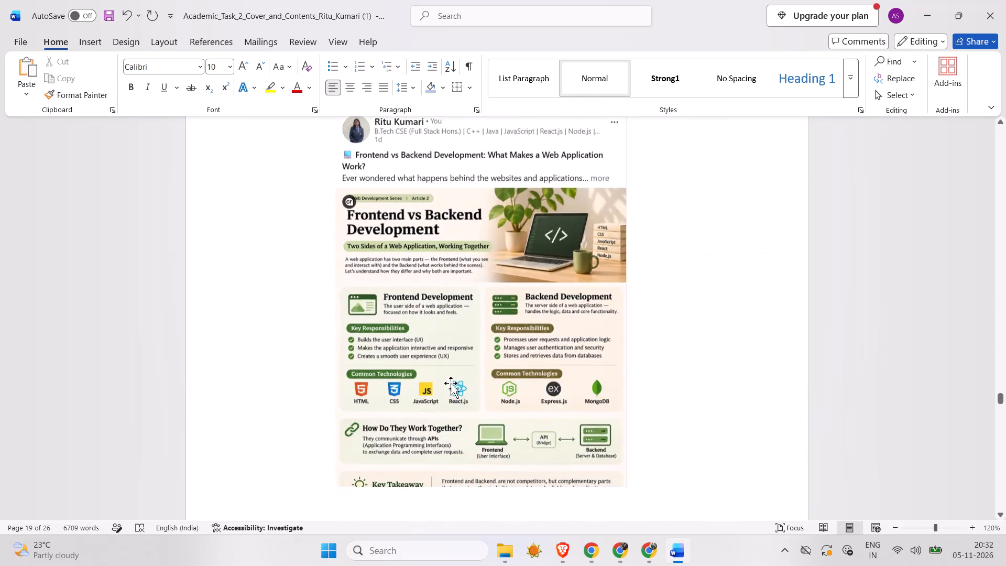
scroll(451, 383, right, 1)
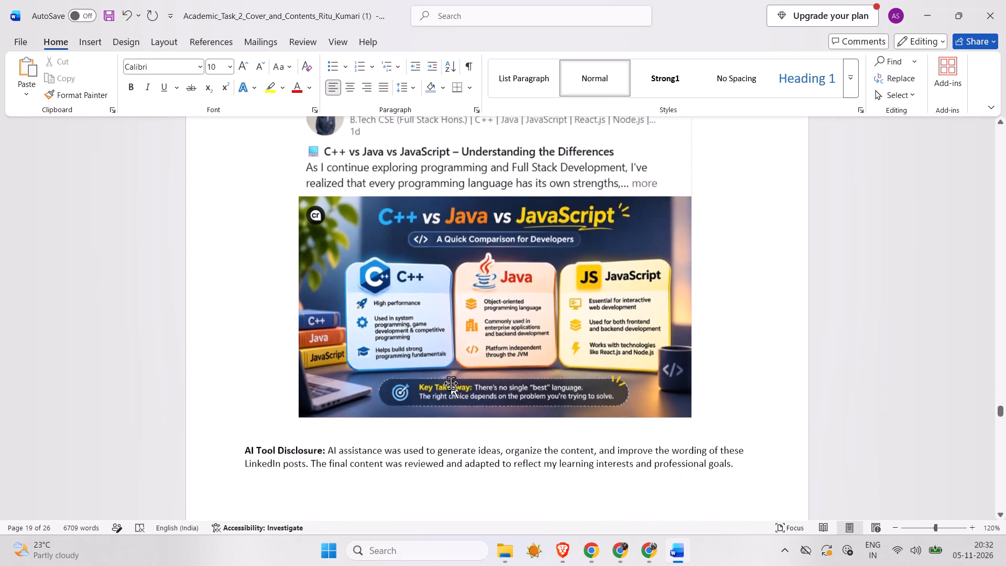
scroll(451, 383, right, 1)
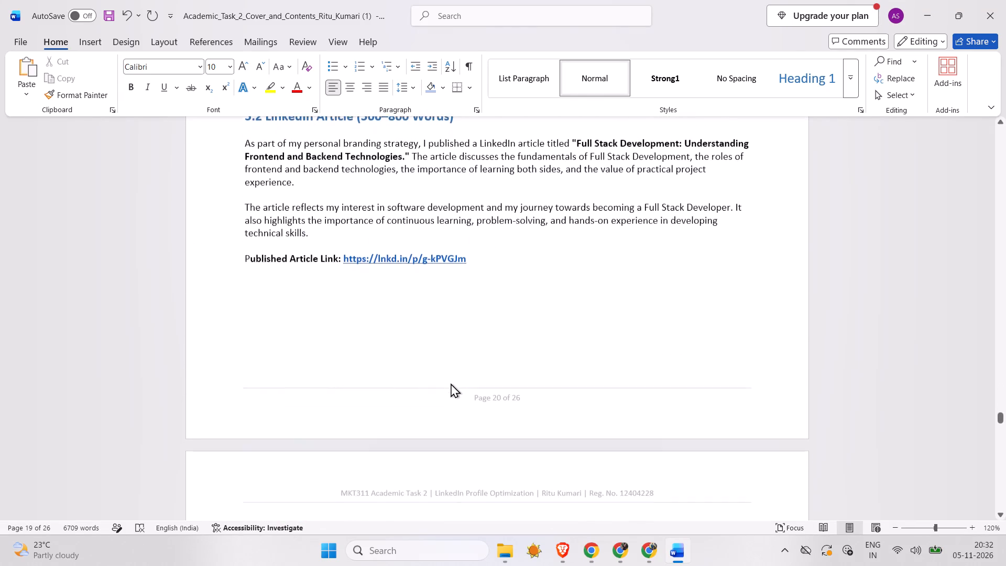
scroll(451, 383, right, 1)
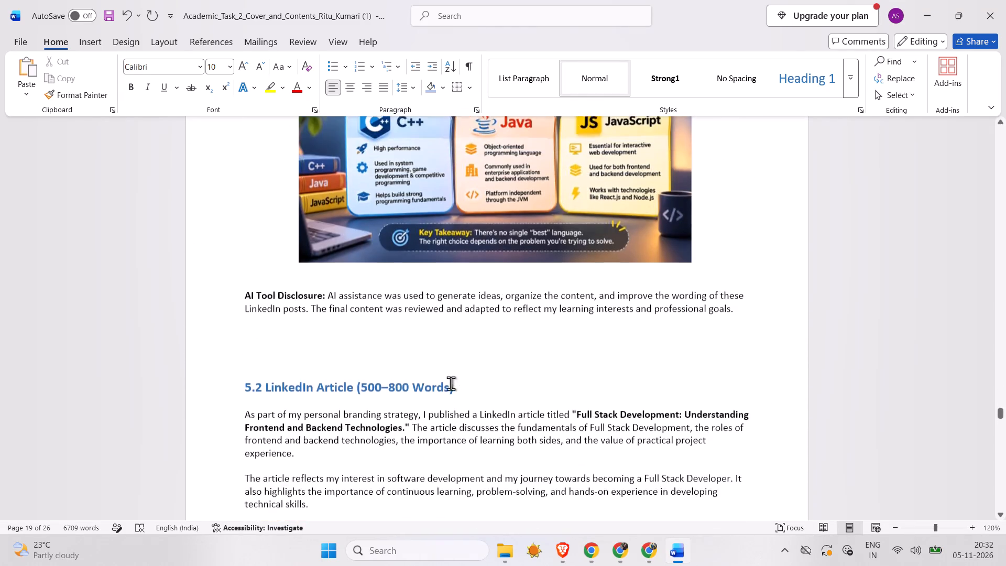
Review the report's pages from section 5.2 LinkedIn Article through to section 6.2 Post Reach and Engagement Rate.
scroll(451, 383, right, 1)
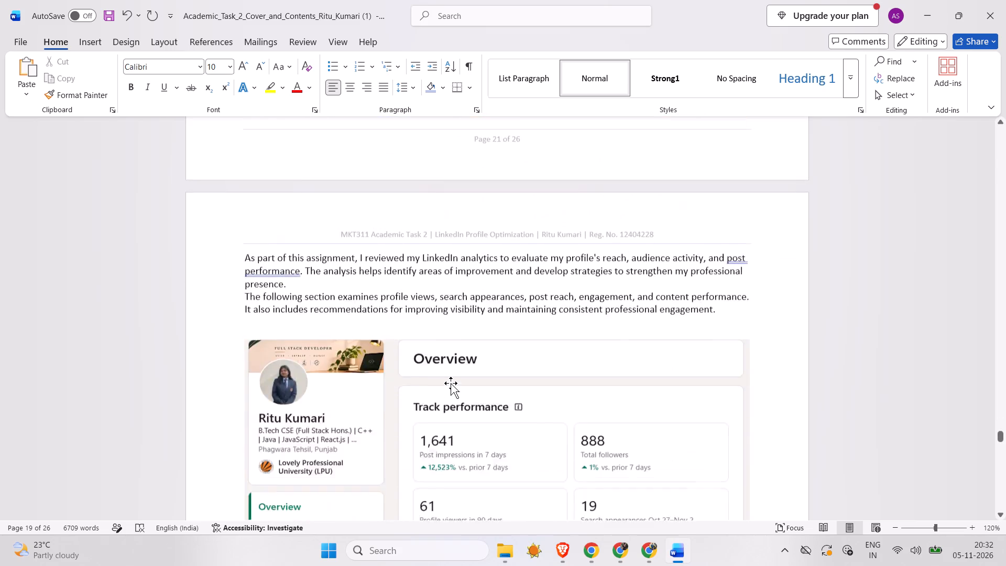
scroll(451, 383, right, 1)
scroll(451, 383, up, 6)
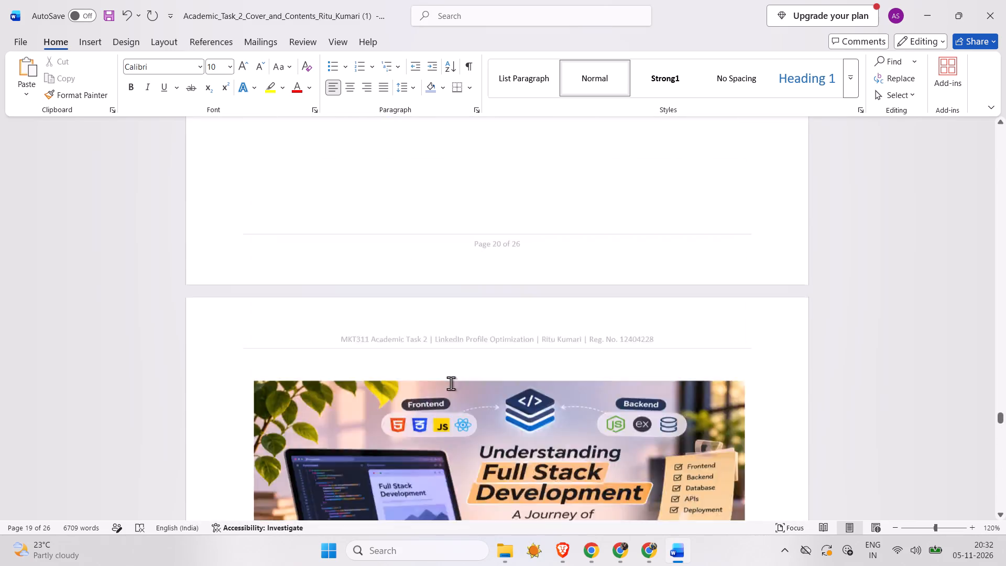
scroll(451, 383, up, 1)
scroll(501, 342, down, 1)
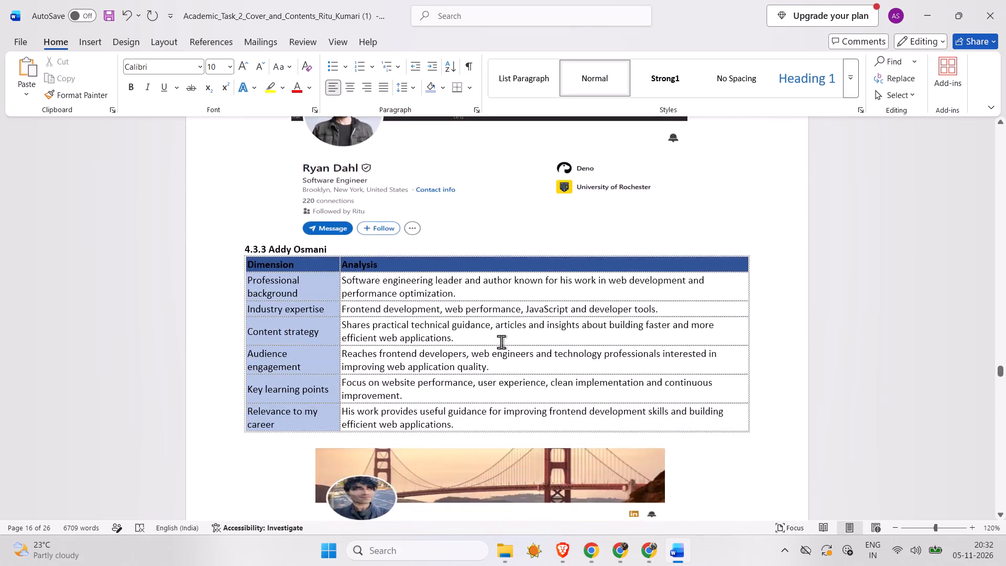
scroll(501, 342, down, 3)
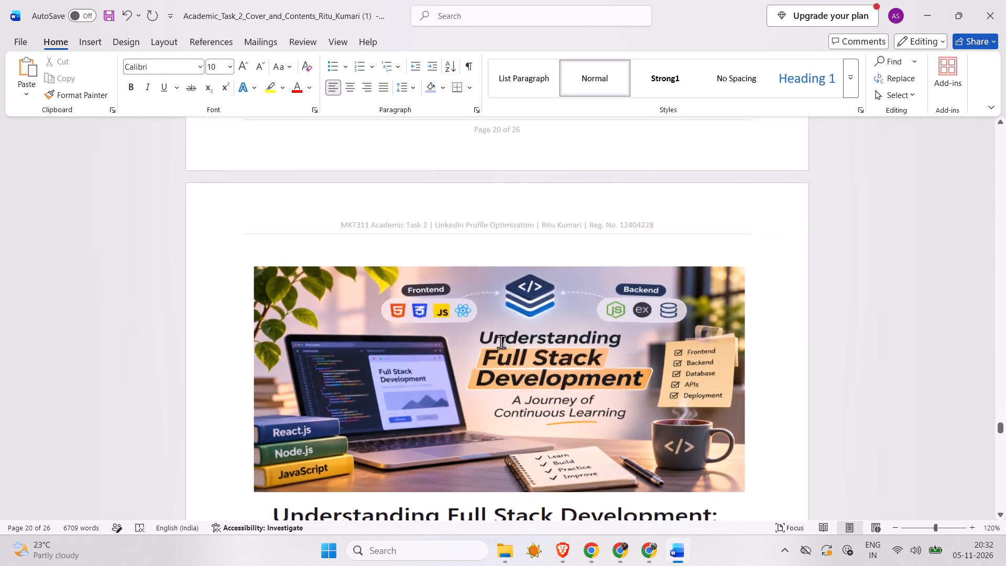
scroll(501, 342, down, 1)
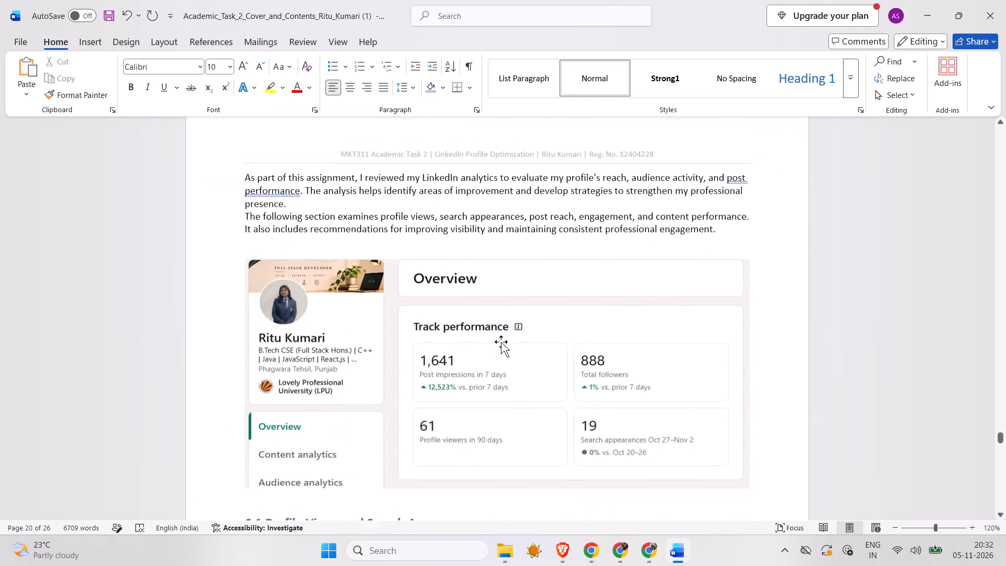
scroll(501, 342, down, 1)
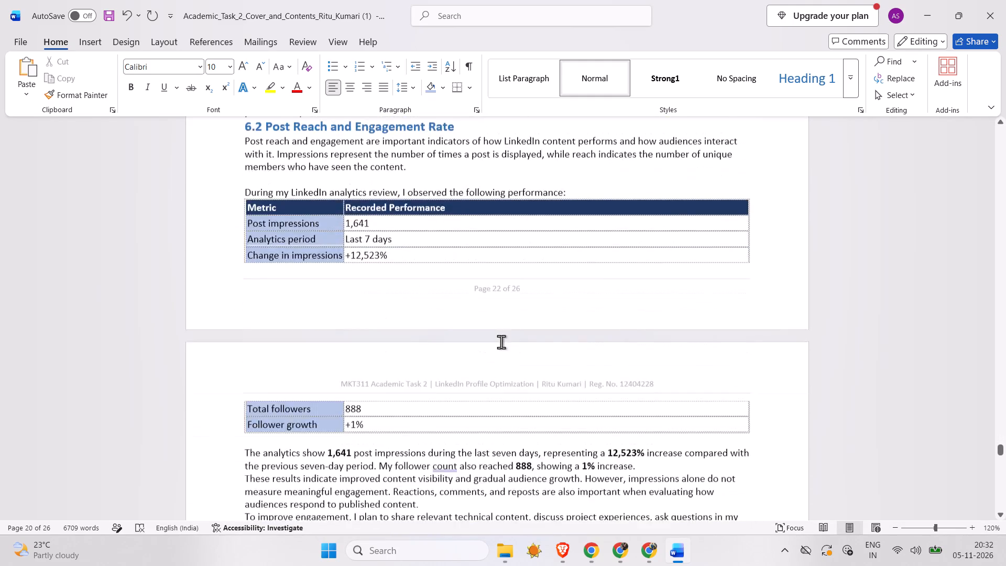
Insert two blank lines between section 6.1's closing paragraph and the 6.2 Post Reach and Engagement Rate heading, undoing any surplus ones.
scroll(501, 342, down, 1)
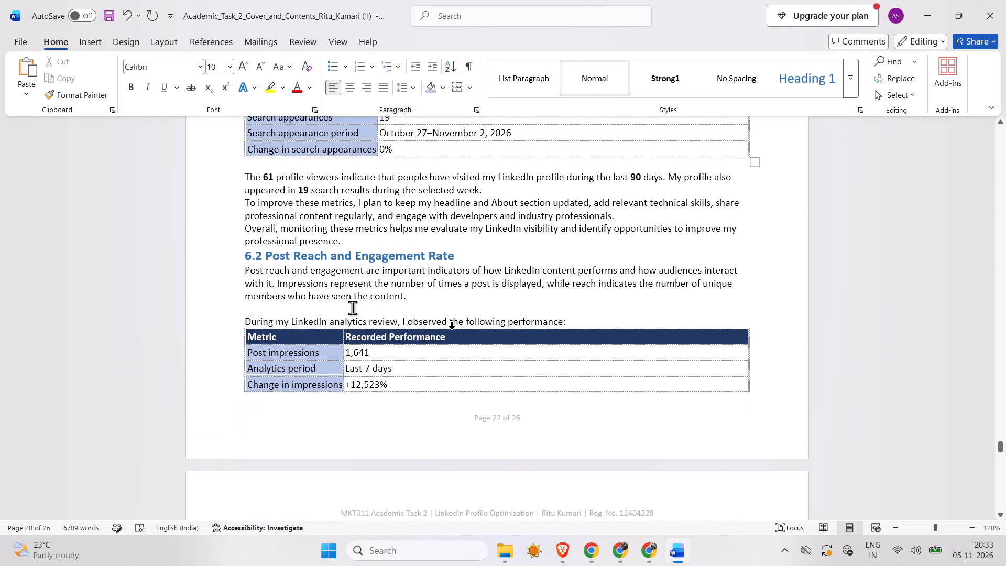
click(415, 244)
key(Return)
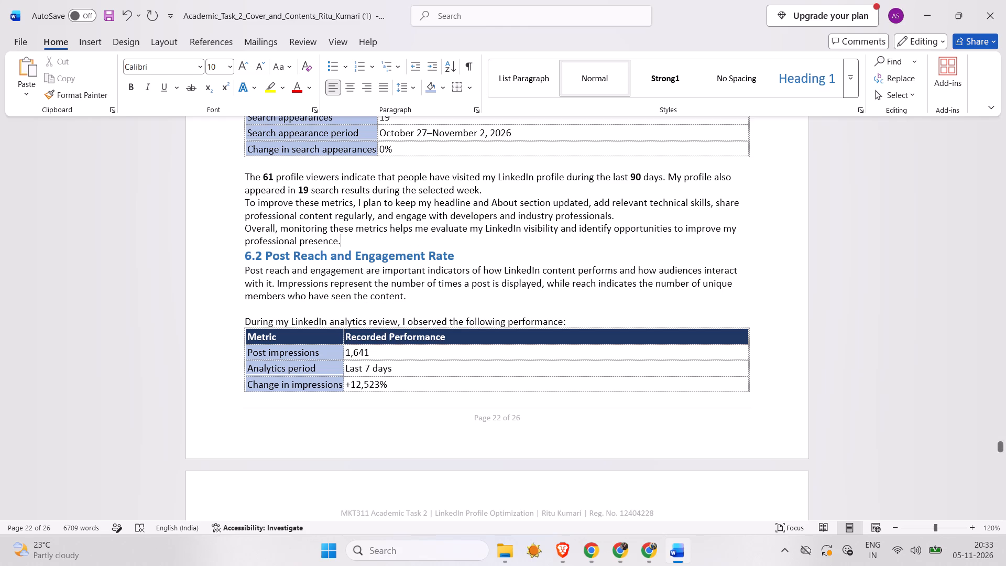
key(Return)
key(Return)
key(Return)
key(Return)
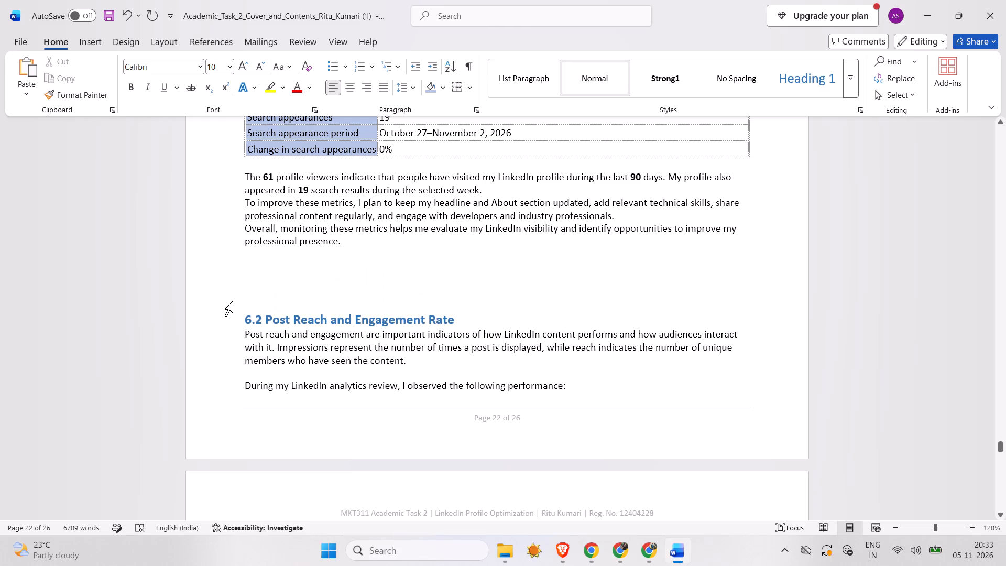
key(ctrl+z)
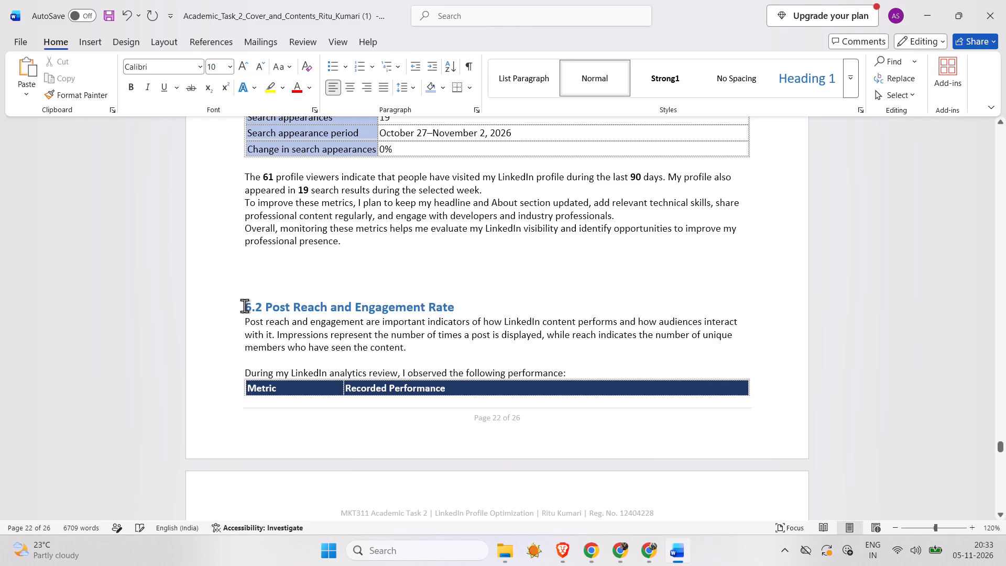
key(ctrl+z)
key(ctrl+z)
Space out section 6.1 with single blank lines below its heading, above its metrics table, and after the paragraph on profile viewers and search results.
scroll(356, 267, up, 1)
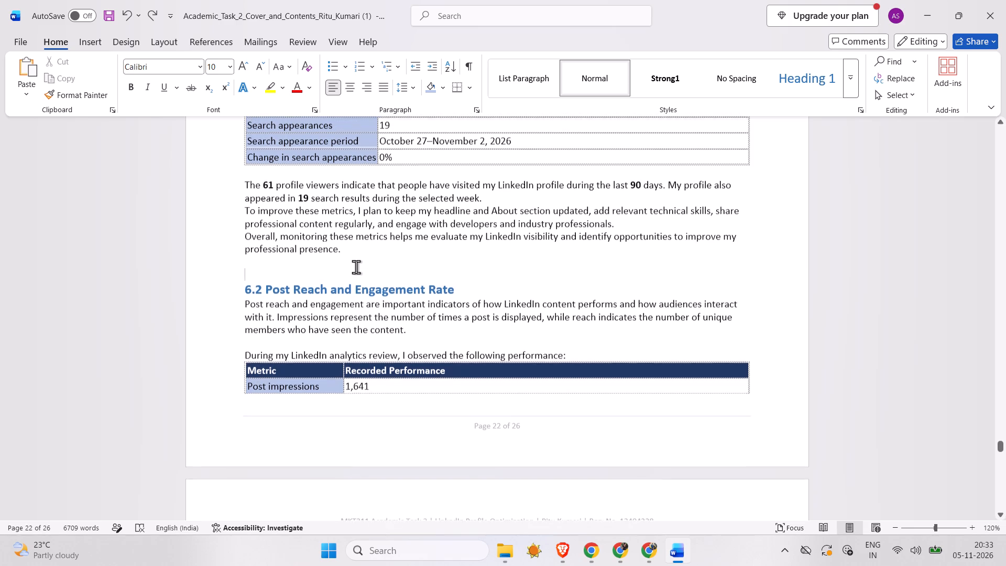
scroll(356, 267, up, 1)
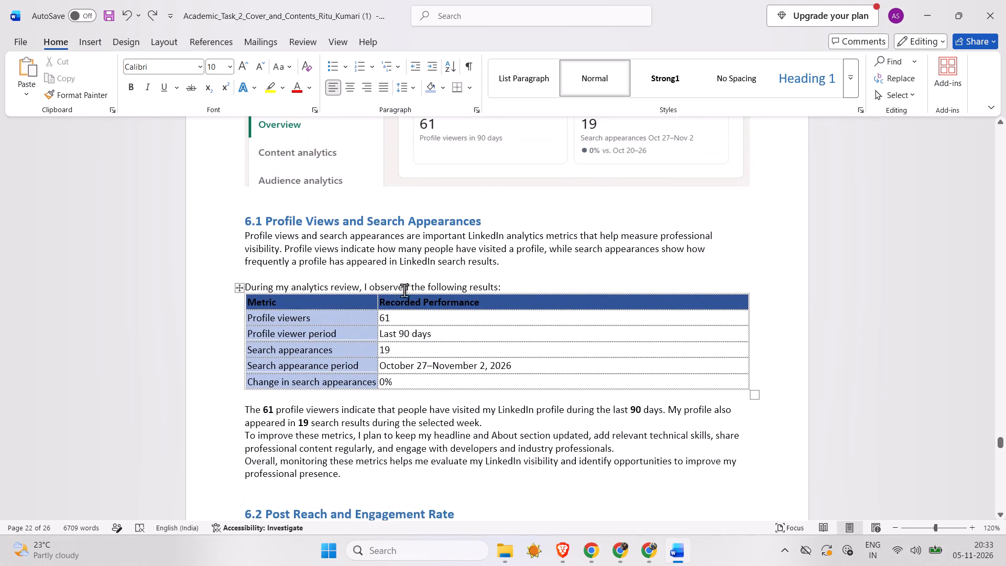
click(496, 227)
key(Return)
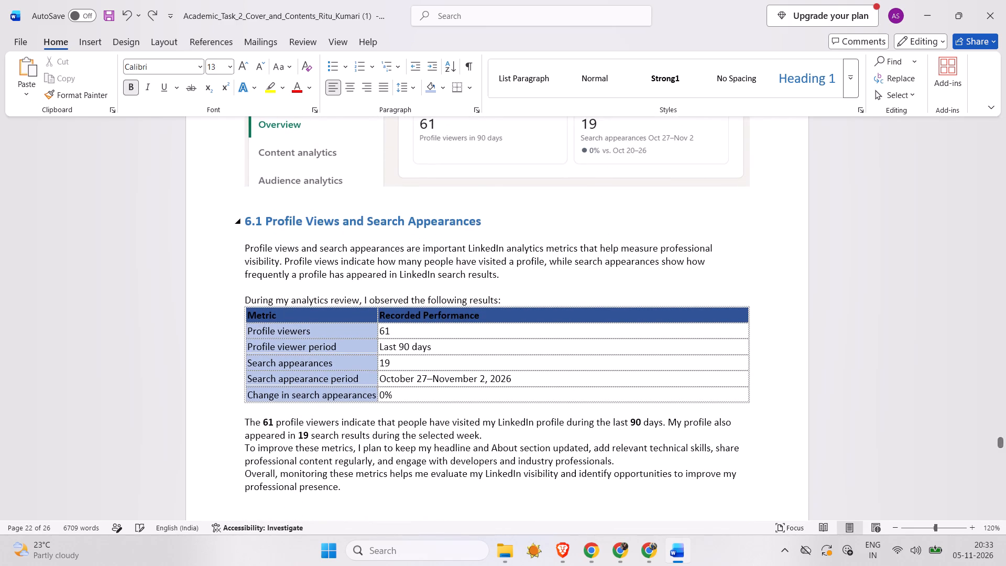
click(506, 295)
key(Return)
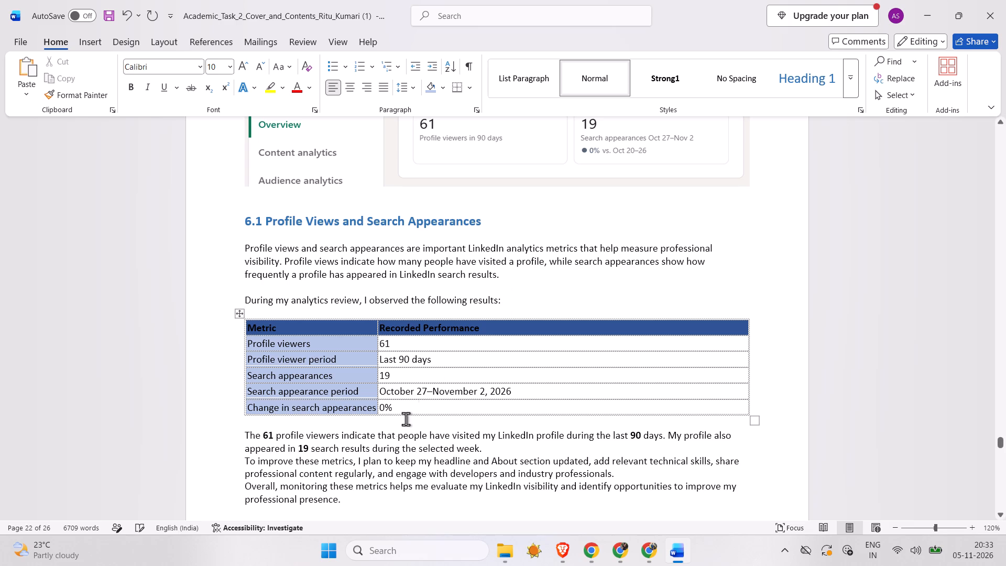
click(393, 429)
scroll(393, 429, down, 1)
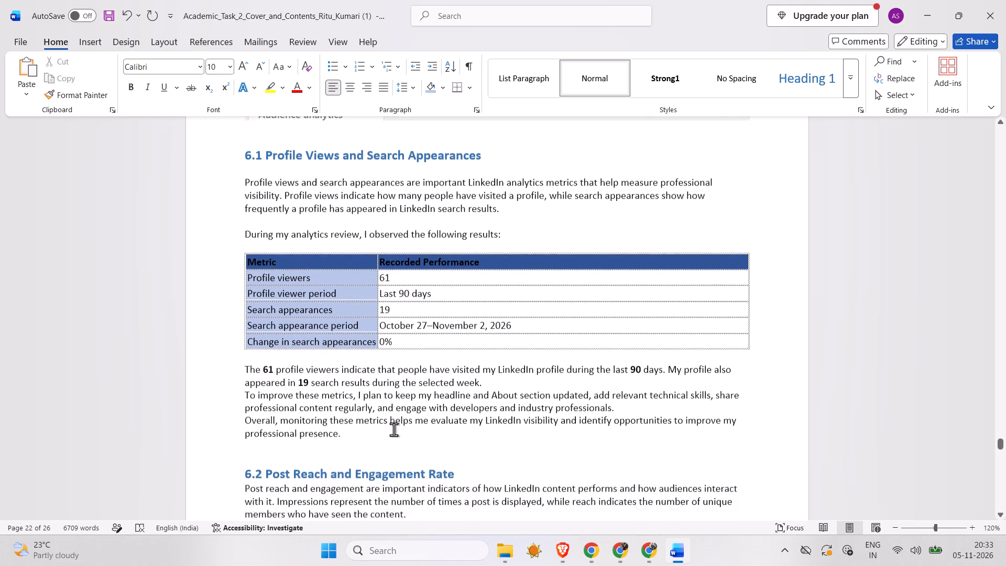
click(499, 365)
key(Return)
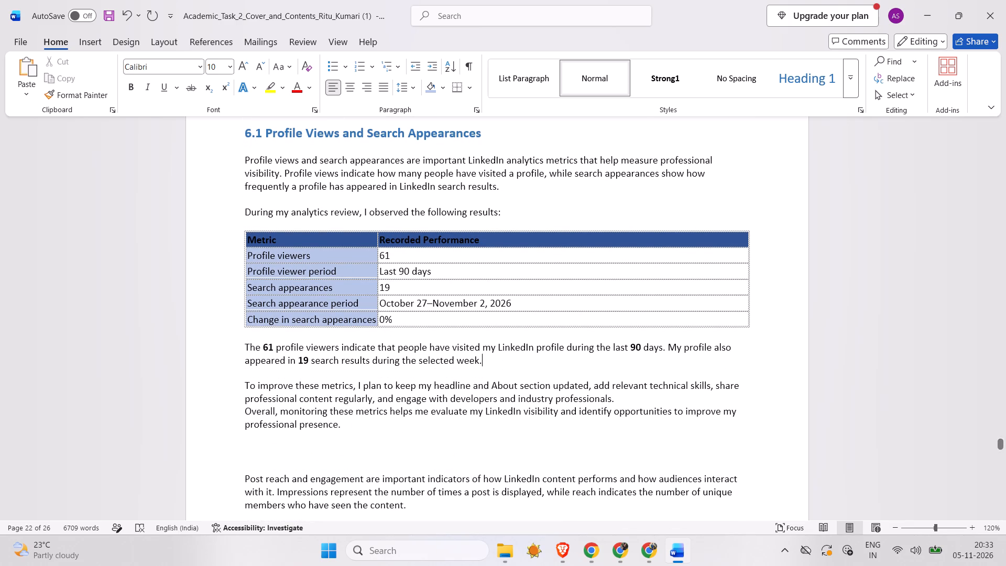
Insert an extra blank line between section 6.2's introductory paragraph and the line introducing its performance table.
scroll(499, 365, down, 1)
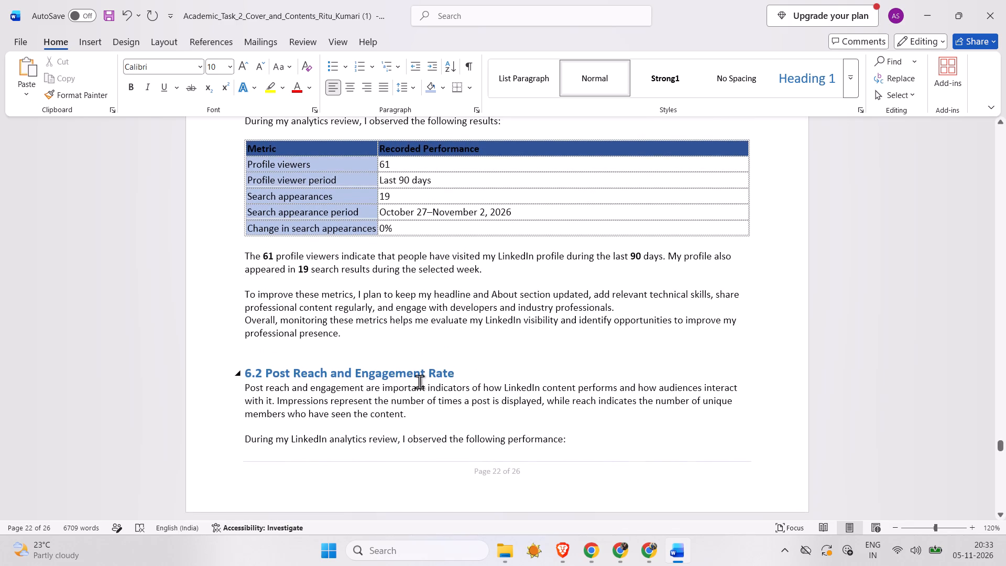
click(399, 421)
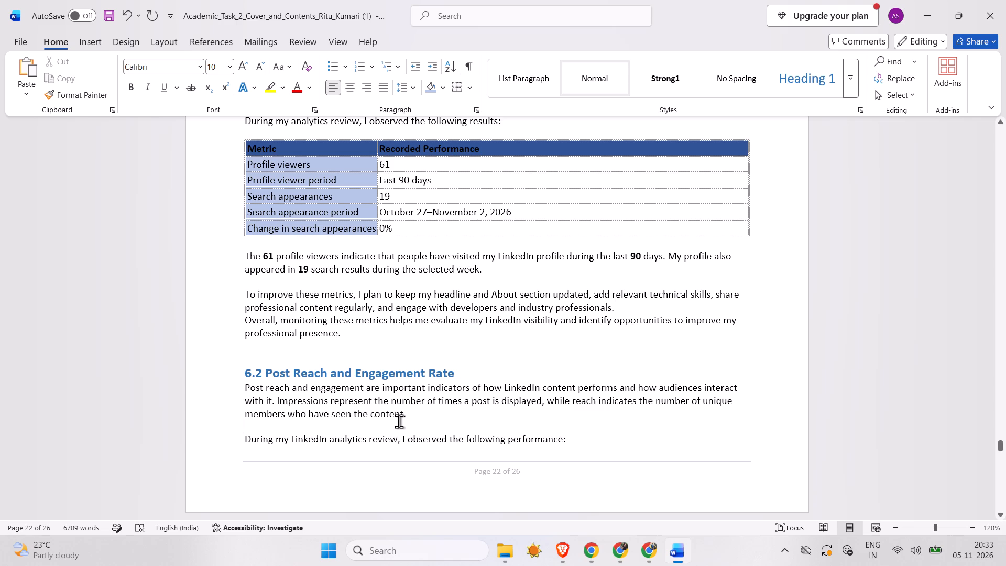
key(Return)
Insert four line breaks just before the full stop that ends section 6.3's closing paragraph, above the 7. Learning Reflection heading.
scroll(399, 421, down, 1)
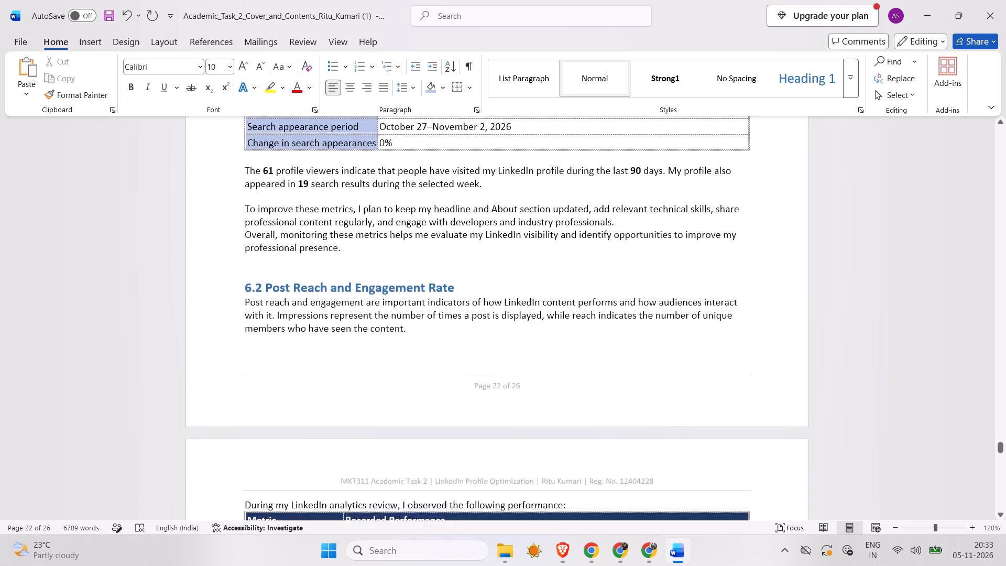
scroll(399, 421, down, 1)
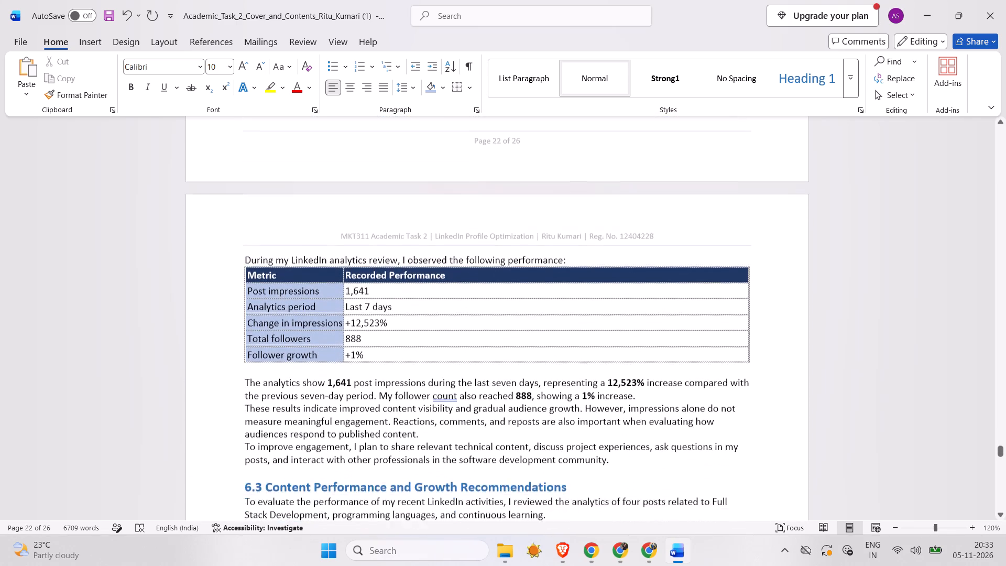
scroll(399, 421, down, 1)
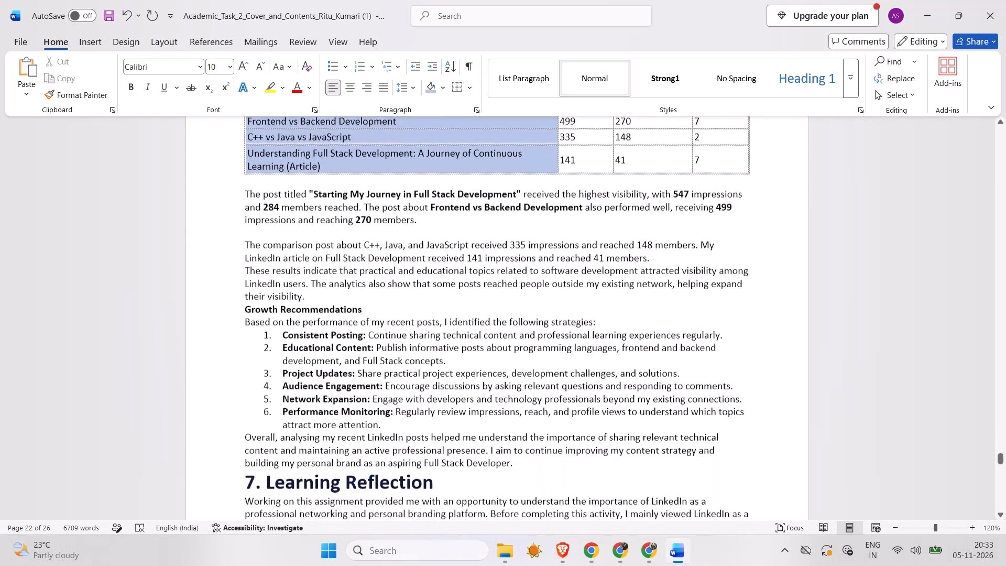
scroll(399, 421, down, 1)
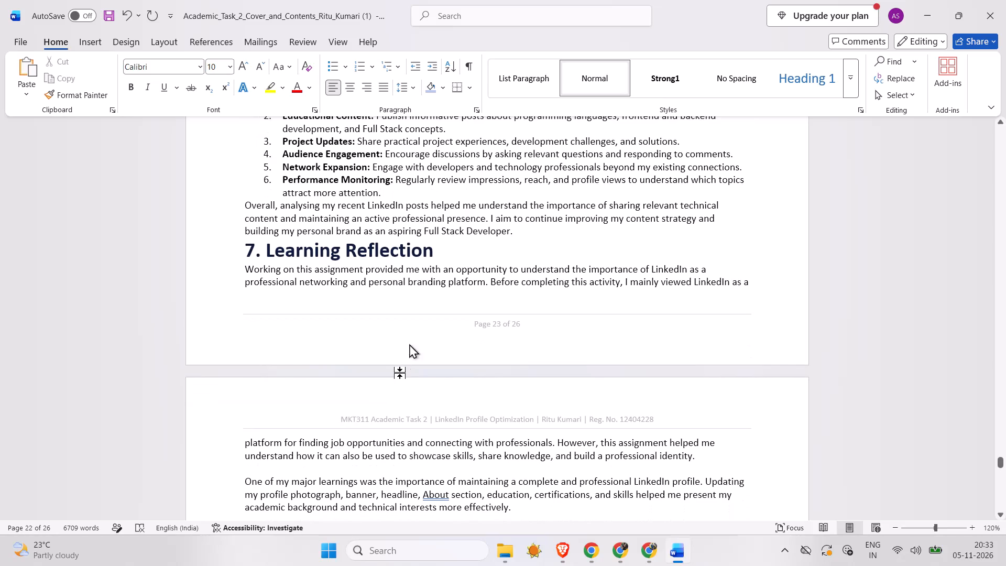
click(534, 240)
key(Up)
key(Right)
key(Right)
key(Right)
key(Right)
key(Right)
key(Right)
key(Right)
key(Right)
key(Right)
key(Right)
key(Right)
key(Right)
key(Right)
key(Right)
key(Right)
key(Right)
key(Right)
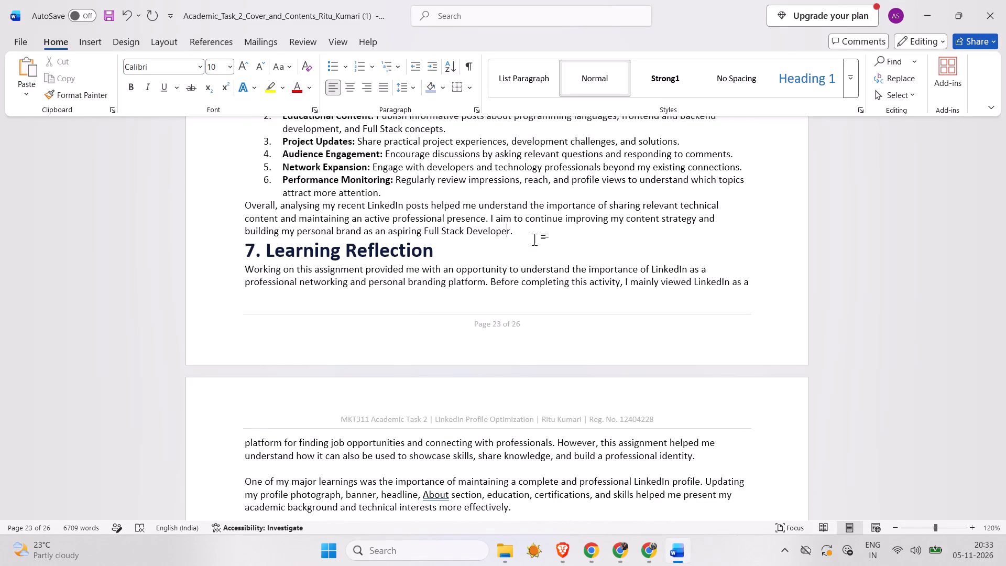
key(Right)
key(Return)
key(Return)
key(Return)
key(Return)
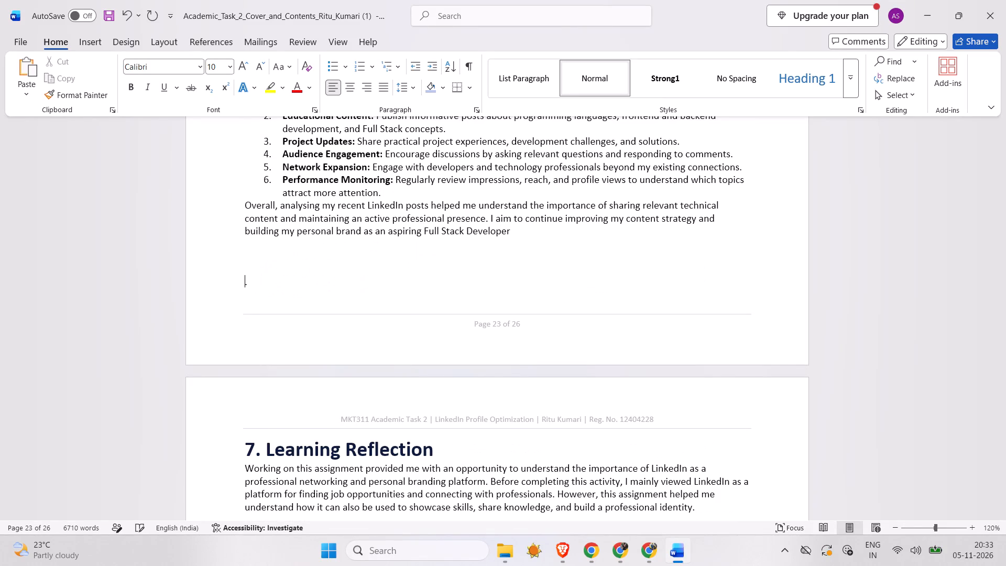
Insert two unnumbered blank lines between the Performance Monitoring item and the closing paragraph of the Growth Recommendations.
click(517, 191)
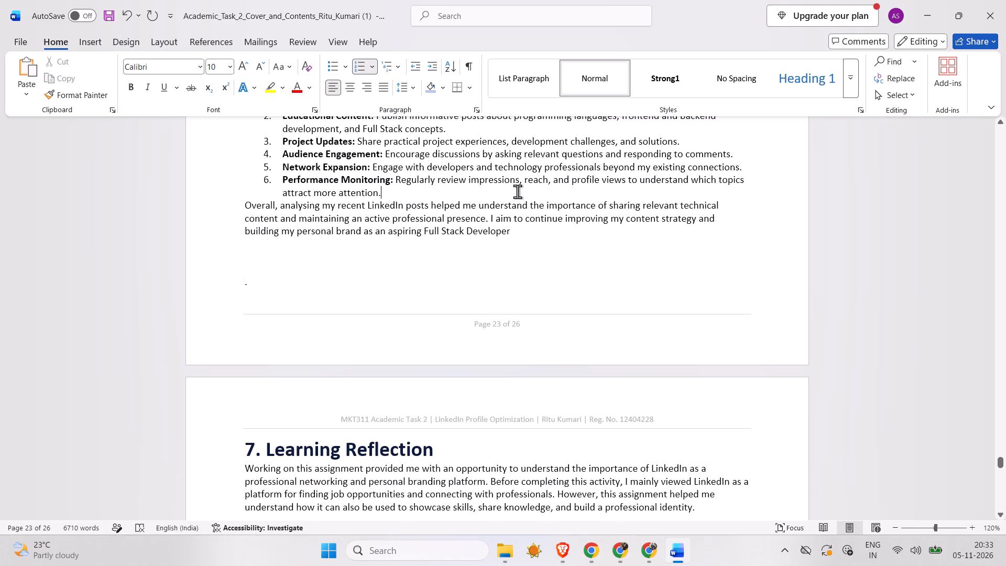
key(Return)
key(Return)
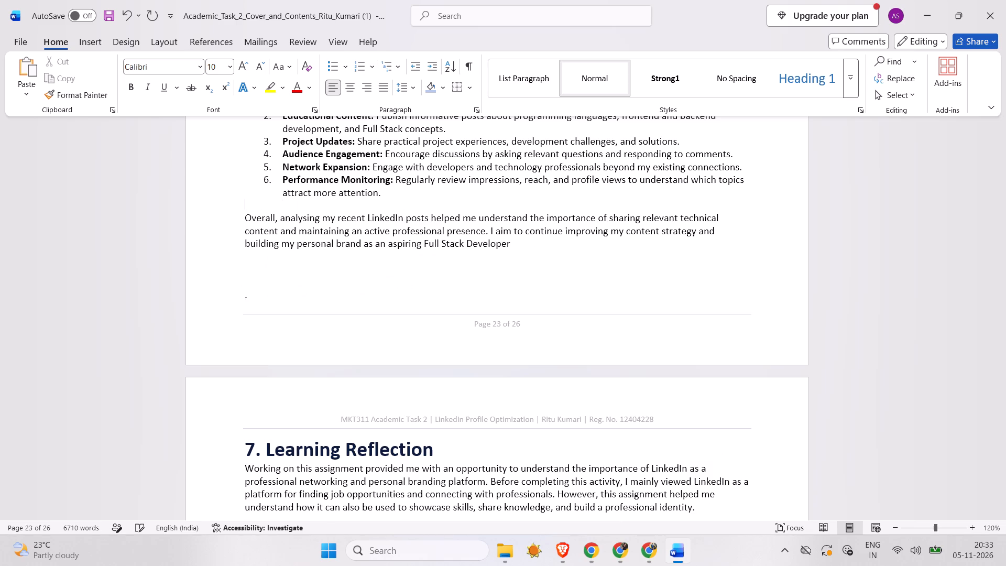
key(Return)
scroll(517, 191, down, 1)
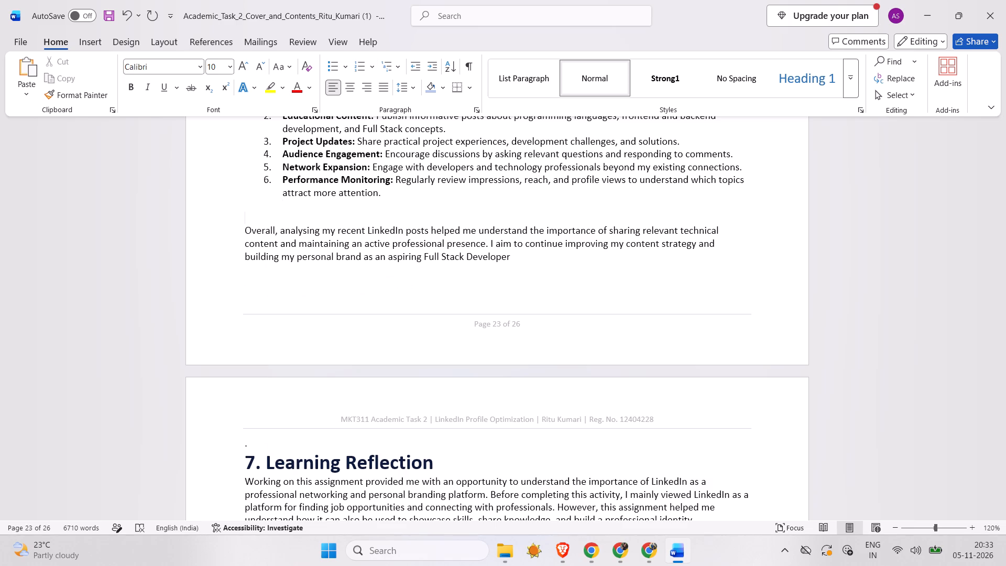
scroll(517, 191, down, 1)
scroll(446, 374, down, 1)
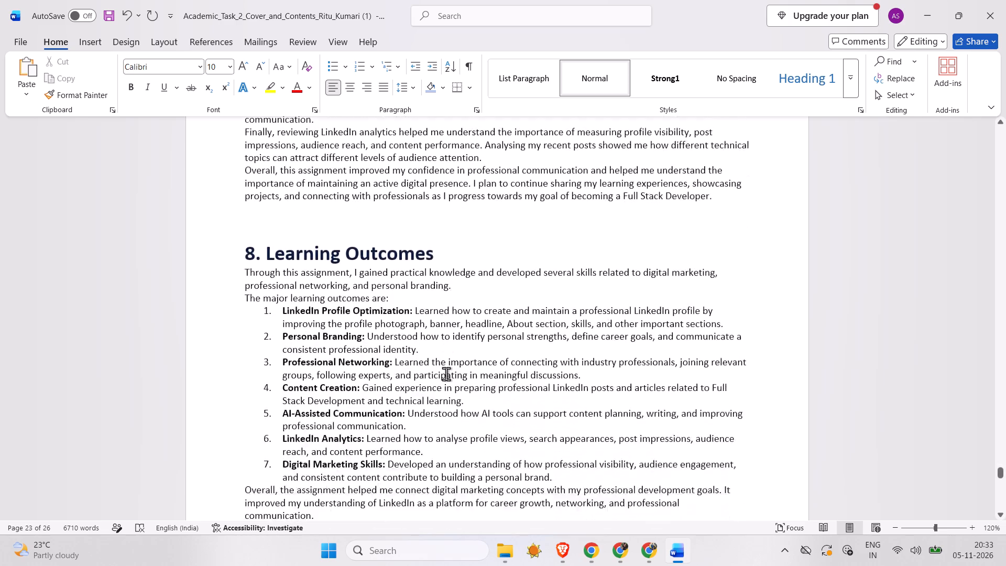
scroll(446, 374, down, 1)
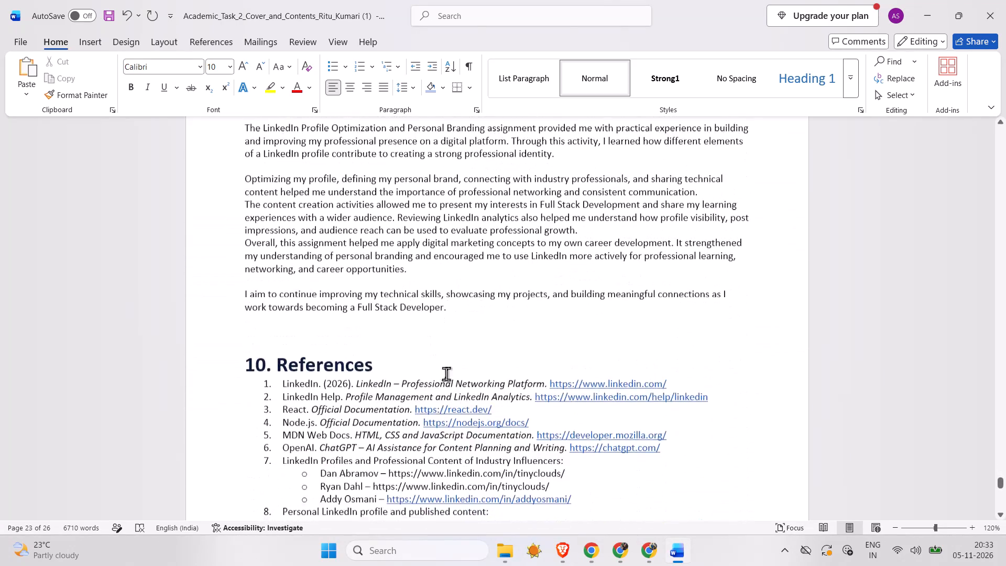
scroll(446, 374, down, 1)
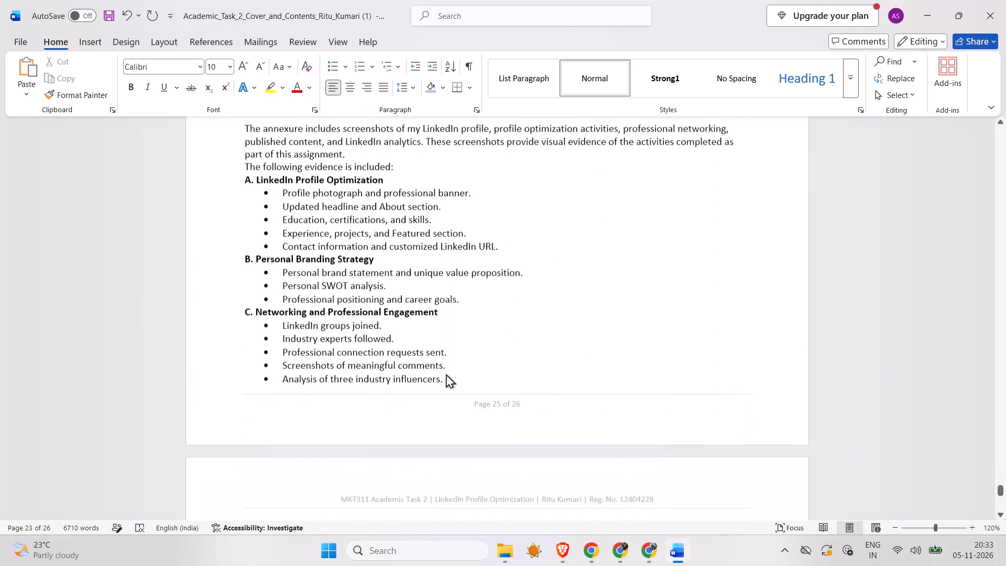
scroll(446, 374, down, 1)
scroll(446, 374, right, 1)
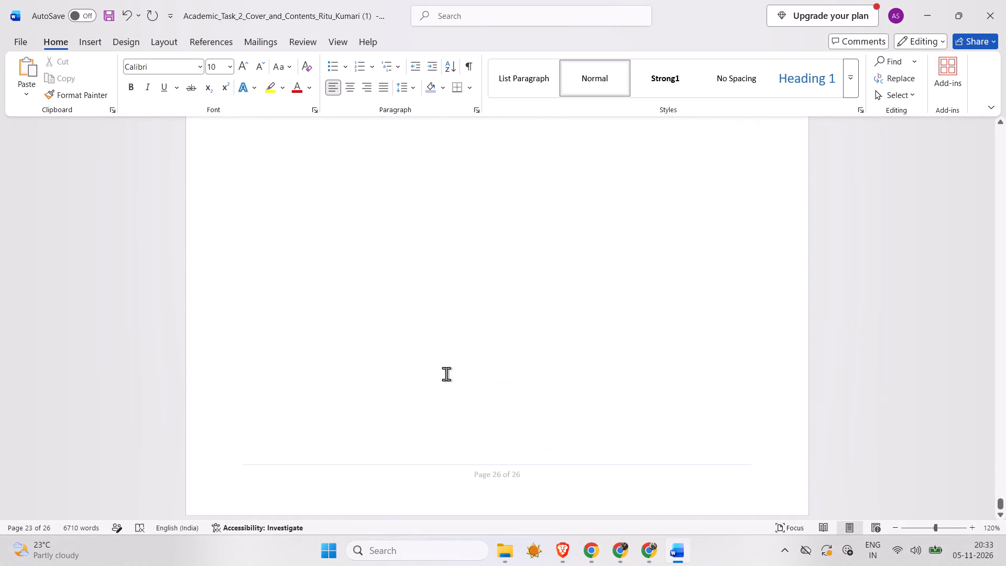
scroll(446, 374, right, 1)
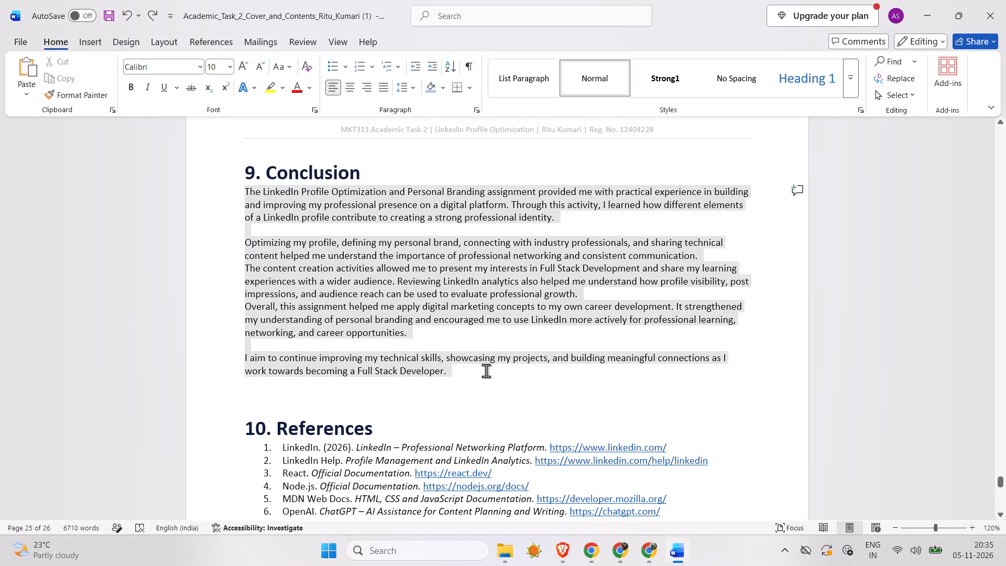
drag(486, 371, 494, 368)
key(ctrl+v)
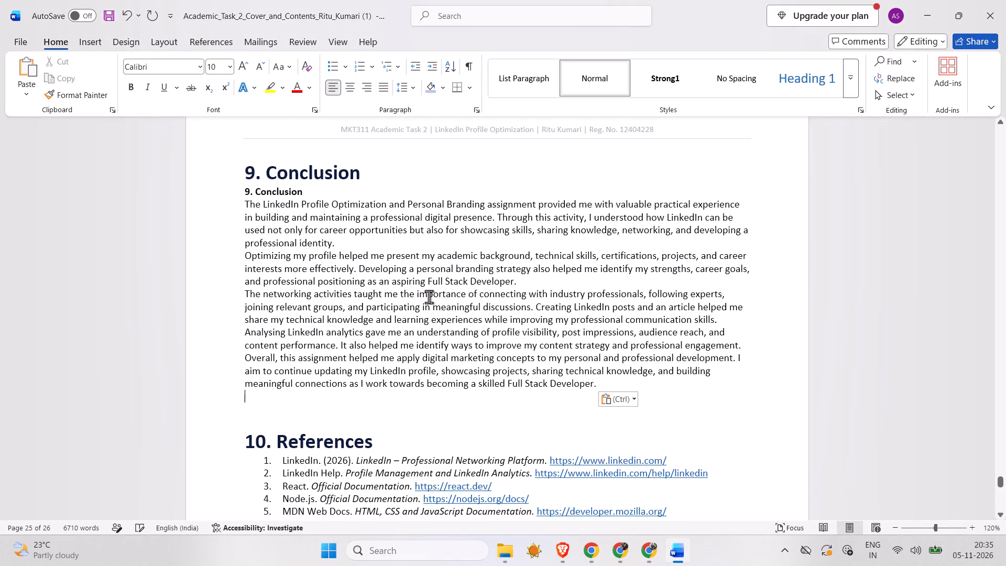
drag(316, 191, 242, 189)
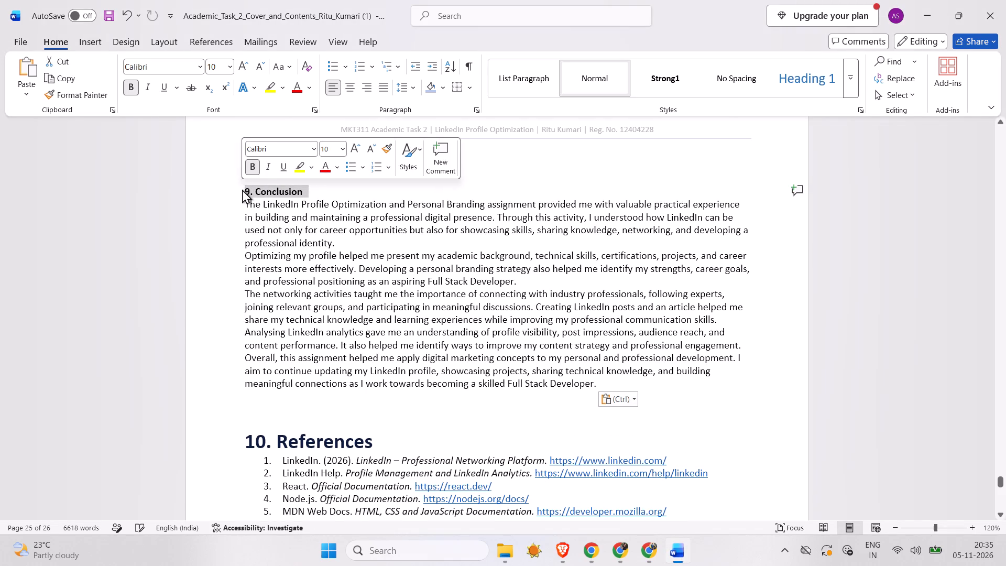
key(BackSpace)
Insert blank lines after section 9's first three paragraphs, and split off "I aim to continue updating my LinkedIn profile" below a blank line.
click(337, 232)
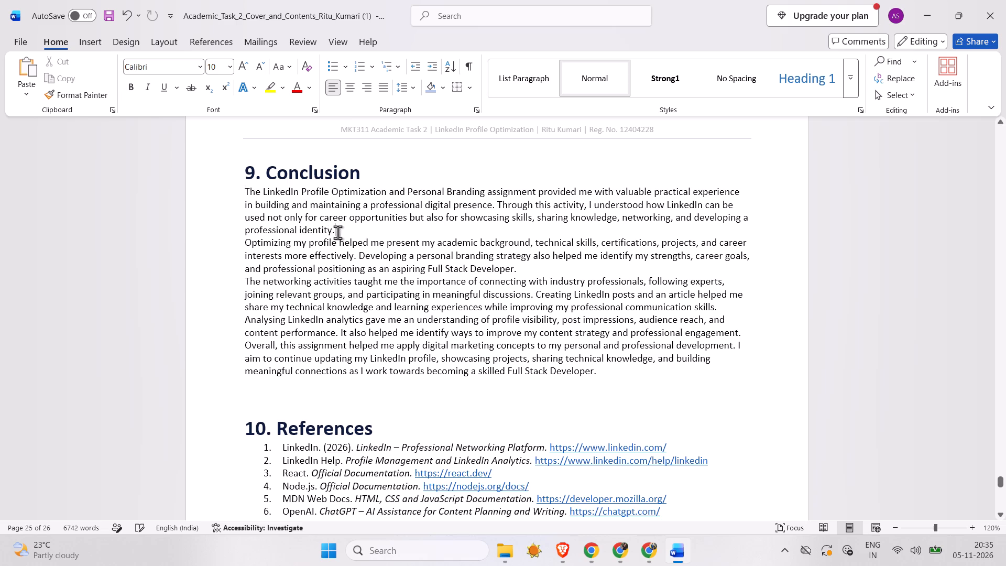
key(Return)
click(535, 282)
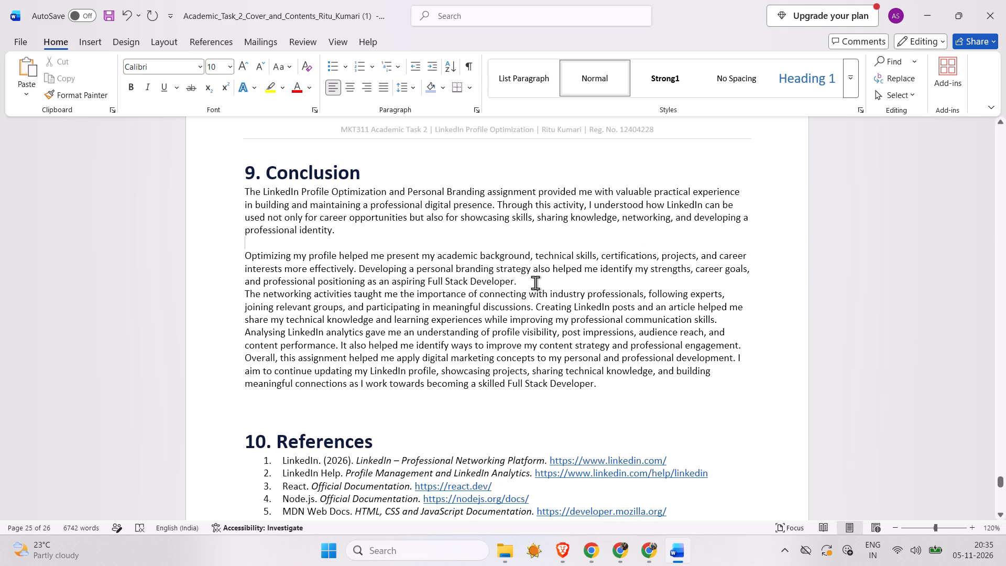
key(Return)
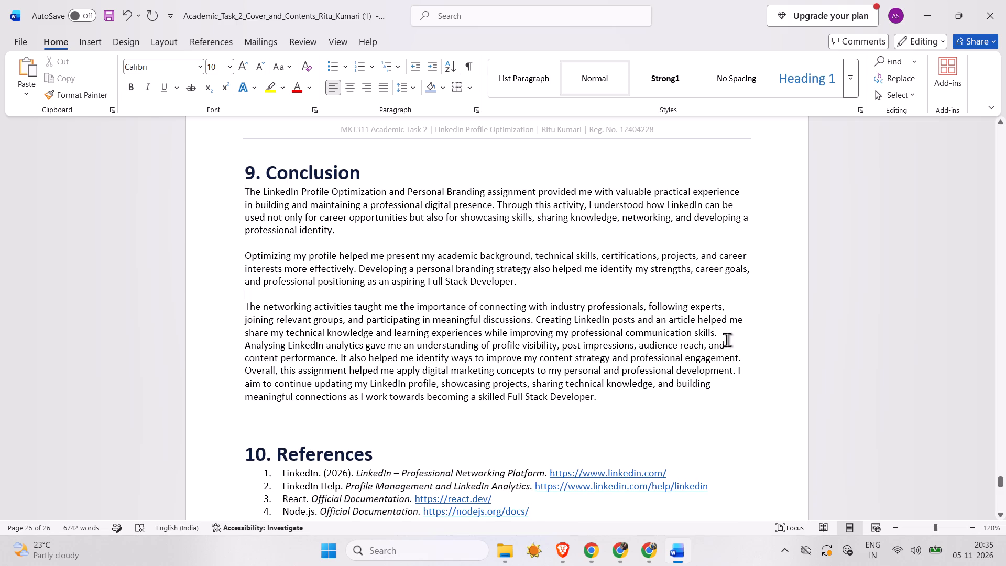
click(730, 334)
key(Return)
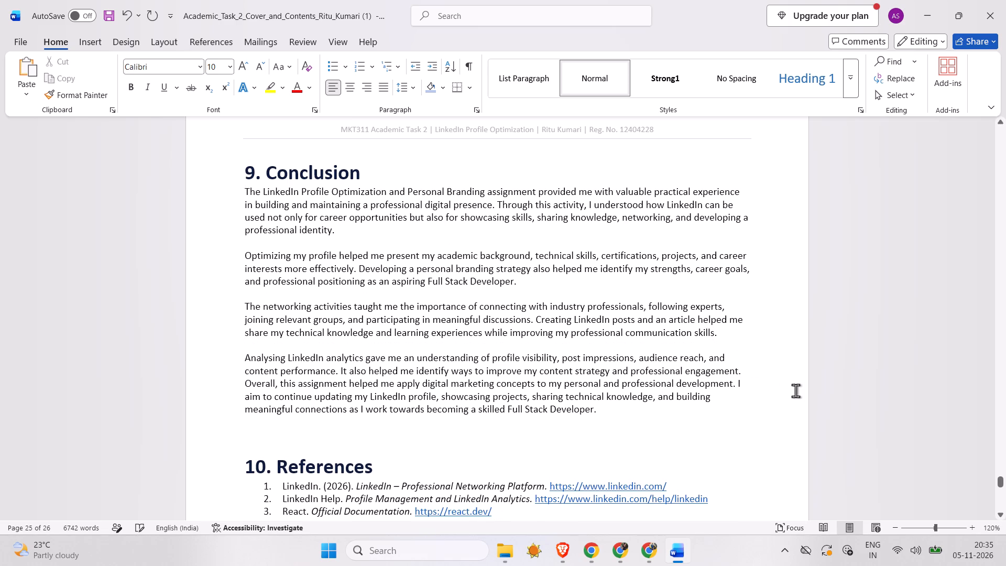
click(736, 384)
key(Return)
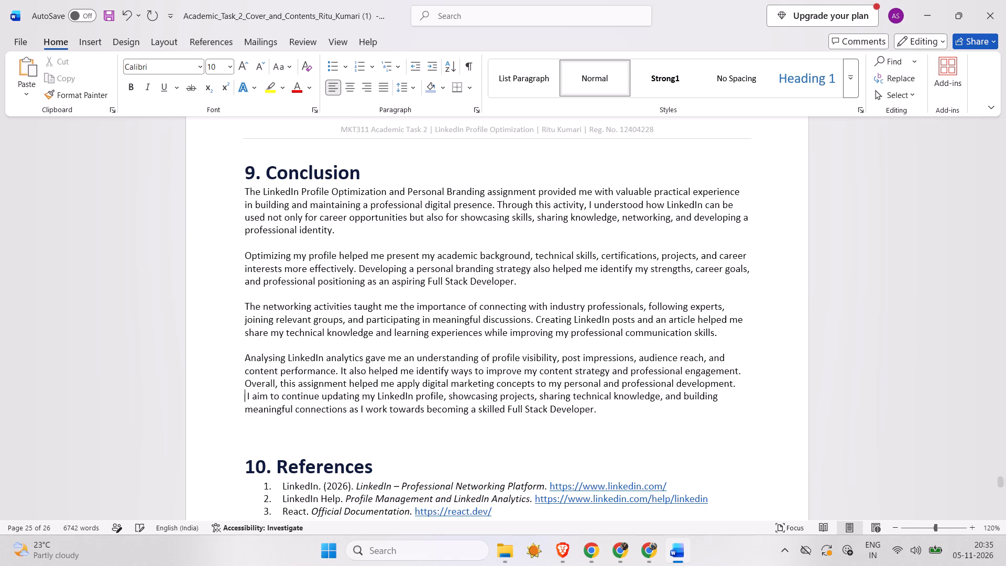
key(Return)
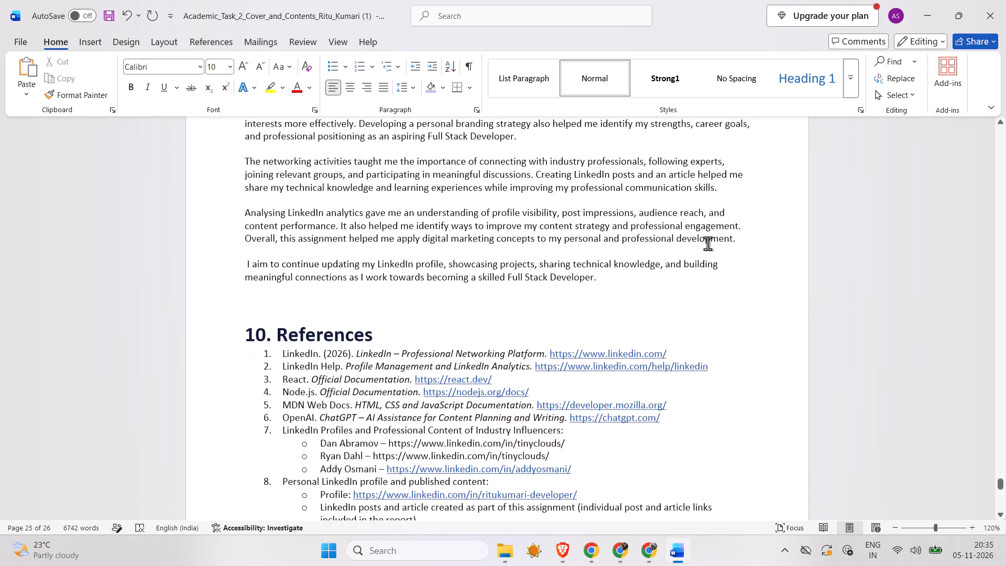
Insert two unbulleted blank lines between "Professional positioning and career goals." and the C. Networking and Professional Engagement heading.
scroll(707, 243, up, 1)
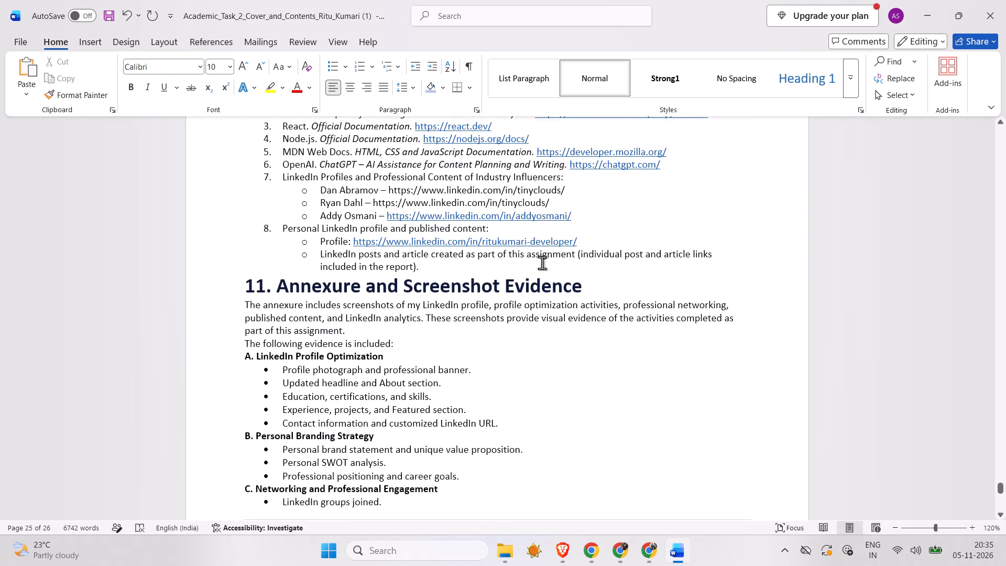
scroll(542, 263, down, 2)
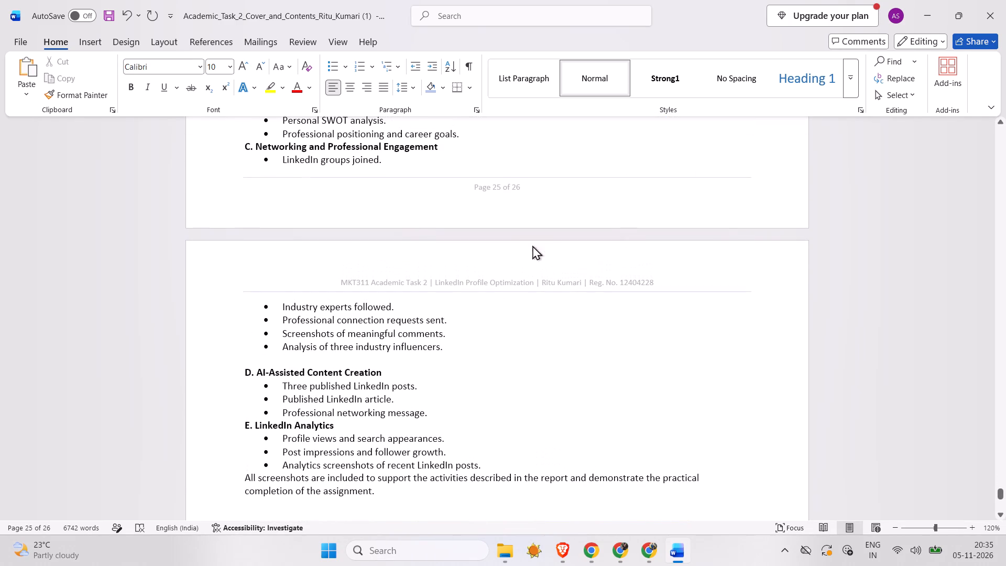
click(471, 134)
key(Return)
key(Return)
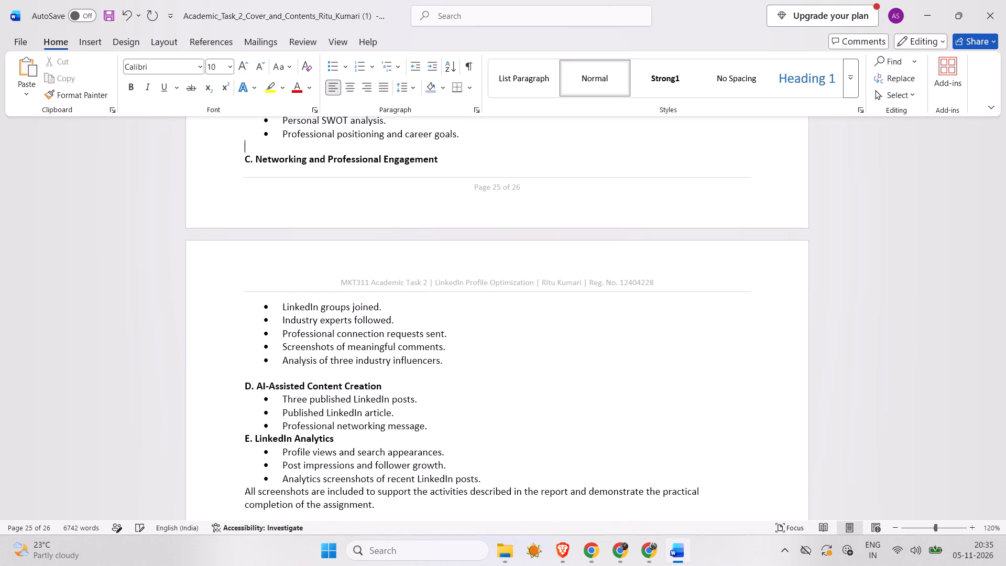
key(Return)
Look through the report from the annexure's last page back to the cover page and return to the profile screenshot at the end.
scroll(469, 253, down, 1)
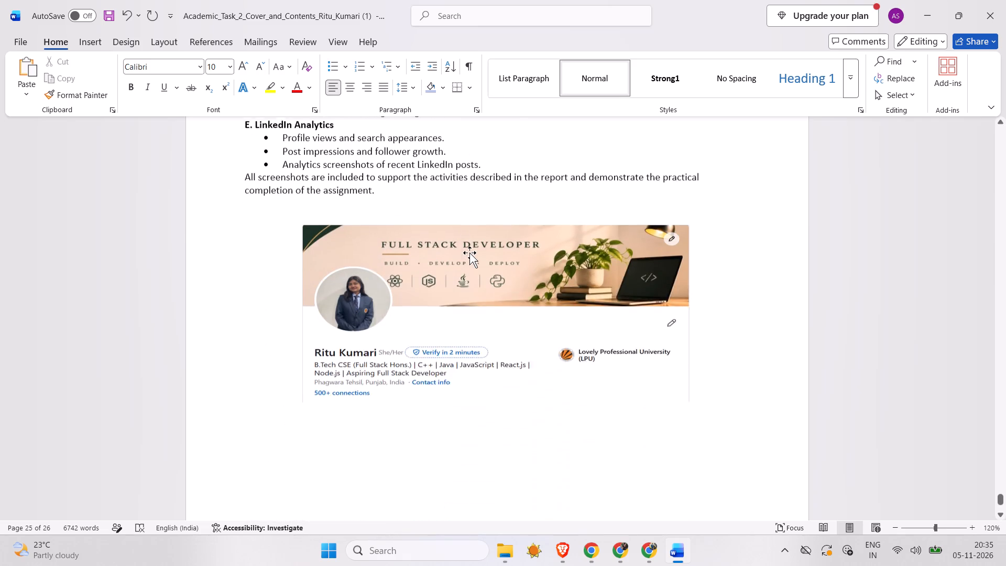
scroll(469, 253, down, 2)
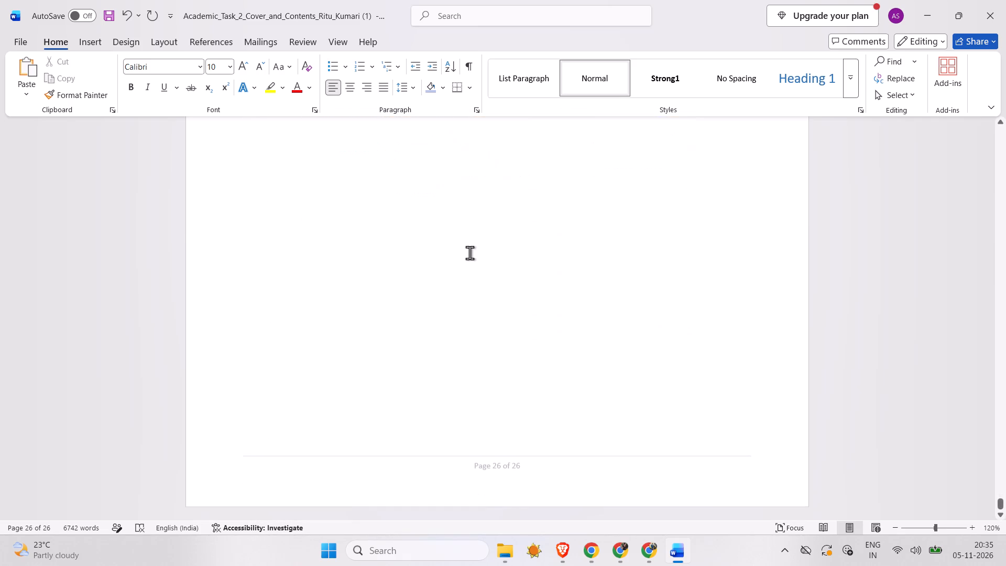
scroll(469, 253, down, 1)
scroll(469, 253, up, 9)
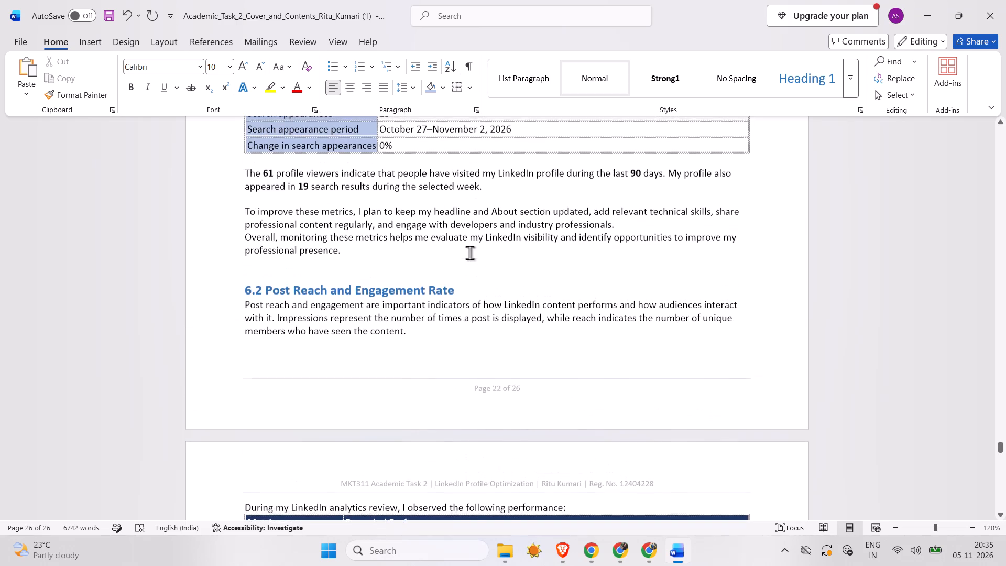
scroll(469, 253, up, 15)
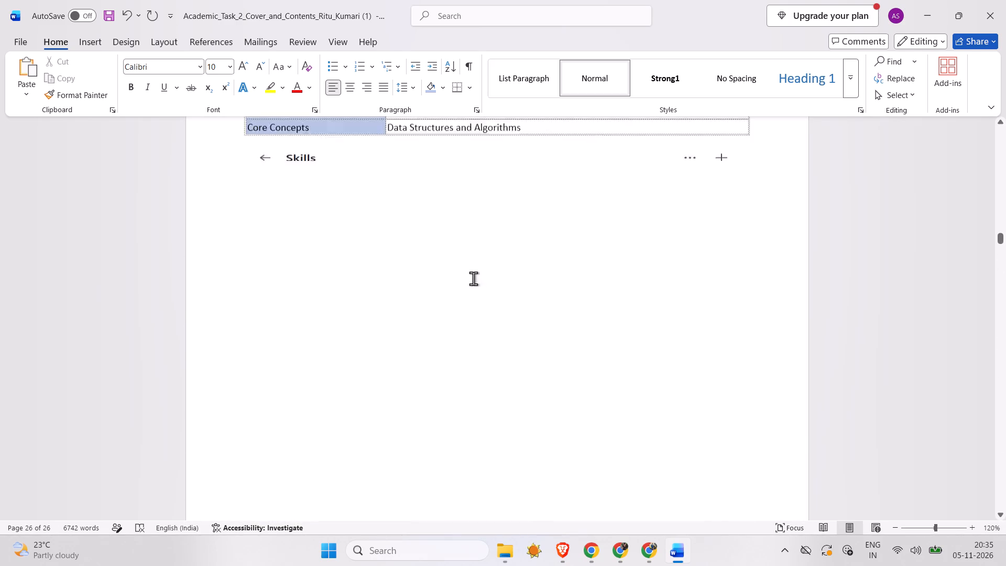
scroll(473, 278, up, 6)
scroll(473, 278, down, 3)
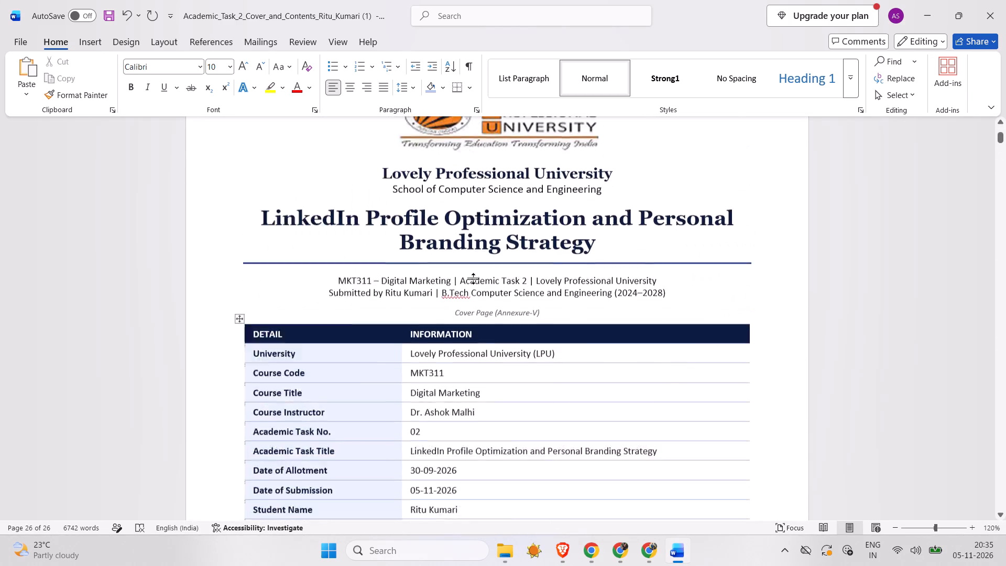
scroll(473, 278, down, 13)
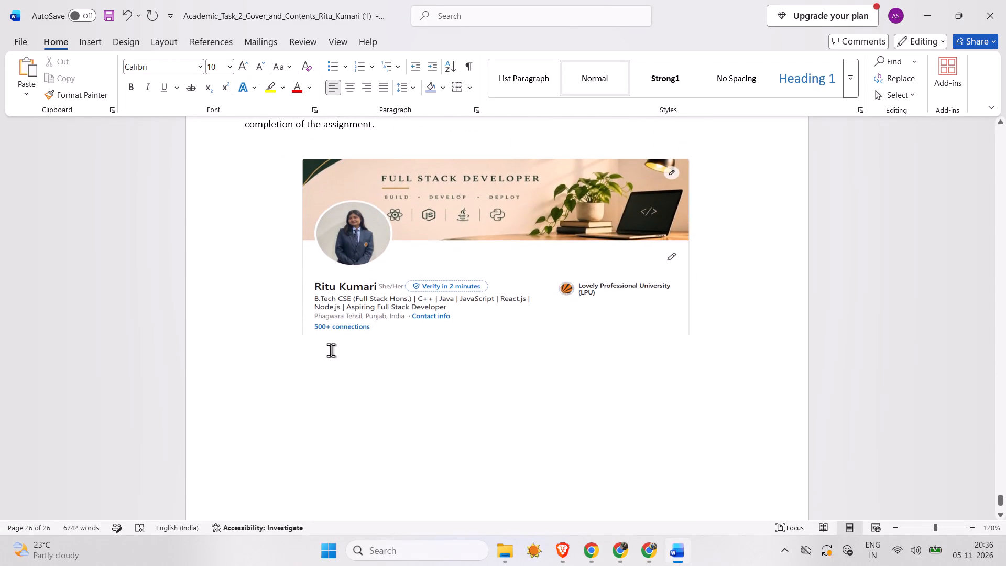
In File Explorer's Gallery, copy the wide Full Stack Developer banner screenshot without the profile photo, and return to the Word report.
click(315, 386)
click(500, 543)
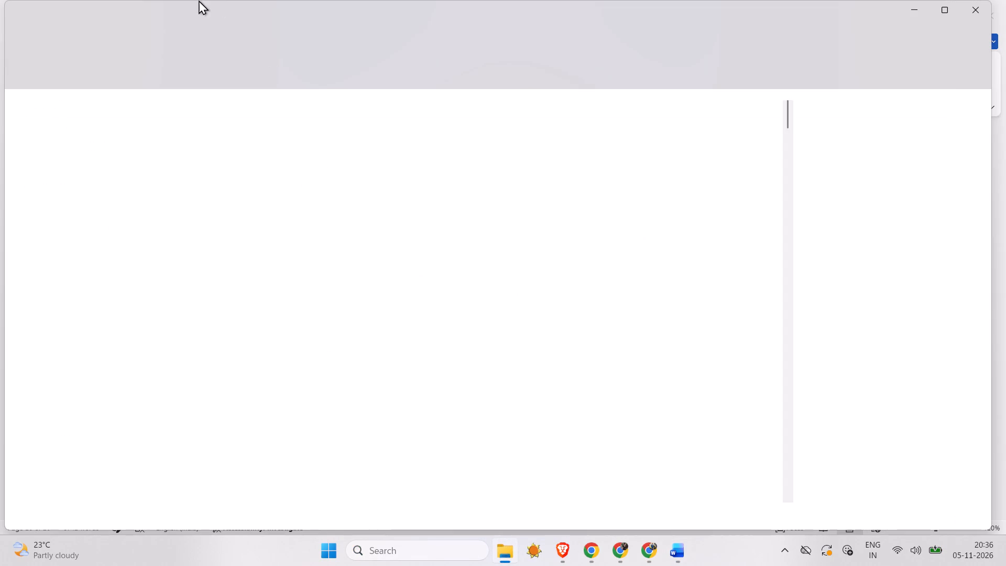
click(63, 121)
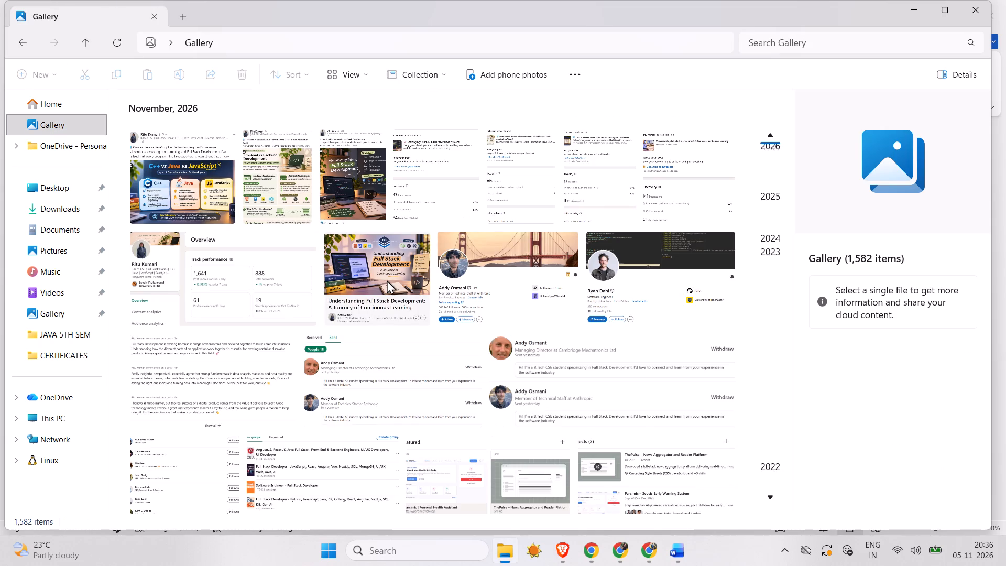
scroll(387, 280, down, 5)
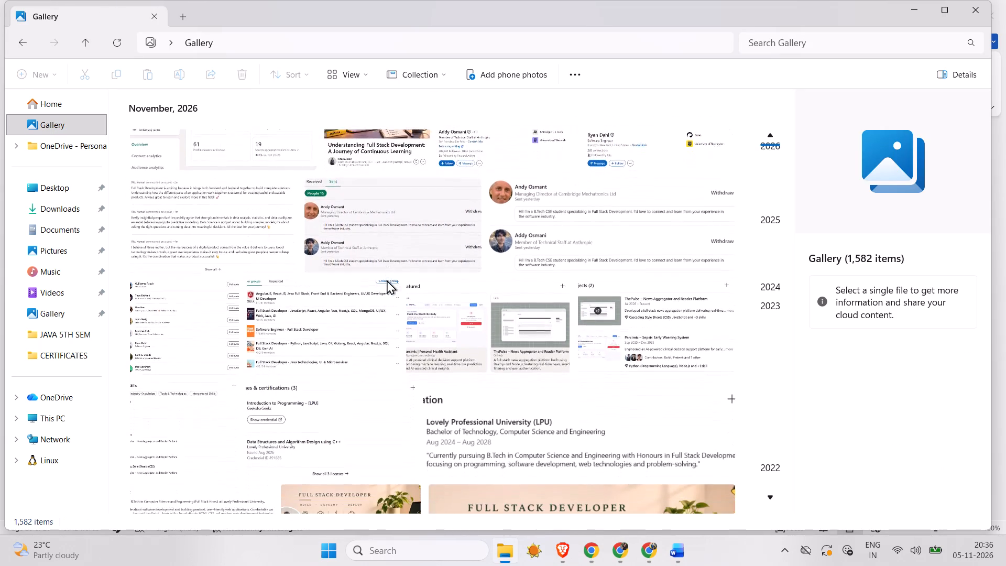
scroll(387, 280, down, 2)
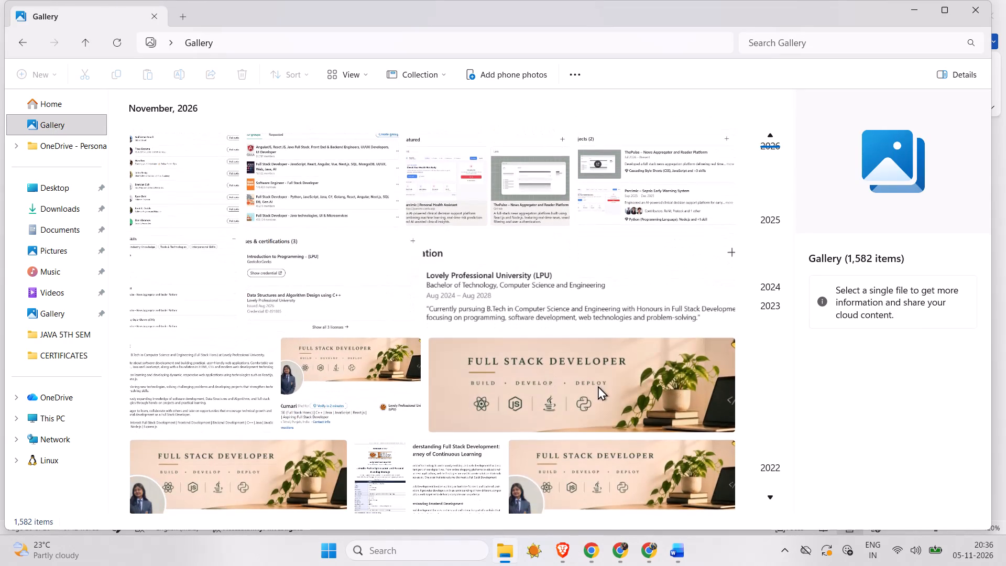
right_click(560, 391)
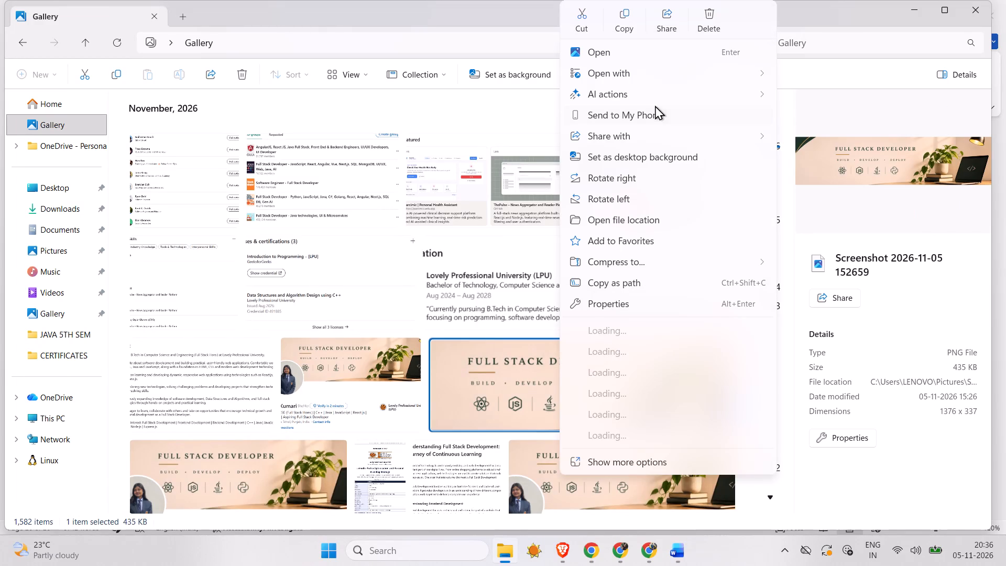
click(629, 11)
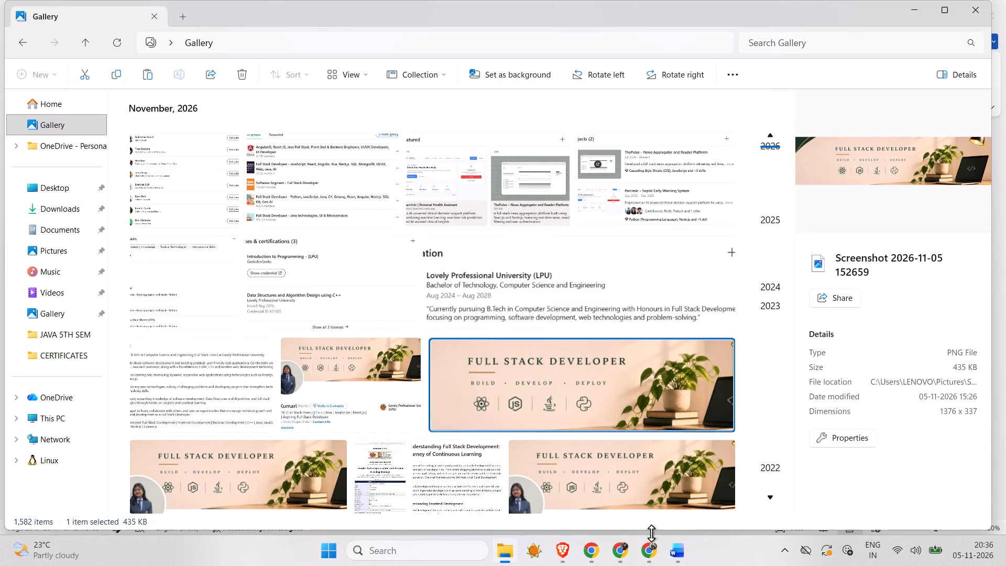
click(674, 547)
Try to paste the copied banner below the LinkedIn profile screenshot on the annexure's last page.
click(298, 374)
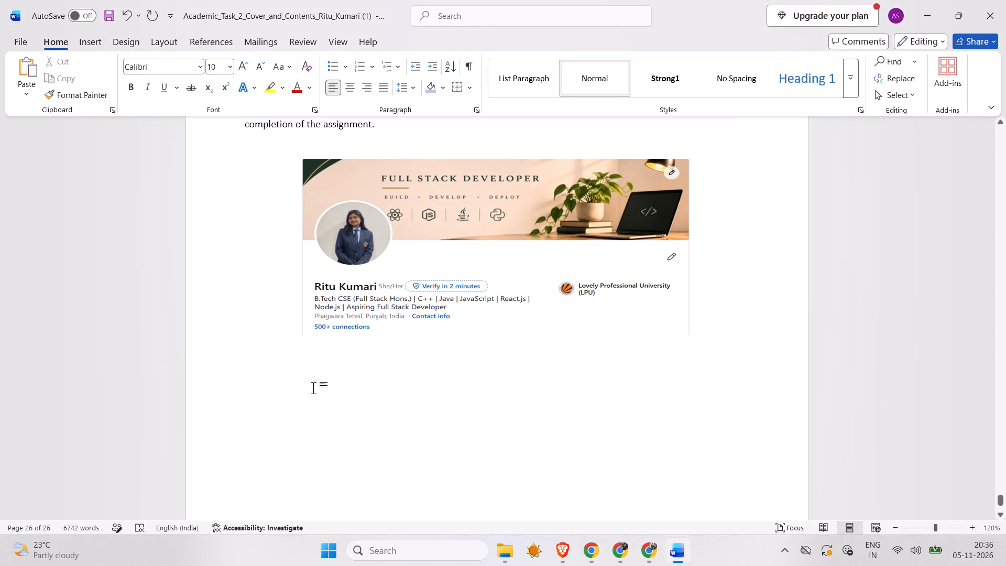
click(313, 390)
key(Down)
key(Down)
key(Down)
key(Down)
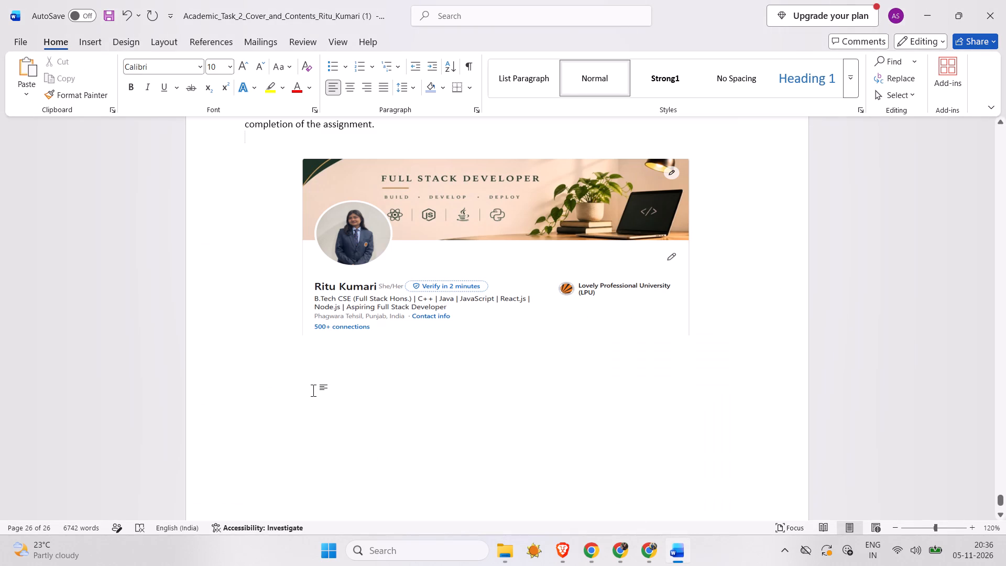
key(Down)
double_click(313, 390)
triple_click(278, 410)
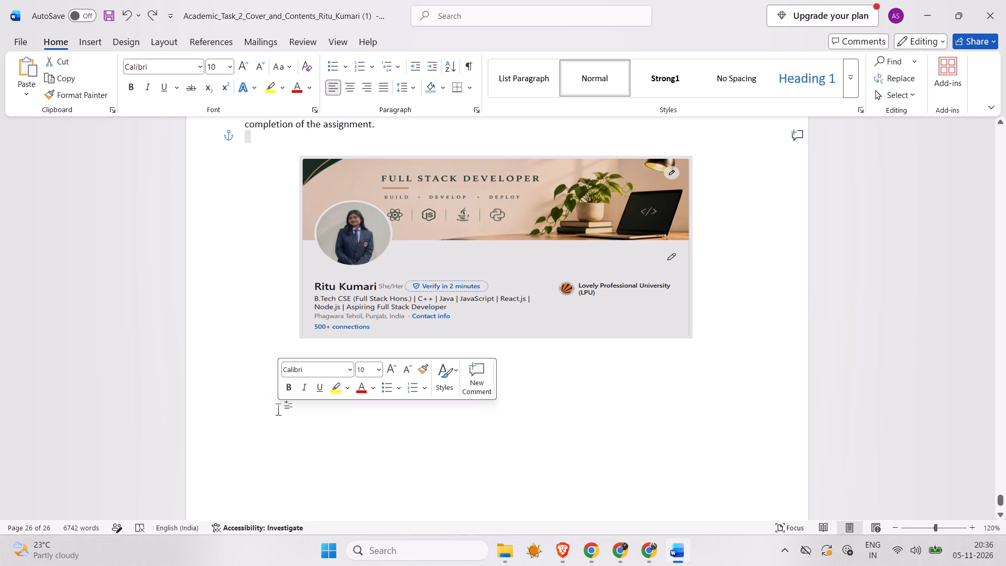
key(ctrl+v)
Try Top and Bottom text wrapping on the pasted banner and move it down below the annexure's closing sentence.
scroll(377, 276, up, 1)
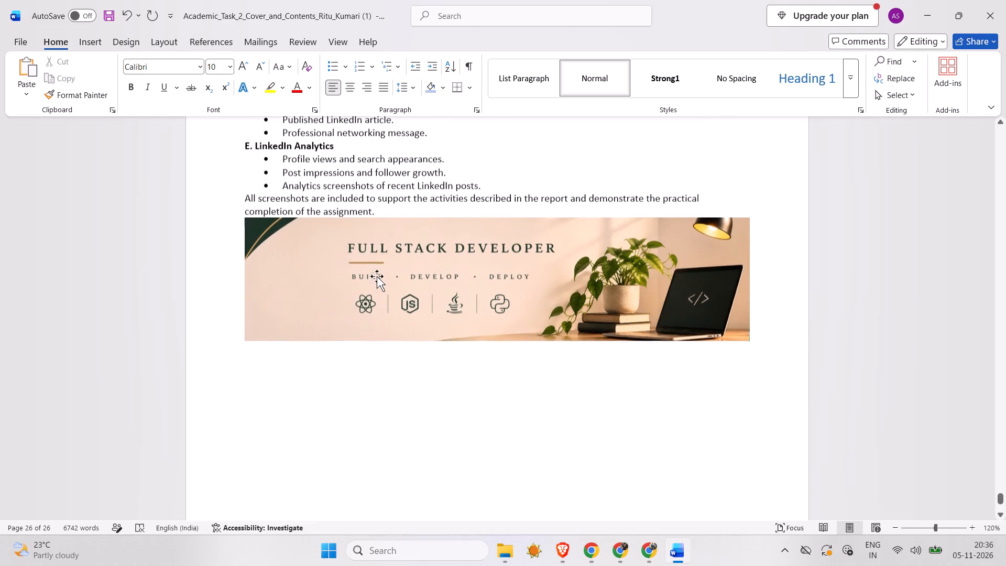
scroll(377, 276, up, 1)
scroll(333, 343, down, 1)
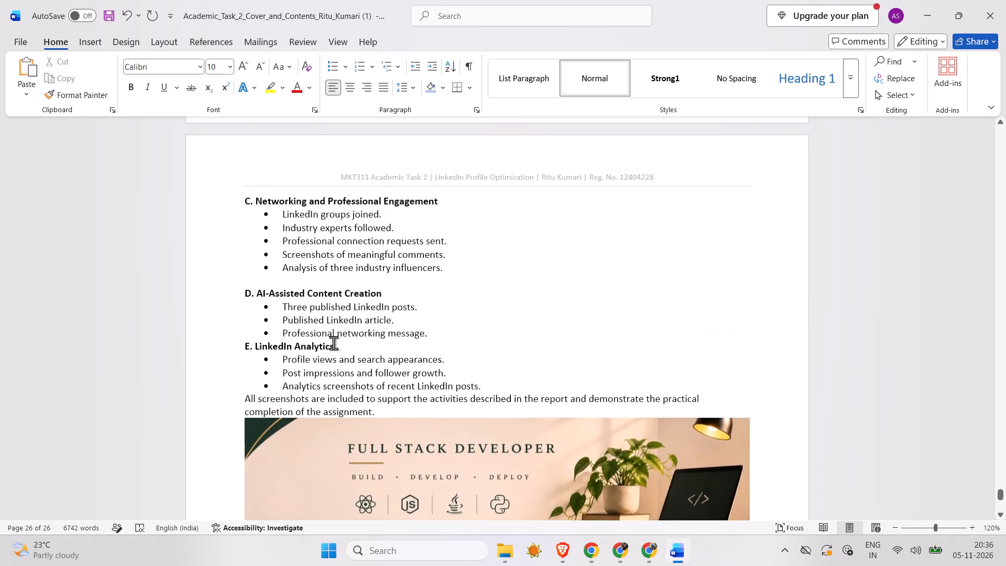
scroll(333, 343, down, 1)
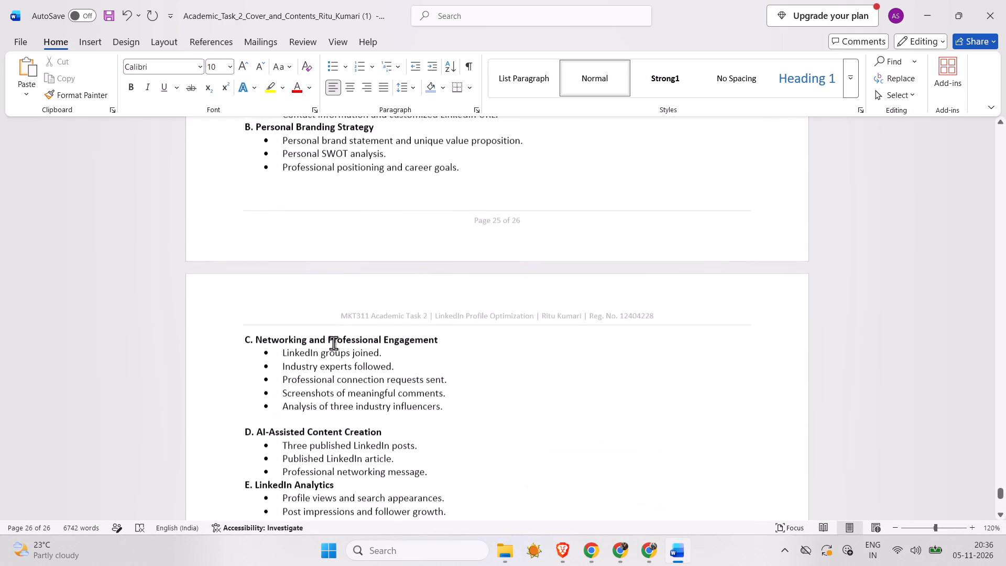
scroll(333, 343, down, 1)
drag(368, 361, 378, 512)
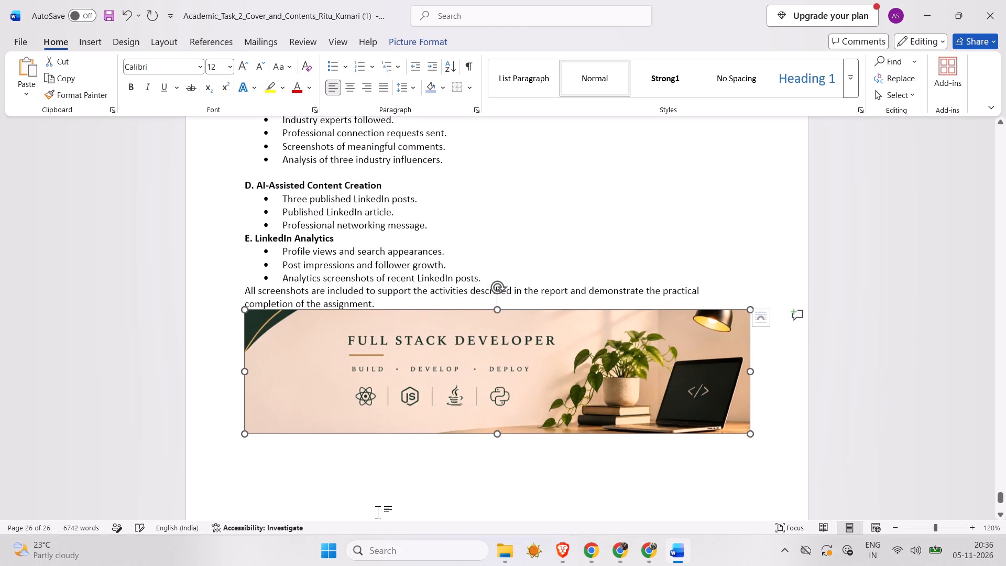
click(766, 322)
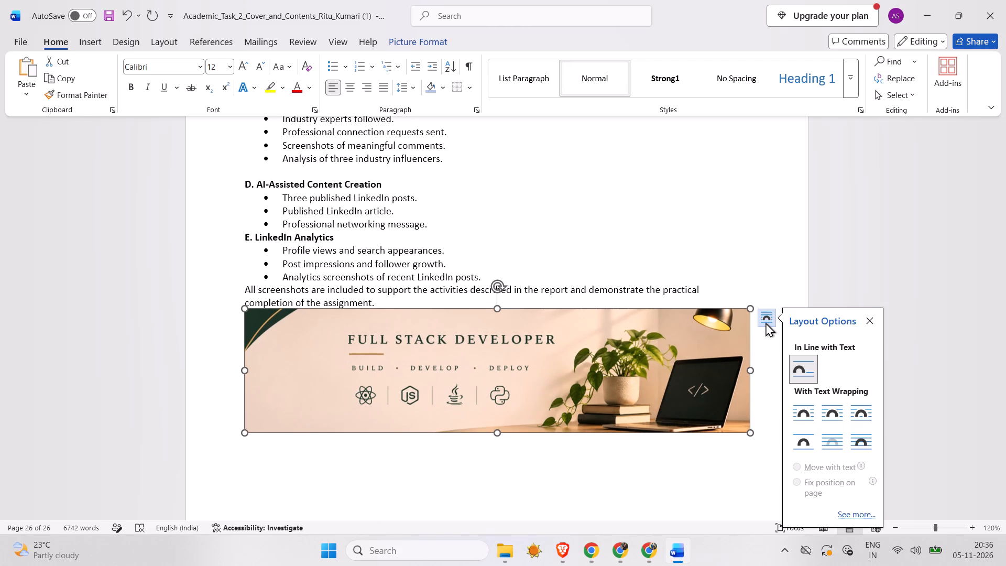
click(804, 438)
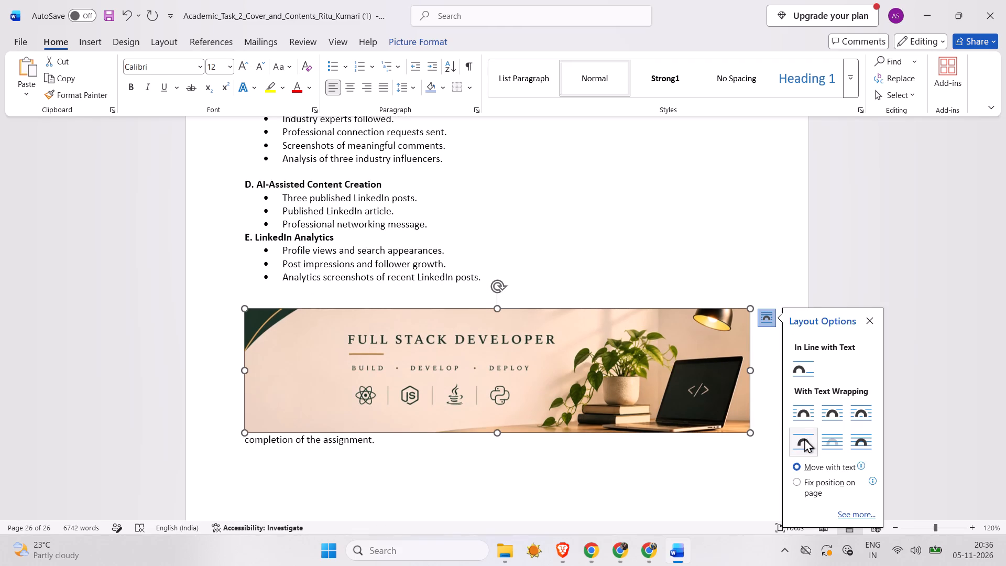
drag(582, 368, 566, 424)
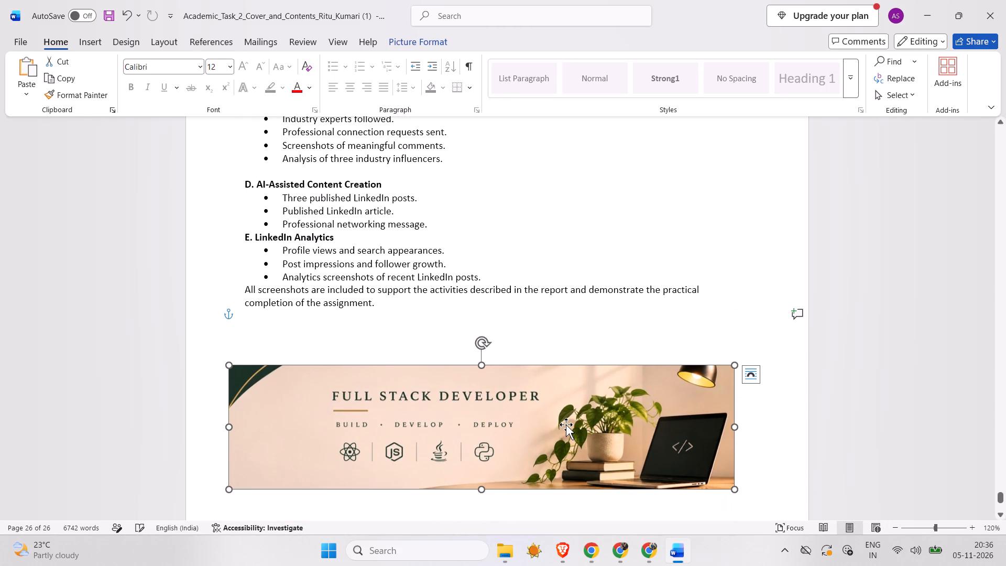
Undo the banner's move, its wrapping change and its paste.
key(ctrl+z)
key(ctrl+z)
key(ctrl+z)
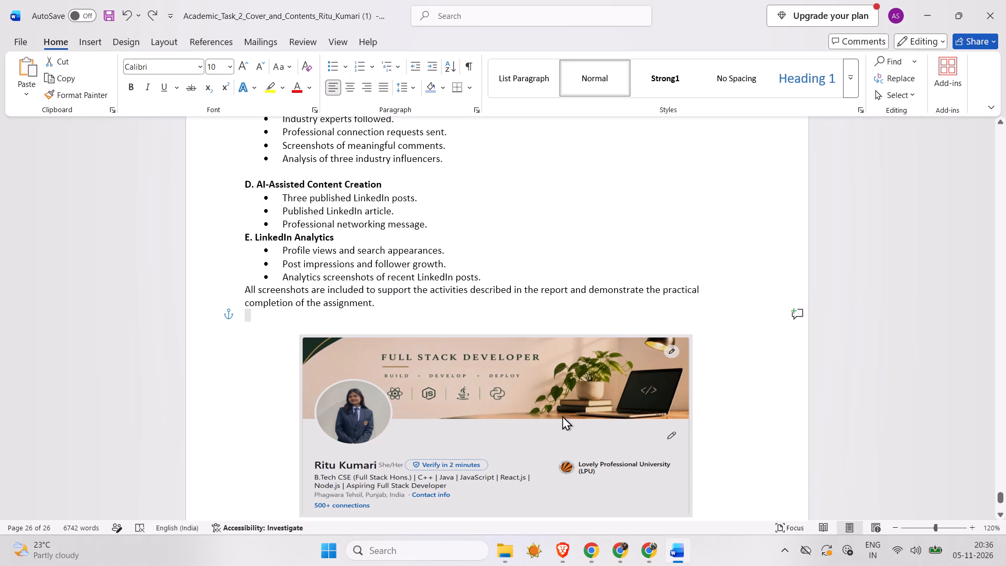
Paste the copied banner at the empty line after "completion of the assignment.", keeping the profile screenshot above it.
scroll(509, 353, down, 1)
click(685, 448)
click(697, 468)
key(Return)
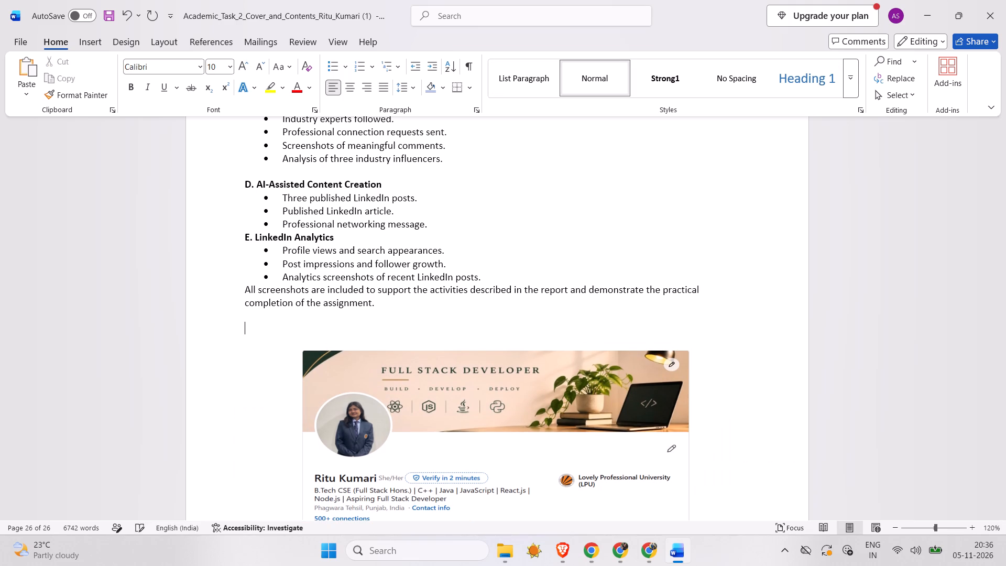
key(BackSpace)
scroll(641, 450, down, 1)
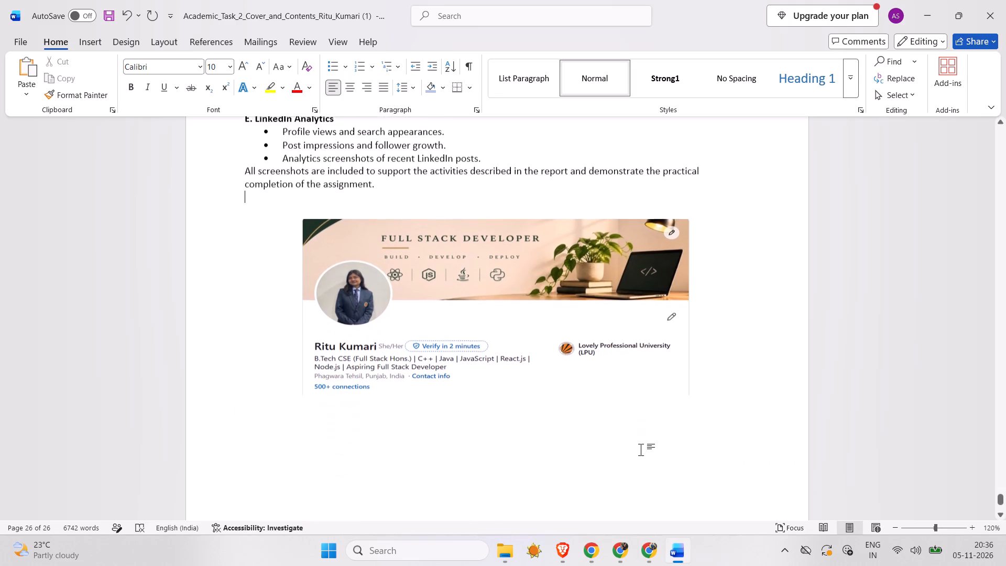
scroll(641, 450, down, 1)
click(716, 342)
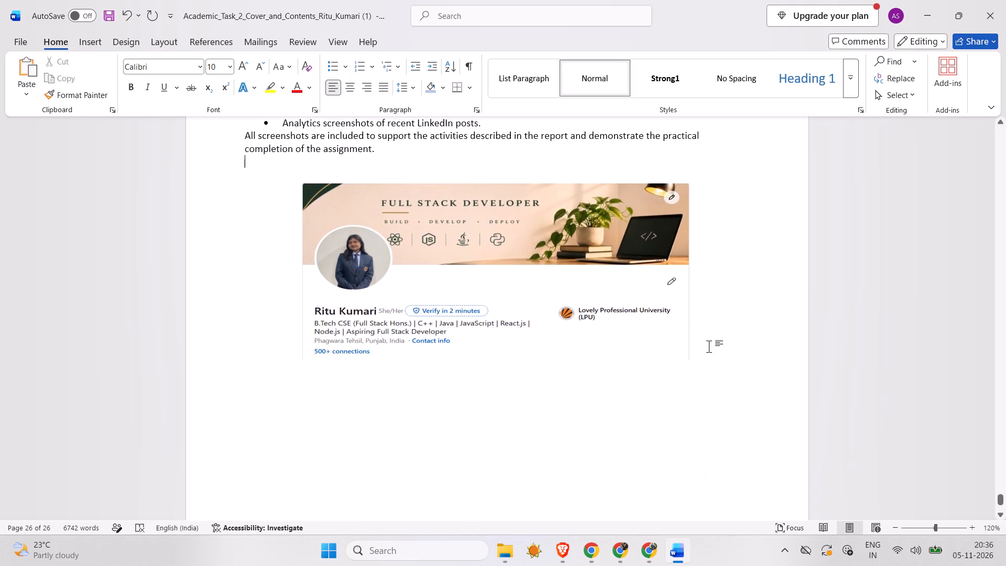
double_click(703, 351)
click(703, 351)
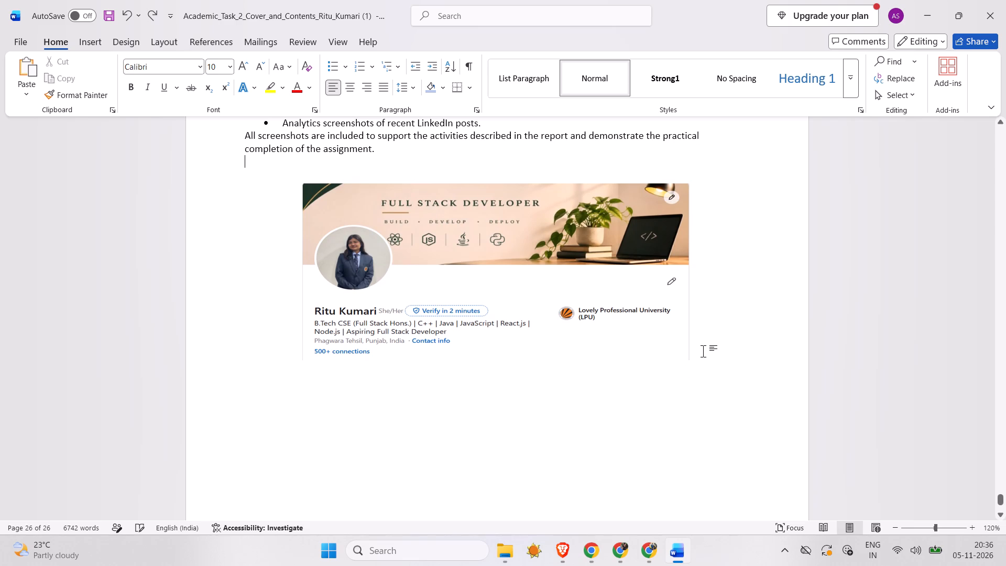
triple_click(703, 351)
click(702, 354)
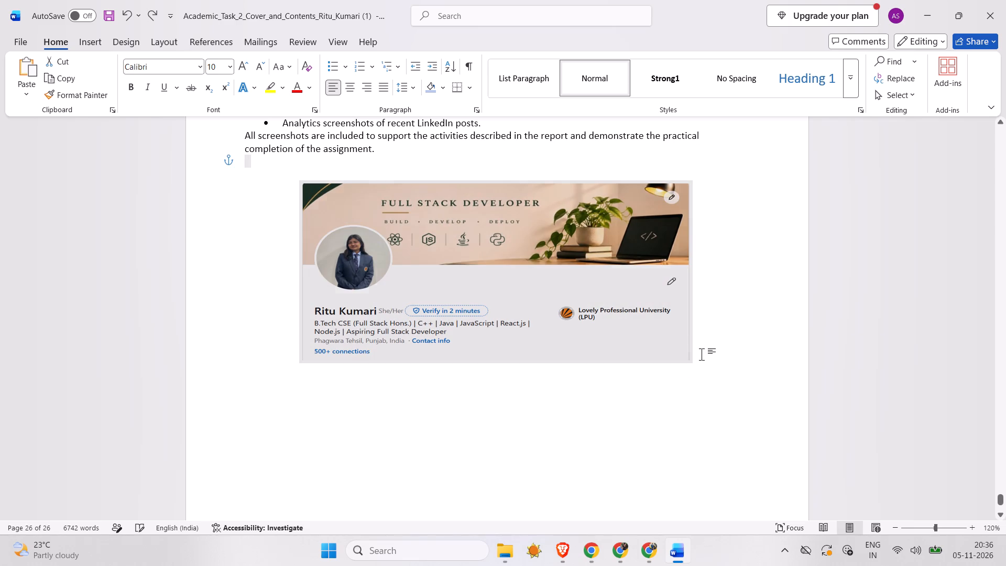
double_click(702, 354)
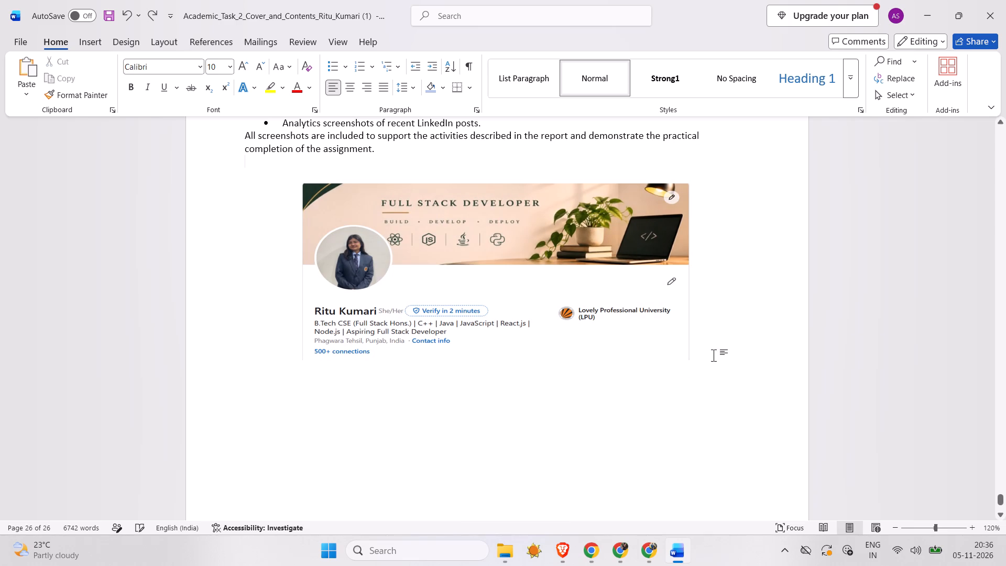
click(708, 358)
key(ctrl+v)
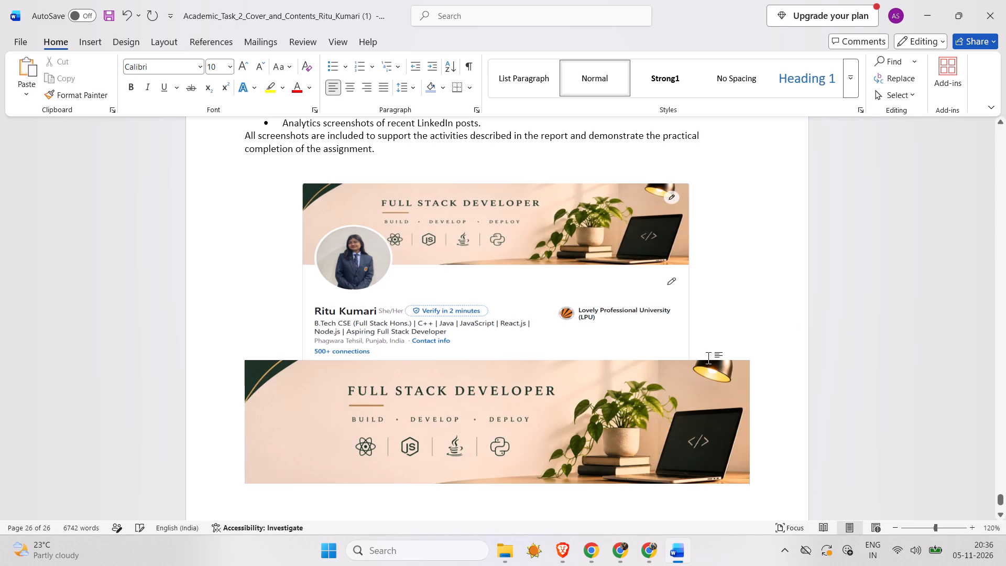
Set the banner's text wrapping to Top and Bottom and move it down to leave a gap below the profile screenshot.
drag(546, 412, 543, 453)
click(768, 369)
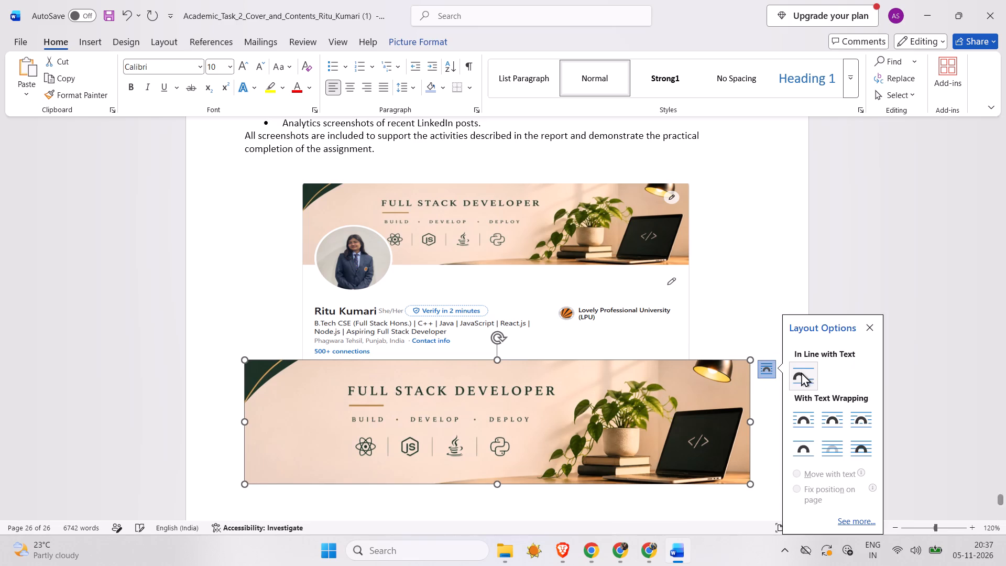
click(796, 461)
drag(584, 426, 581, 440)
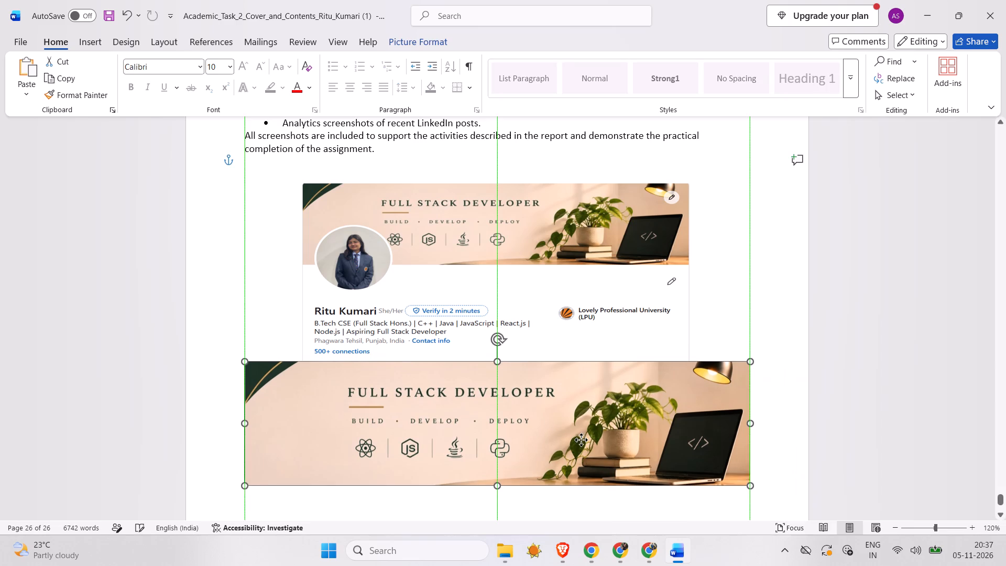
drag(581, 440, 581, 456)
click(739, 260)
scroll(664, 276, down, 1)
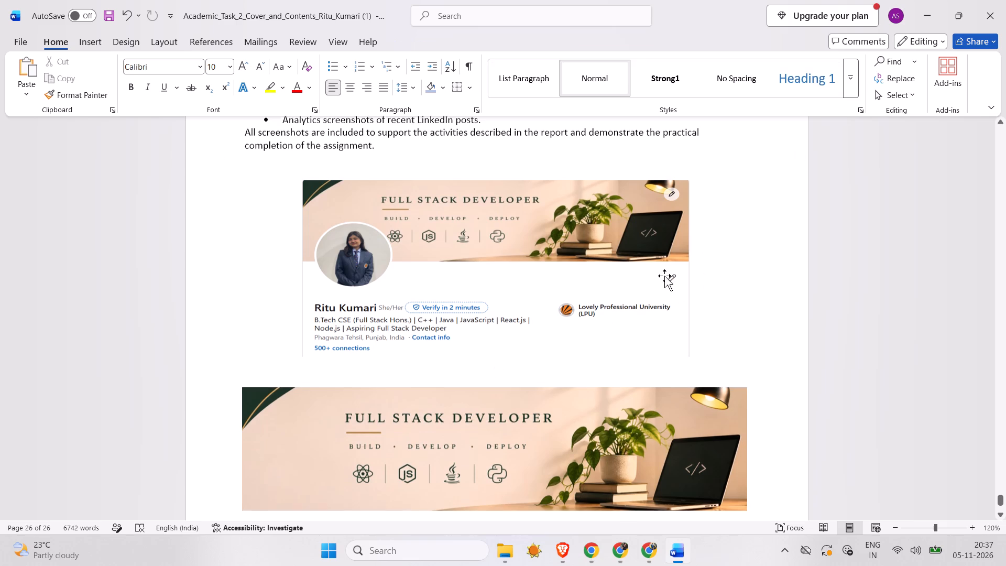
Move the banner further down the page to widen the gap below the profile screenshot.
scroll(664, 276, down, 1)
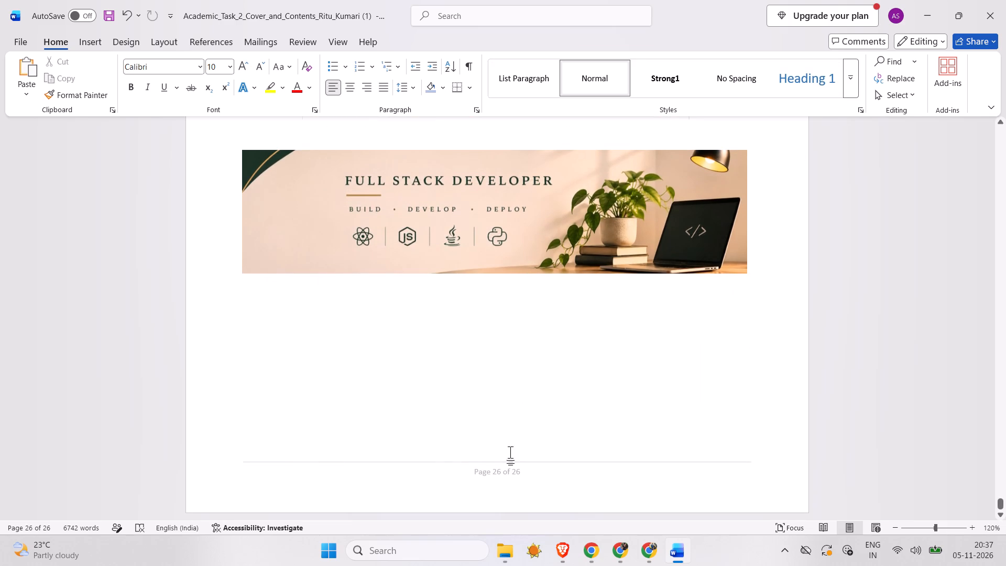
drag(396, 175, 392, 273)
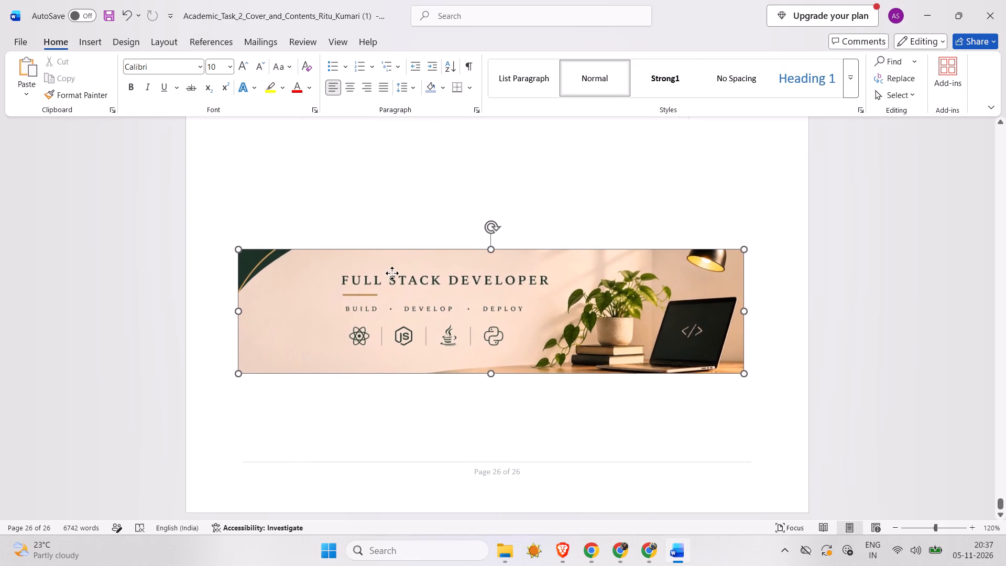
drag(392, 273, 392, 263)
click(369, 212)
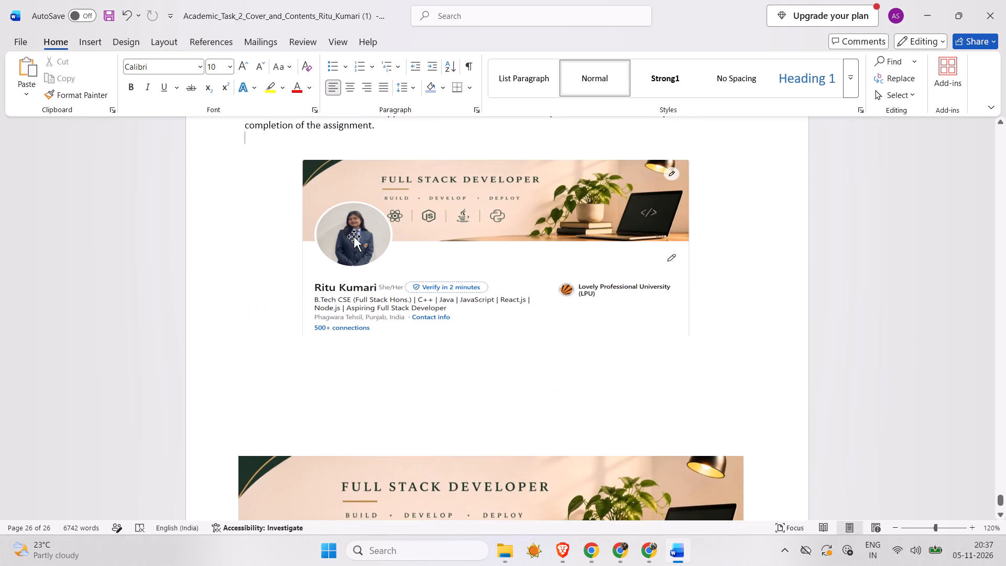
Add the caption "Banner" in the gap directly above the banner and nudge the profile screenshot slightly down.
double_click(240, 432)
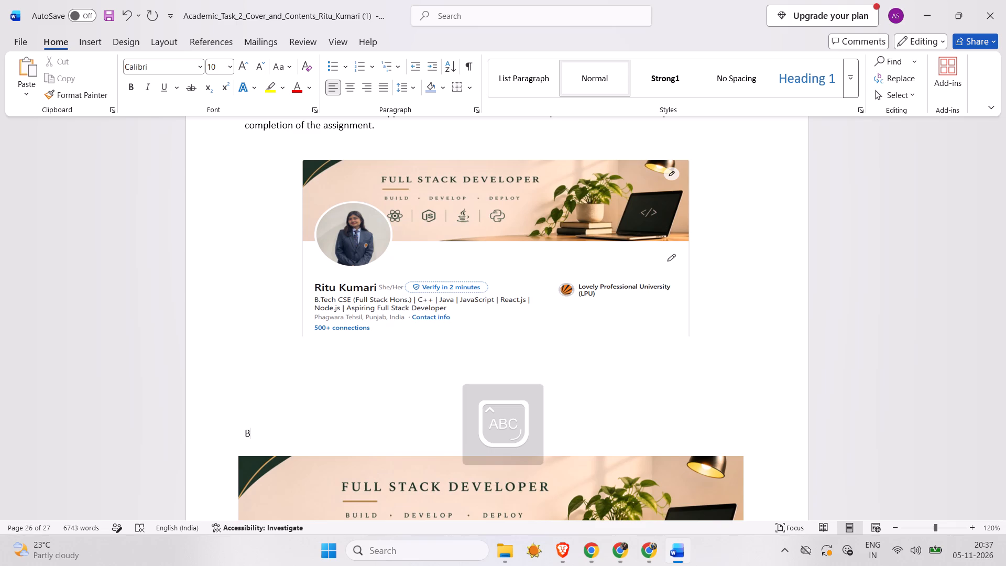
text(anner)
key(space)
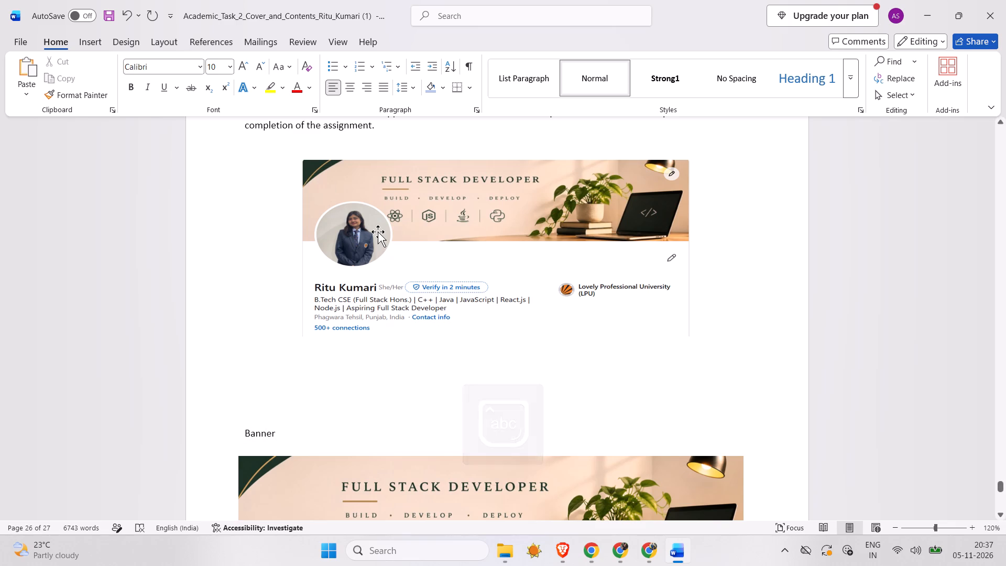
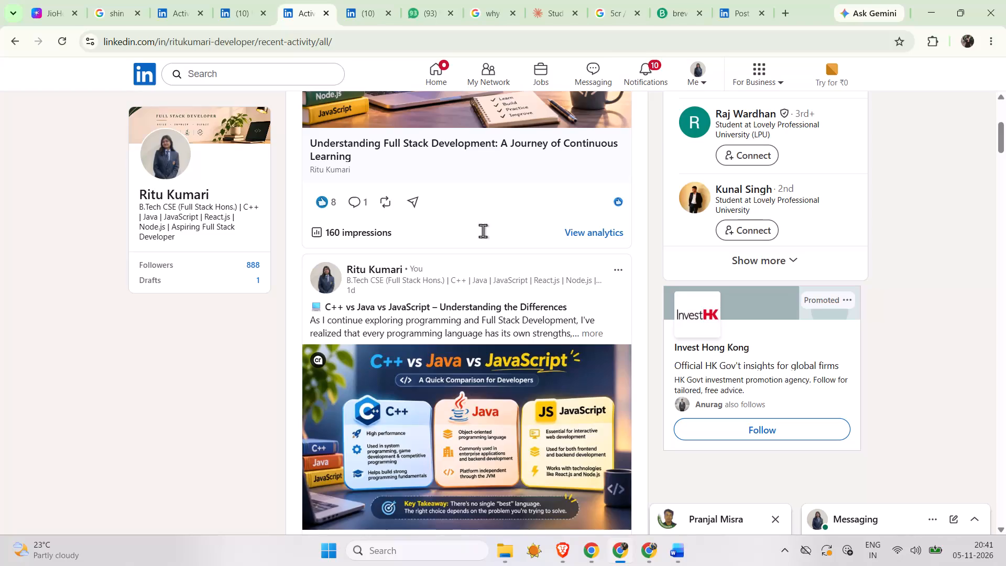
Search LinkedIn for "full stack developers" and limit the results to people.
click(267, 78)
text(full stack de)
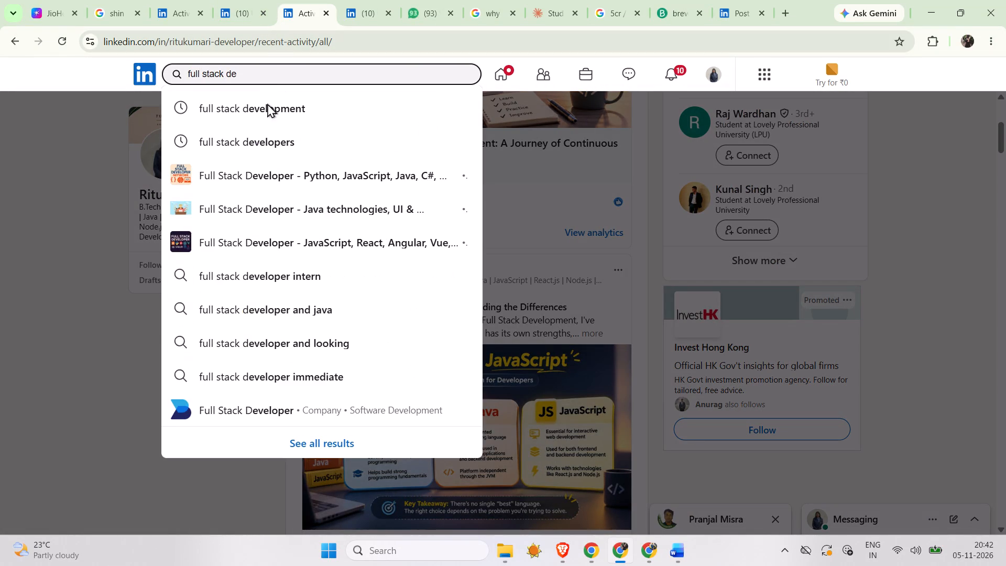
click(275, 103)
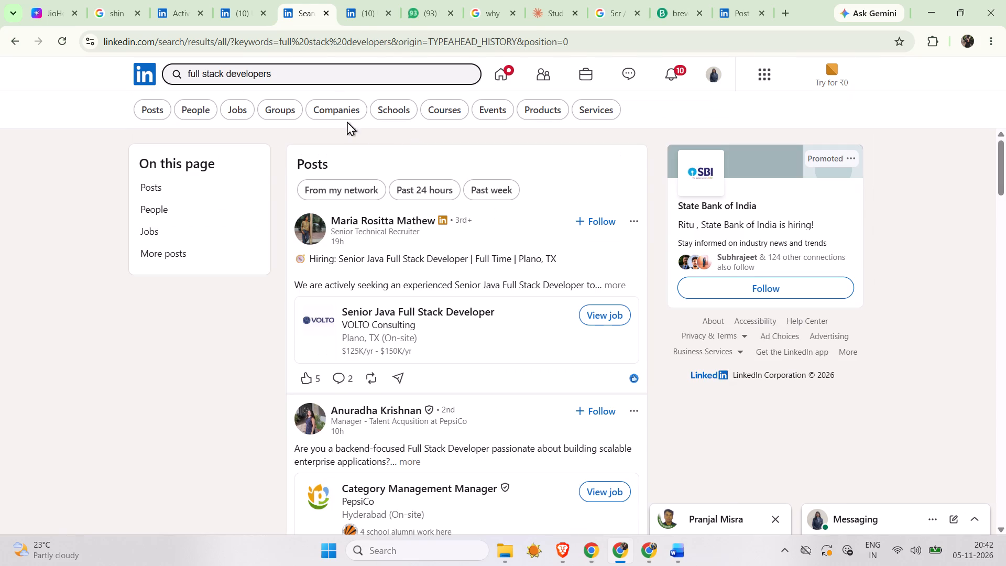
click(184, 106)
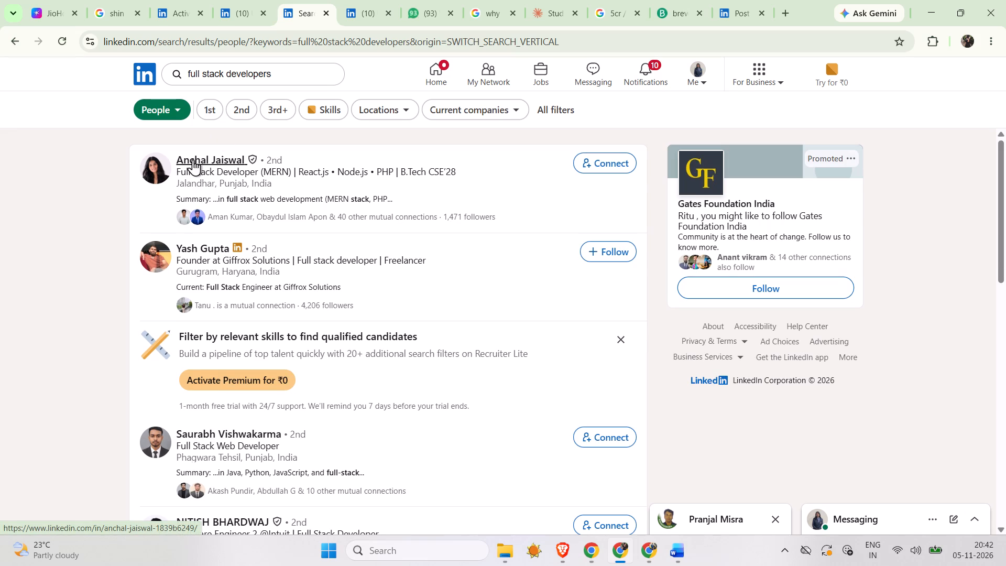
Open the first listed full stack developer's profile and send a connection invitation without a note.
click(166, 171)
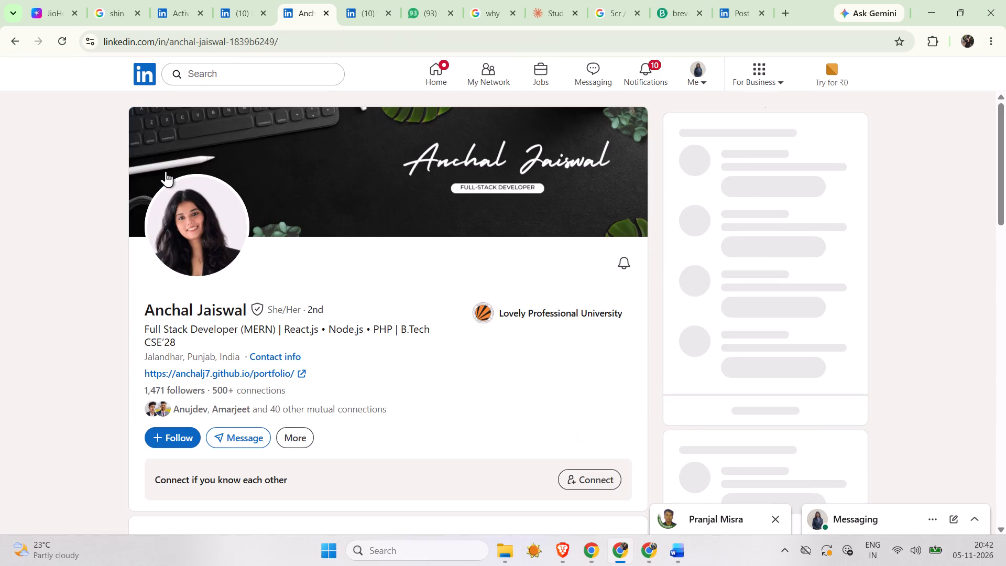
scroll(185, 361, down, 1)
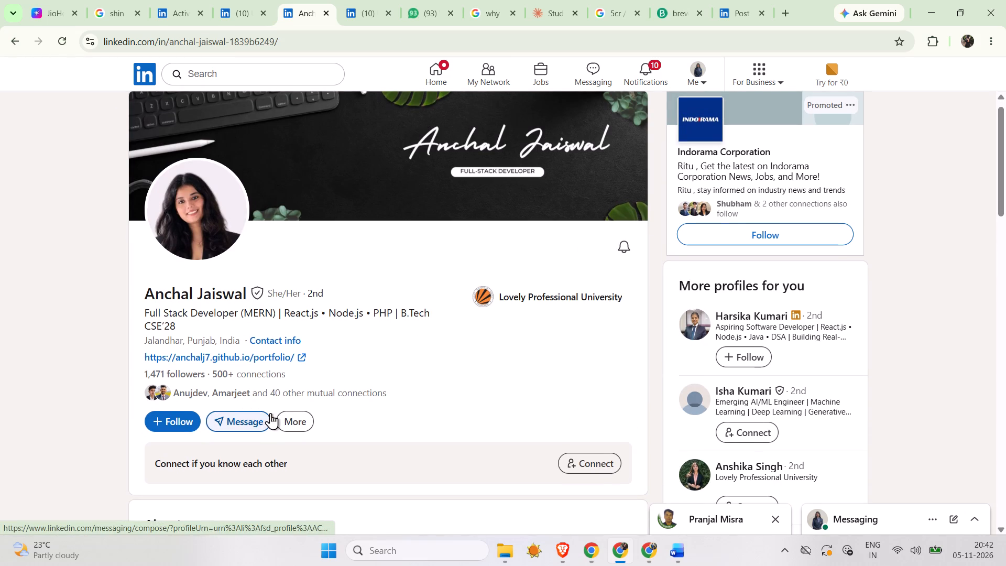
click(285, 418)
click(329, 283)
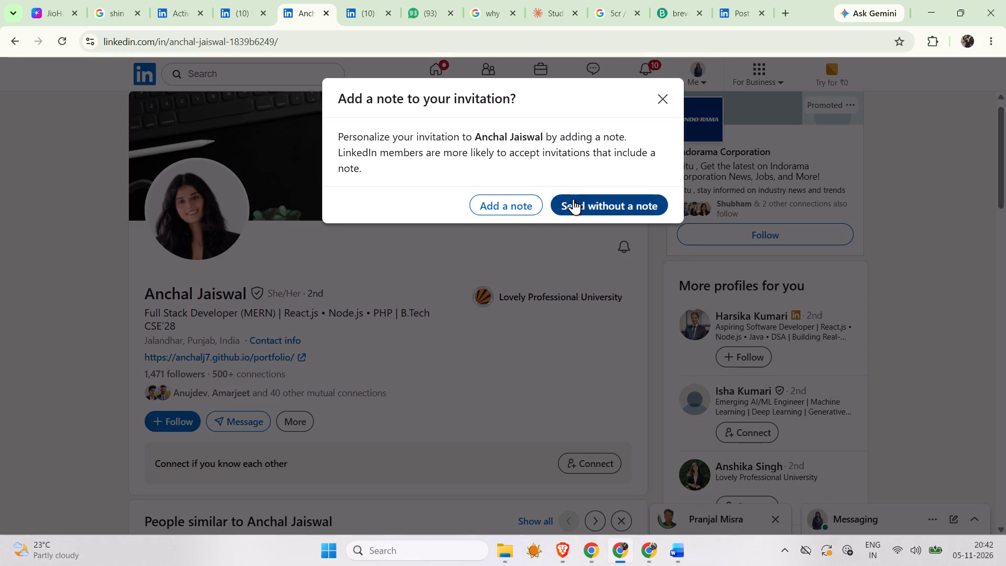
click(582, 202)
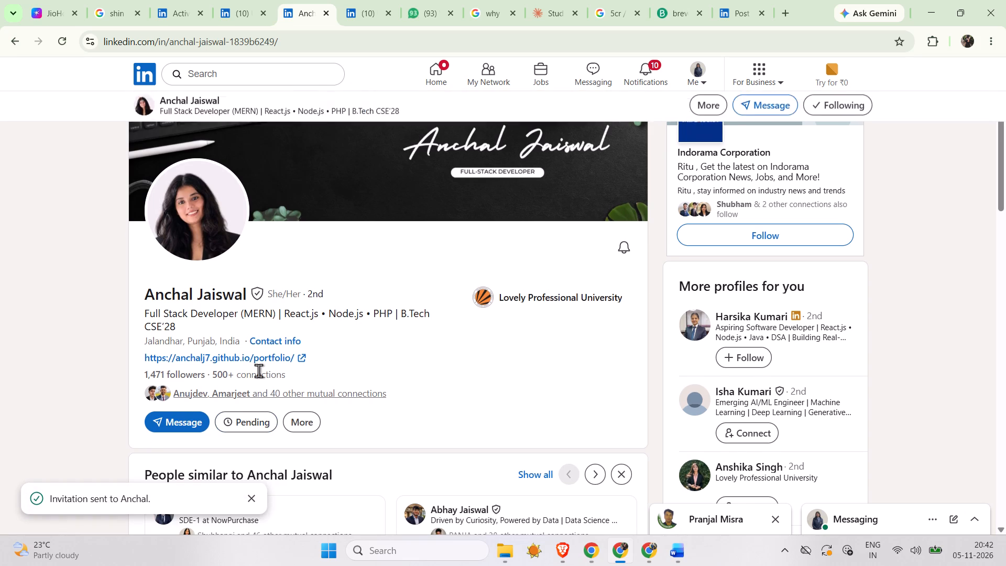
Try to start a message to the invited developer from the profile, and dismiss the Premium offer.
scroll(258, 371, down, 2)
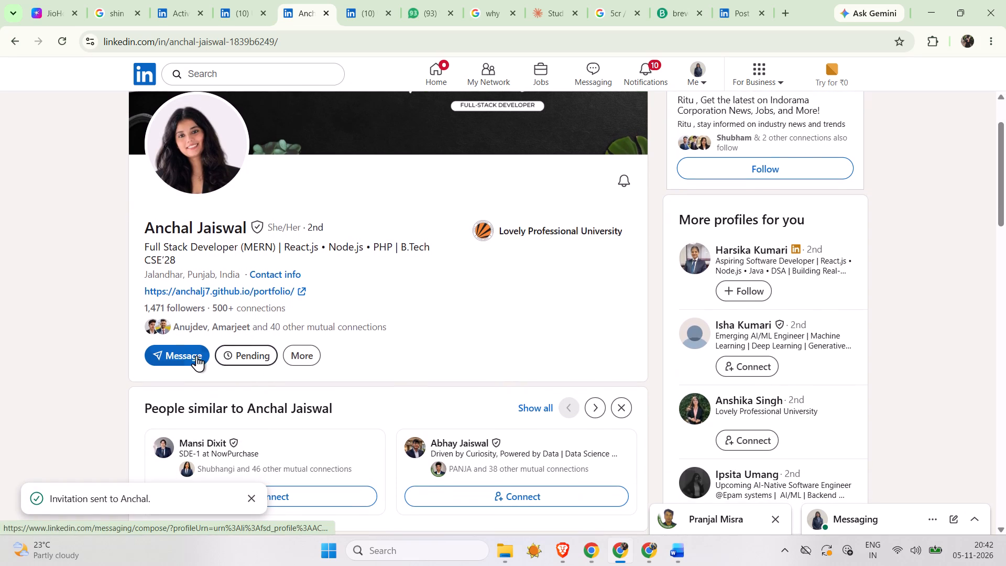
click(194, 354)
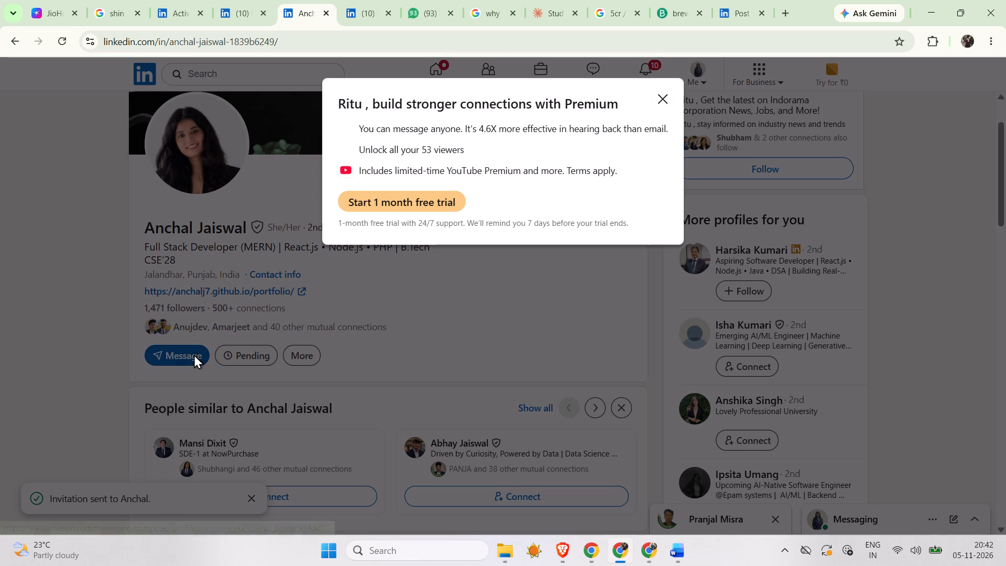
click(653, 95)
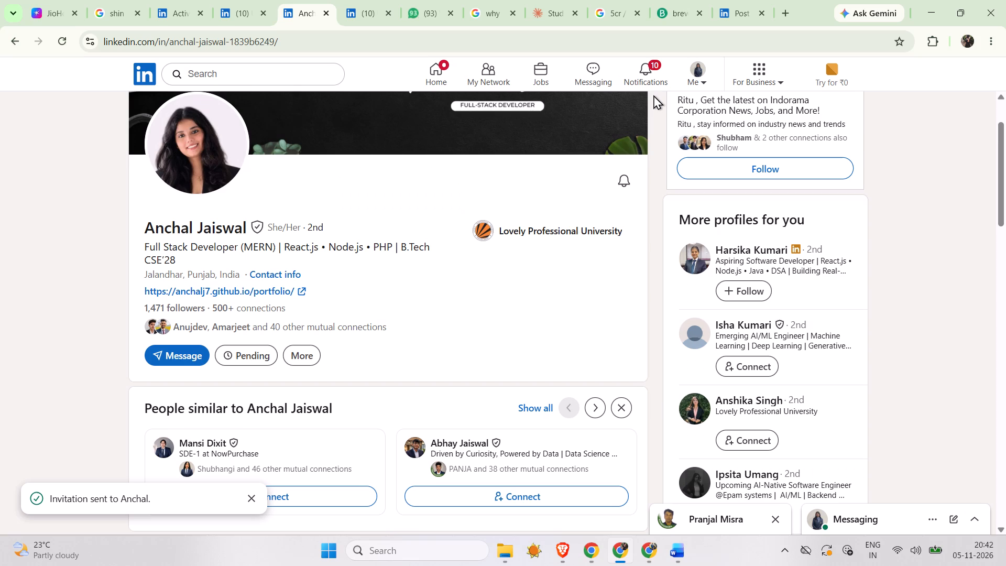
Examine the developer's recent posts, education, certifications and projects on the profile.
scroll(408, 242, down, 6)
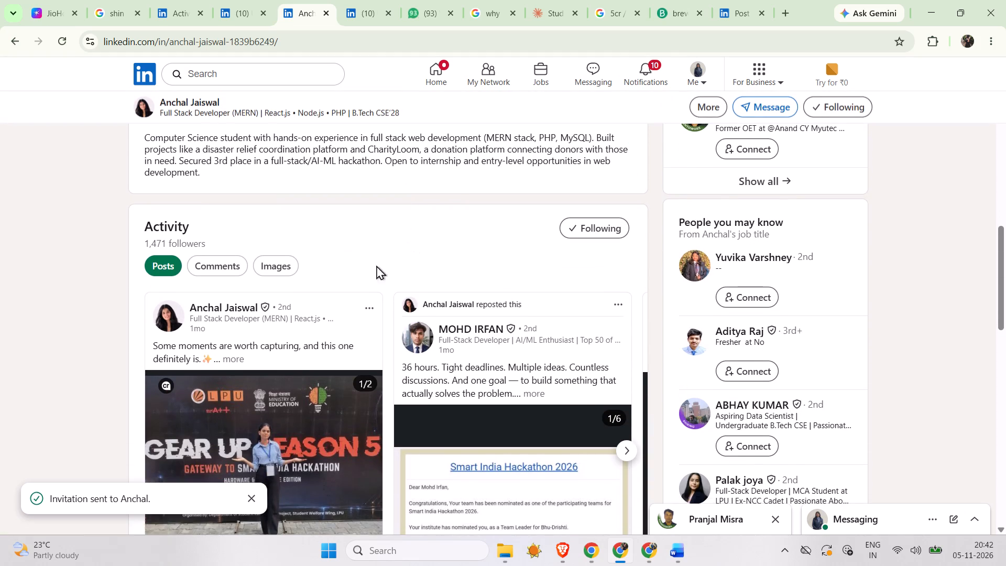
scroll(310, 343, down, 2)
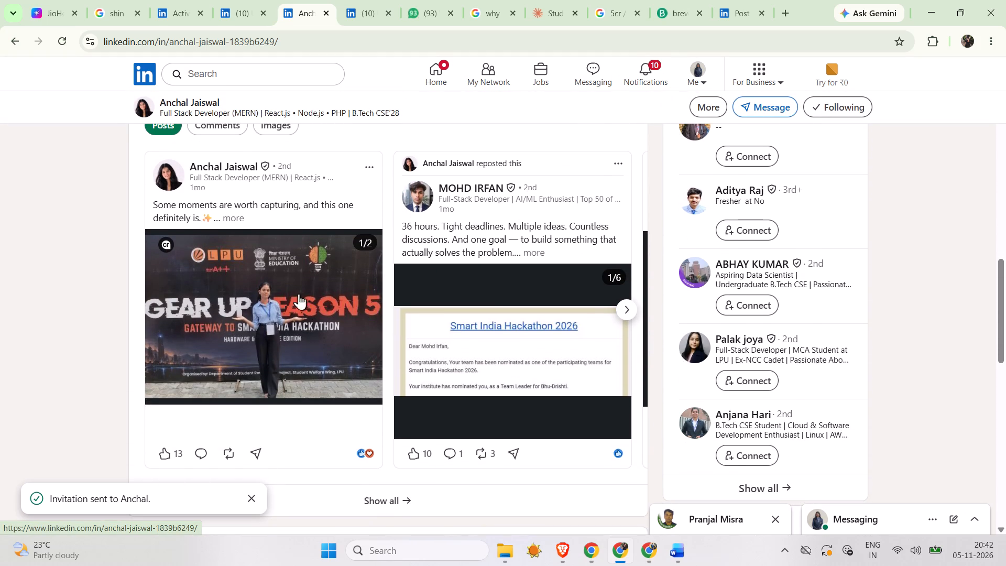
scroll(325, 300, left, 1)
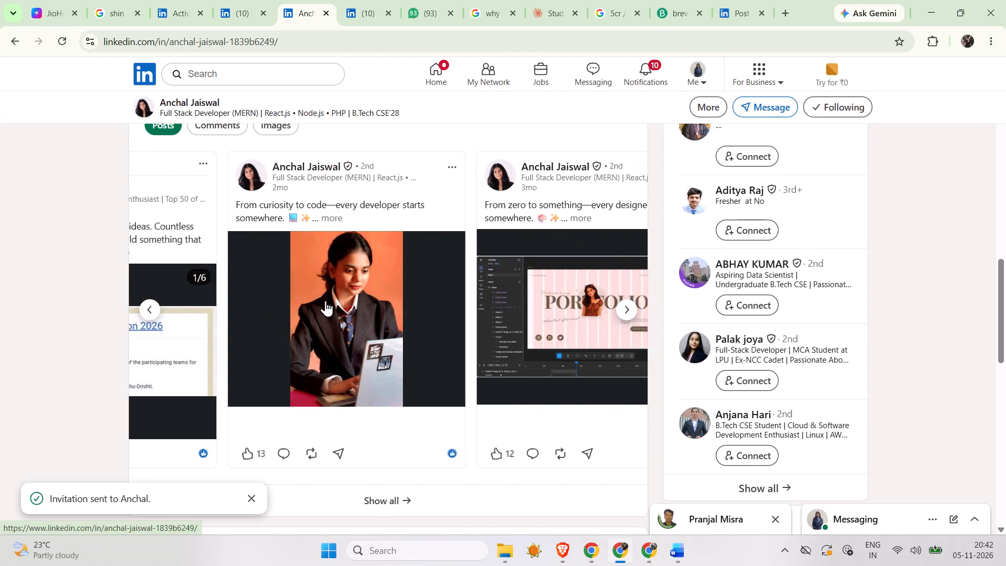
scroll(325, 300, left, 2)
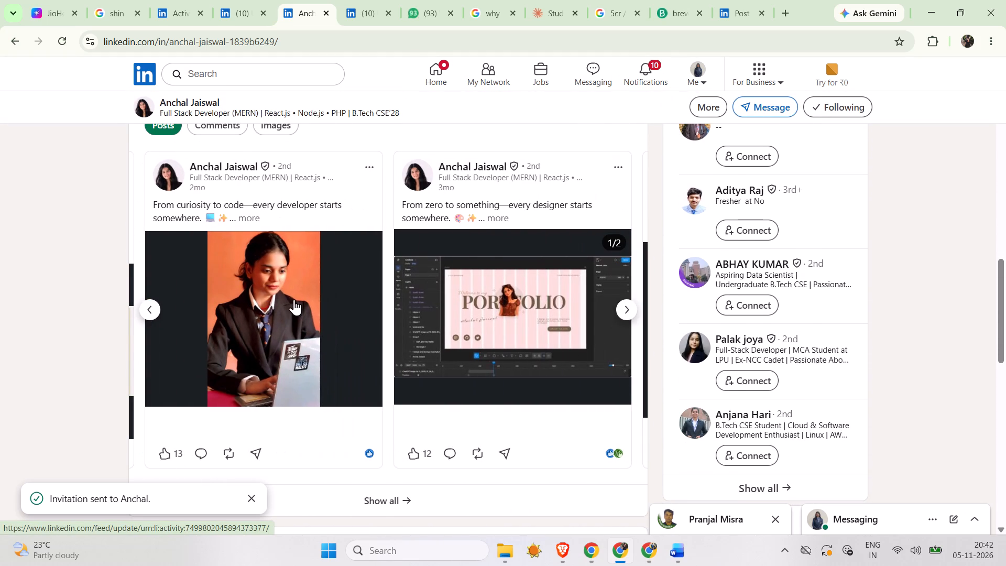
scroll(294, 299, left, 1)
scroll(413, 298, left, 3)
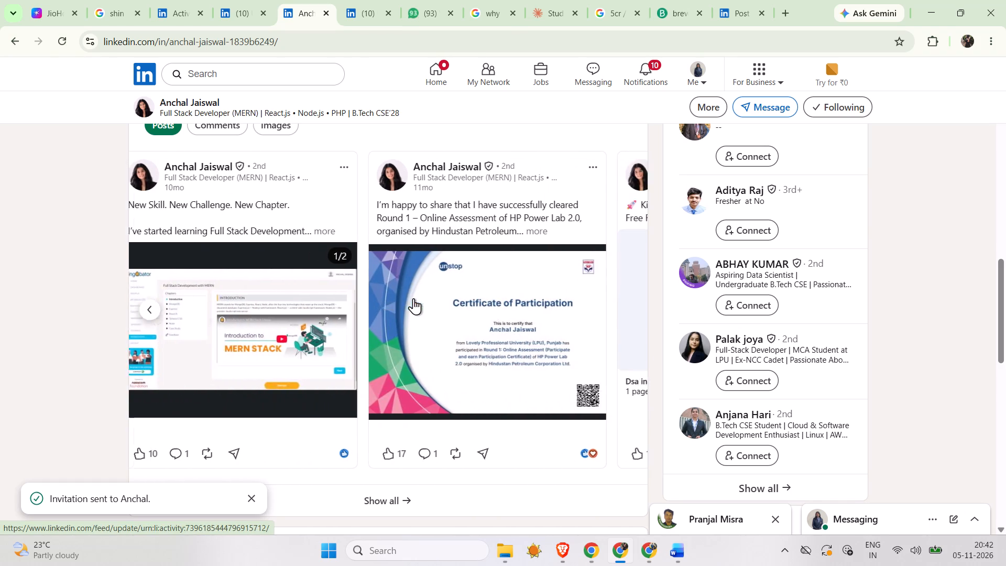
scroll(413, 298, left, 3)
scroll(287, 344, left, 1)
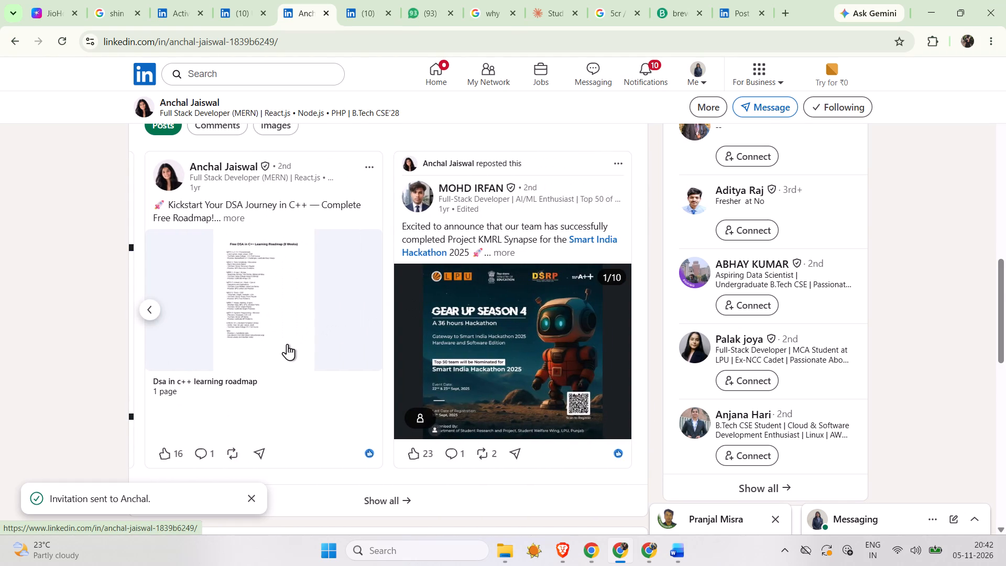
scroll(287, 344, down, 6)
scroll(287, 344, up, 2)
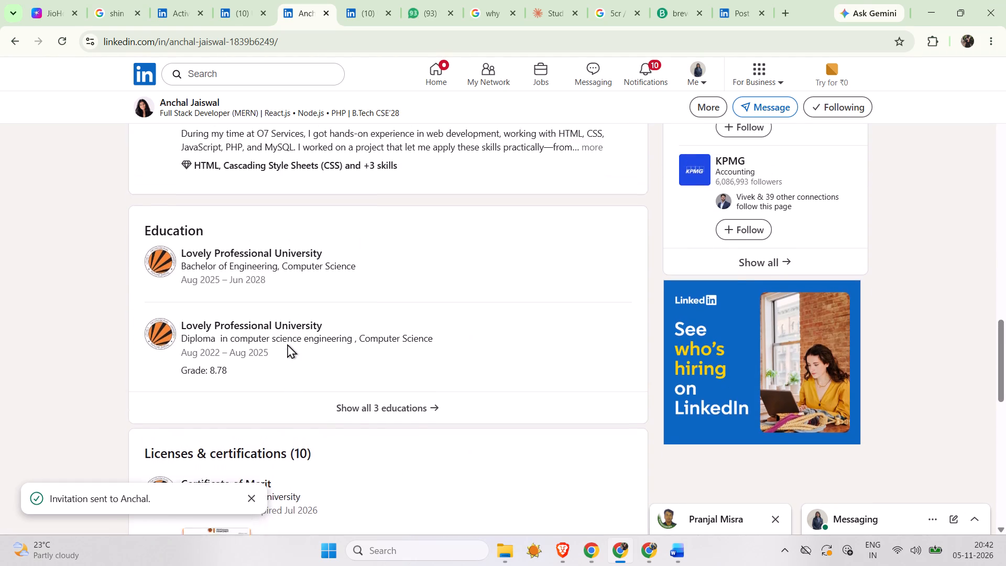
scroll(287, 344, up, 2)
scroll(287, 344, down, 4)
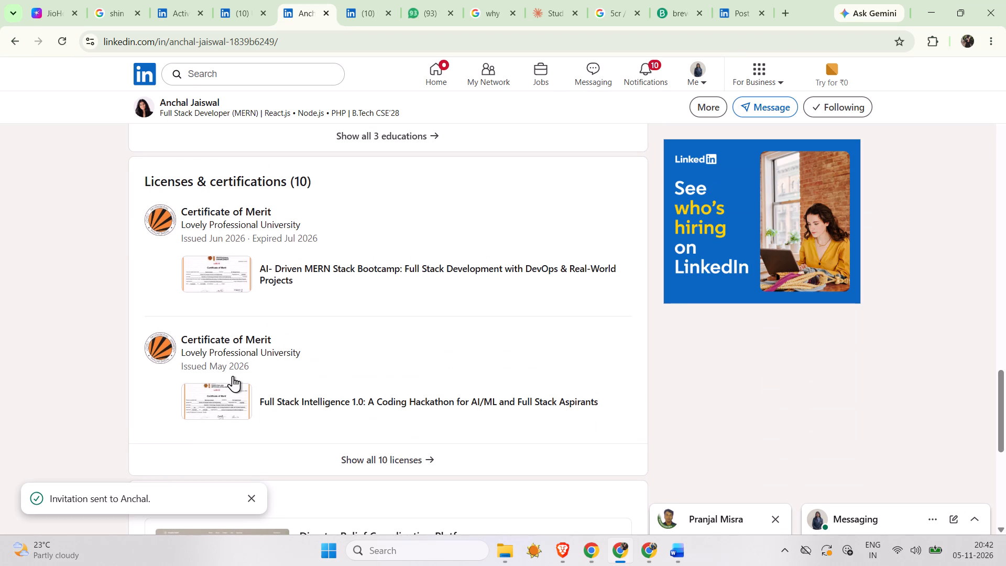
scroll(228, 387, down, 3)
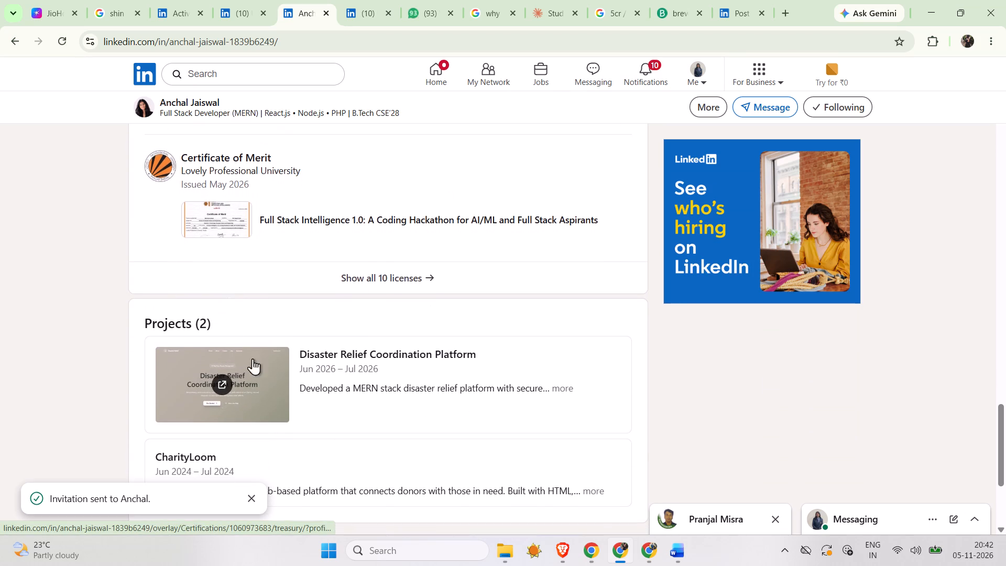
Open the developer's full list of licenses and certifications and look through the entries.
click(369, 273)
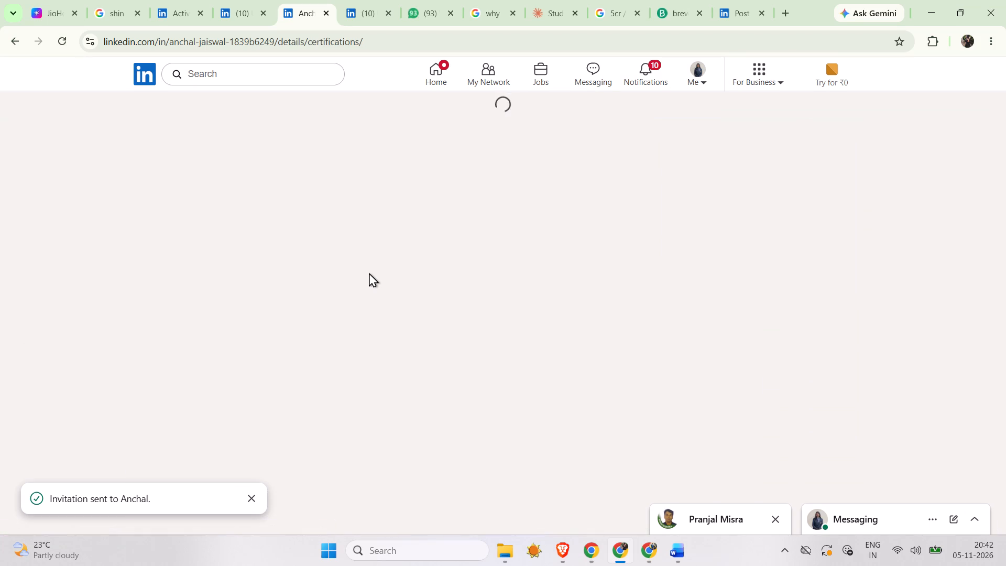
scroll(323, 364, down, 4)
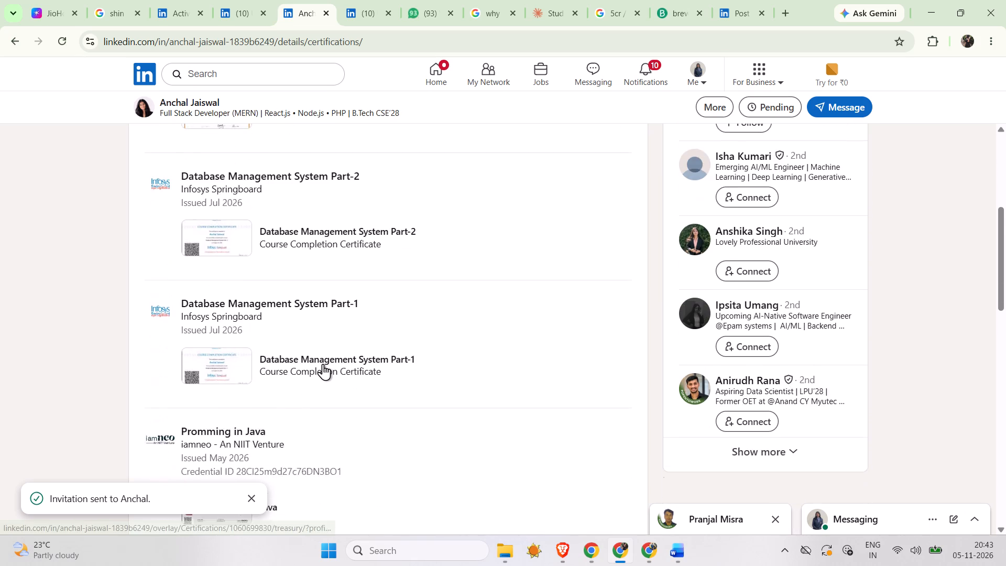
scroll(323, 364, down, 10)
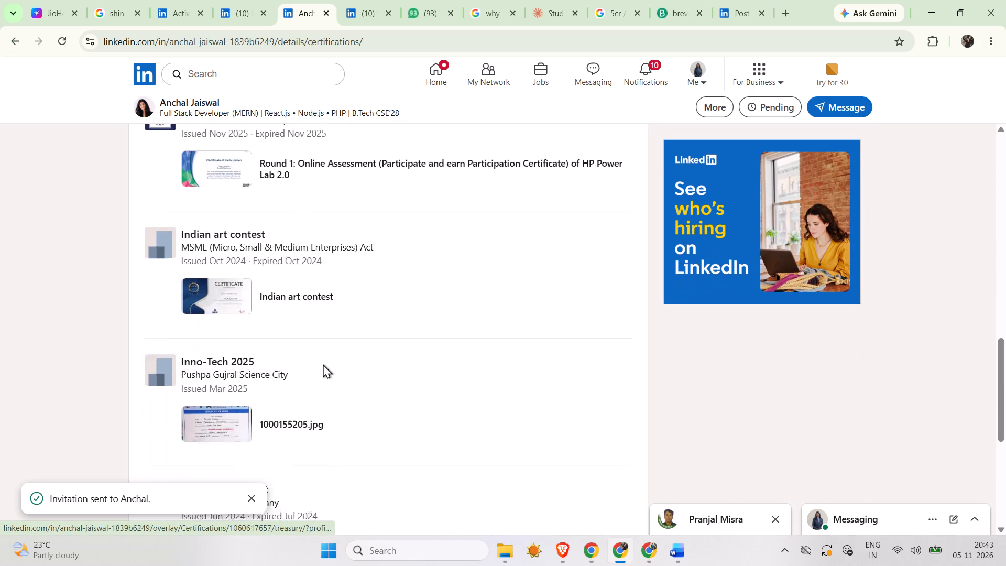
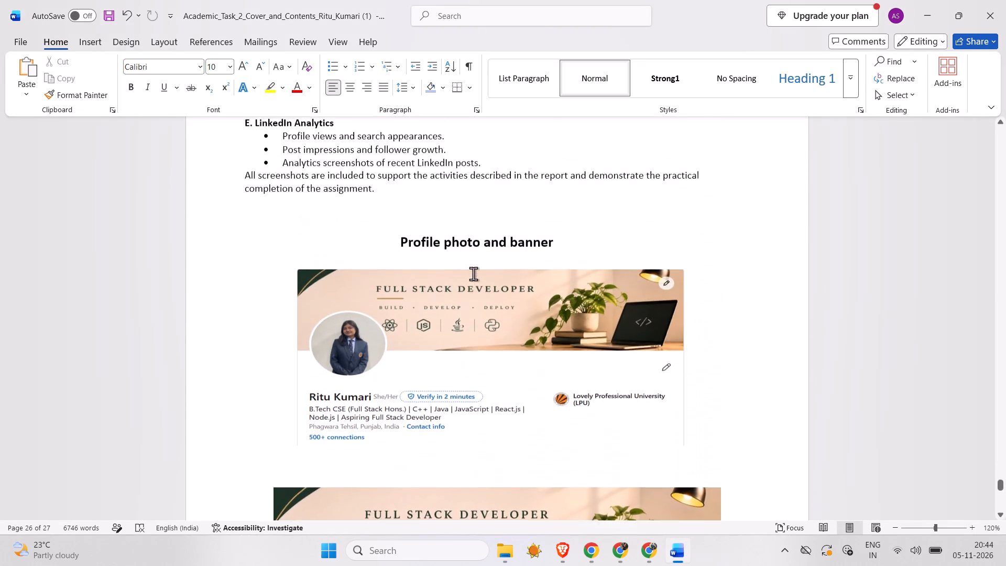
scroll(473, 274, up, 1)
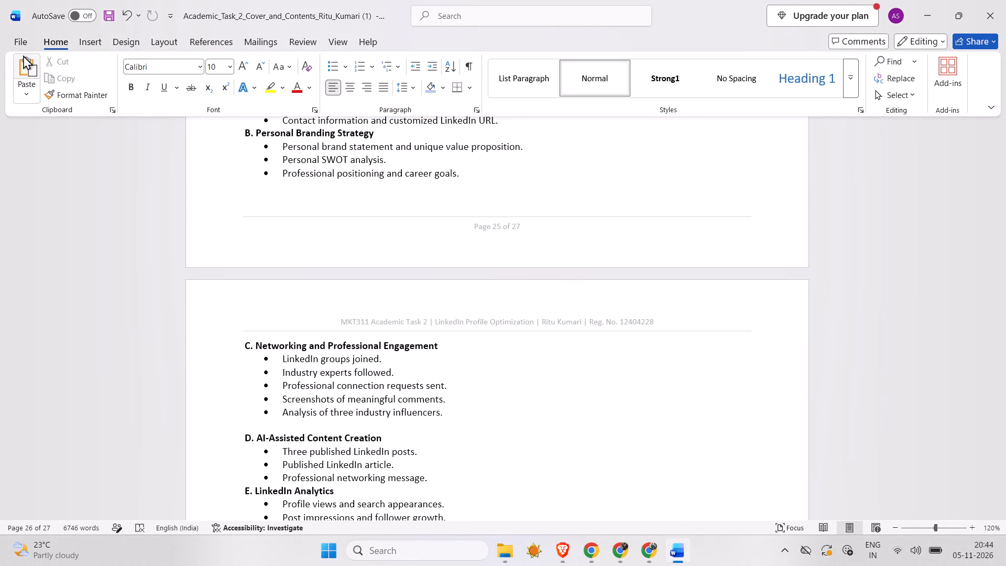
click(22, 44)
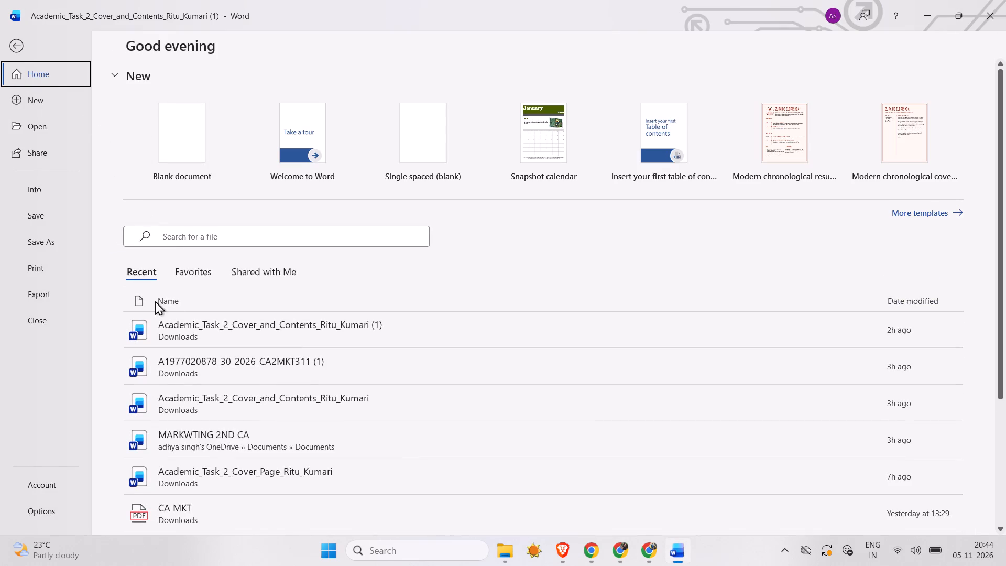
click(49, 217)
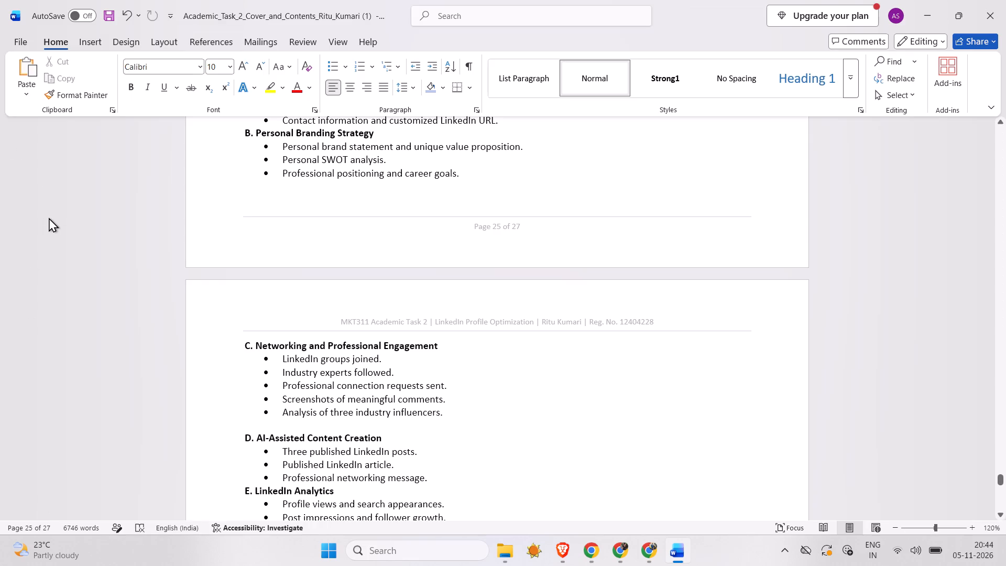
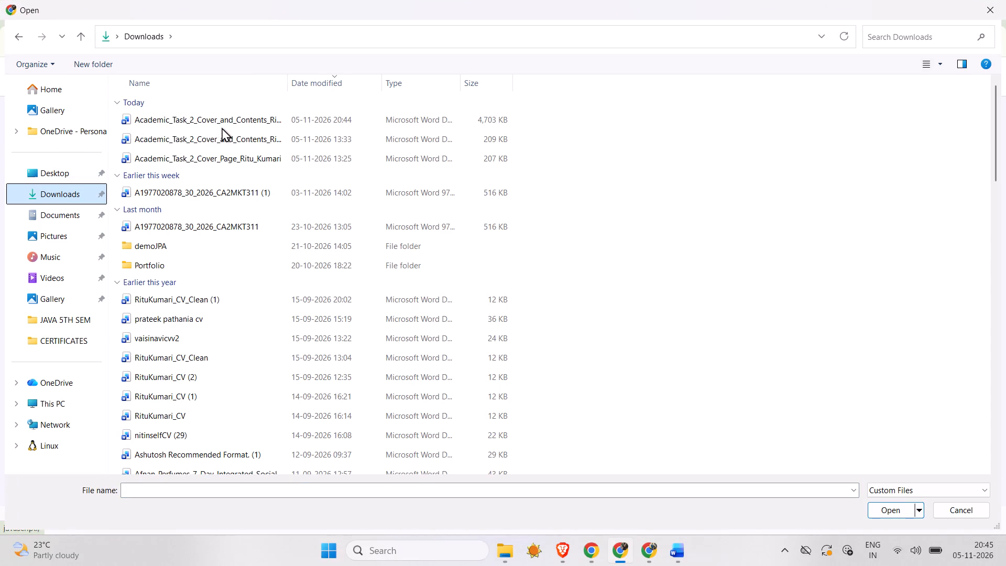
Upload the latest Academic Task 2 Word report to iLovePDF, convert it to PDF and download the result.
click(225, 123)
key(Return)
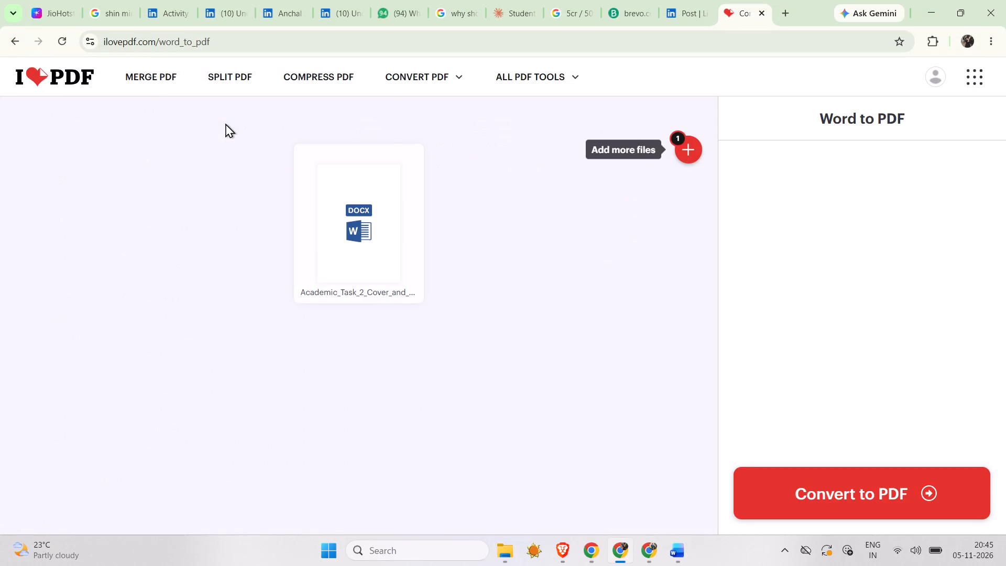
click(849, 474)
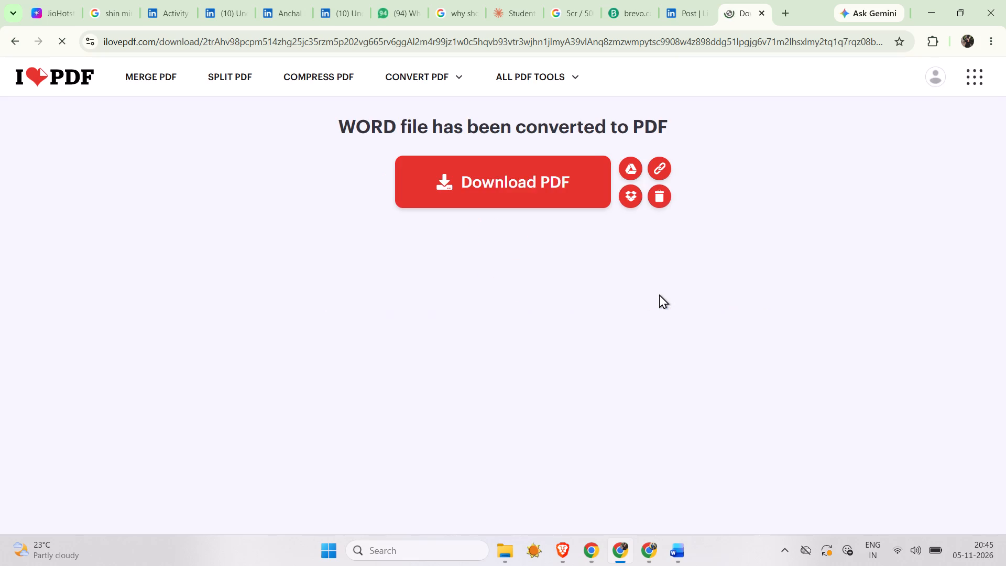
click(560, 187)
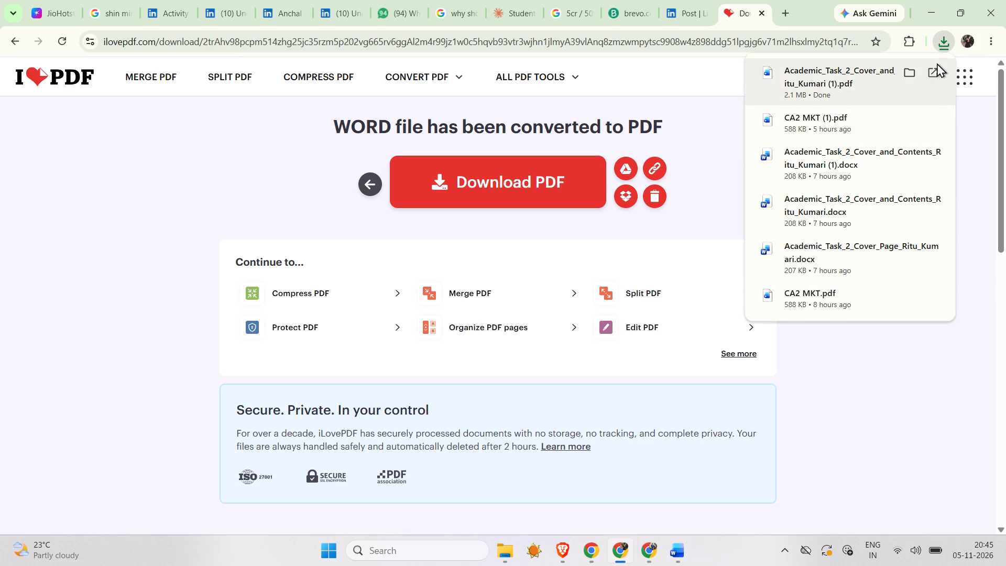
Open the downloaded report PDF and review its cover page, table of contents and introduction.
click(935, 66)
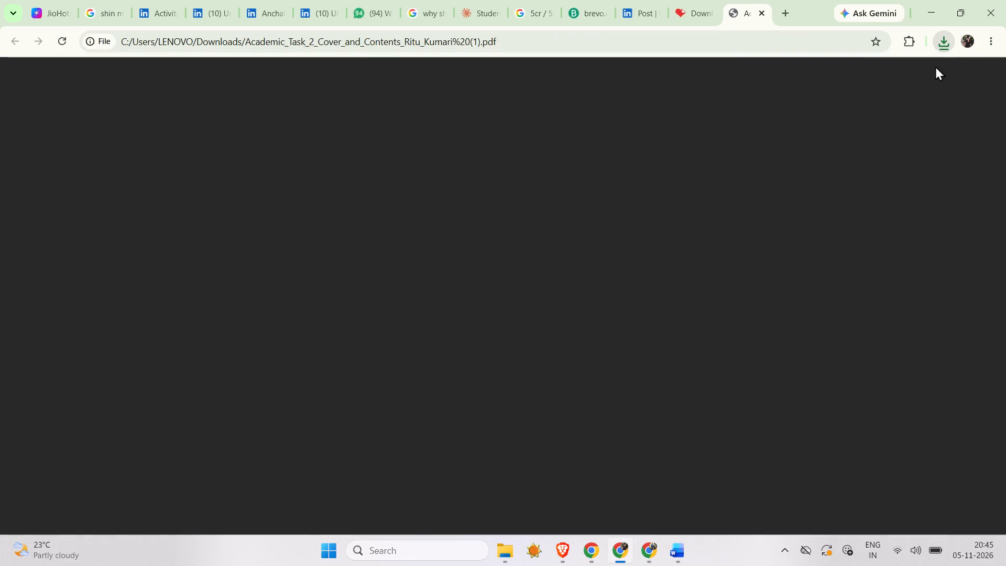
scroll(698, 286, down, 1)
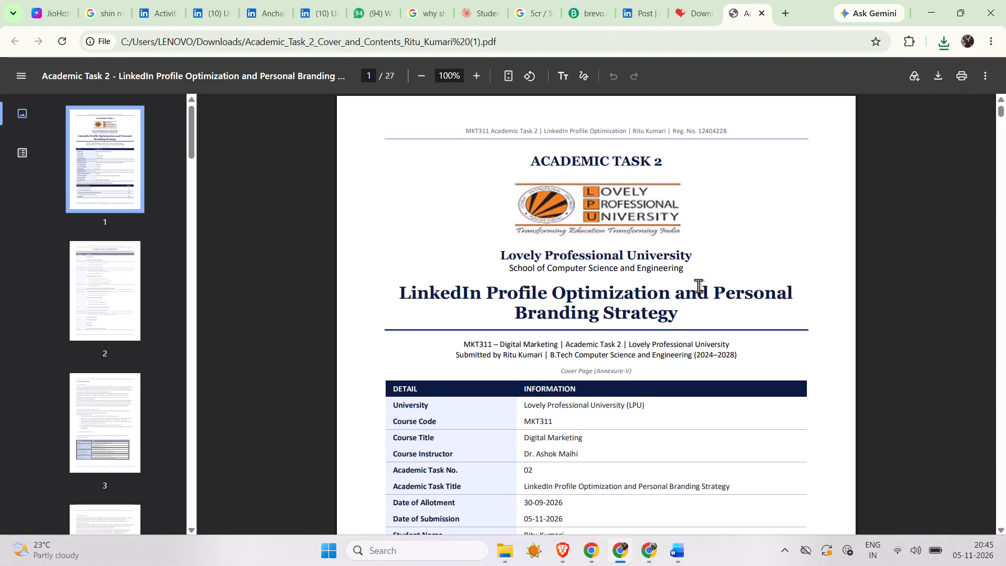
scroll(698, 286, down, 2)
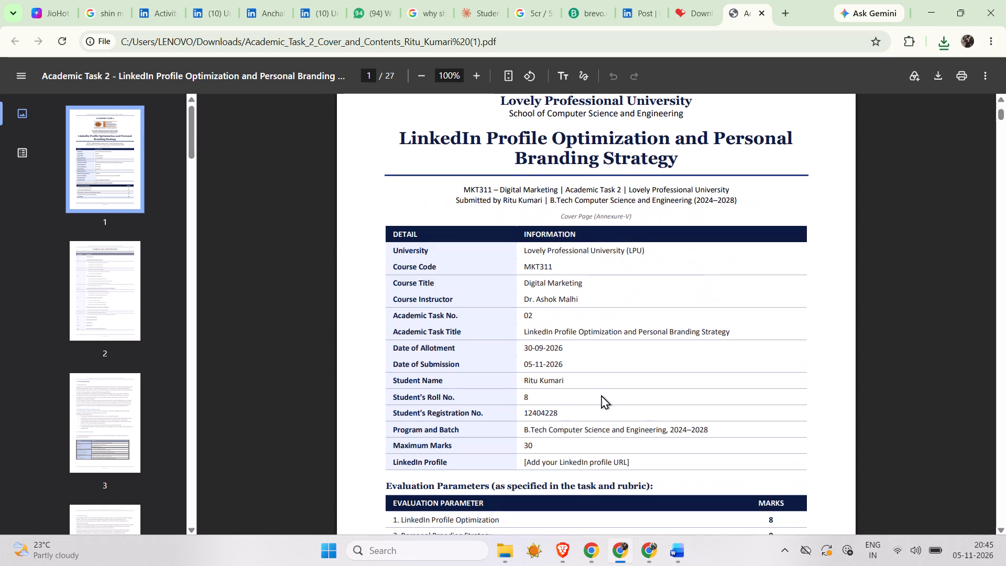
scroll(598, 400, down, 2)
scroll(598, 400, up, 5)
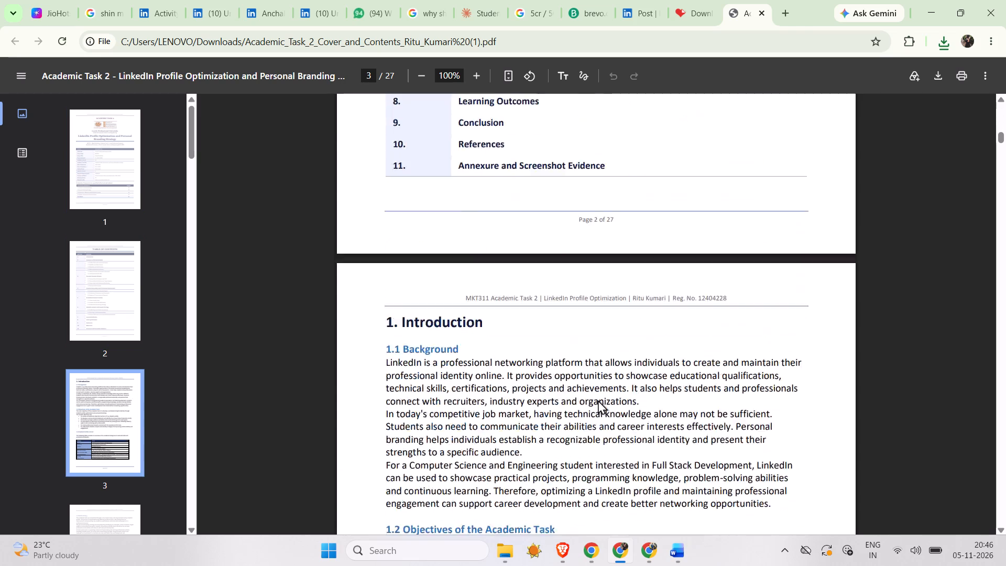
scroll(598, 400, up, 2)
click(112, 181)
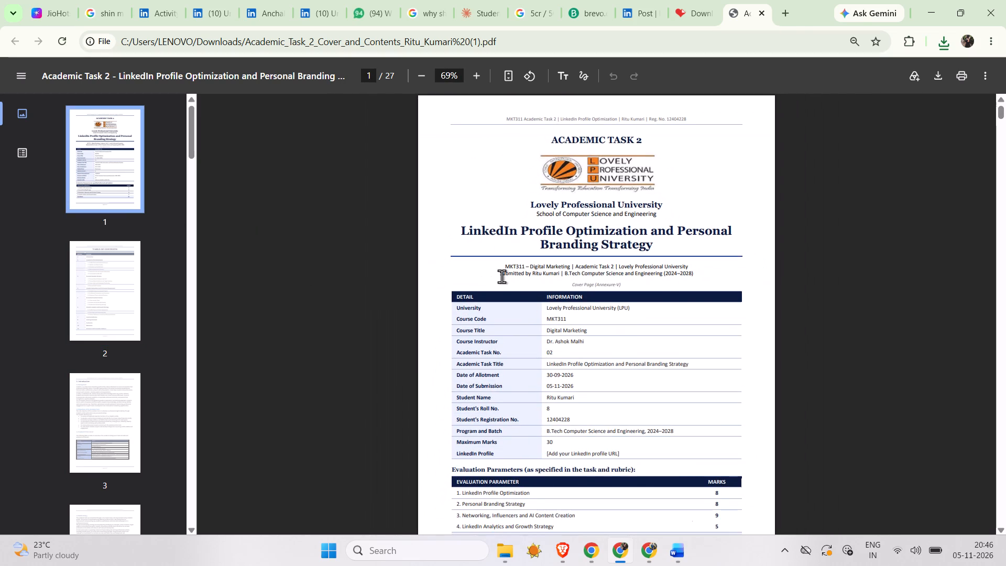
scroll(501, 276, down, 1)
key(Down)
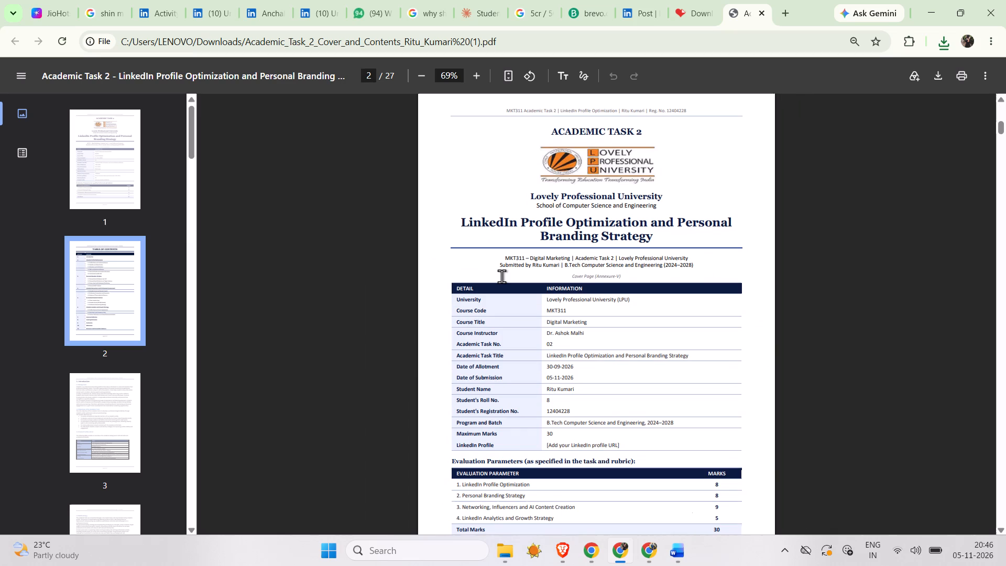
key(Down)
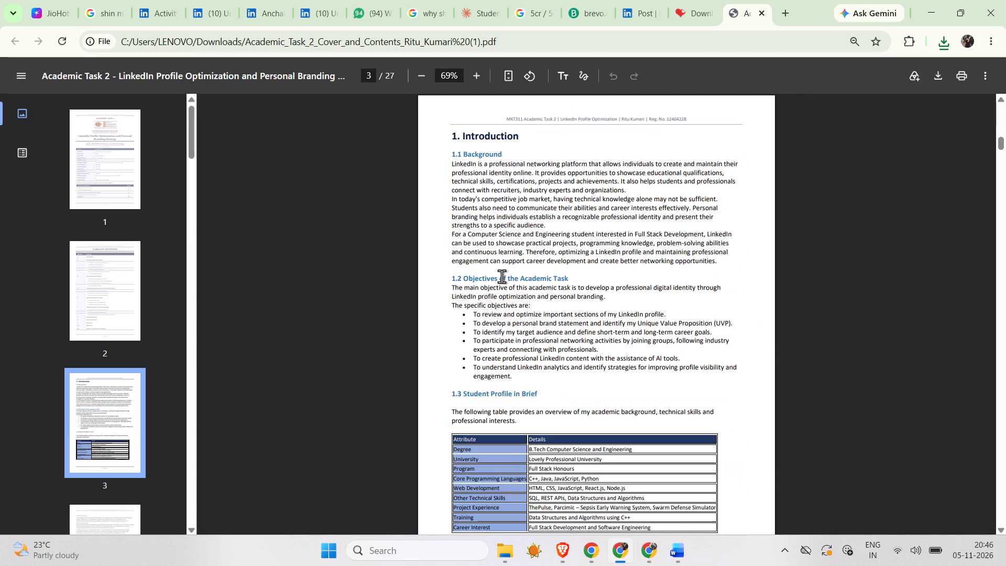
scroll(501, 276, down, 1)
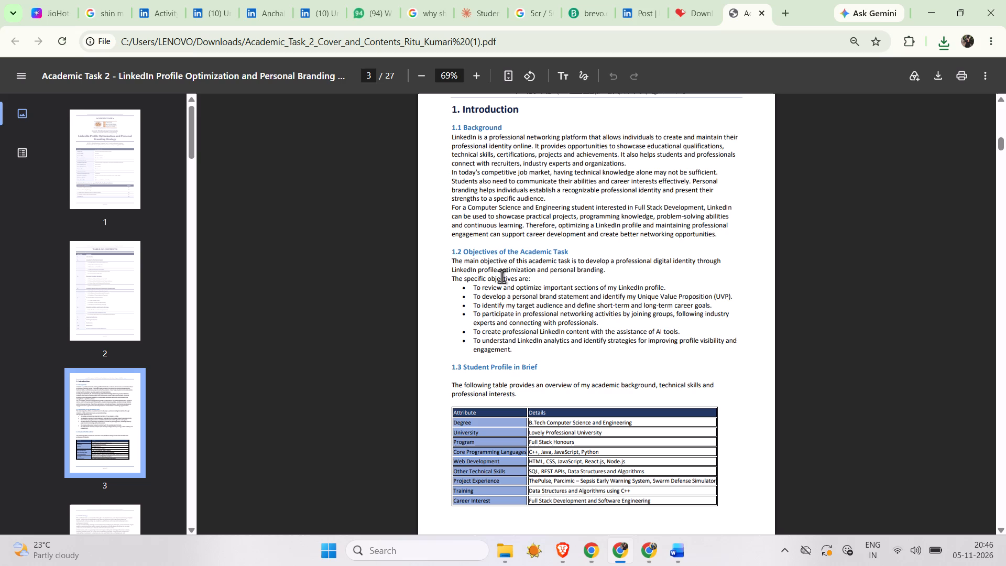
key(Down)
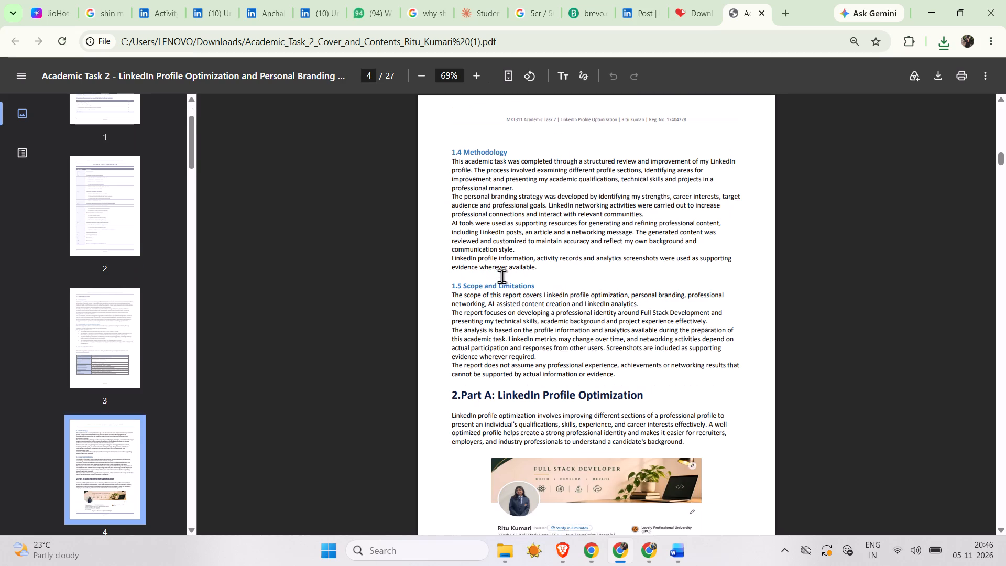
Check the methodology and the Part A pages on profile photo, professional banner, headline and About section, including their figures.
scroll(501, 276, down, 1)
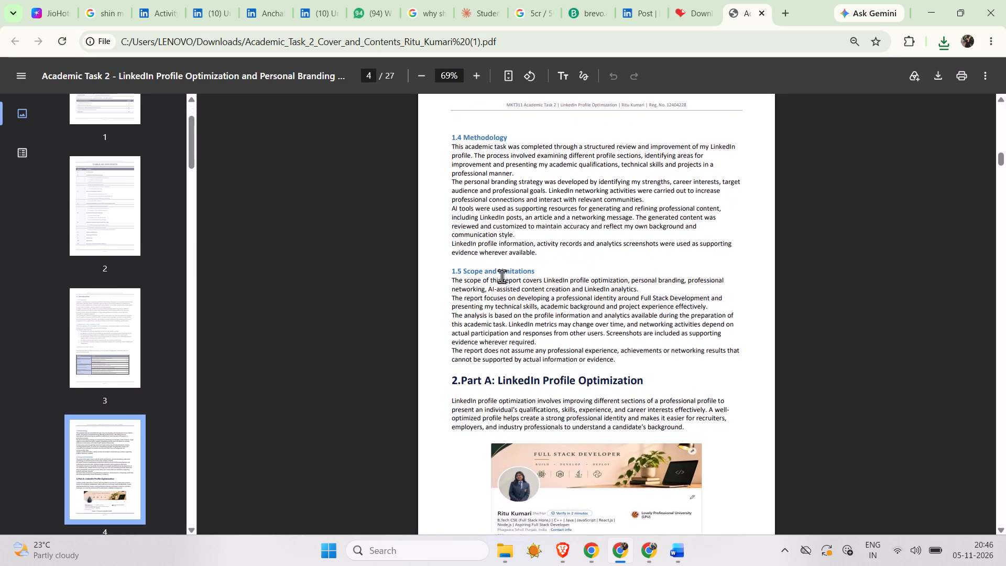
scroll(501, 276, down, 1)
scroll(501, 276, up, 1)
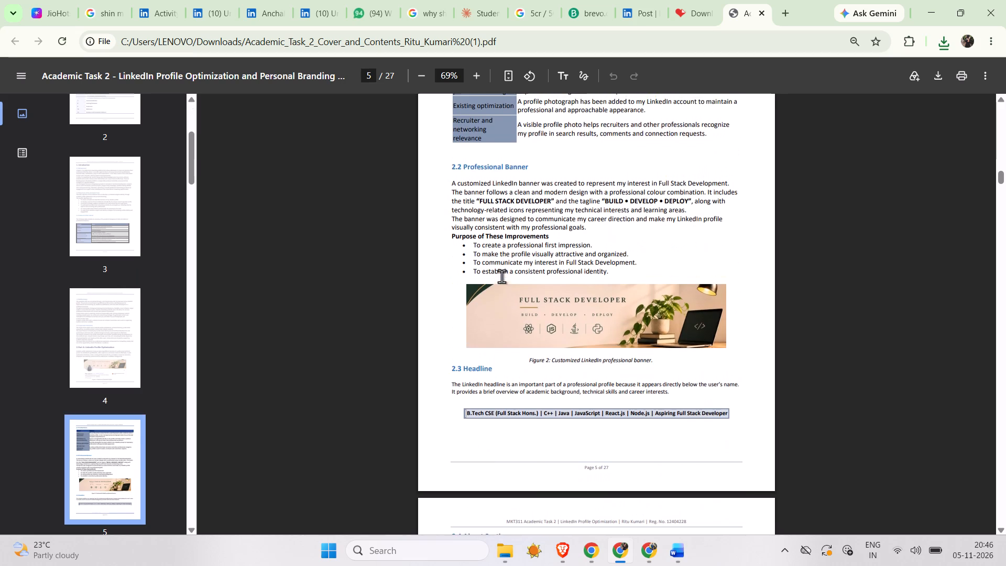
scroll(501, 276, up, 3)
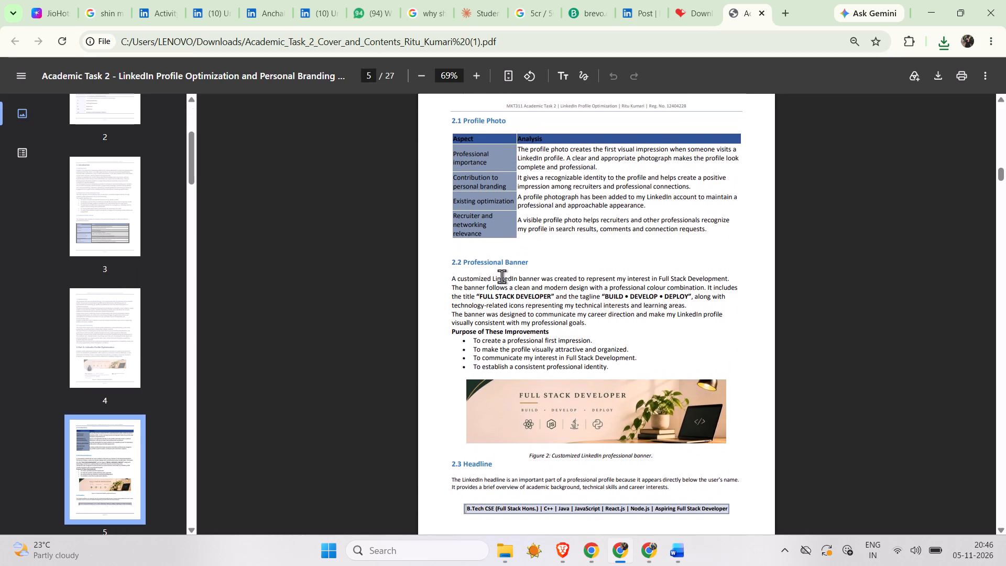
scroll(501, 276, up, 3)
scroll(501, 276, down, 1)
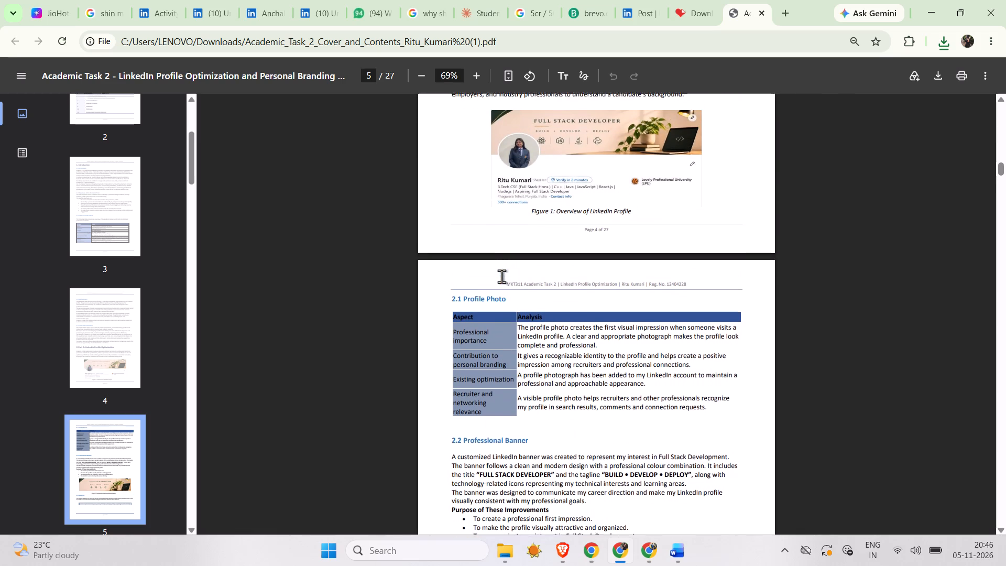
scroll(501, 276, down, 3)
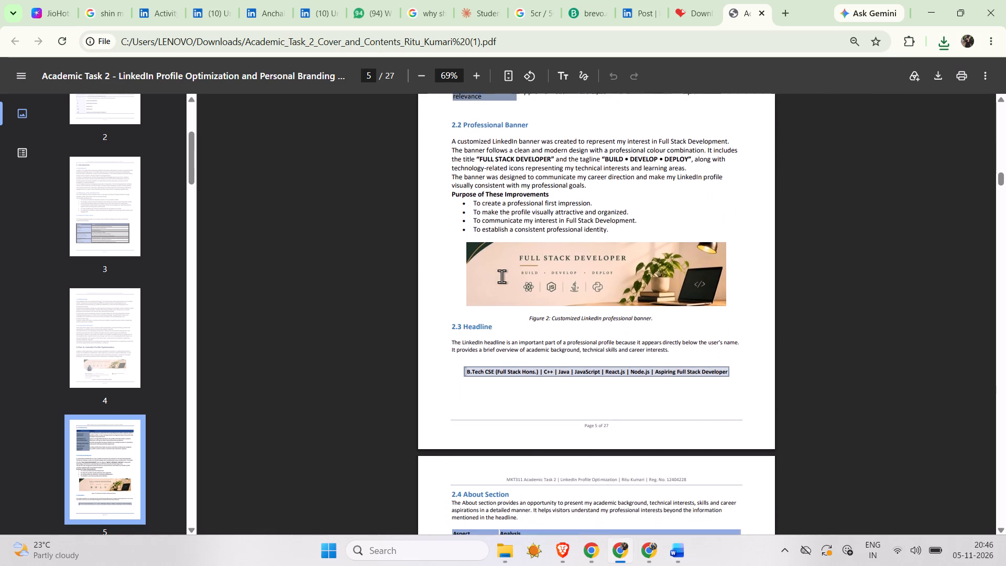
scroll(501, 276, down, 5)
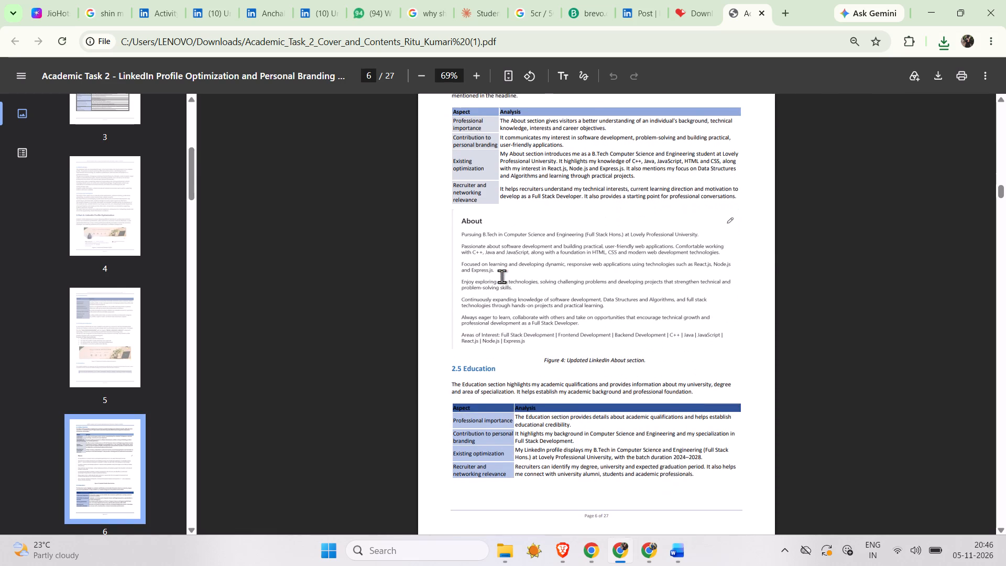
Review the Education, Certifications, Skills, and Experience and Projects sections of Part A with their screenshots.
scroll(501, 276, down, 5)
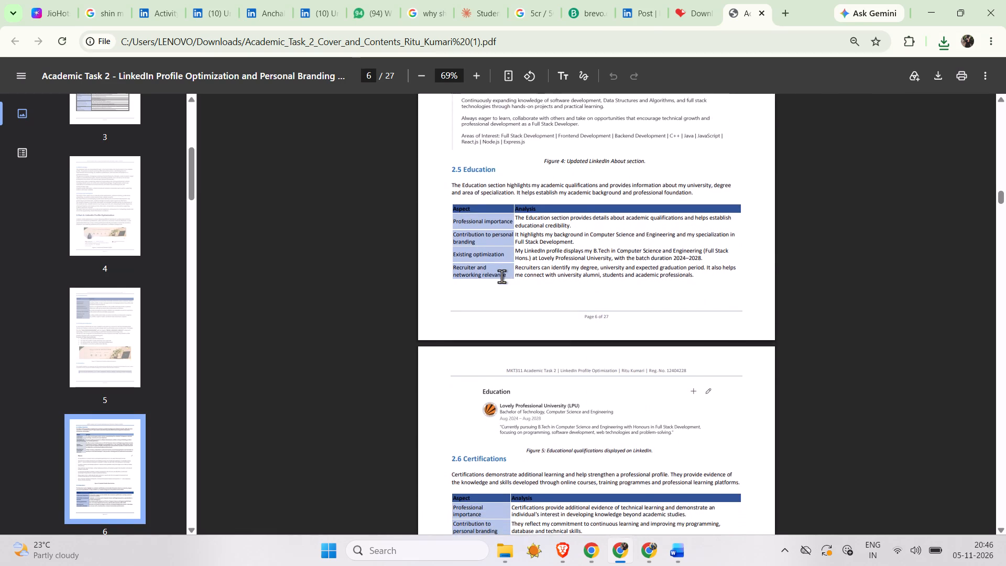
scroll(501, 276, down, 5)
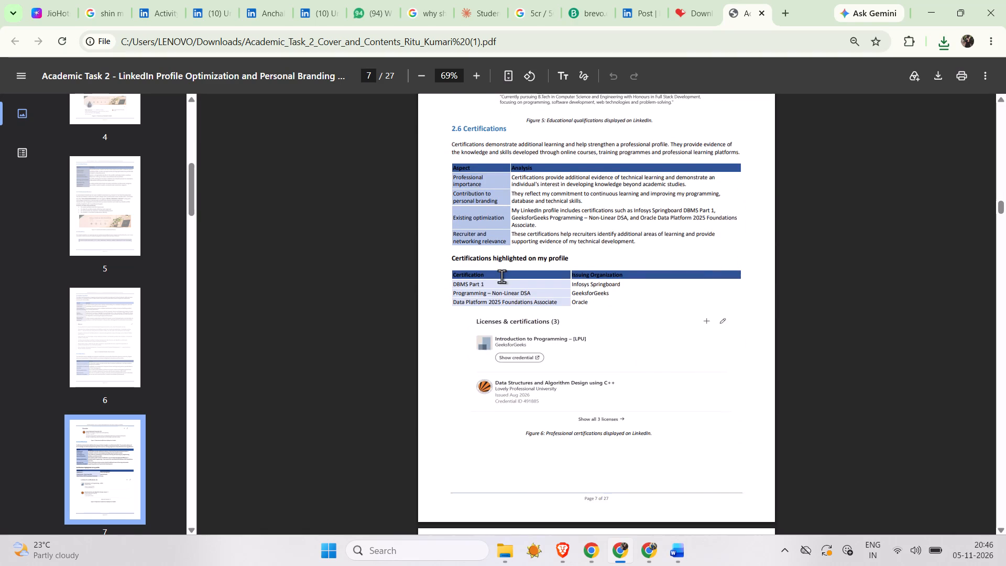
scroll(501, 276, down, 3)
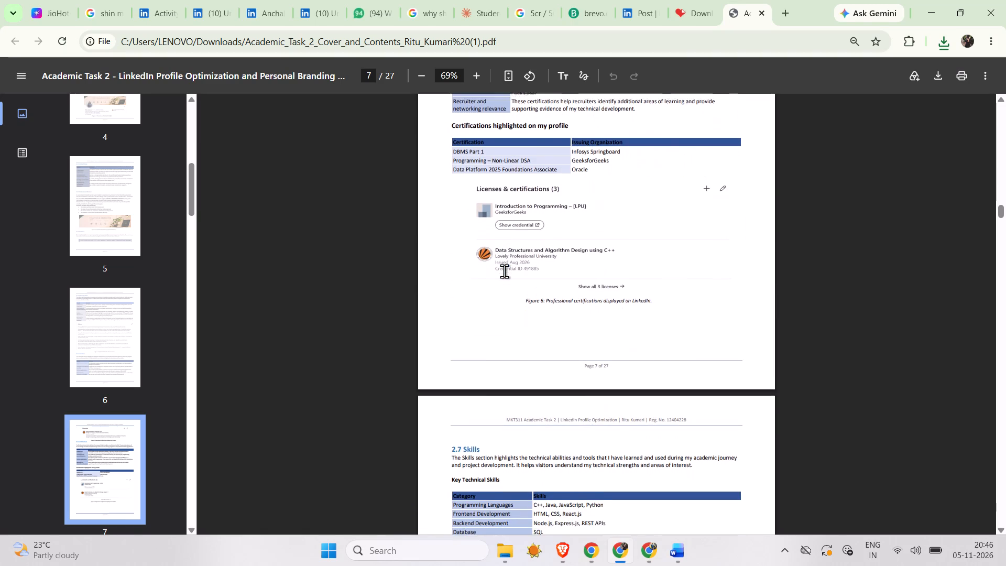
scroll(504, 271, down, 3)
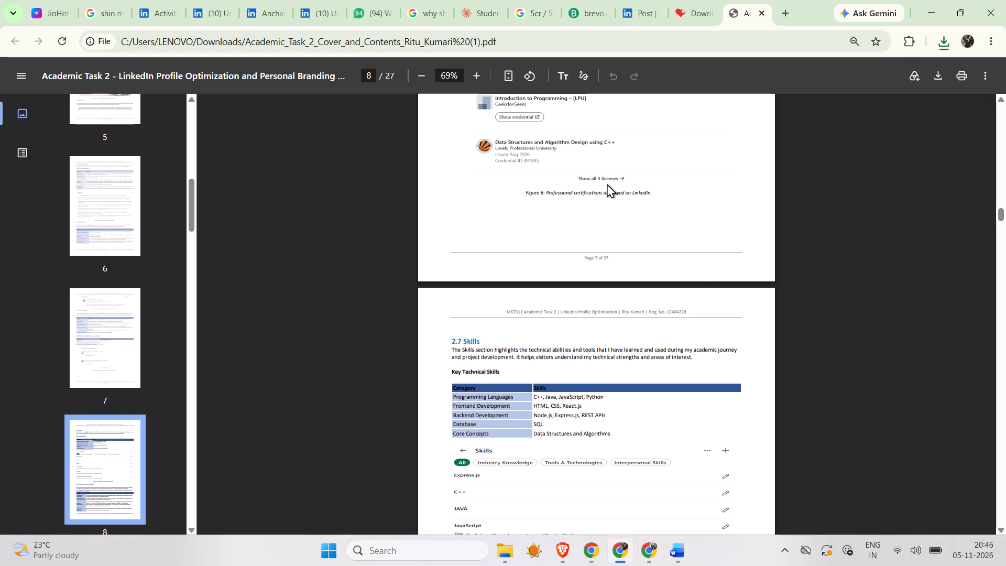
scroll(607, 183, down, 3)
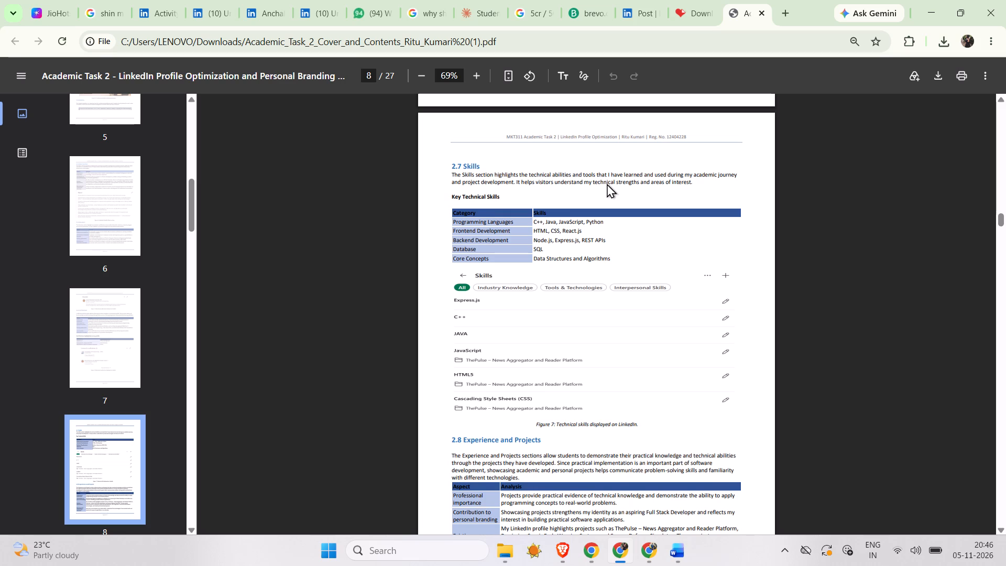
scroll(607, 183, down, 3)
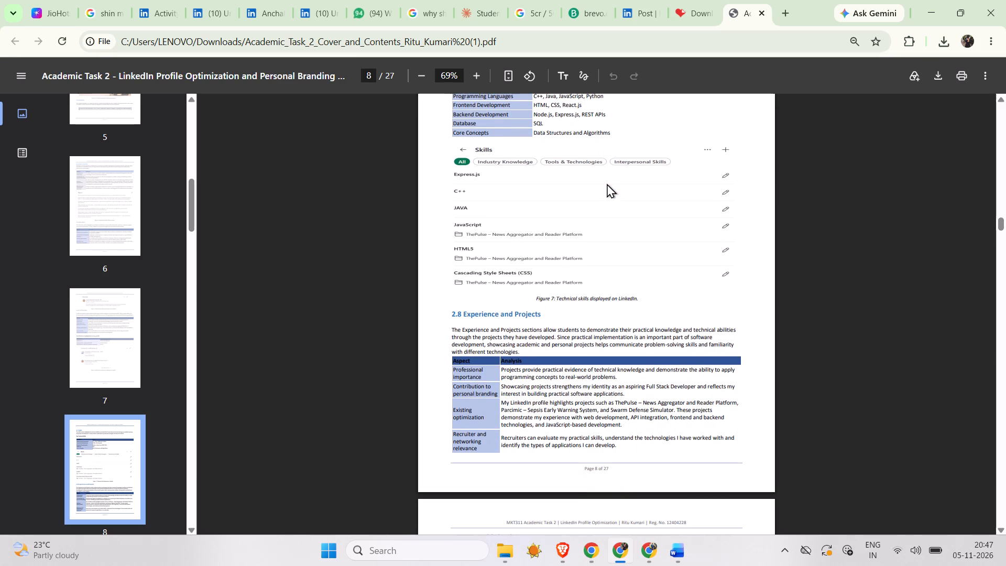
scroll(503, 335, down, 4)
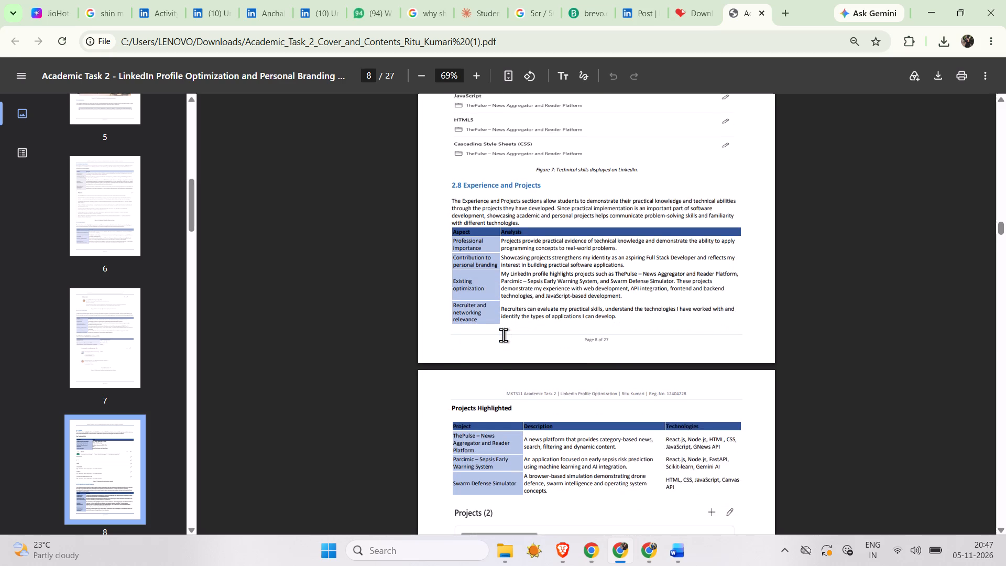
Review the highlighted projects, Featured section, contact information and customized LinkedIn URL pages through the Part A summary.
scroll(487, 375, down, 2)
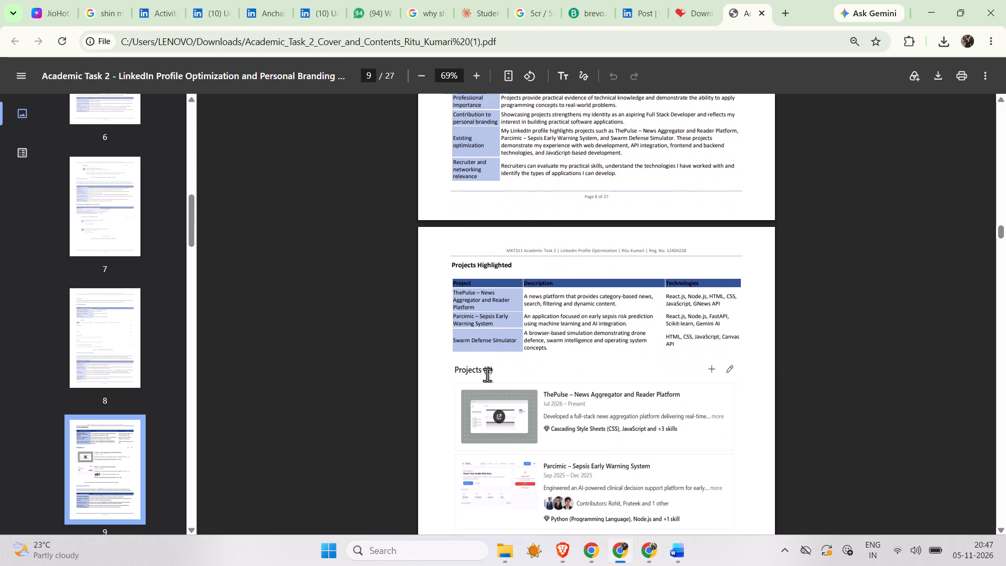
scroll(487, 375, down, 4)
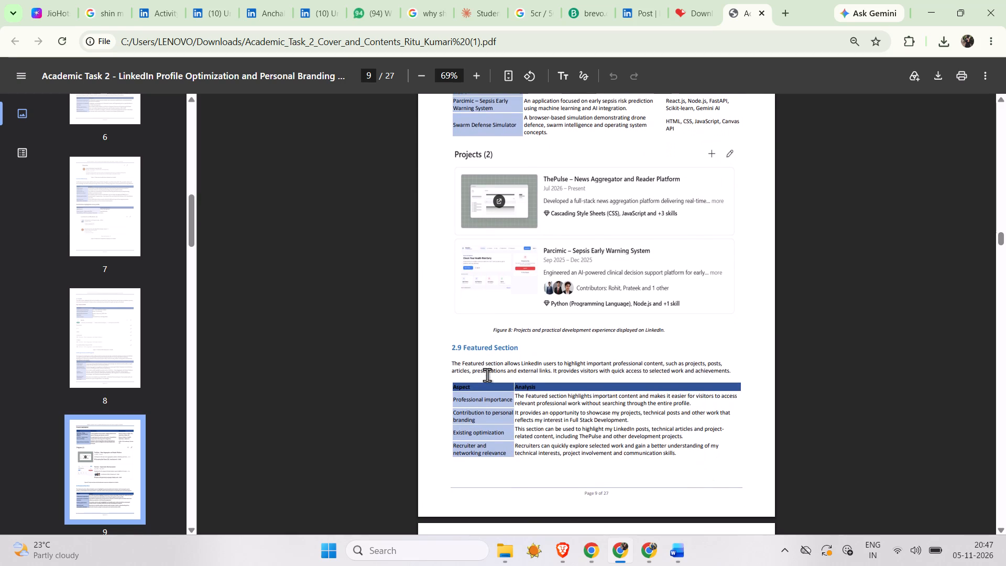
scroll(487, 375, down, 5)
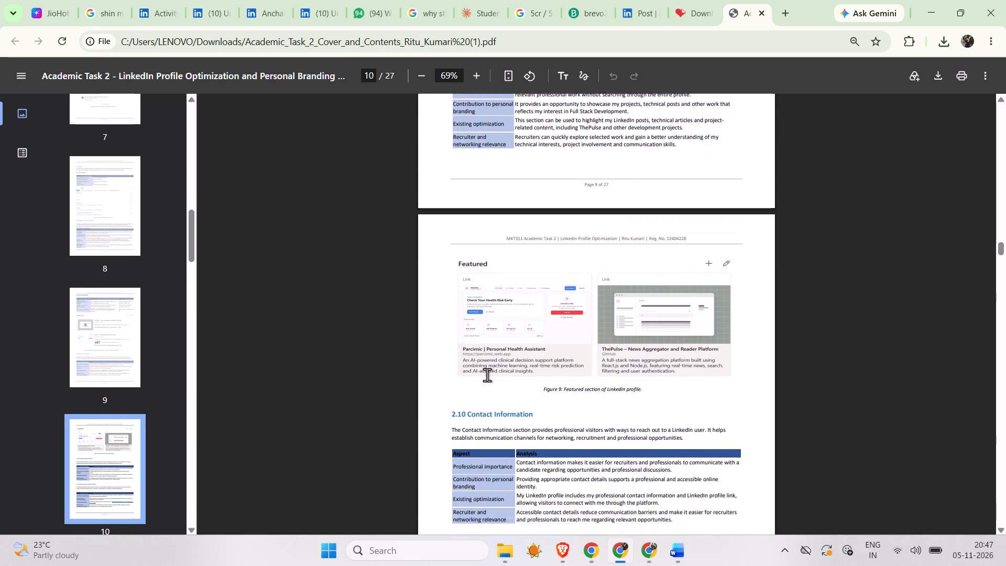
scroll(487, 375, down, 4)
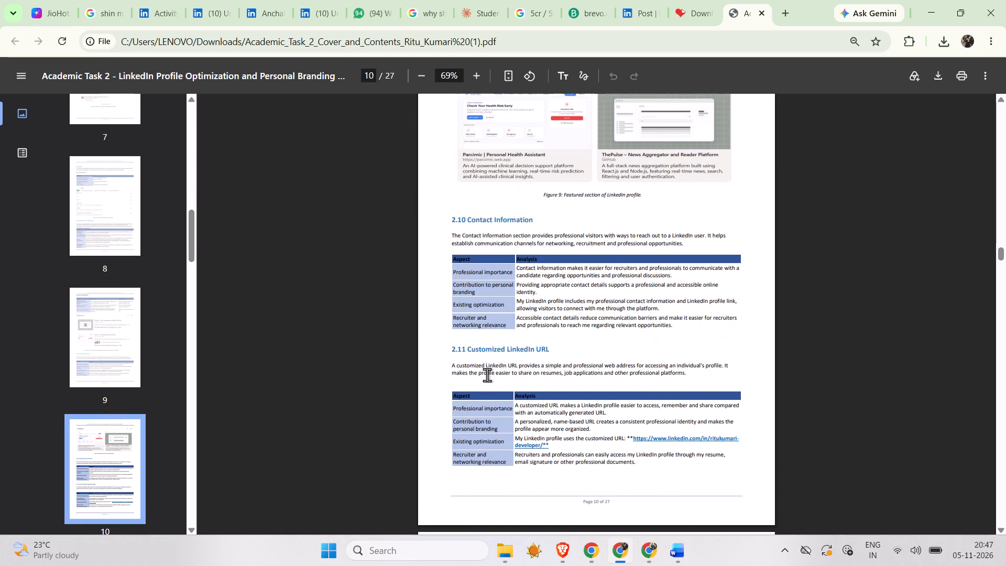
scroll(487, 375, down, 6)
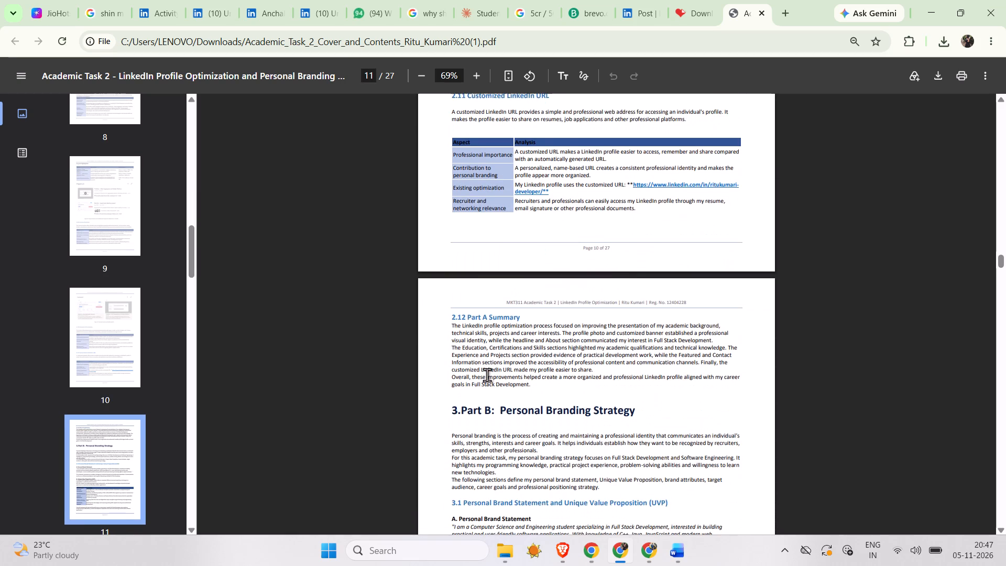
Look through Part B on personal branding strategy, including the brand statement, Unique Value Proposition and target audience.
scroll(487, 375, down, 2)
click(487, 375)
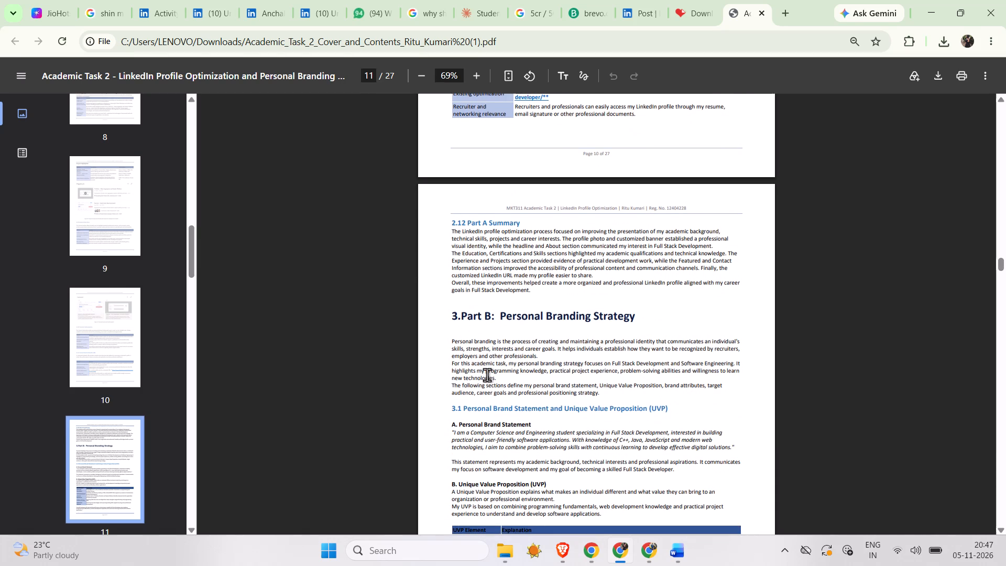
scroll(487, 375, down, 5)
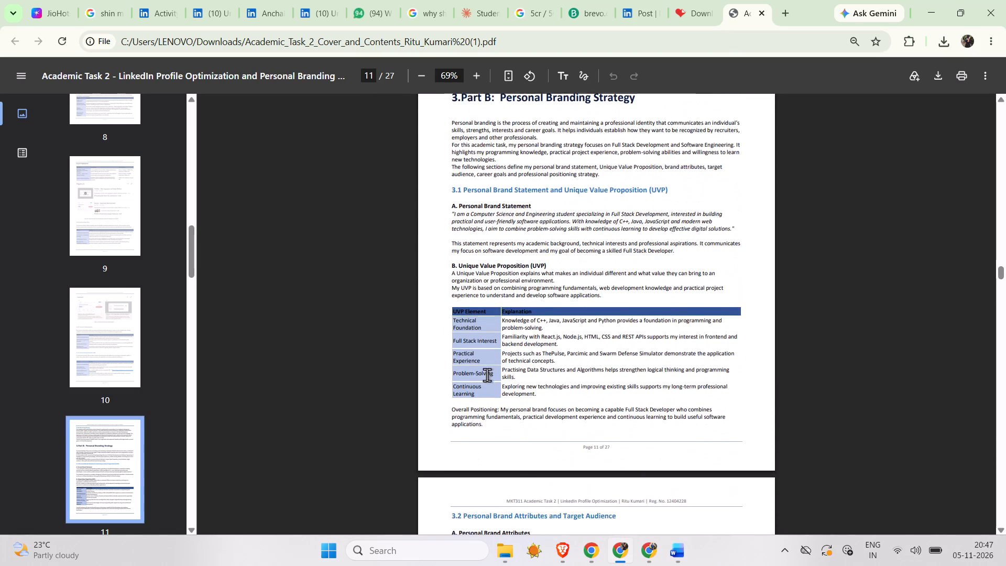
scroll(487, 375, down, 5)
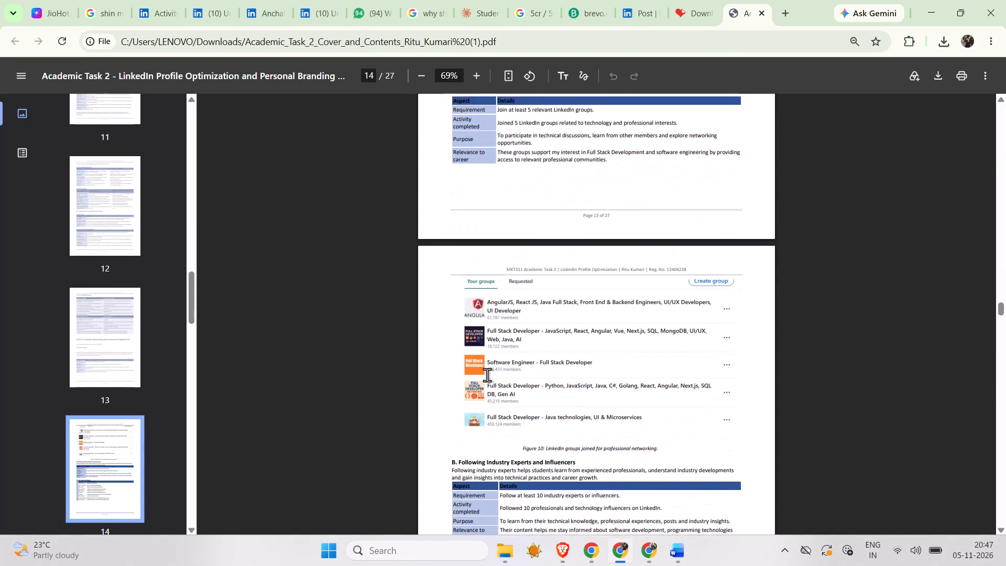
Review the Part C pages on LinkedIn groups, industry experts followed, connection requests and meaningful comments, including their figures.
scroll(487, 375, down, 5)
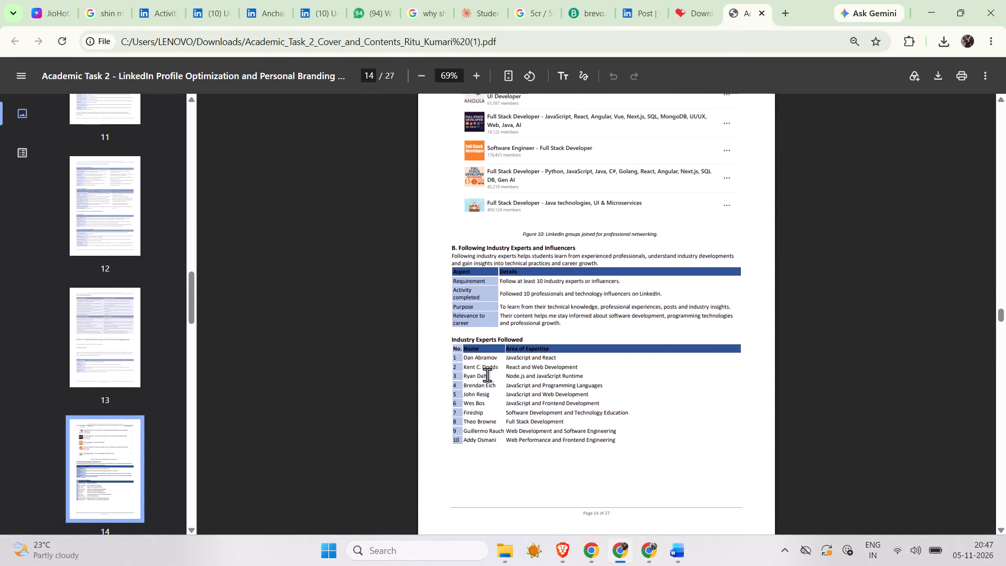
scroll(487, 375, down, 9)
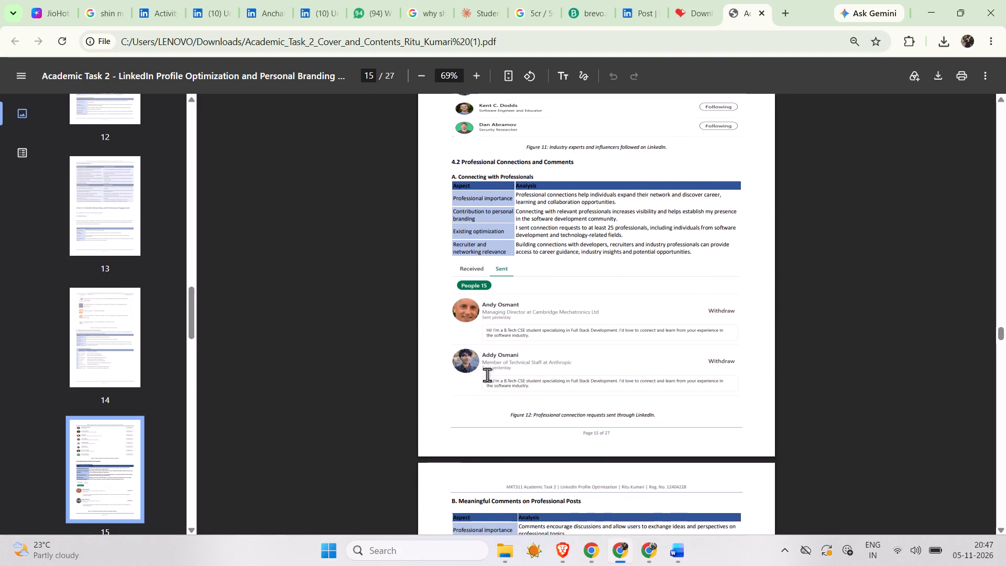
scroll(487, 375, down, 7)
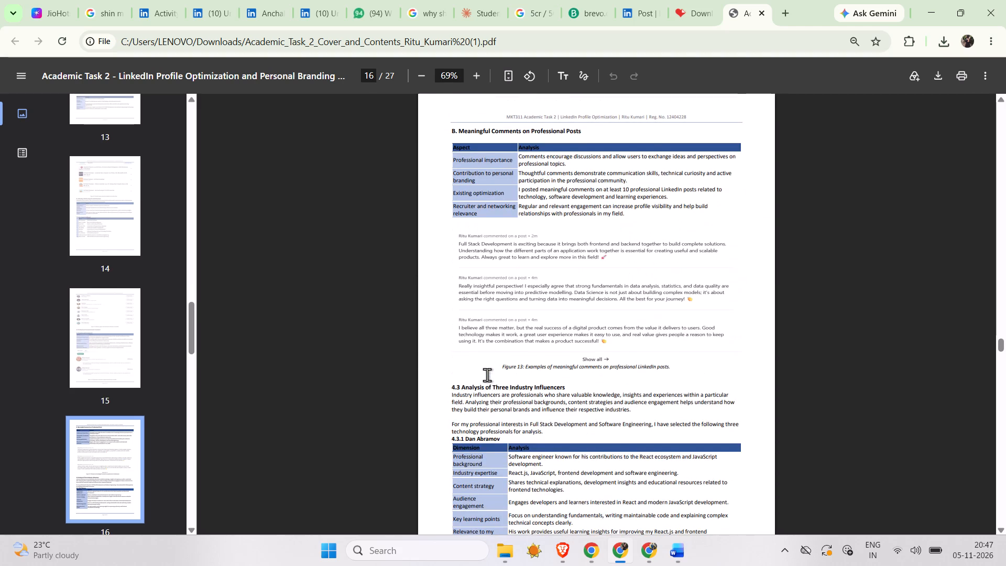
Check section 4.3 on the three industry influencers, including their profile screenshots and the comparison table.
scroll(530, 332, down, 5)
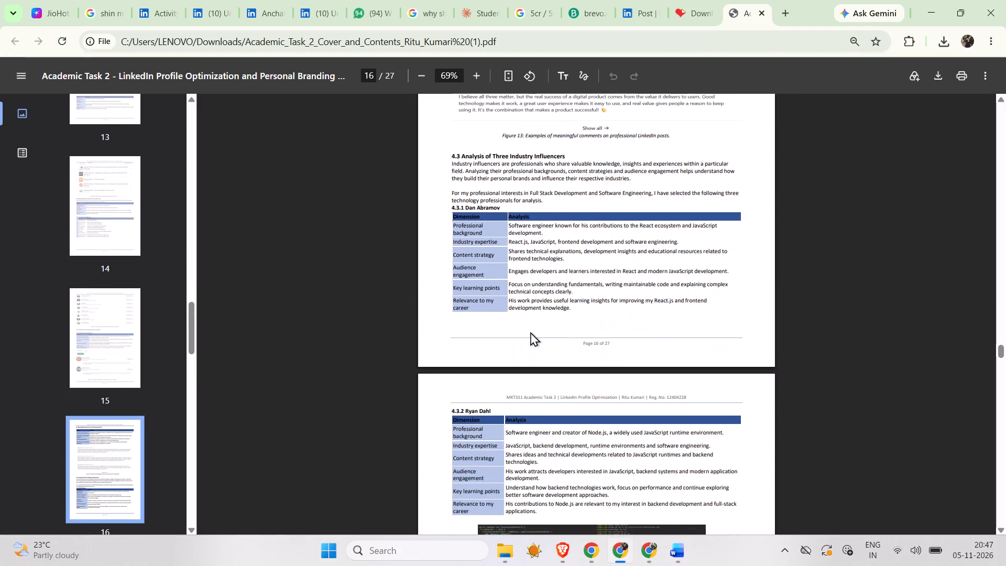
scroll(530, 332, down, 5)
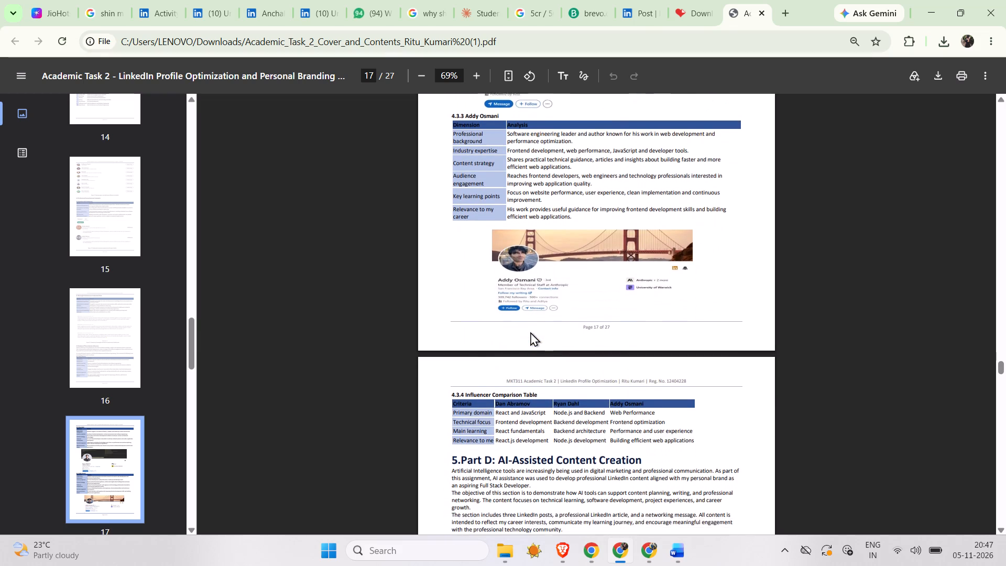
scroll(530, 332, down, 3)
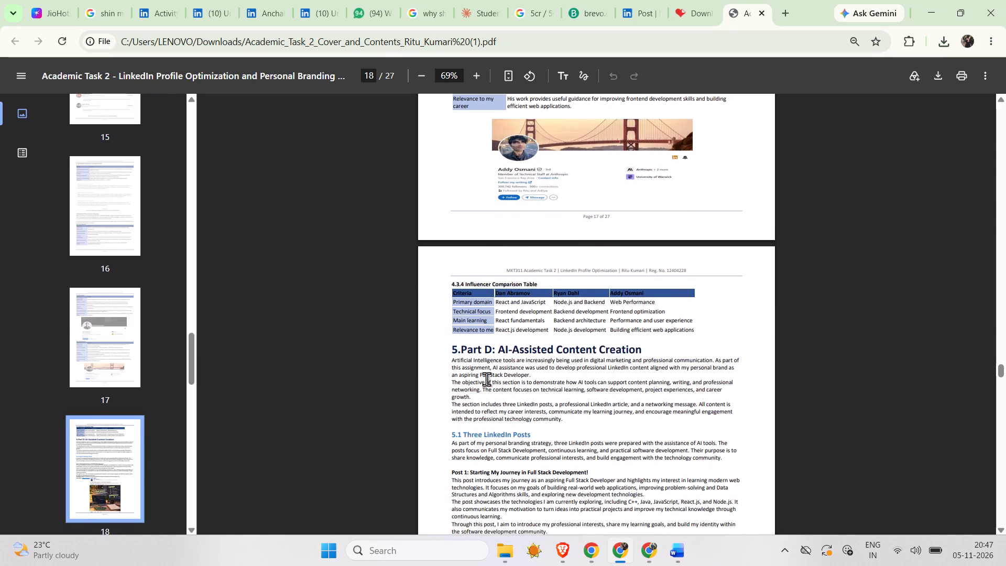
Read through Part D on AI-assisted content, checking the three LinkedIn posts, their links and screenshots, and the published article.
scroll(486, 379, down, 7)
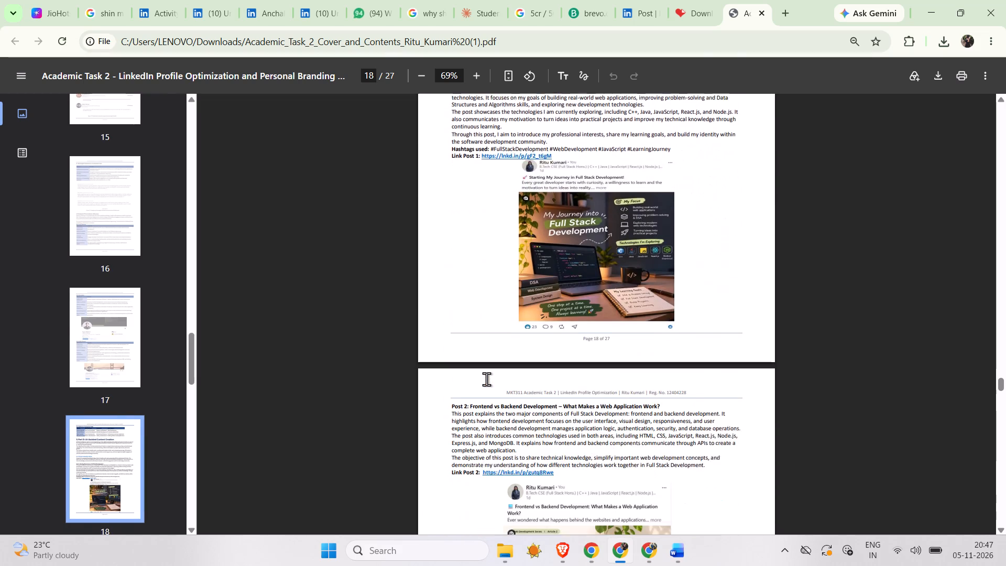
scroll(486, 379, down, 4)
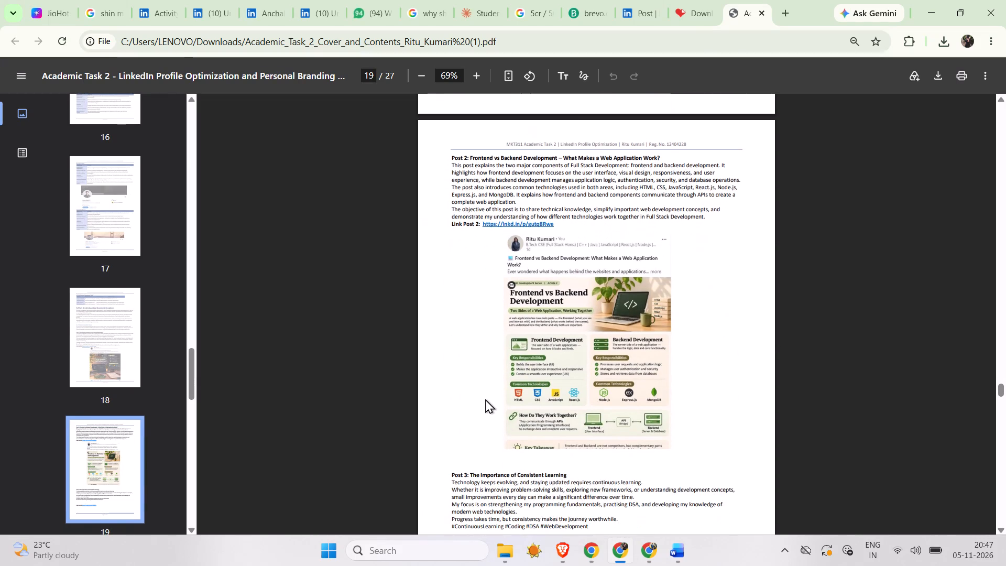
scroll(485, 399, down, 7)
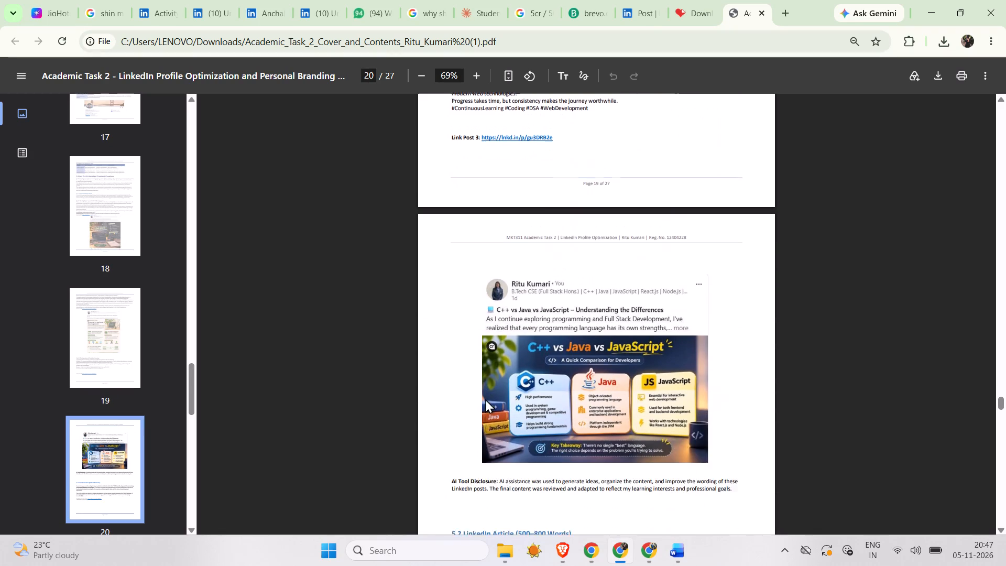
scroll(485, 399, down, 5)
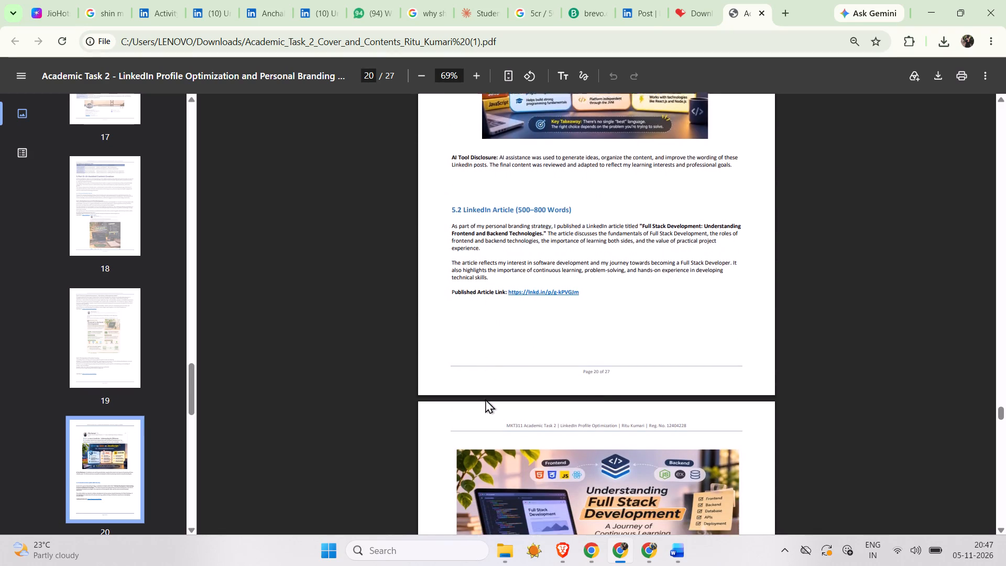
scroll(485, 399, down, 4)
Check the LinkedIn analytics sections on profile views, post reach and engagement, and content performance with growth recommendations.
scroll(485, 399, down, 4)
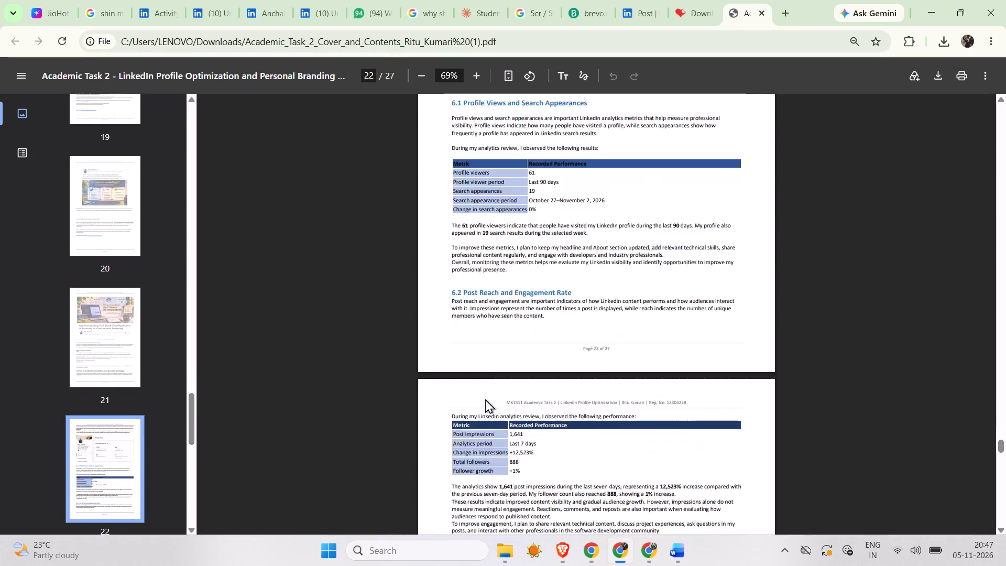
scroll(485, 399, down, 3)
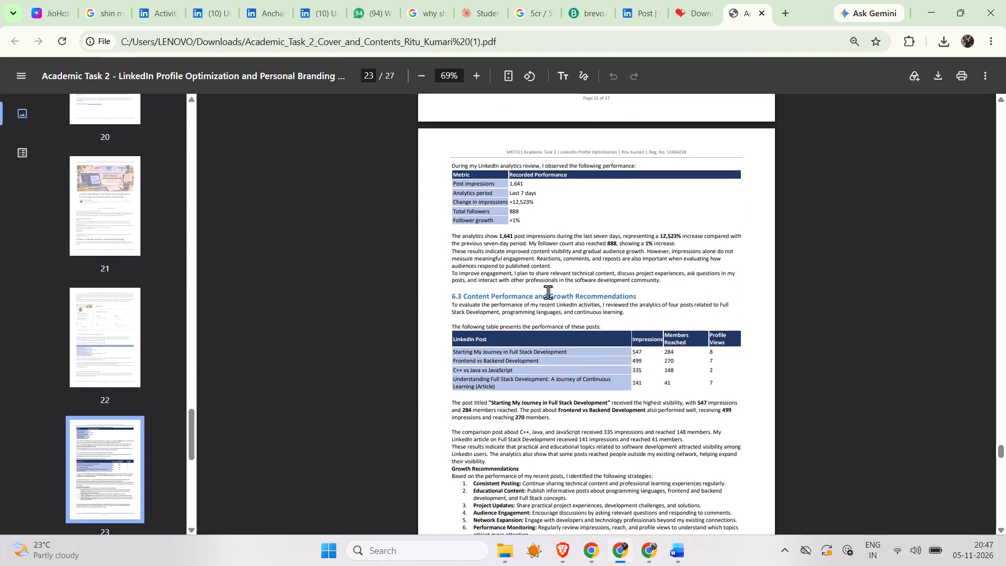
scroll(487, 368, down, 1)
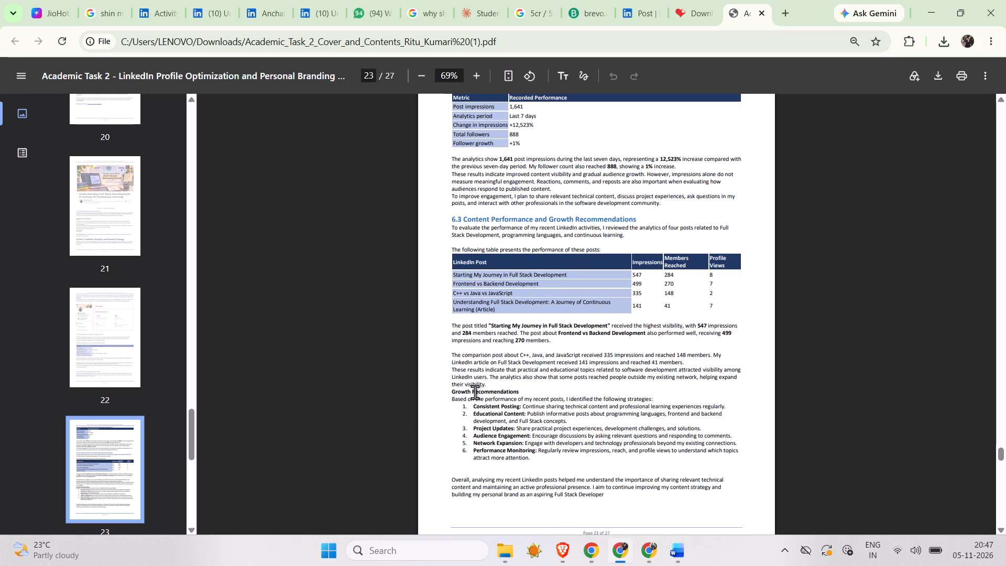
scroll(475, 392, down, 2)
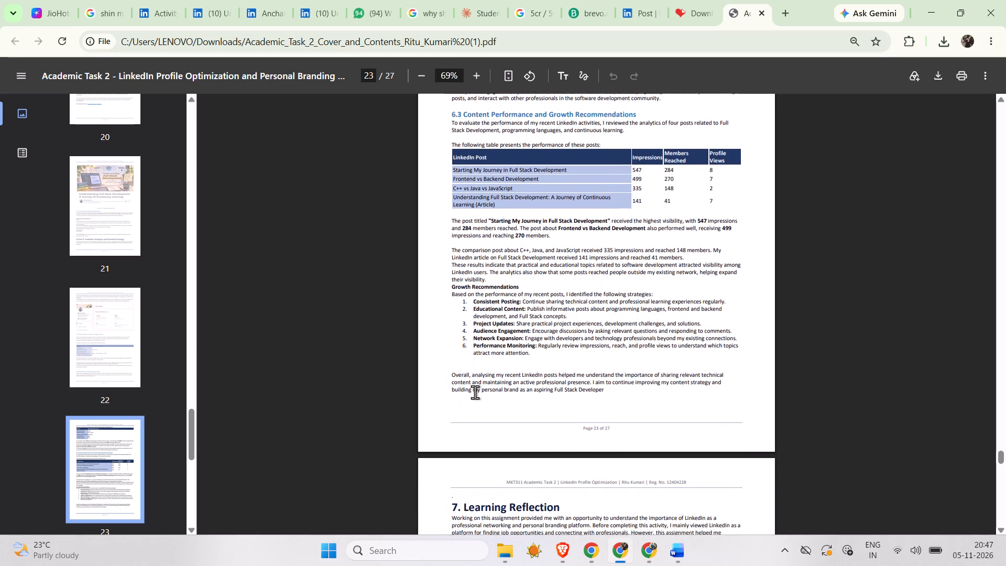
Review the learning reflection, learning outcomes, references and annexure evidence through to the last page of the PDF.
scroll(475, 392, down, 7)
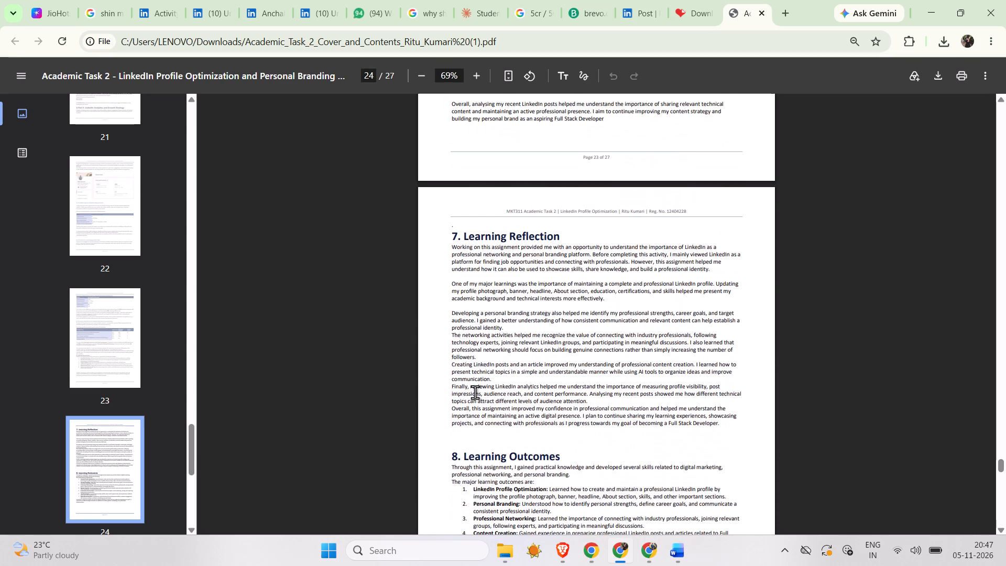
scroll(475, 392, down, 2)
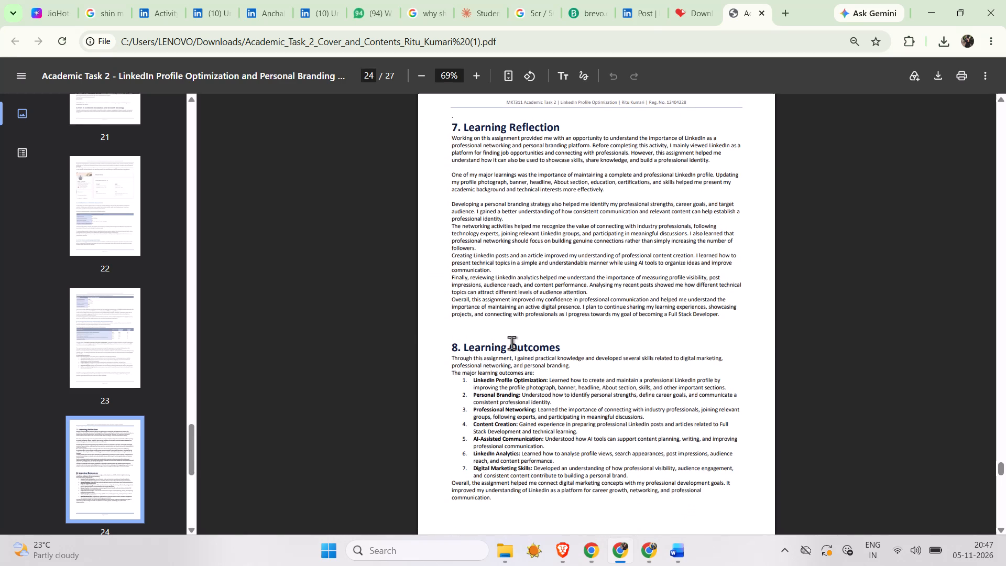
scroll(511, 343, down, 8)
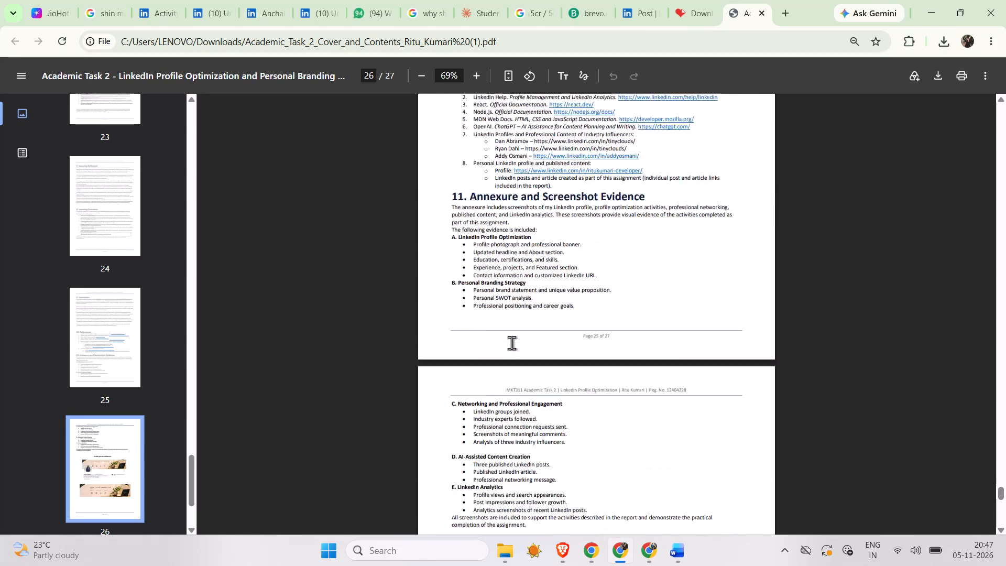
scroll(511, 343, down, 6)
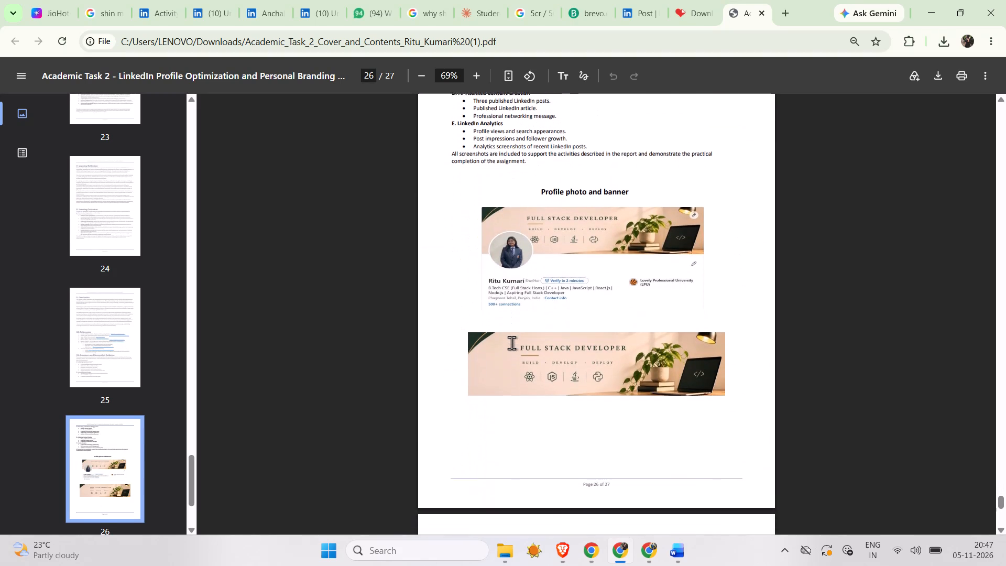
scroll(511, 343, down, 4)
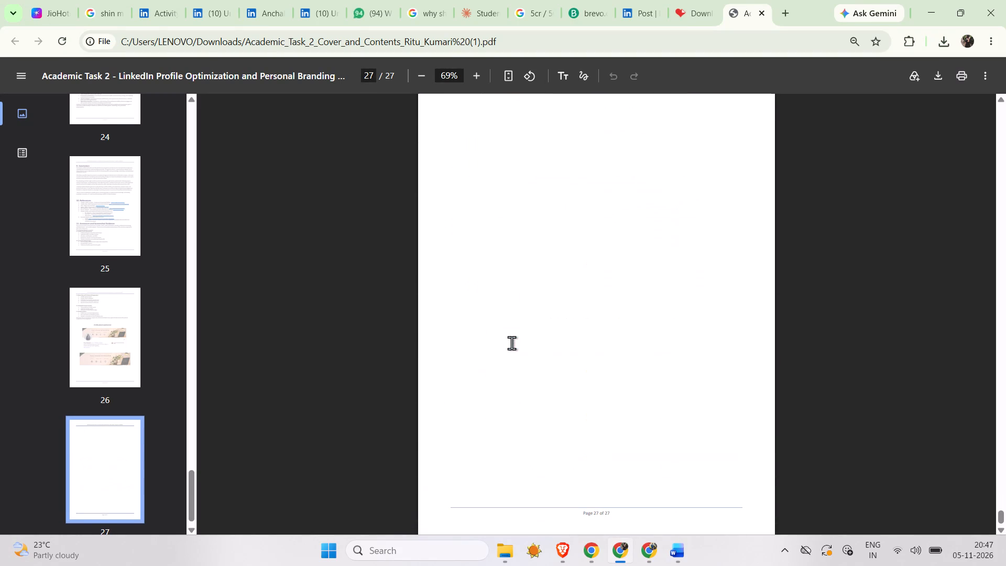
scroll(511, 343, down, 1)
scroll(511, 343, up, 1)
Switch to the Word report and remove the blank final page that follows the profile photo and banner evidence.
click(676, 556)
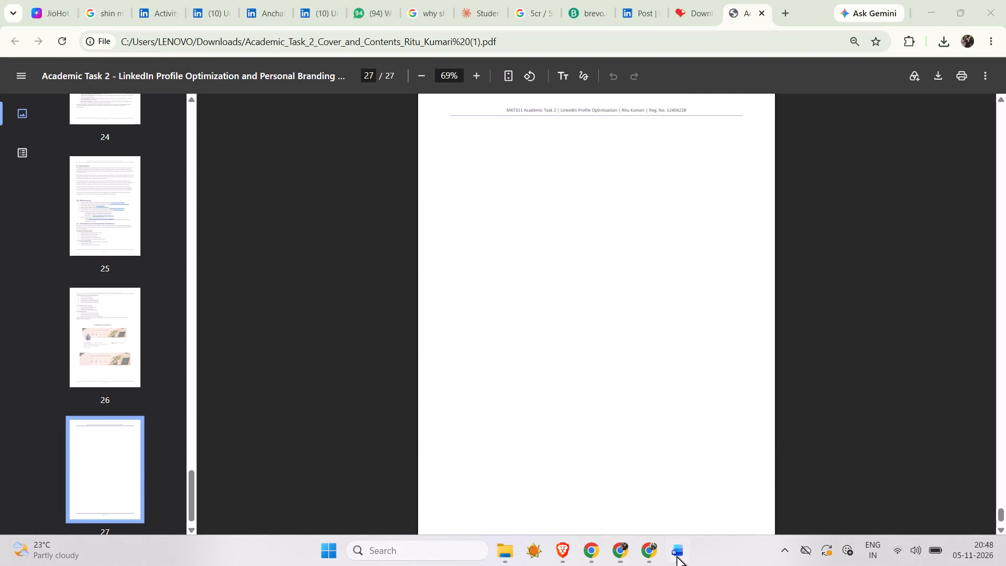
scroll(568, 421, down, 20)
scroll(568, 421, down, 20)
scroll(568, 421, down, 20)
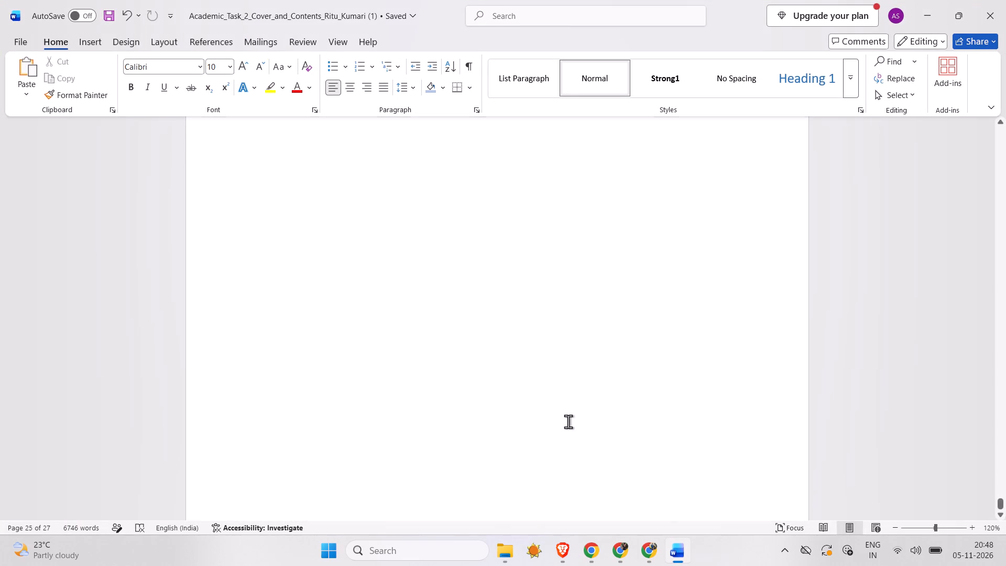
scroll(568, 421, down, 17)
scroll(527, 432, down, 1)
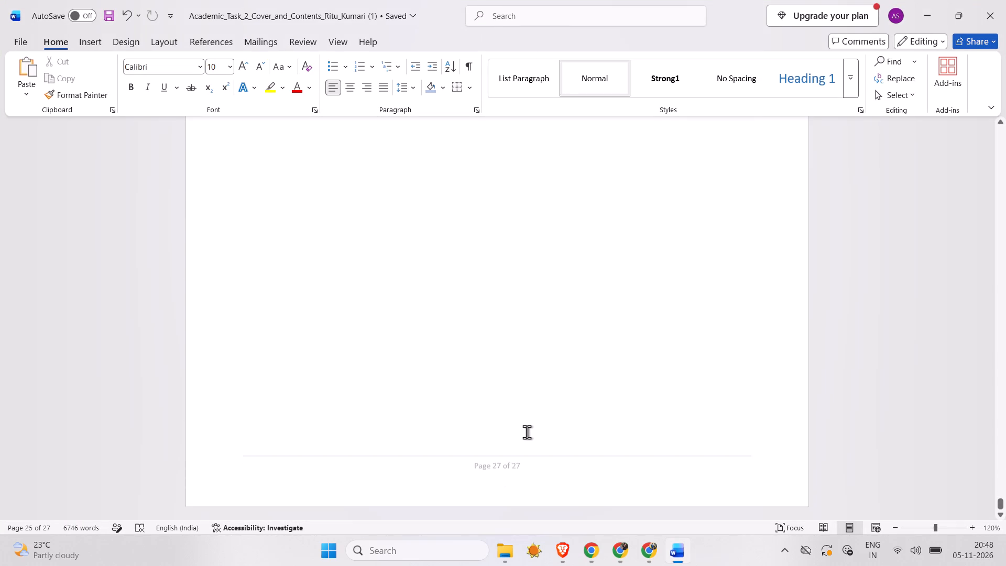
click(479, 428)
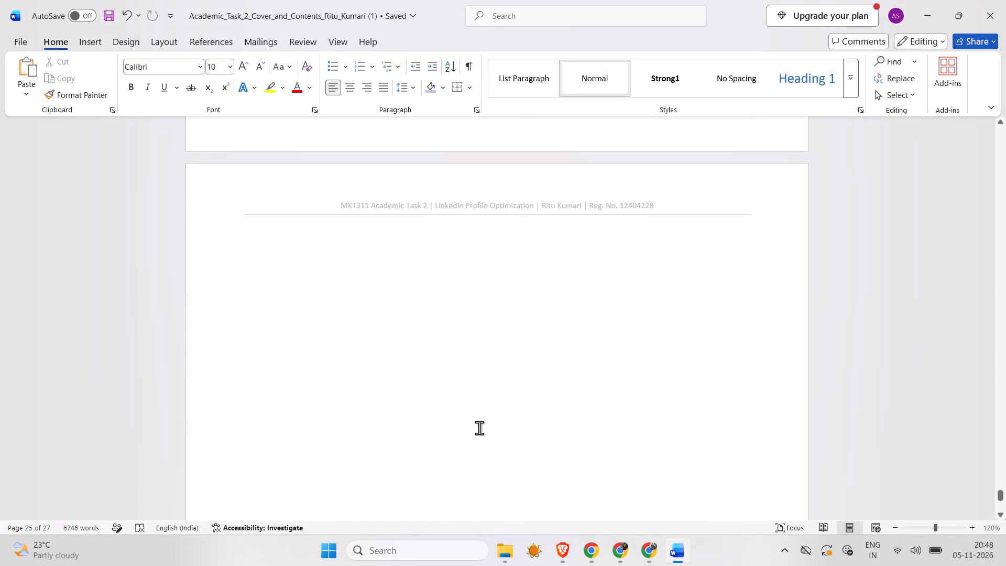
key(Delete)
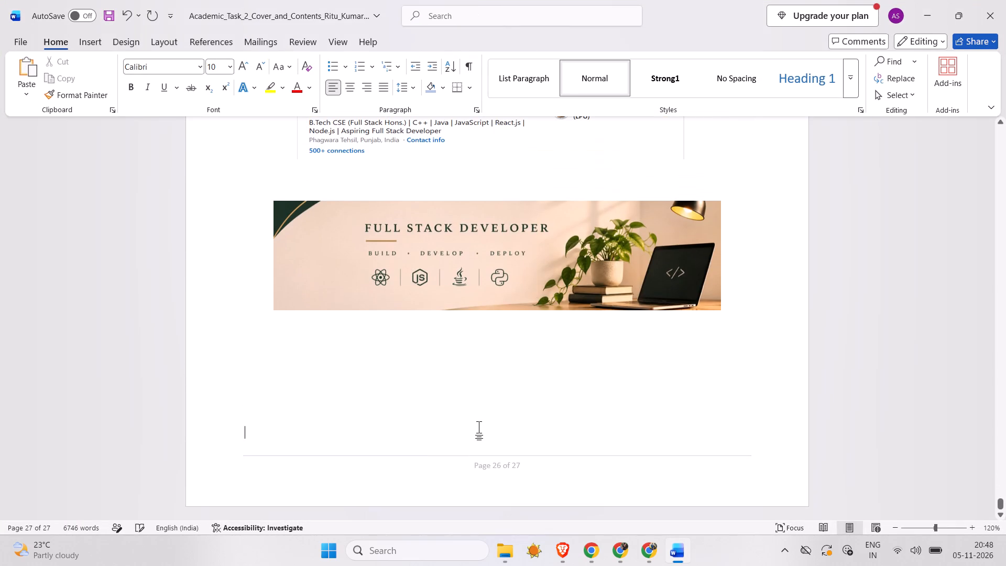
scroll(479, 428, down, 7)
scroll(479, 428, up, 12)
scroll(479, 428, down, 1)
scroll(479, 428, up, 20)
scroll(479, 428, up, 12)
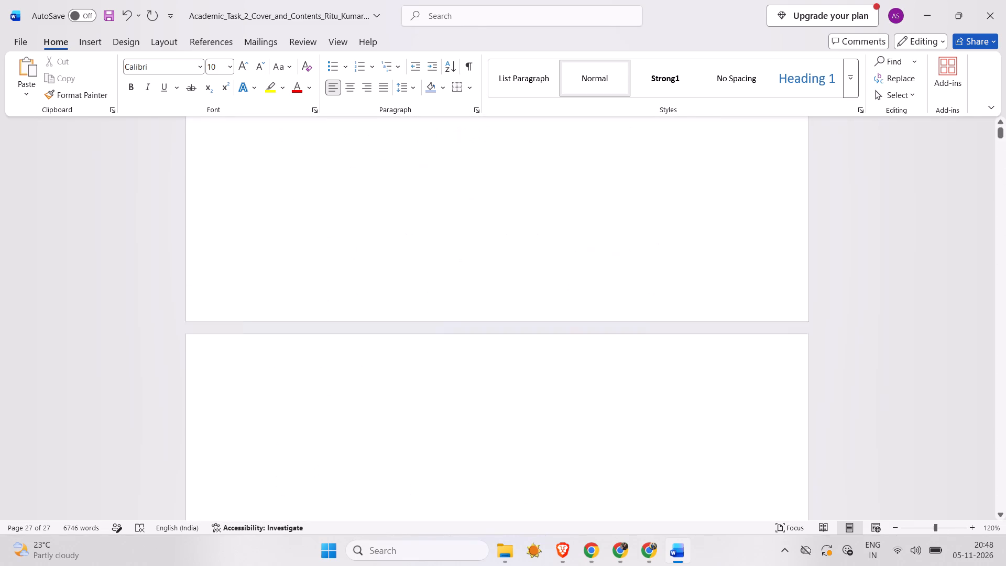
Switch to Chrome, open the report author's own LinkedIn profile and copy its web address.
click(630, 549)
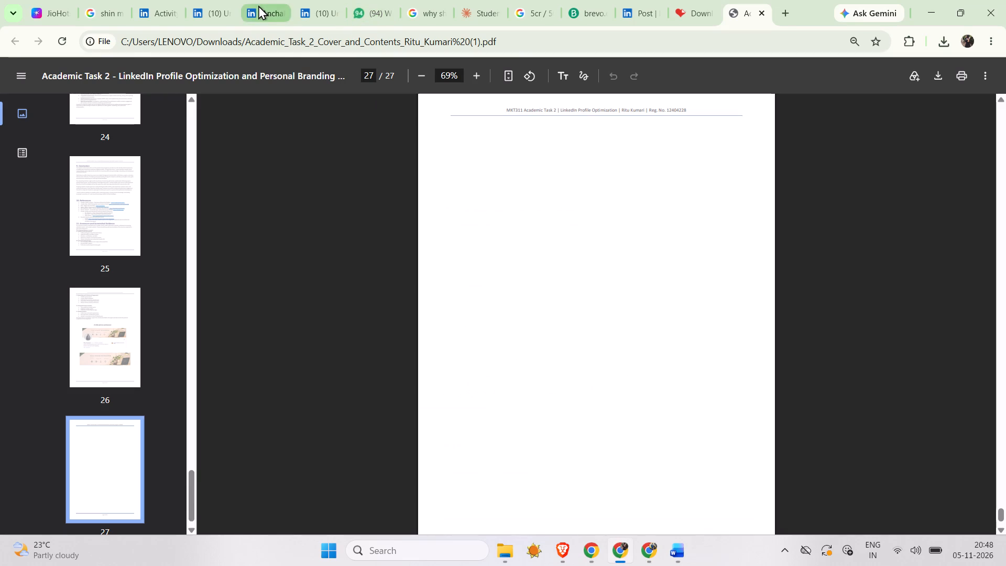
click(258, 5)
scroll(187, 108, up, 3)
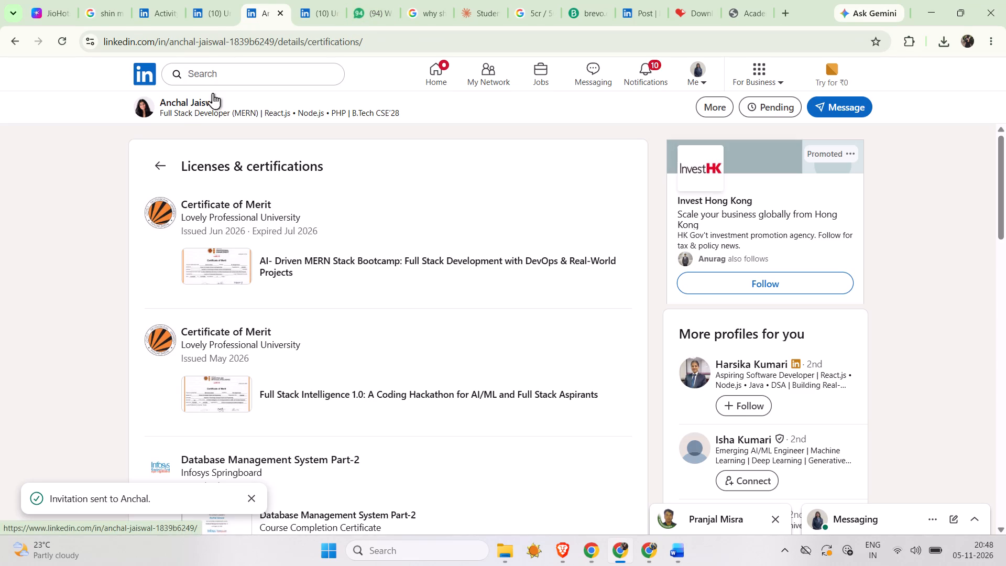
click(447, 57)
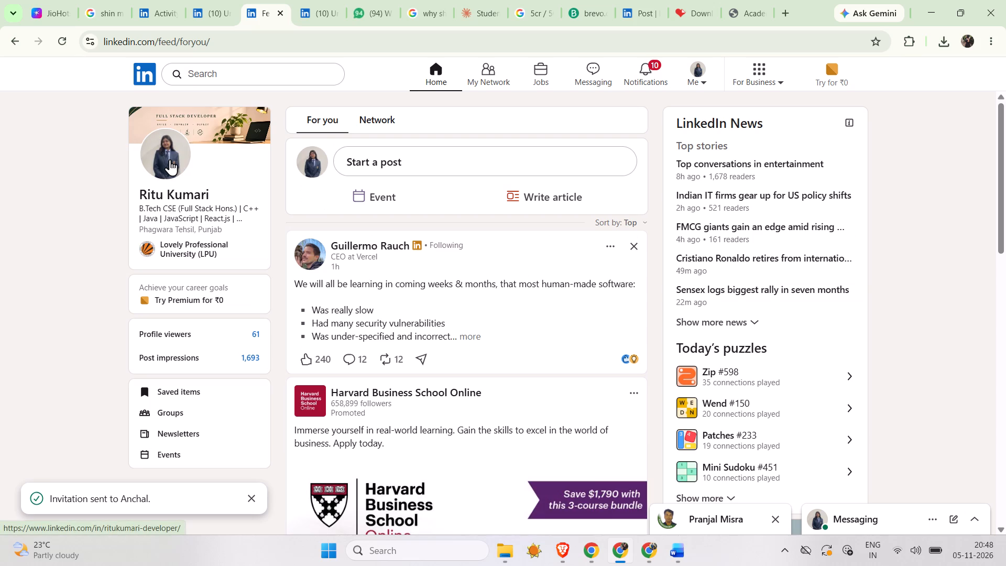
click(170, 159)
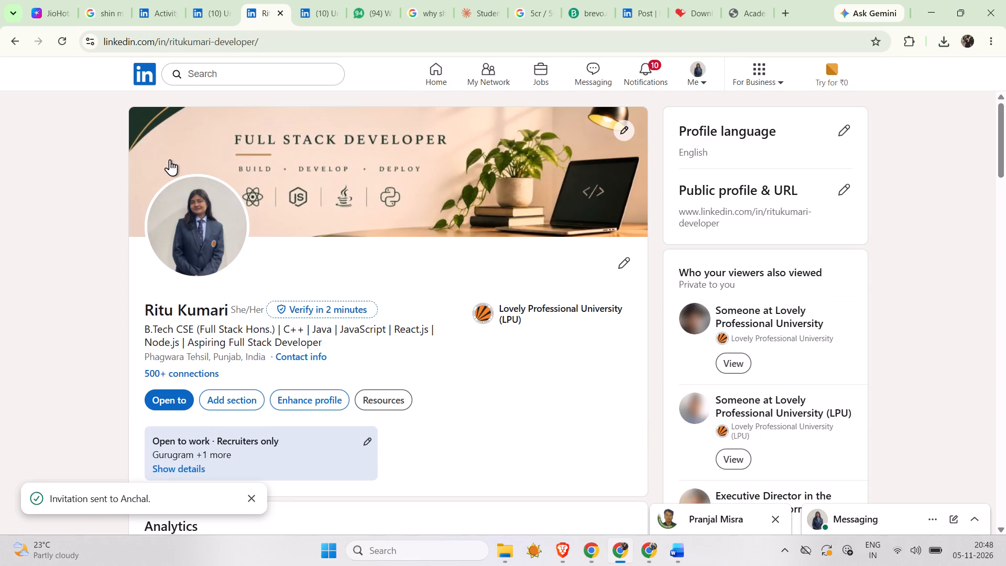
drag(287, 45, 99, 49)
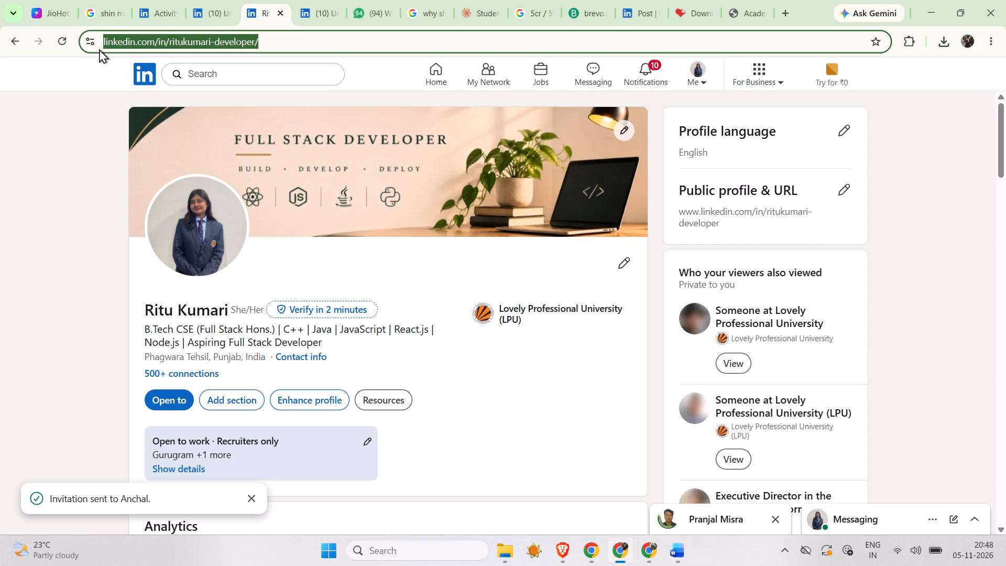
key(ctrl+c)
key(ctrl+c)
Switch to the Word report and replace the LinkedIn Profile placeholder in the cover page table with the copied profile address.
click(684, 557)
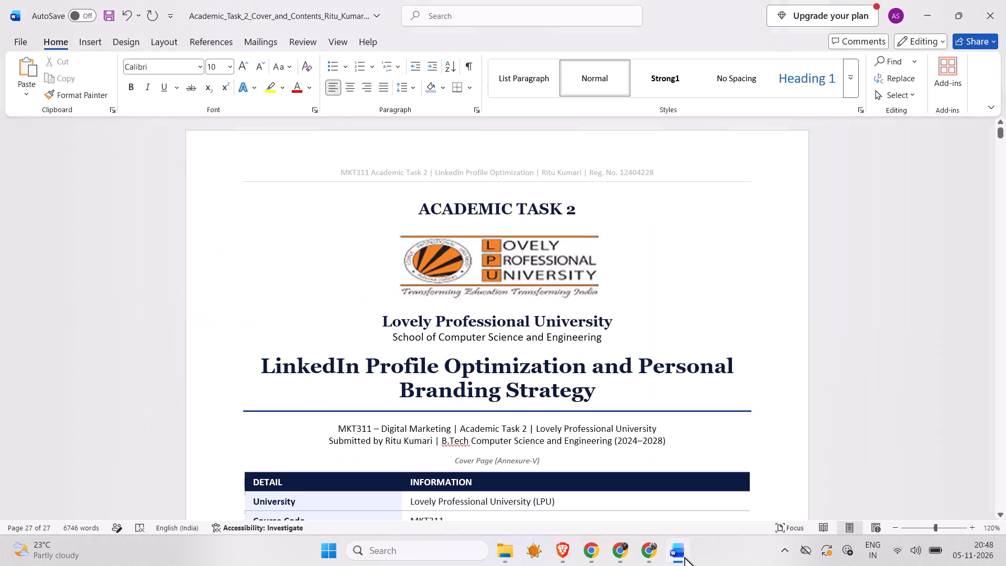
scroll(451, 304, down, 1)
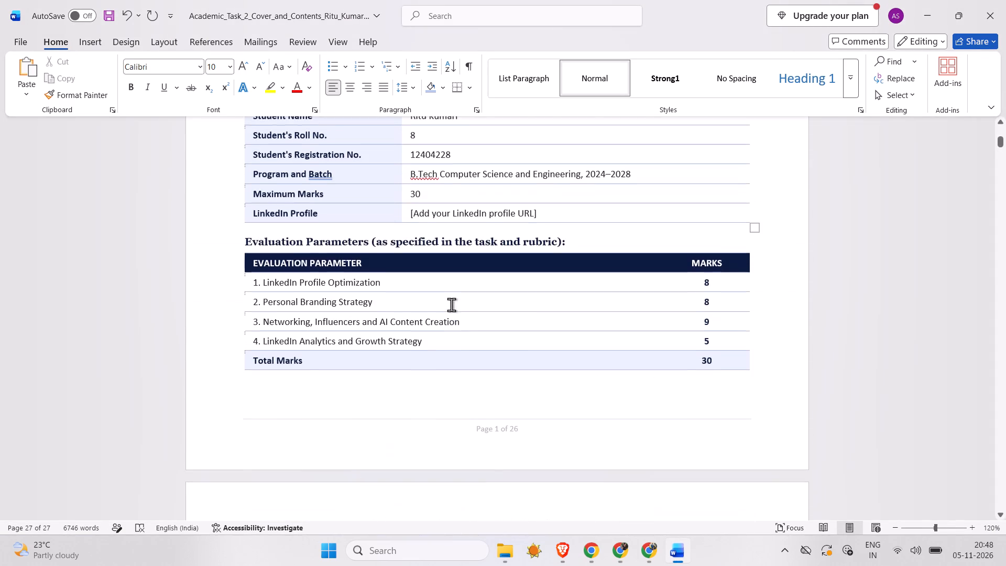
scroll(451, 304, down, 1)
drag(557, 208, 499, 221)
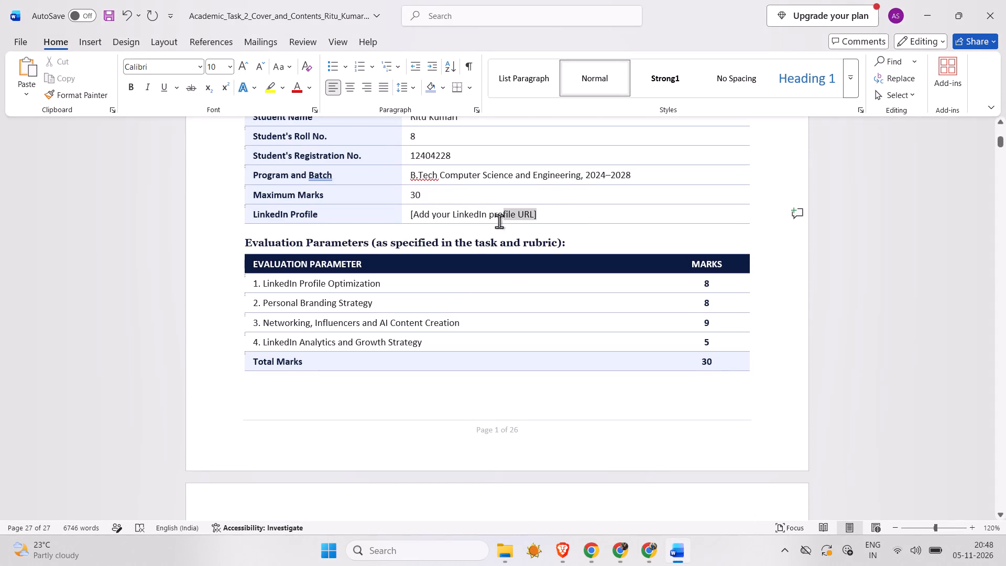
drag(499, 221, 409, 213)
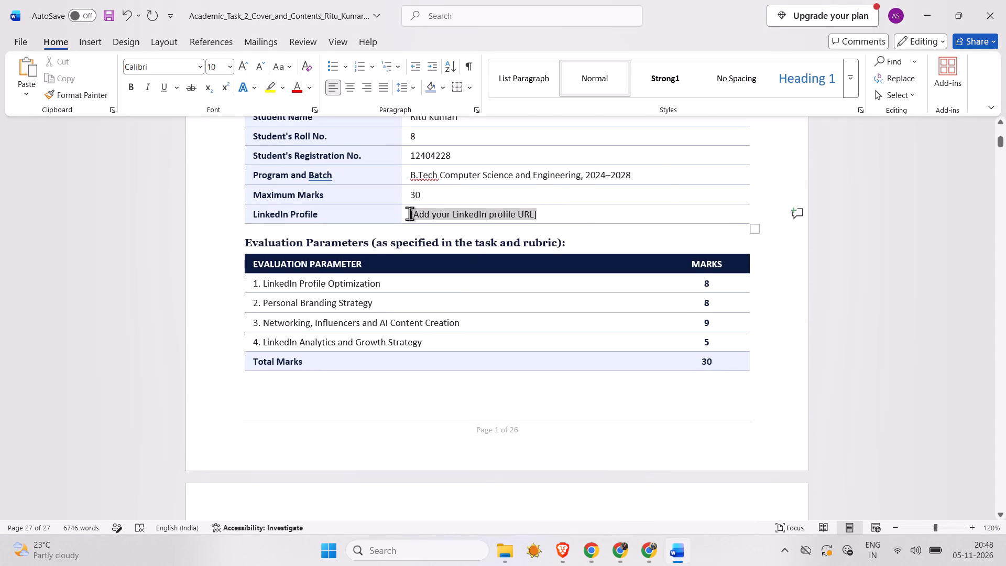
key(ctrl+v)
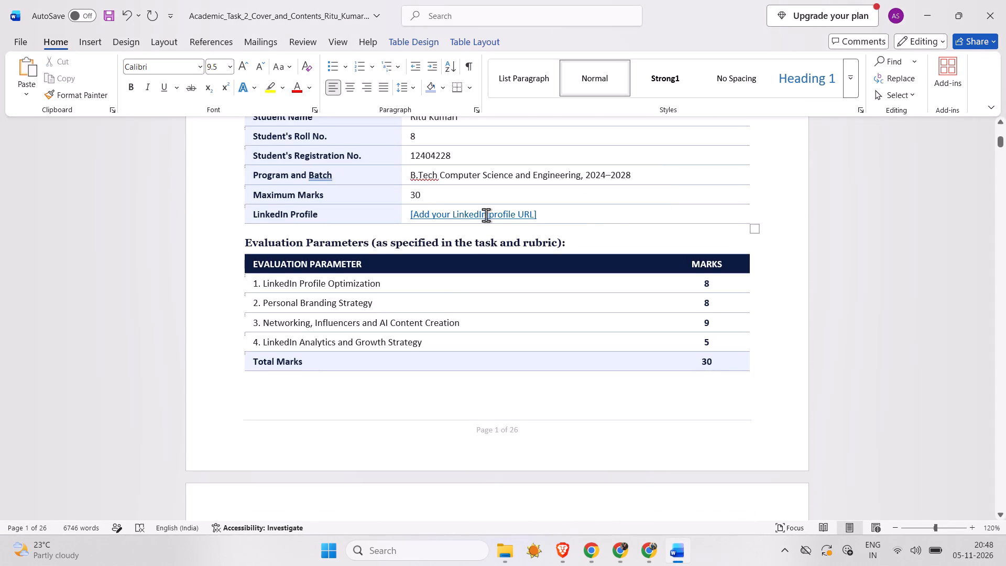
click(544, 213)
key(ctrl+v)
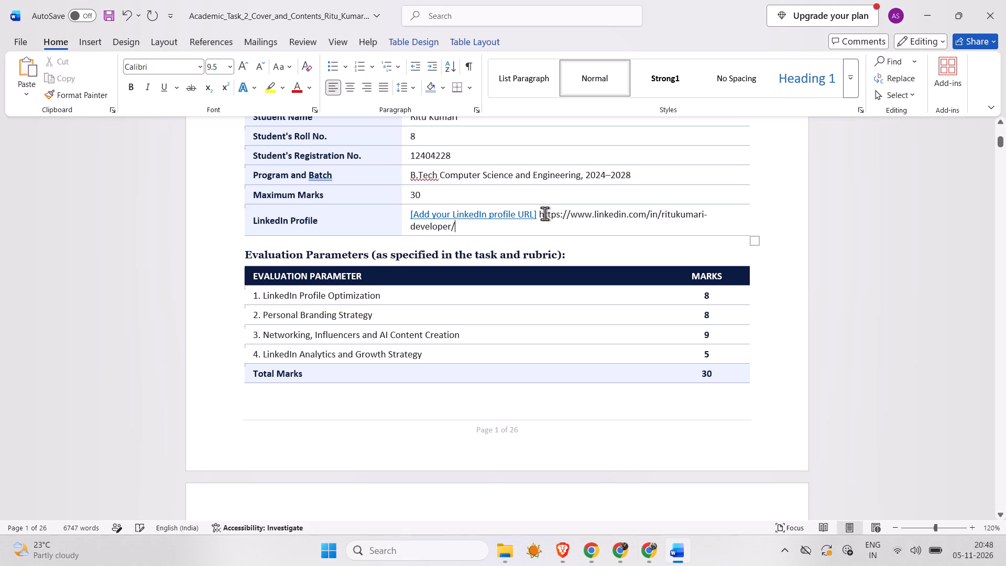
click(539, 212)
key(BackSpace)
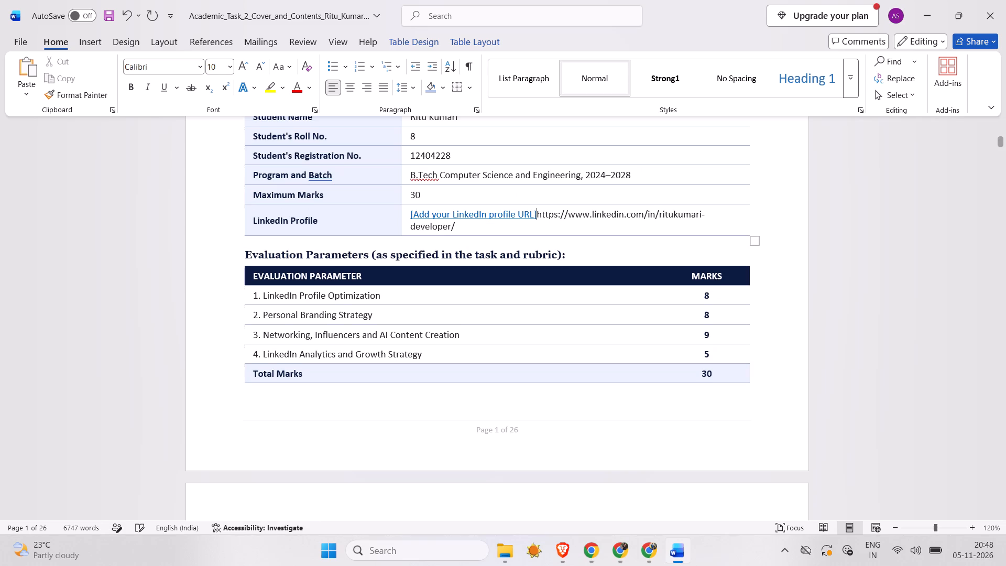
key(BackSpace)
key(BackSpace)
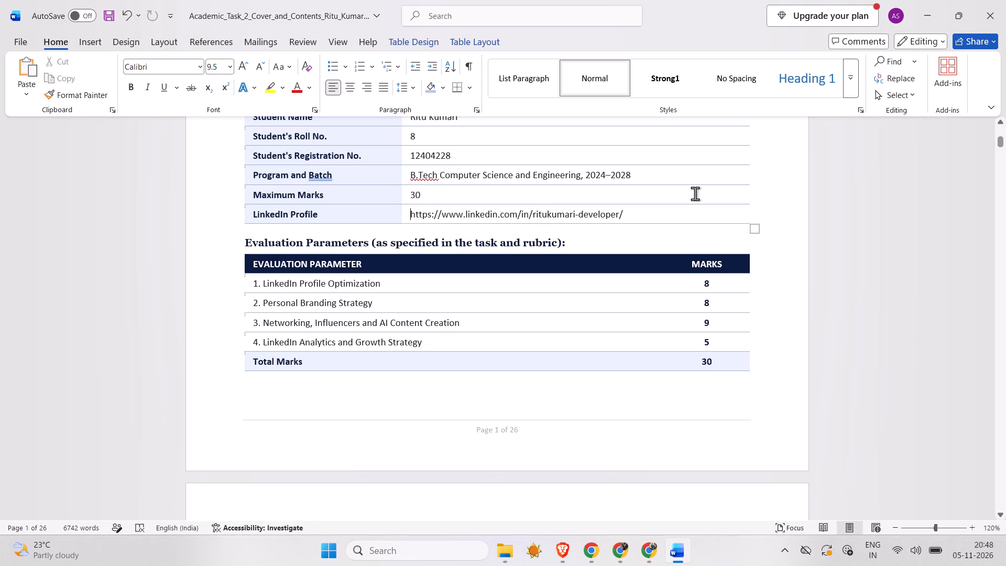
Make the profile address in the cover table's LinkedIn Profile row bold.
drag(649, 219, 413, 230)
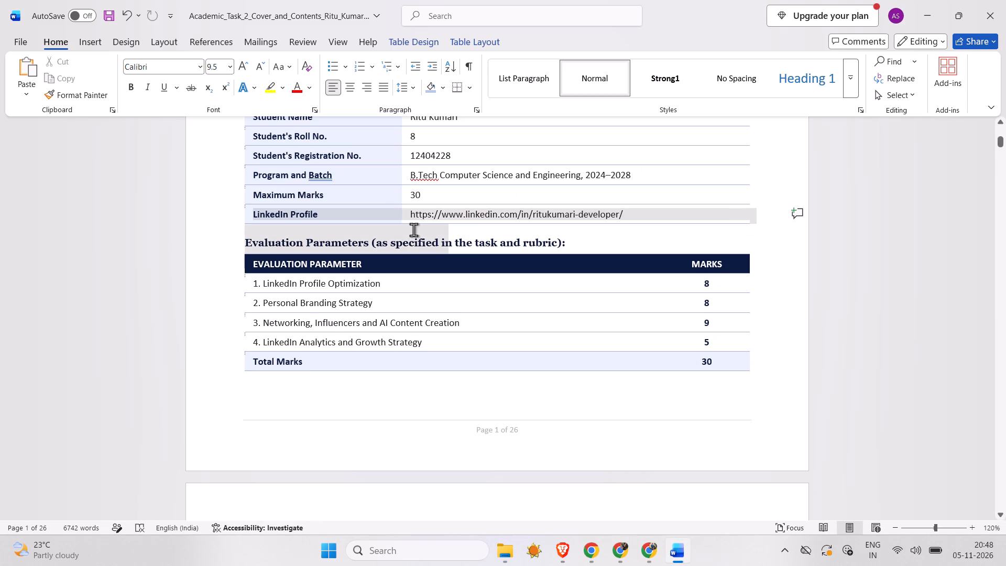
drag(413, 230, 410, 211)
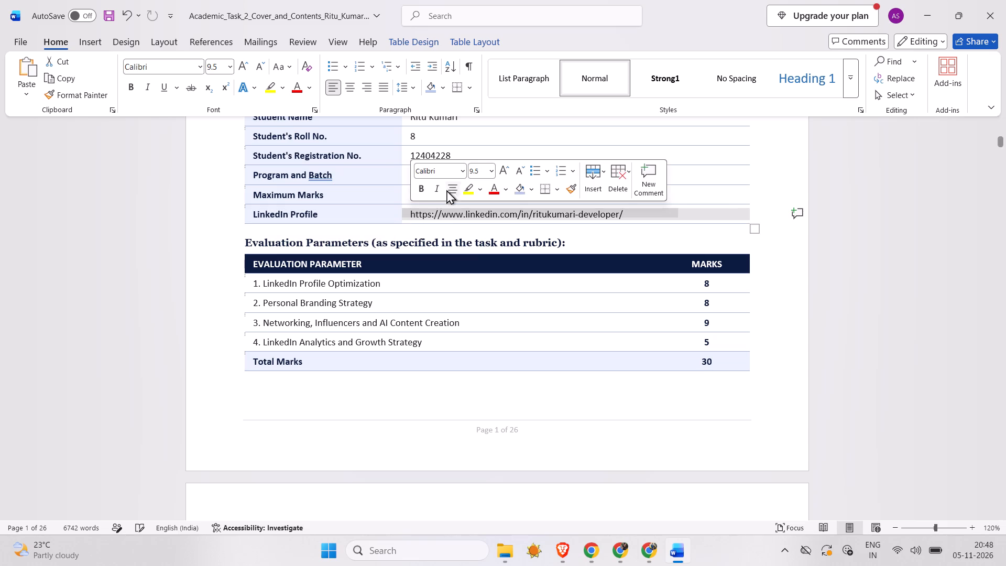
click(423, 186)
click(708, 209)
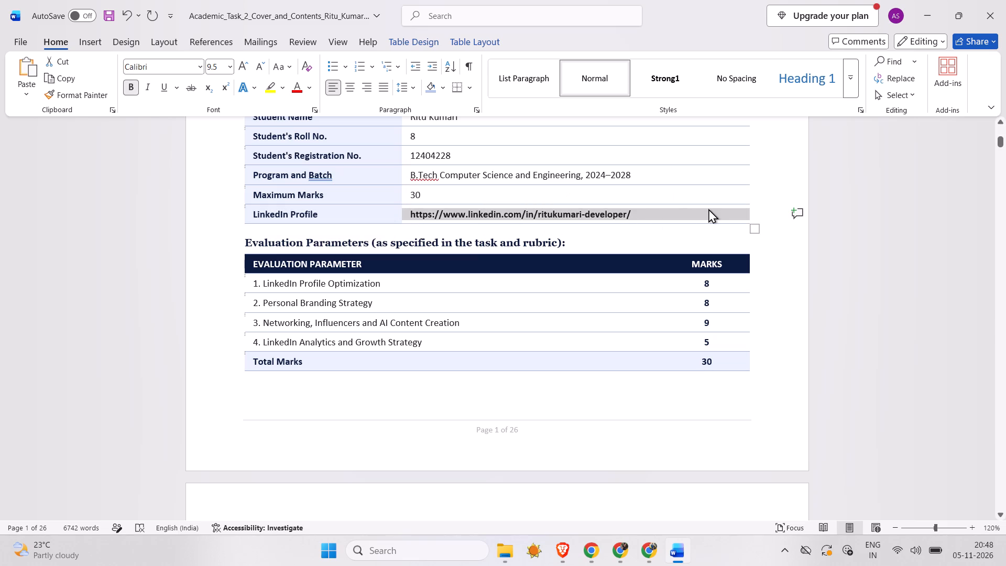
click(467, 375)
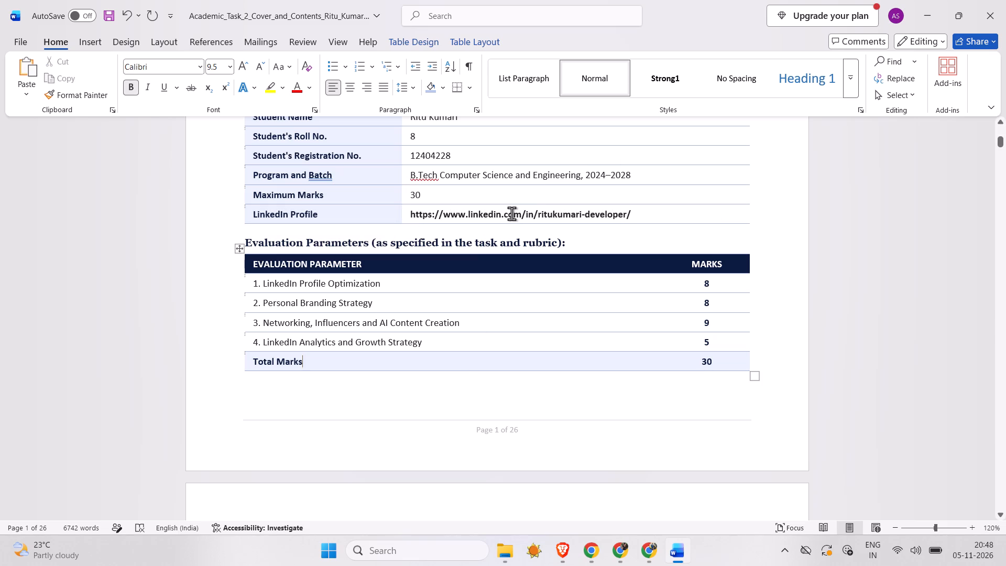
Turn the bold profile address in the LinkedIn Profile row into a clickable hyperlink.
click(483, 238)
click(624, 212)
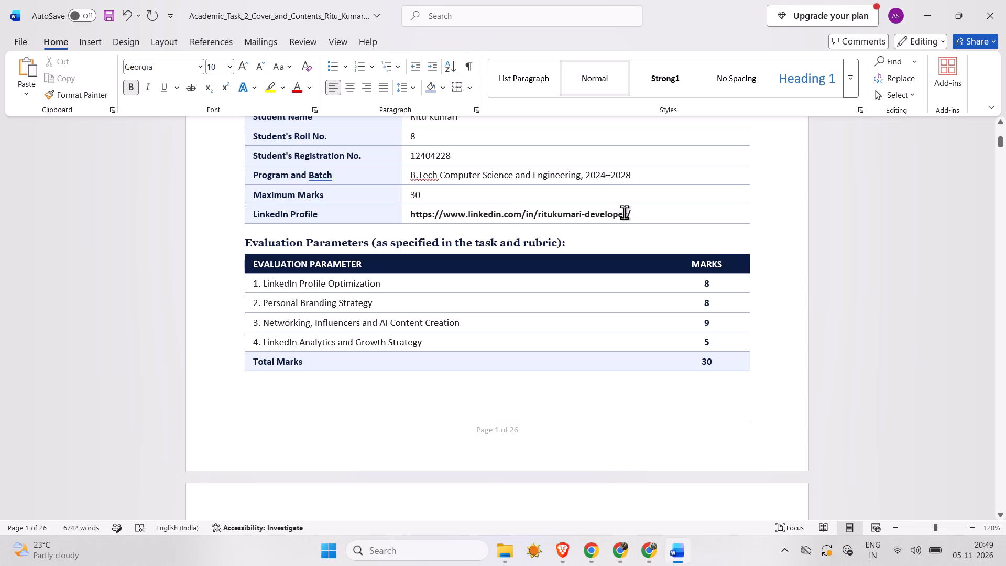
double_click(598, 216)
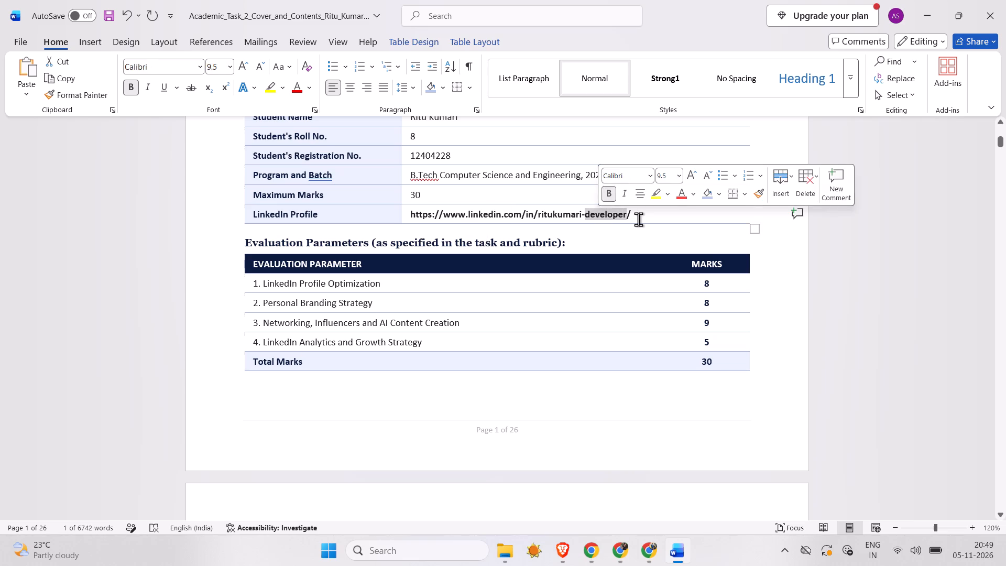
click(638, 219)
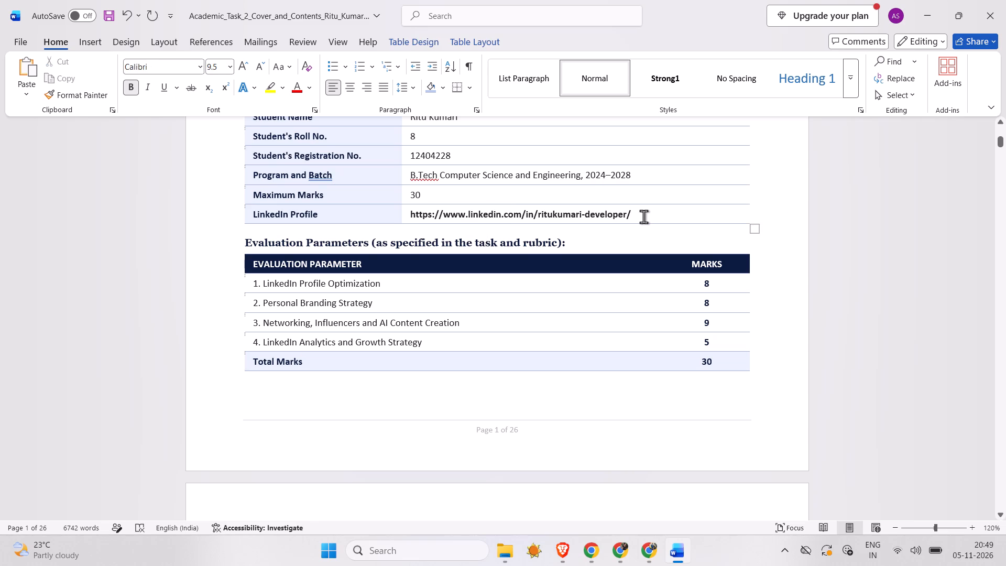
scroll(643, 216, up, 1)
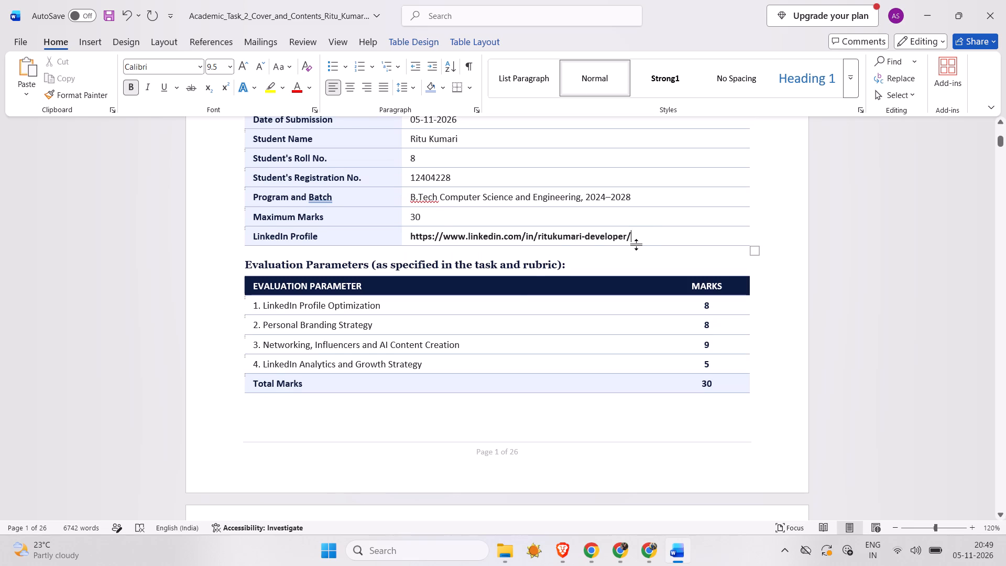
key(Return)
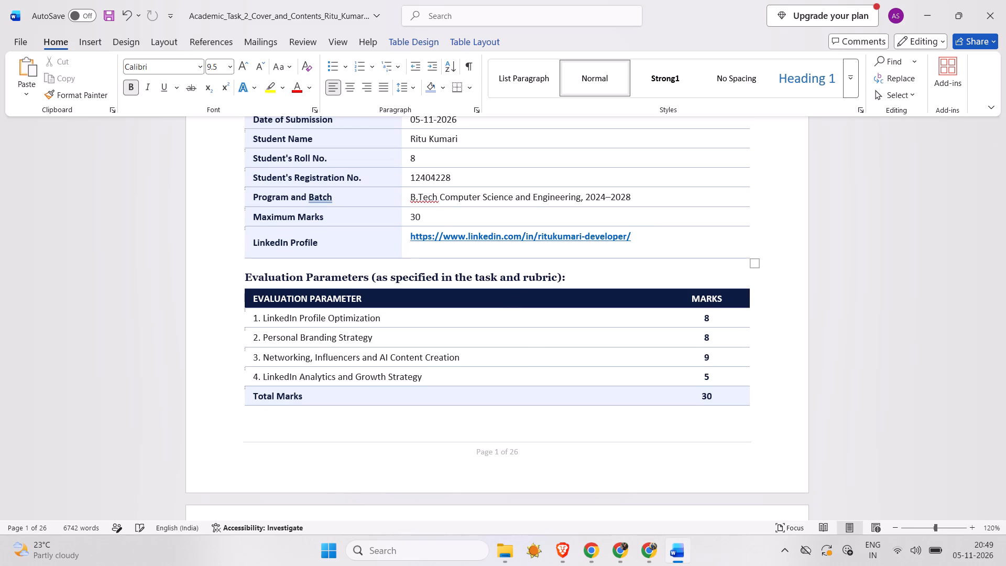
Rewrite the student's roll number in the cover page table with a leading zero.
click(640, 164)
scroll(505, 226, up, 1)
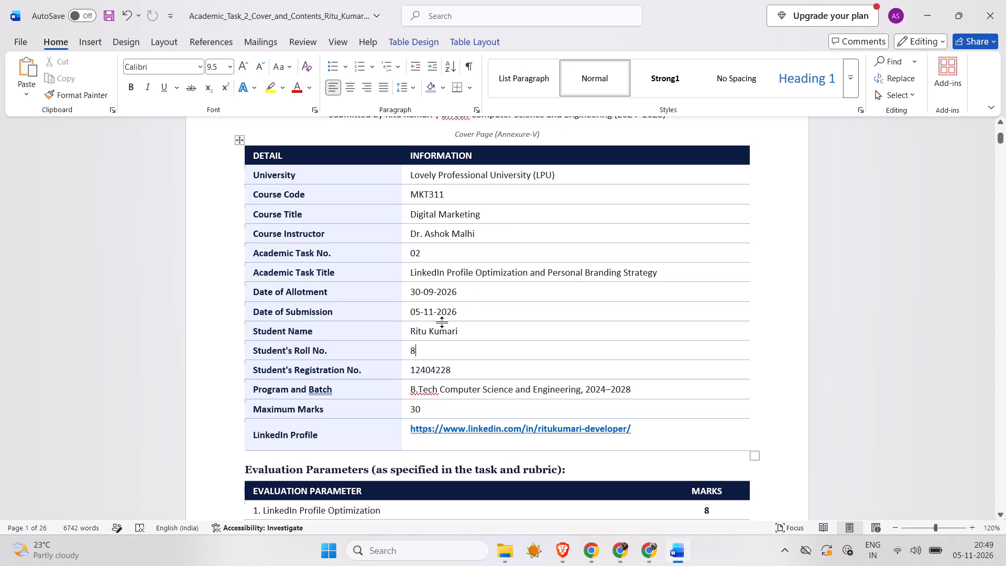
key(BackSpace)
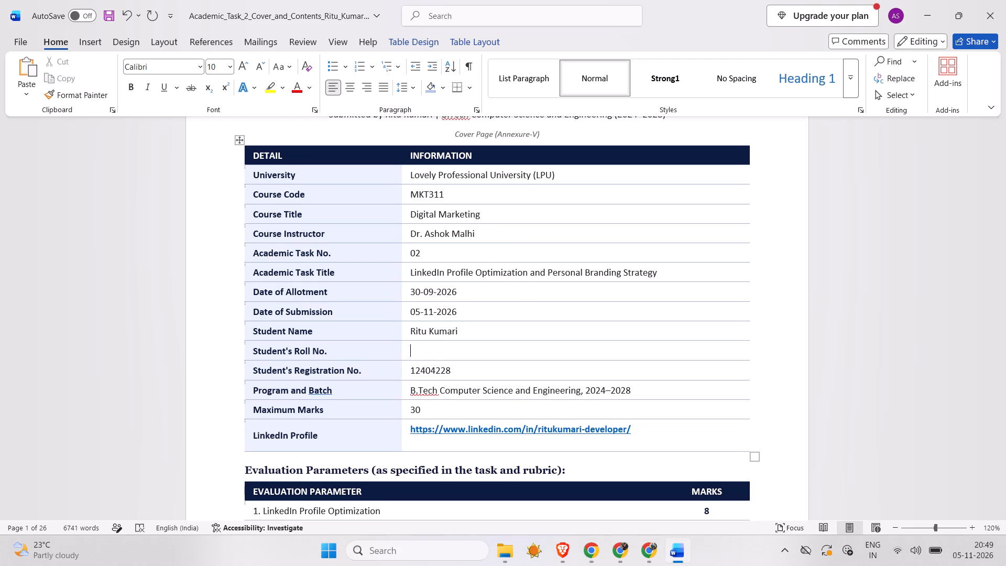
key(0)
key(8)
Return to the start of the report and save the document under its existing name.
scroll(487, 331, down, 1)
scroll(487, 331, up, 2)
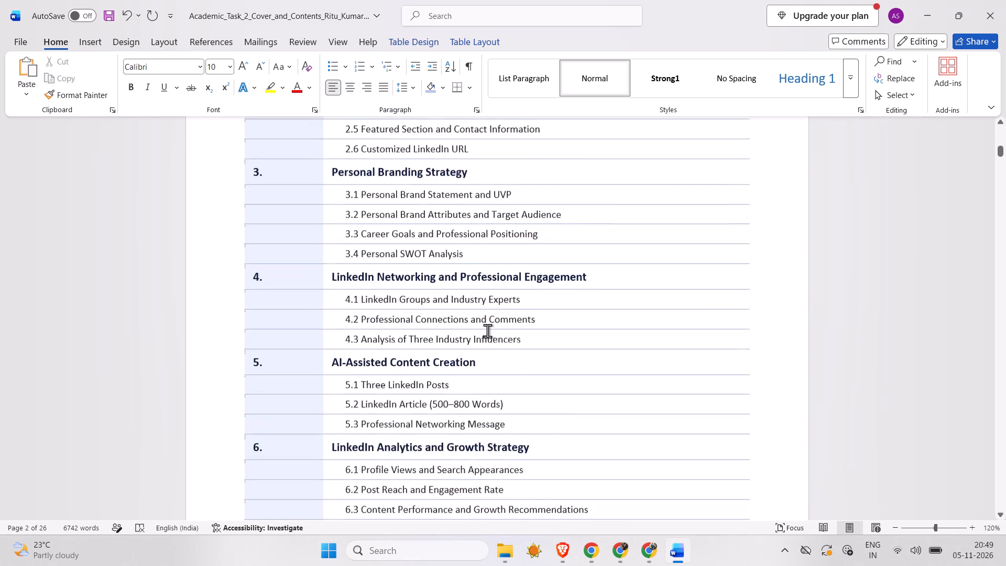
scroll(487, 331, up, 2)
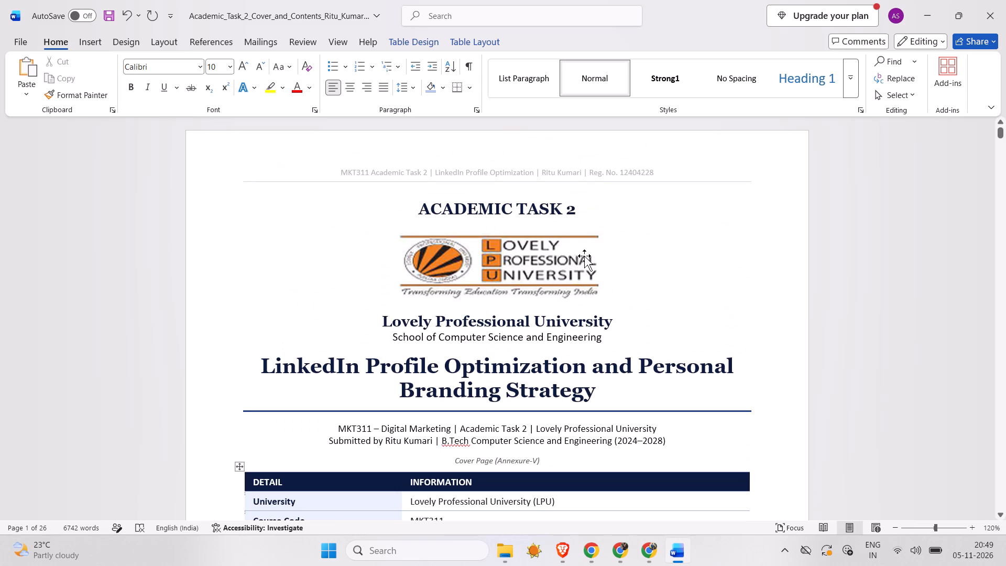
click(23, 43)
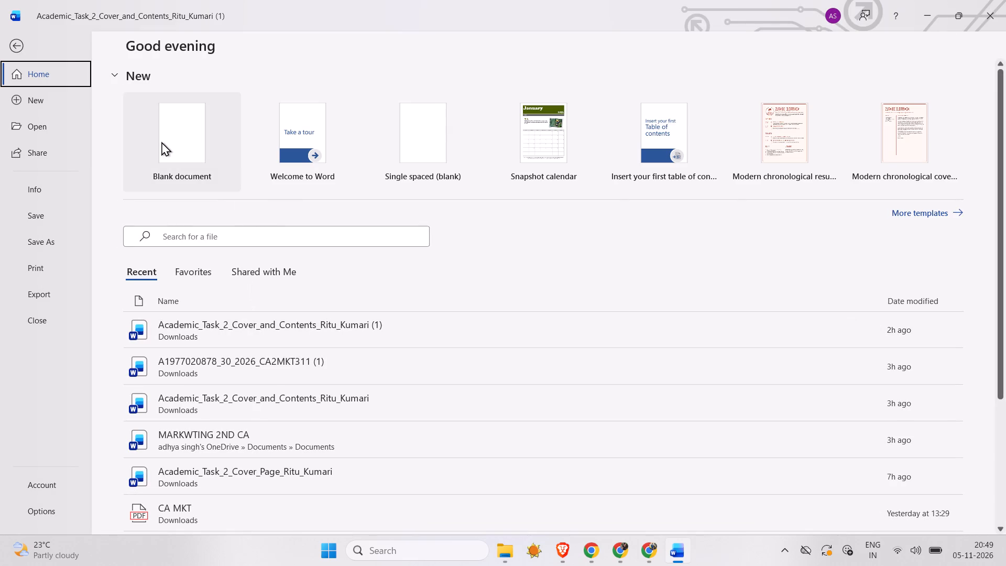
click(42, 216)
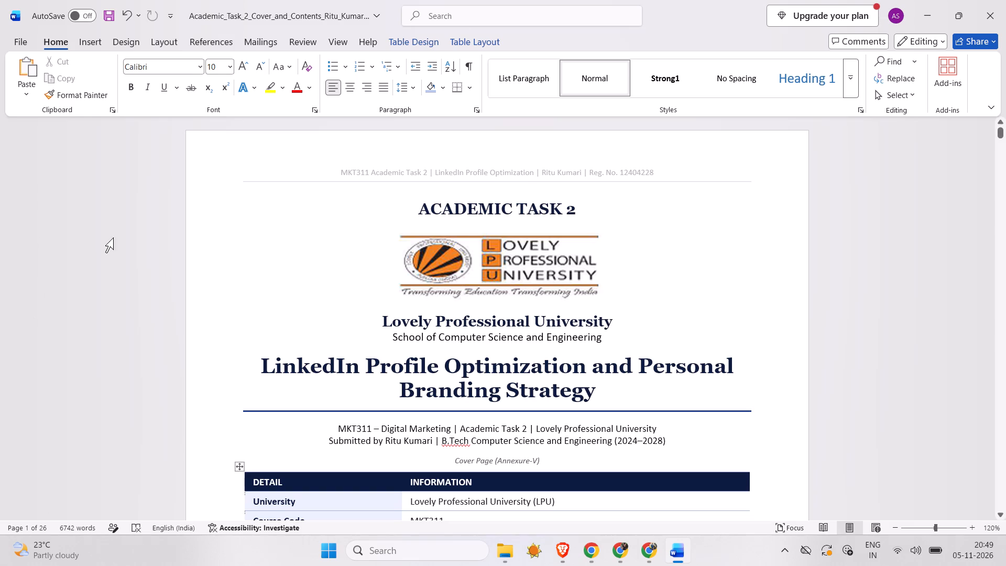
right_click(317, 2)
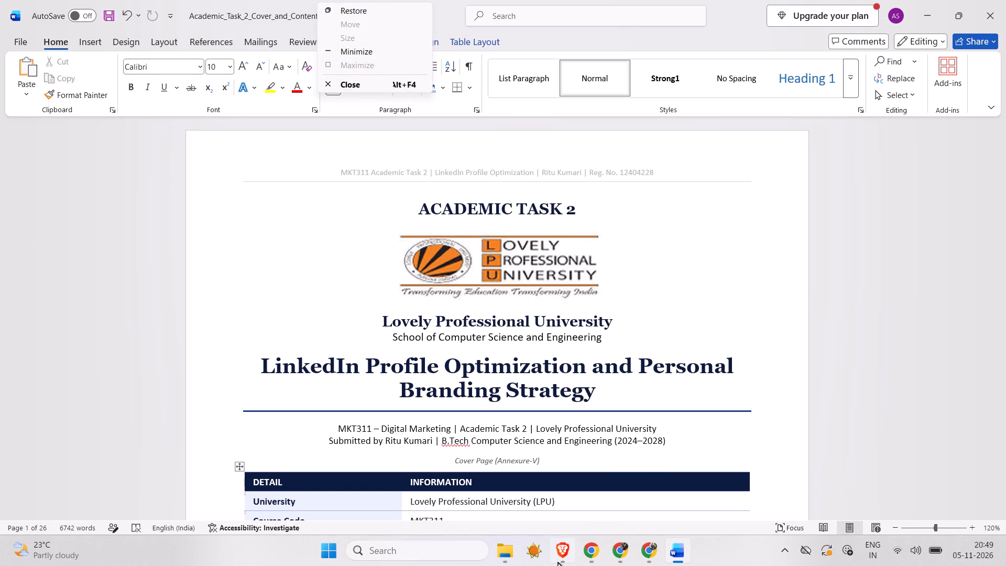
In File Explorer's Downloads folder, delete the old Academic_Task_2 cover page file and the two superseded Cover_and_Contents files, keeping the current report.
click(628, 558)
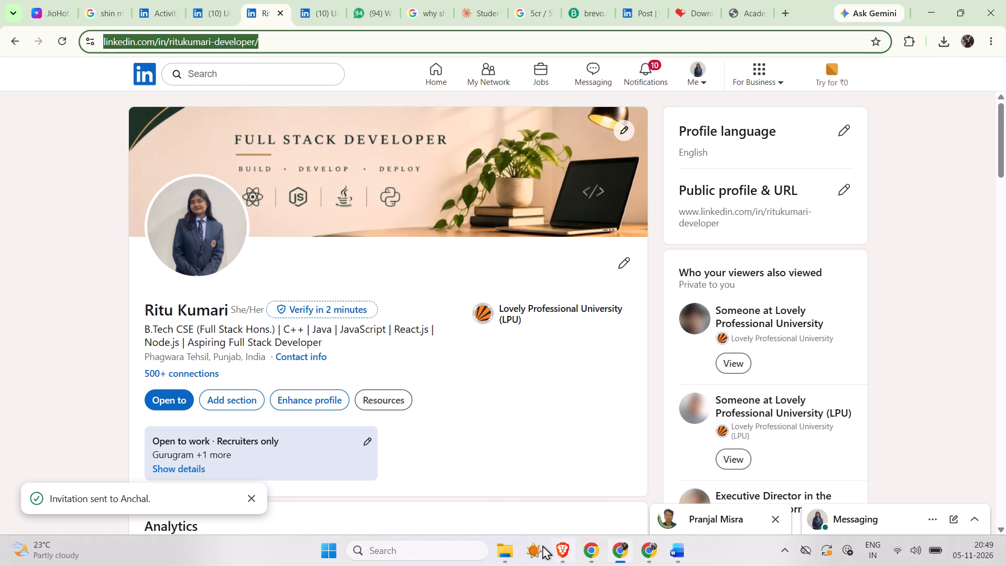
click(518, 545)
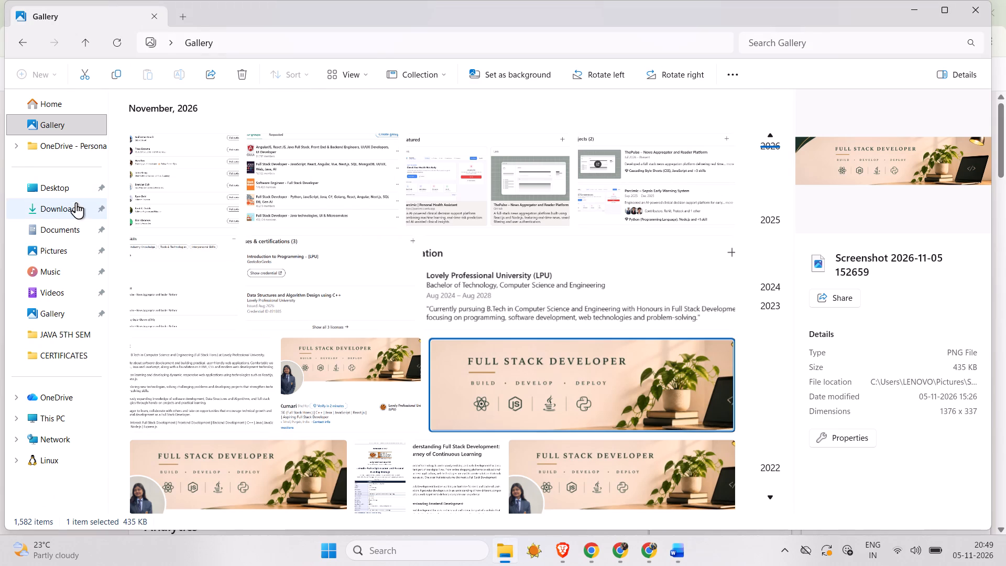
click(72, 209)
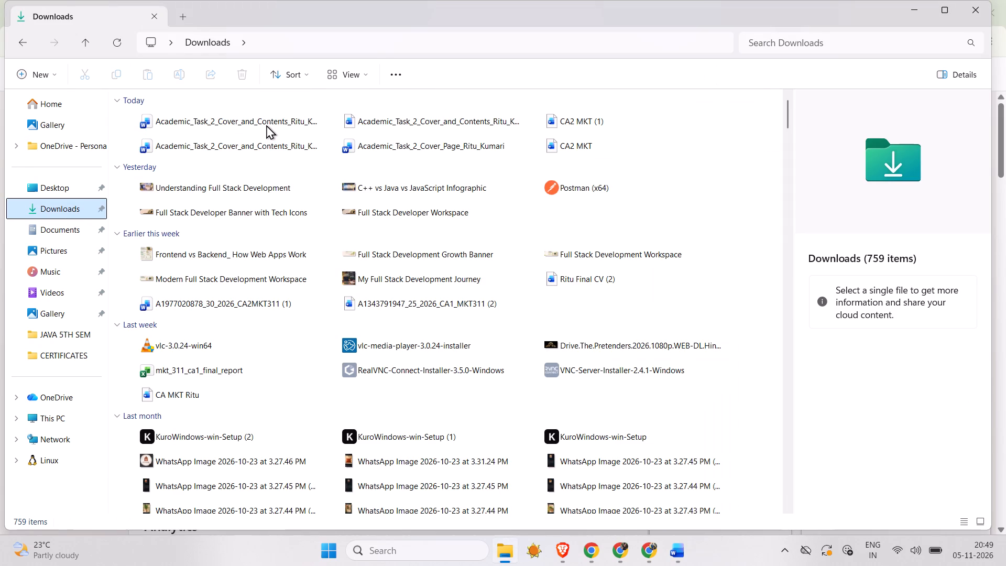
click(411, 145)
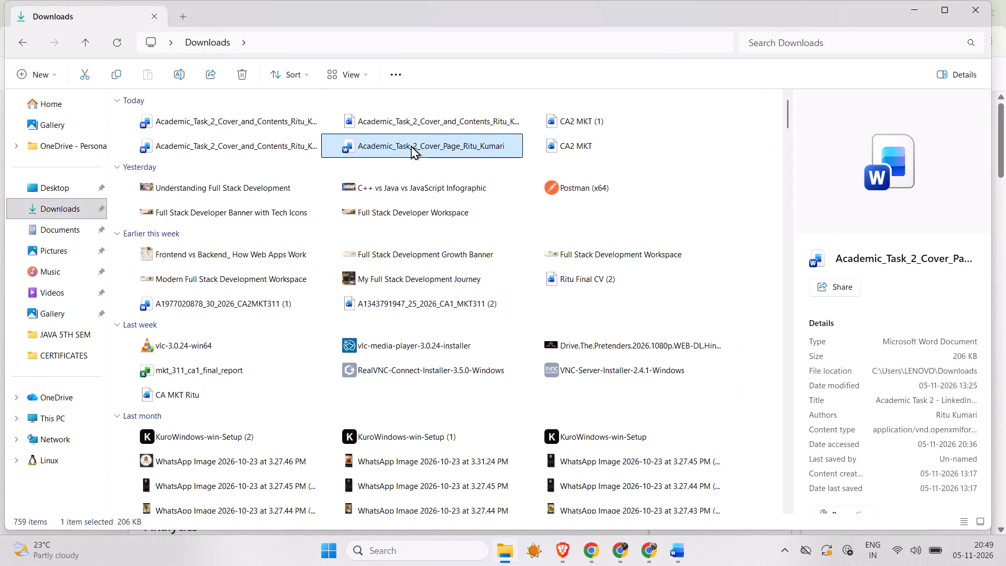
key(Delete)
click(254, 155)
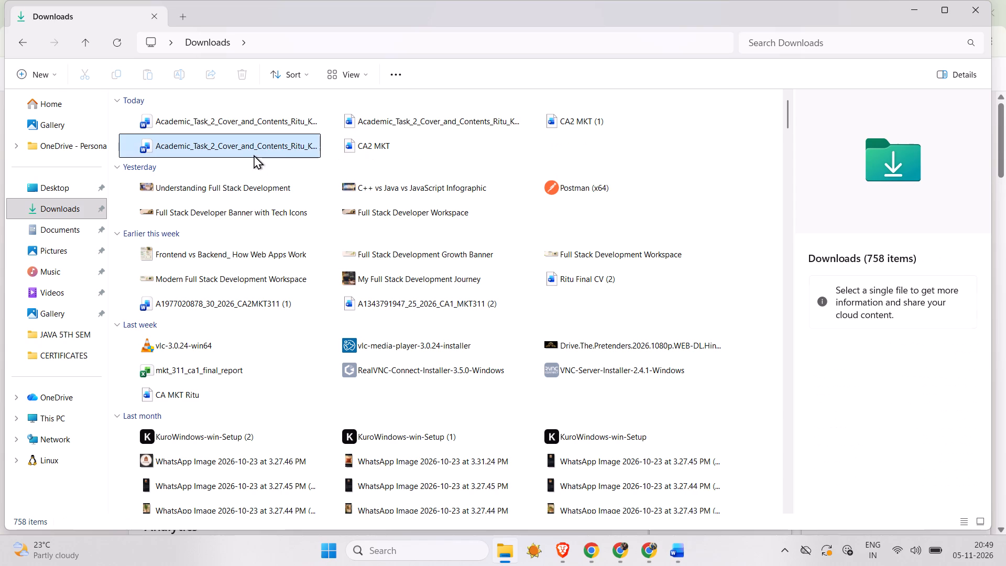
key(Delete)
click(365, 119)
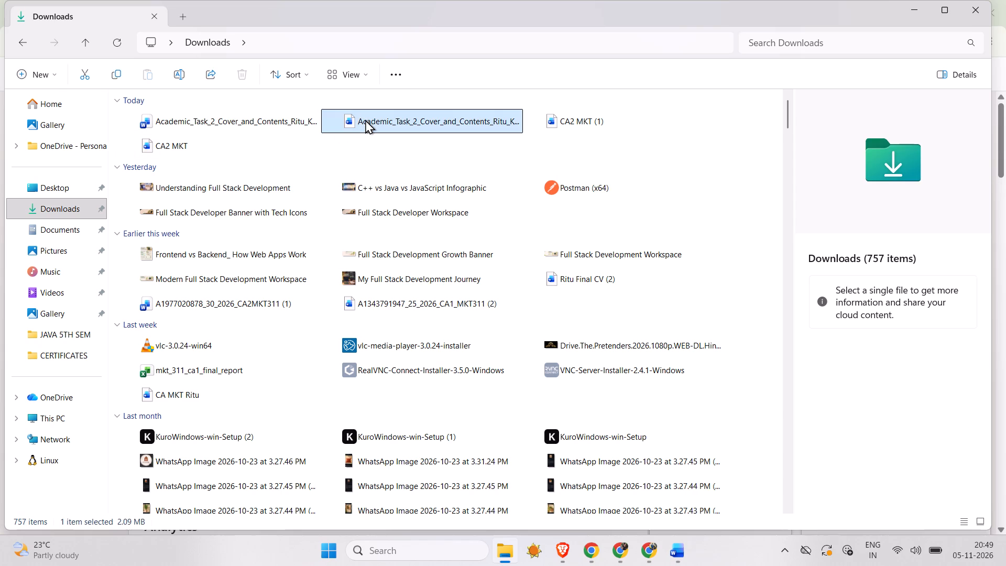
key(Delete)
Open the remaining Cover_and_Contents report from Downloads and check the edited cover page details.
double_click(257, 125)
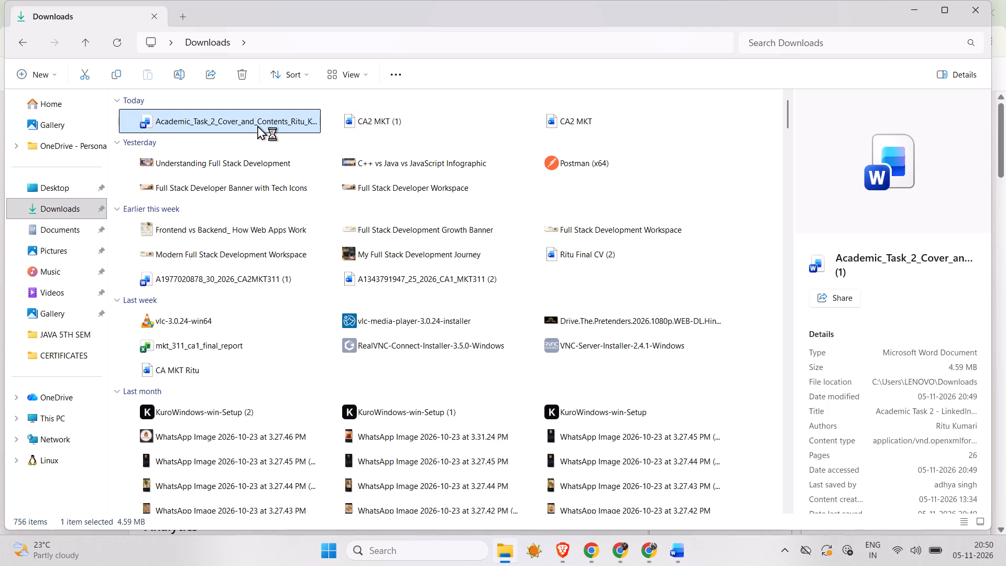
scroll(517, 277, down, 1)
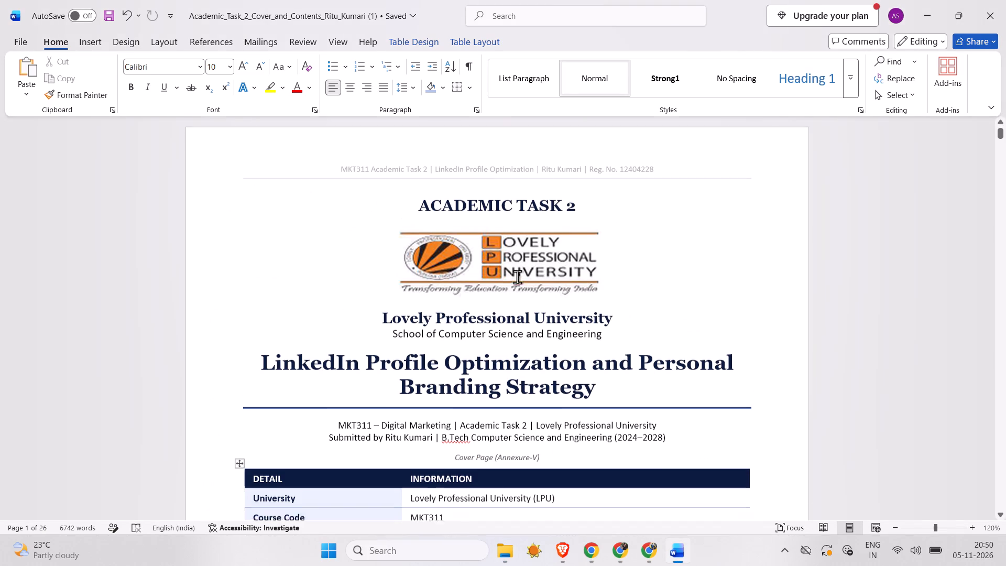
scroll(517, 277, down, 1)
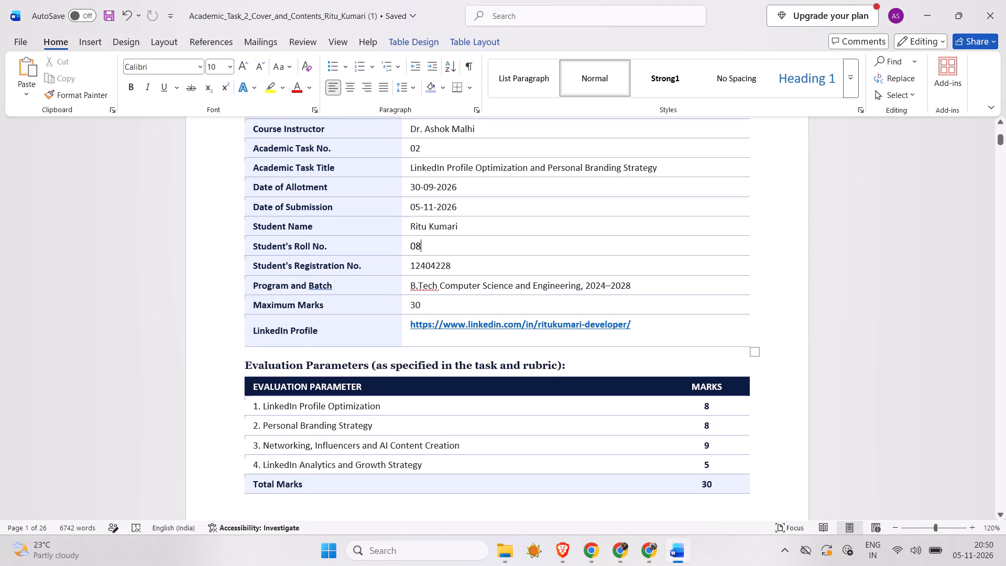
In File Explorer's Downloads folder, rename the Cover_and_Contents report to MKTCA2, closing the document in Word to release the file.
click(505, 561)
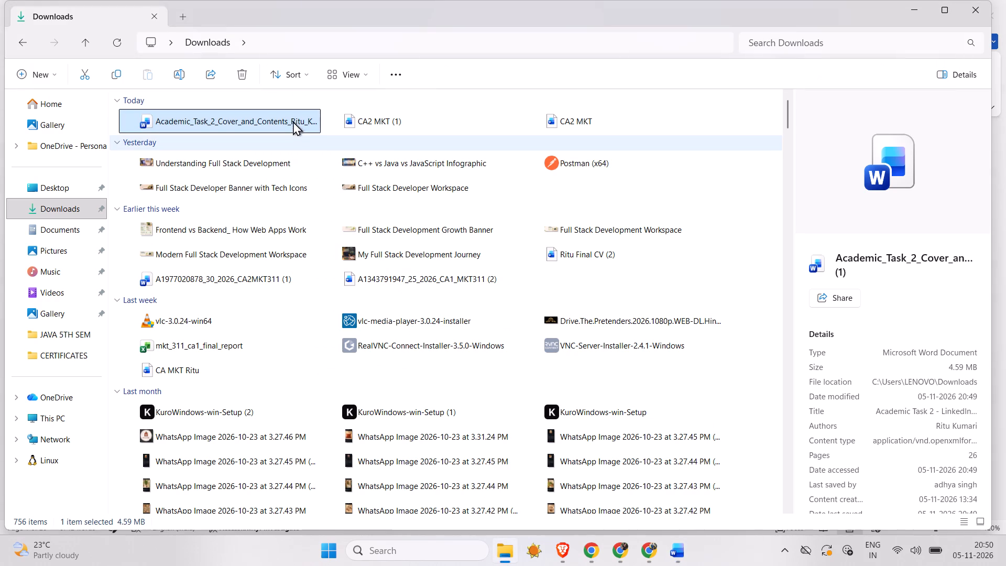
right_click(286, 113)
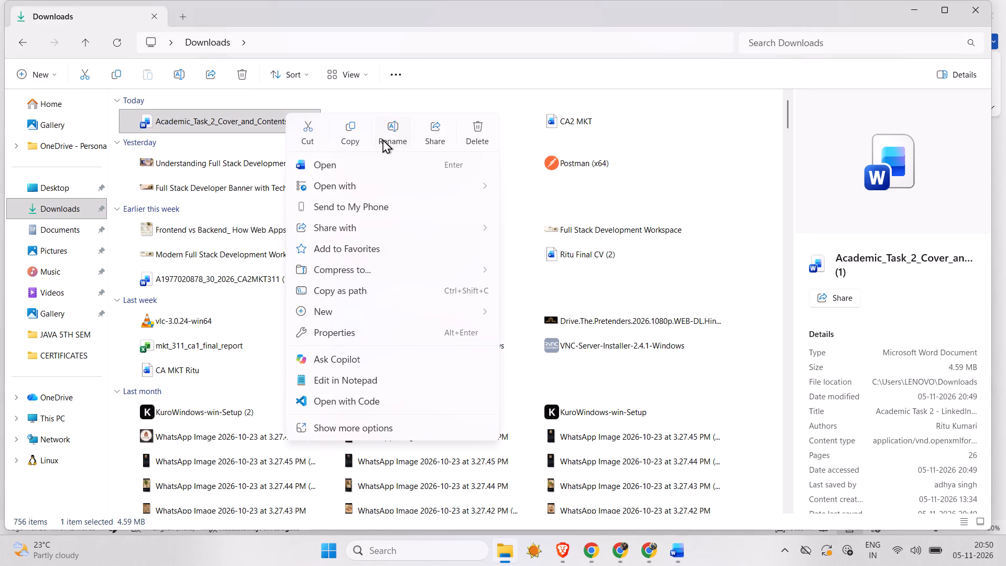
click(394, 138)
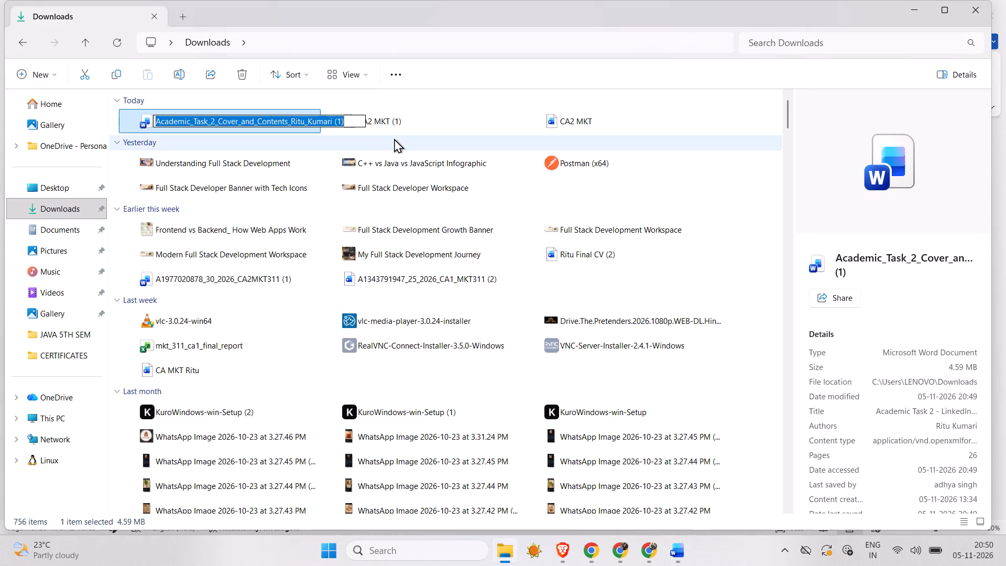
text(MK)
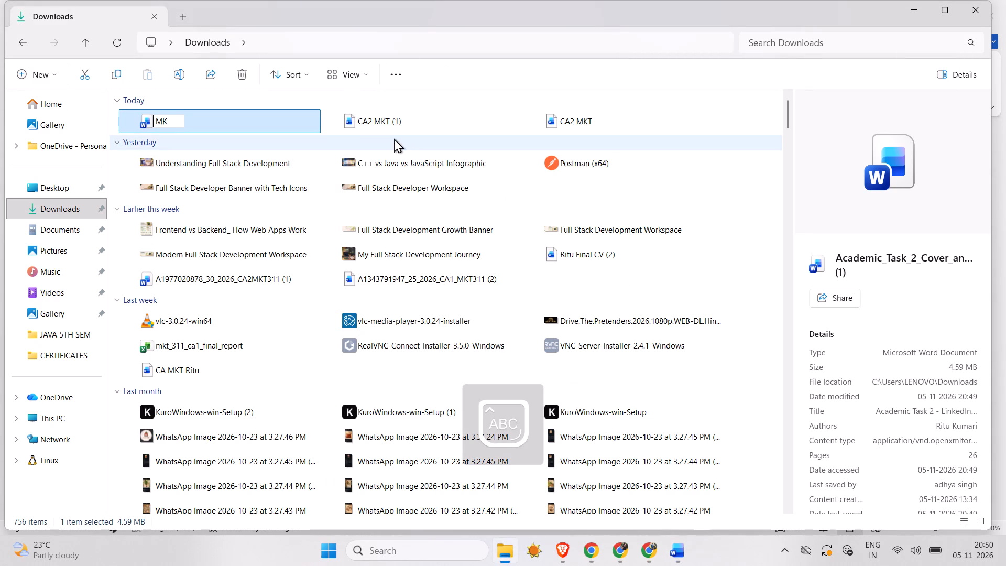
key(t)
text(CA2)
key(Return)
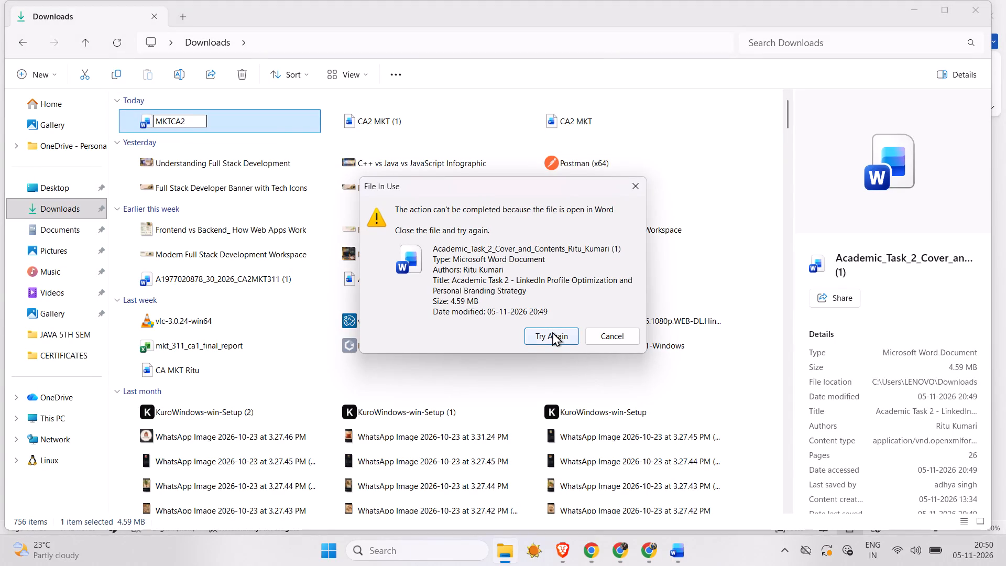
click(552, 332)
click(550, 326)
click(731, 441)
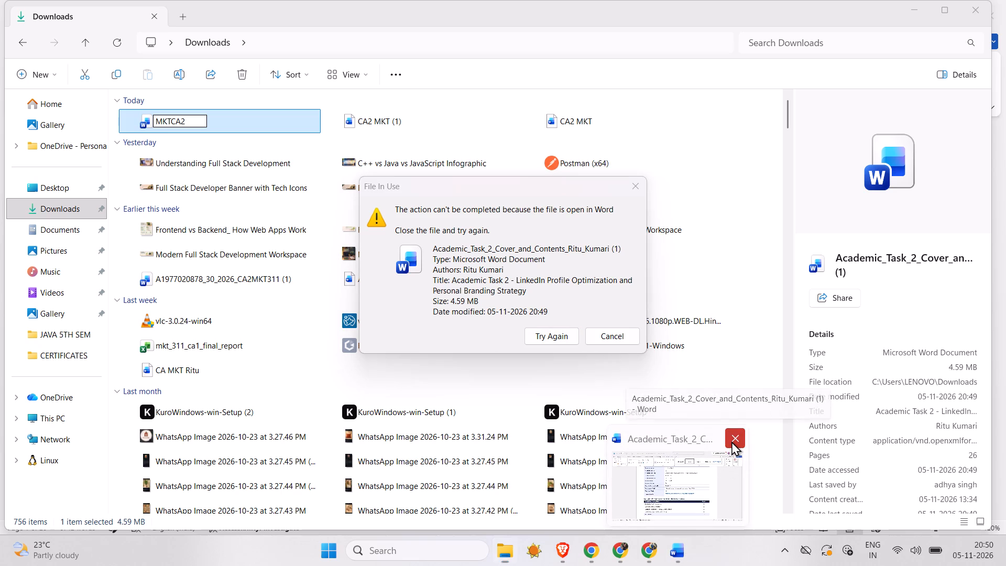
click(545, 336)
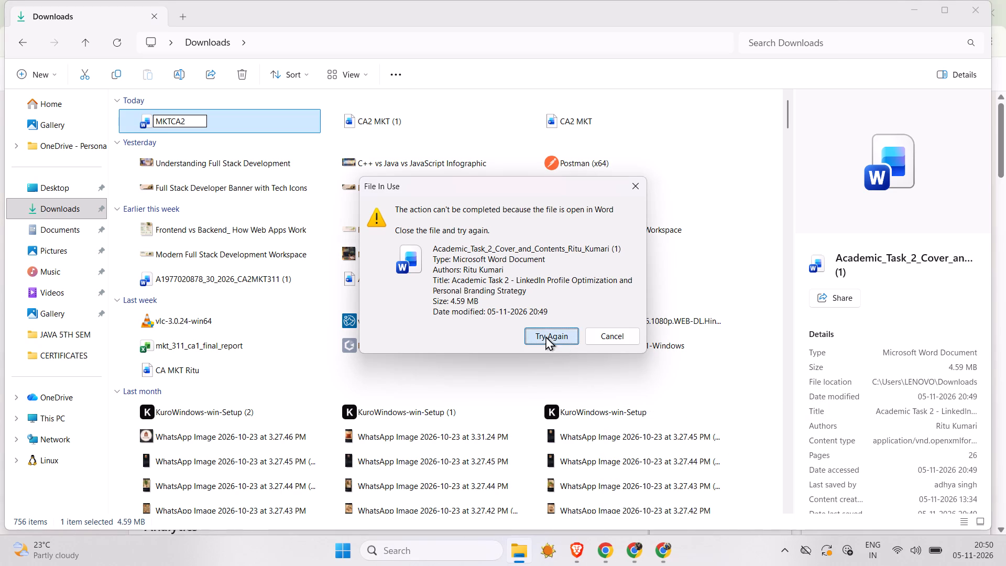
click(282, 123)
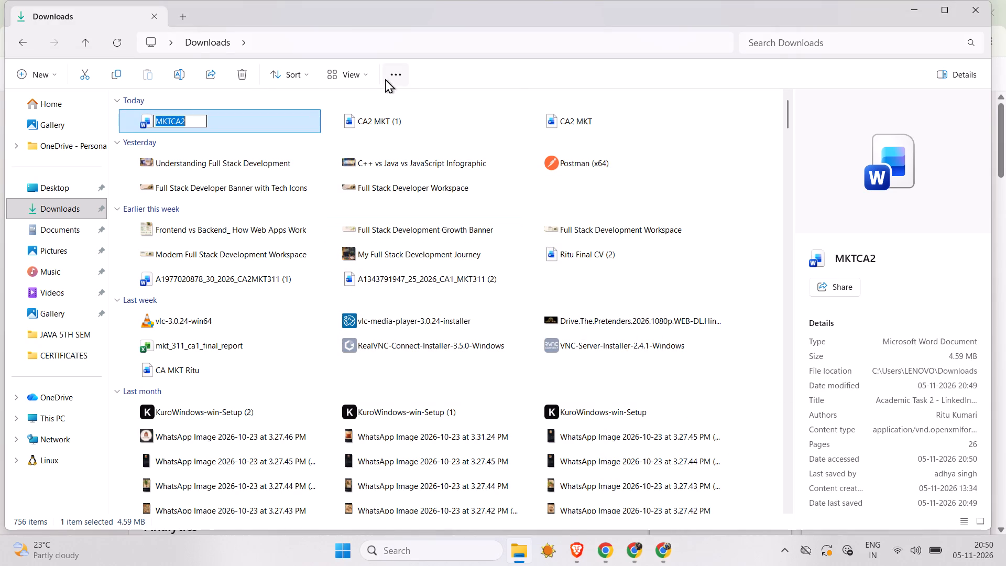
Delete the old CA2 MKT (1) and CA2 MKT files from the Downloads folder.
click(377, 116)
key(Delete)
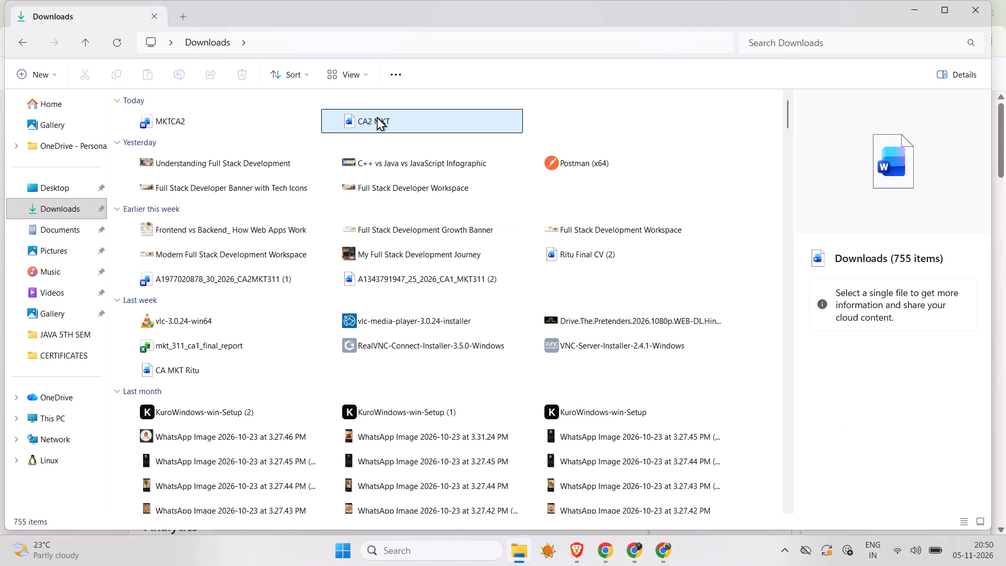
click(373, 124)
key(Delete)
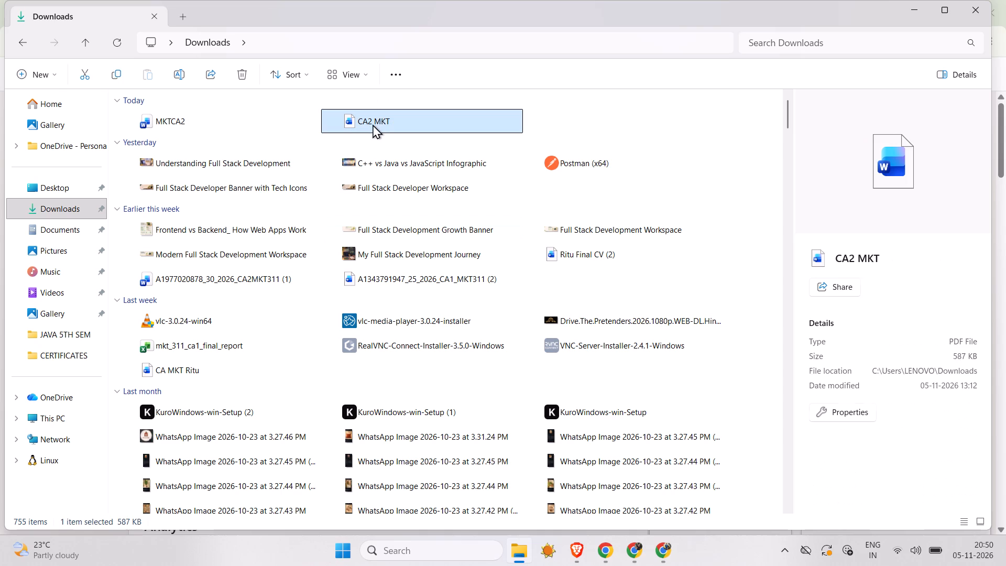
Switch to iLovePDF's Word to PDF converter in Chrome and convert the MKTCA2 document from Downloads to PDF.
click(630, 556)
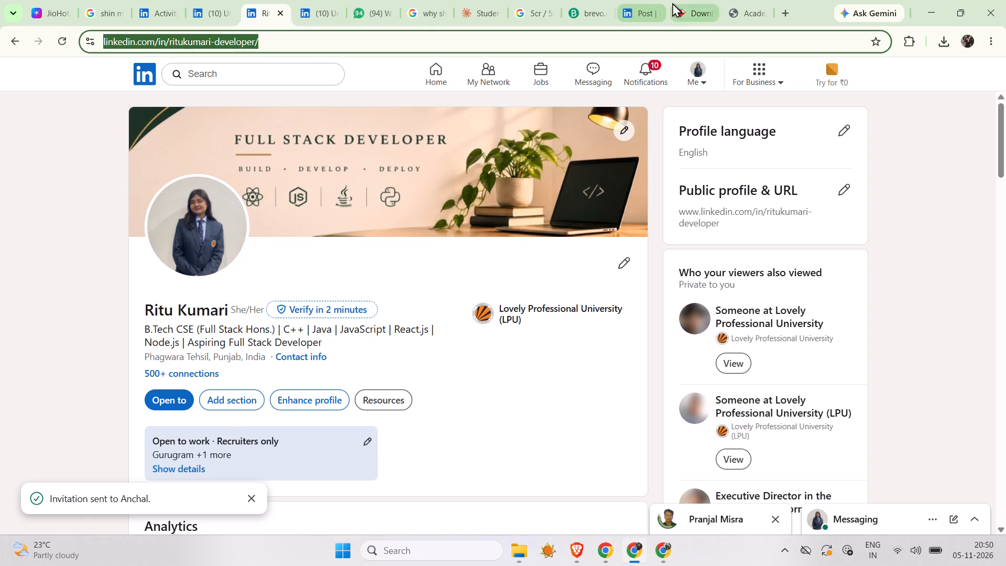
click(672, 3)
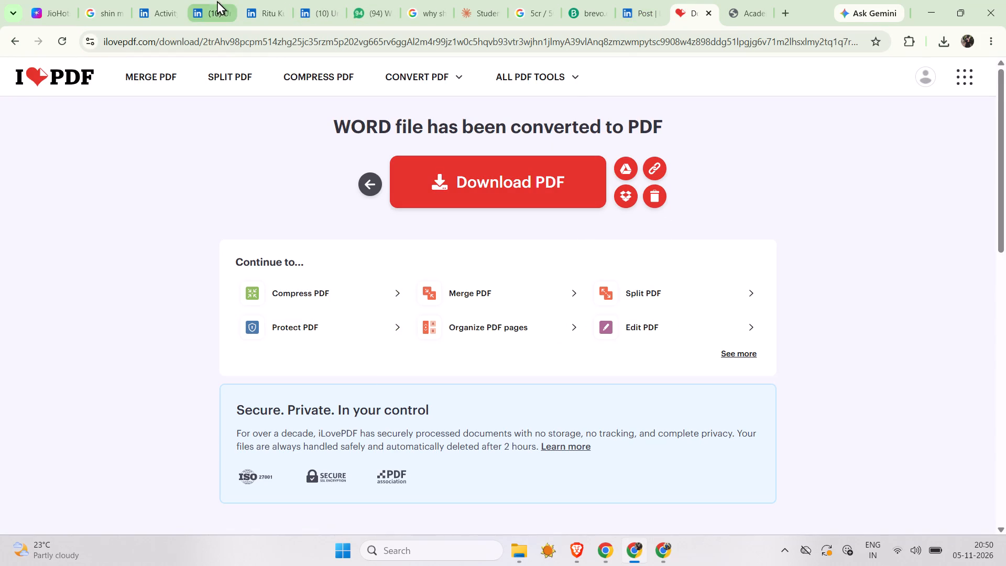
click(14, 41)
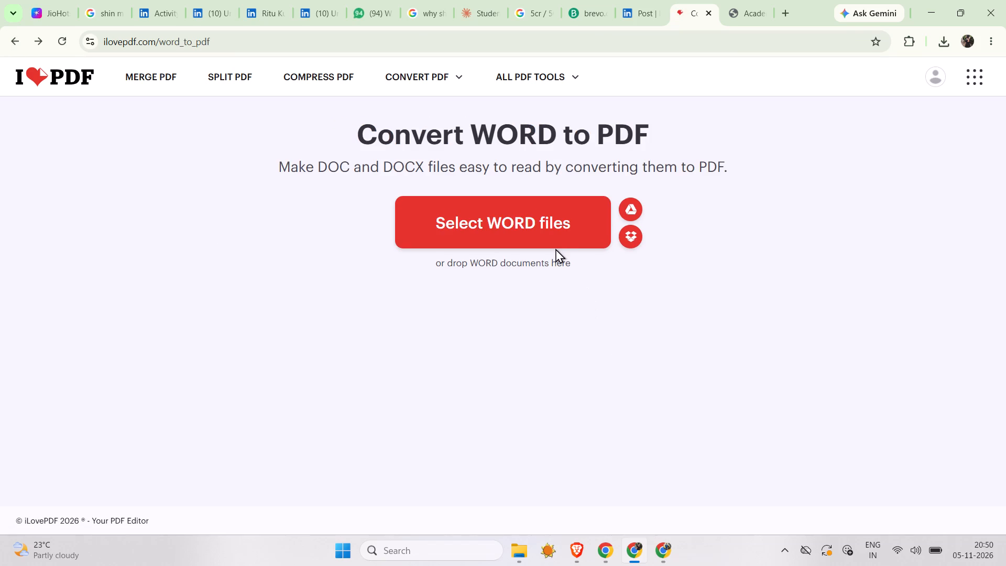
click(551, 234)
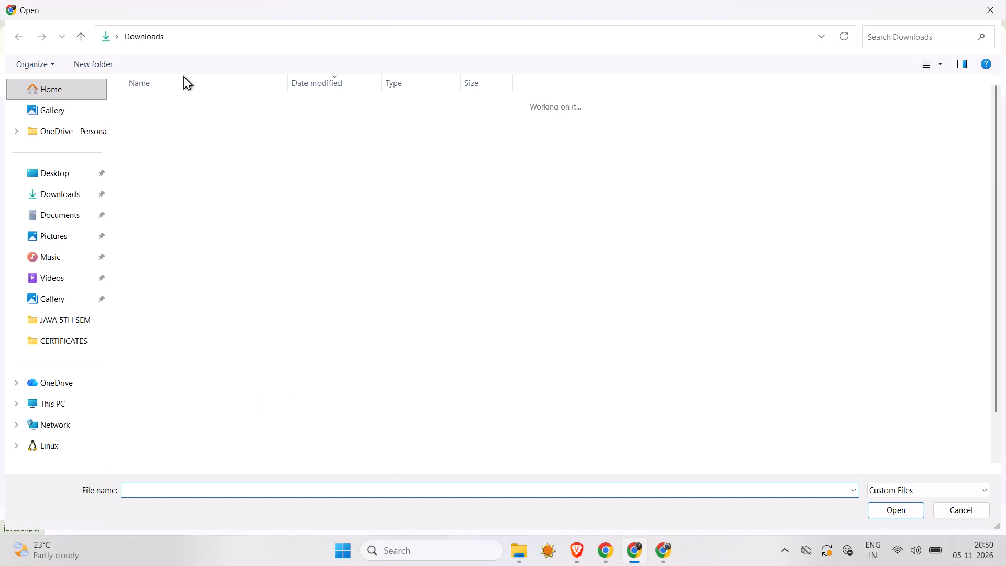
click(164, 116)
key(Return)
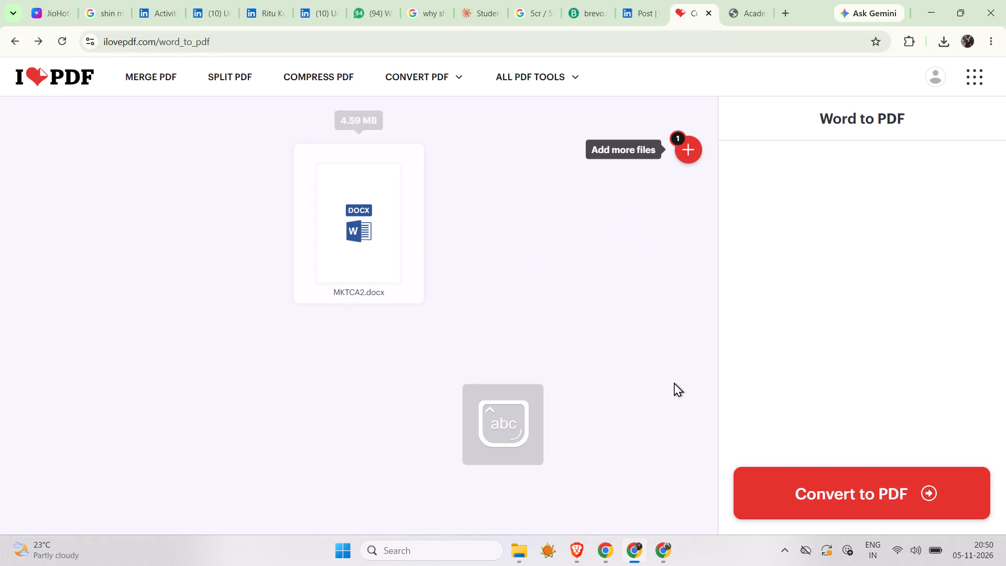
click(823, 474)
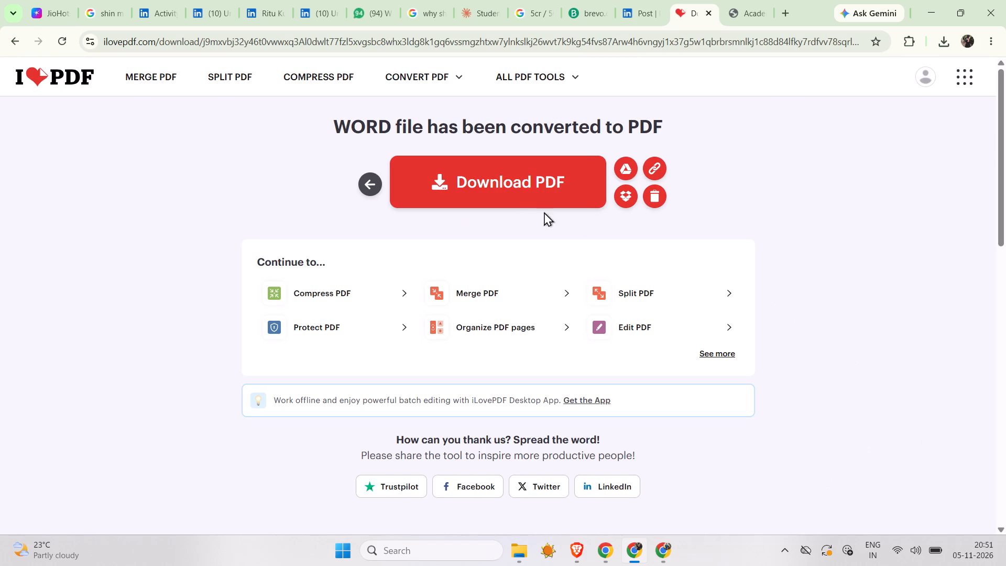
Download the converted PDF and check it in the browser's recent download history.
drag(525, 212, 519, 186)
click(519, 186)
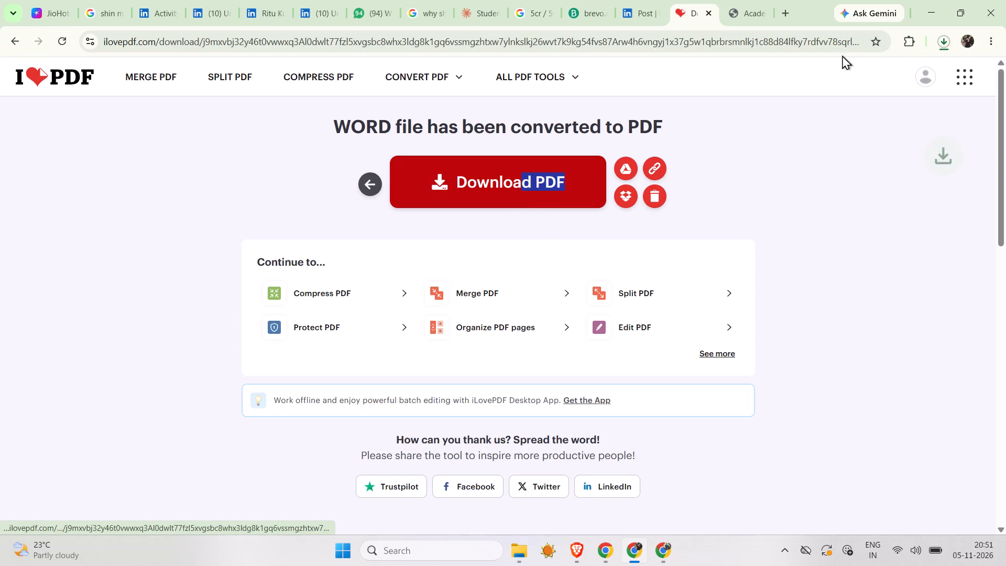
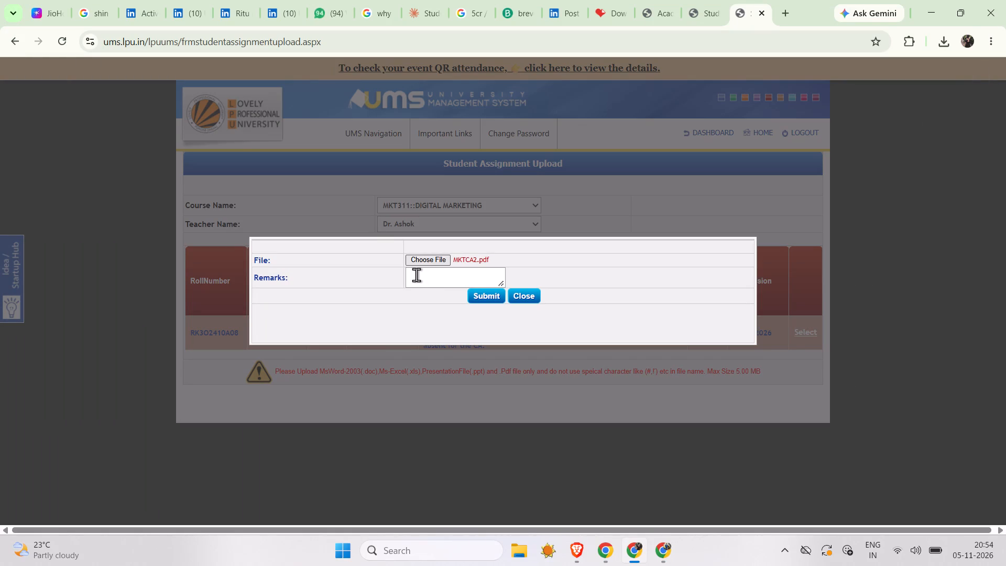
Enter the student's name and registration number as remarks and submit MKTCA2.pdf for the Digital Marketing assignment.
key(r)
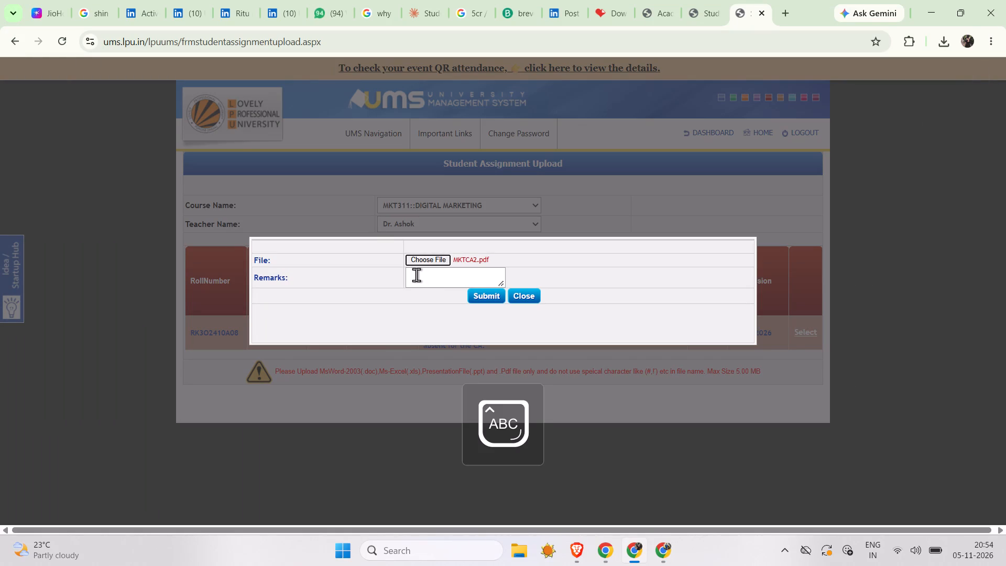
click(430, 280)
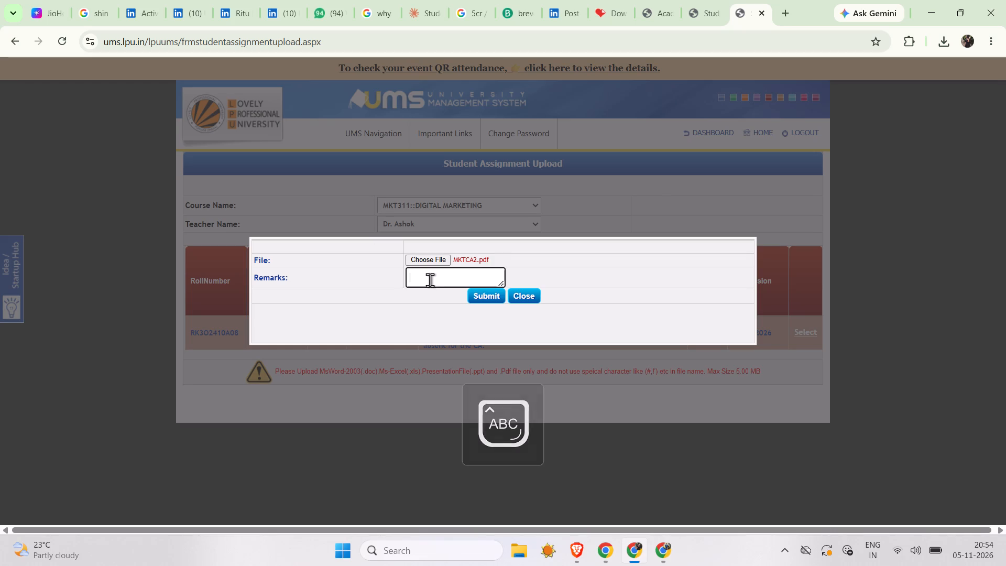
click(500, 281)
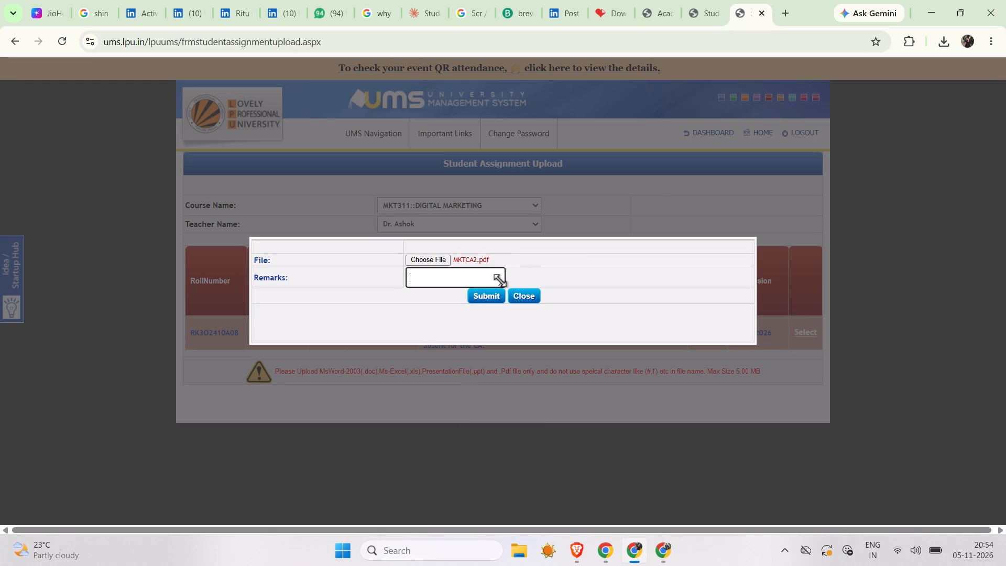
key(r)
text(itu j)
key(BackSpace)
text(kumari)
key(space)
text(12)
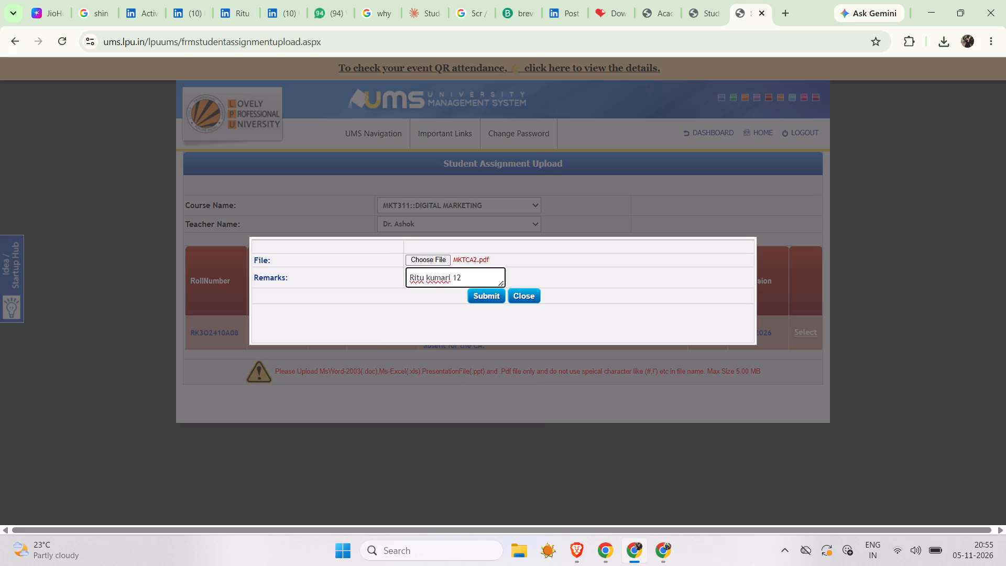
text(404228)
click(489, 299)
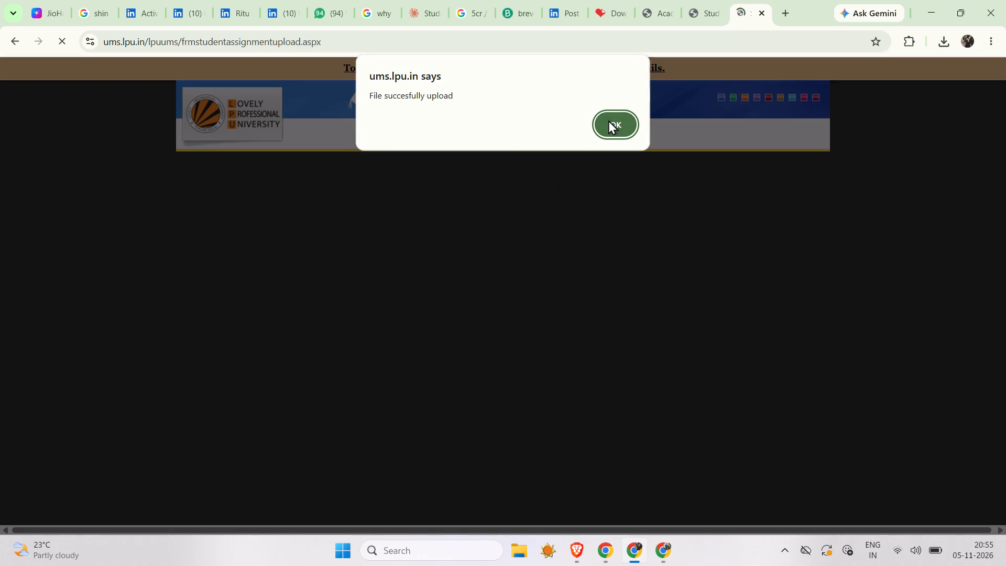
click(617, 123)
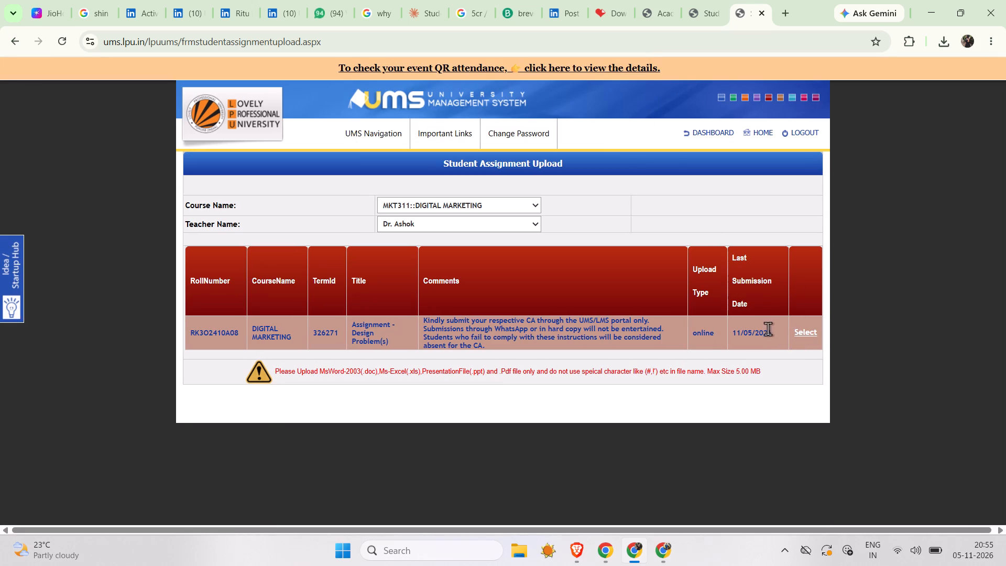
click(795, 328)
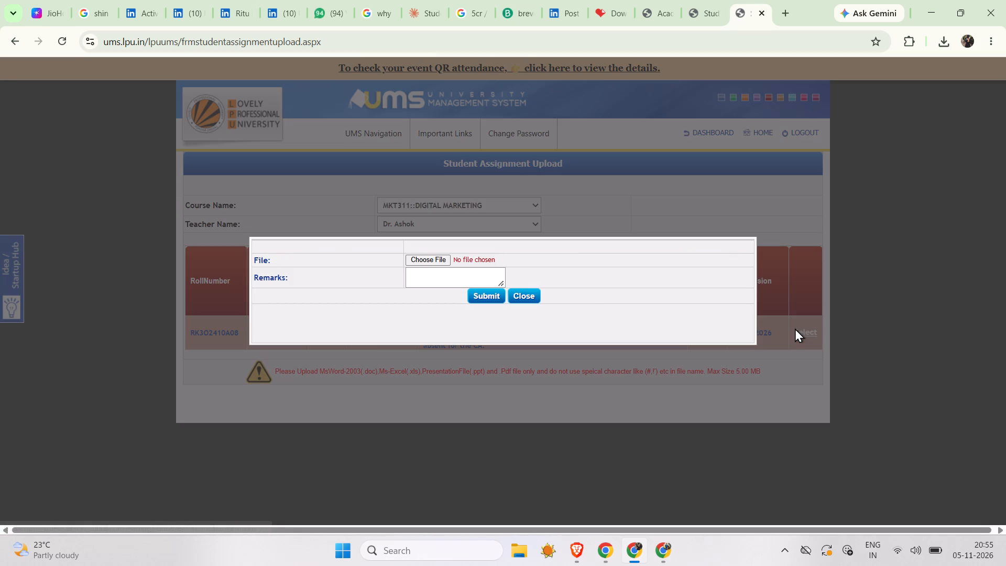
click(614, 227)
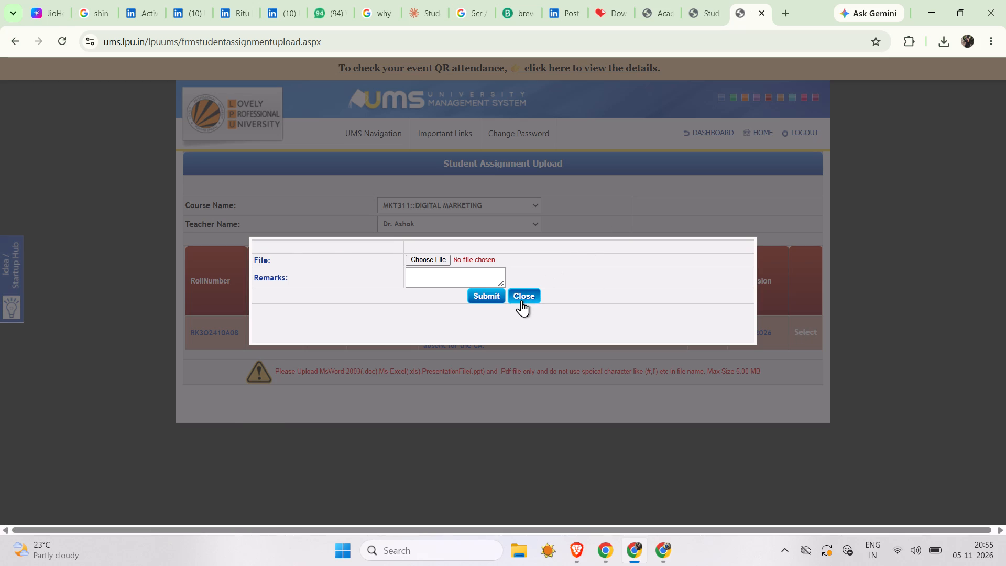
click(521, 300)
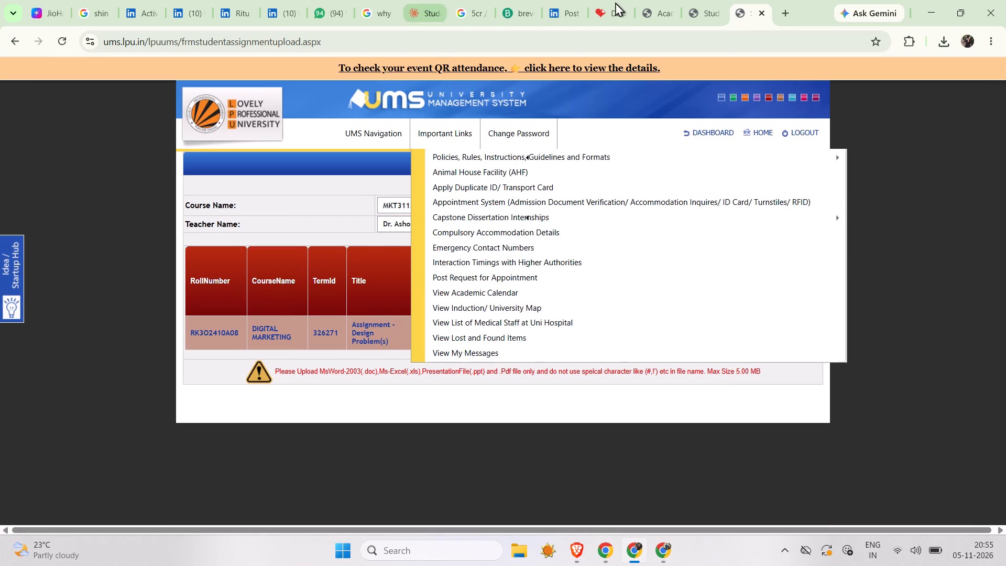
Refresh the upload page and student dashboard, and check the MKT311 Design Problem(s) entry in the full assignment list.
click(68, 41)
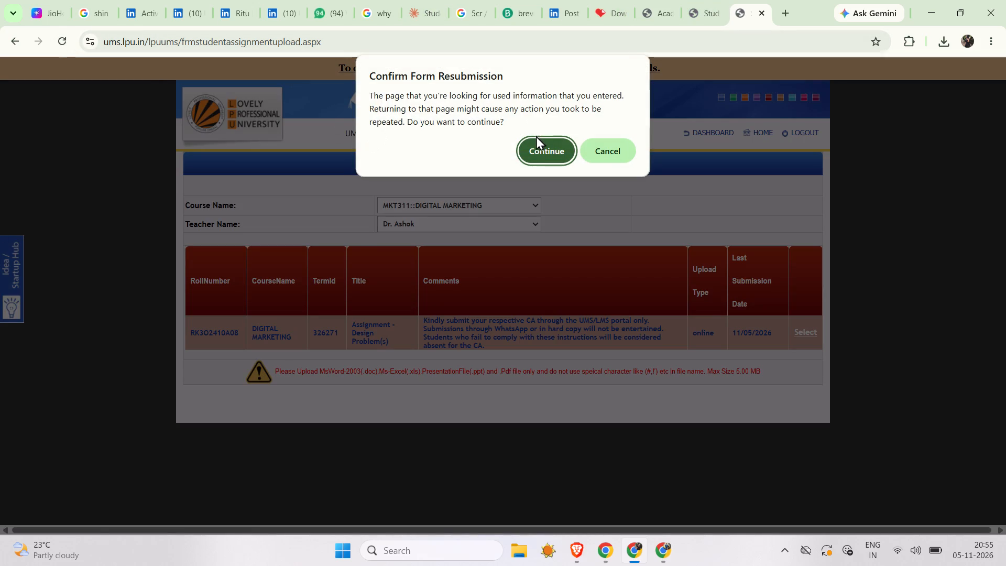
click(536, 143)
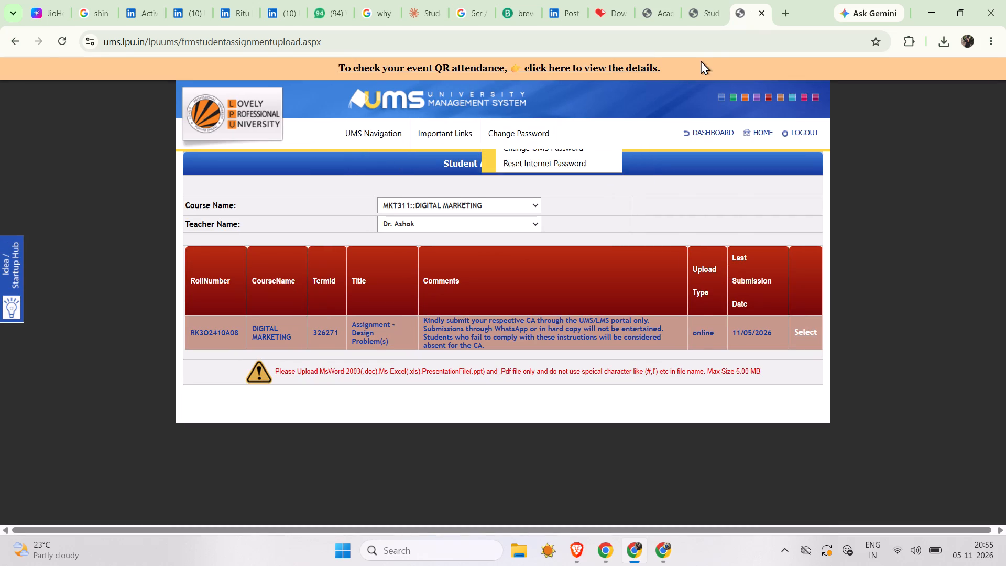
click(702, 15)
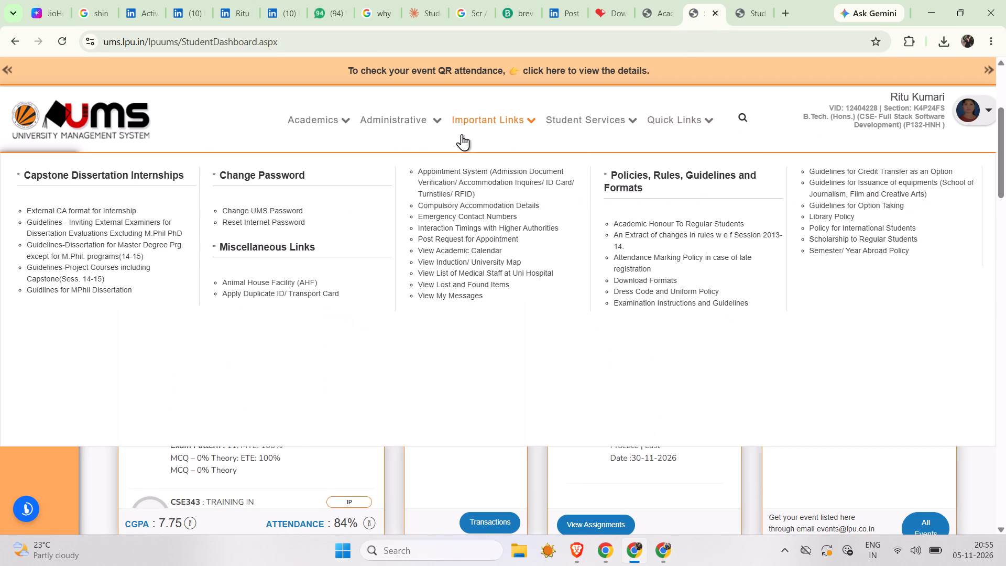
click(61, 37)
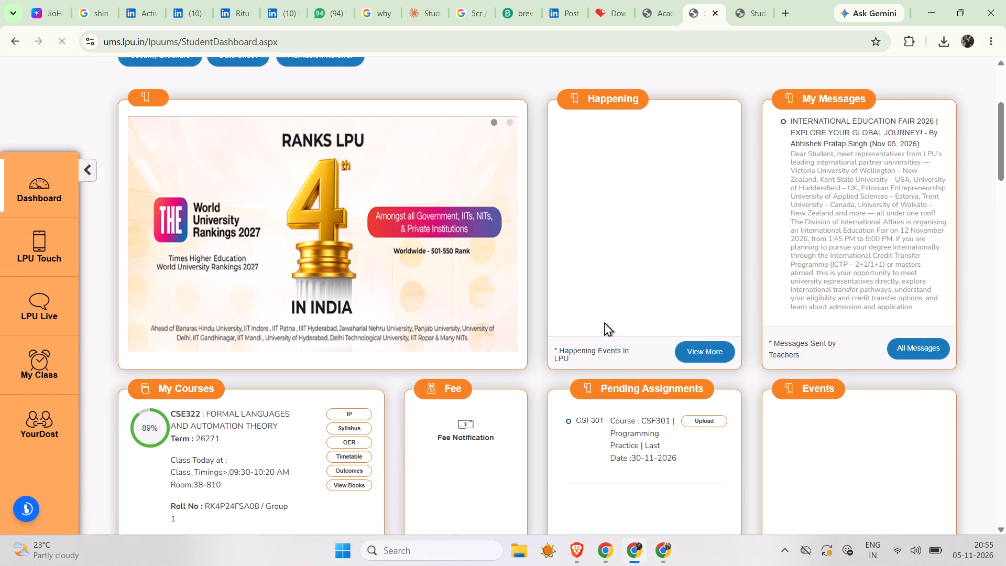
scroll(604, 322, down, 1)
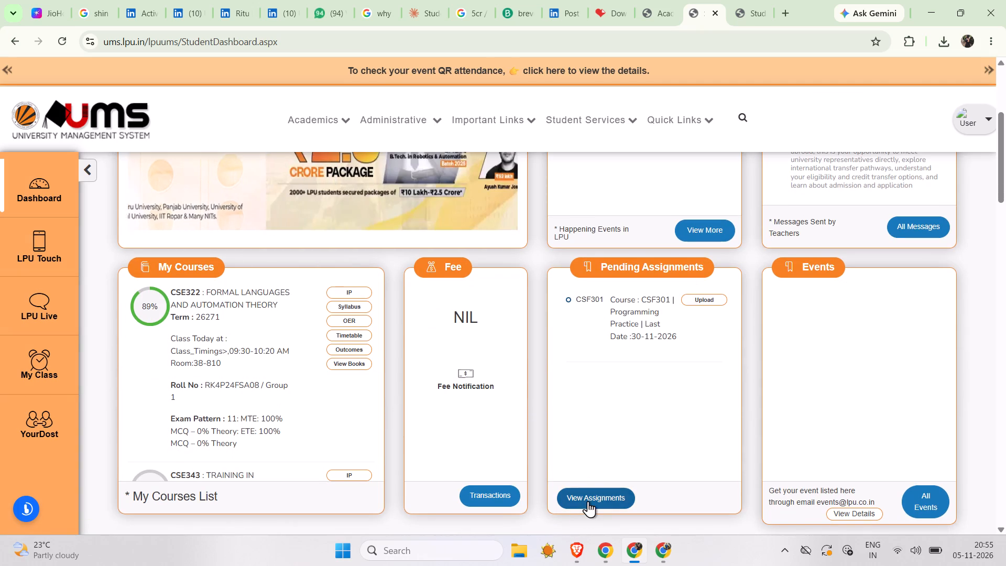
click(588, 501)
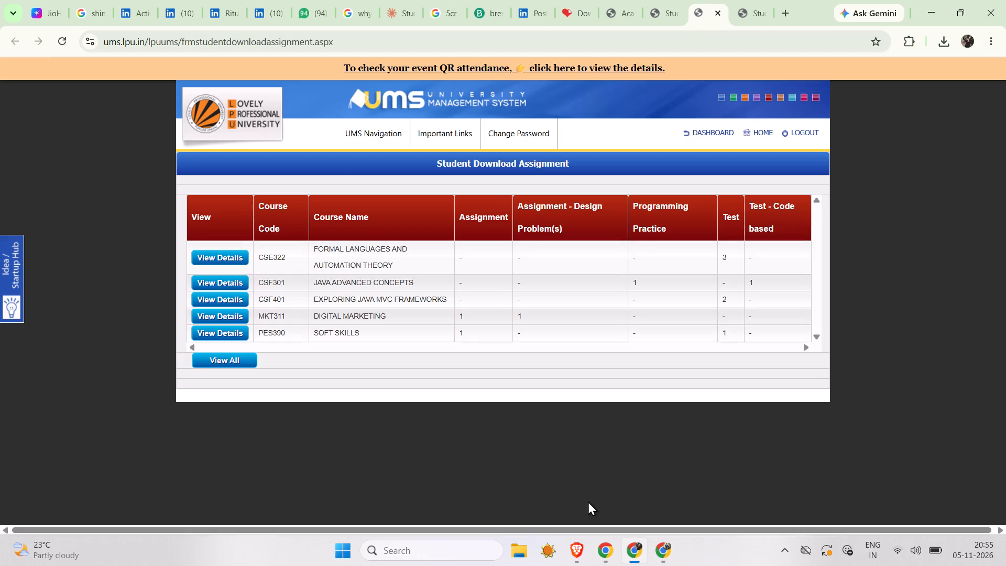
click(216, 357)
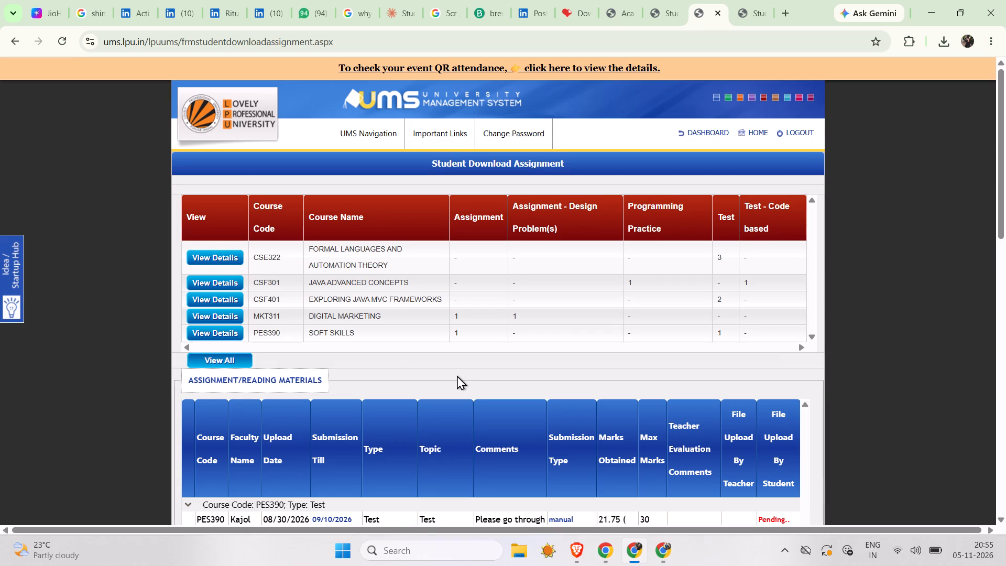
scroll(457, 375, down, 5)
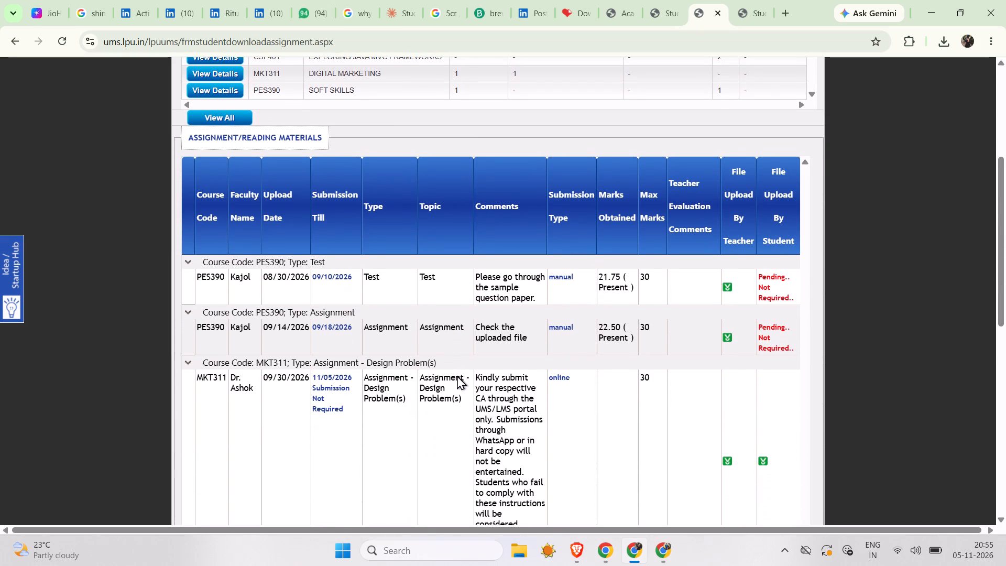
scroll(457, 375, down, 2)
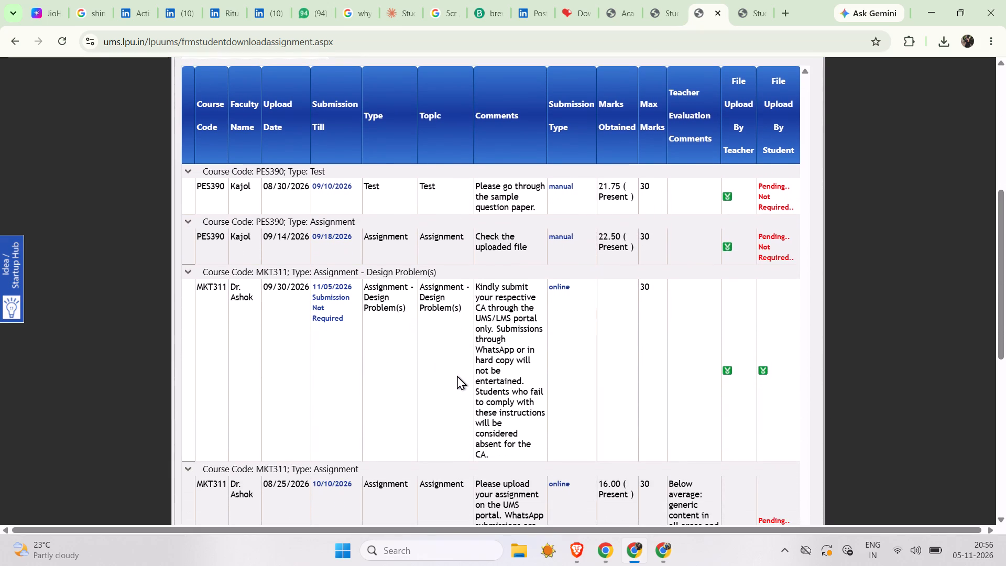
scroll(783, 430, down, 2)
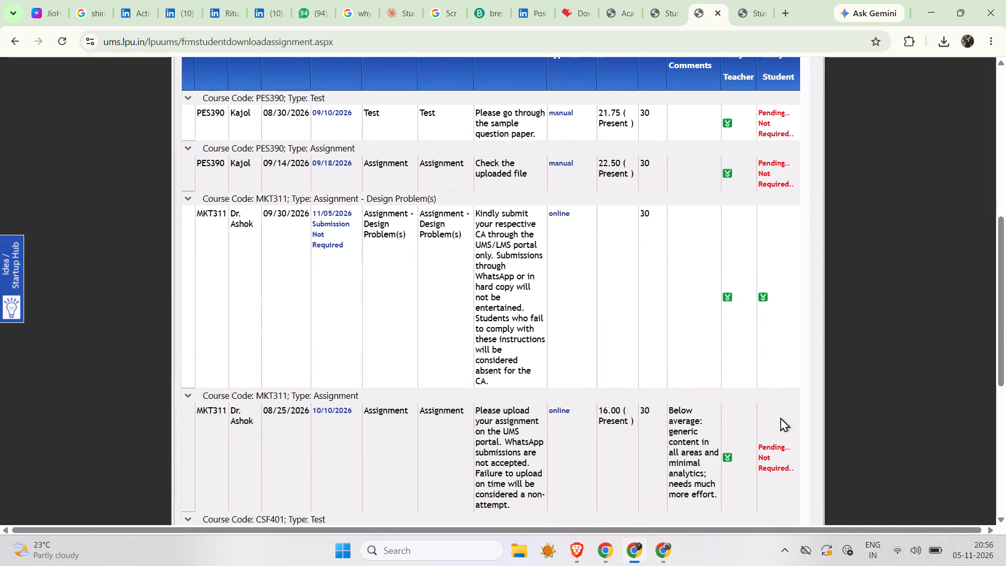
Download the student-uploaded file from the MKT311 Design Problem(s) row and open it in the browser.
click(763, 296)
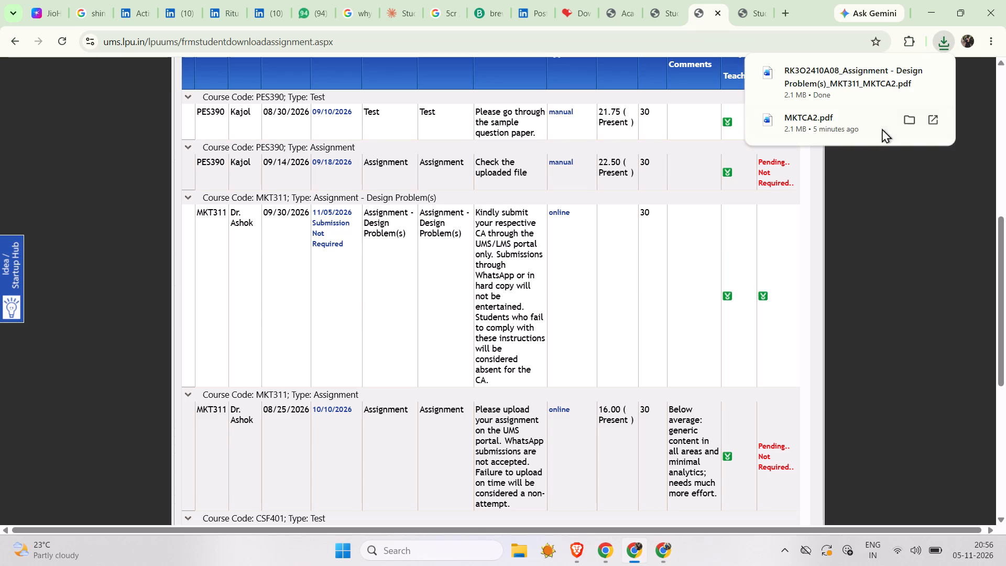
click(931, 69)
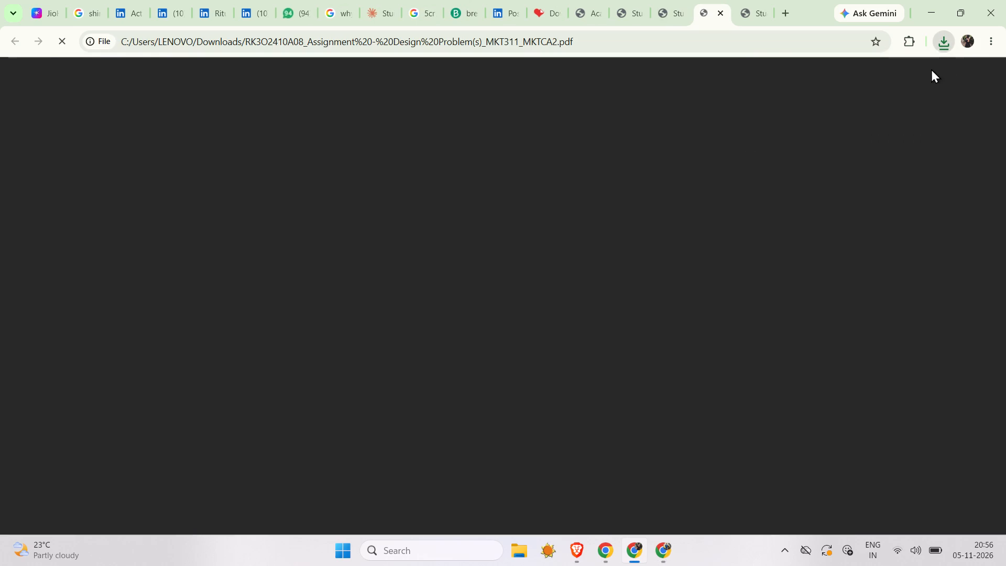
Test the LinkedIn profile link on the PDF's cover page and return to the PDF.
scroll(700, 286, down, 3)
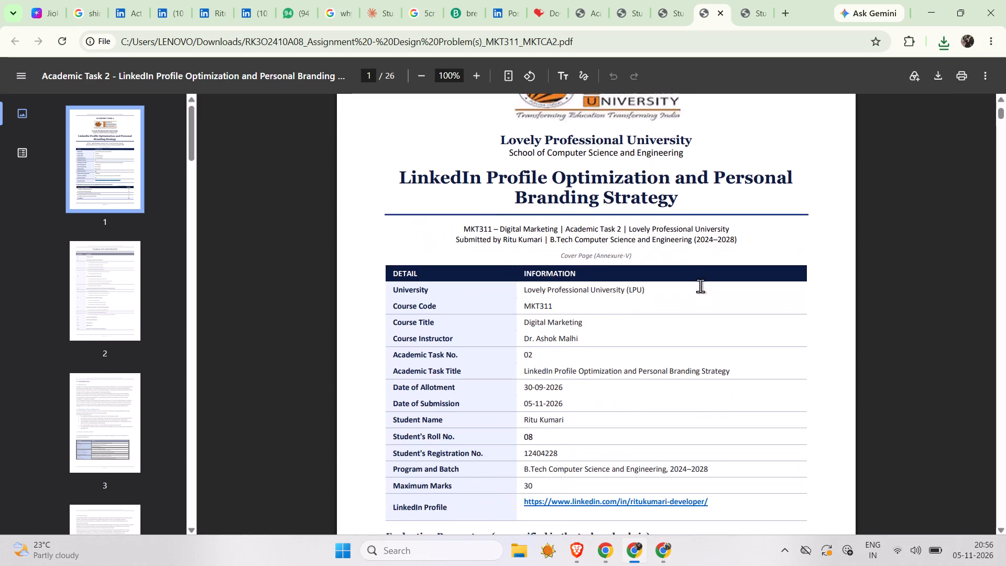
scroll(700, 286, down, 2)
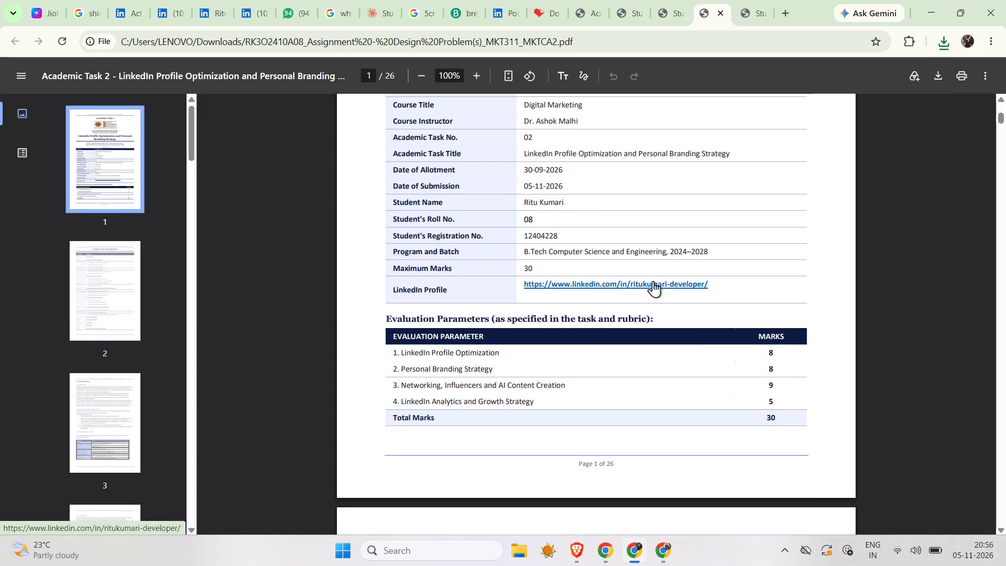
click(648, 285)
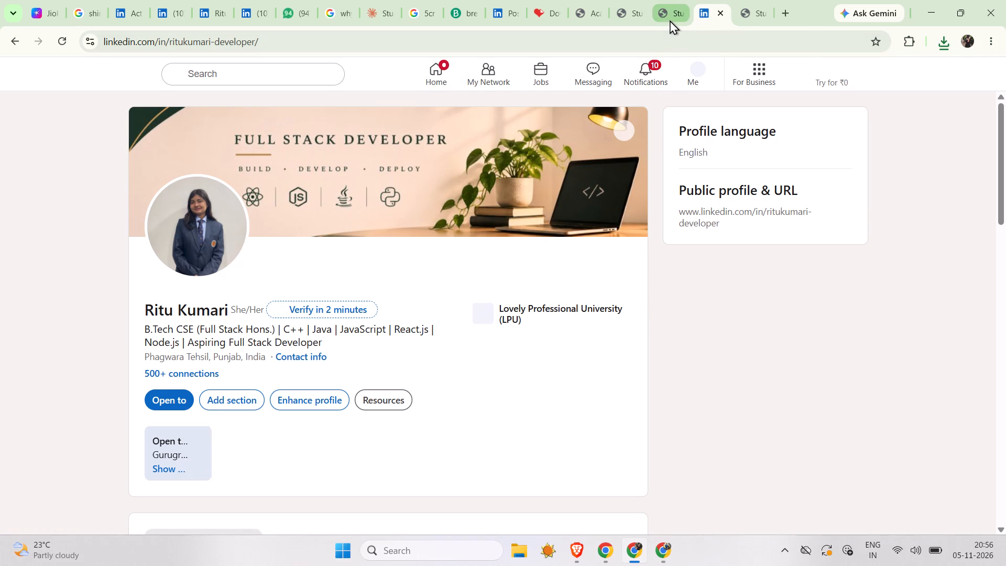
click(672, 15)
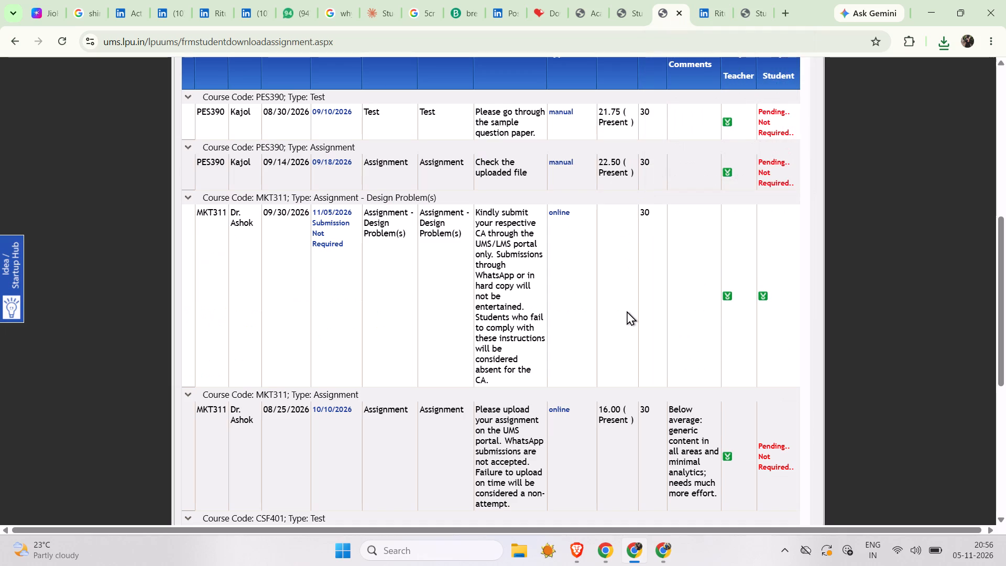
click(714, 14)
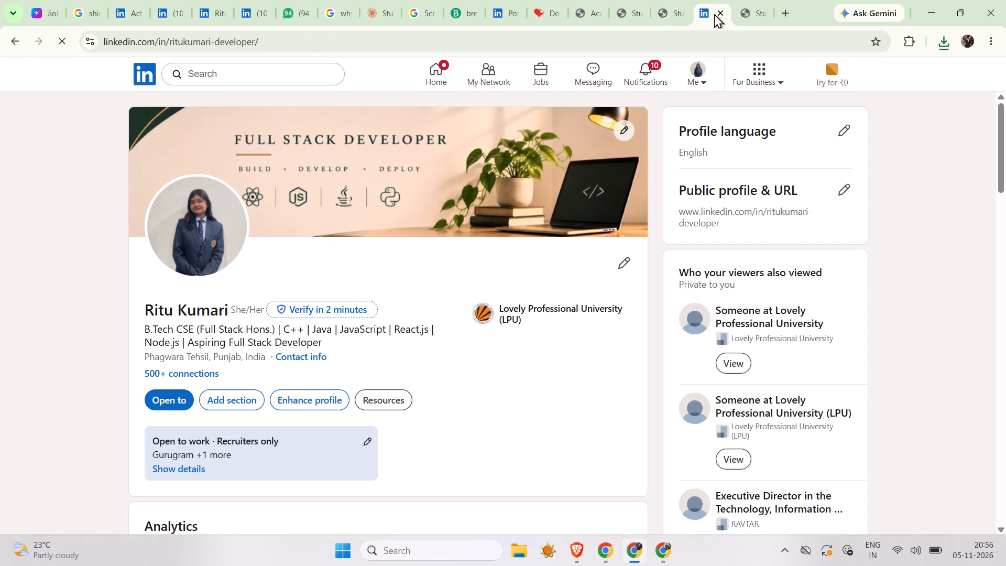
click(22, 41)
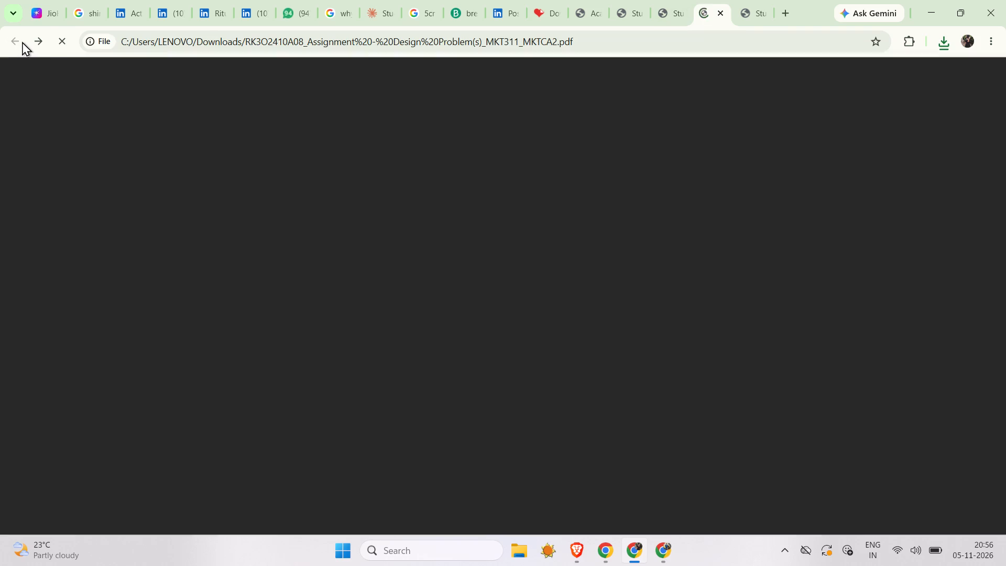
Review the downloaded report's cover page details, evaluation parameters, table of contents and introduction.
scroll(382, 161, down, 2)
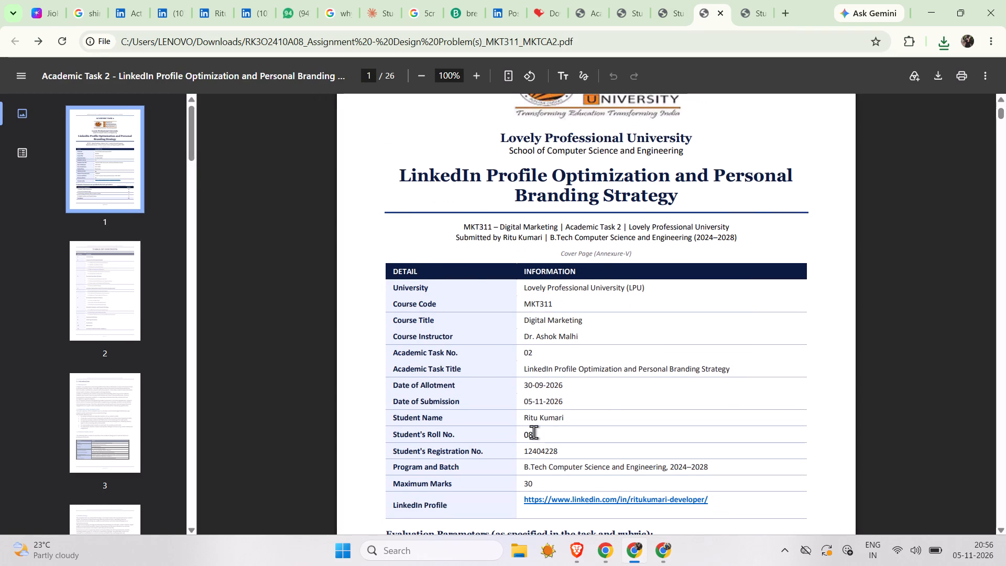
scroll(533, 432, down, 2)
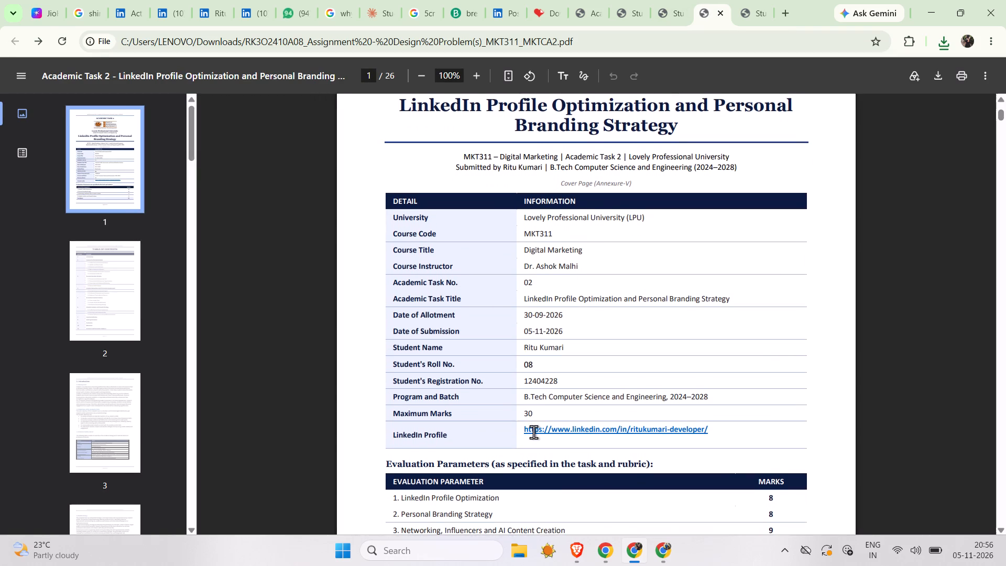
scroll(533, 432, down, 6)
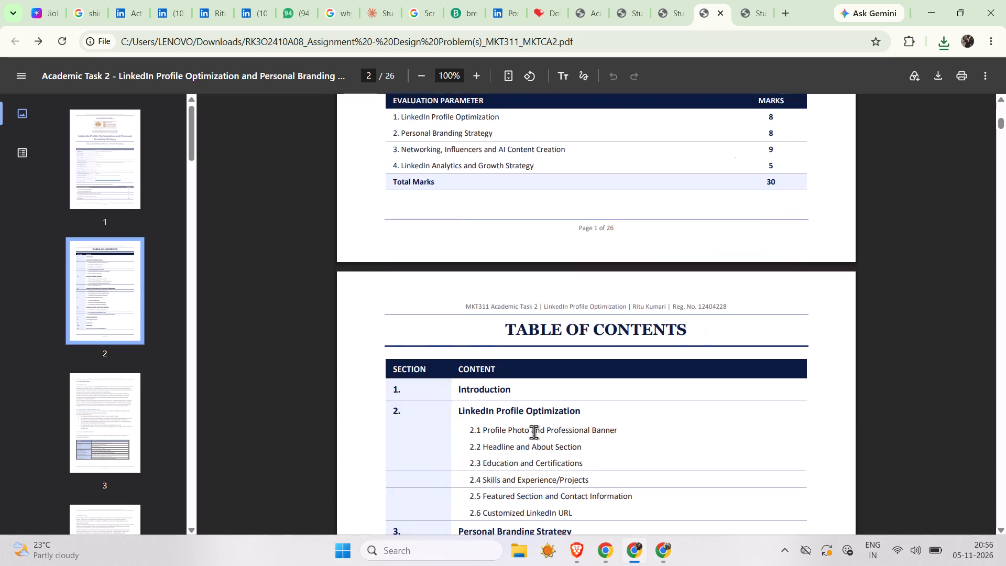
scroll(533, 432, down, 9)
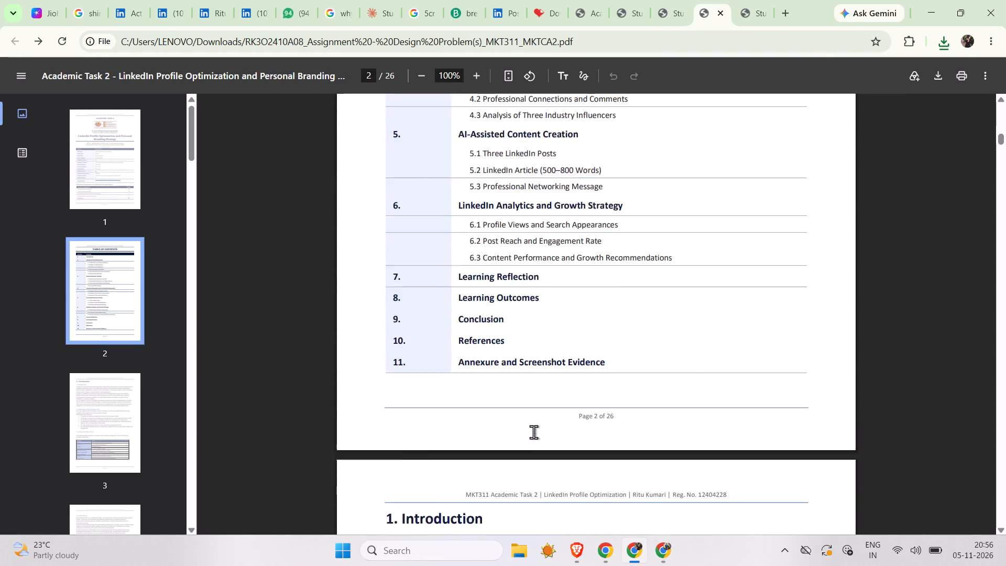
scroll(533, 432, down, 6)
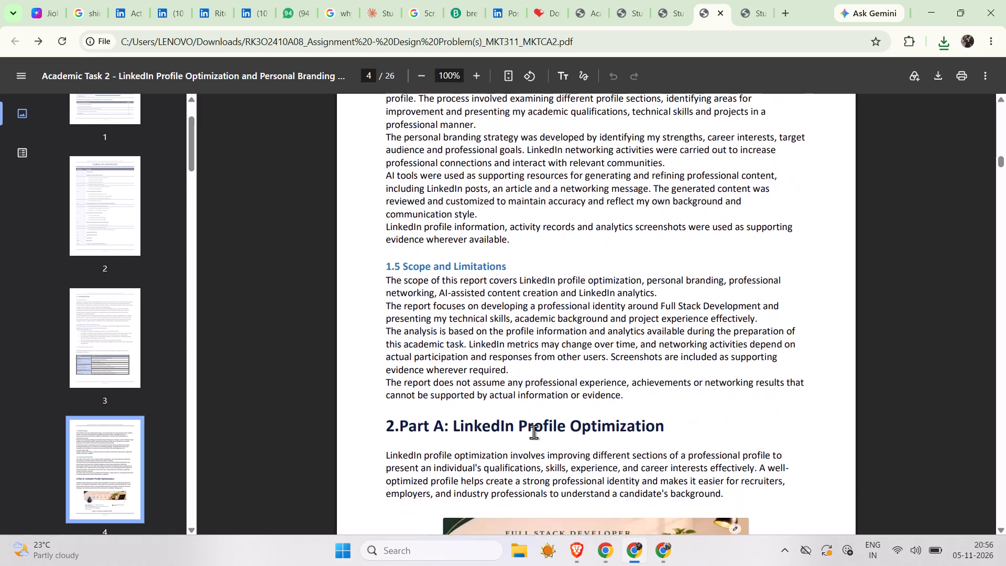
Review the Part A sections on profile photo, professional banner, headline and About, including their figures.
scroll(533, 432, down, 6)
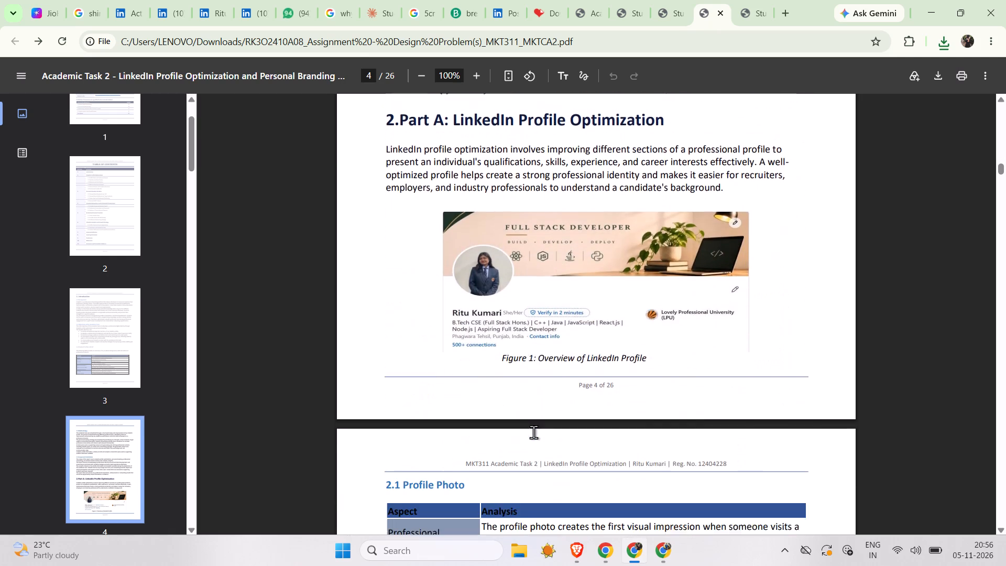
scroll(533, 432, down, 3)
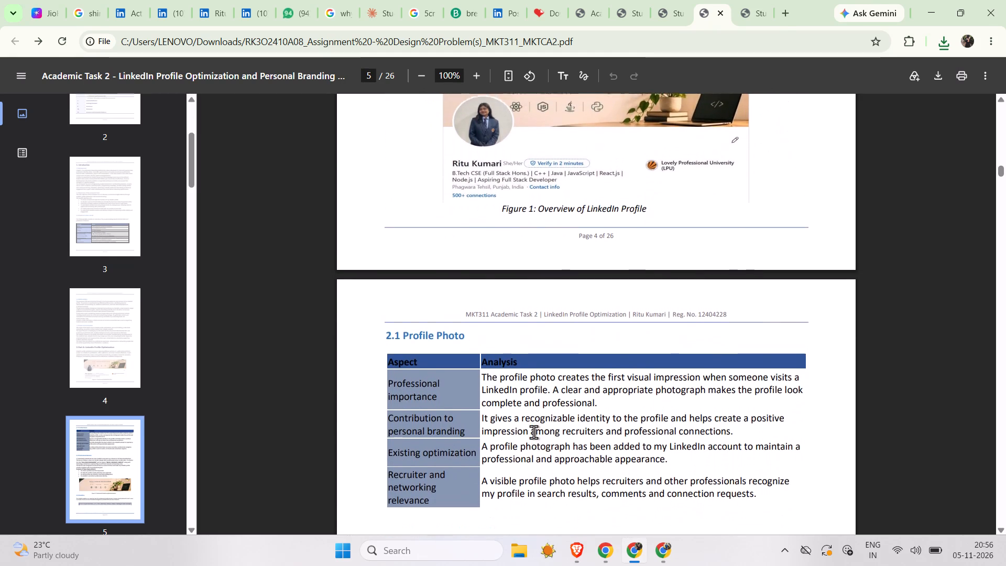
scroll(533, 432, down, 6)
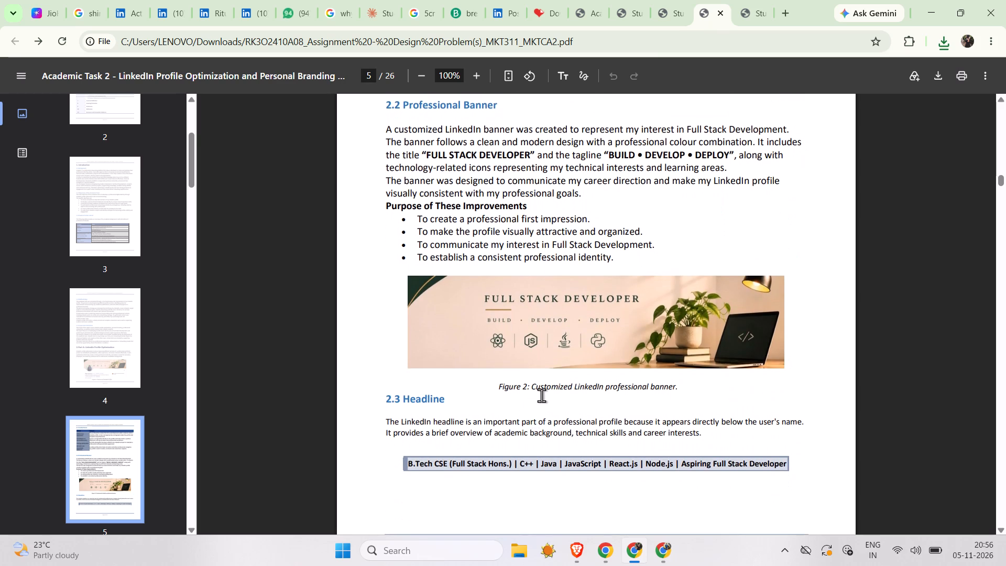
scroll(541, 395, down, 1)
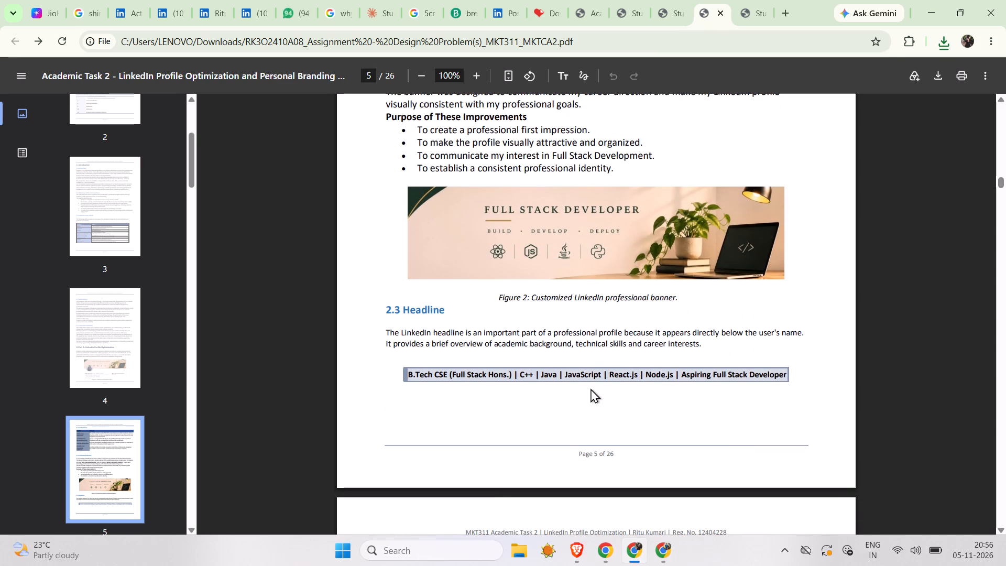
scroll(591, 388, down, 7)
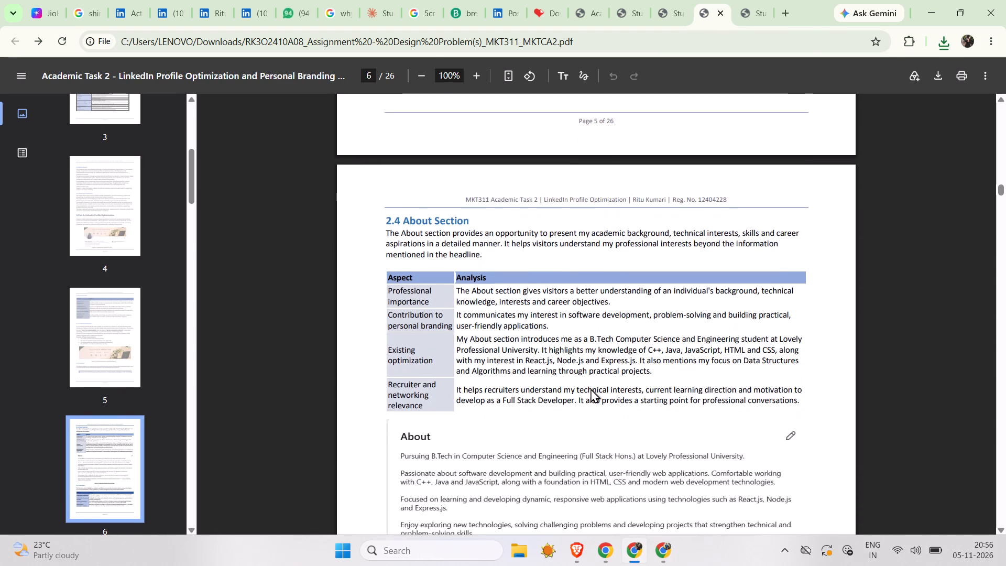
scroll(591, 388, down, 3)
scroll(505, 426, down, 3)
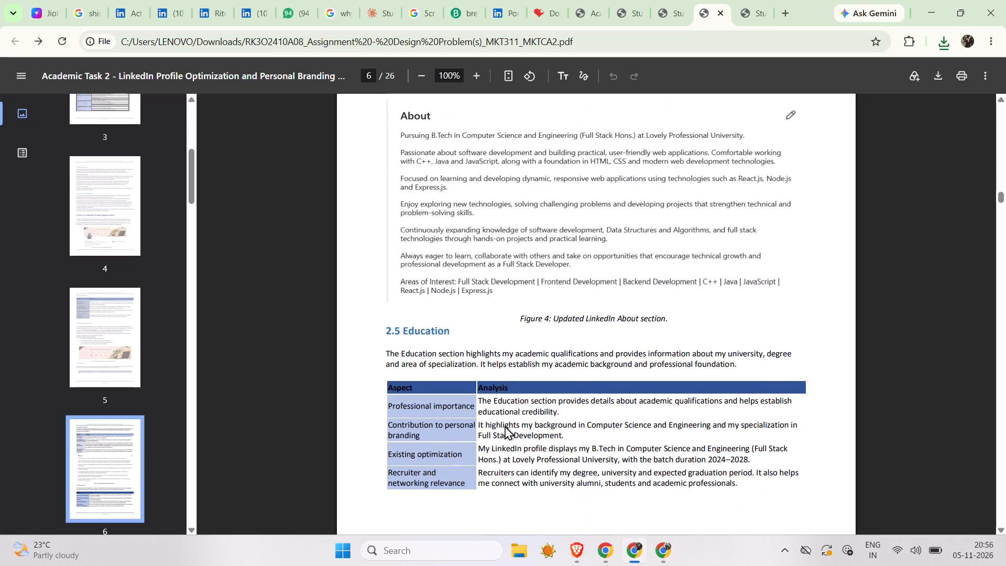
Review the Part A sections on education, certifications, technical skills, and experience and projects.
scroll(505, 426, down, 6)
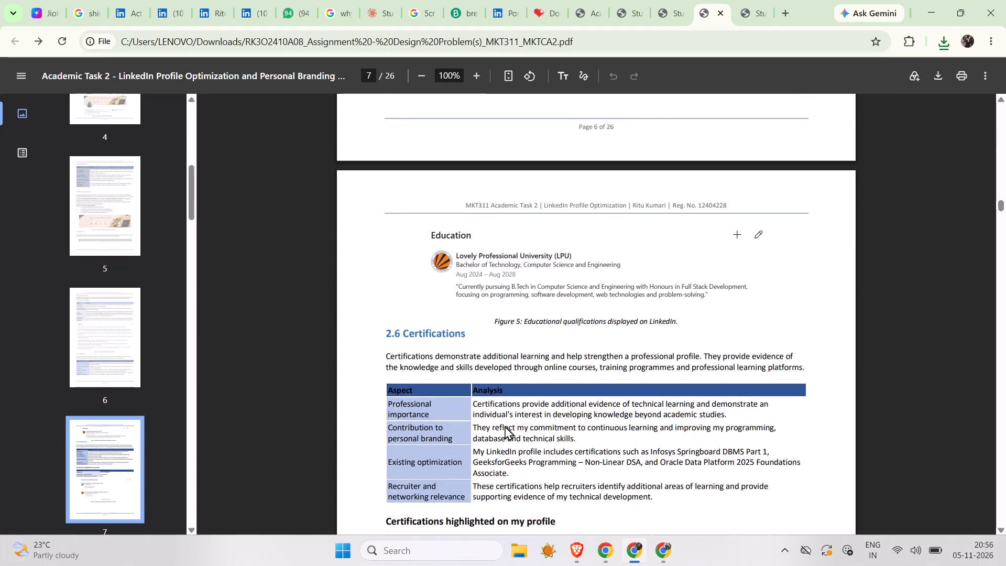
scroll(505, 426, down, 7)
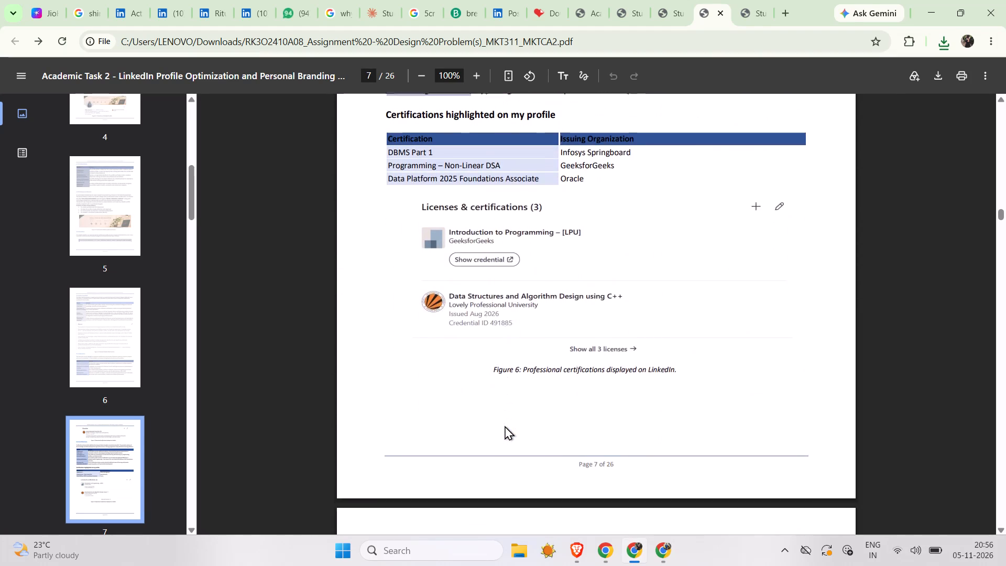
scroll(505, 426, down, 9)
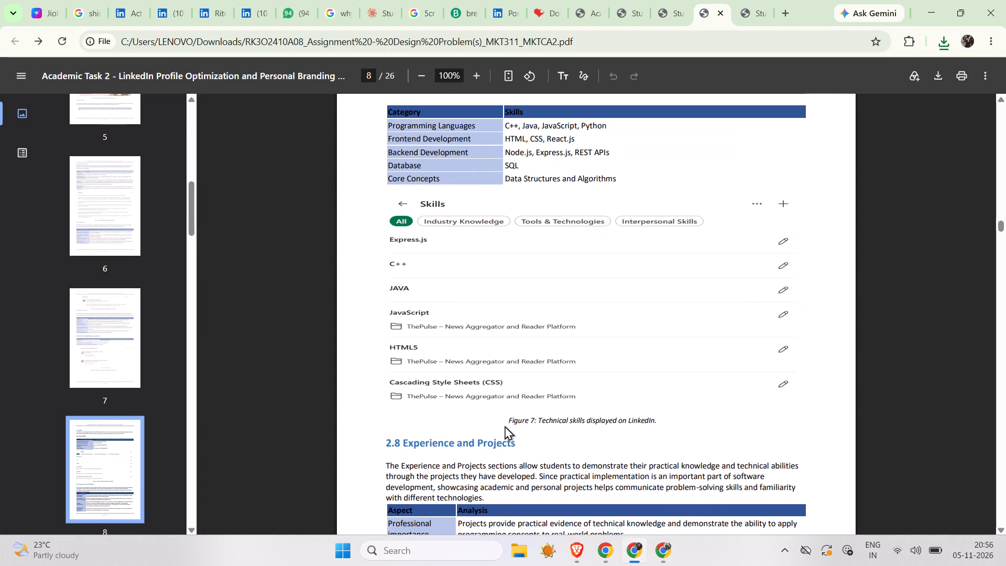
scroll(505, 426, down, 5)
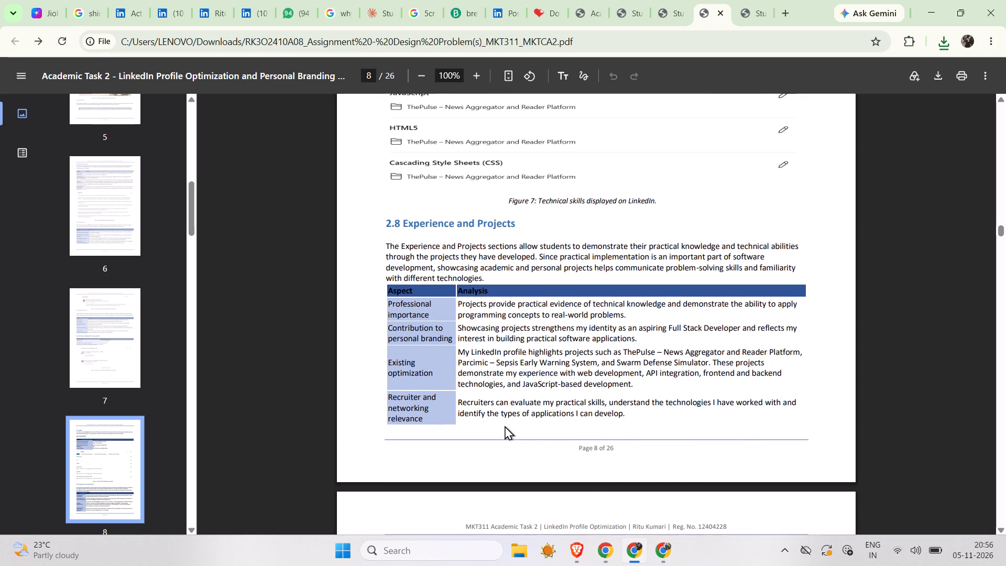
scroll(505, 426, up, 2)
scroll(505, 426, down, 2)
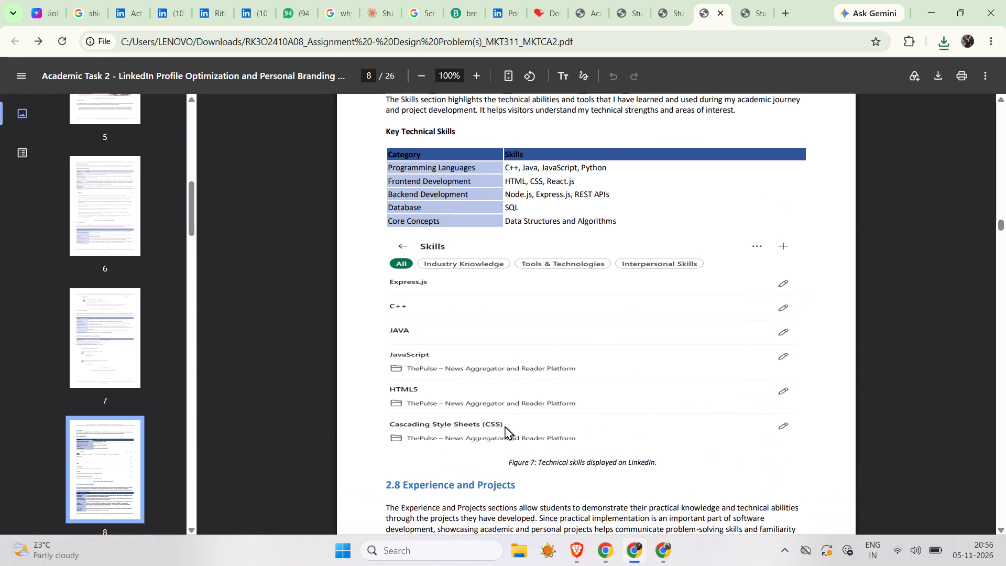
scroll(505, 426, down, 3)
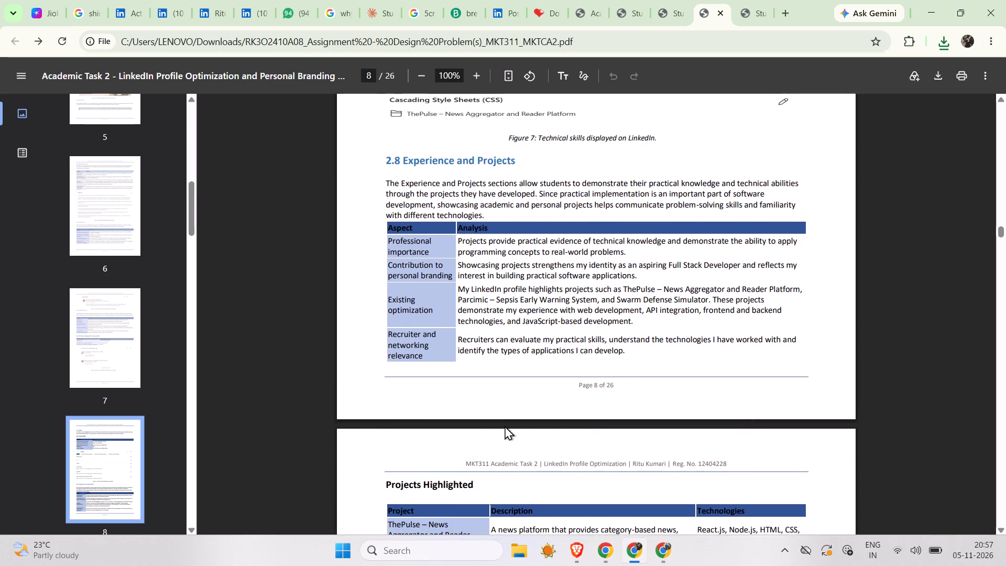
Review the highlighted projects, featured section, contact information and customized LinkedIn URL through to the end of Part A.
scroll(505, 426, down, 2)
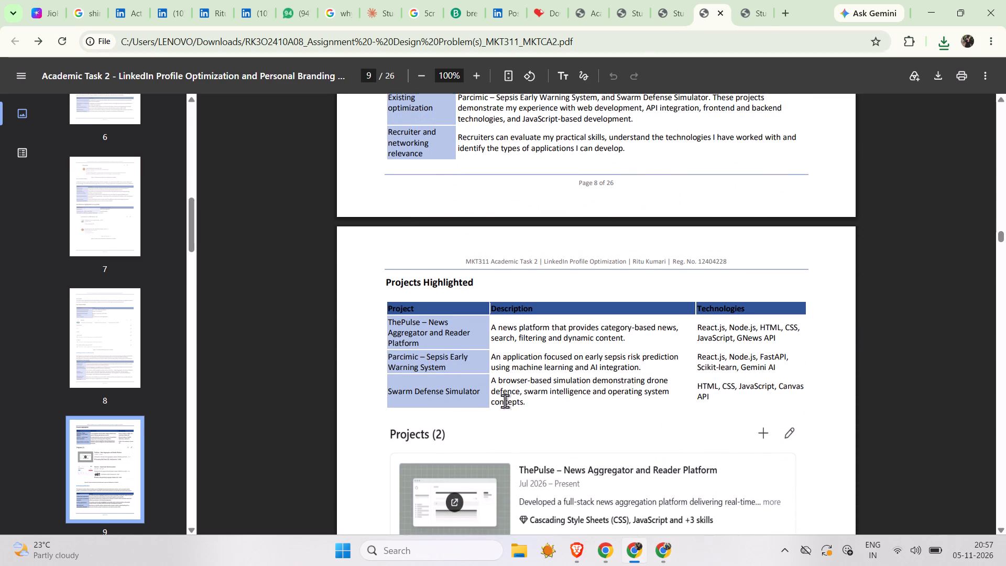
scroll(513, 395, down, 3)
scroll(472, 440, down, 1)
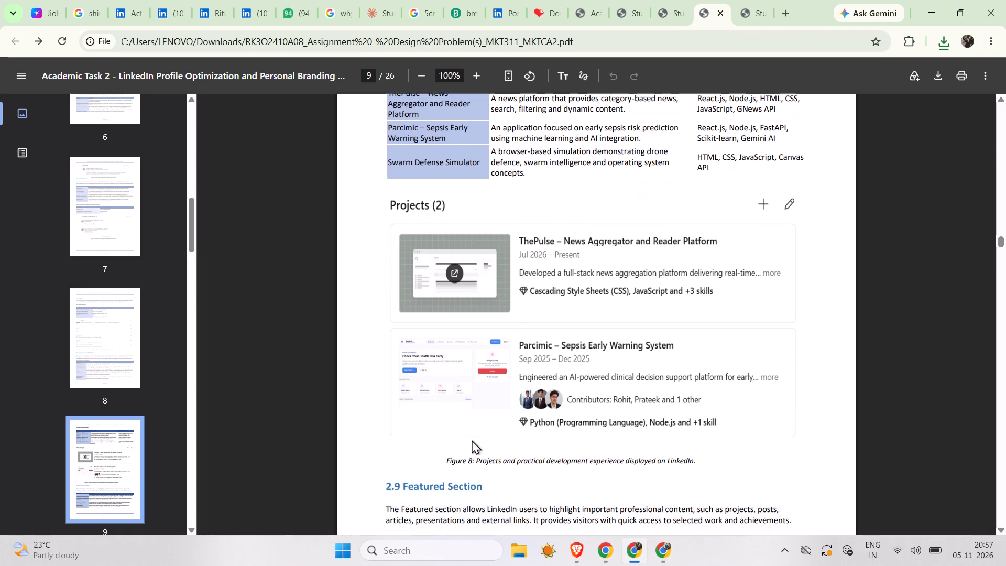
scroll(472, 440, down, 2)
scroll(552, 397, down, 2)
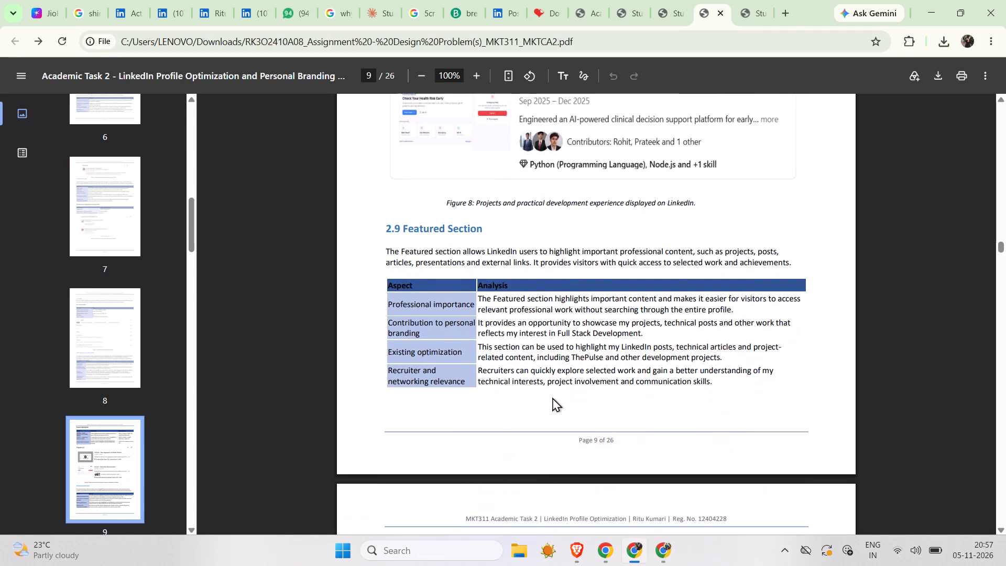
scroll(496, 477, down, 3)
scroll(595, 413, down, 1)
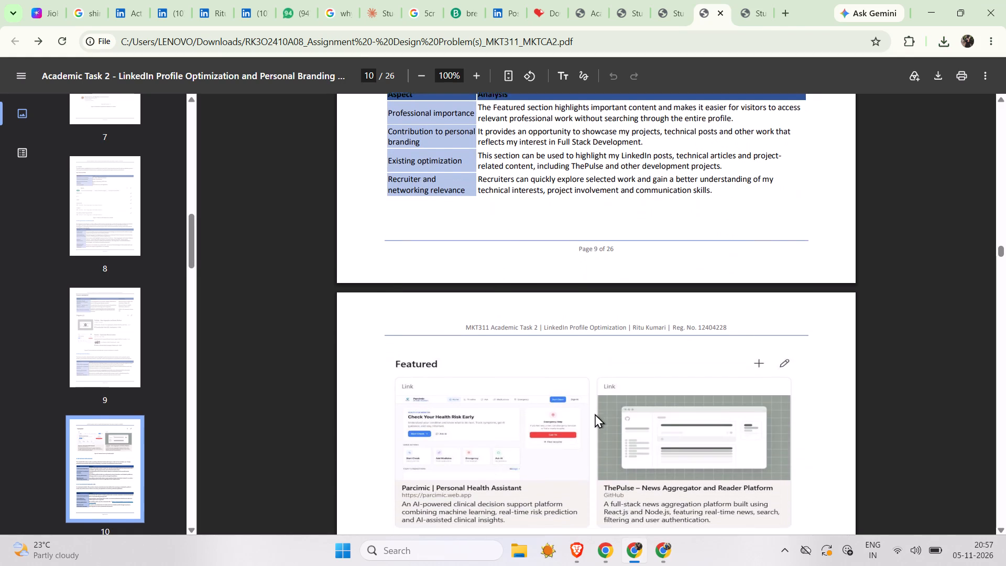
scroll(595, 413, down, 5)
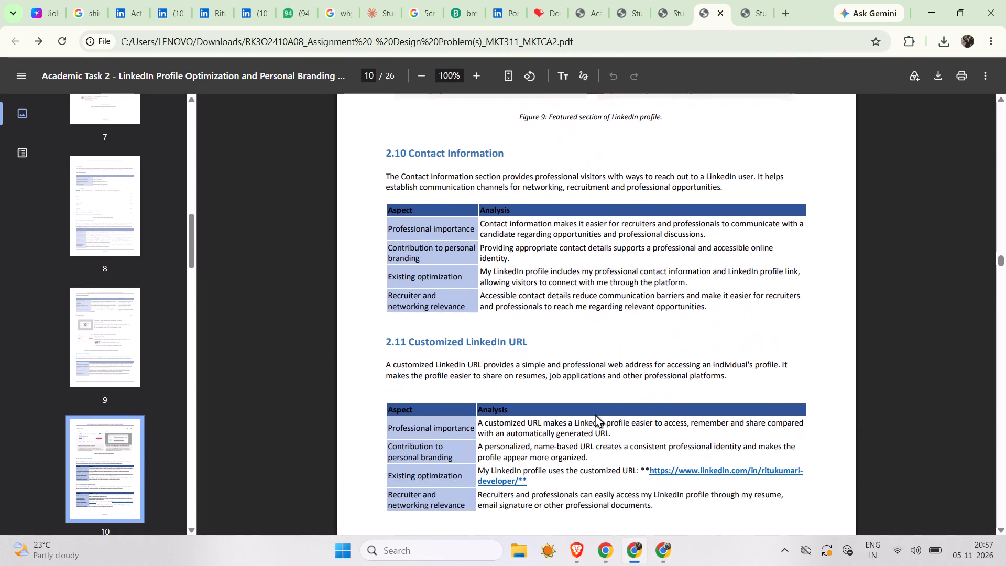
scroll(595, 413, down, 2)
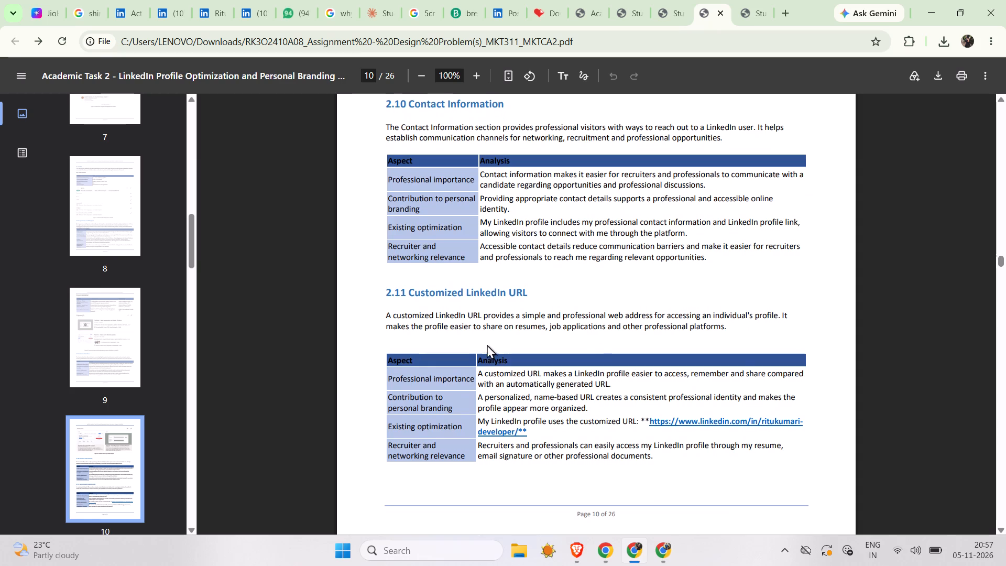
scroll(604, 314, down, 1)
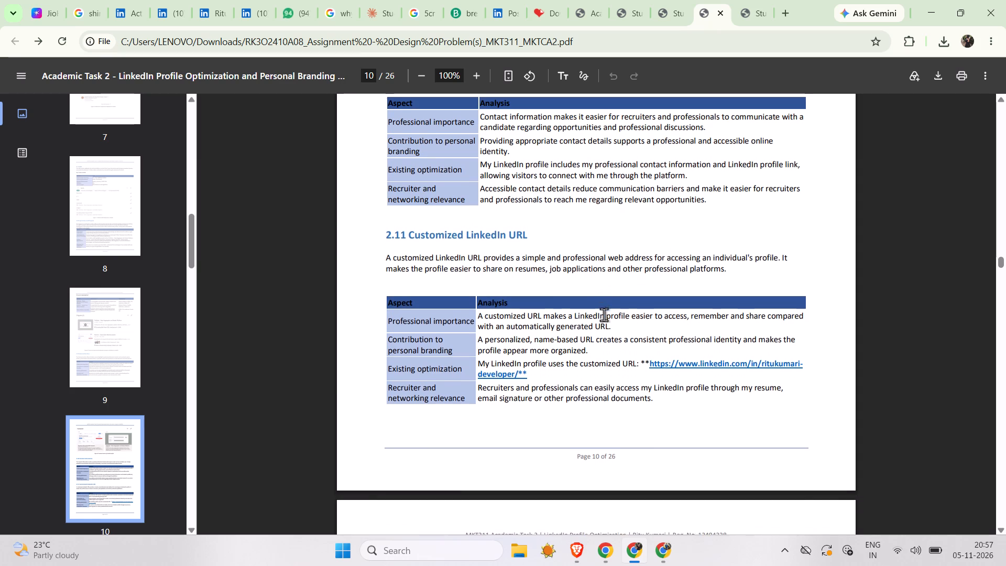
scroll(604, 314, down, 1)
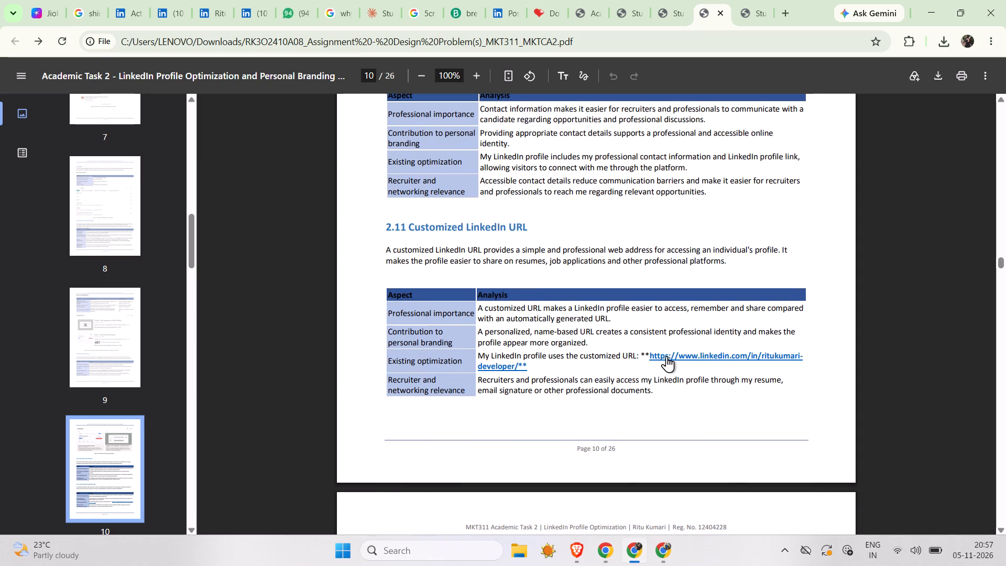
scroll(472, 396, down, 4)
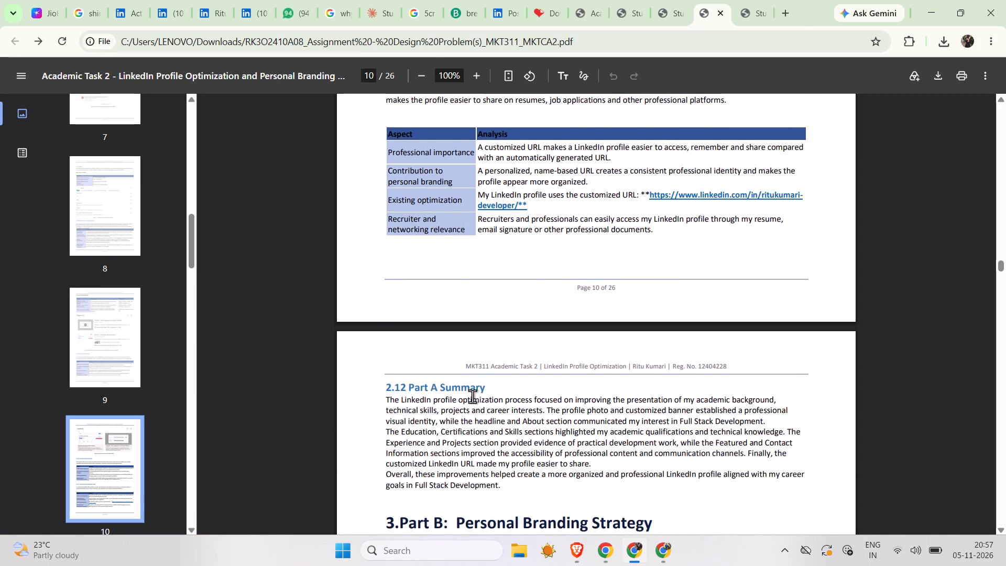
Review Part B on personal branding strategy, from the brand statement and UVP to the personal SWOT analysis.
scroll(472, 396, down, 5)
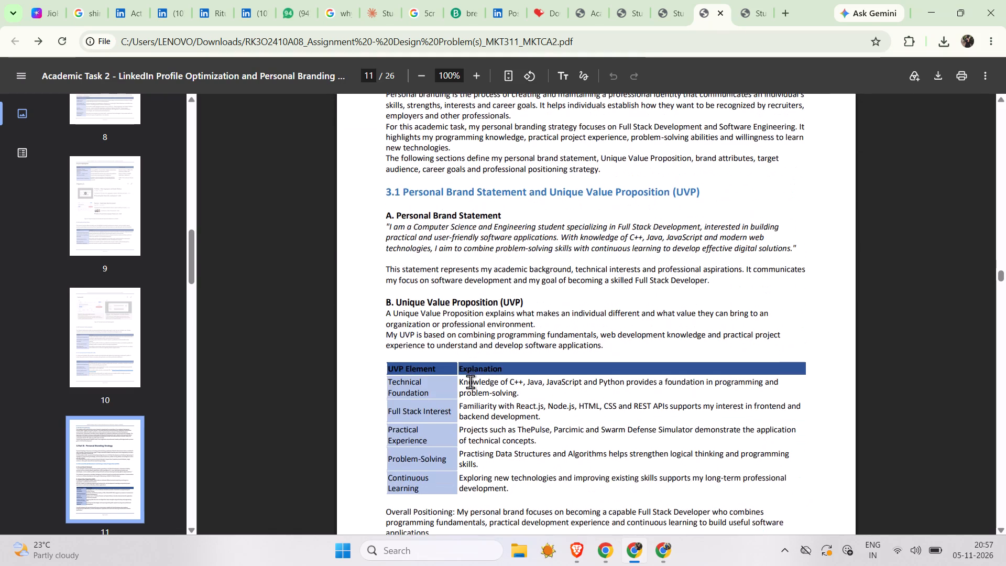
scroll(470, 382, down, 7)
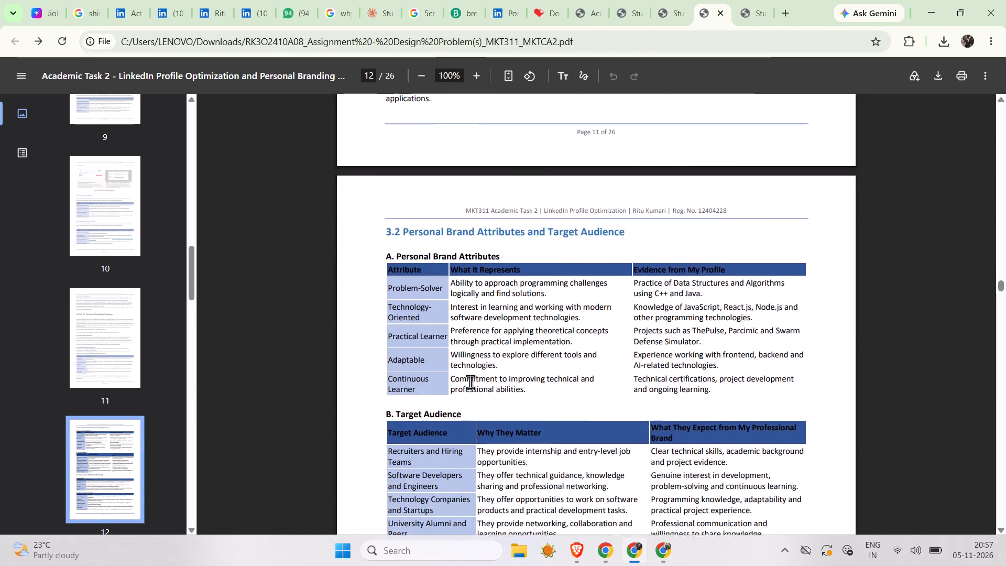
scroll(470, 382, down, 6)
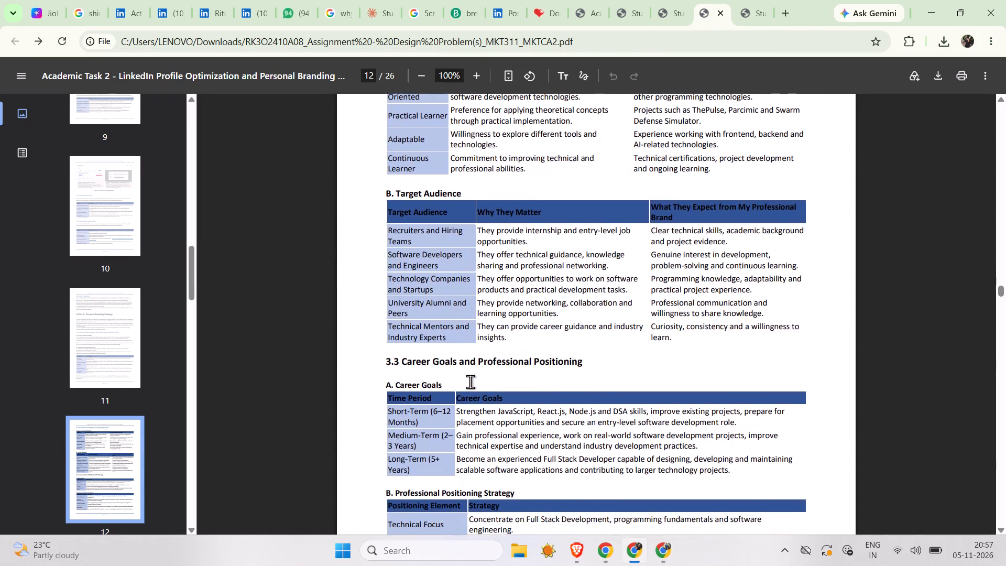
scroll(470, 382, down, 1)
scroll(496, 340, down, 1)
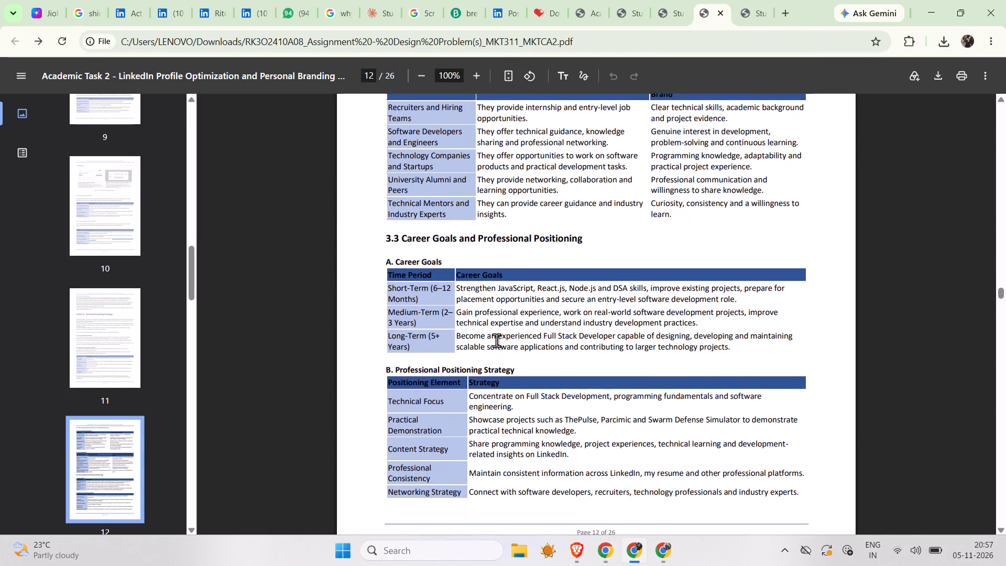
scroll(496, 340, down, 7)
scroll(476, 401, down, 2)
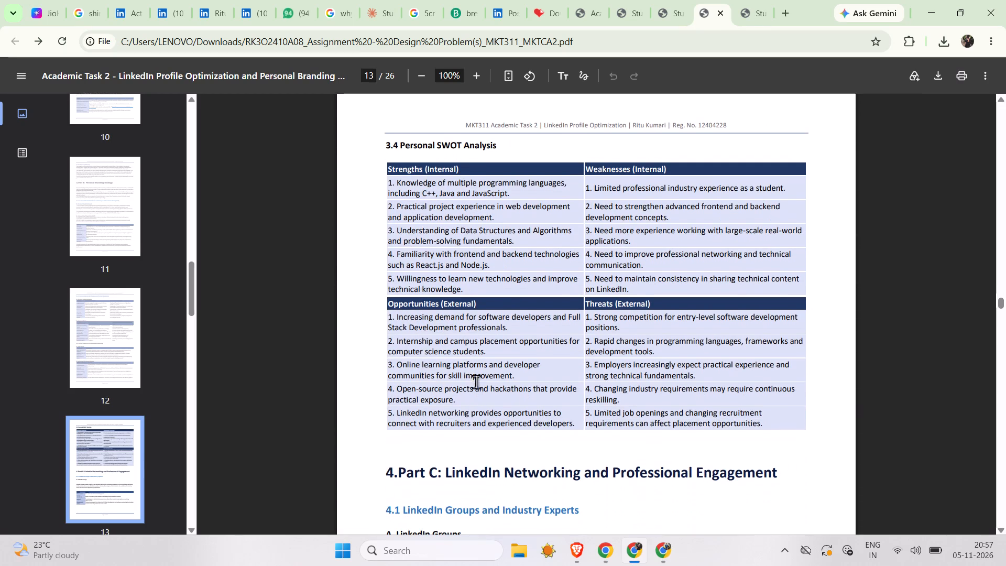
Review section 4.1 of Part C on LinkedIn groups and followed industry experts, including Figures 10 and 11.
scroll(487, 311, down, 3)
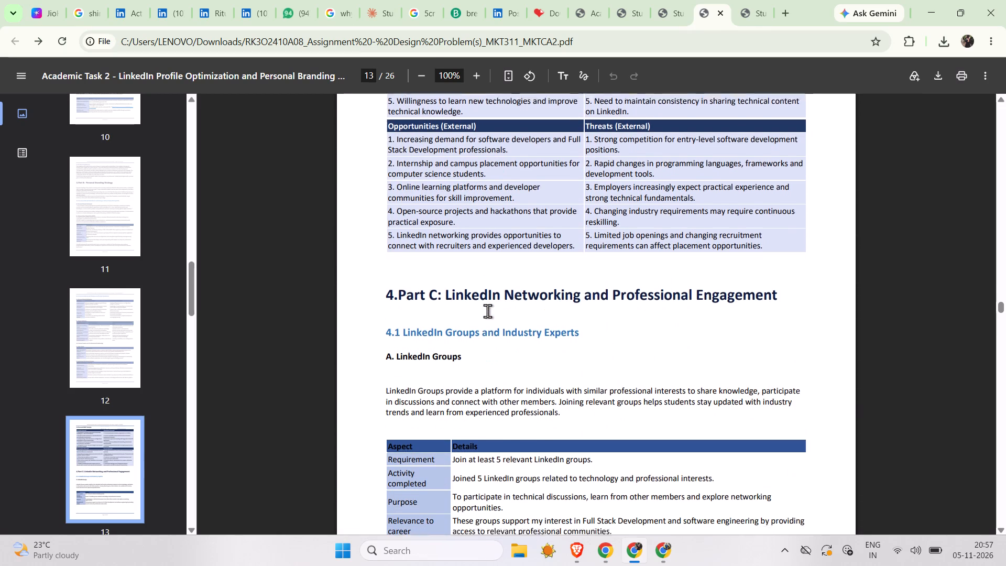
scroll(487, 311, down, 4)
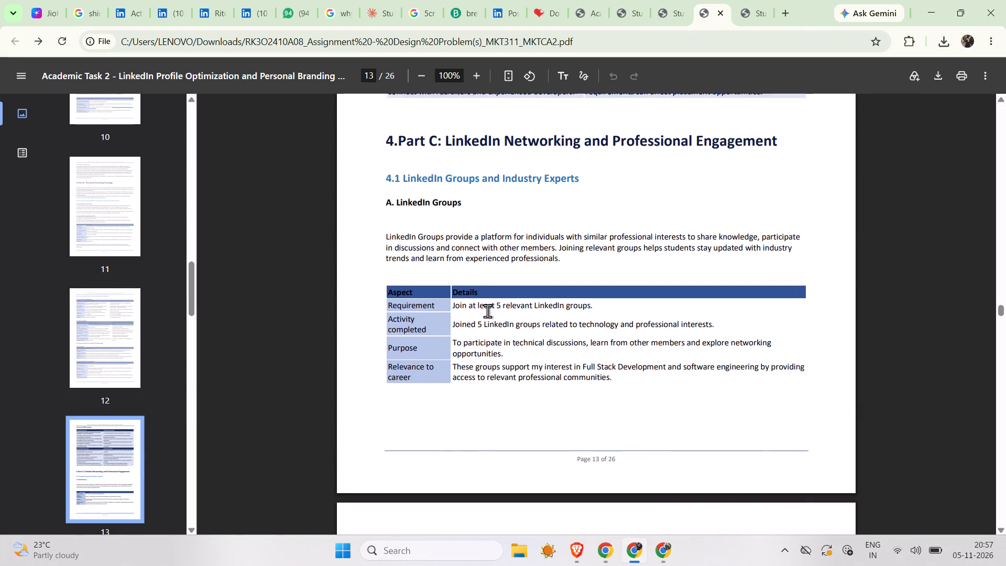
scroll(487, 311, down, 5)
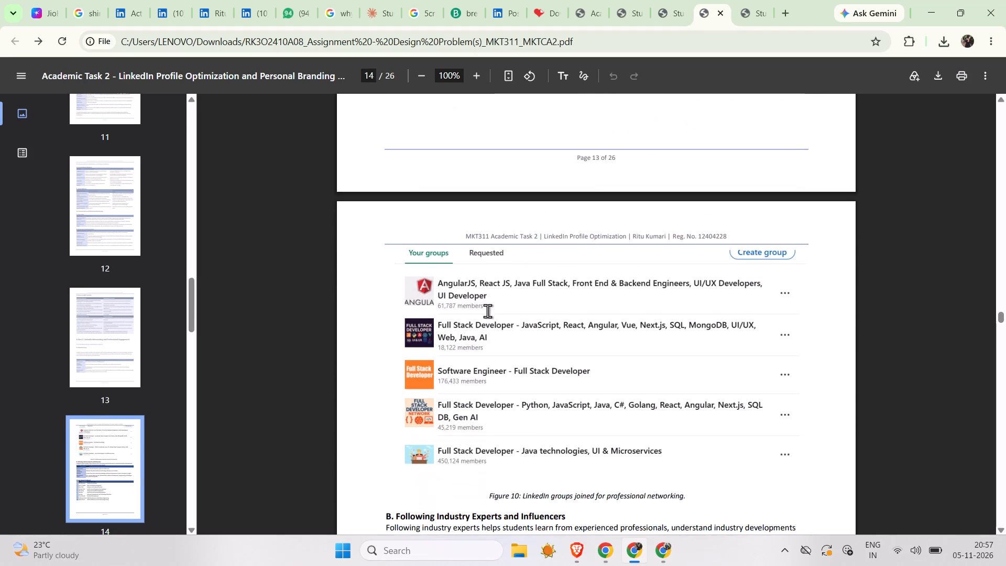
scroll(530, 412, down, 1)
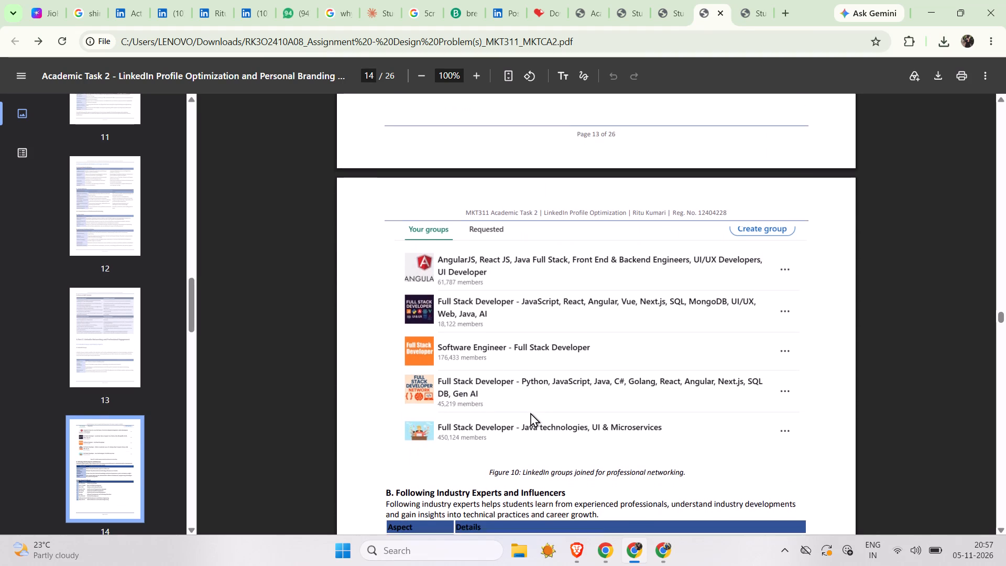
scroll(530, 412, down, 3)
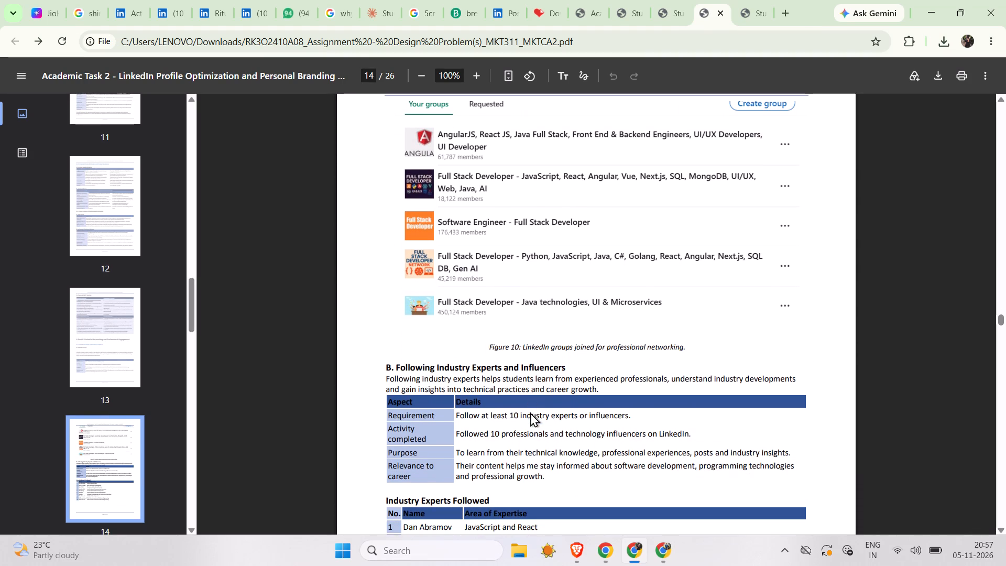
scroll(574, 369, down, 1)
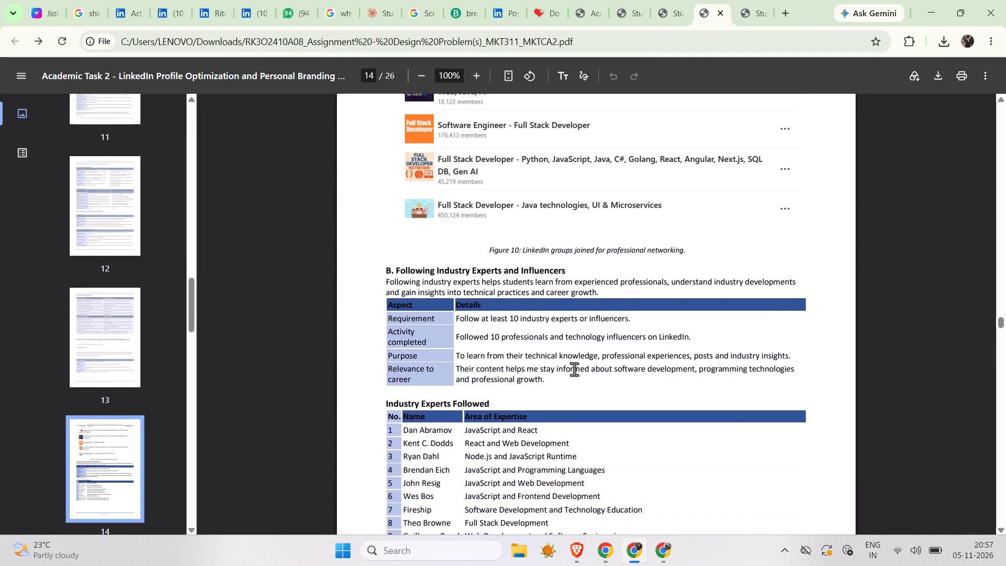
scroll(574, 369, down, 1)
scroll(498, 351, down, 1)
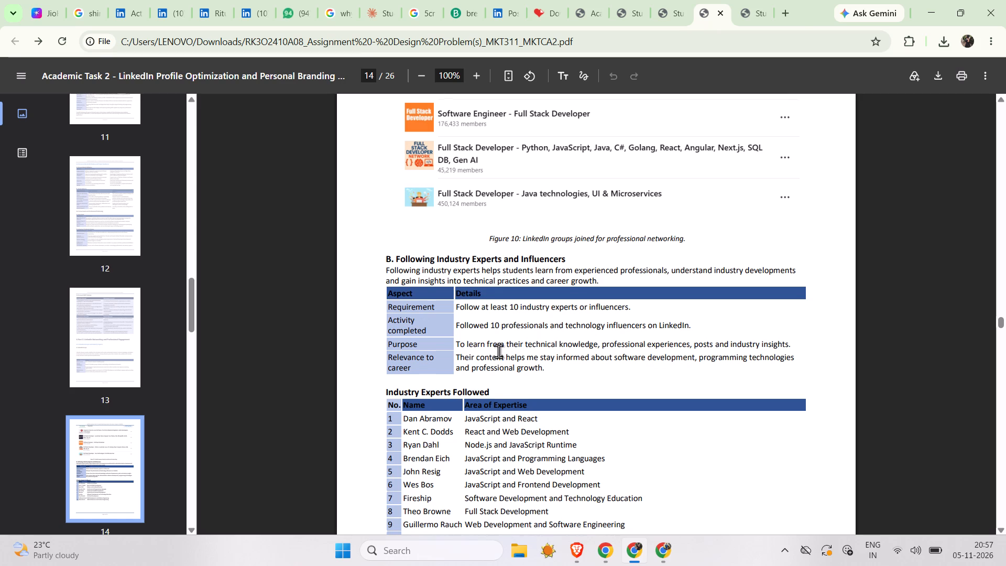
scroll(498, 351, down, 1)
scroll(496, 419, down, 1)
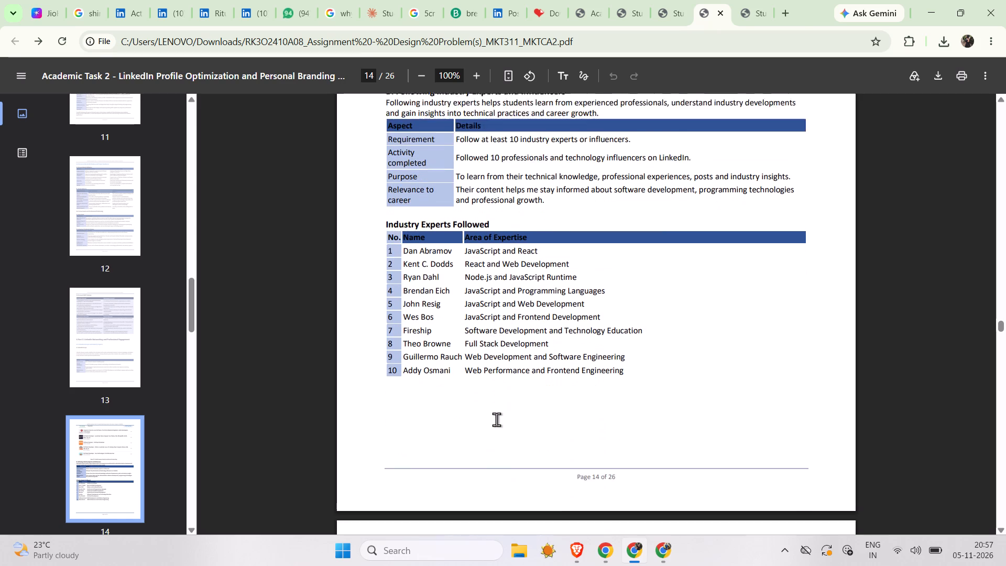
scroll(496, 419, down, 5)
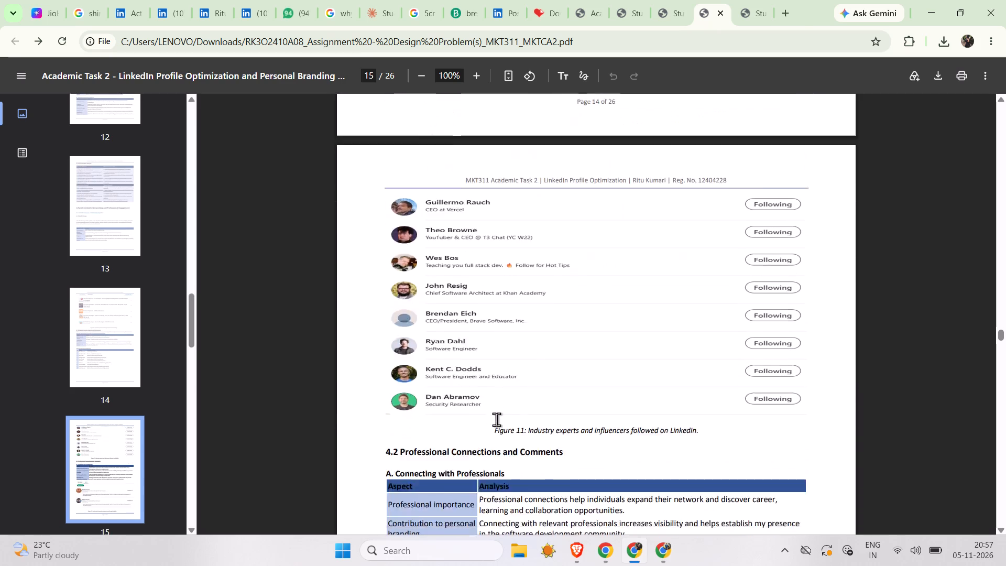
Review section 4.2 on professional connections and meaningful comments, including the connection request and comment figures.
scroll(496, 419, down, 3)
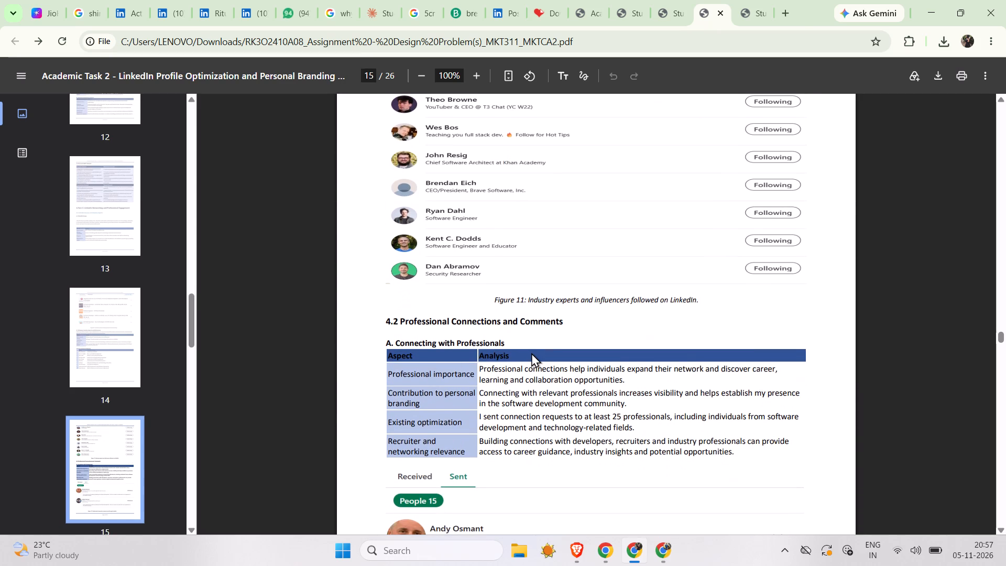
scroll(531, 353, down, 3)
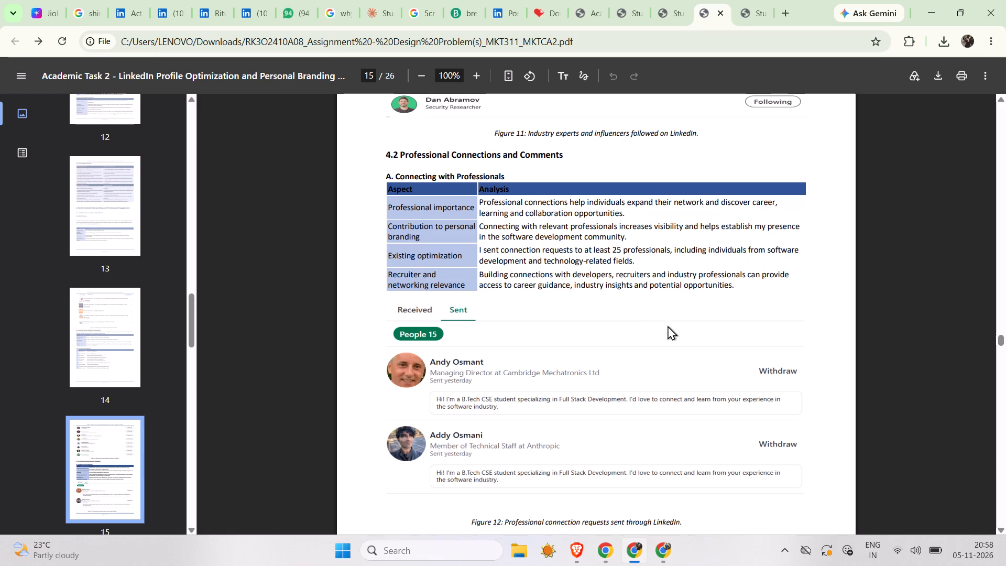
scroll(658, 429, down, 1)
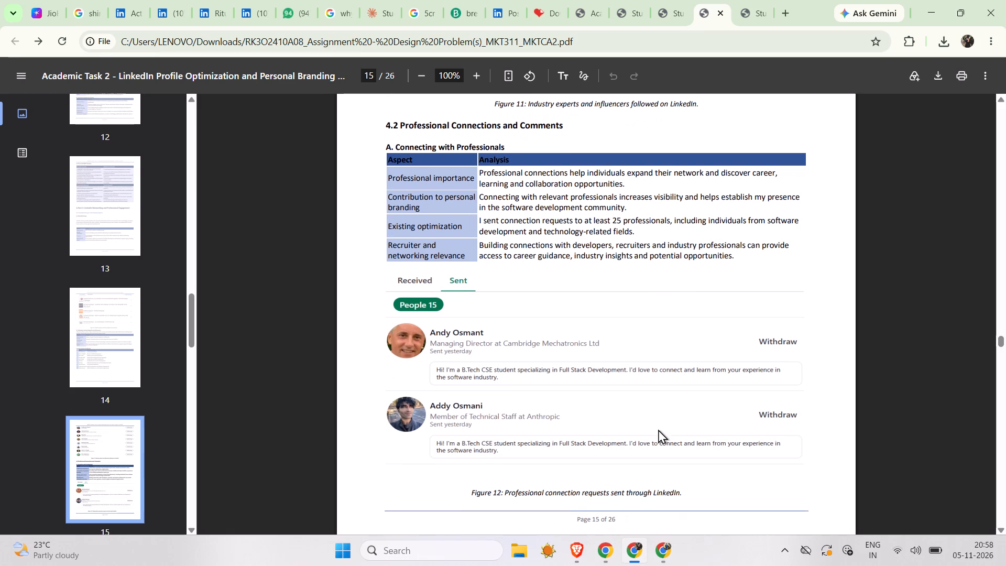
scroll(658, 429, down, 1)
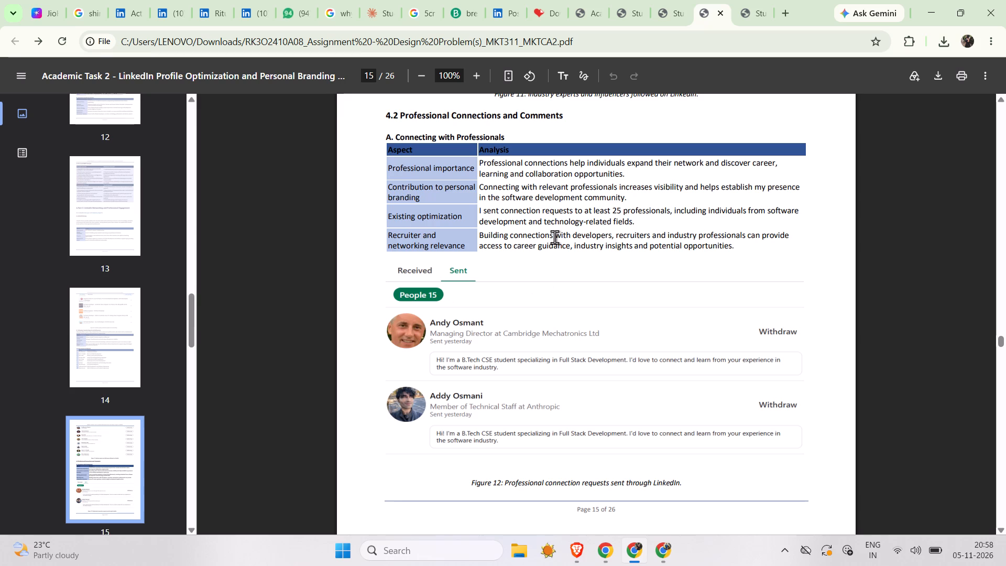
scroll(493, 293, down, 1)
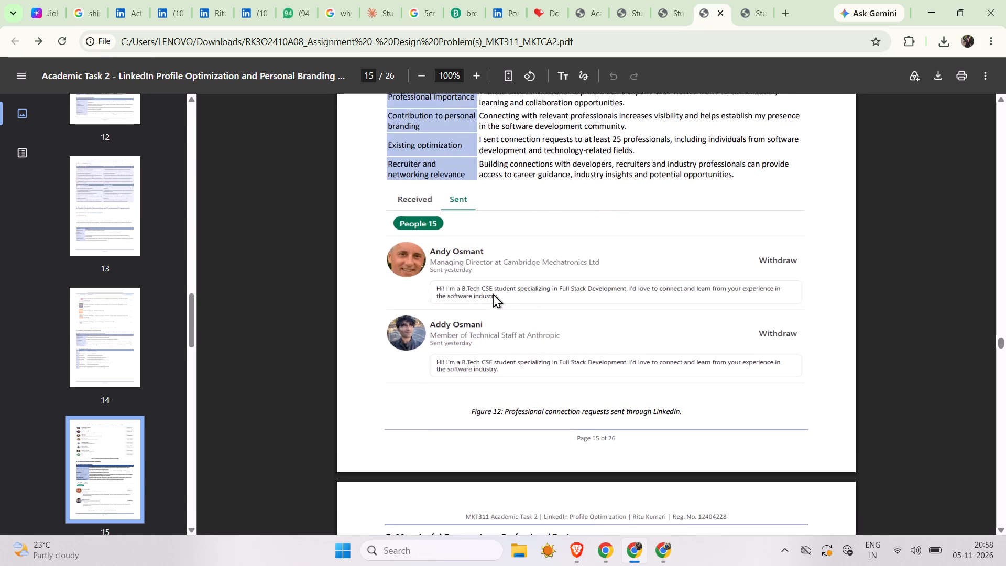
scroll(493, 293, down, 2)
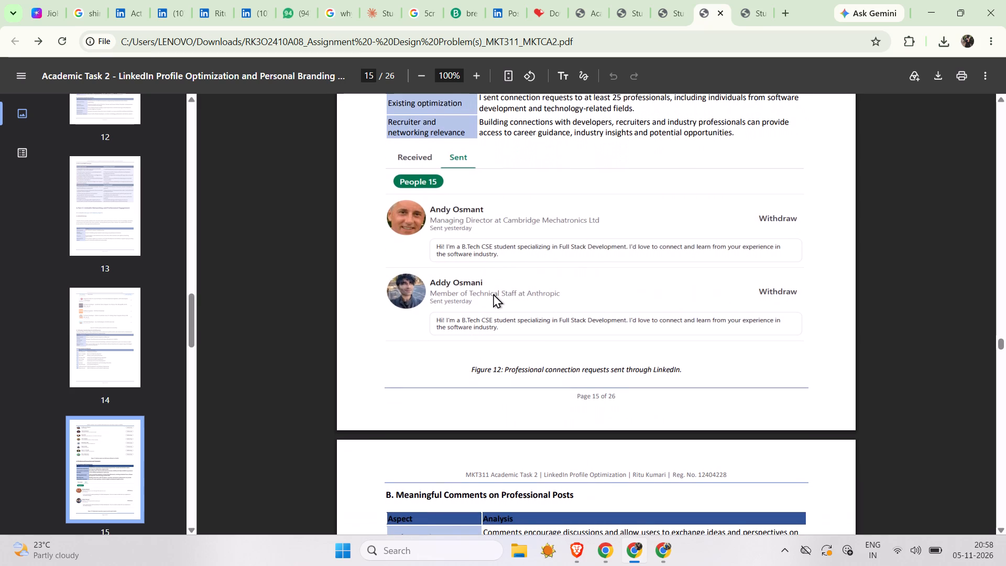
scroll(493, 293, down, 3)
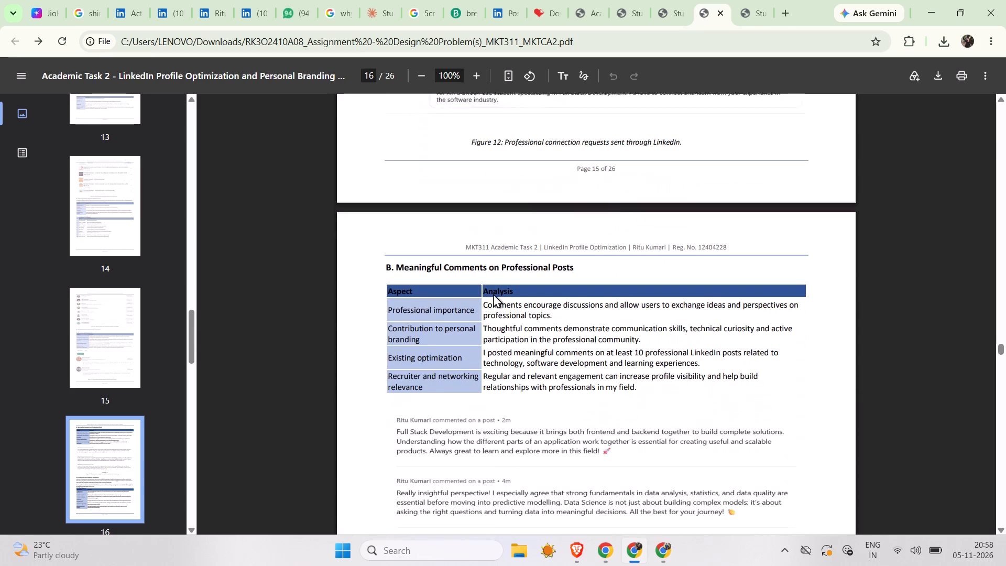
scroll(493, 293, down, 3)
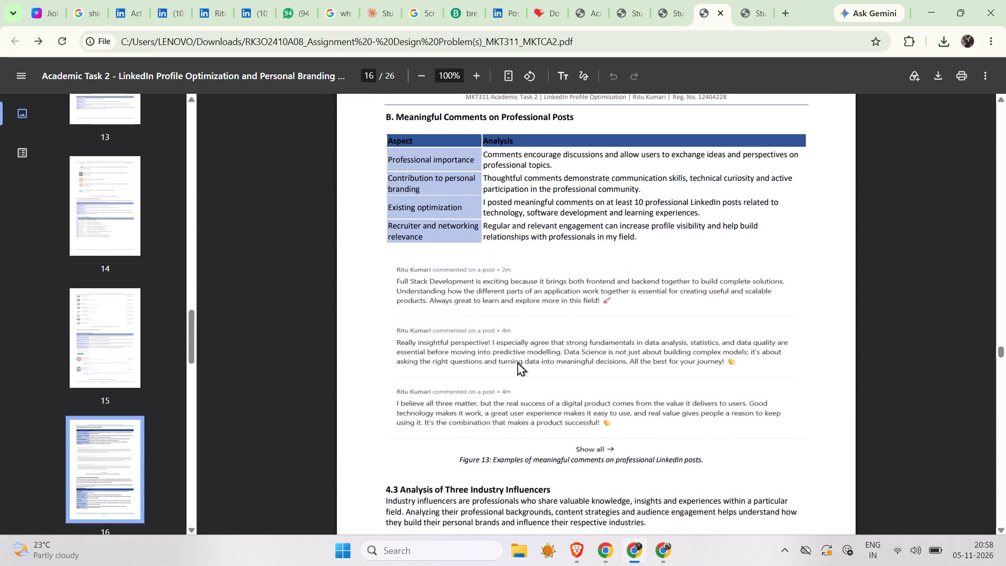
Review section 4.3 on the three industry influencers, from the individual analyses to the influencer comparison table.
scroll(517, 362, down, 3)
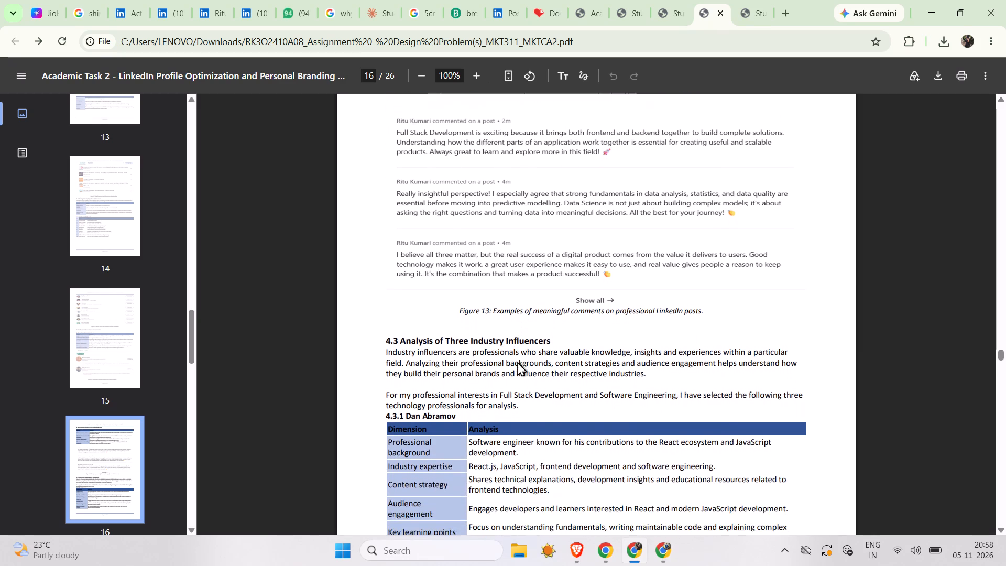
scroll(517, 362, down, 5)
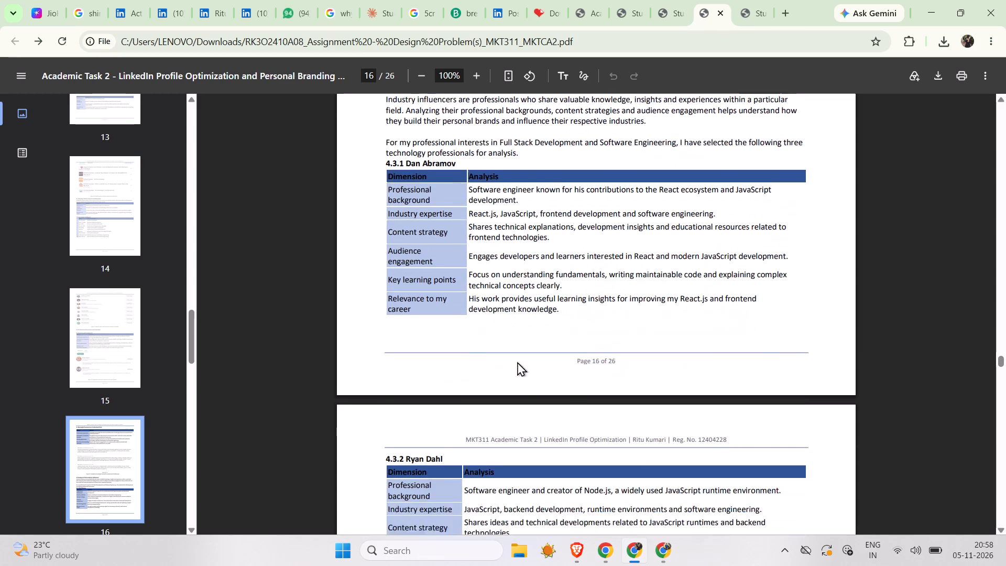
scroll(517, 362, down, 7)
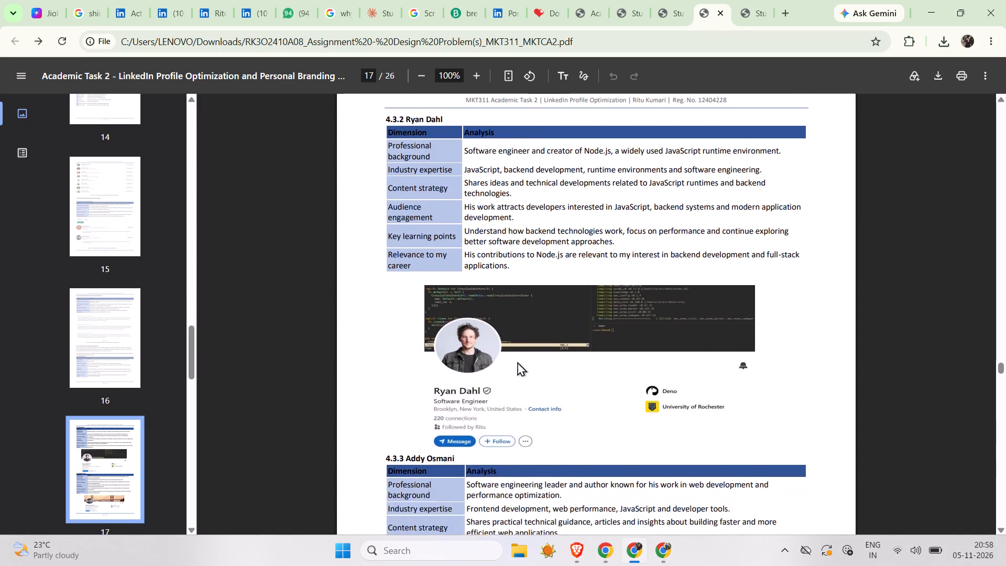
scroll(517, 362, down, 2)
scroll(488, 398, down, 2)
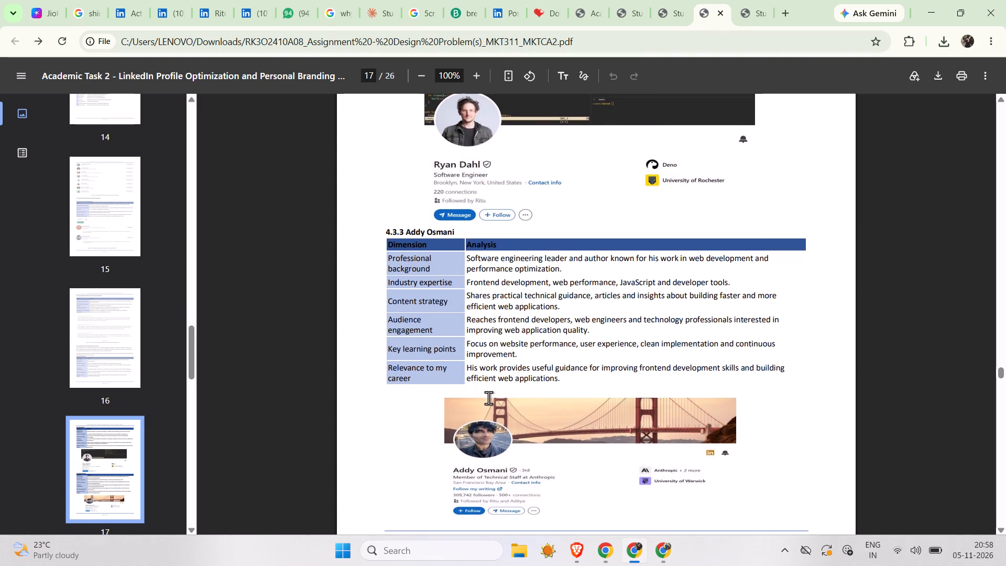
scroll(488, 398, down, 5)
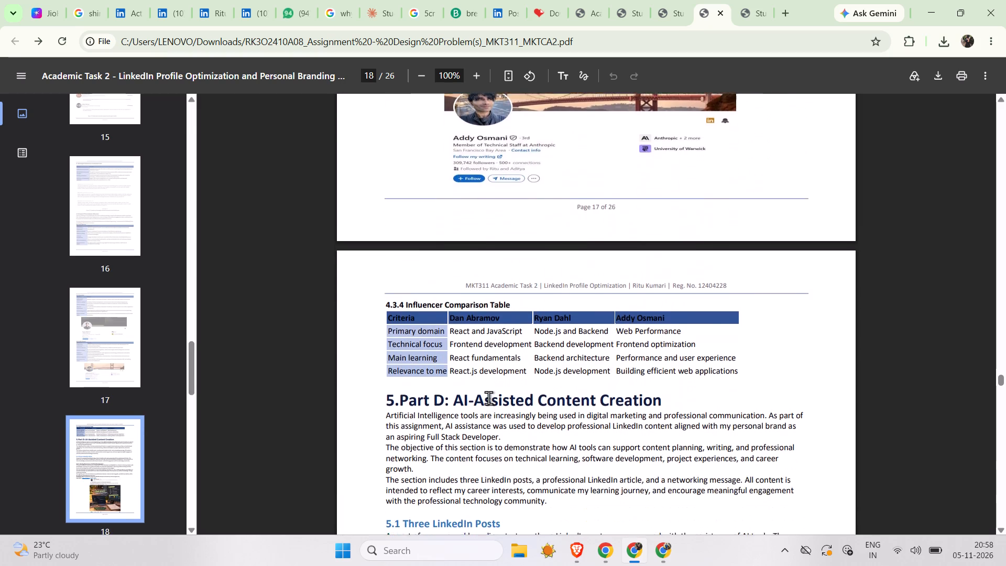
Review the Part D introduction and section 5.1 with the three AI-assisted LinkedIn posts, their links and images.
scroll(488, 398, down, 8)
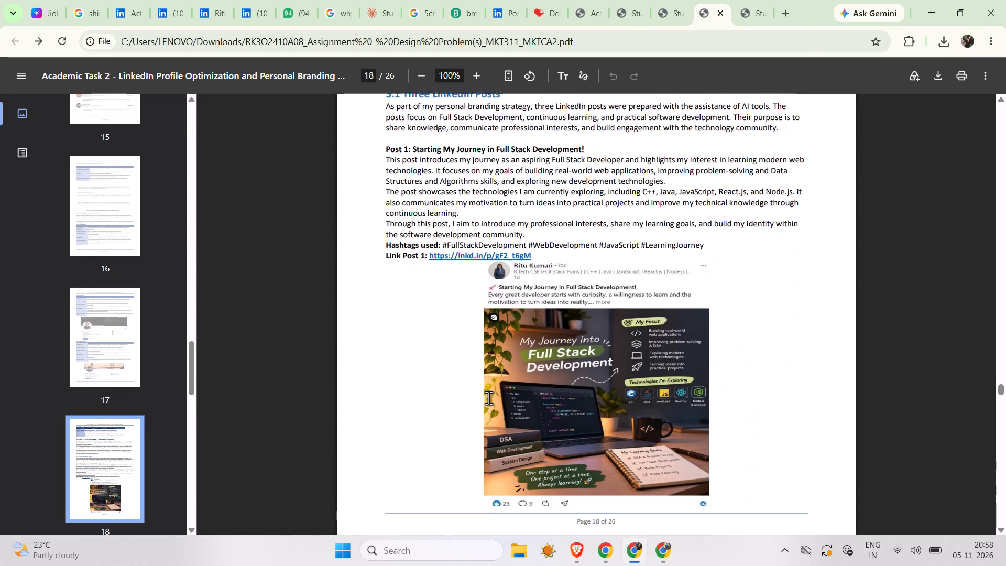
scroll(488, 398, down, 1)
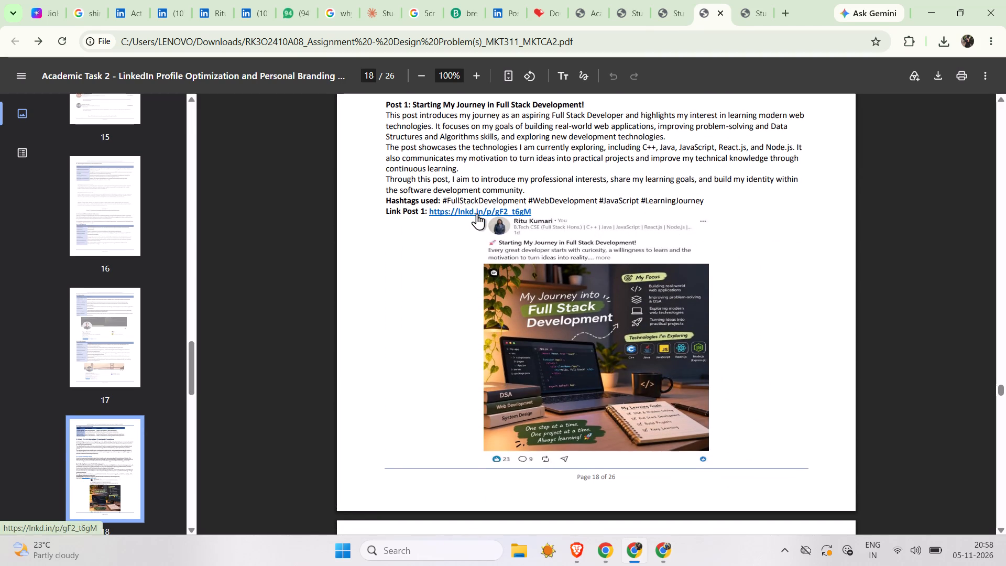
scroll(501, 335, down, 3)
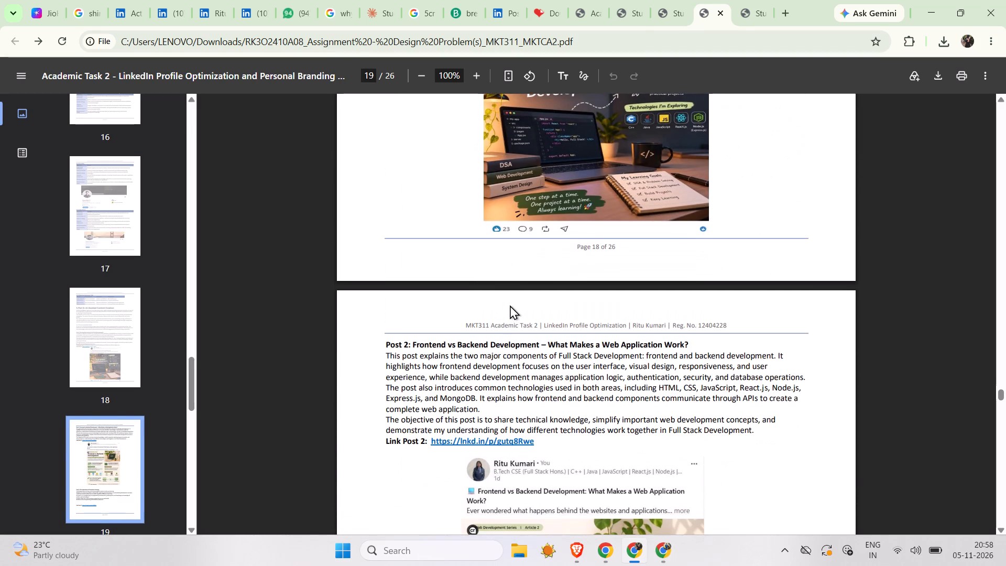
scroll(510, 305, down, 2)
scroll(460, 381, down, 3)
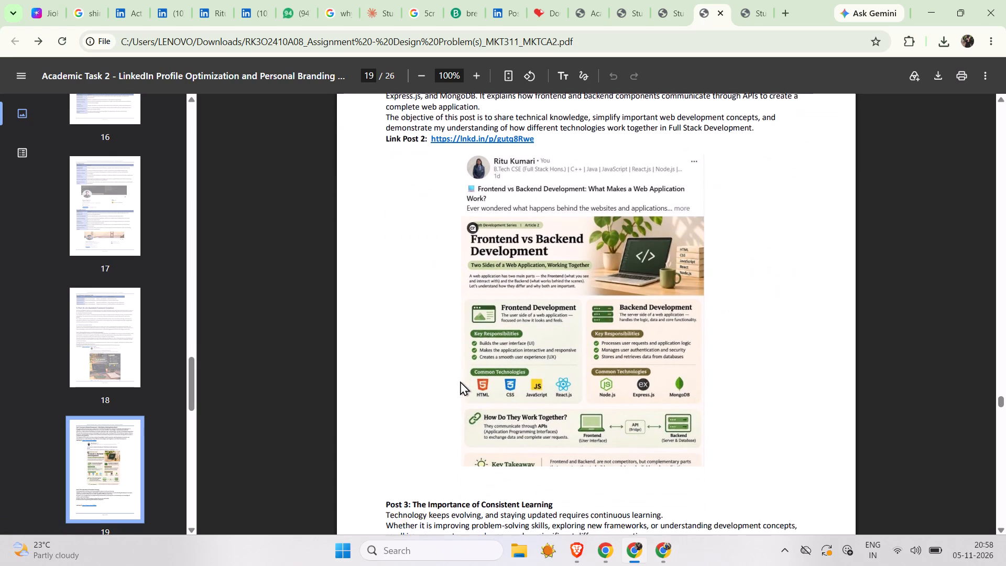
scroll(460, 381, down, 6)
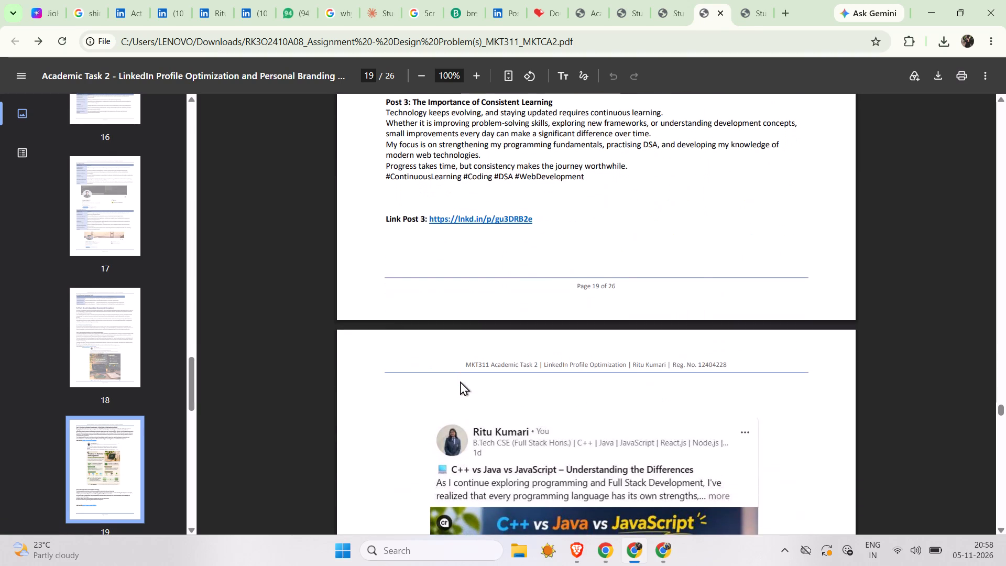
scroll(460, 381, down, 5)
Review sections 5.2 and 5.3 on the published LinkedIn article and the professional networking message.
scroll(460, 381, down, 1)
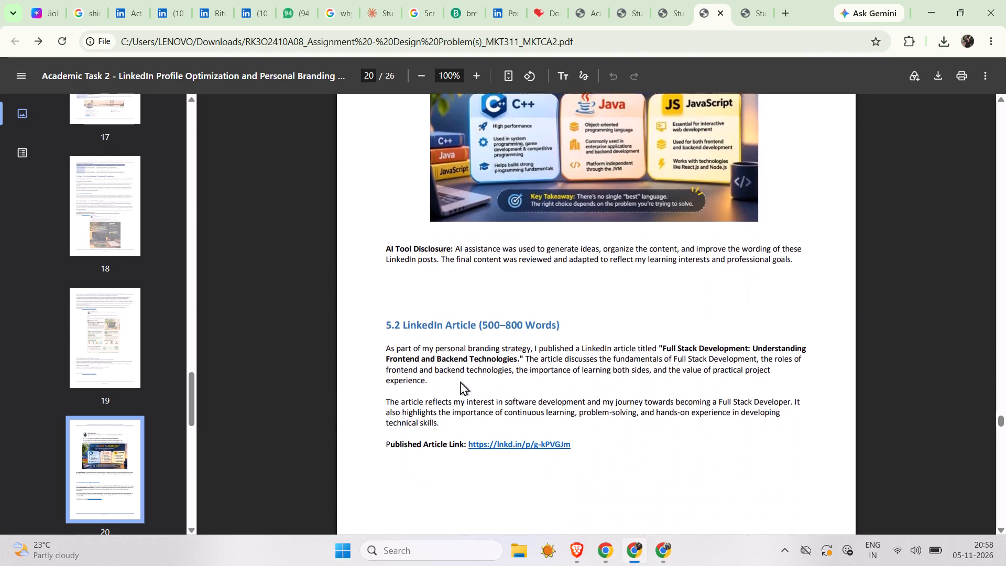
scroll(460, 381, down, 9)
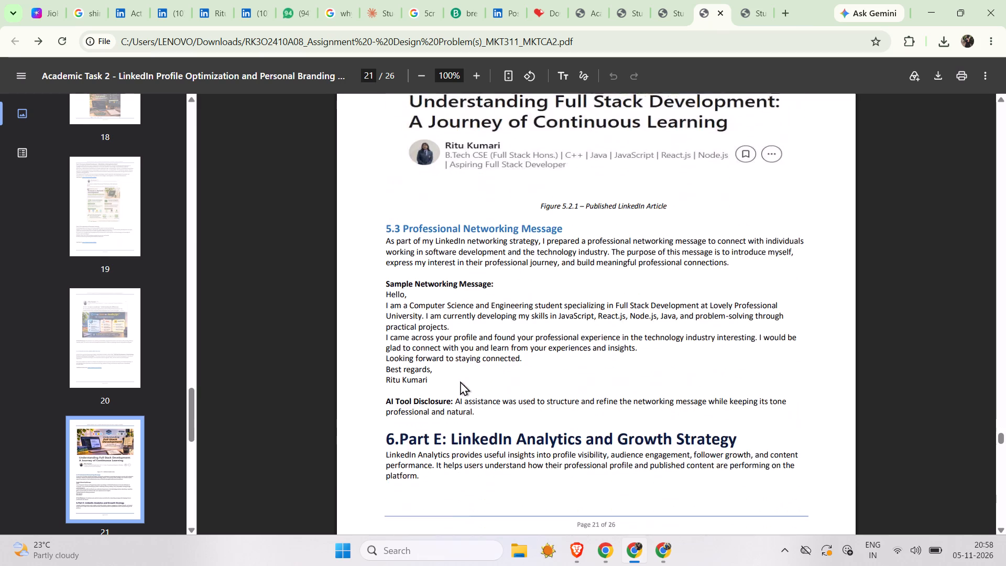
scroll(460, 381, down, 1)
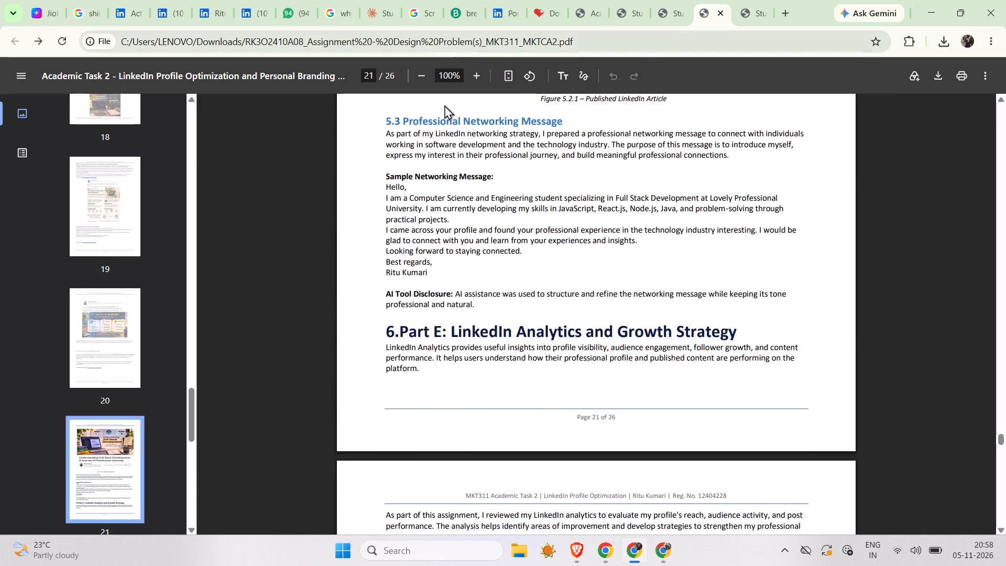
scroll(527, 197, down, 2)
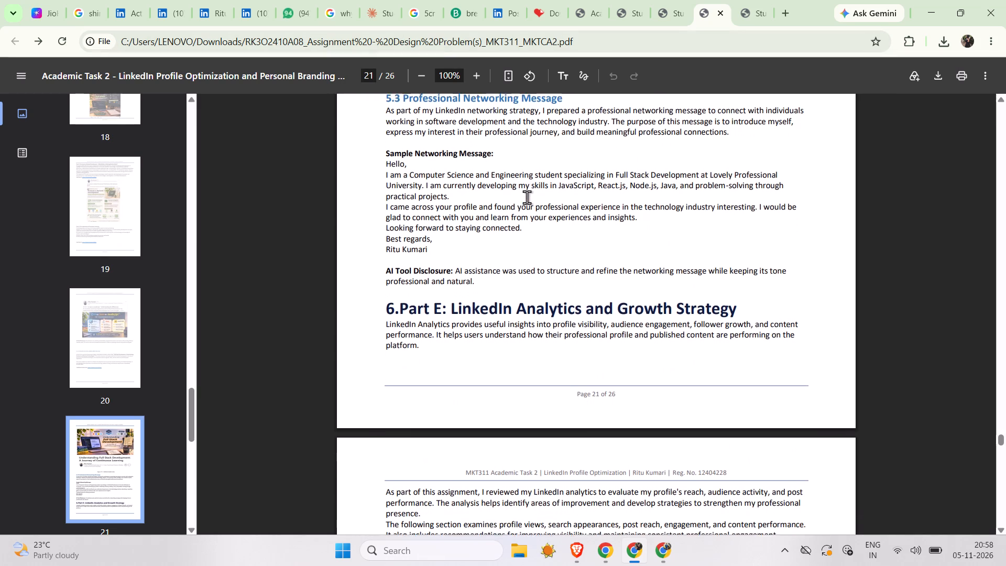
Review the Part E introduction and sections 6.1 and 6.2, including the profile views, search appearances and post reach tables.
scroll(527, 197, down, 7)
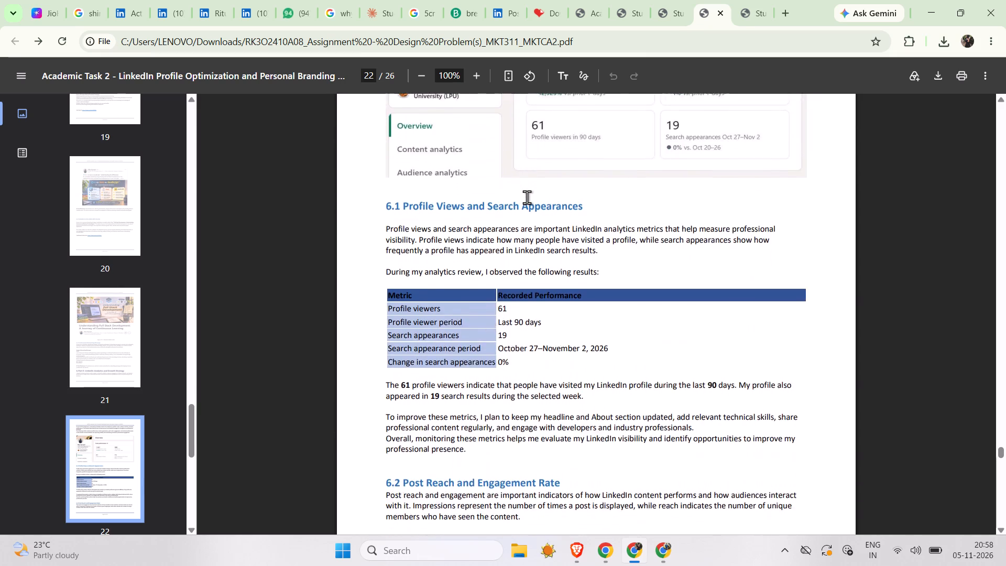
scroll(527, 197, down, 1)
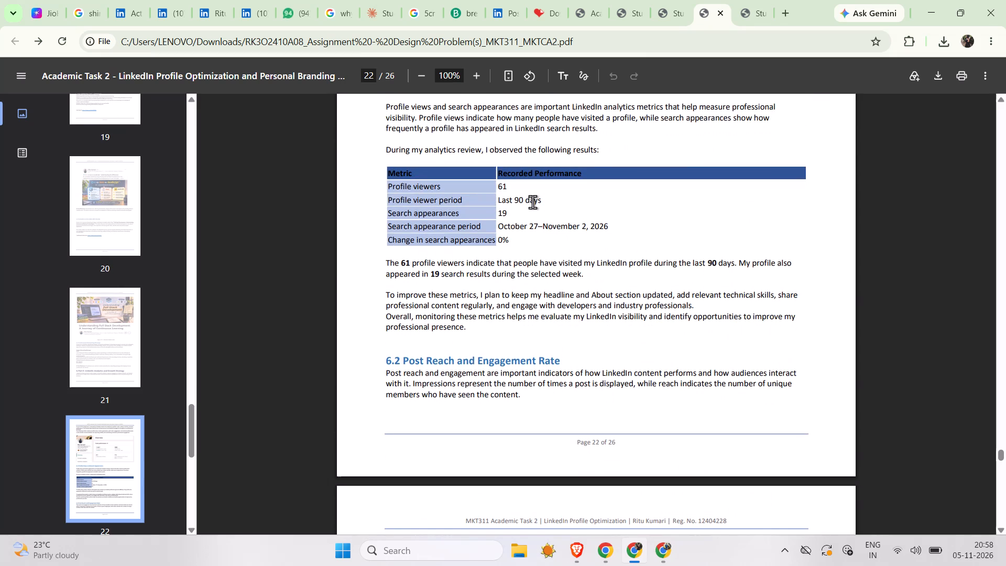
click(519, 244)
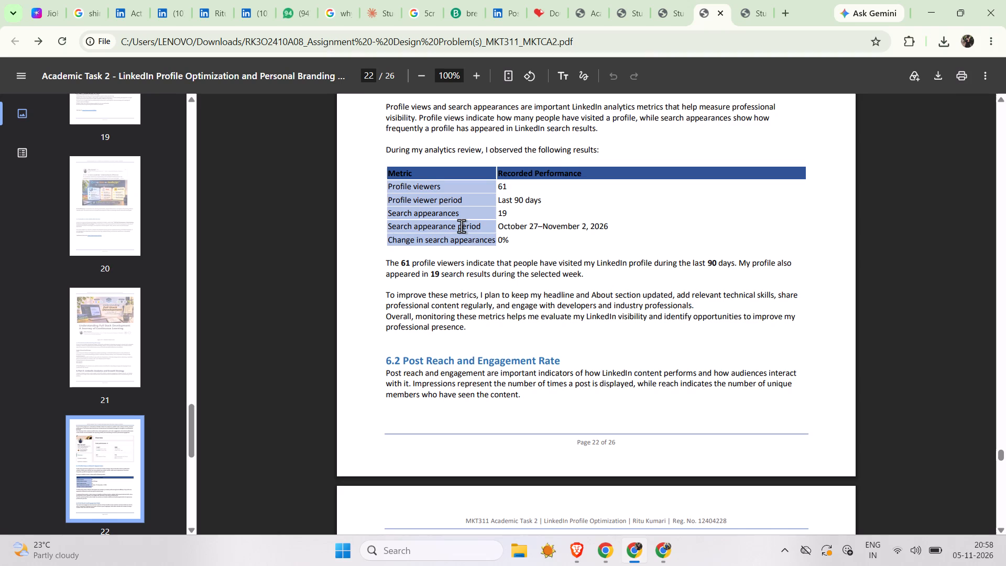
scroll(461, 226, down, 3)
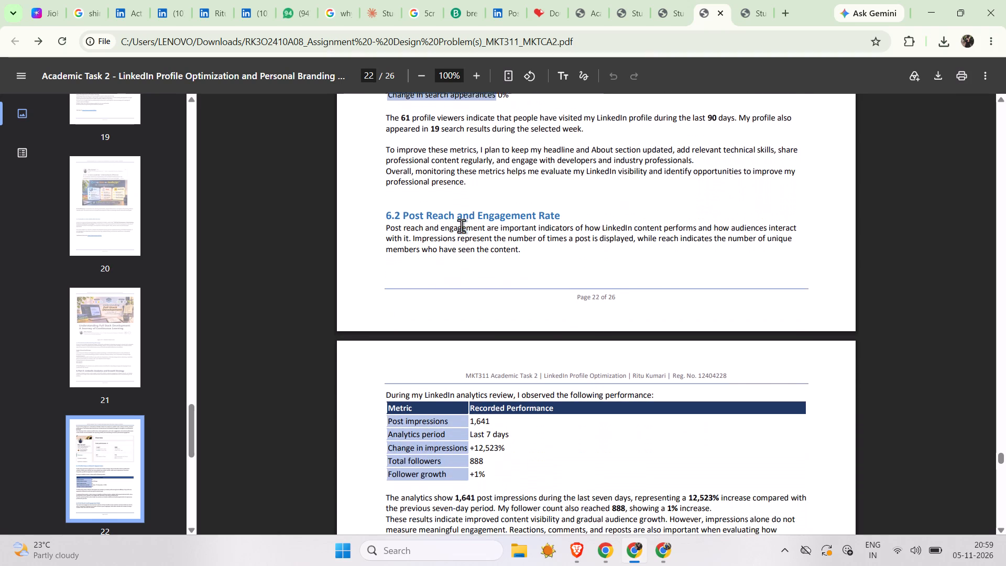
scroll(461, 226, down, 2)
scroll(489, 318, down, 1)
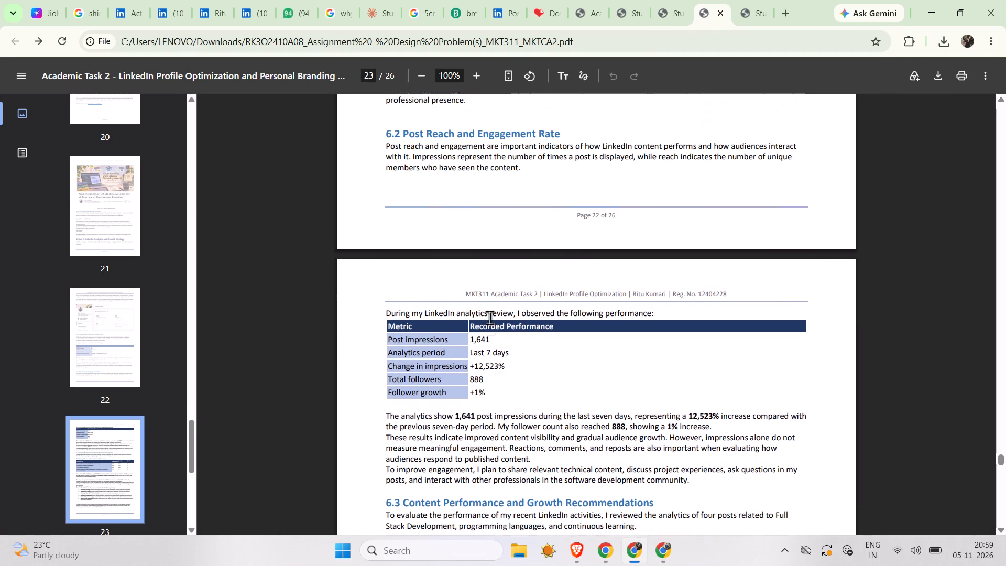
scroll(489, 318, down, 1)
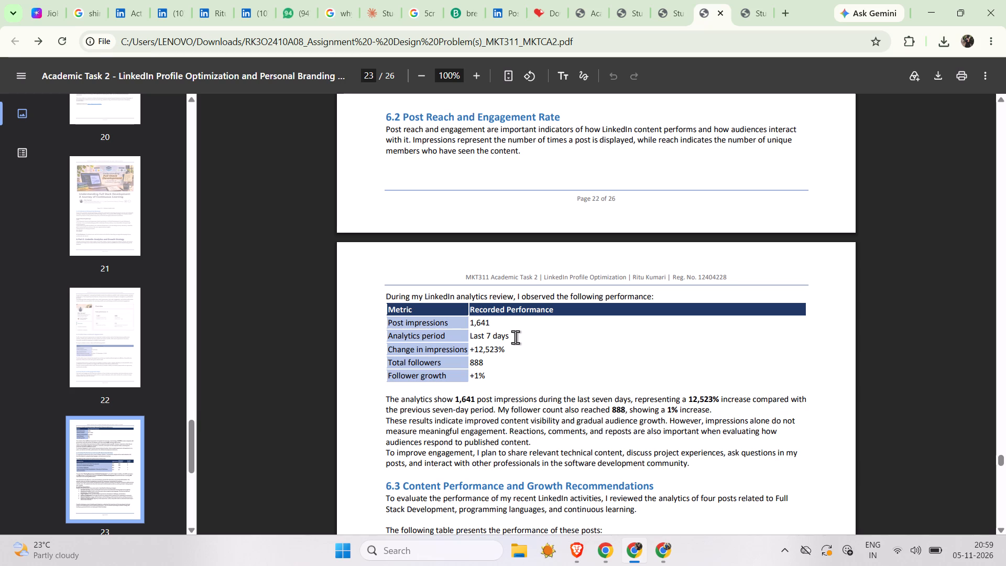
scroll(504, 348, down, 1)
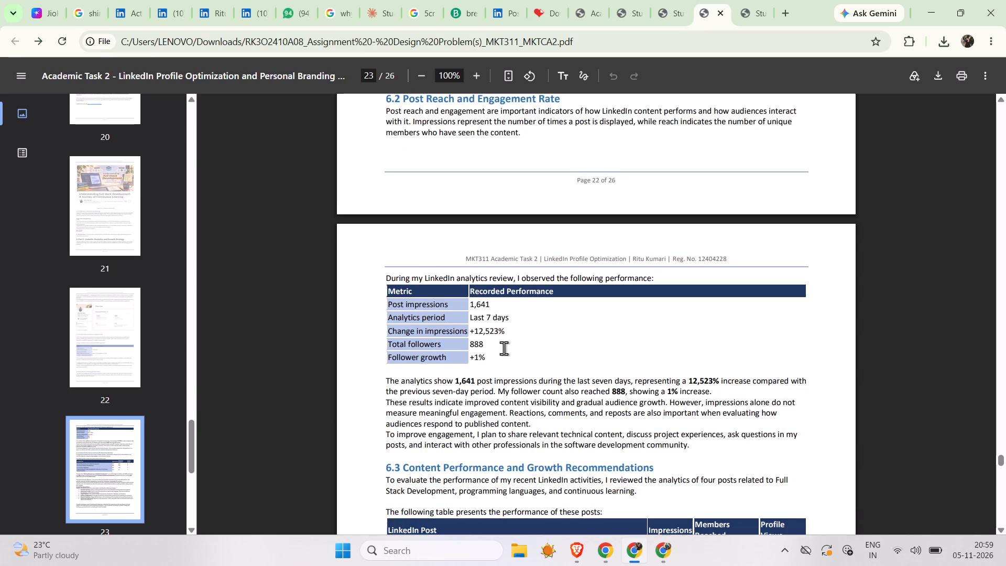
Review section 6.3 on content performance, including the four-post comparison table and the growth recommendations.
scroll(504, 348, down, 2)
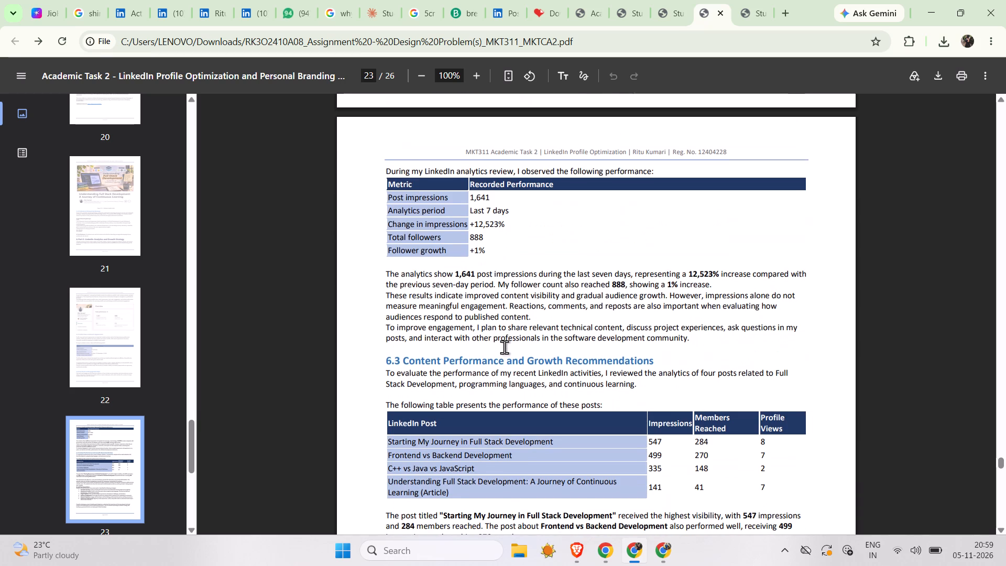
scroll(548, 284, down, 2)
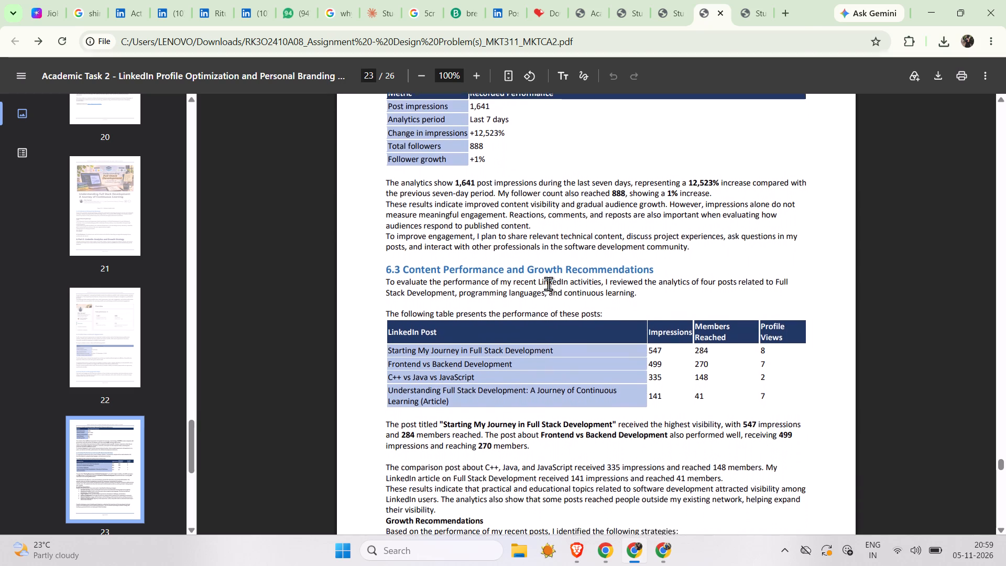
scroll(548, 284, down, 3)
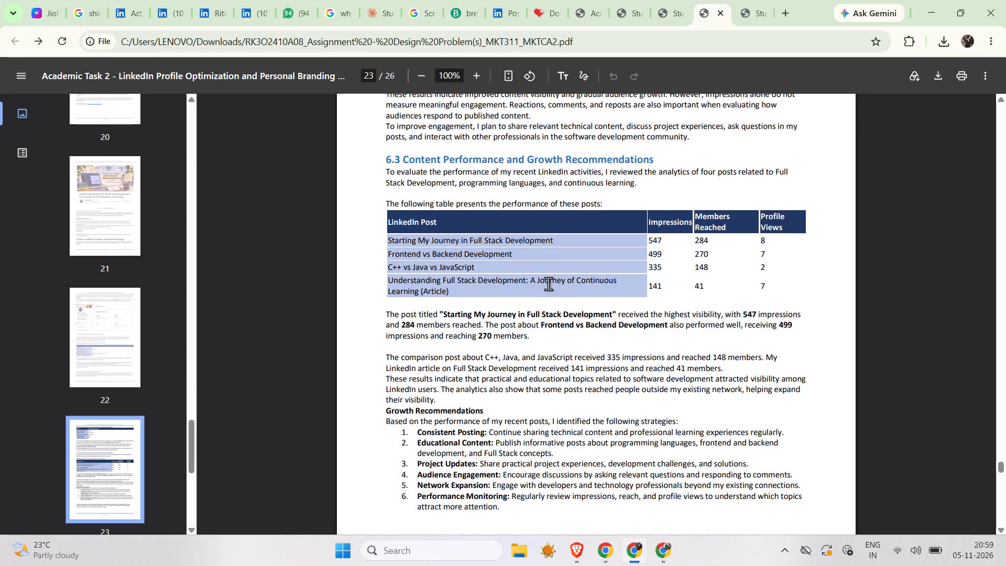
scroll(548, 284, down, 3)
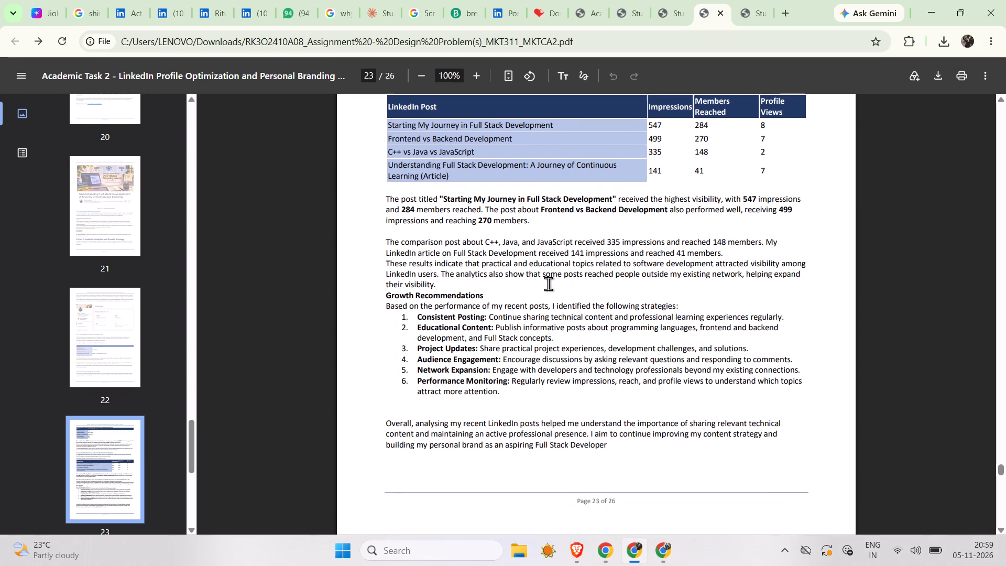
scroll(548, 284, down, 4)
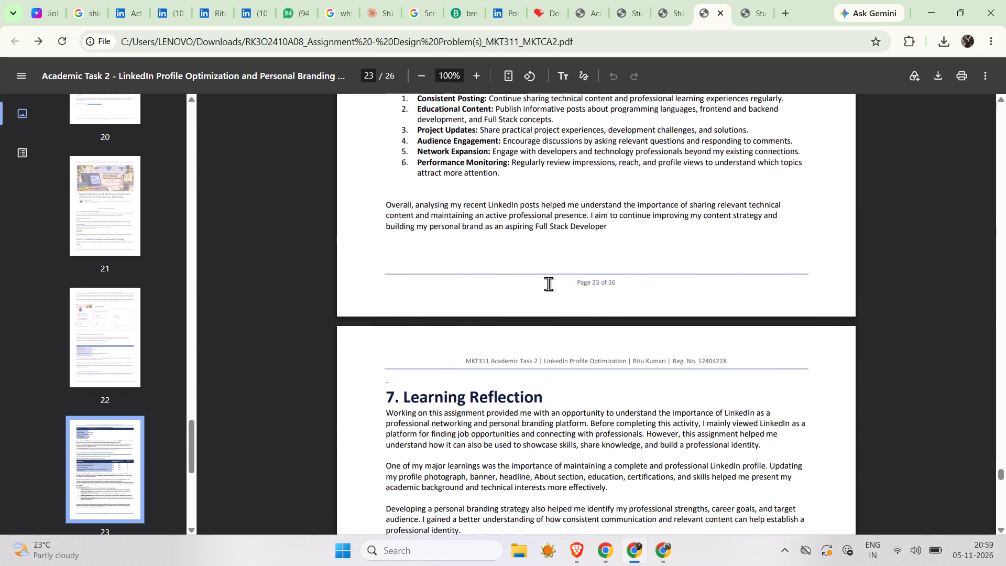
Review the Learning Reflection, Learning Outcomes, Conclusion and References sections of the report.
scroll(548, 284, down, 3)
scroll(513, 310, down, 1)
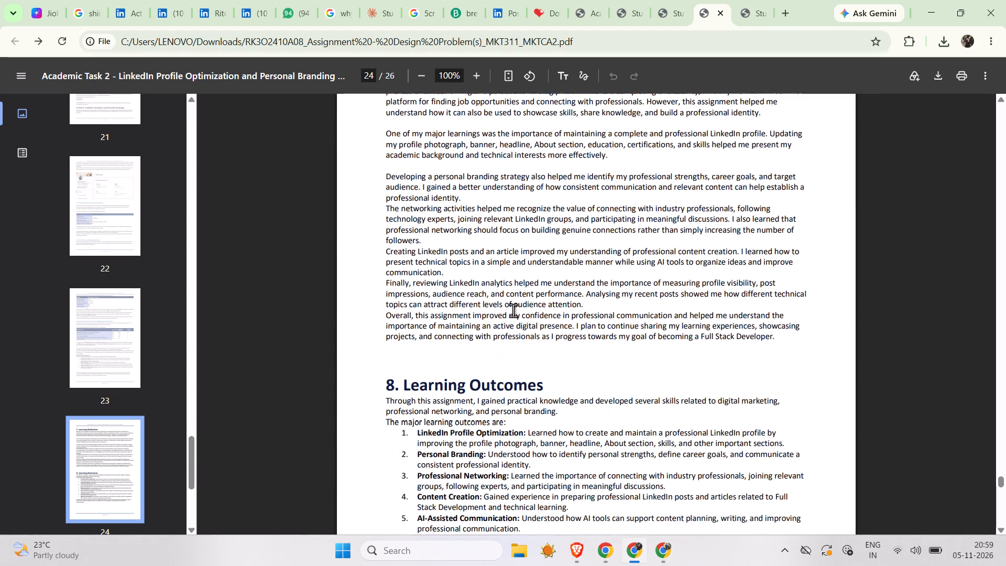
scroll(513, 310, down, 5)
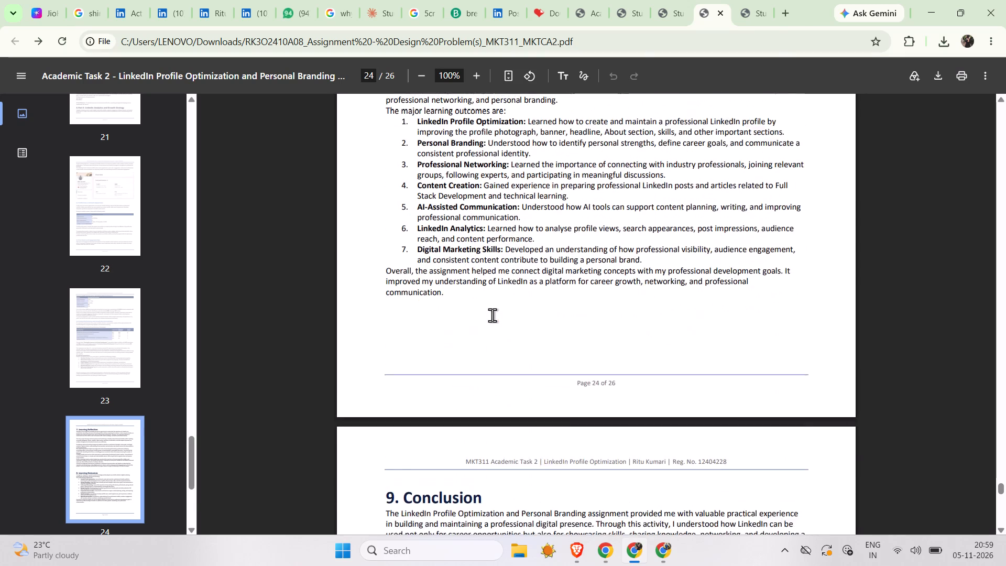
scroll(492, 315, down, 7)
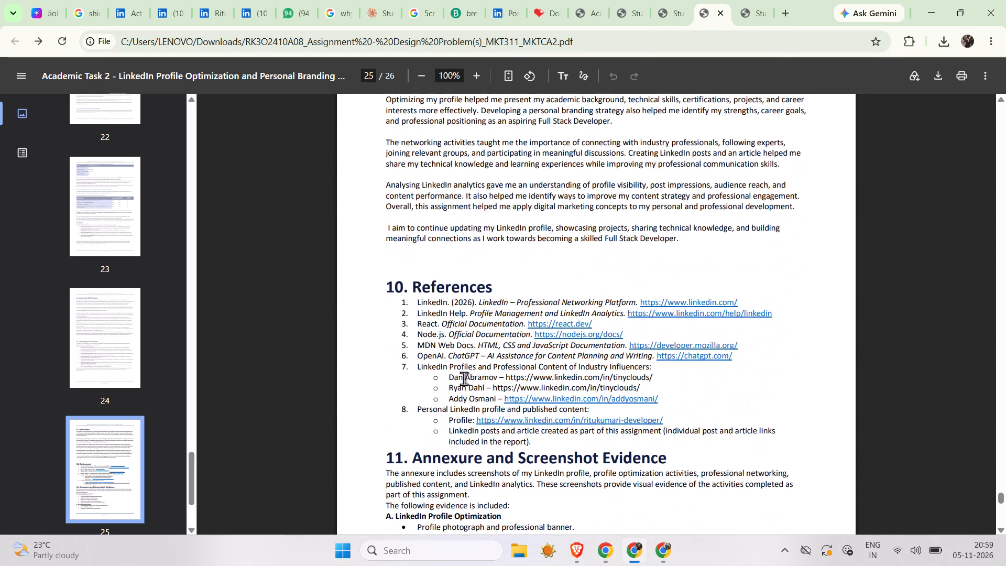
Review the References and the Annexure and Screenshot Evidence section, through the profile photo and banner images on the final page.
scroll(457, 398, down, 3)
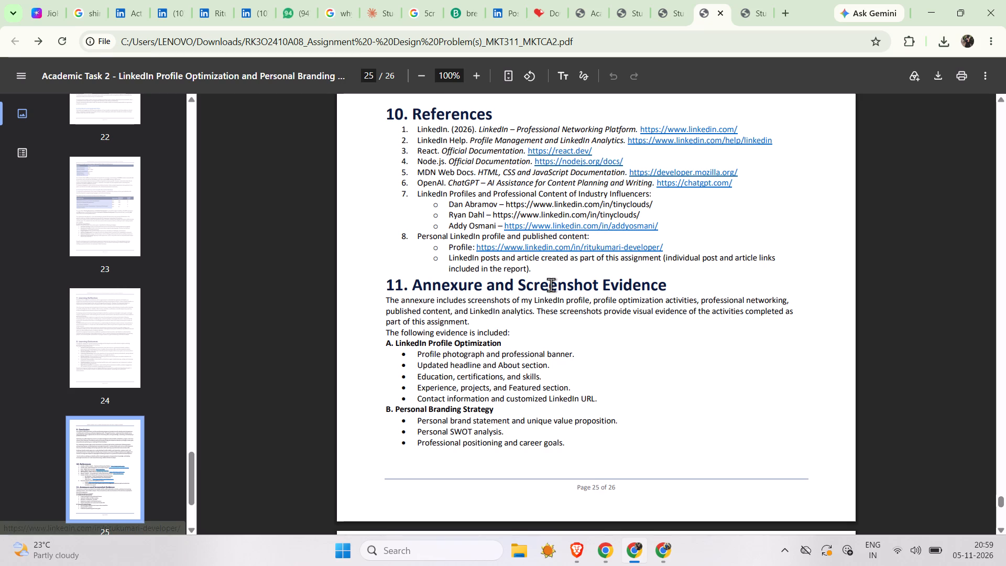
scroll(551, 285, down, 1)
scroll(474, 344, down, 4)
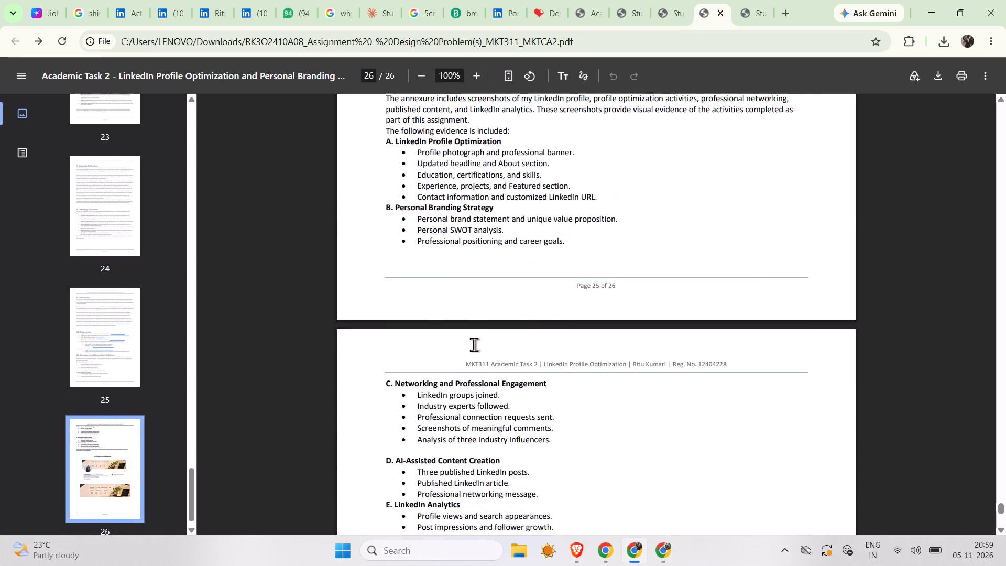
scroll(474, 344, down, 5)
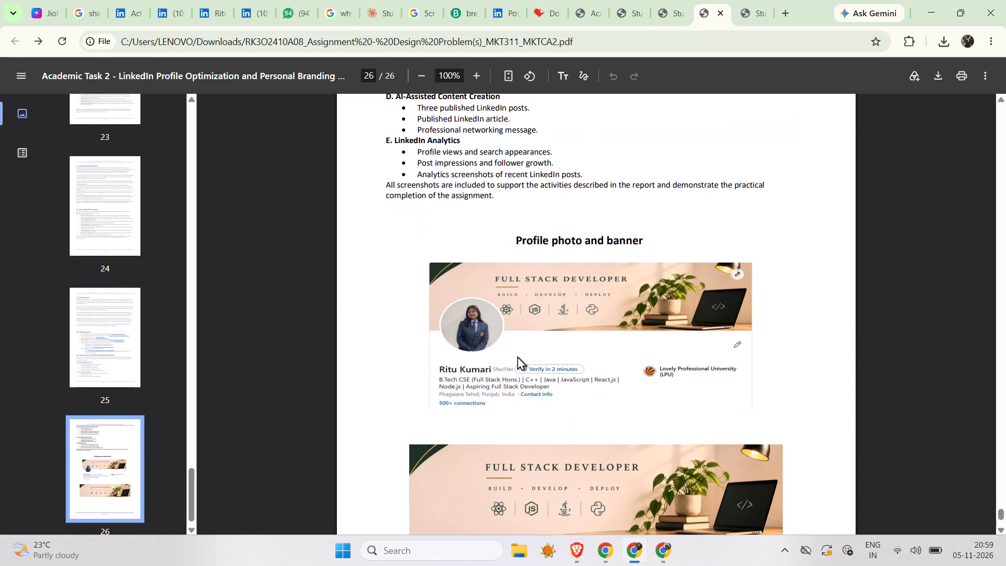
scroll(517, 356, down, 5)
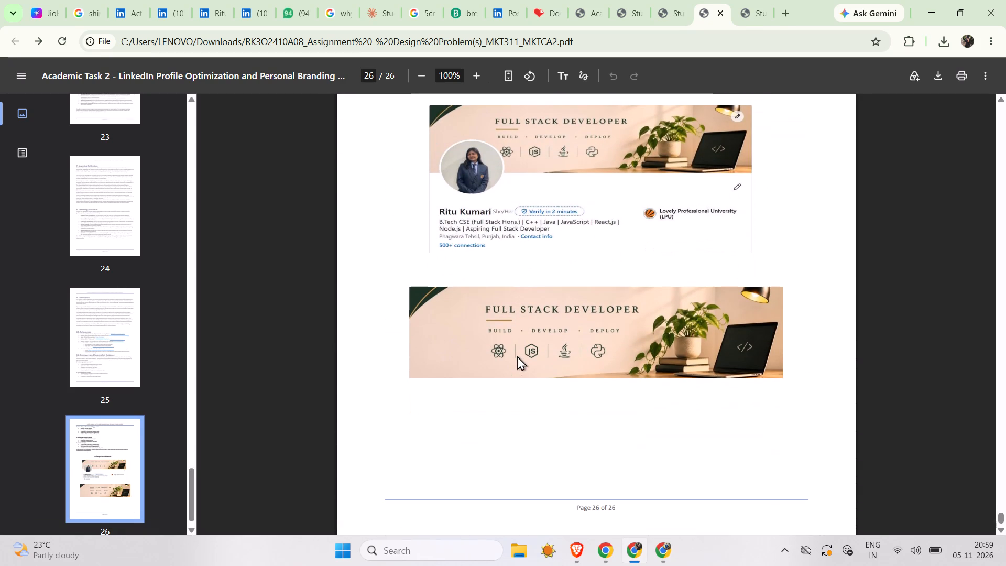
Return to the cover page of the report PDF.
scroll(102, 317, up, 18)
scroll(102, 317, up, 7)
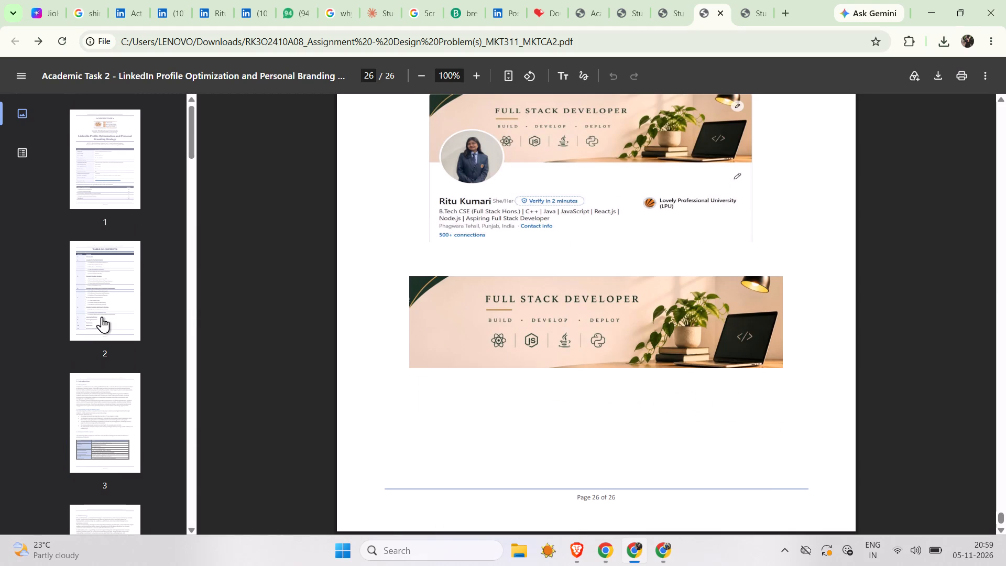
scroll(102, 317, up, 9)
click(97, 114)
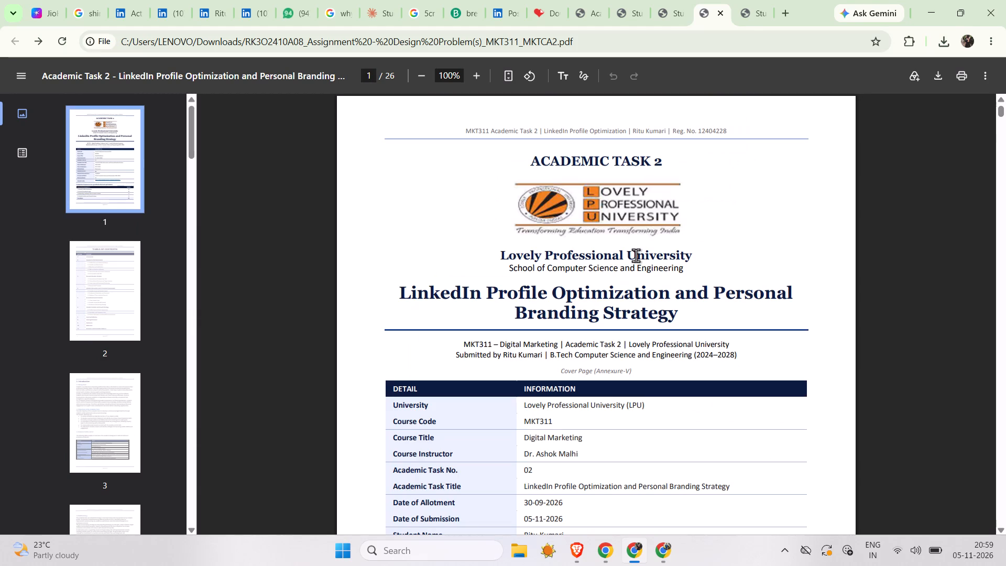
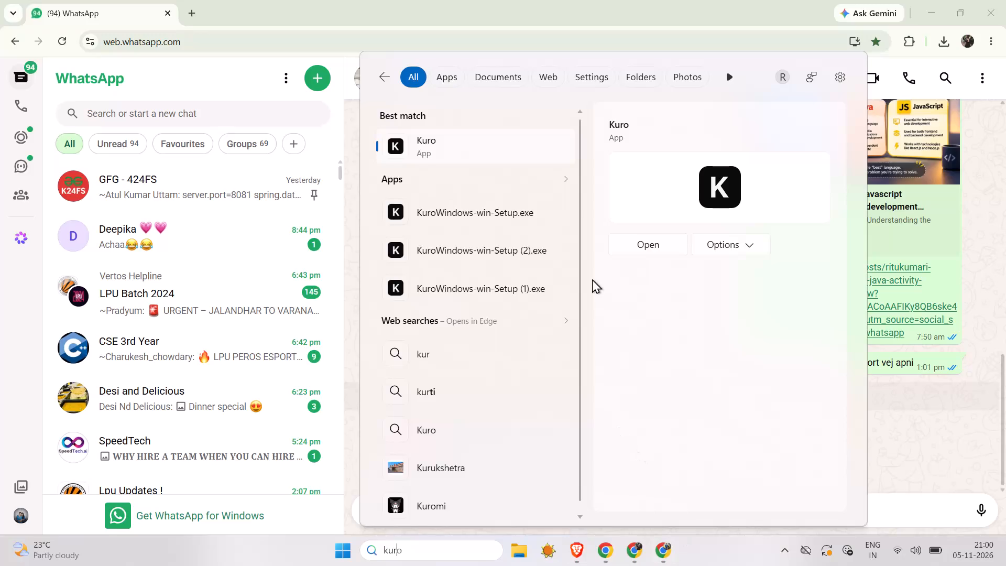
Launch the Kuro app from the Windows search results.
click(622, 255)
click(630, 242)
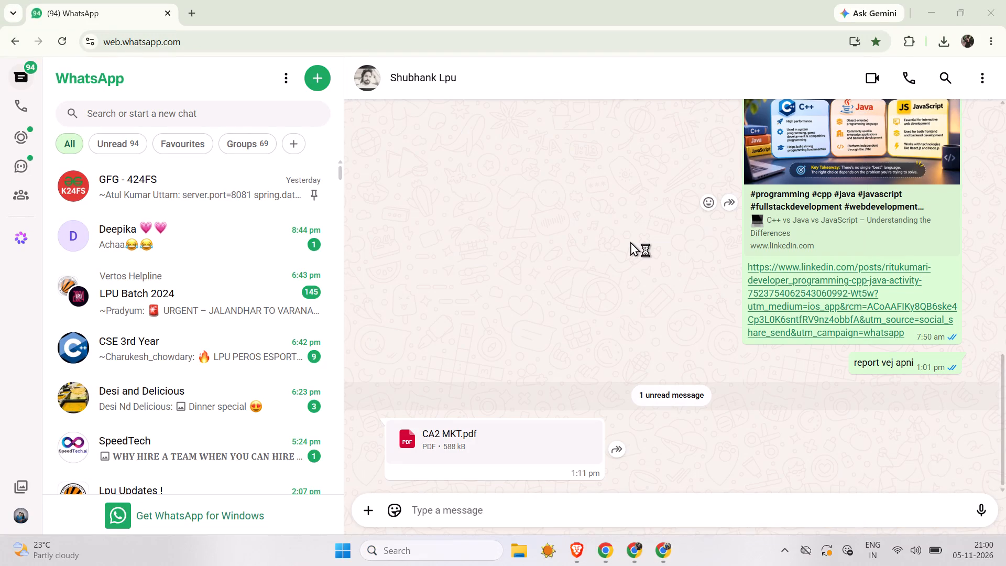